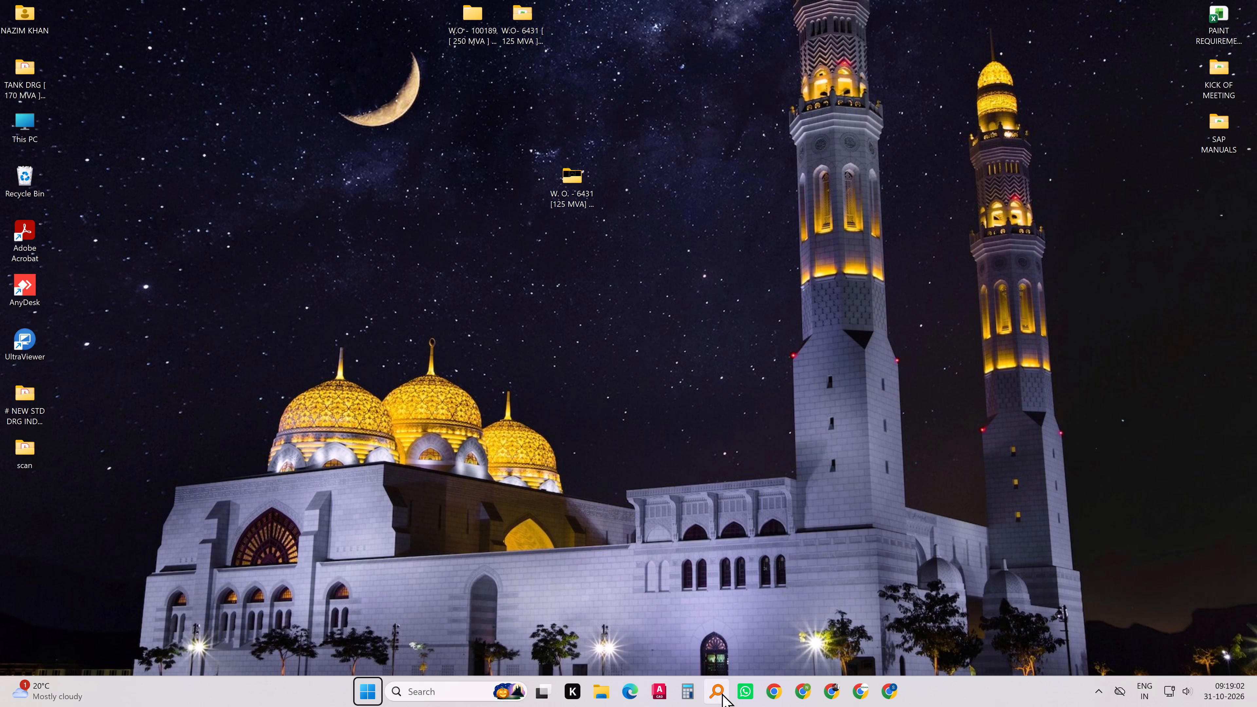
Search for 17009 in Everything and open the "W.O -17009 [ 800 MVA ] HVDC ABB" folder.
{"action": "left_click", "coordinate": [722, 693]}
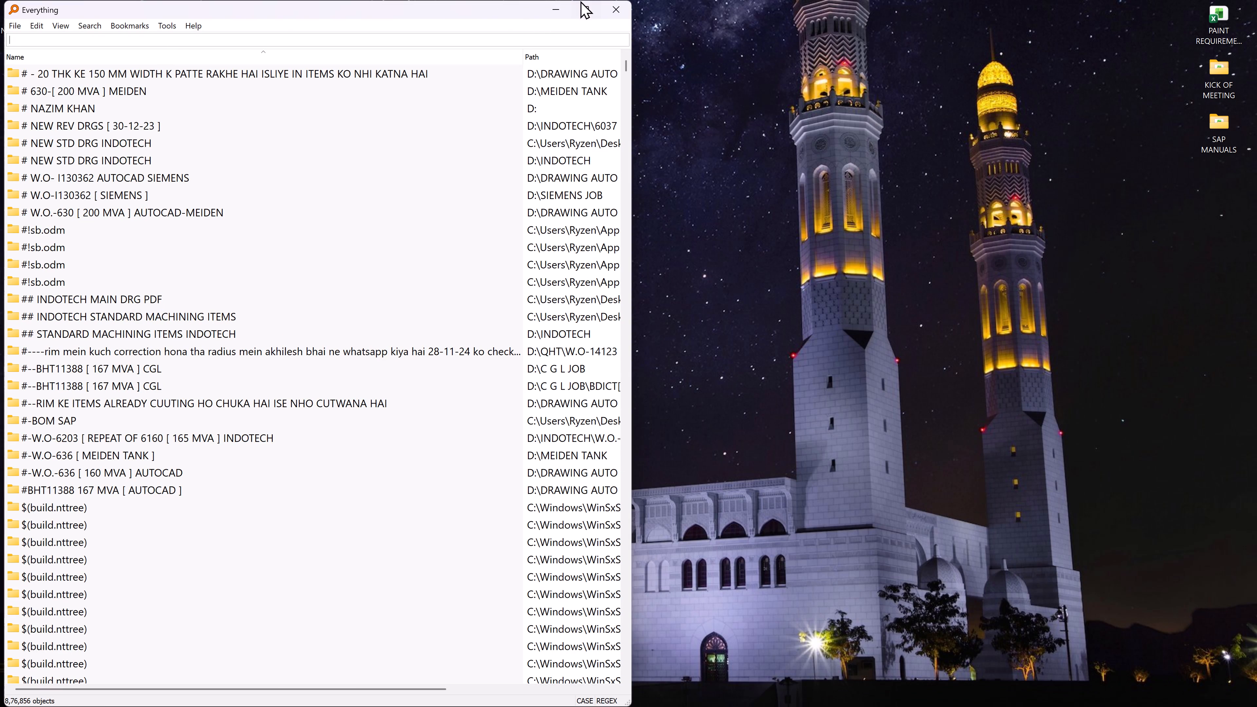
{"action": "left_click", "coordinate": [582, 9]}
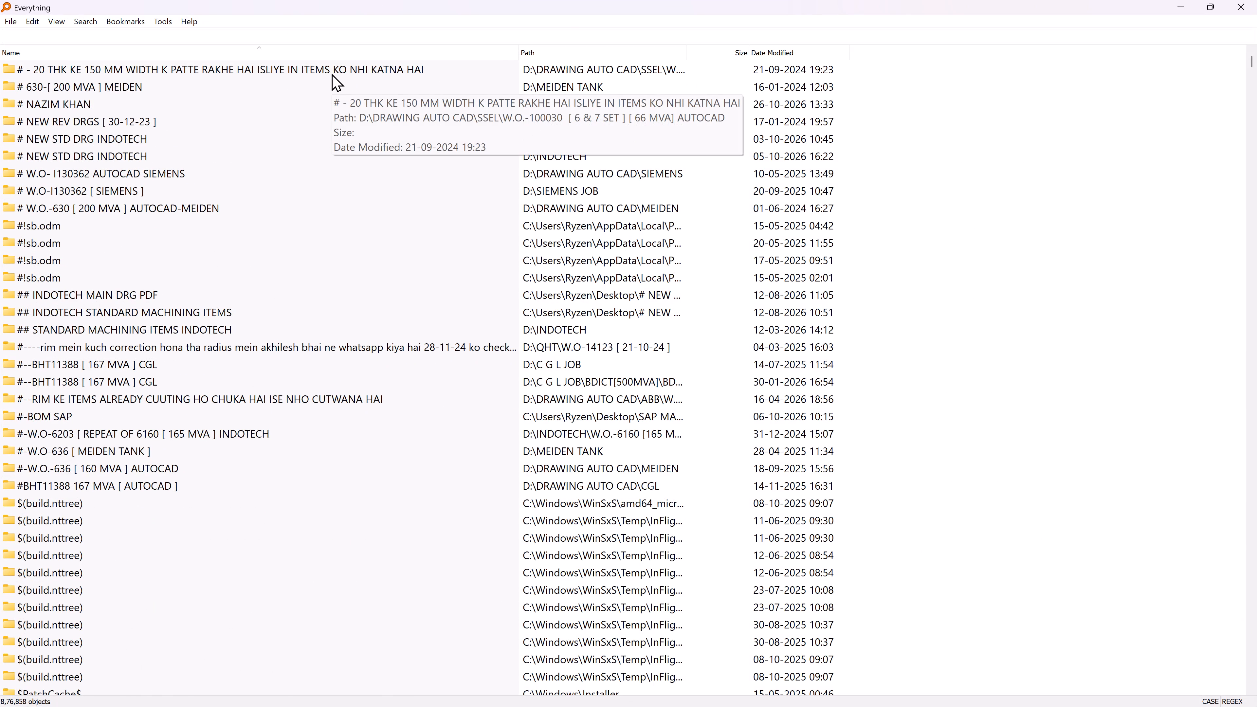
{"action": "type", "text": "17009"}
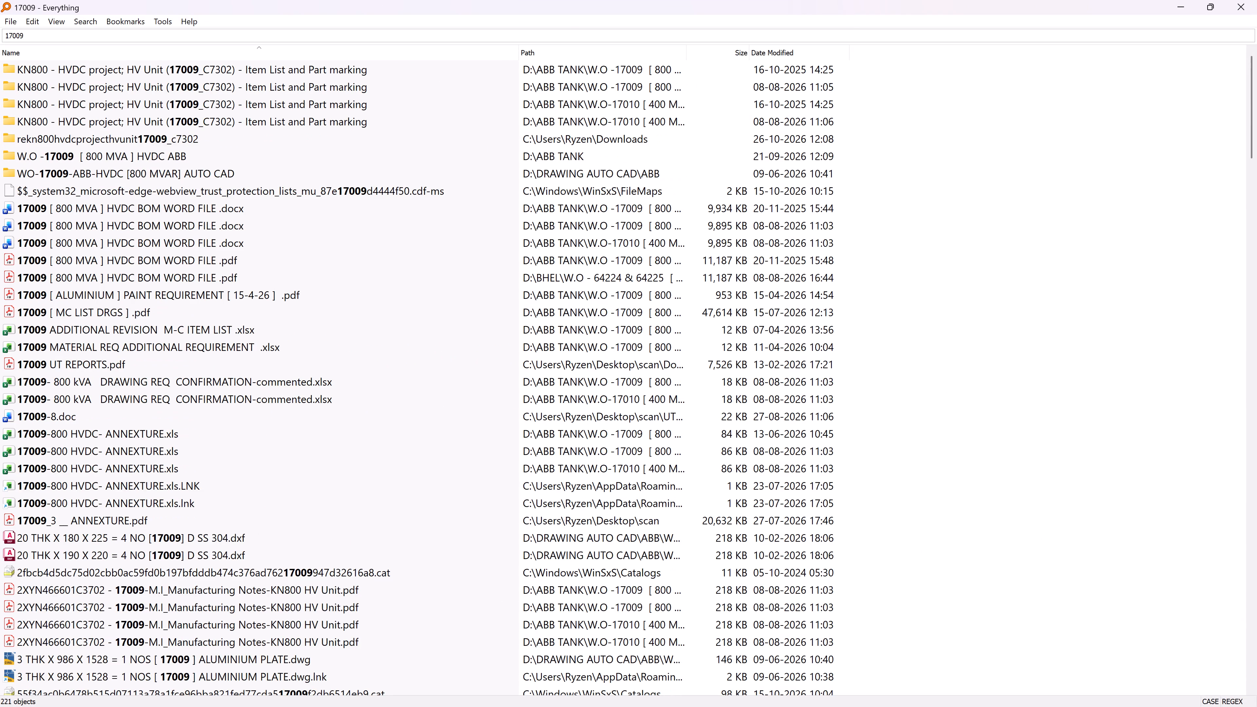
{"action": "key", "text": "Return"}
{"action": "key", "text": "Return"}
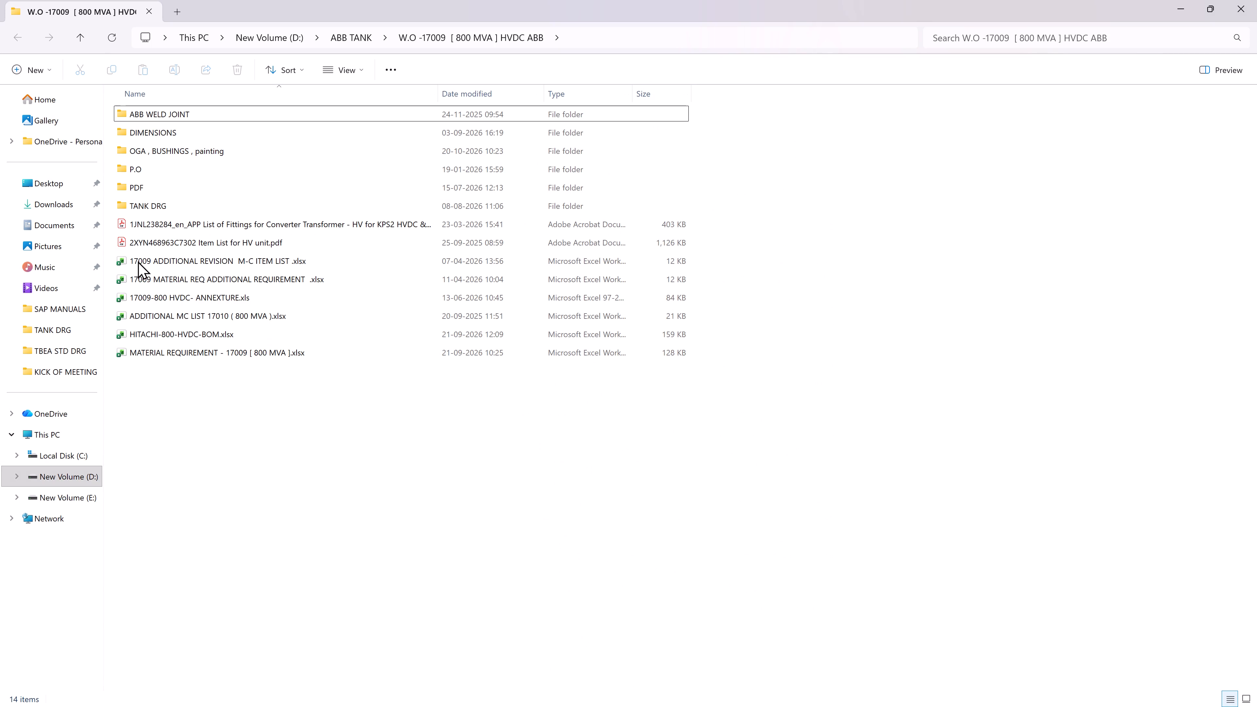
Open the workbook "MATERIAL REQUIREMENT - 17009 [ 800 MVA ].xlsx" from the work order folder.
{"action": "scroll", "coordinate": [169, 276], "scroll_direction": "up", "scroll_amount": 2}
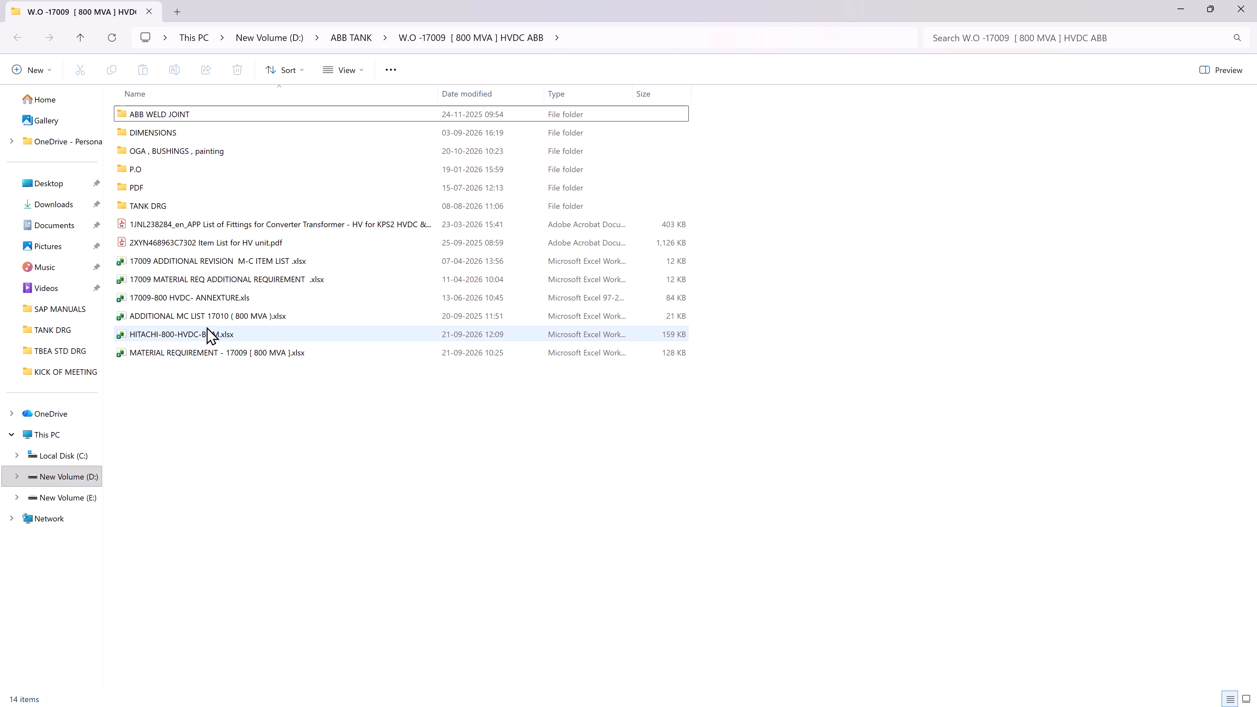
{"action": "double_click", "coordinate": [186, 352]}
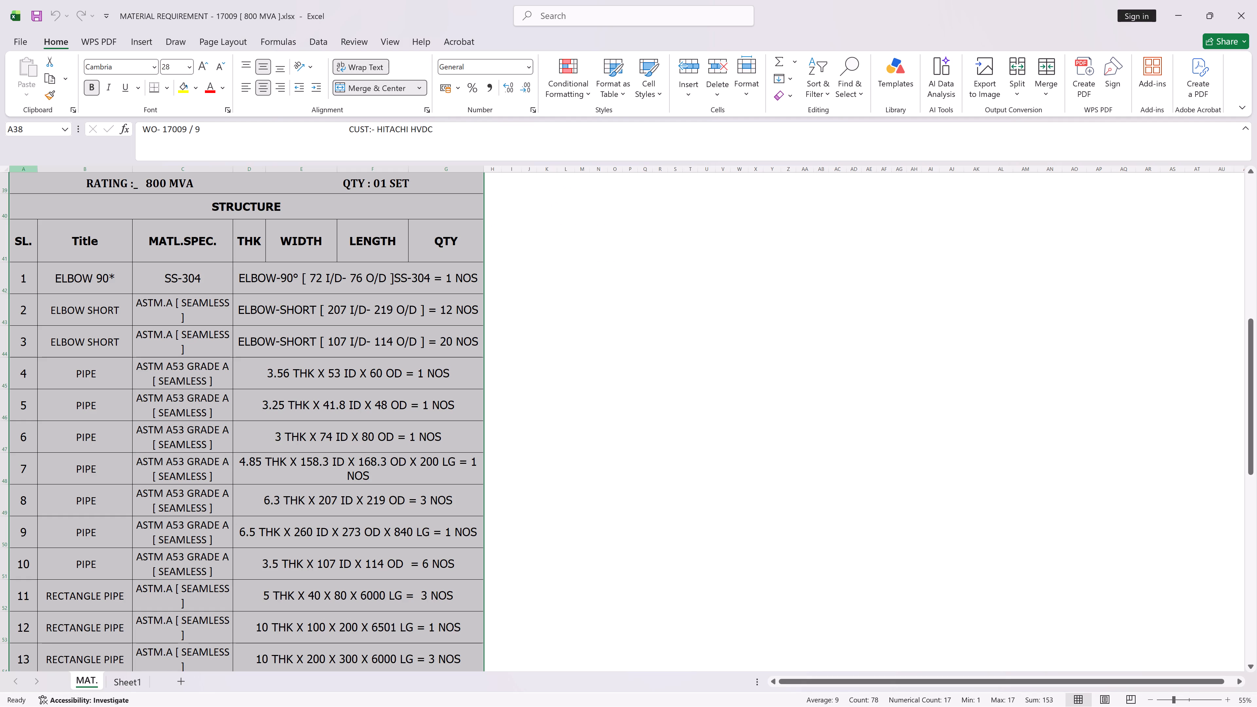
Change the work order heading above the E350 BR plate requirement table to "WO- 17009 / 11".
{"action": "scroll", "coordinate": [179, 366], "scroll_direction": "down", "scroll_amount": 5}
{"action": "scroll", "coordinate": [179, 366], "scroll_direction": "up", "scroll_amount": 11}
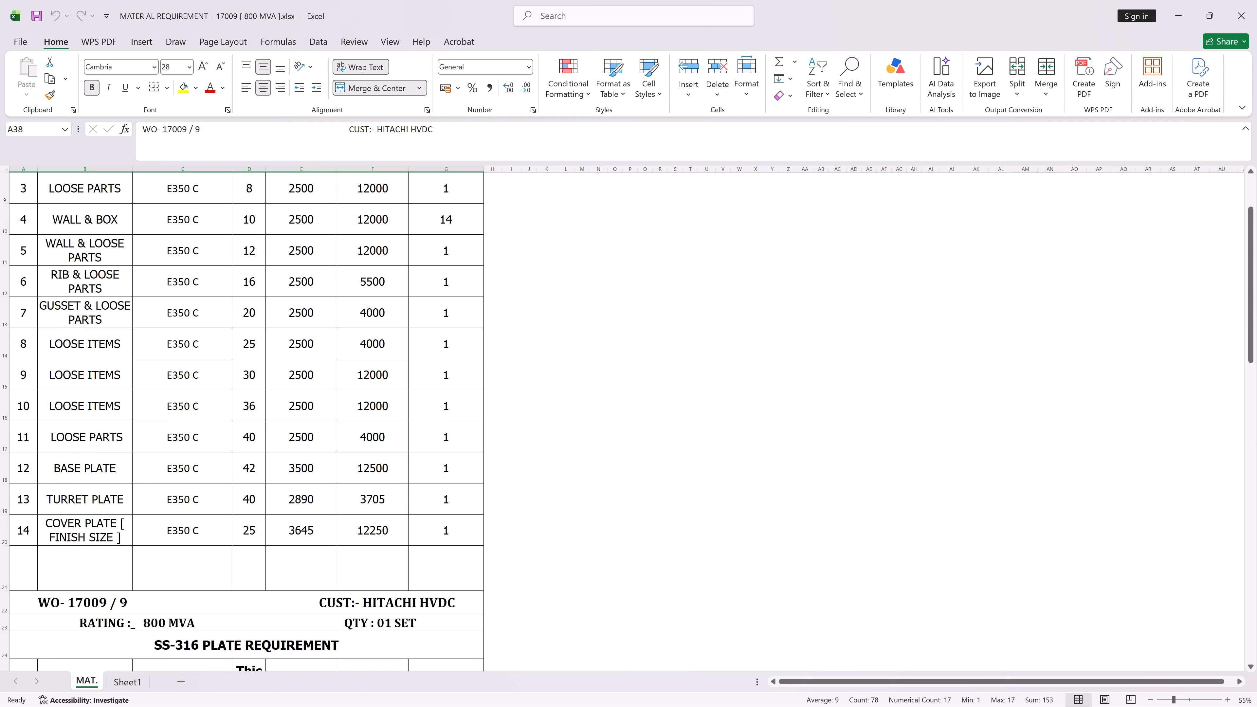
{"action": "scroll", "coordinate": [185, 367], "scroll_direction": "up", "scroll_amount": 11}
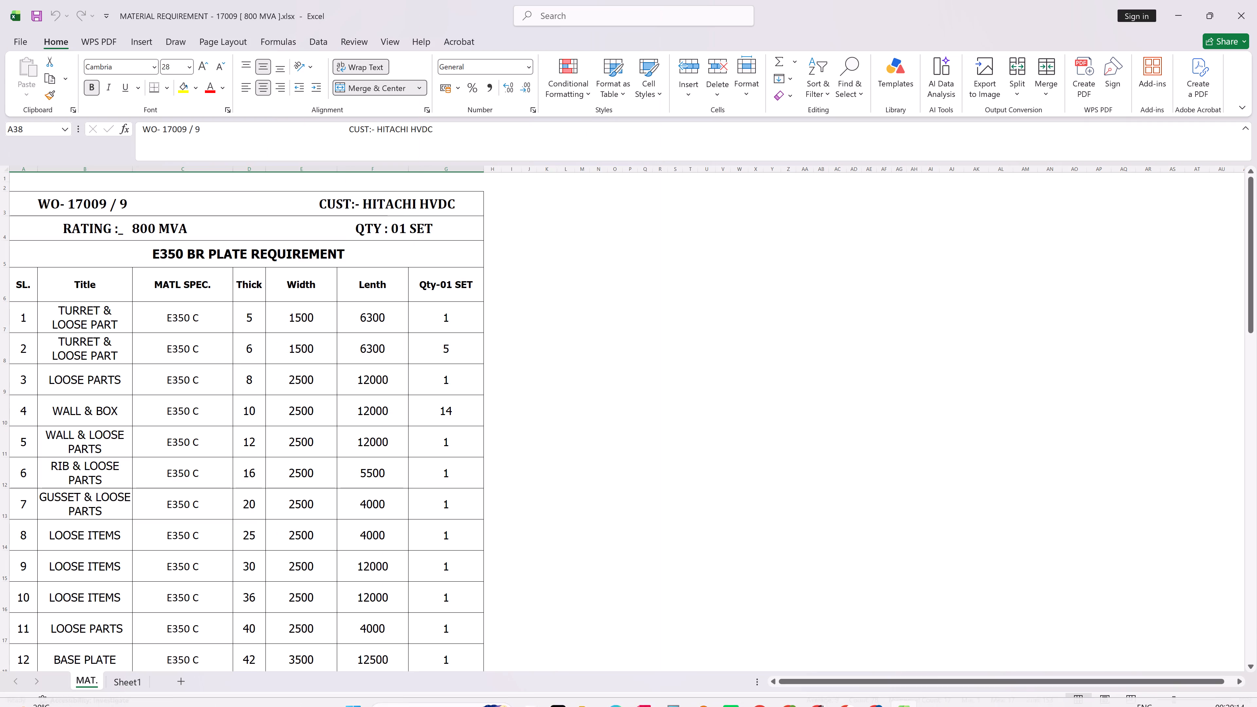
{"action": "scroll", "coordinate": [125, 330], "scroll_direction": "up", "scroll_amount": 3}
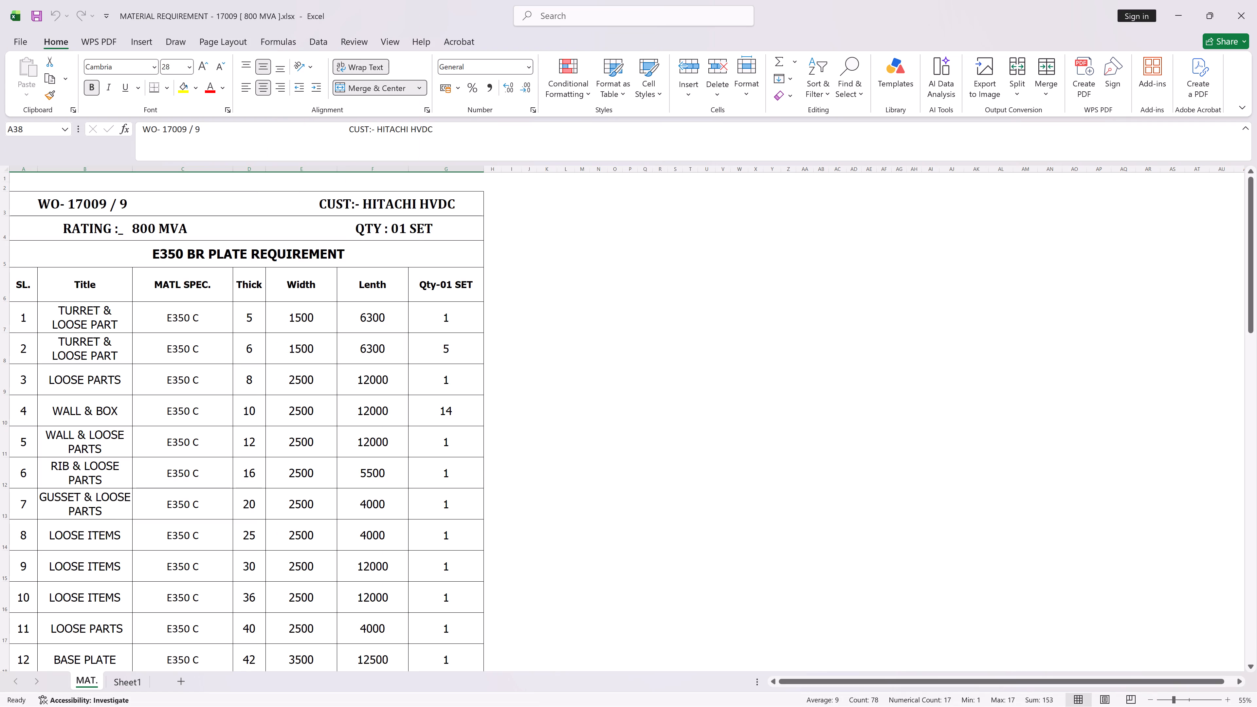
{"action": "double_click", "coordinate": [129, 203]}
{"action": "left_click", "coordinate": [139, 203]}
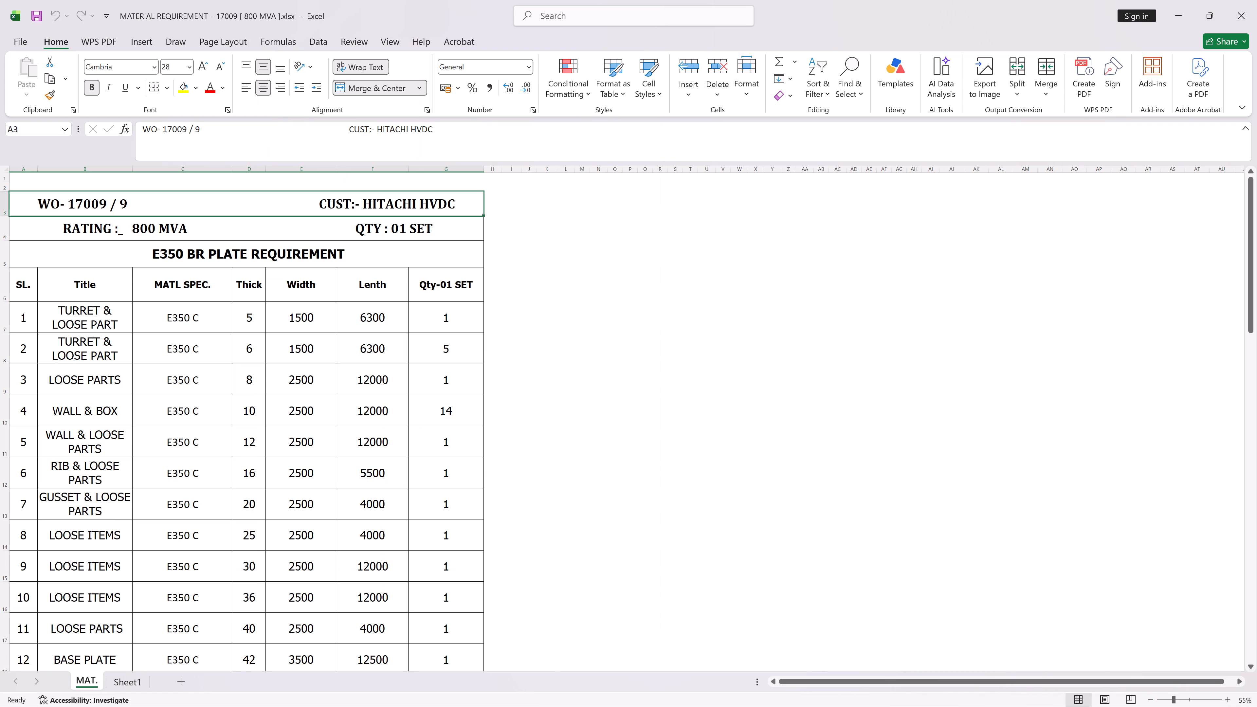
{"action": "double_click", "coordinate": [134, 203]}
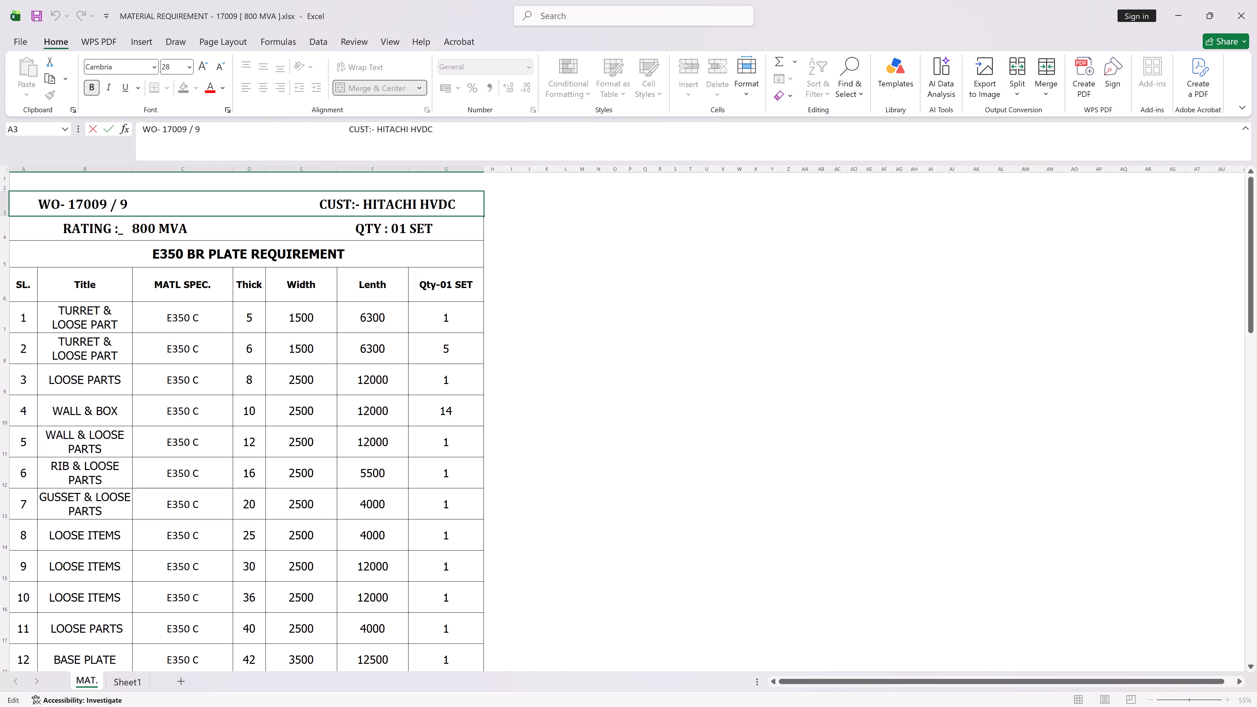
{"action": "key", "text": "Left"}
{"action": "key", "text": "Left"}
{"action": "key", "text": "Left"}
{"action": "key", "text": "Delete"}
{"action": "type", "text": "11"}
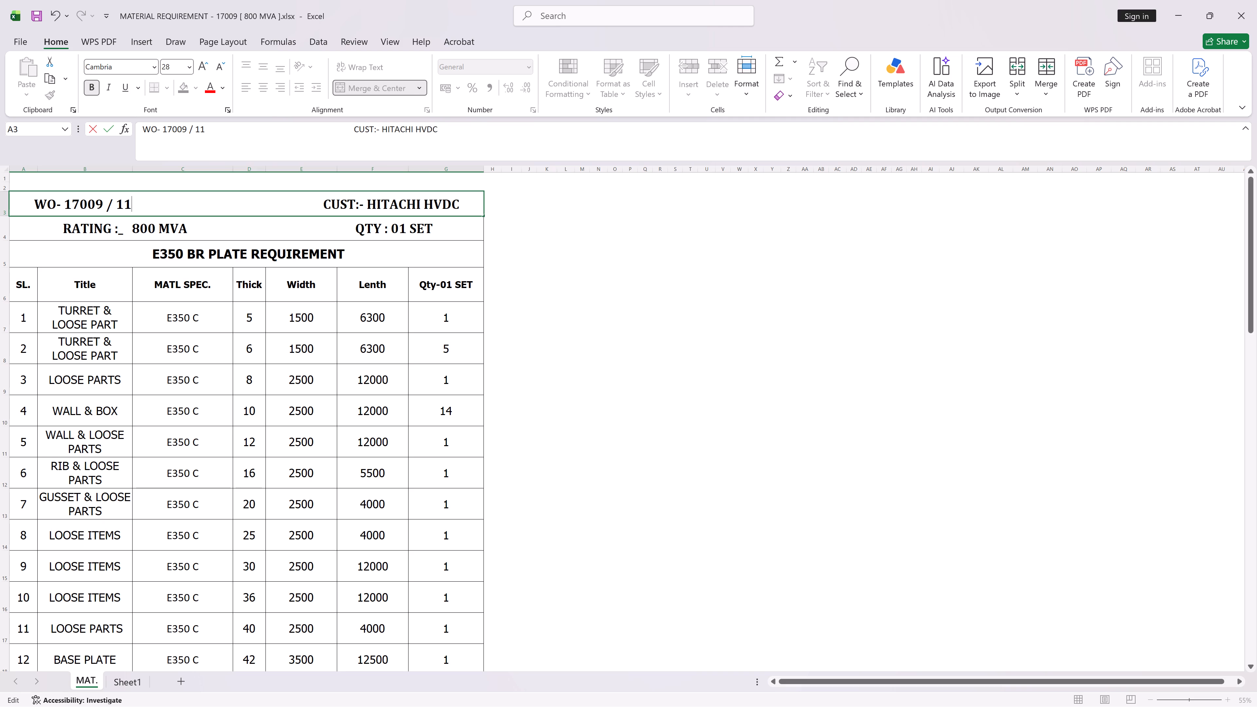
Change the work order heading above the SS-316 plate requirement table to "WO- 17009 / 11".
{"action": "scroll", "coordinate": [189, 307], "scroll_direction": "down", "scroll_amount": 1}
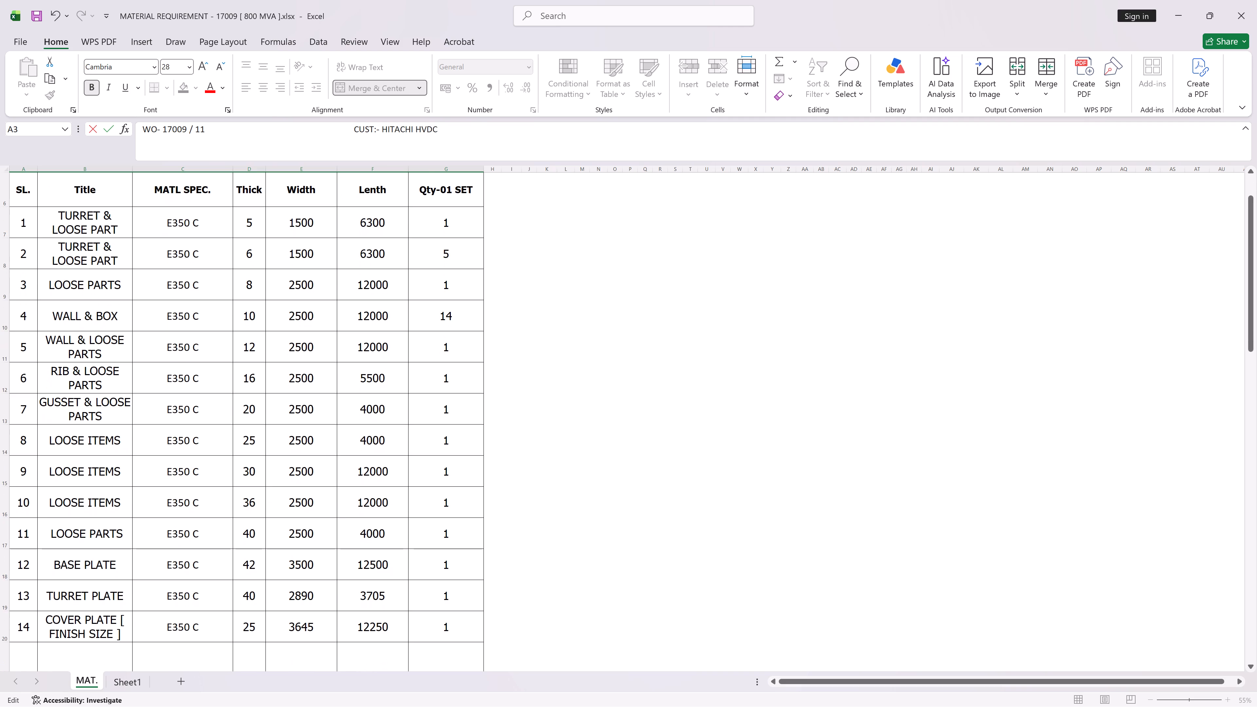
{"action": "scroll", "coordinate": [201, 305], "scroll_direction": "down", "scroll_amount": 3}
{"action": "scroll", "coordinate": [205, 315], "scroll_direction": "up", "scroll_amount": 1}
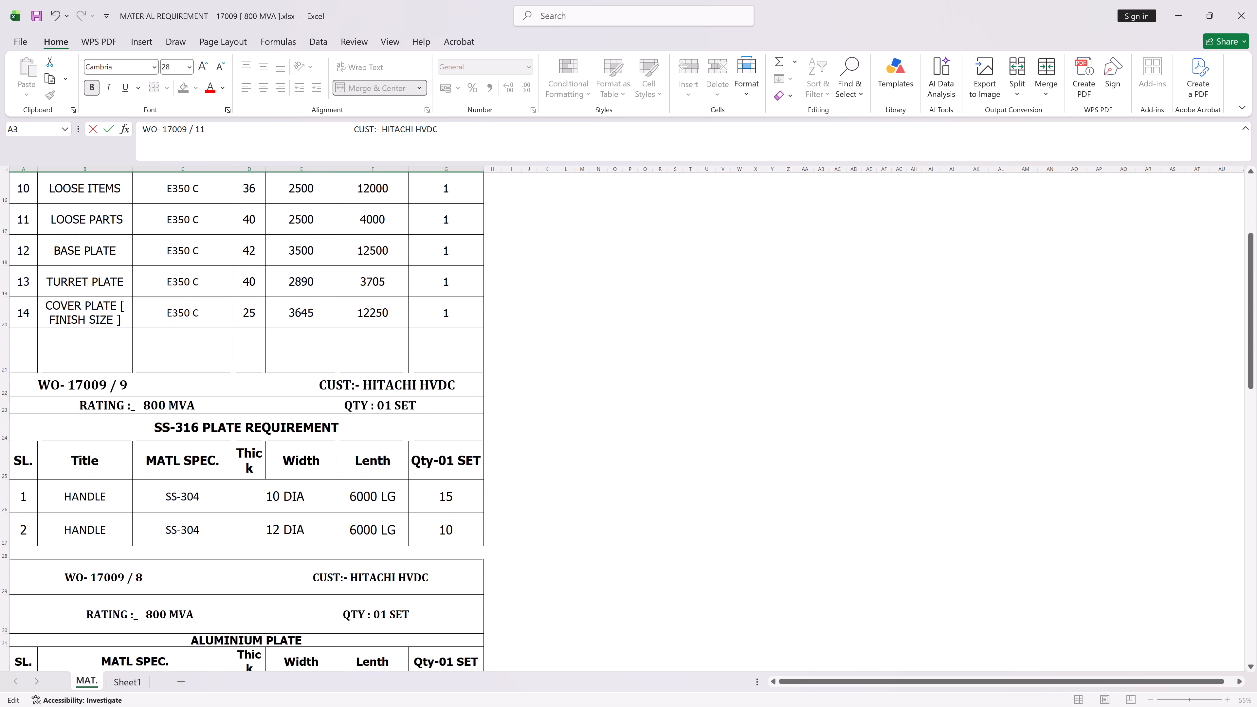
{"action": "double_click", "coordinate": [130, 381]}
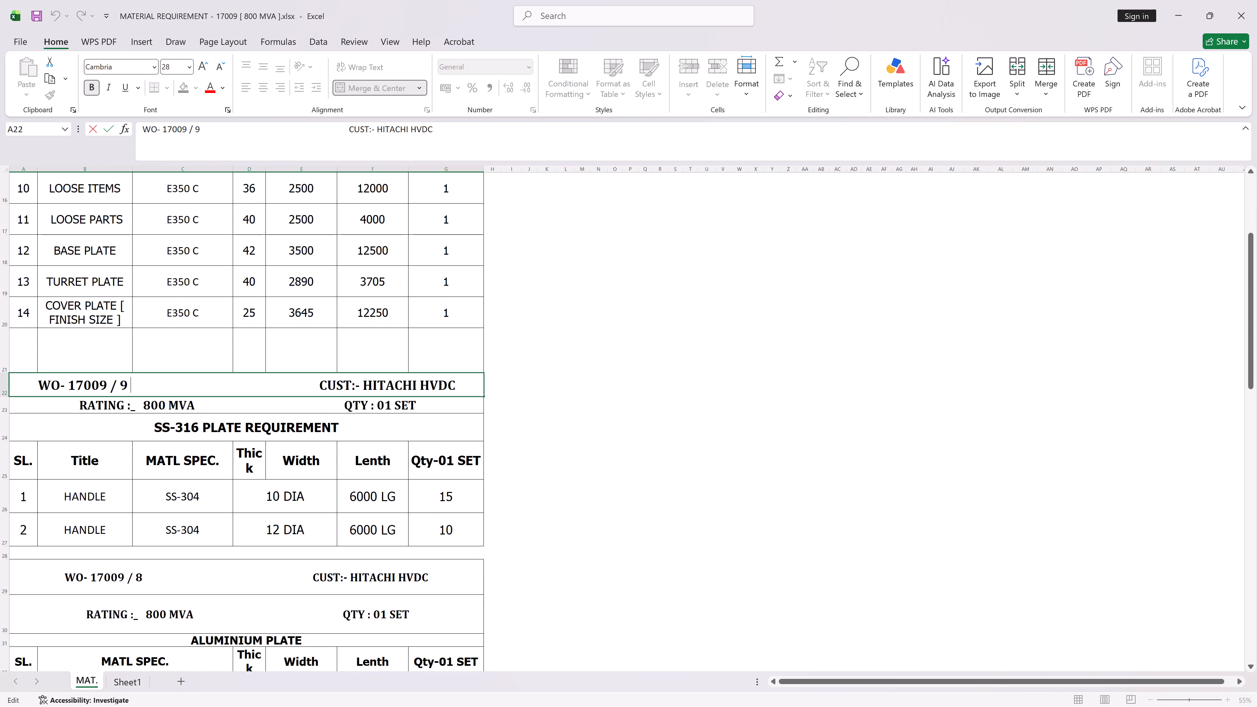
{"action": "key", "text": "Left"}
{"action": "key", "text": "BackSpace"}
{"action": "type", "text": "11"}
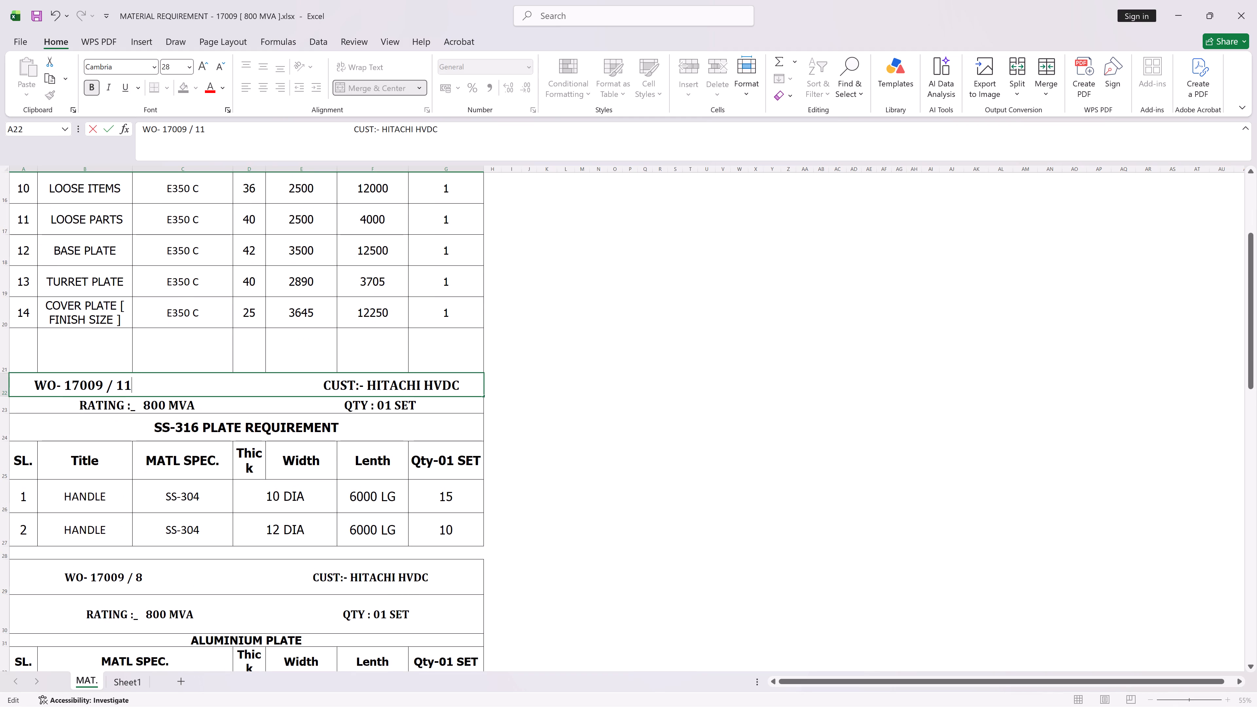
{"action": "scroll", "coordinate": [149, 422], "scroll_direction": "up", "scroll_amount": 4}
{"action": "left_click", "coordinate": [172, 340]}
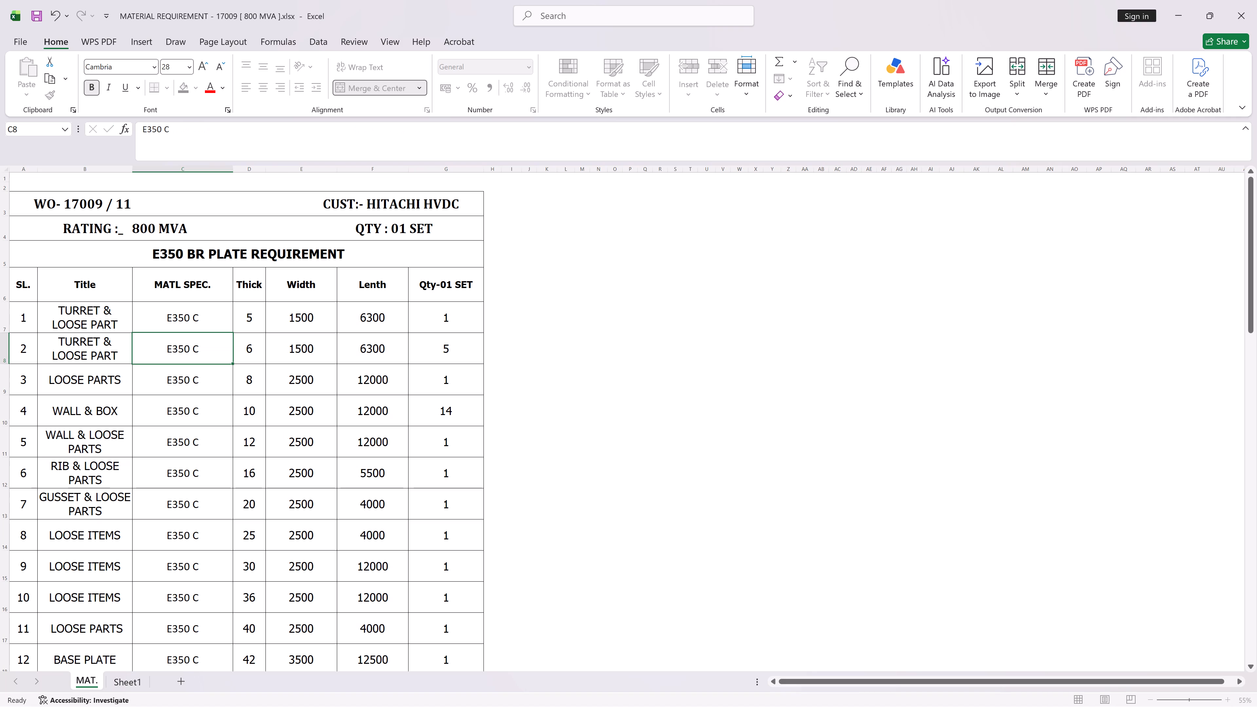
Select the E350 BR plate requirement table from its WO heading through item 14 and set printing to Print Selection.
{"action": "scroll", "coordinate": [174, 337], "scroll_direction": "down", "scroll_amount": 3}
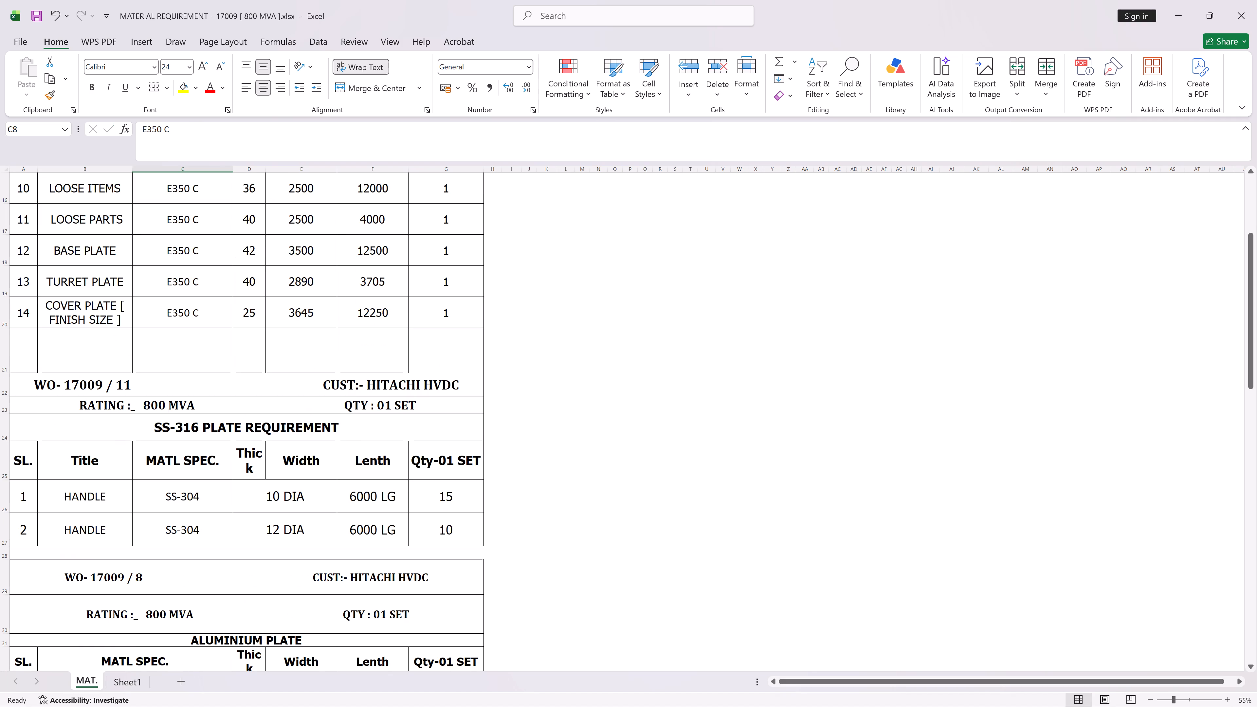
{"action": "scroll", "coordinate": [100, 340], "scroll_direction": "up", "scroll_amount": 4}
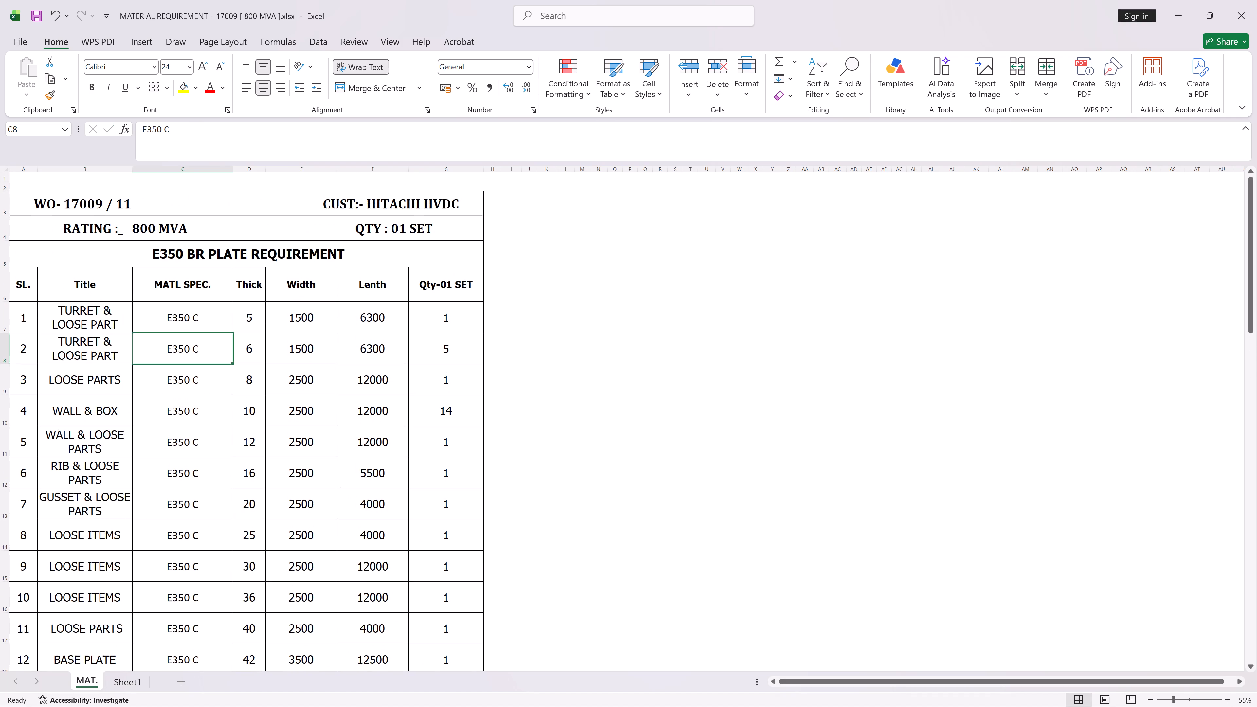
{"action": "left_click_drag", "start_coordinate": [17, 200], "coordinate": [156, 696]}
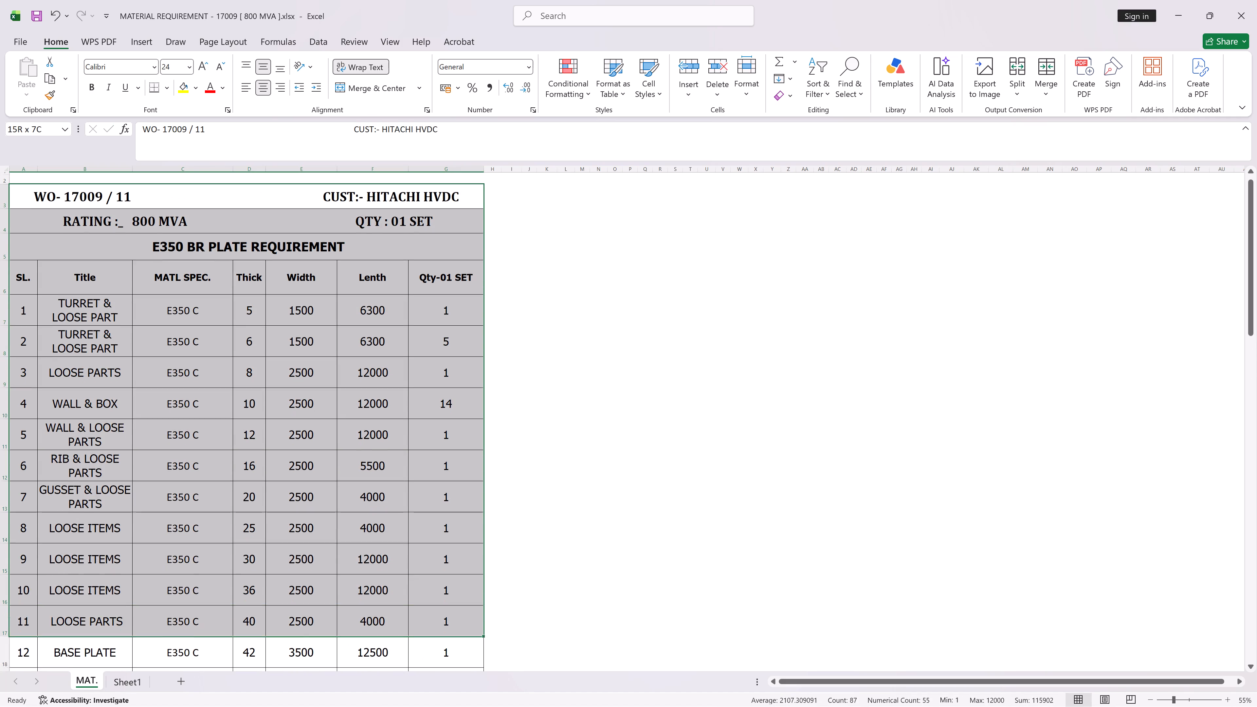
{"action": "left_click_drag", "start_coordinate": [156, 696], "coordinate": [148, 589]}
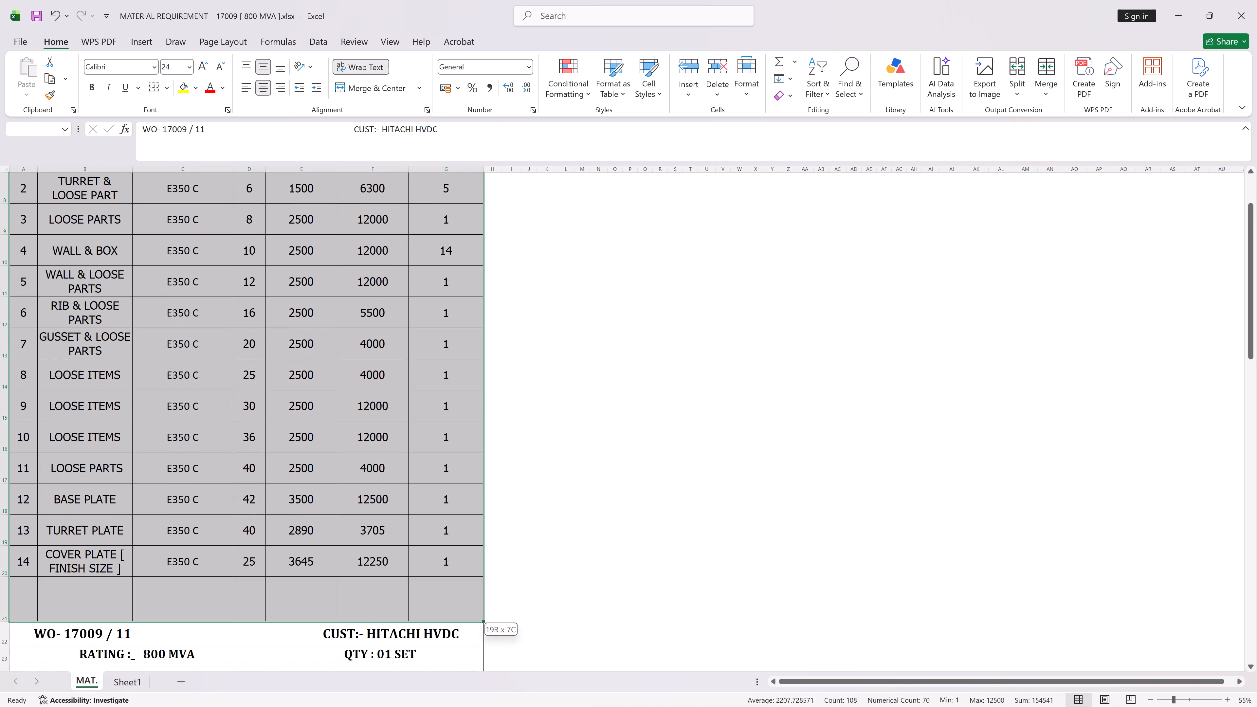
{"action": "left_click_drag", "start_coordinate": [148, 589], "coordinate": [148, 598]}
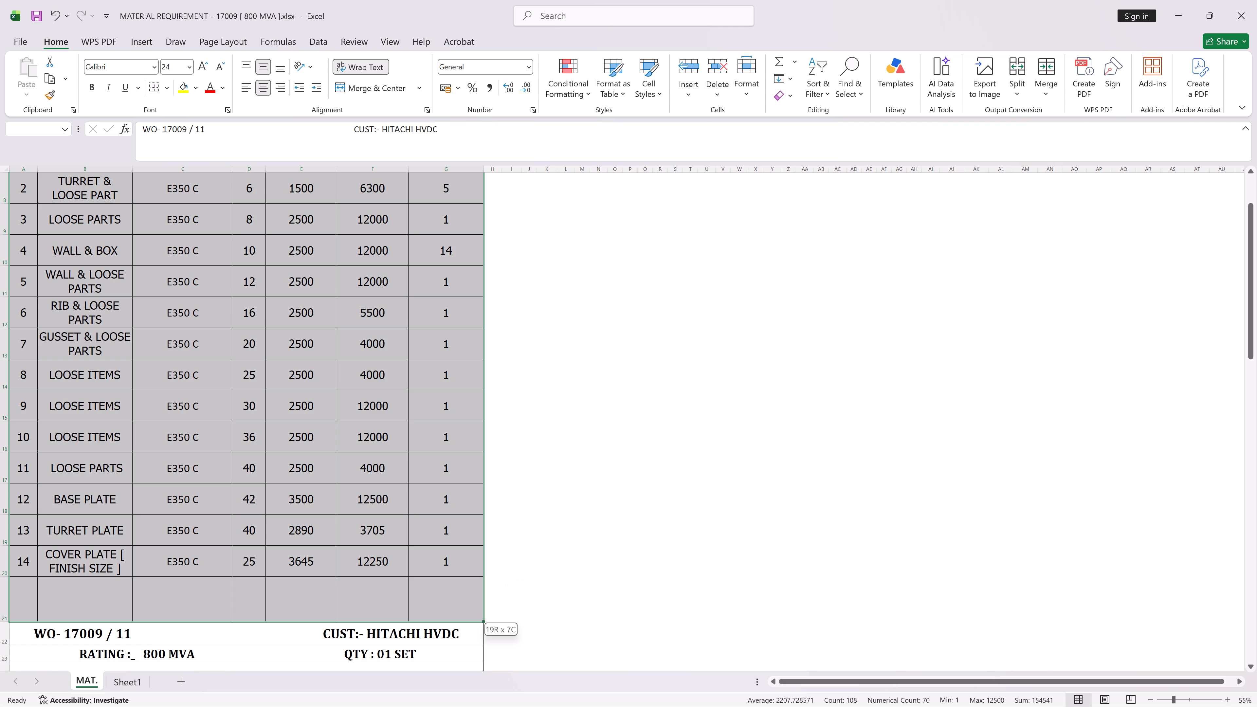
{"action": "left_click_drag", "start_coordinate": [148, 598], "coordinate": [158, 549]}
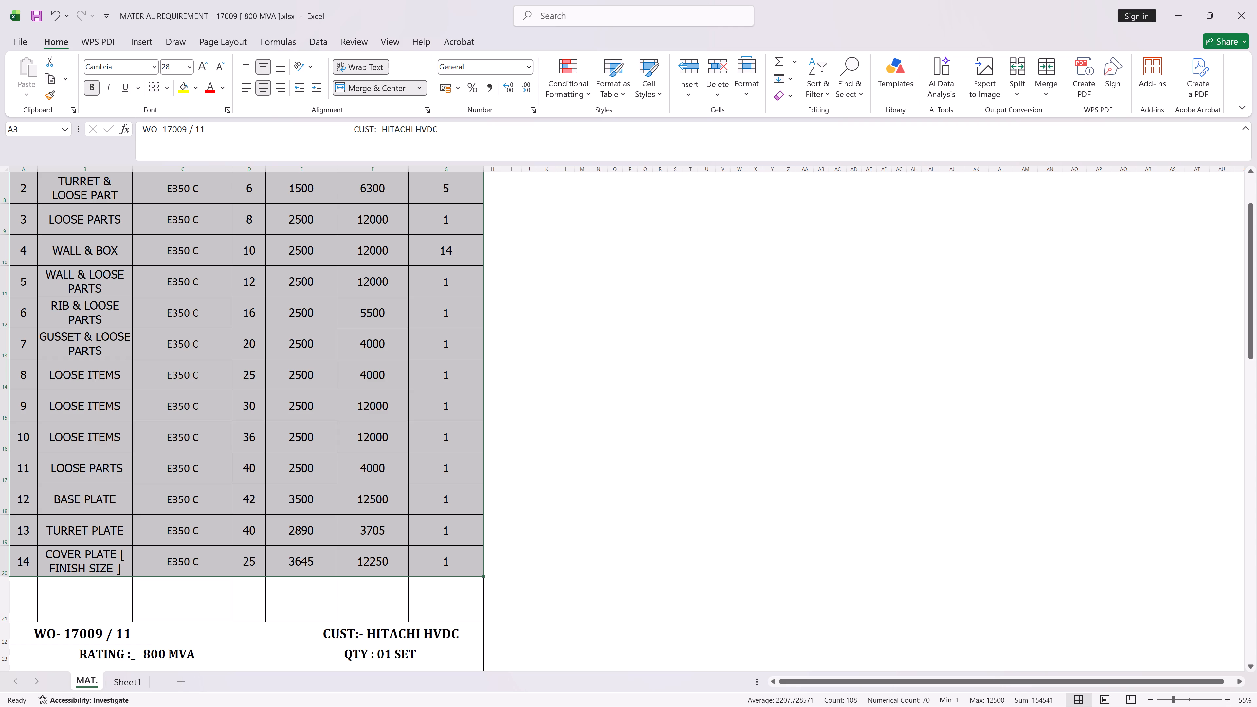
{"action": "key", "text": "ctrl+p"}
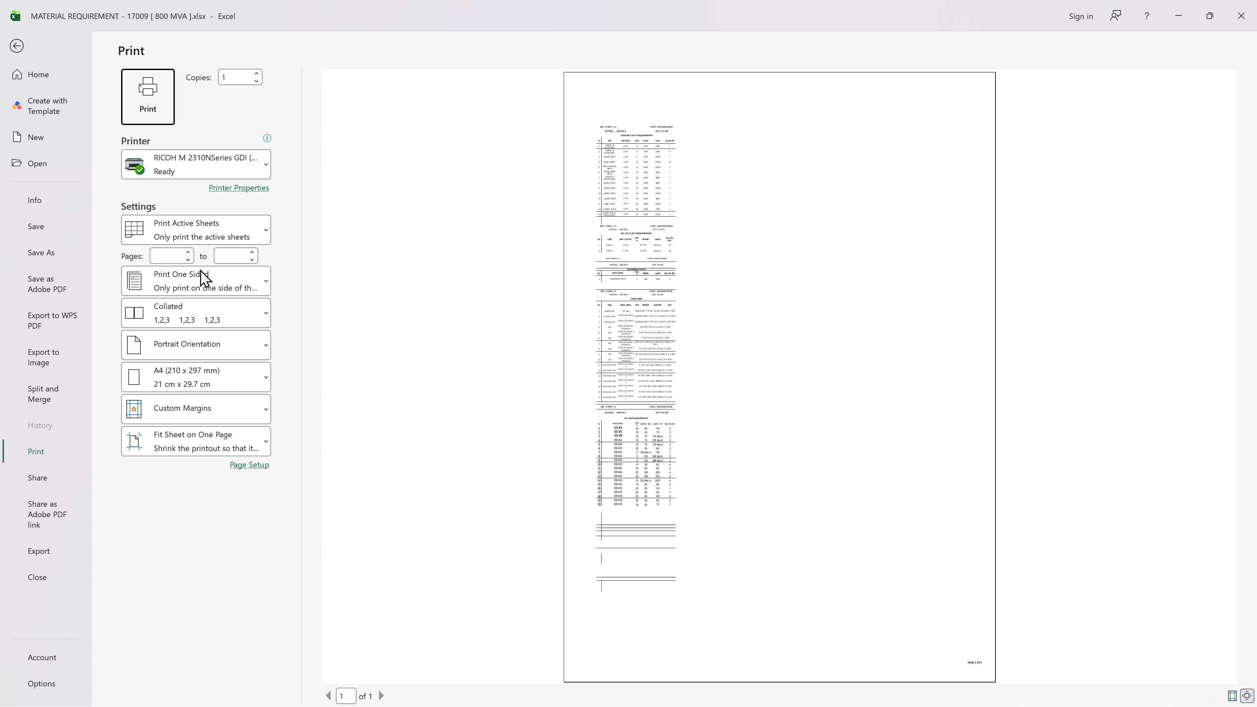
{"action": "left_click", "coordinate": [239, 231]}
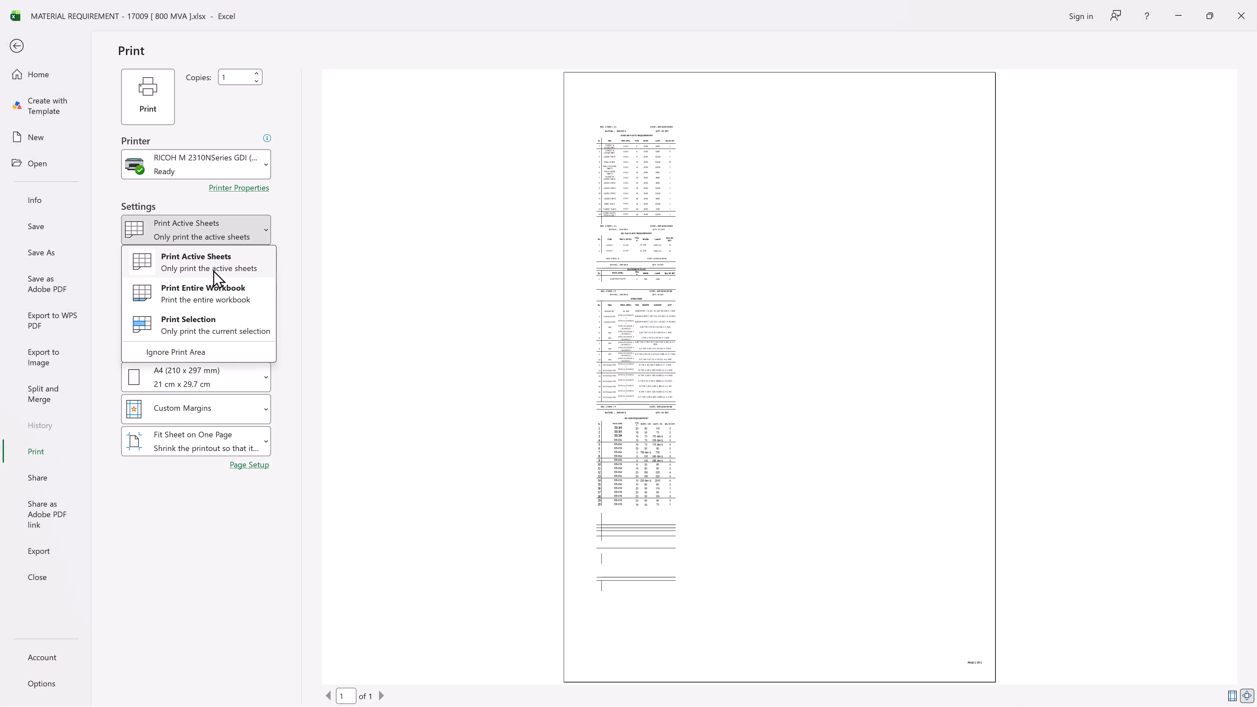
{"action": "left_click", "coordinate": [194, 328]}
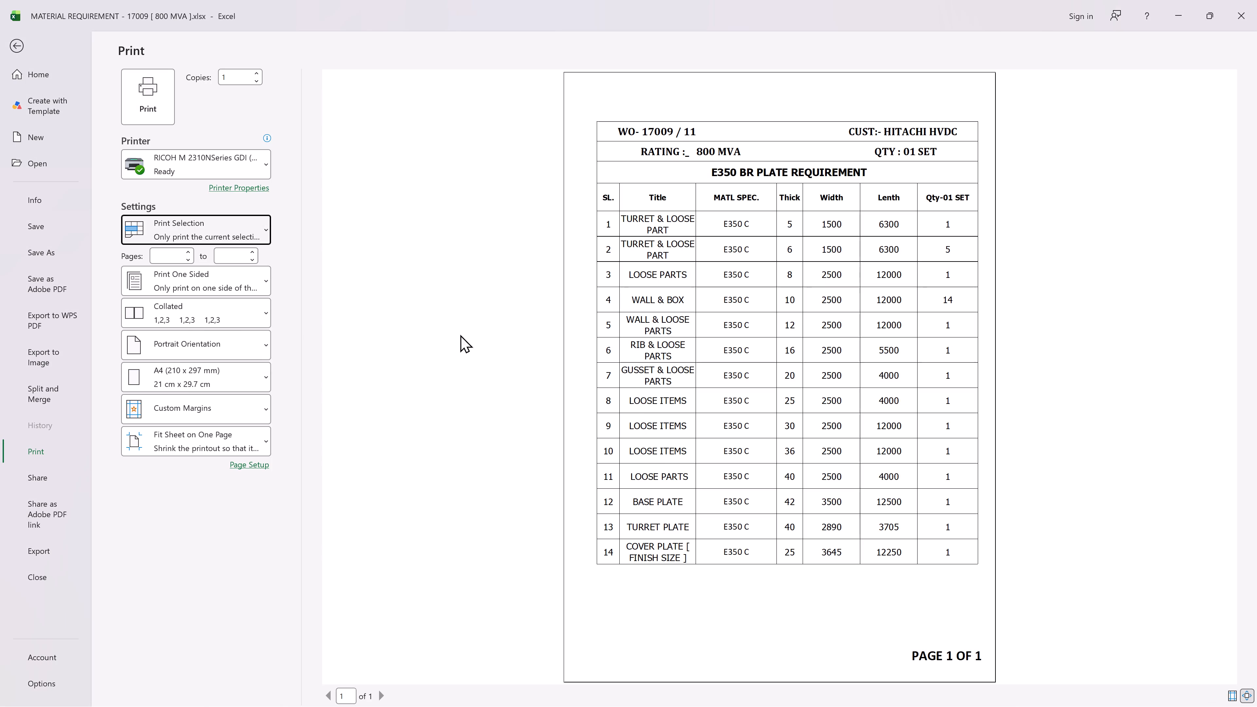
{"action": "scroll", "coordinate": [514, 361], "scroll_direction": "down", "scroll_amount": 2}
{"action": "scroll", "coordinate": [514, 361], "scroll_direction": "up", "scroll_amount": 1}
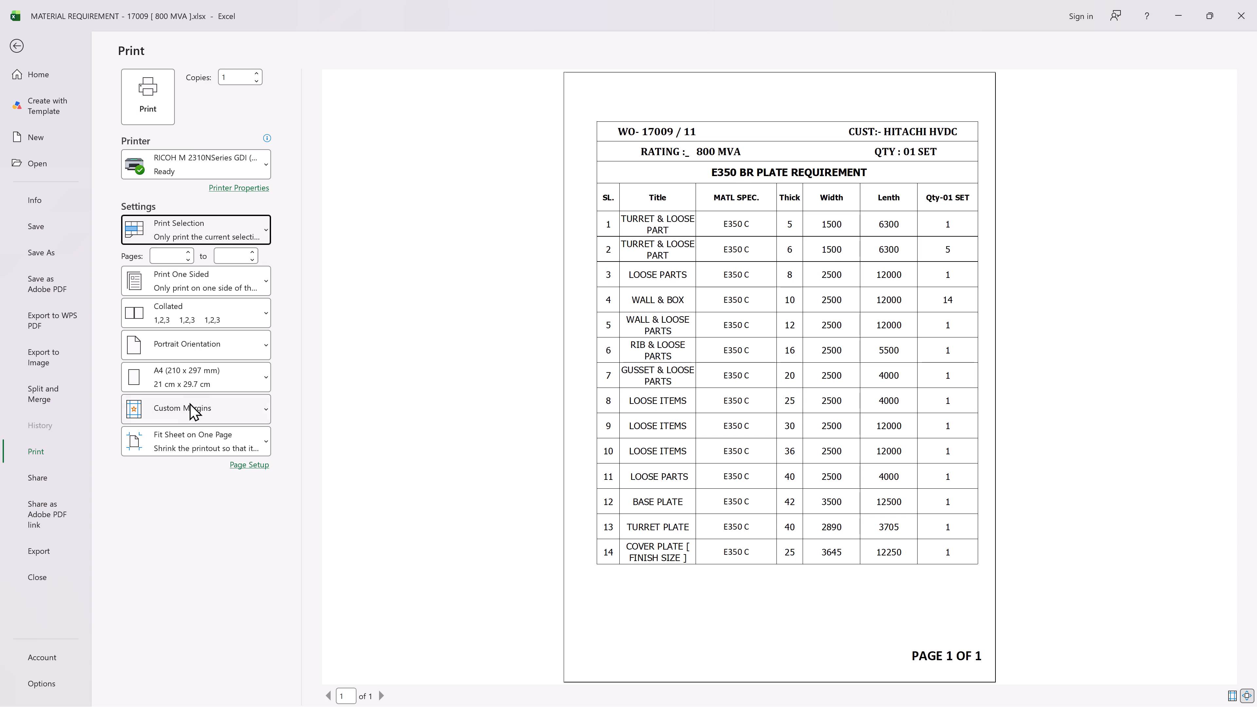
Apply the A4 profile in the RICOH M 2310NSeries printer properties and print the selected E350 BR plate table.
{"action": "left_click", "coordinate": [257, 191]}
{"action": "left_click", "coordinate": [97, 246]}
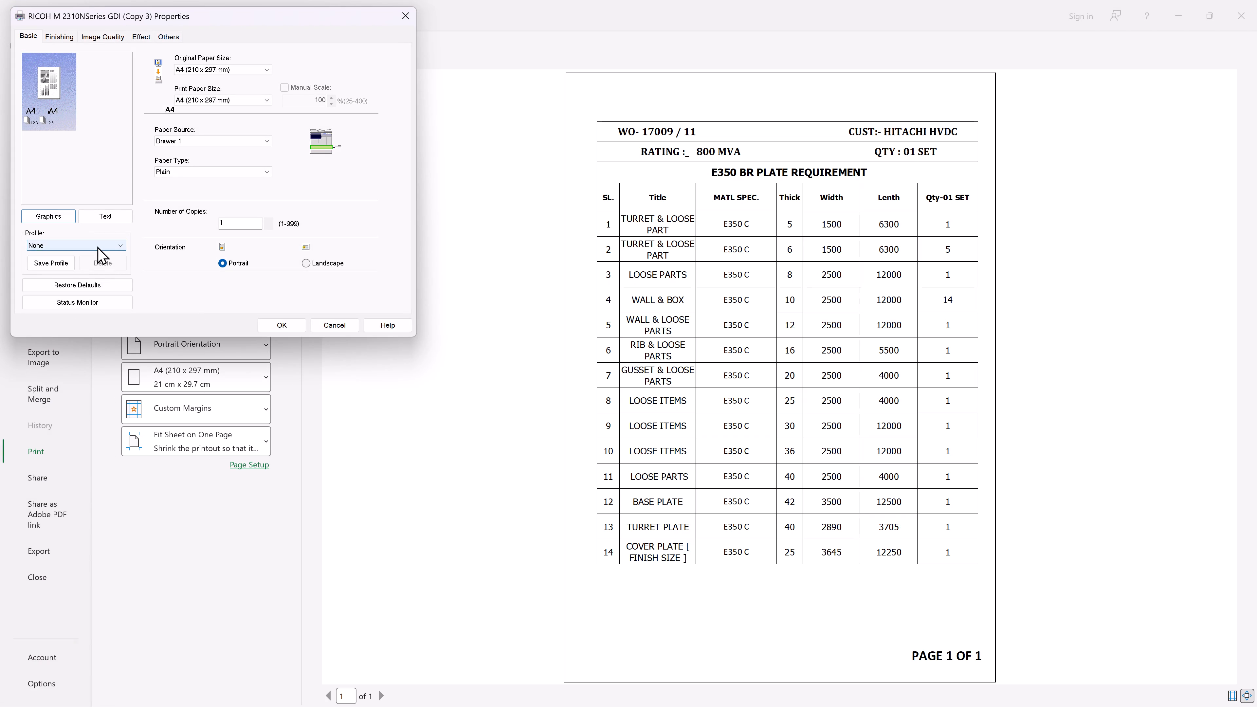
{"action": "left_click", "coordinate": [81, 263]}
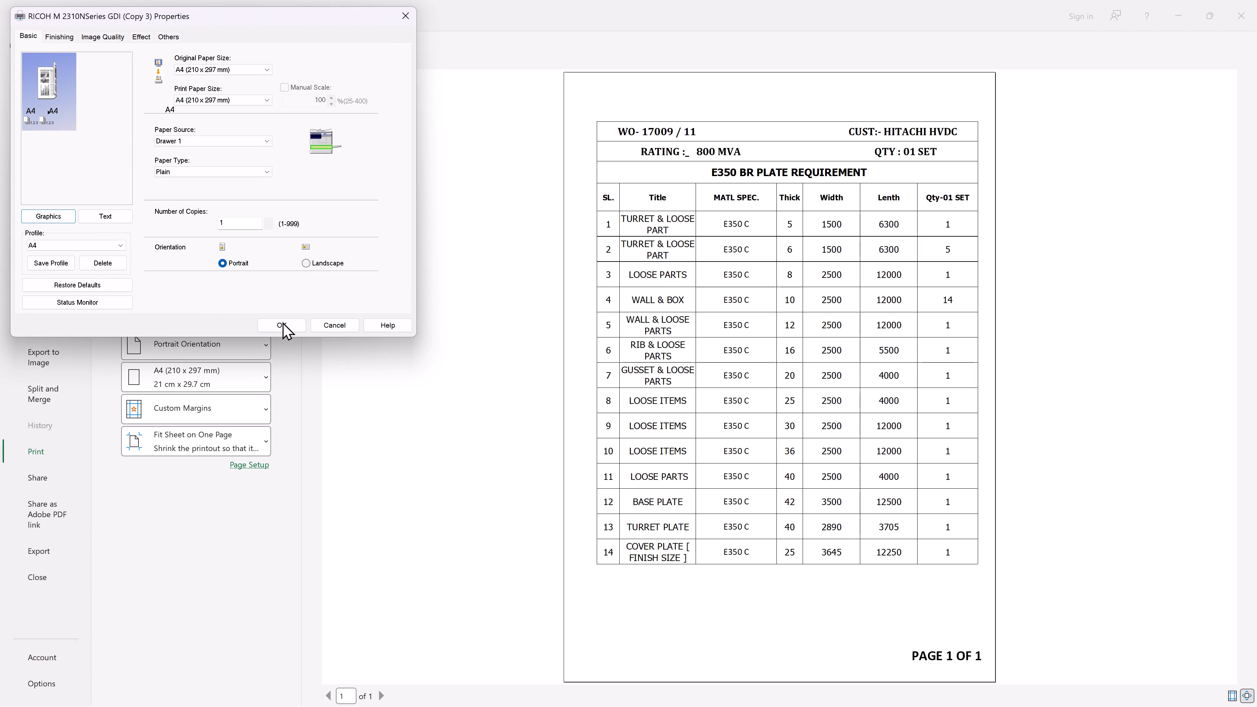
{"action": "left_click", "coordinate": [286, 329]}
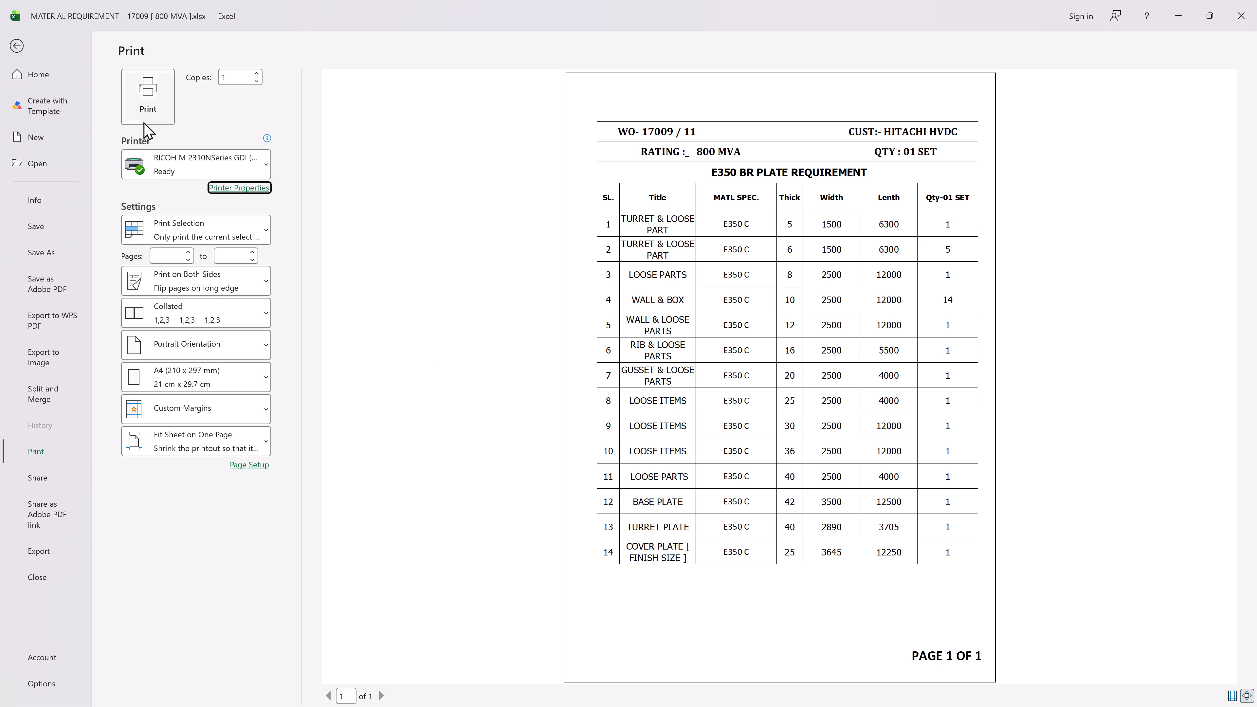
{"action": "left_click", "coordinate": [149, 101]}
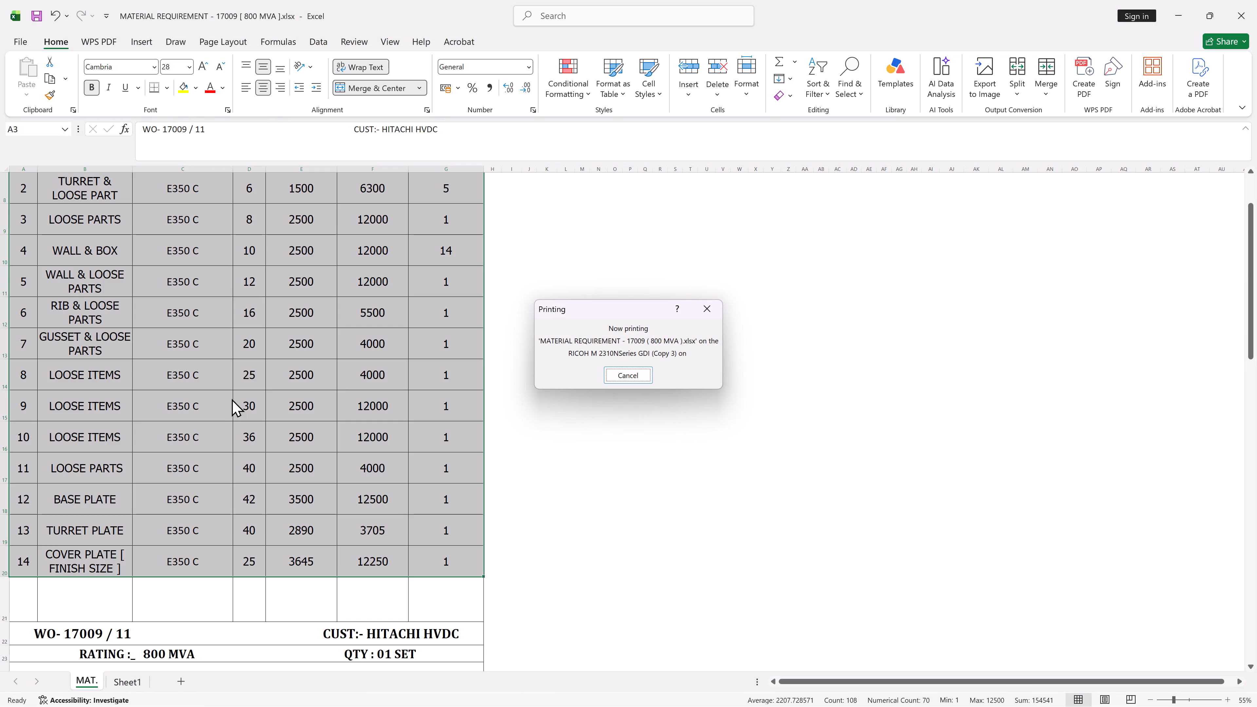
Print only the SS-316 plate requirement table, from its WO heading through item 2, using the RICOH printer's A4 profile.
{"action": "scroll", "coordinate": [229, 400], "scroll_direction": "down", "scroll_amount": 3}
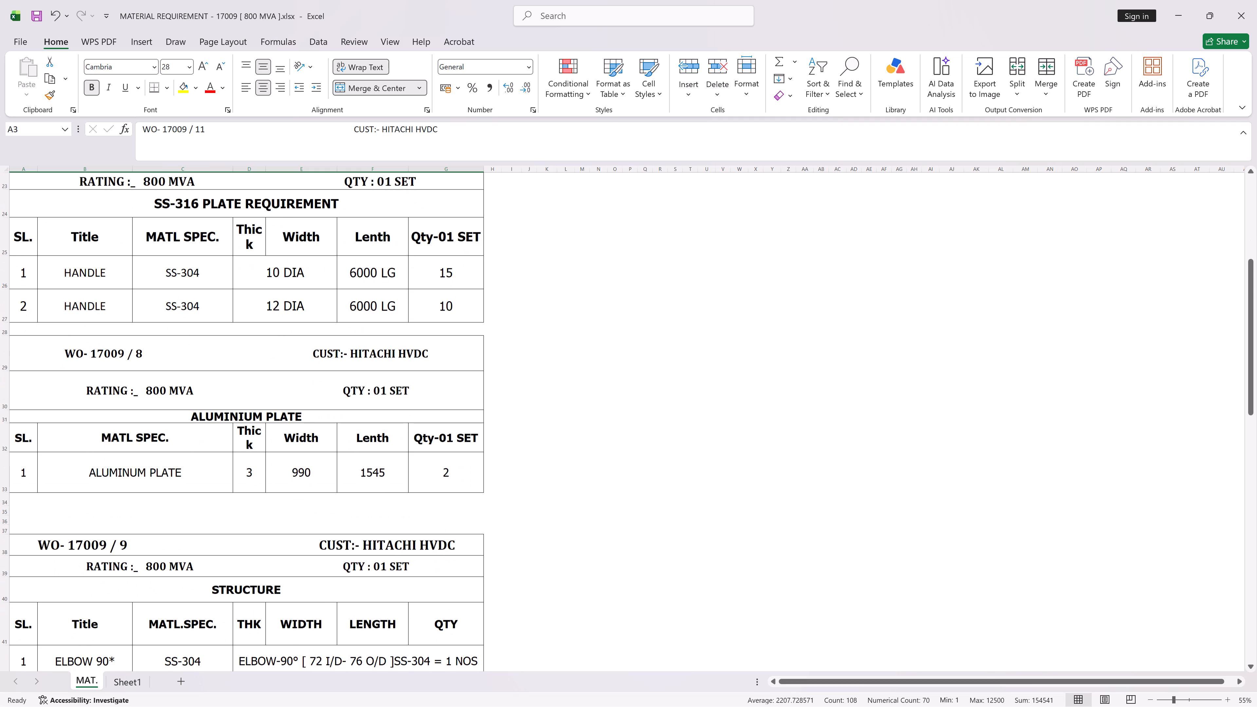
{"action": "scroll", "coordinate": [221, 379], "scroll_direction": "up", "scroll_amount": 1}
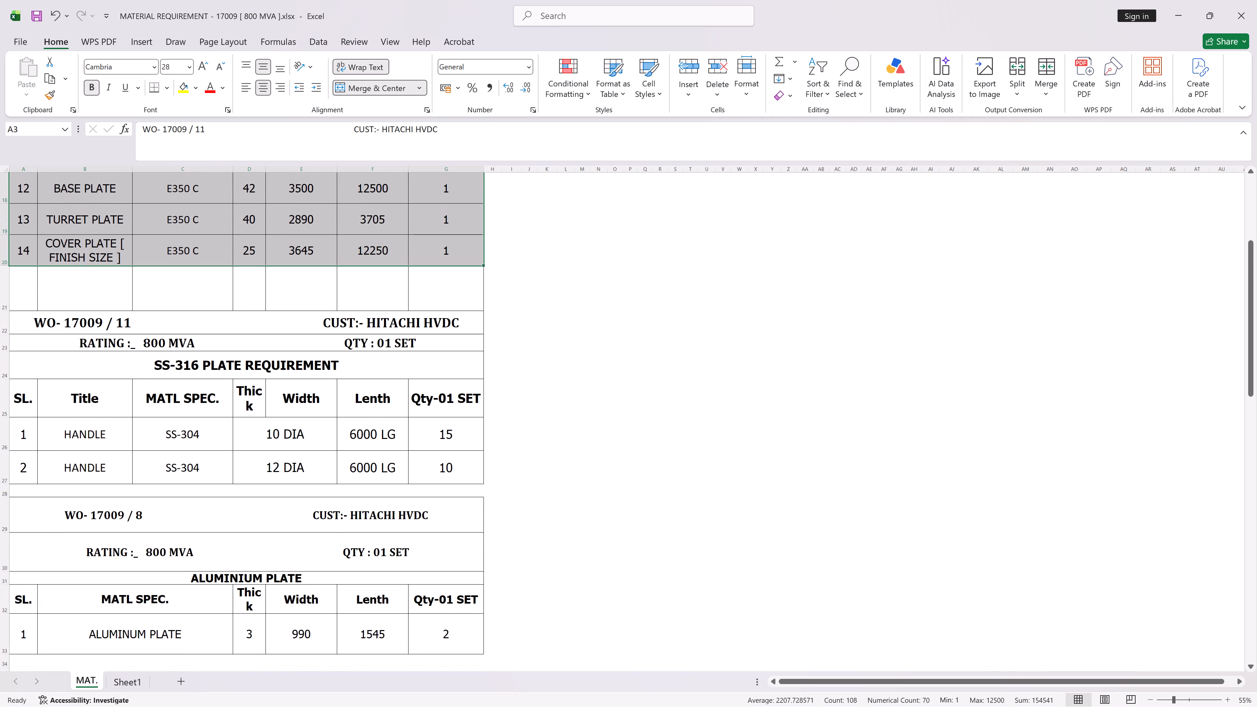
{"action": "left_click_drag", "start_coordinate": [15, 318], "coordinate": [279, 471]}
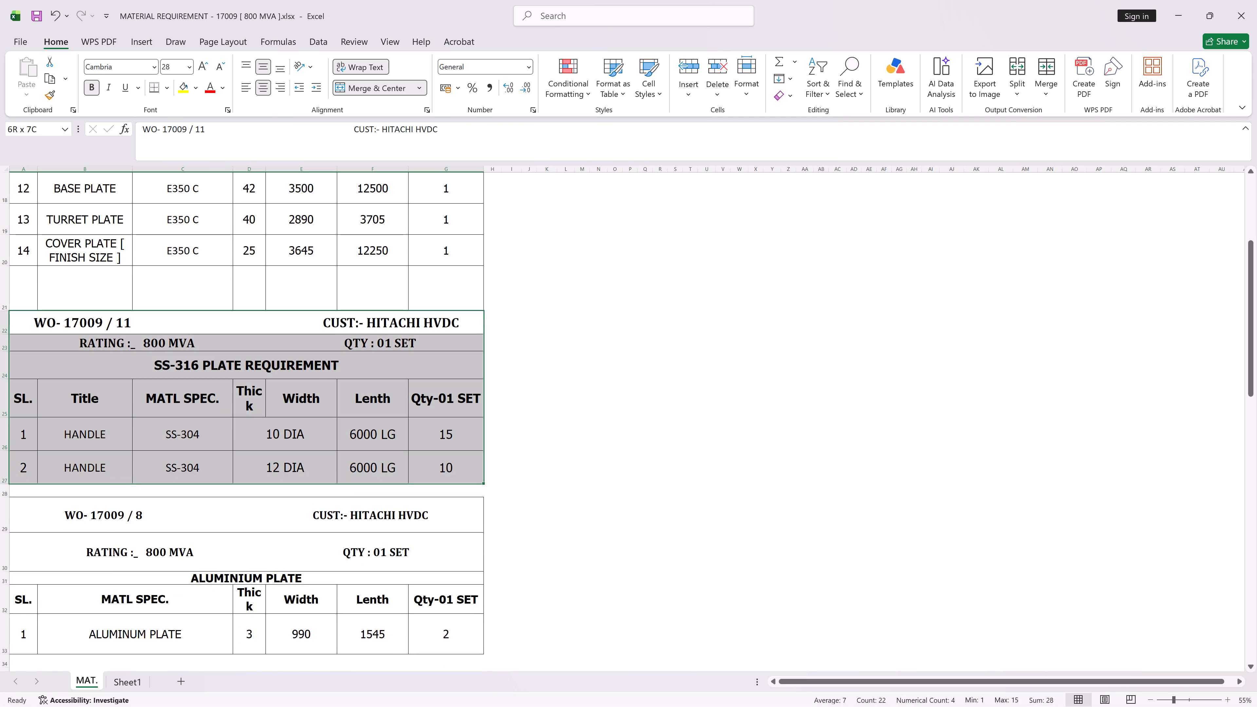
{"action": "left_click_drag", "start_coordinate": [279, 471], "coordinate": [278, 474]}
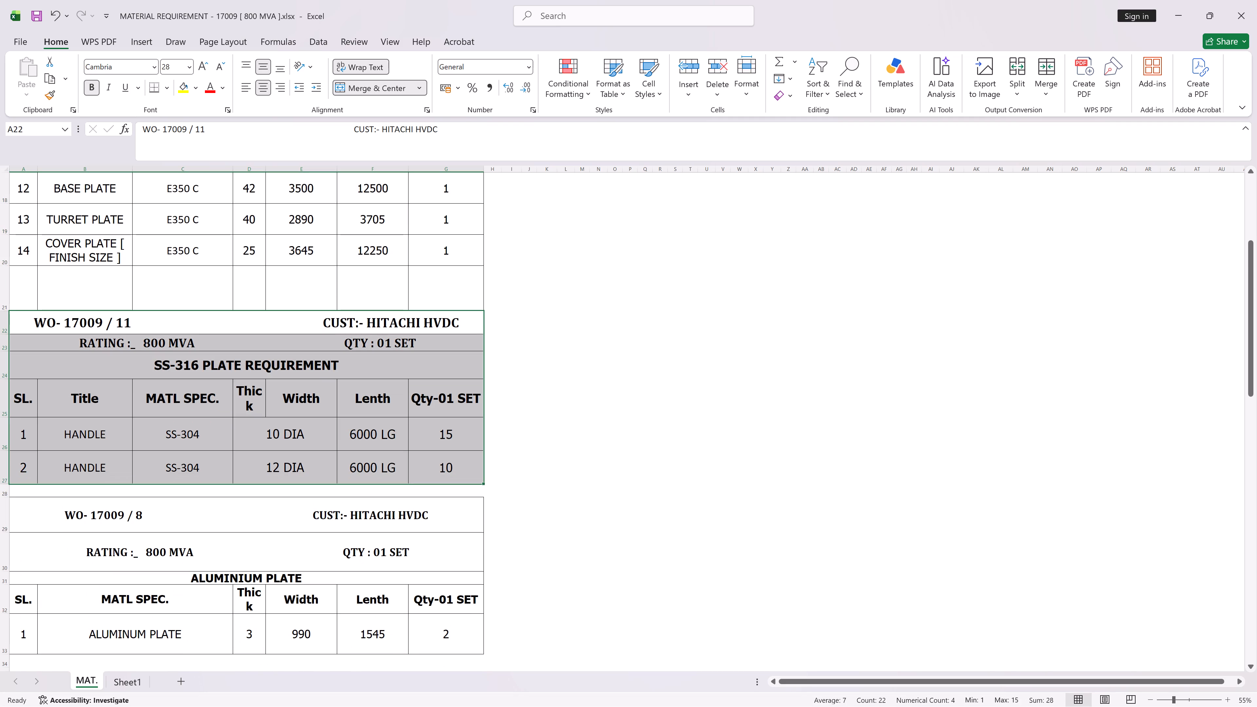
{"action": "key", "text": "ctrl+p"}
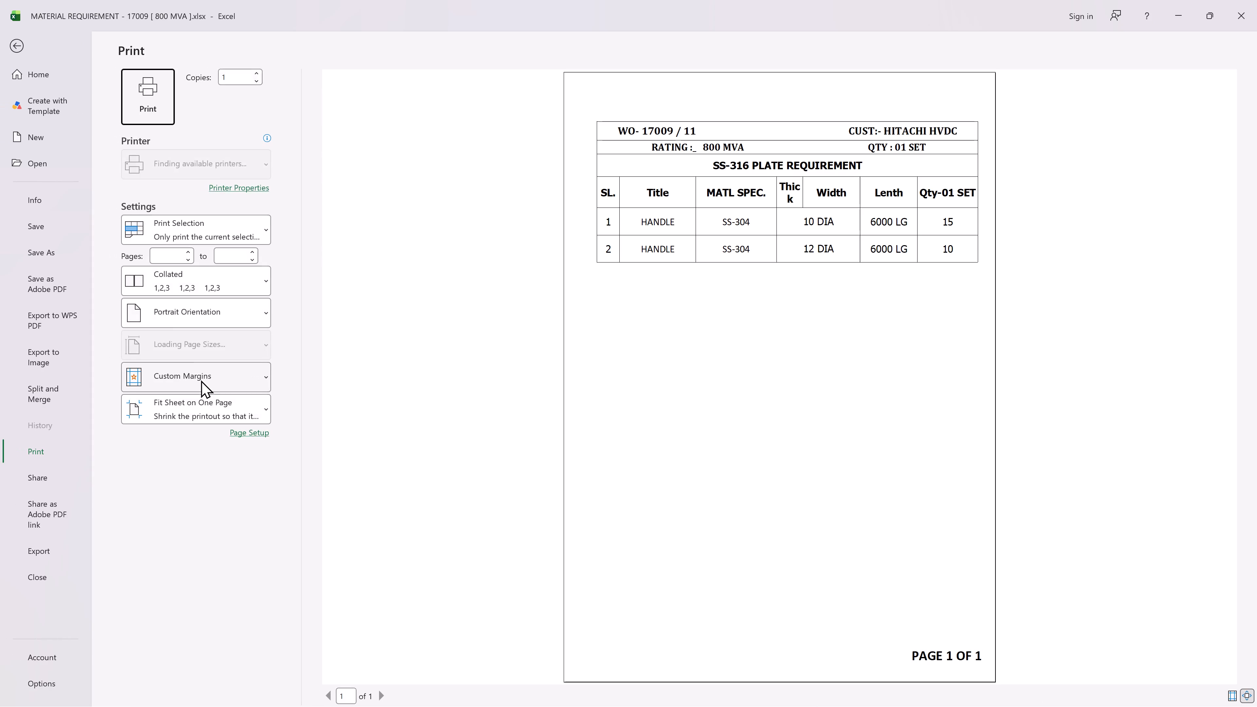
{"action": "left_click", "coordinate": [243, 191]}
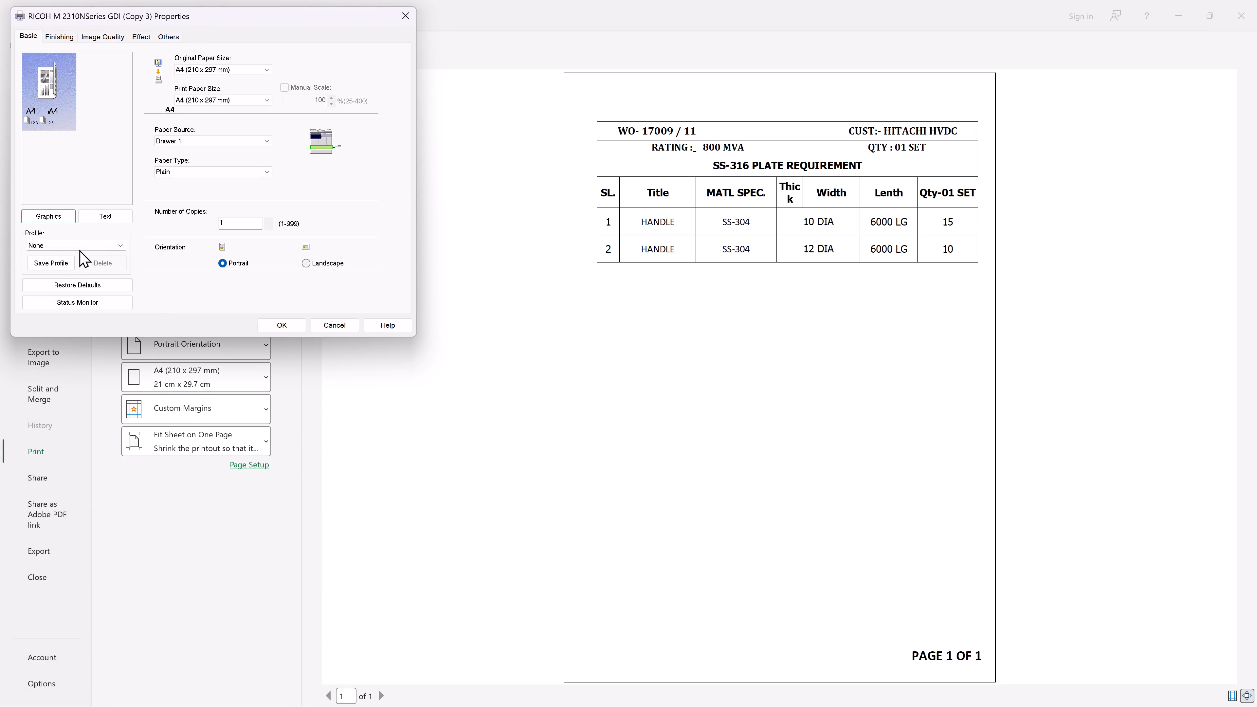
{"action": "left_click", "coordinate": [79, 249]}
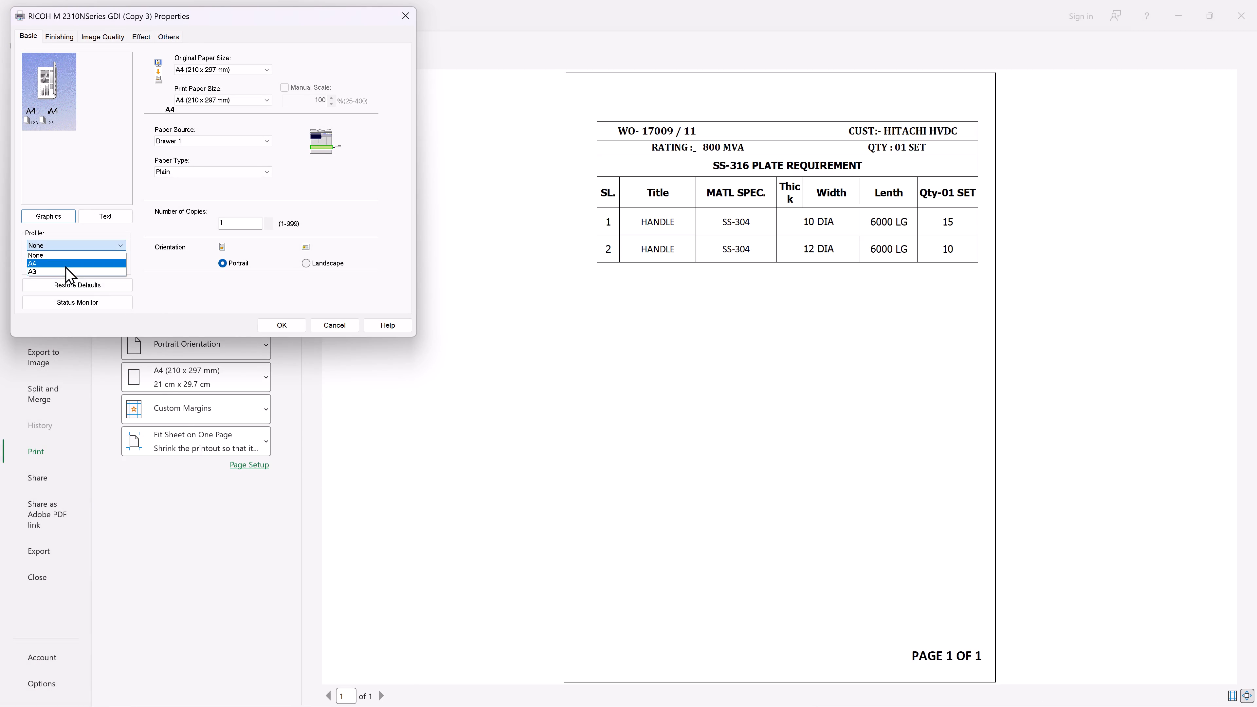
{"action": "left_click", "coordinate": [65, 266]}
{"action": "left_click", "coordinate": [275, 322]}
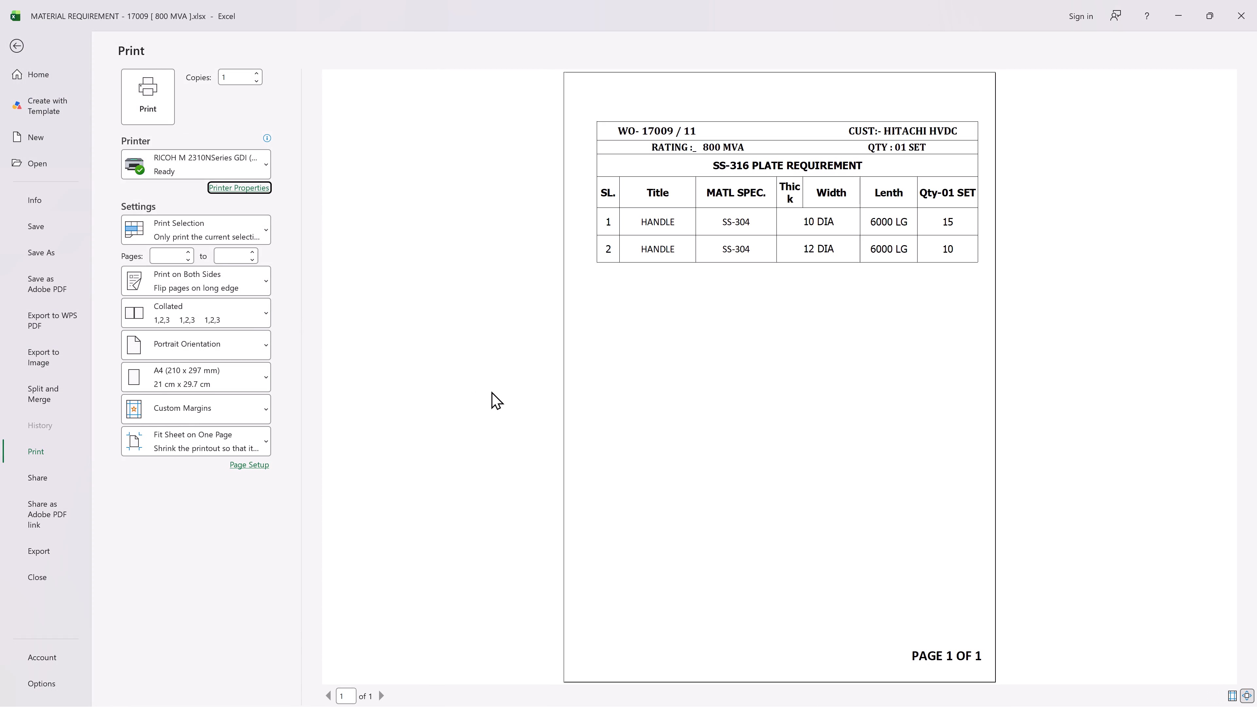
{"action": "scroll", "coordinate": [537, 392], "scroll_direction": "down", "scroll_amount": 3}
{"action": "left_click", "coordinate": [159, 104]}
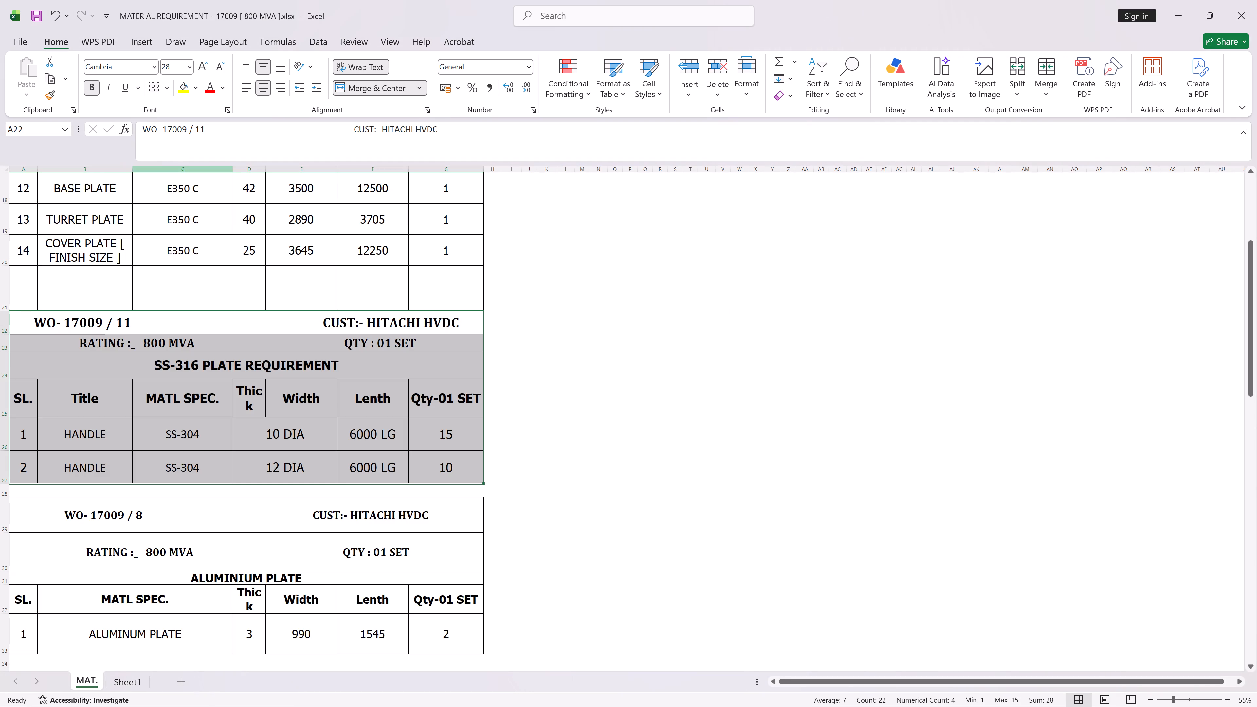
Change the work order heading above the ALUMINIUM PLATE table to "WO- 17009 / 11".
{"action": "scroll", "coordinate": [162, 345], "scroll_direction": "down", "scroll_amount": 1}
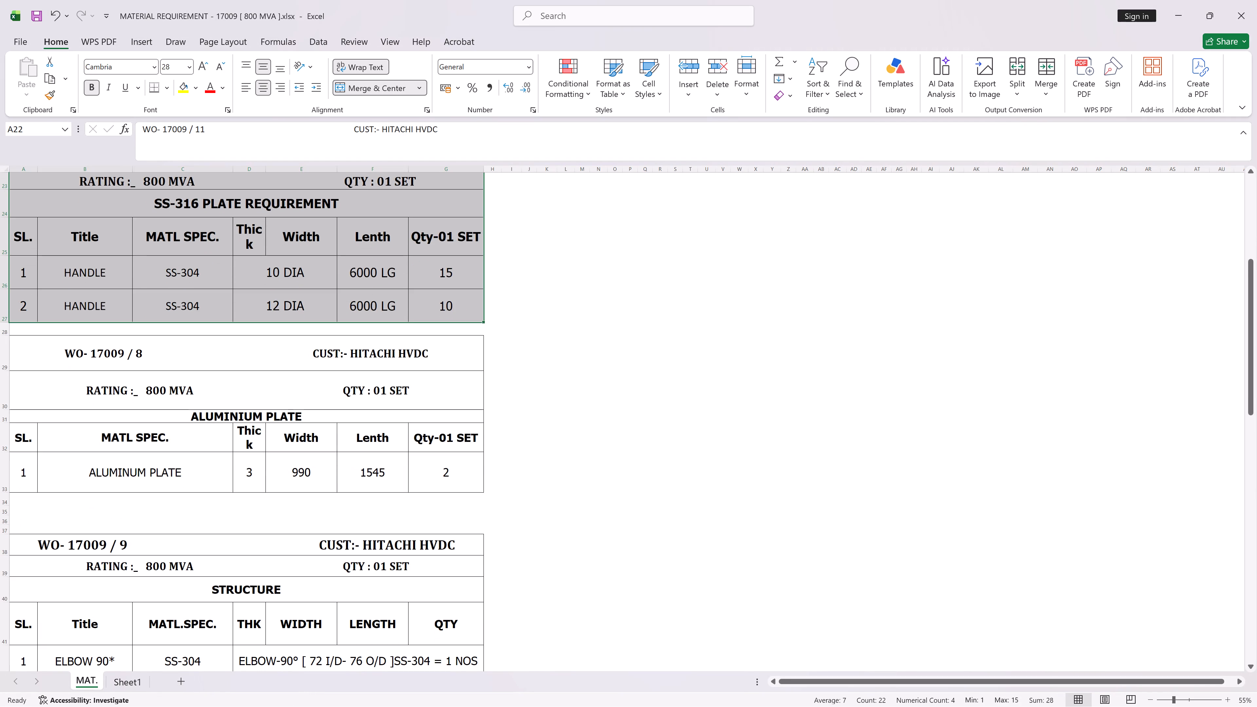
{"action": "double_click", "coordinate": [150, 353]}
{"action": "key", "text": "Left"}
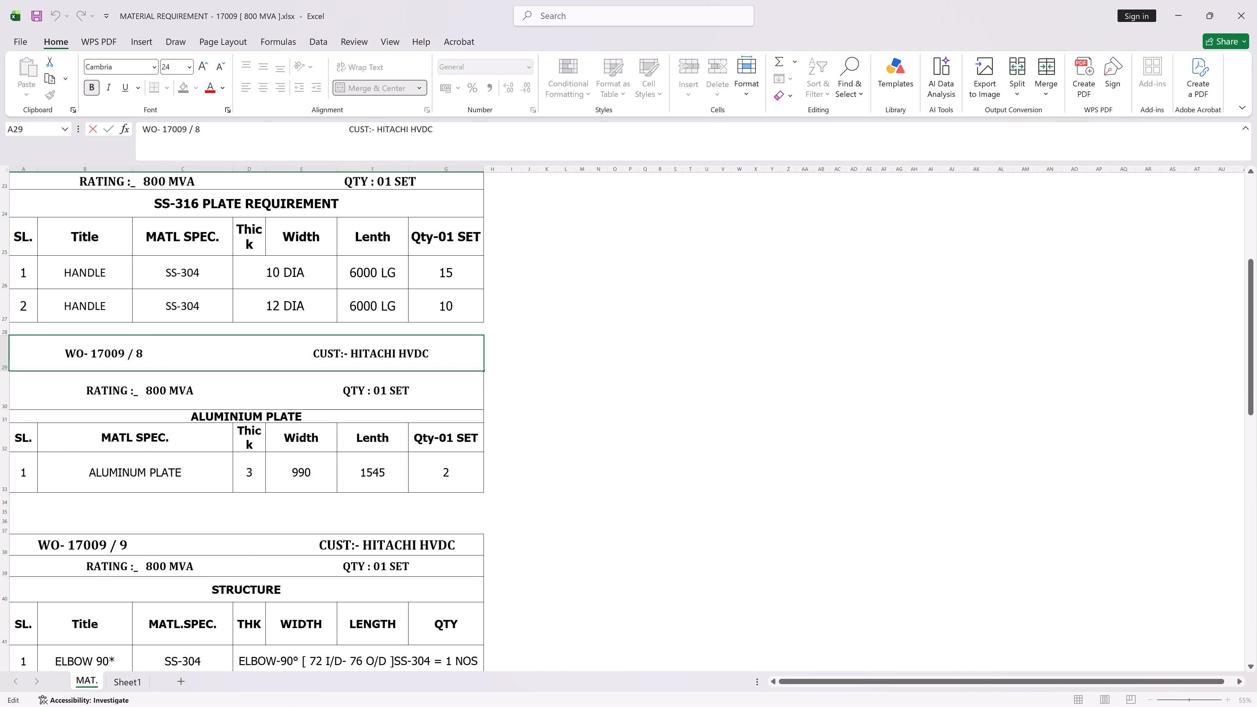
{"action": "key", "text": "Left"}
{"action": "key", "text": "Left"}
{"action": "key", "text": "BackSpace"}
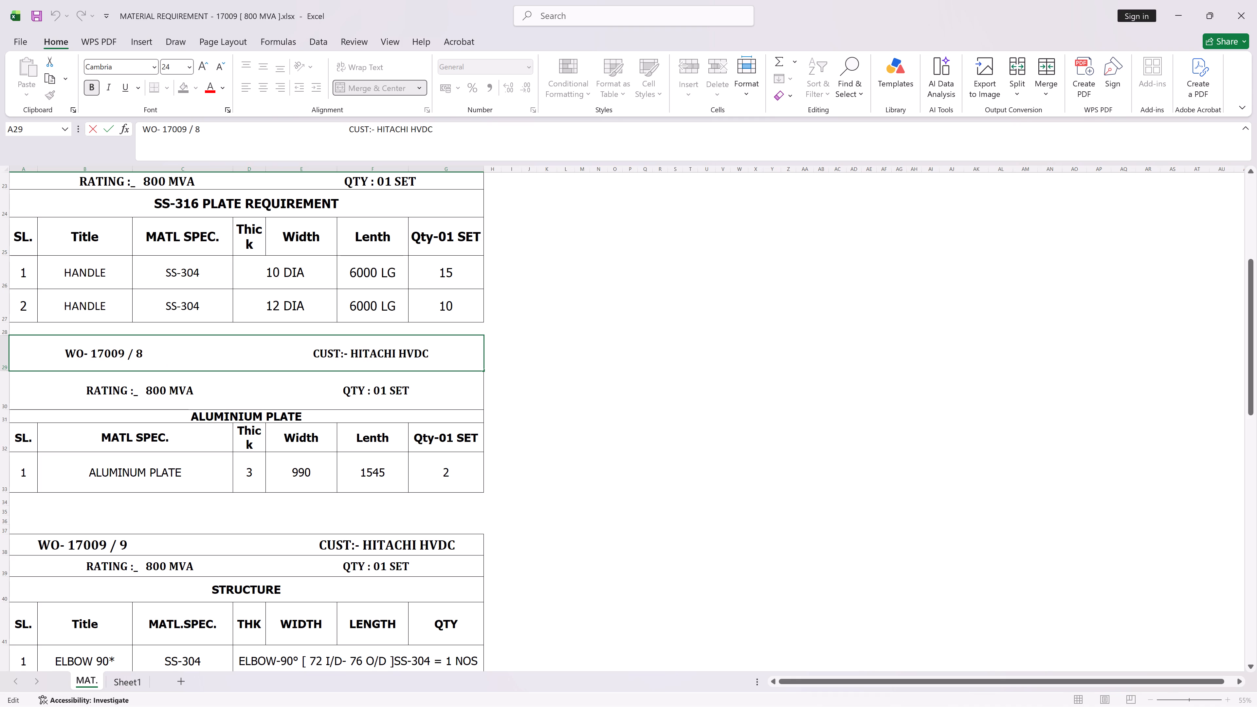
{"action": "type", "text": "11"}
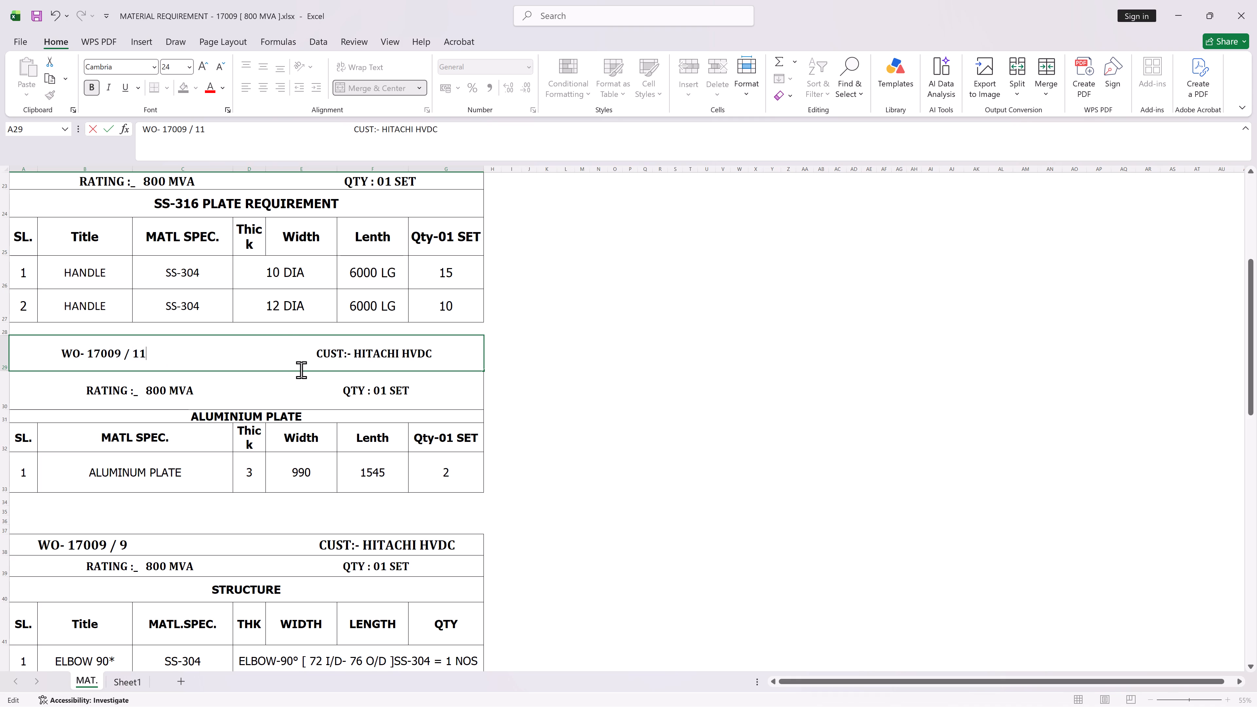
{"action": "left_click", "coordinate": [289, 434]}
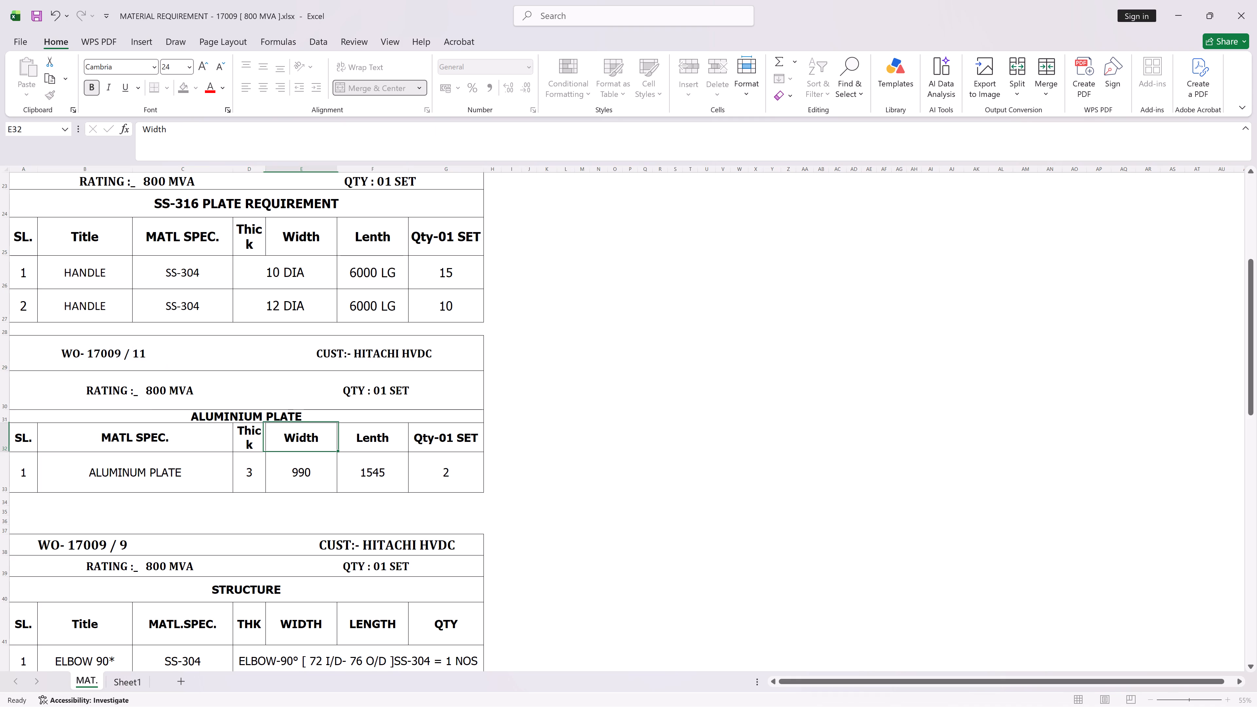
Print only the ALUMINIUM PLATE table, from its WO heading through item 1, using the RICOH printer's A4 profile.
{"action": "left_click_drag", "start_coordinate": [24, 351], "coordinate": [272, 475]}
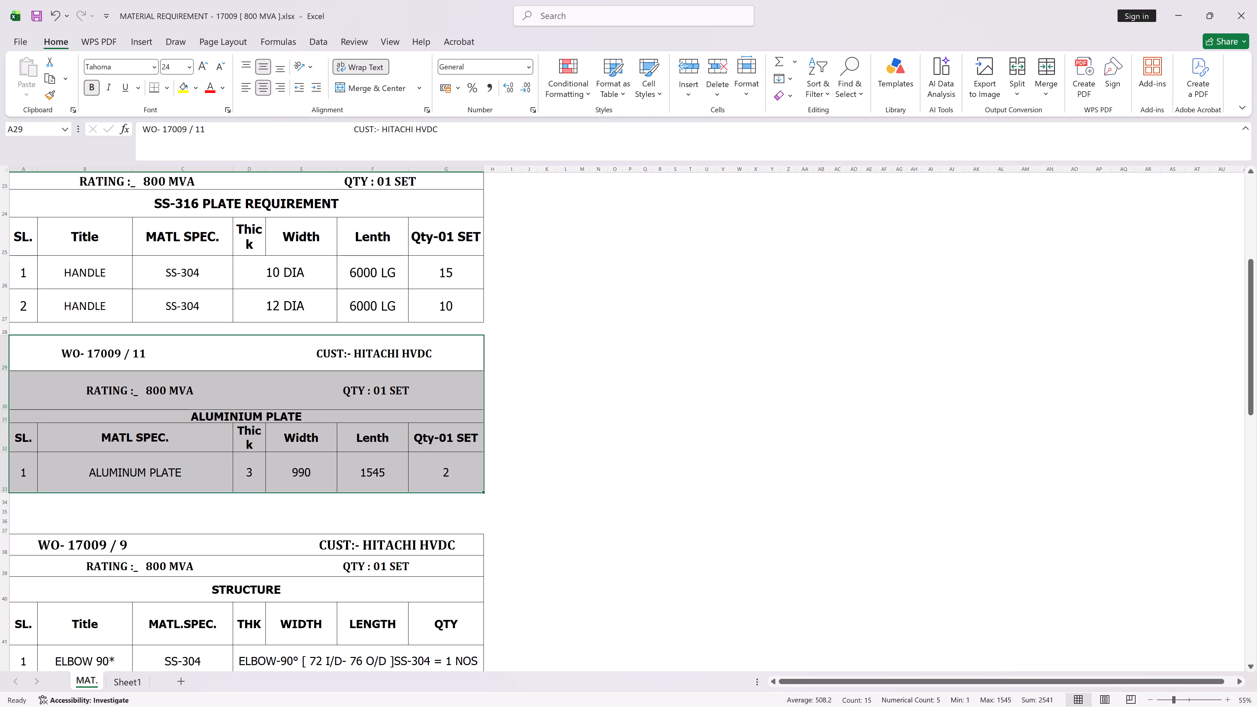
{"action": "key", "text": "ctrl+p"}
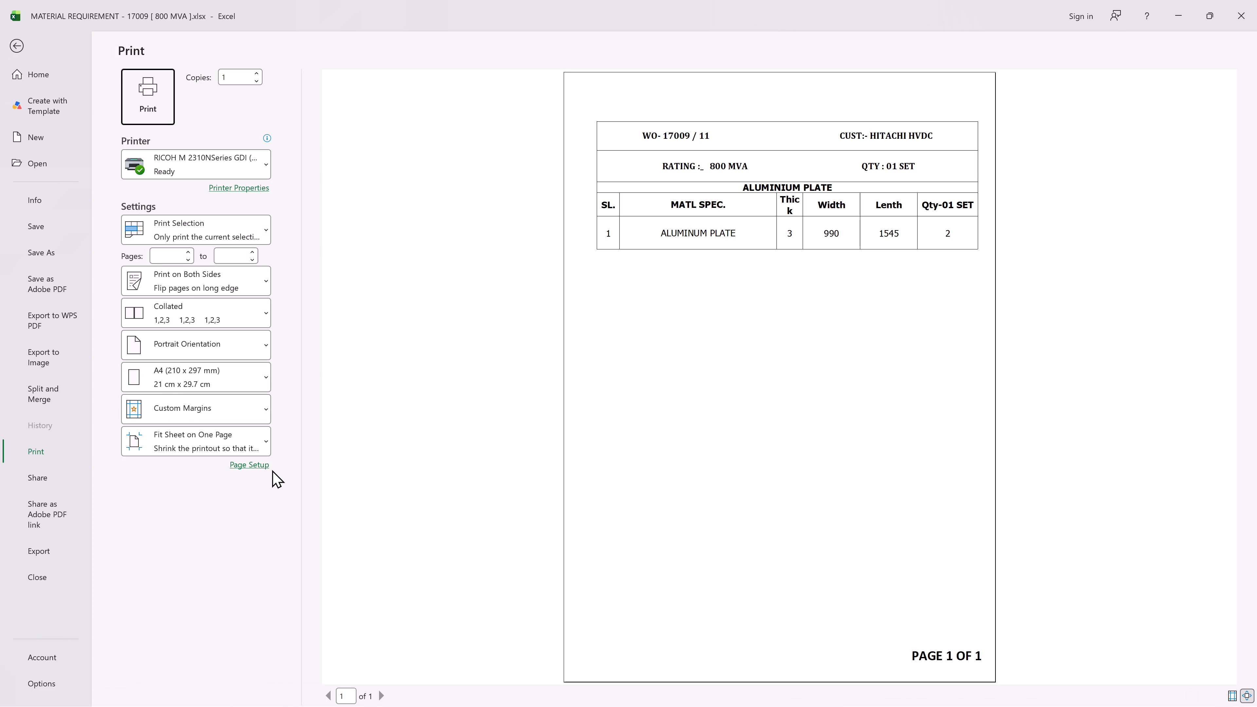
{"action": "left_click", "coordinate": [238, 189]}
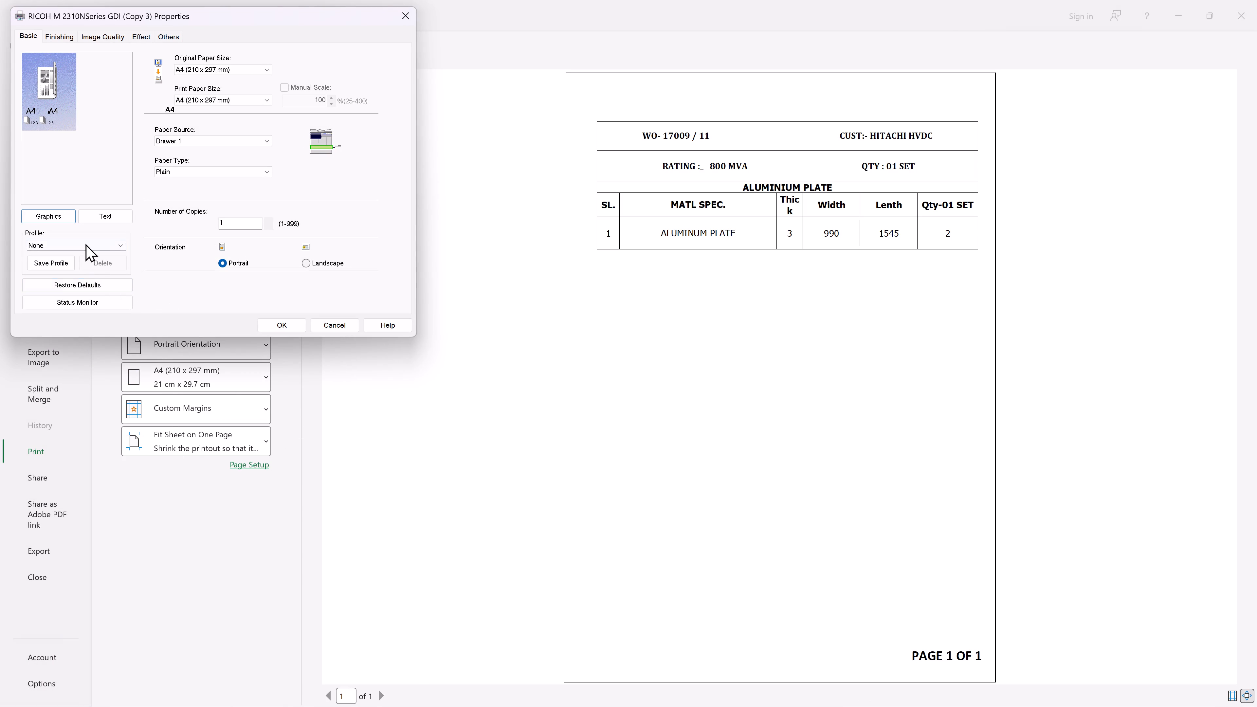
{"action": "left_click", "coordinate": [85, 244]}
{"action": "left_click", "coordinate": [65, 265]}
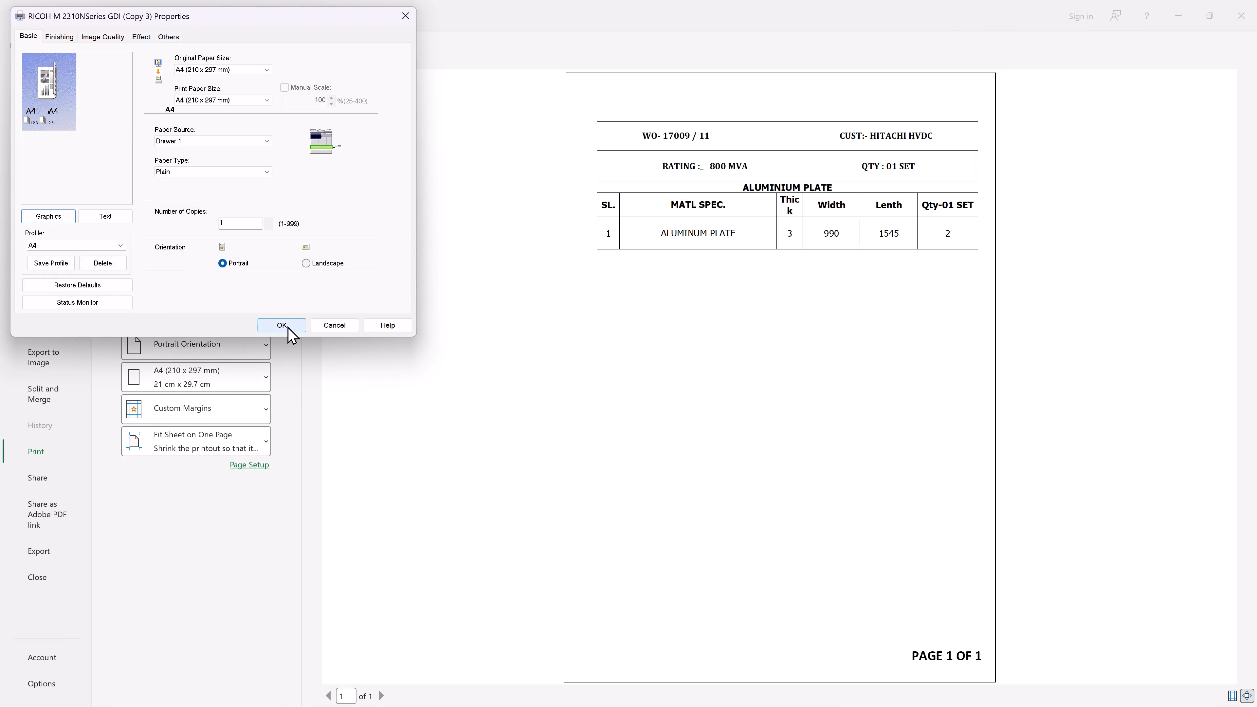
{"action": "left_click", "coordinate": [287, 326]}
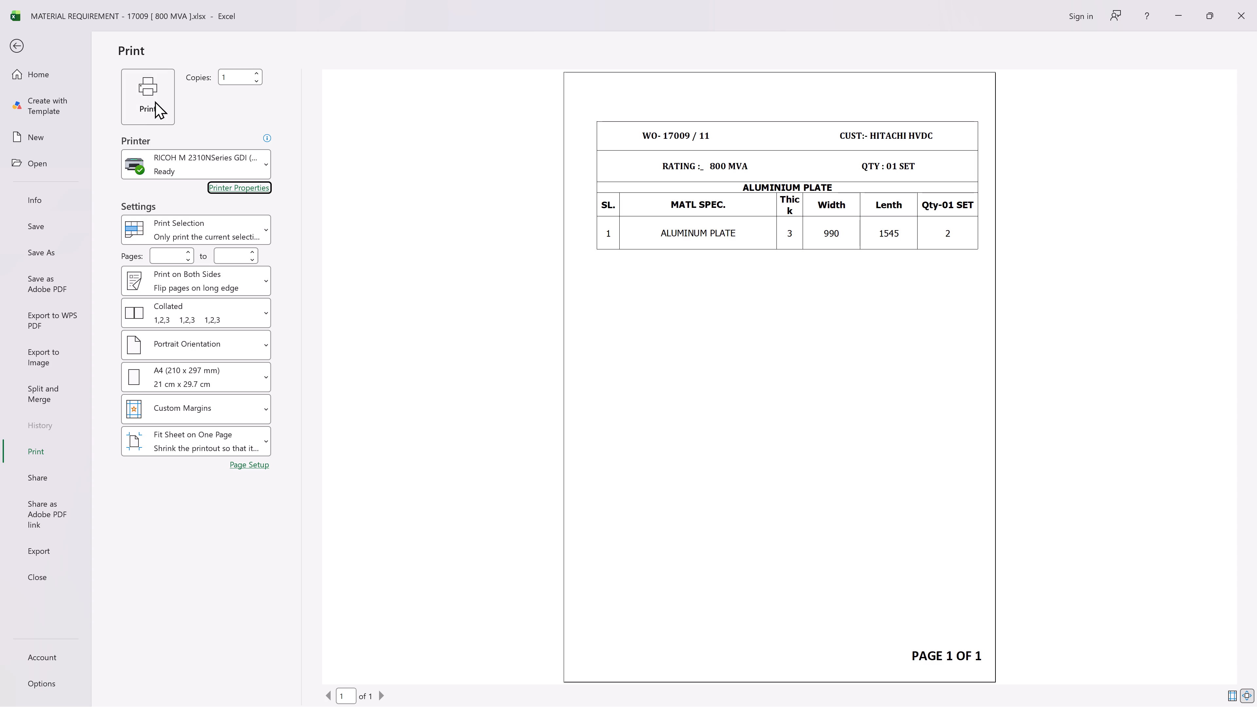
{"action": "left_click", "coordinate": [155, 101]}
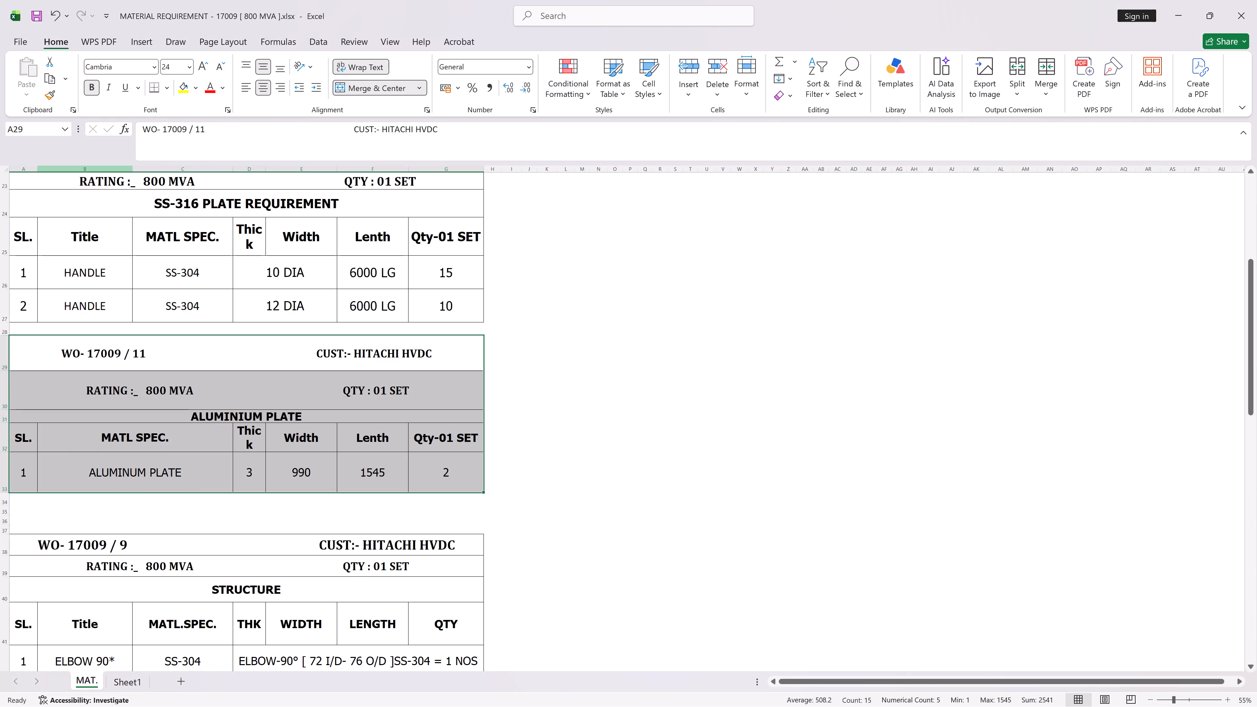
Change the work order heading above the STRUCTURE table to "WO- 17009 / 11".
{"action": "scroll", "coordinate": [192, 542], "scroll_direction": "down", "scroll_amount": 1}
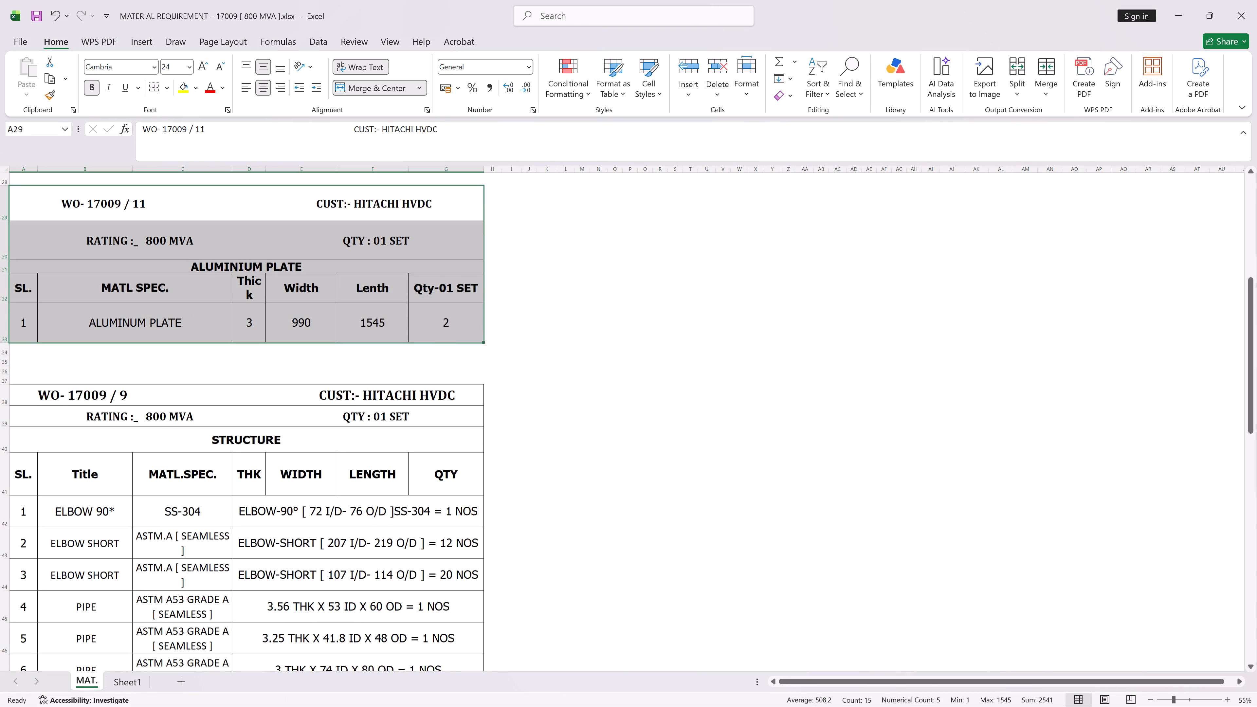
{"action": "double_click", "coordinate": [130, 396]}
{"action": "key", "text": "Left"}
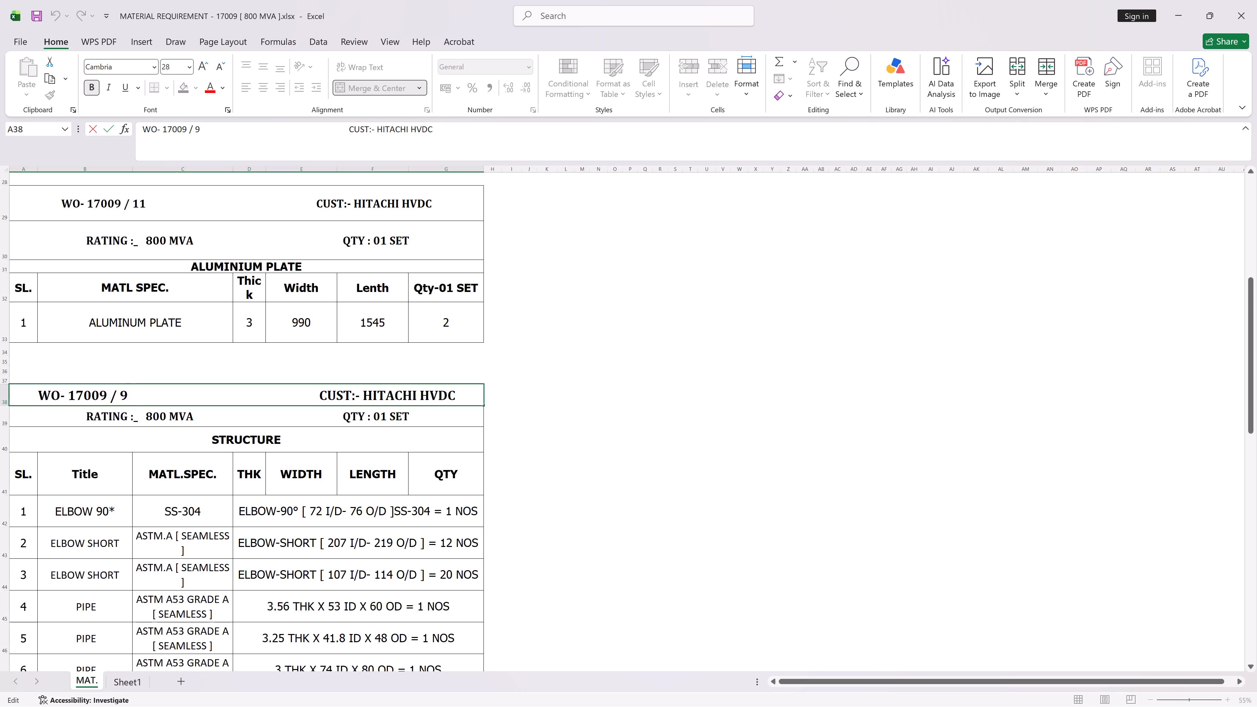
{"action": "key", "text": "BackSpace"}
{"action": "type", "text": "11"}
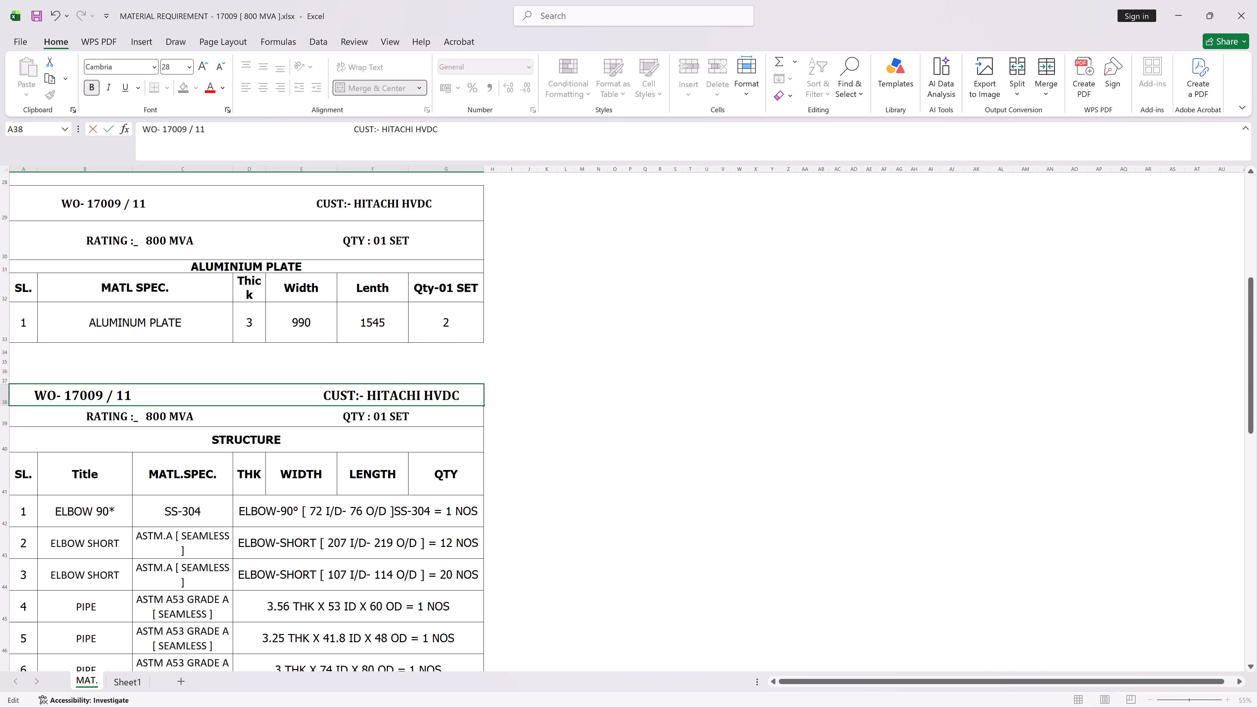
{"action": "scroll", "coordinate": [142, 442], "scroll_direction": "down", "scroll_amount": 1}
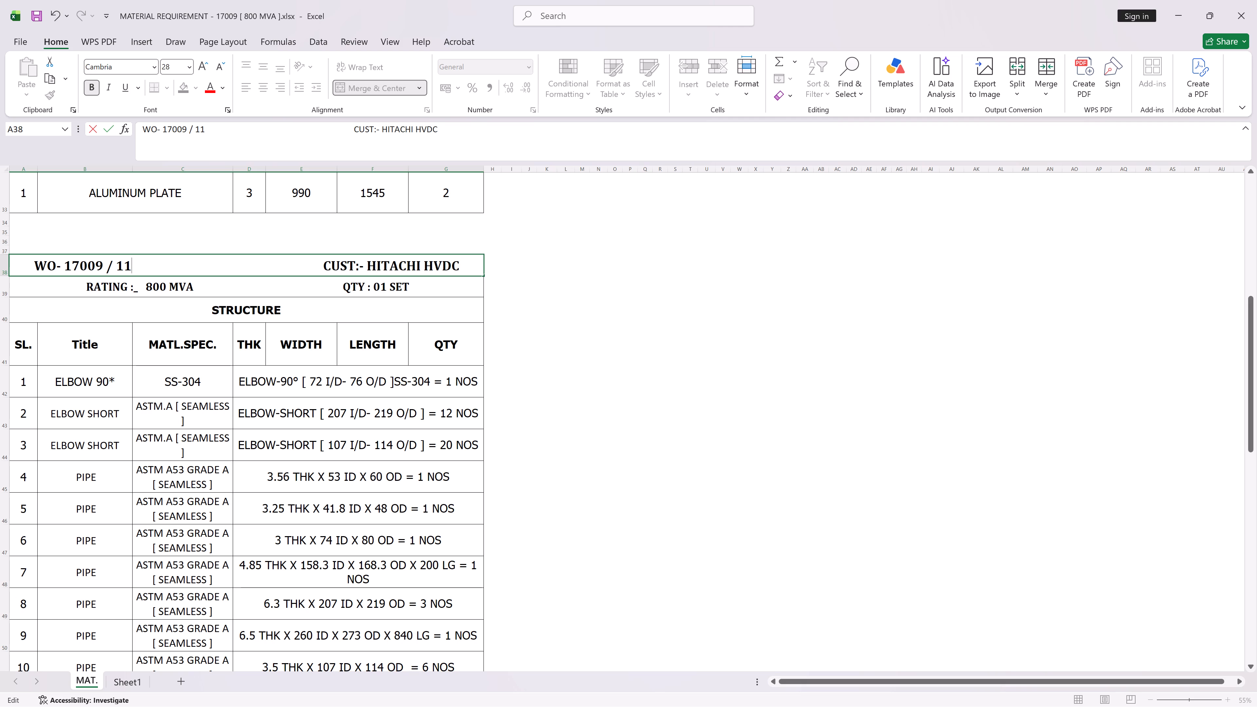
Widen the MATL.SPEC. column C slightly so that "ASTM.A [ SEAMLESS ]" fits on one line.
{"action": "left_click", "coordinate": [229, 172]}
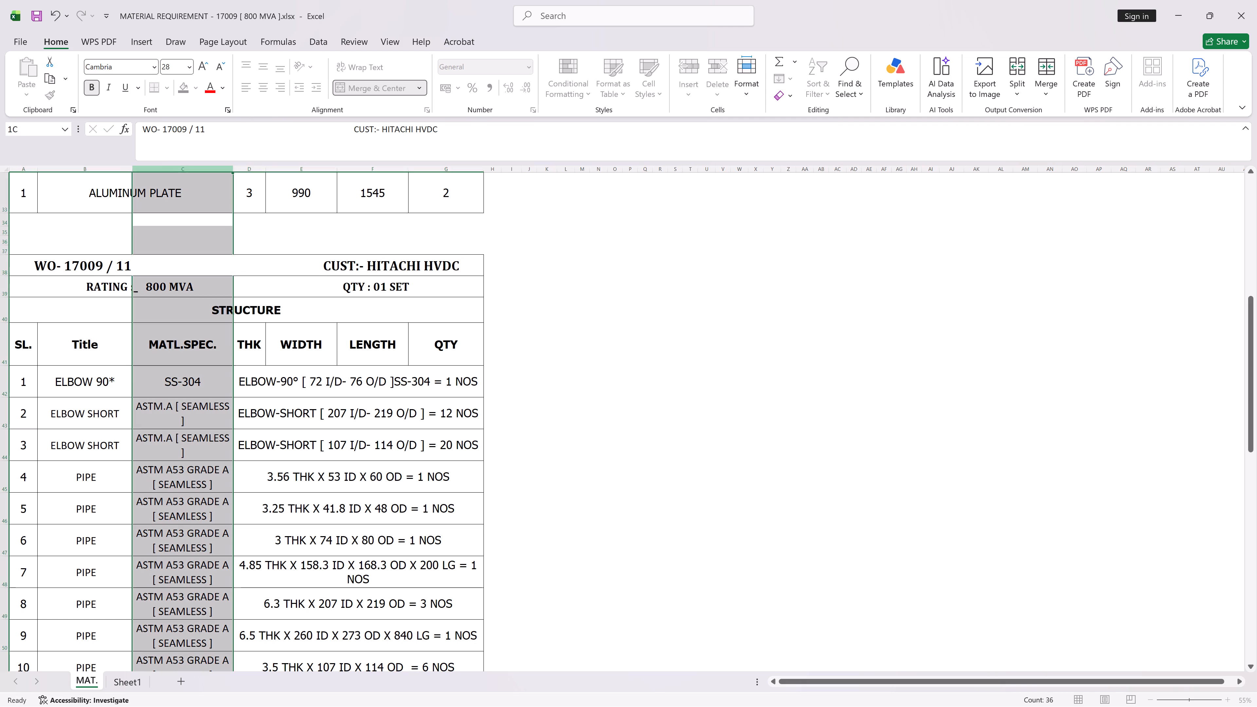
{"action": "left_click_drag", "start_coordinate": [234, 171], "coordinate": [246, 173]}
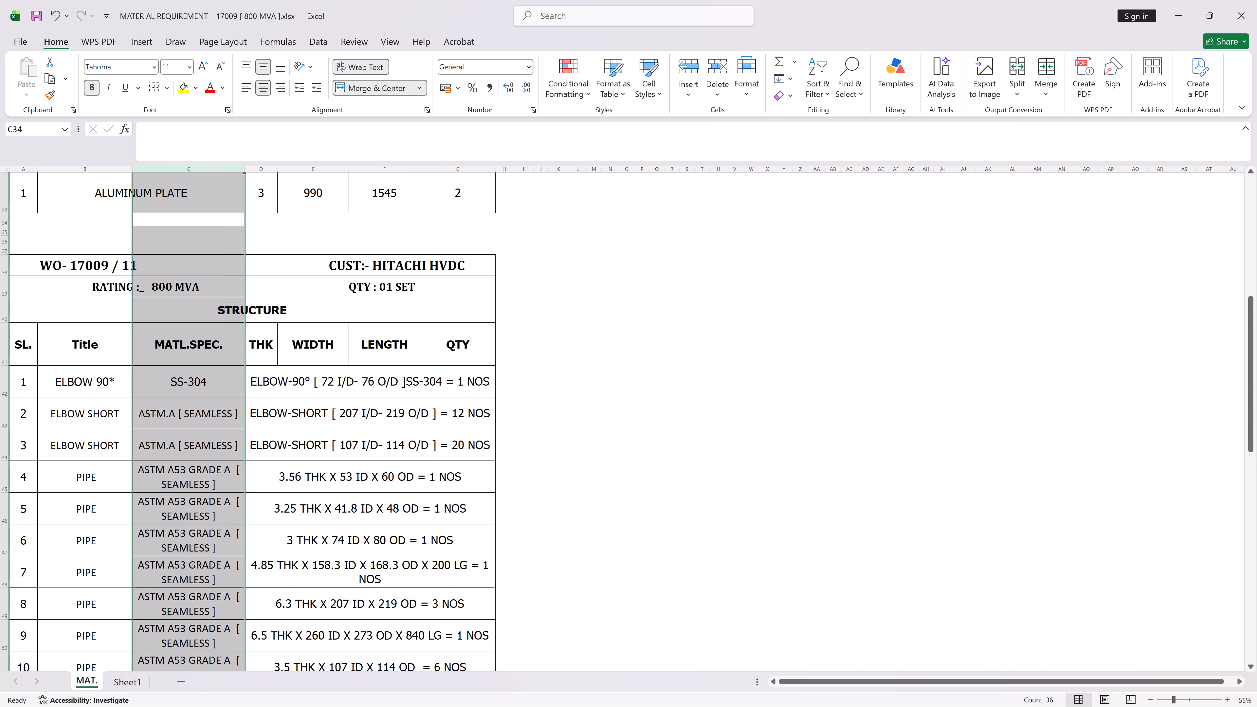
{"action": "scroll", "coordinate": [202, 373], "scroll_direction": "down", "scroll_amount": 1}
{"action": "left_click", "coordinate": [278, 366]}
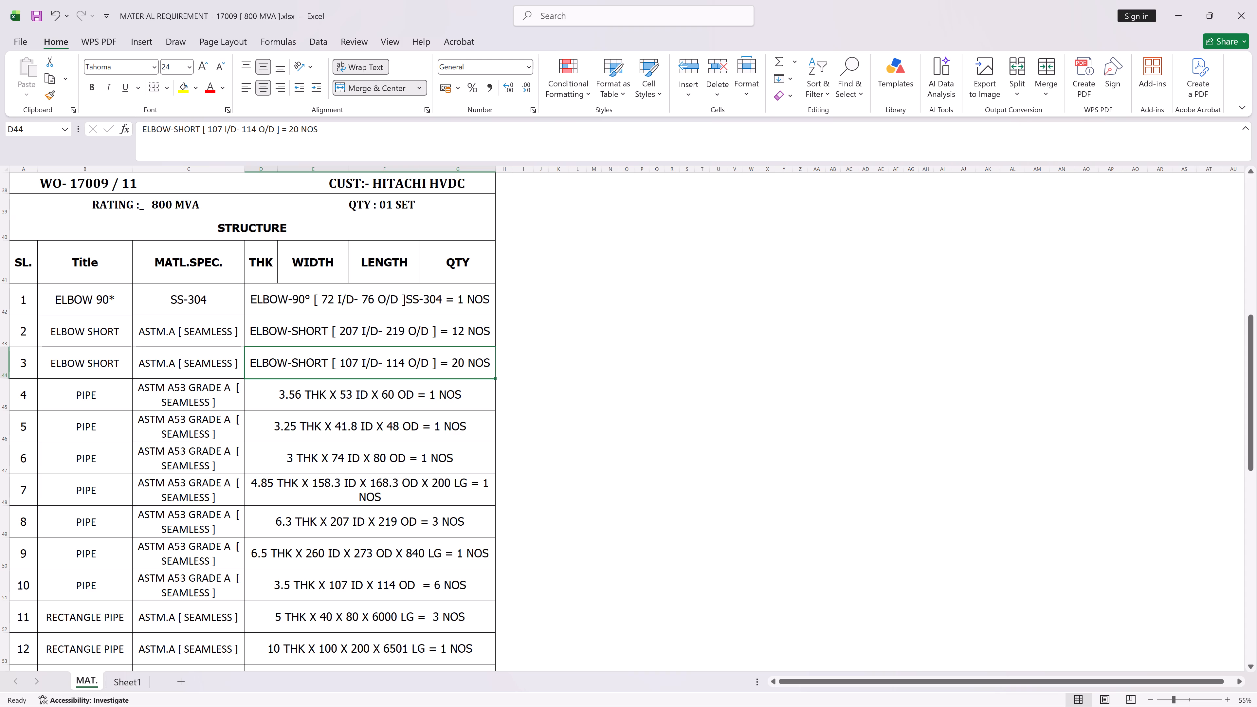
Print only the STRUCTURE table, from its WO heading through item 17, using the RICOH printer's A4 profile.
{"action": "scroll", "coordinate": [197, 368], "scroll_direction": "down", "scroll_amount": 2}
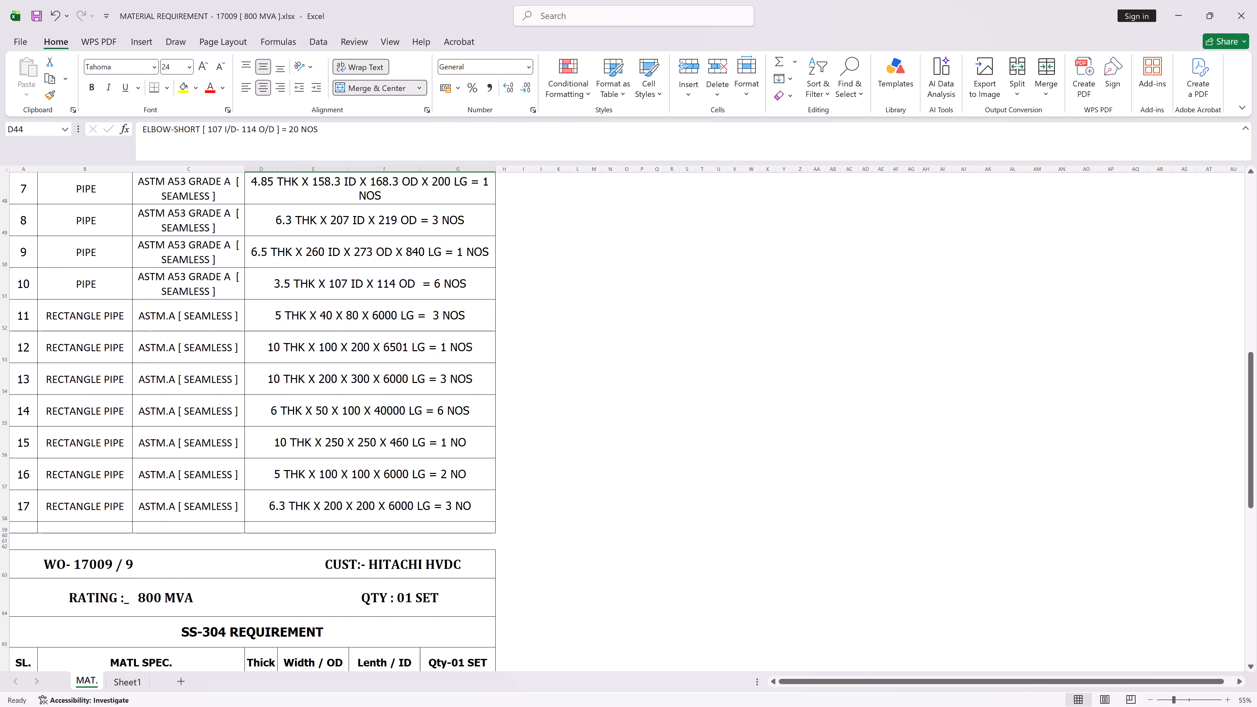
{"action": "scroll", "coordinate": [197, 368], "scroll_direction": "up", "scroll_amount": 2}
{"action": "scroll", "coordinate": [120, 281], "scroll_direction": "up", "scroll_amount": 1}
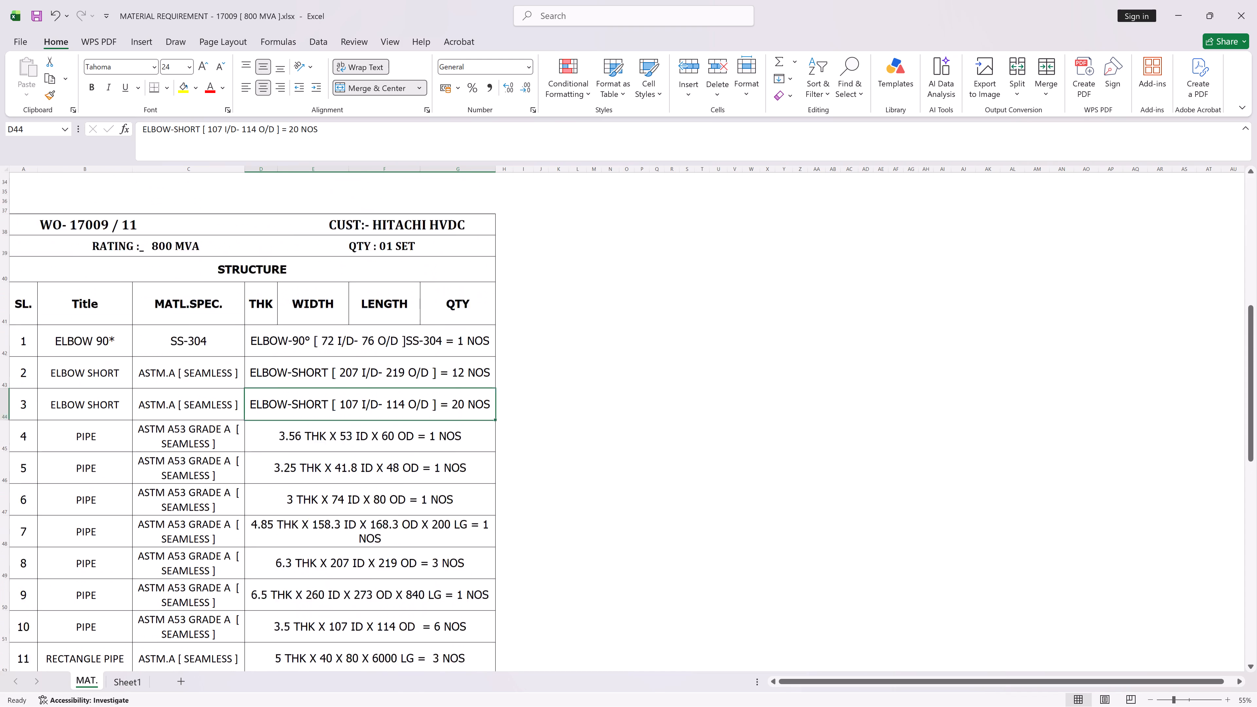
{"action": "left_click_drag", "start_coordinate": [17, 261], "coordinate": [344, 561]}
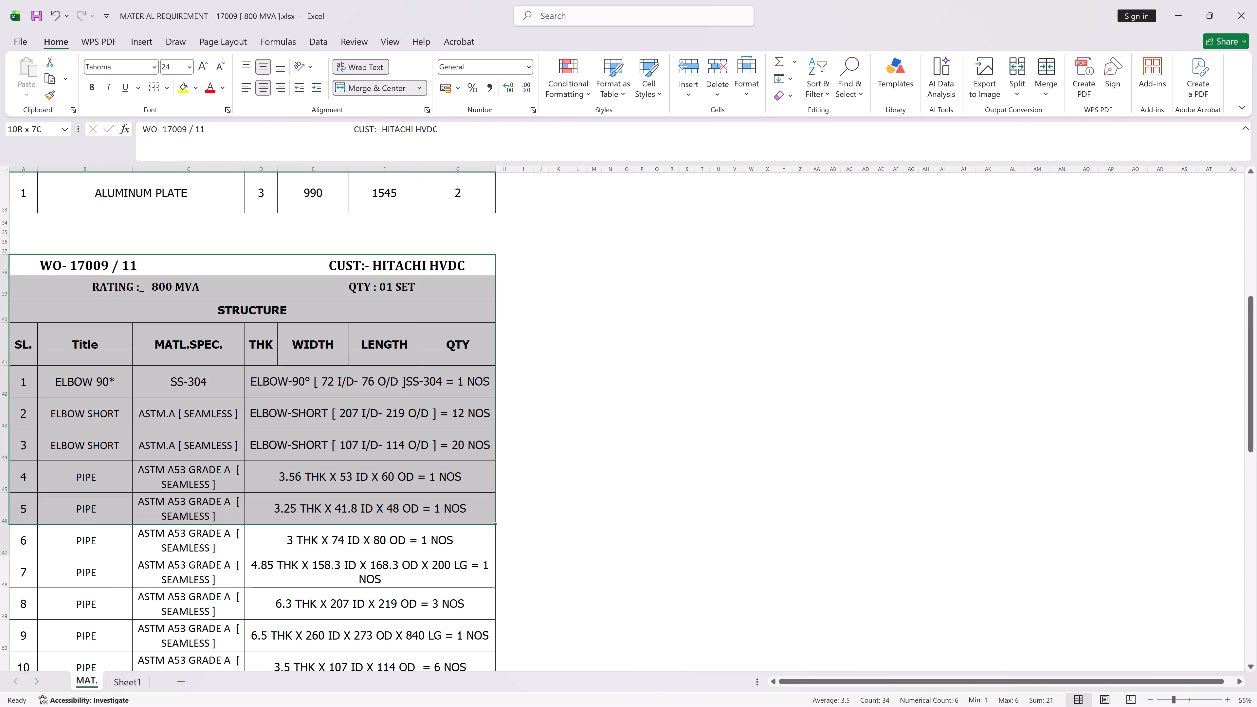
{"action": "left_click_drag", "start_coordinate": [344, 561], "coordinate": [320, 682]}
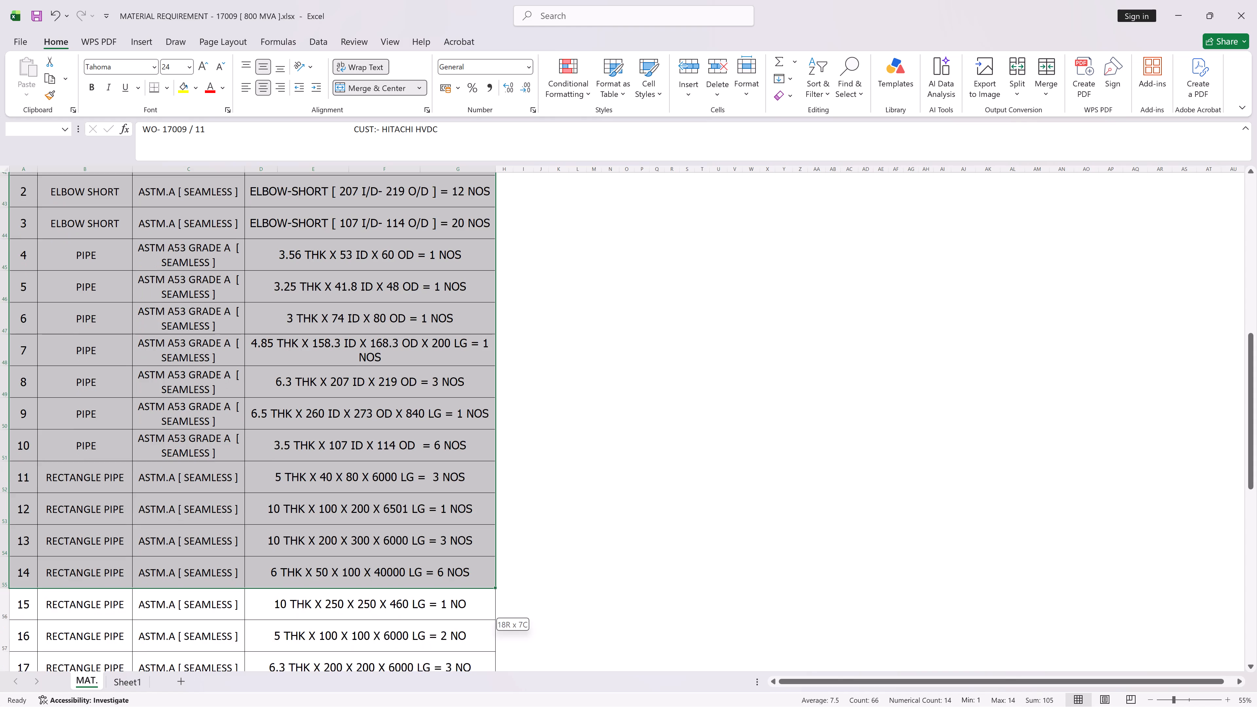
{"action": "left_click_drag", "start_coordinate": [320, 682], "coordinate": [310, 639]}
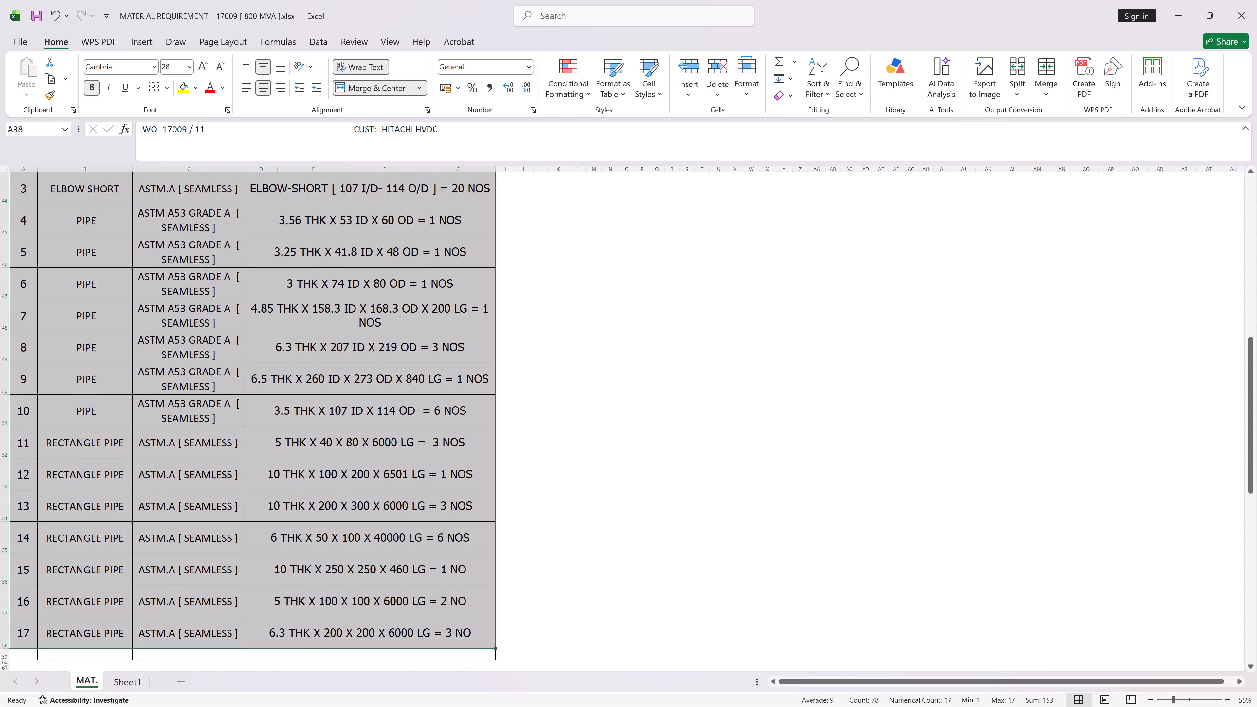
{"action": "key", "text": "ctrl+p"}
{"action": "scroll", "coordinate": [831, 412], "scroll_direction": "down", "scroll_amount": 2}
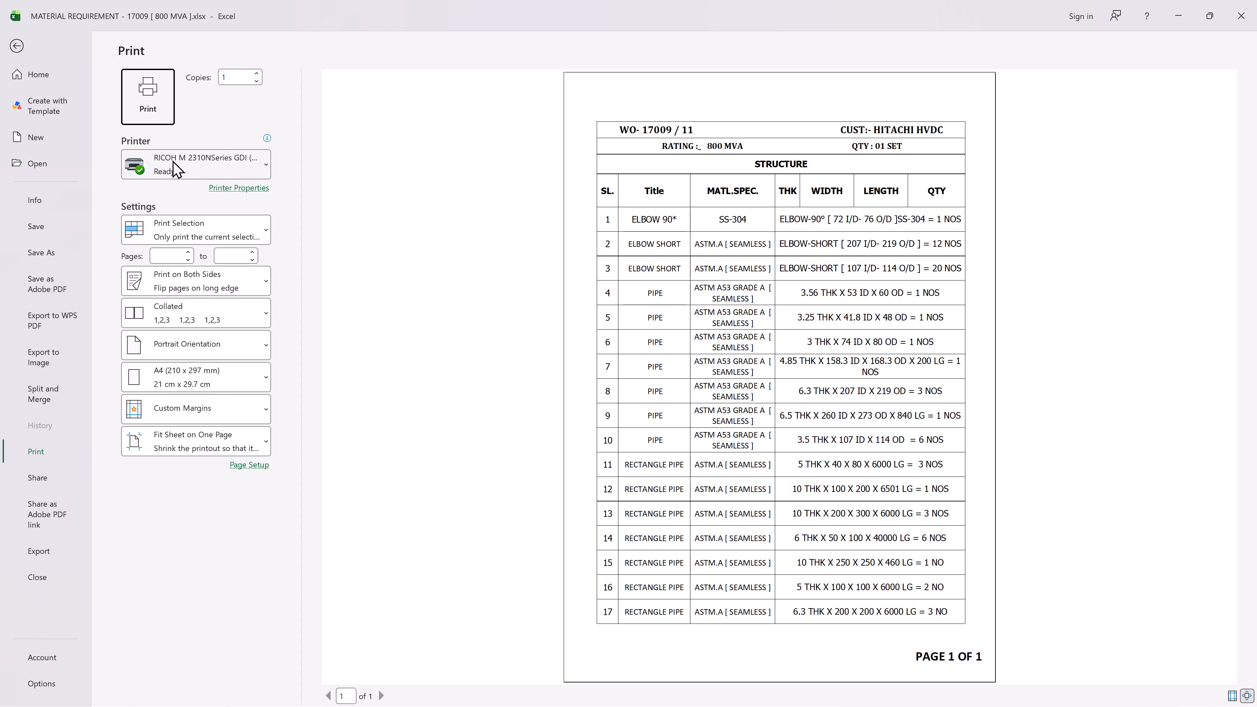
{"action": "left_click", "coordinate": [226, 186]}
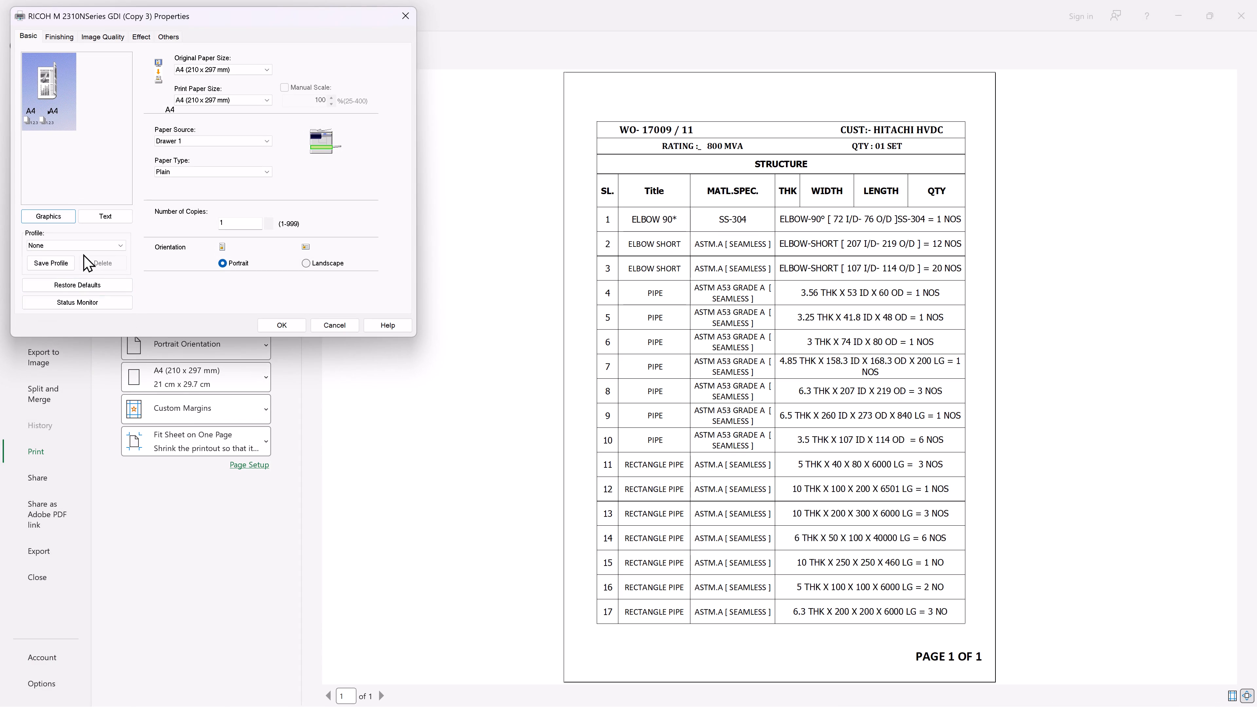
{"action": "left_click", "coordinate": [83, 243]}
{"action": "left_click", "coordinate": [54, 263]}
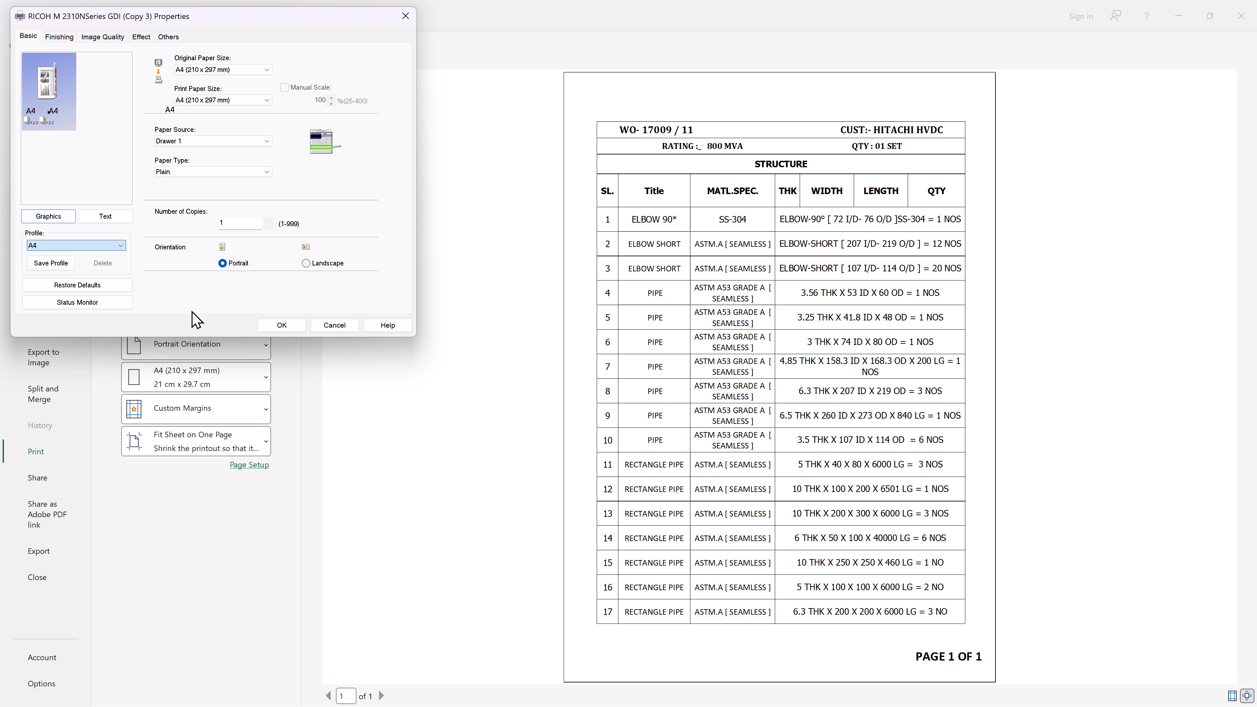
{"action": "left_click", "coordinate": [284, 324]}
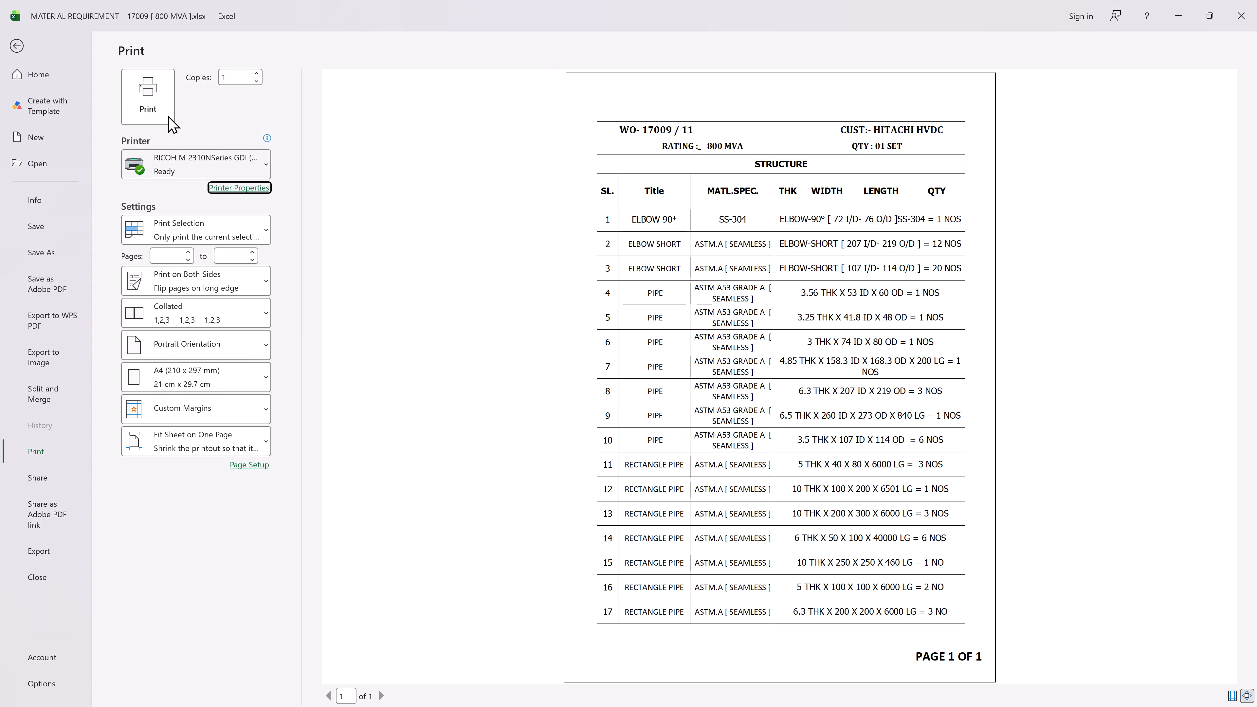
{"action": "left_click", "coordinate": [156, 101]}
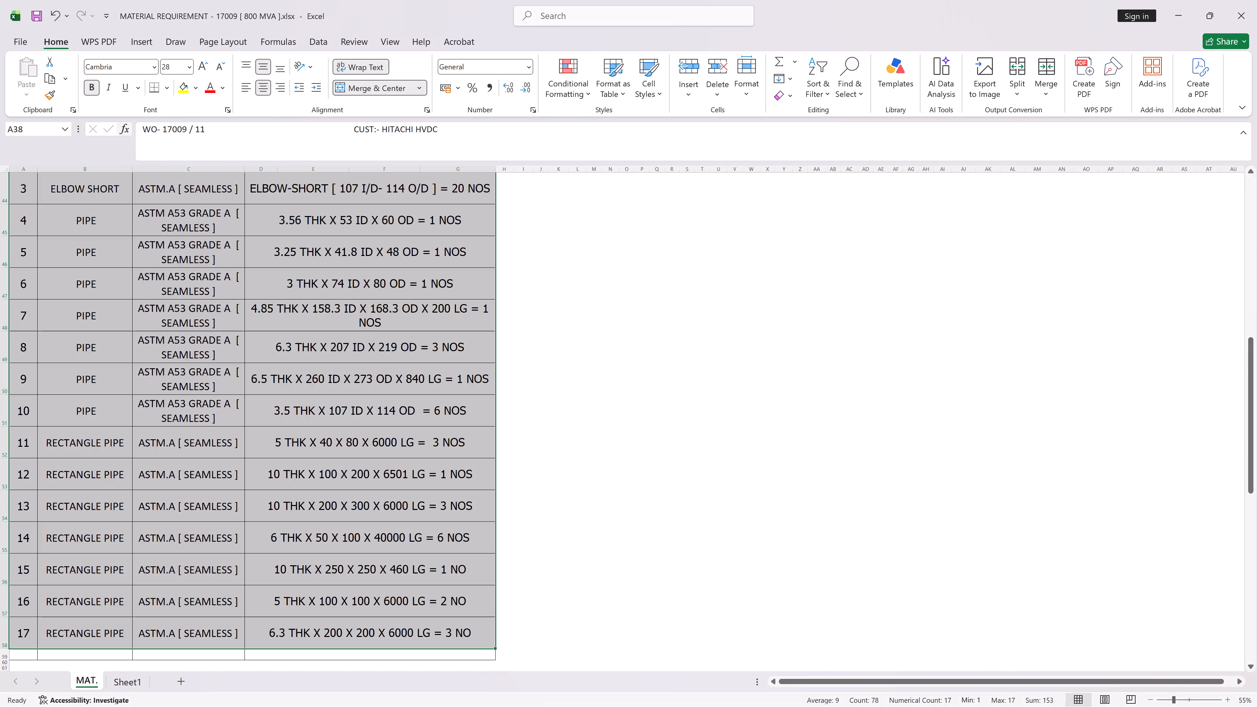
Review the SS-304 REQUIREMENT table, the blank tables below it and the BOSS list on Sheet1.
{"action": "left_click", "coordinate": [538, 288]}
{"action": "scroll", "coordinate": [362, 358], "scroll_direction": "down", "scroll_amount": 4}
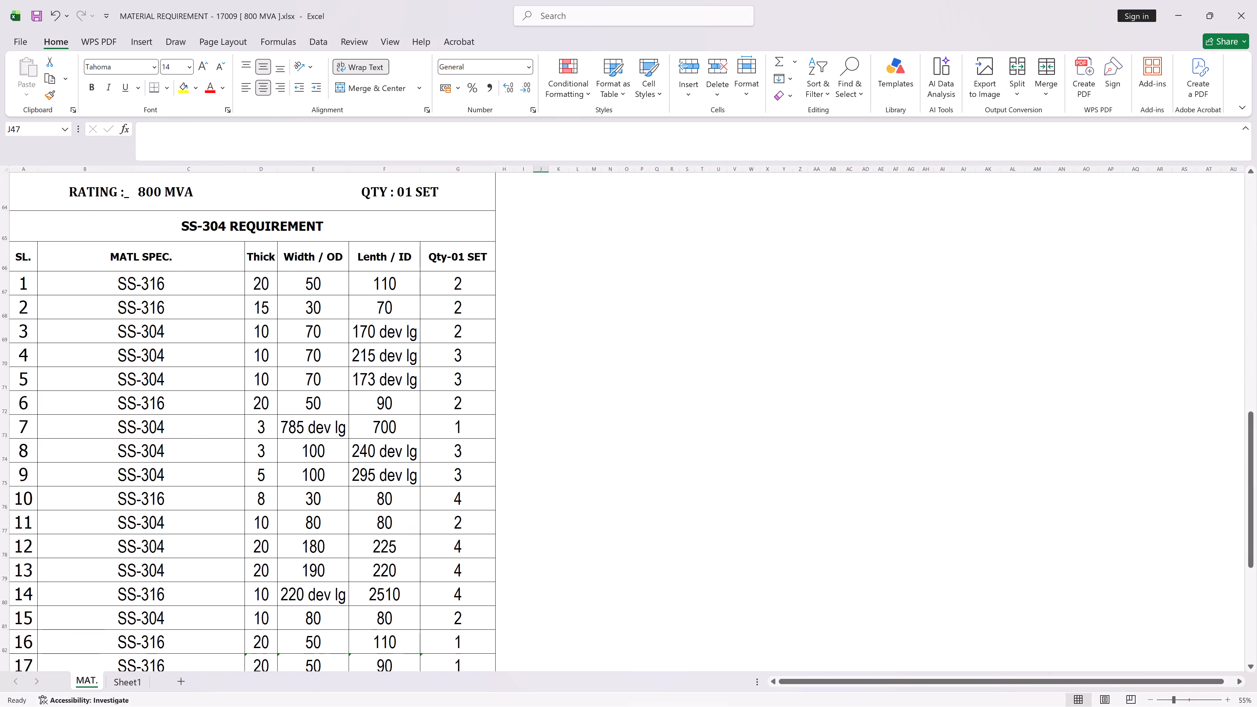
{"action": "scroll", "coordinate": [267, 322], "scroll_direction": "up", "scroll_amount": 1}
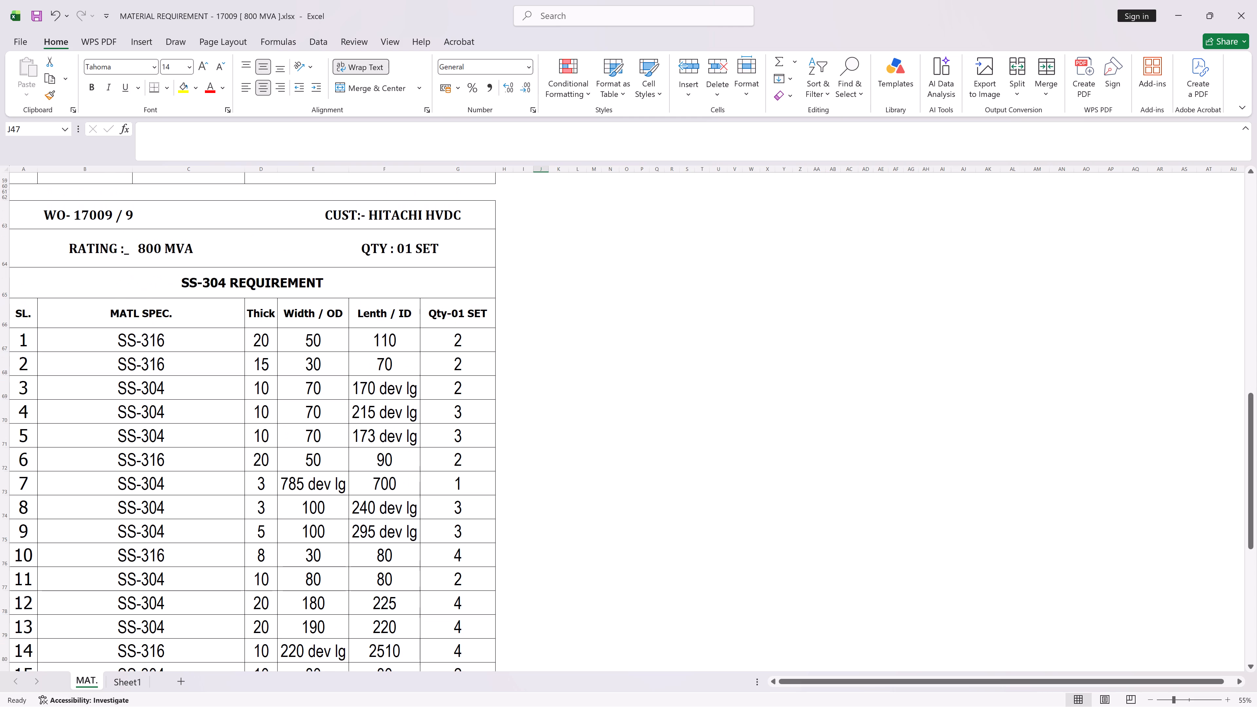
{"action": "scroll", "coordinate": [267, 322], "scroll_direction": "up", "scroll_amount": 1}
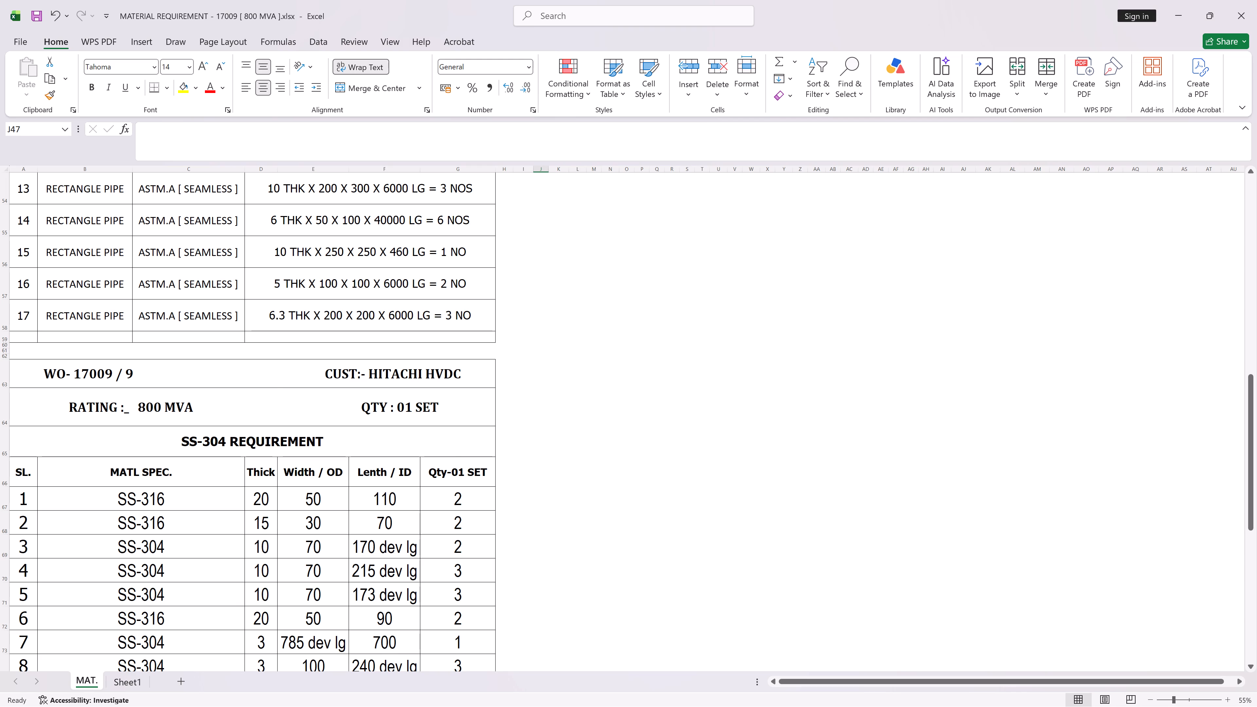
{"action": "scroll", "coordinate": [221, 488], "scroll_direction": "down", "scroll_amount": 4}
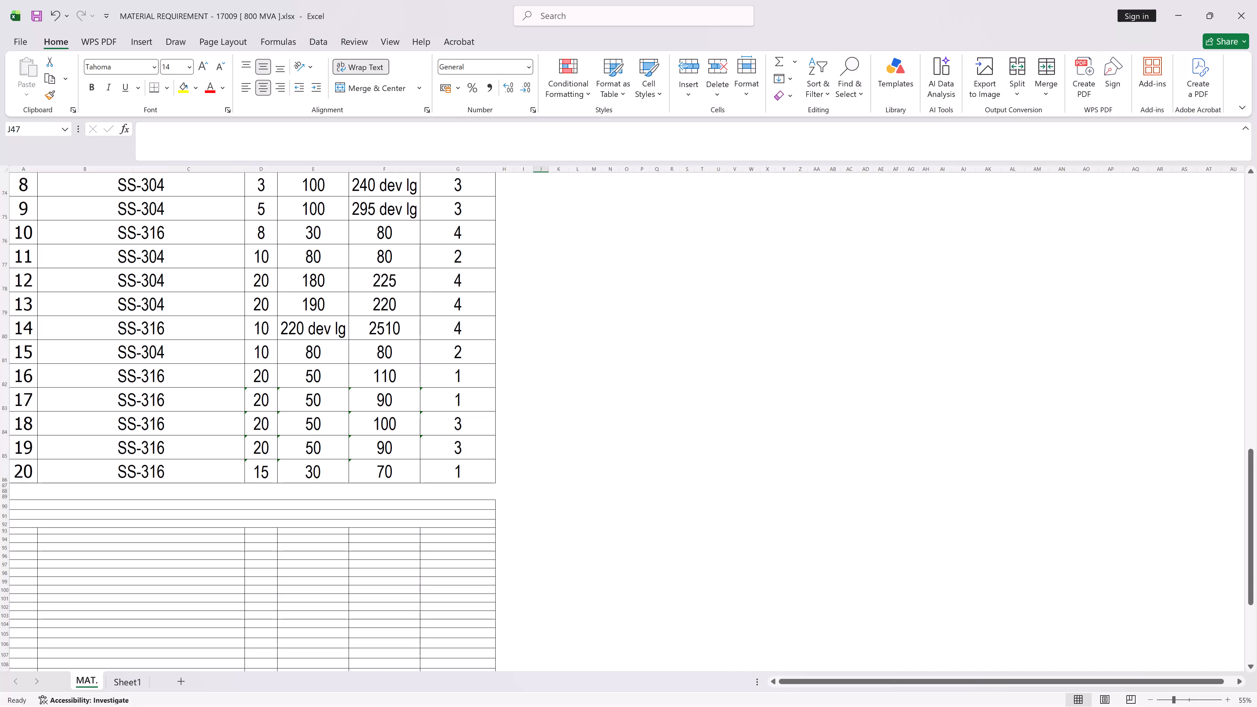
{"action": "scroll", "coordinate": [262, 479], "scroll_direction": "down", "scroll_amount": 6}
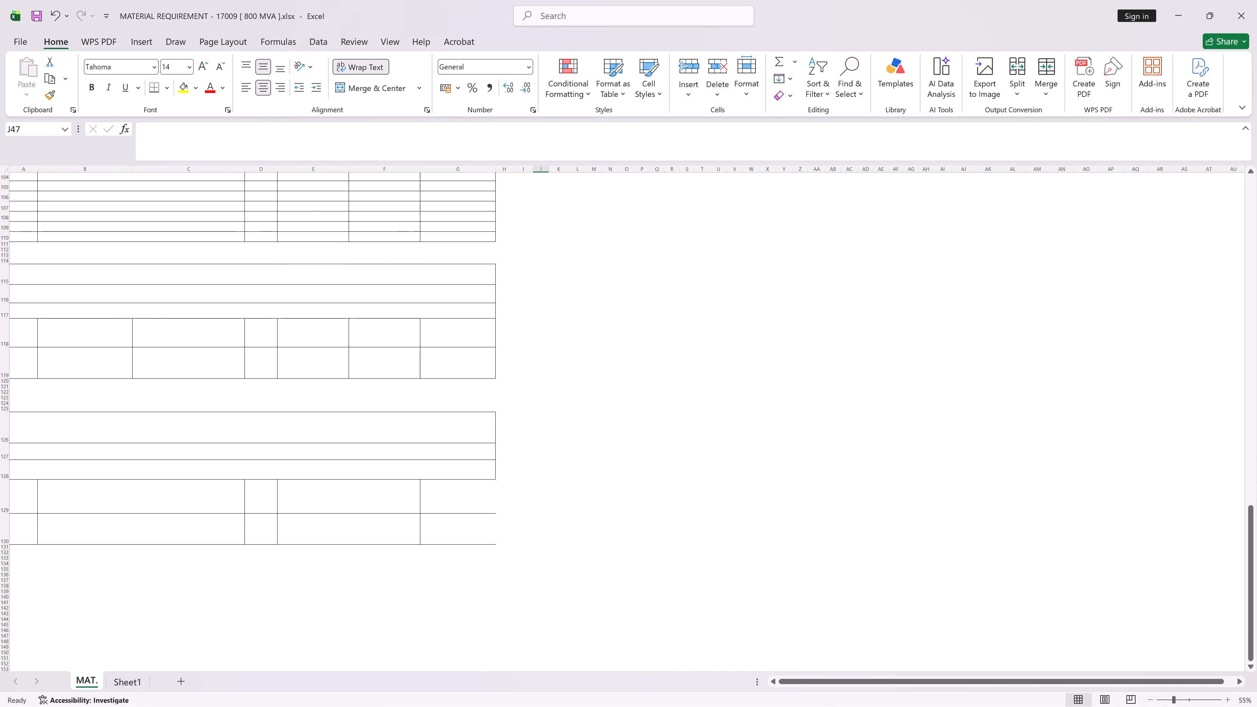
{"action": "scroll", "coordinate": [285, 463], "scroll_direction": "down", "scroll_amount": 6}
{"action": "left_click", "coordinate": [142, 682]}
{"action": "scroll", "coordinate": [212, 518], "scroll_direction": "up", "scroll_amount": 3}
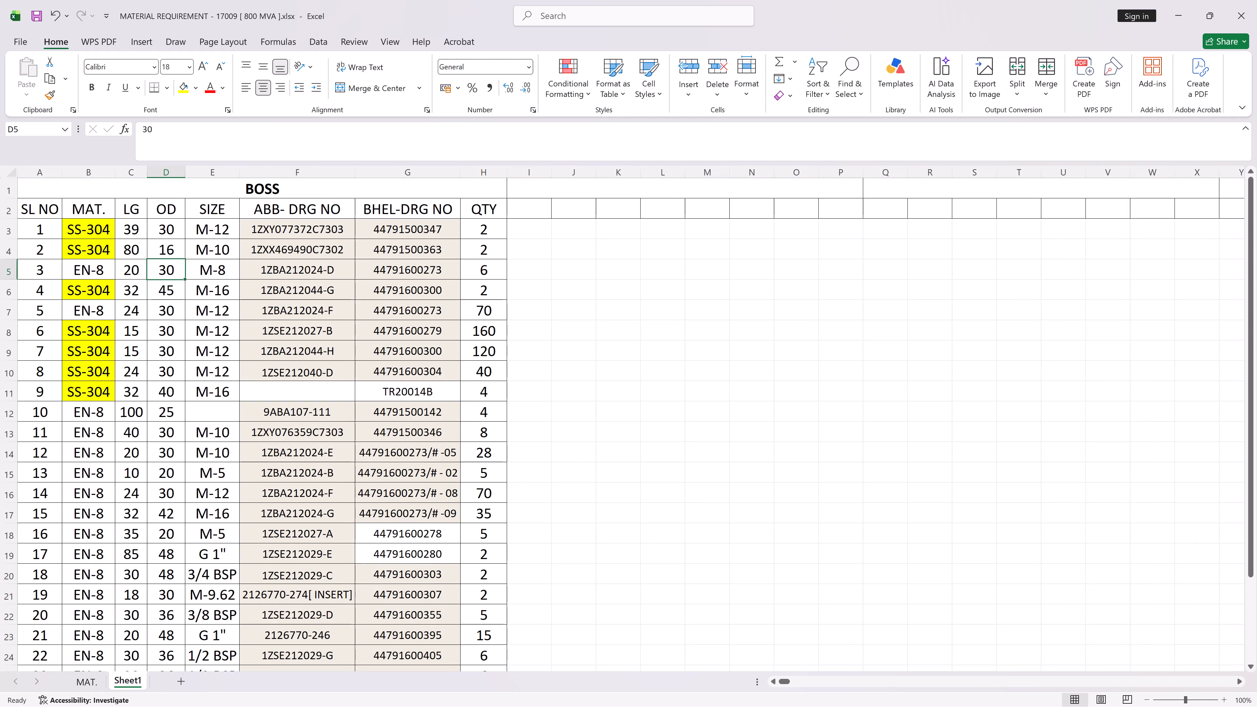
{"action": "scroll", "coordinate": [212, 518], "scroll_direction": "up", "scroll_amount": 2}
{"action": "scroll", "coordinate": [189, 439], "scroll_direction": "up", "scroll_amount": 4}
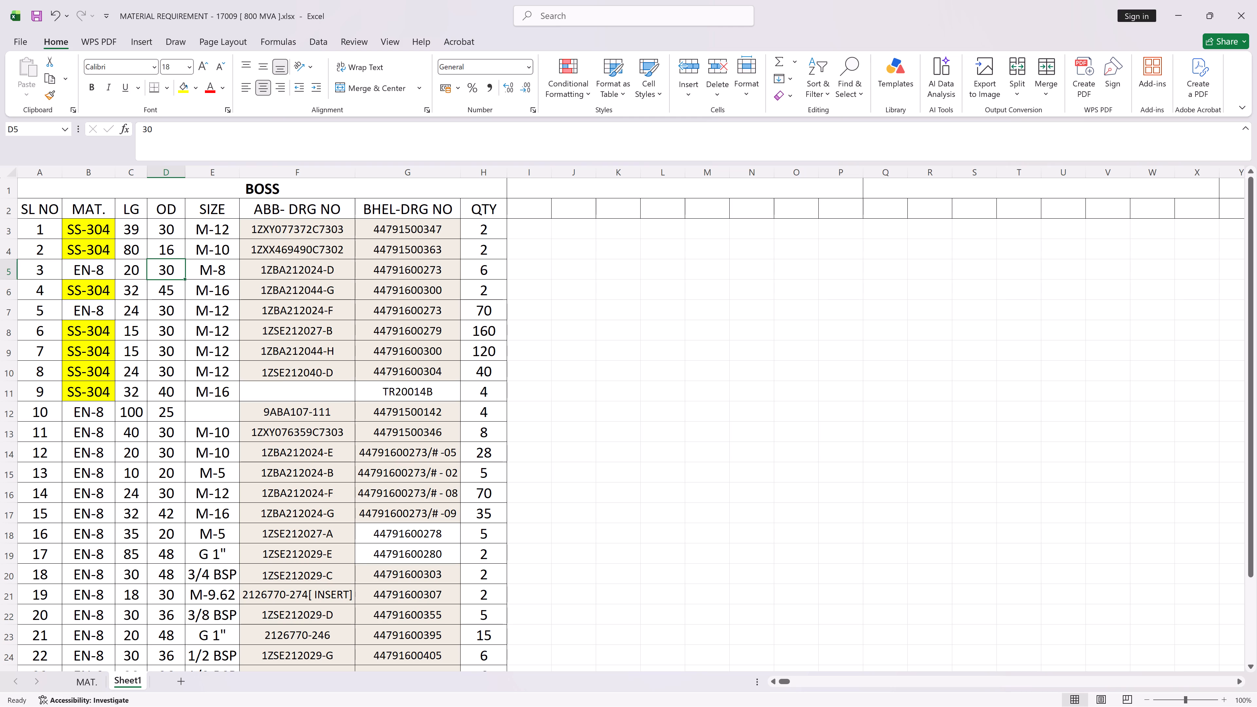
Close the 17009 material requirement workbook, saving its changes.
{"action": "left_click", "coordinate": [1239, 14]}
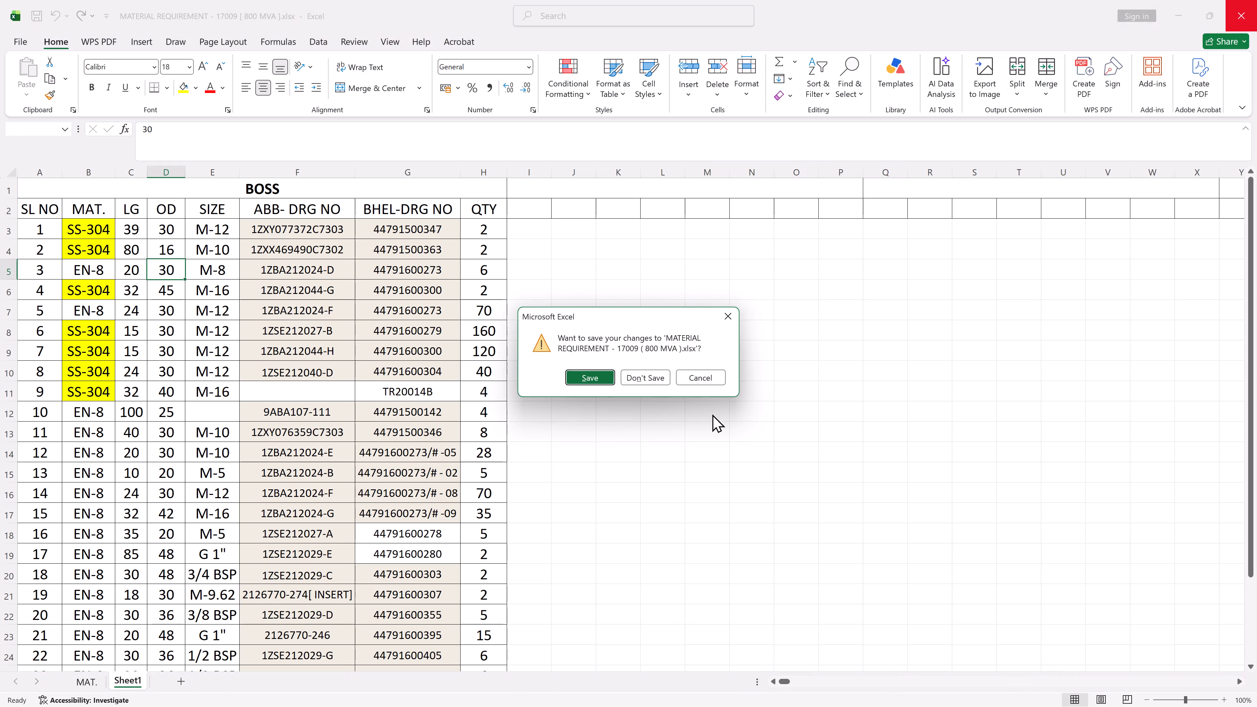
{"action": "left_click", "coordinate": [589, 385]}
{"action": "left_click", "coordinate": [588, 378]}
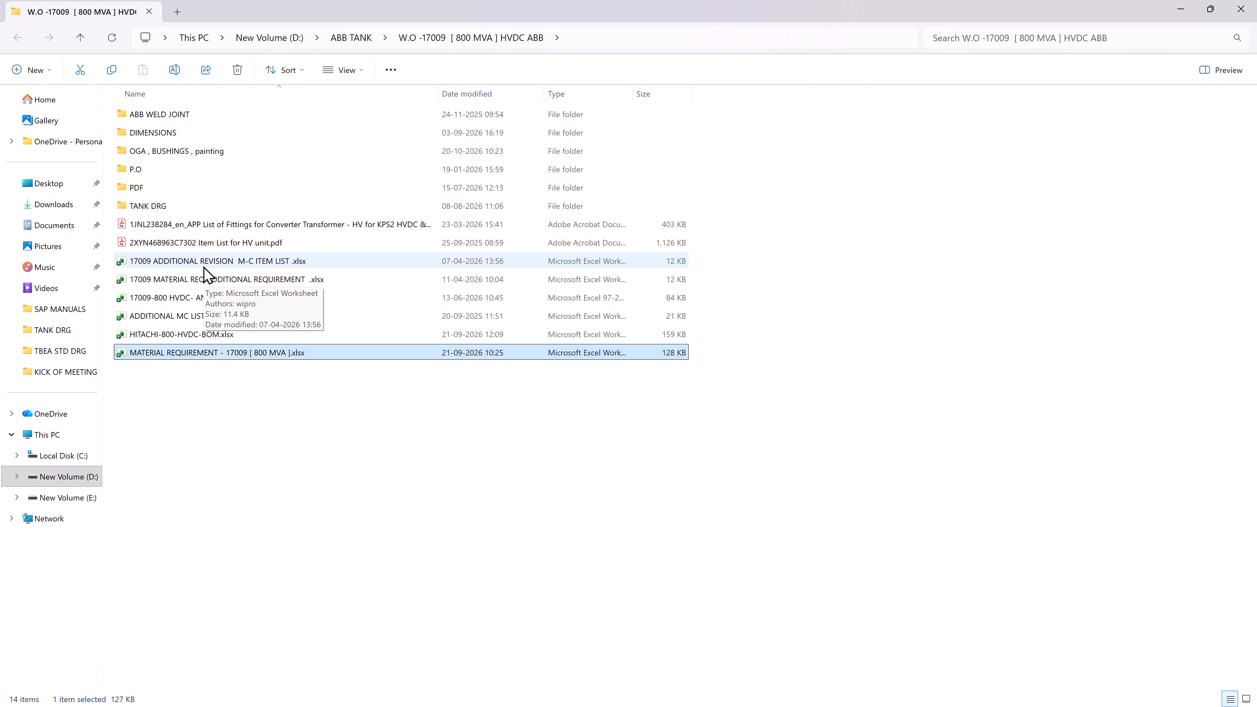
Clear the folder and search windows, and open the NDT REQUIREMENT workbook from the desktop's KICK OF MEETING folder.
{"action": "left_click", "coordinate": [1175, 2]}
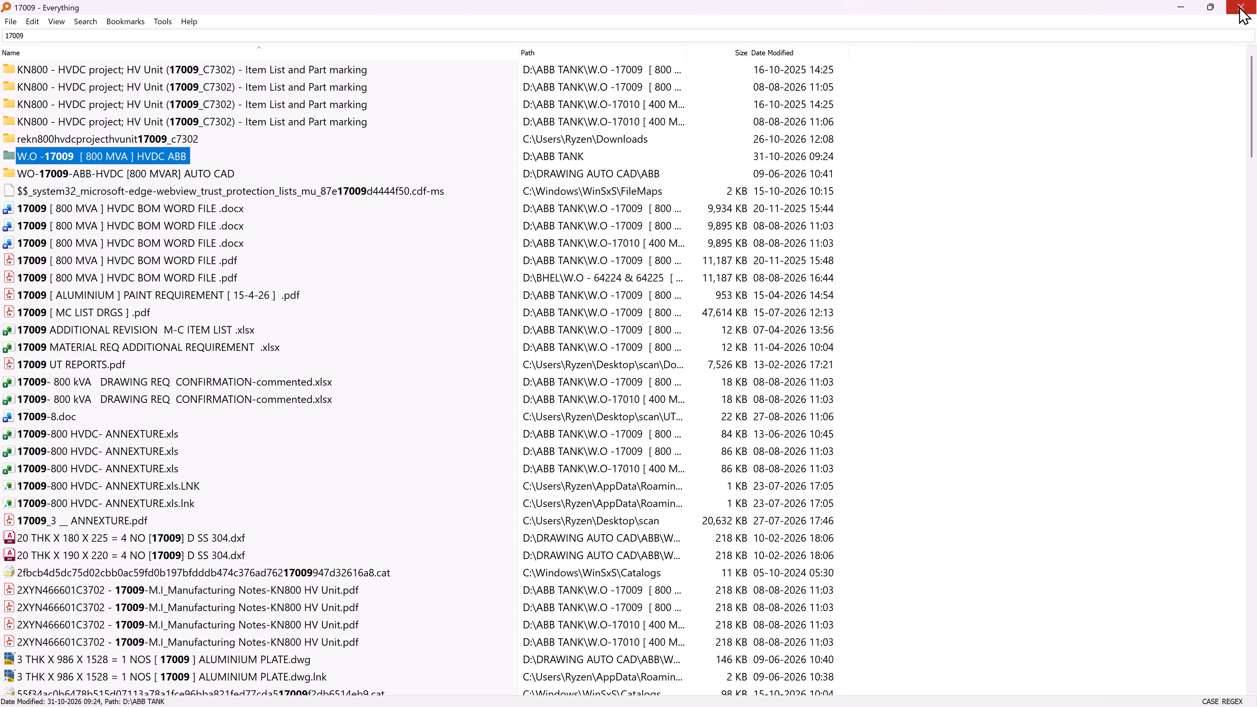
{"action": "left_click", "coordinate": [1239, 6]}
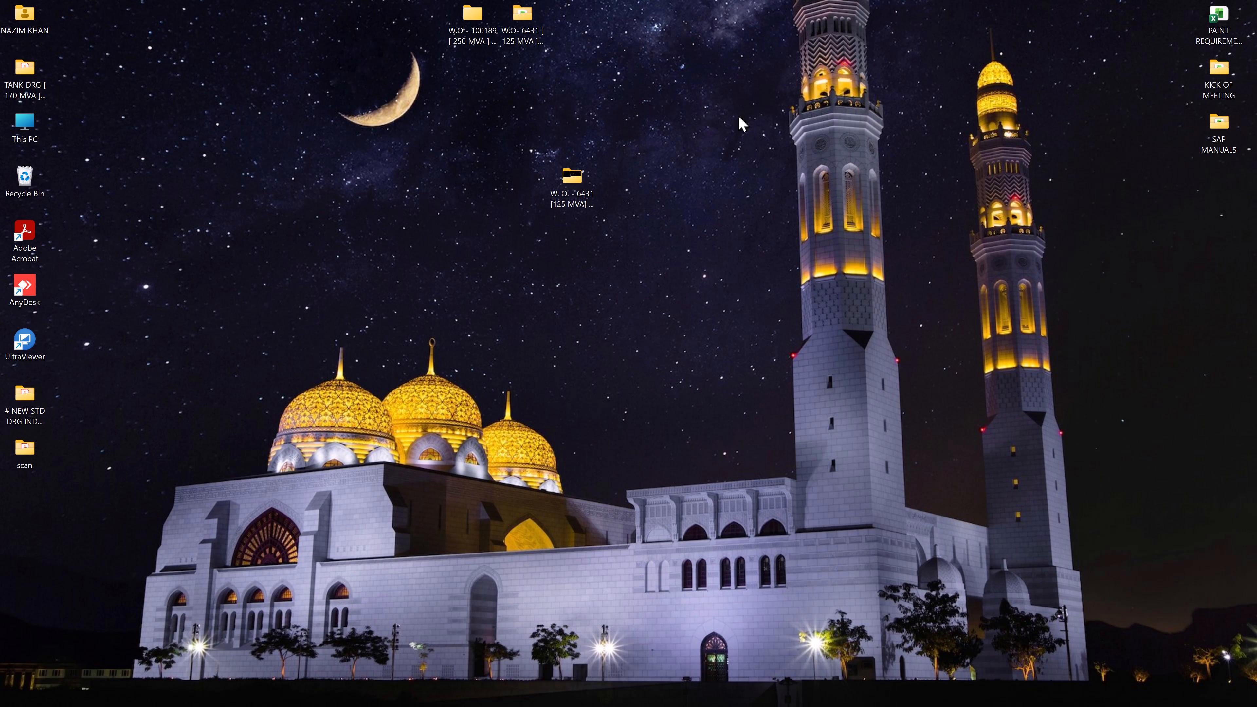
{"action": "double_click", "coordinate": [1218, 76]}
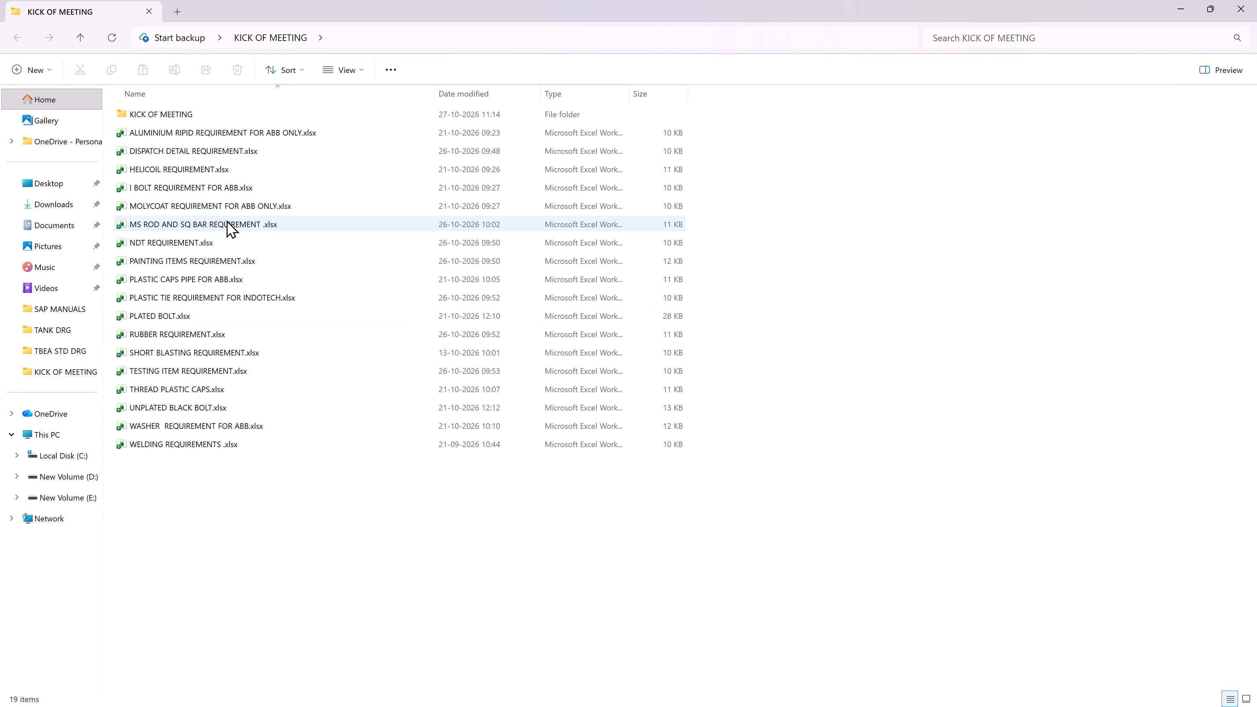
{"action": "scroll", "coordinate": [227, 220], "scroll_direction": "up", "scroll_amount": 2}
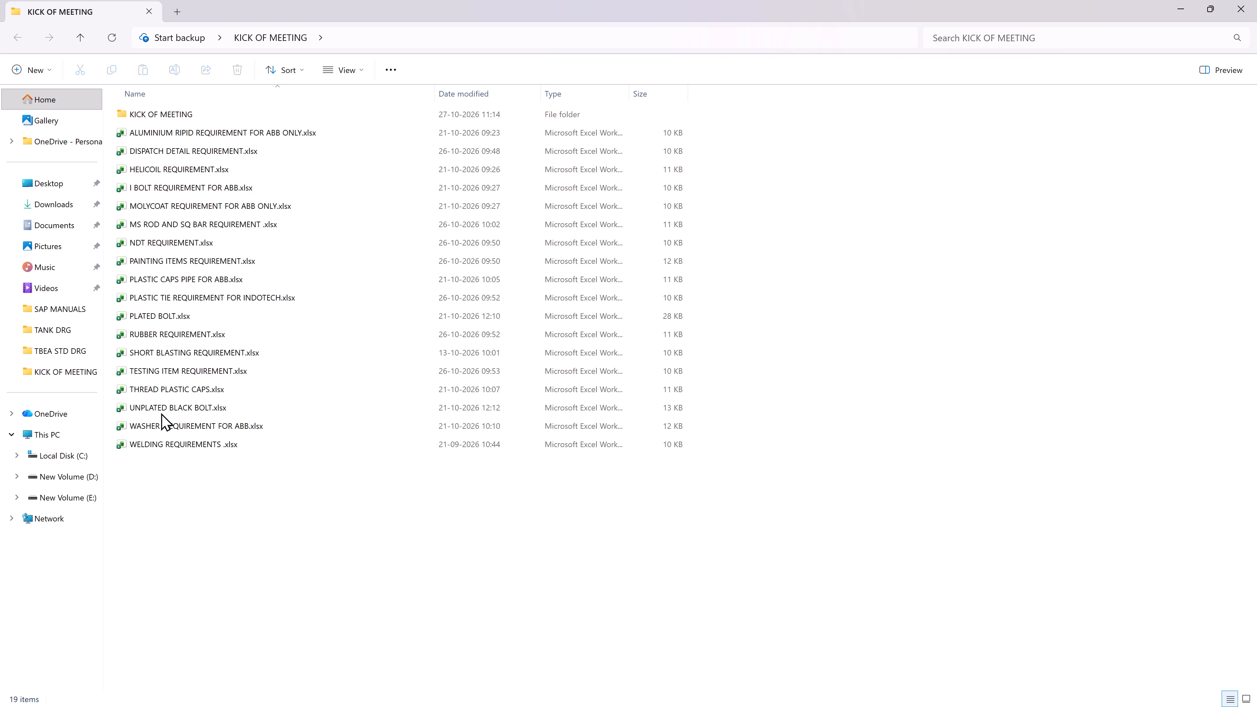
{"action": "double_click", "coordinate": [149, 246]}
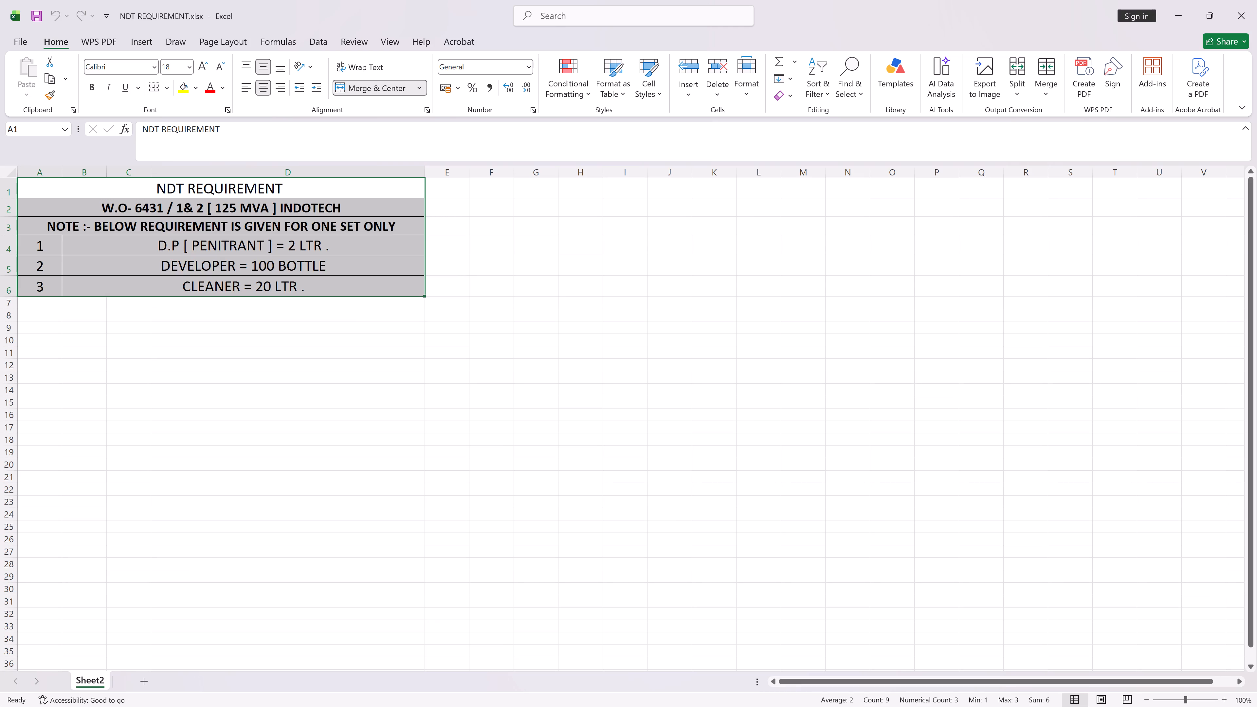
Change the work order number in the NDT REQUIREMENT heading to "17009 / 11", removing the second set number.
{"action": "double_click", "coordinate": [161, 201]}
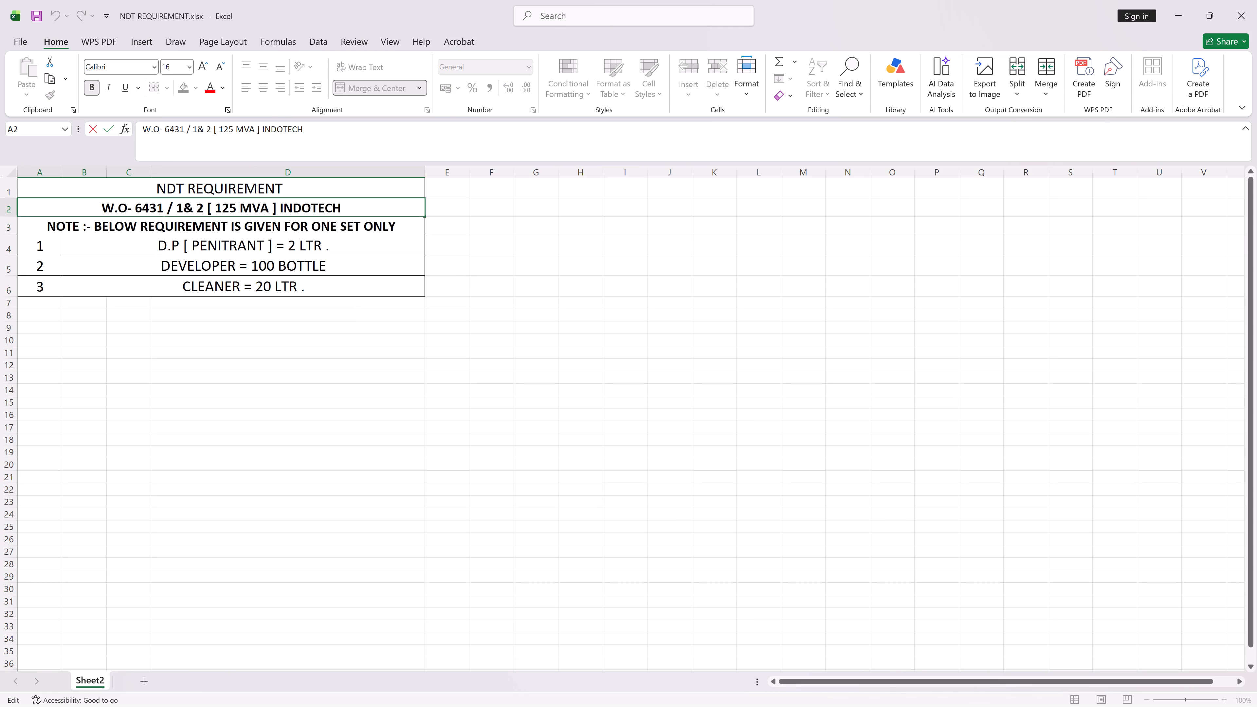
{"action": "key", "text": "BackSpace"}
{"action": "key", "text": "BackSpace"}
{"action": "key", "text": "BackSpace"}
{"action": "key", "text": "BackSpace"}
{"action": "type", "text": "17009"}
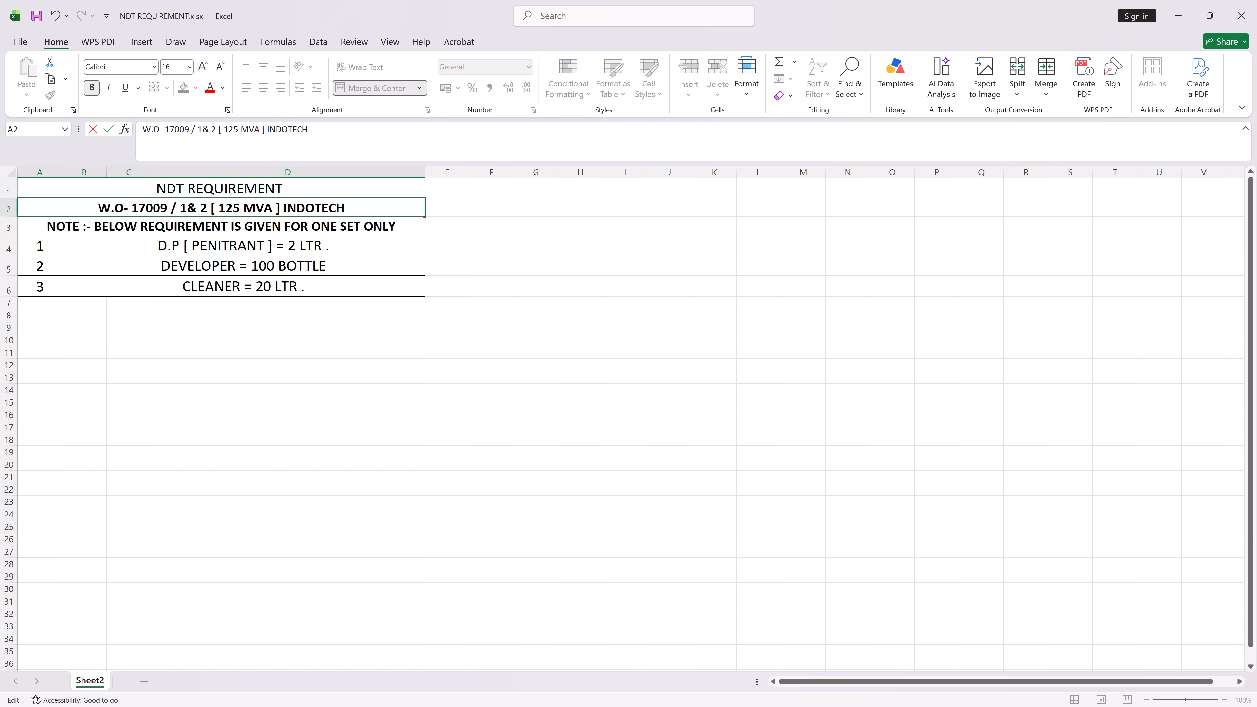
{"action": "key", "text": "Right"}
{"action": "key", "text": "Right"}
{"action": "key", "text": "Right"}
{"action": "key", "text": "Right"}
{"action": "key", "text": "1"}
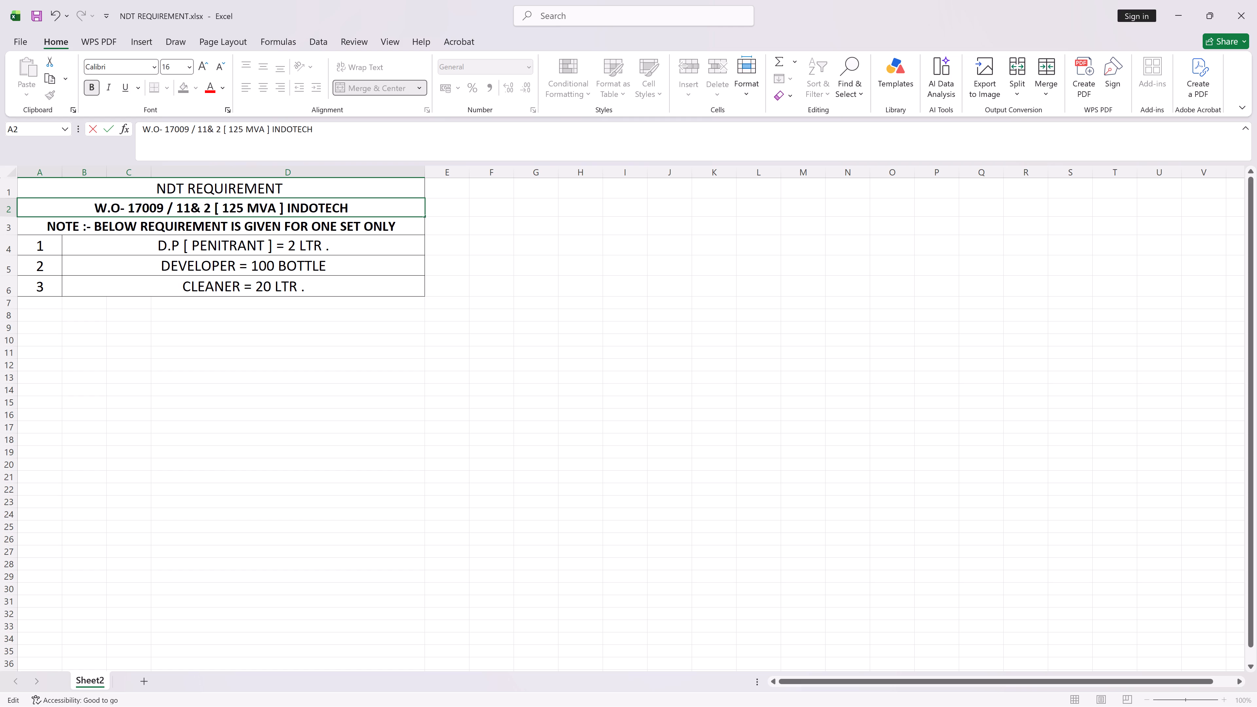
{"action": "key", "text": "Delete"}
{"action": "key", "text": "Delete"}
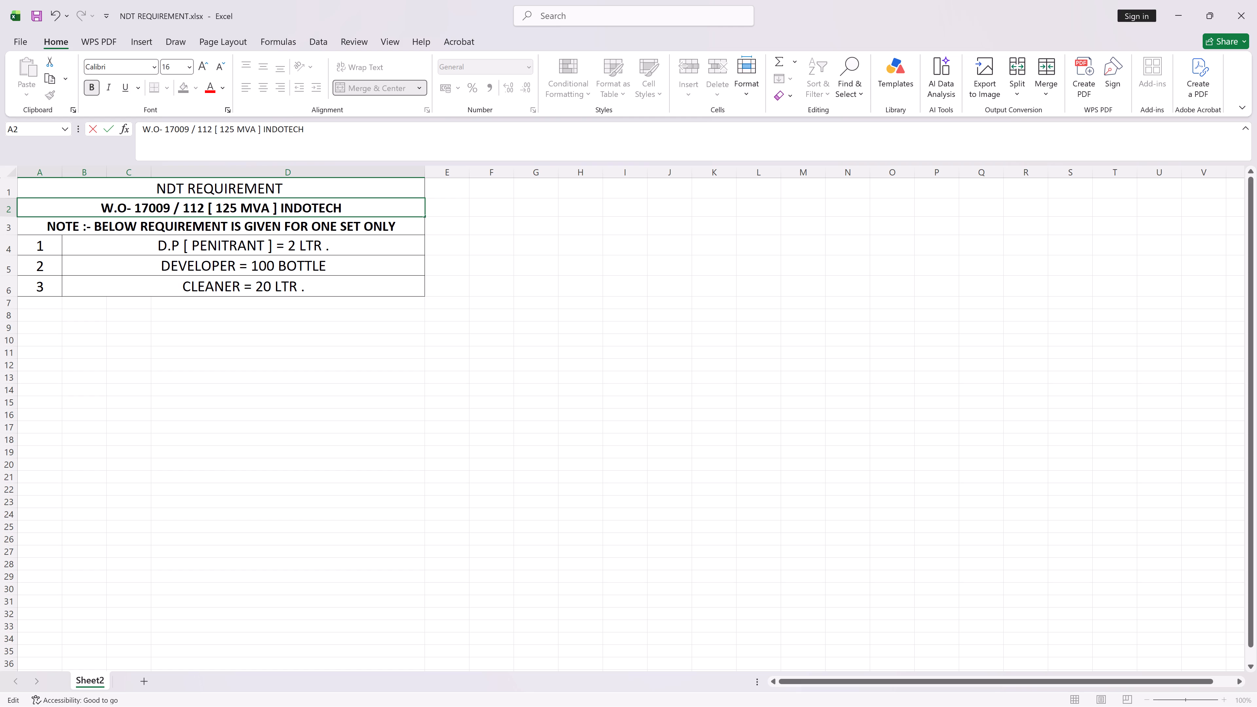
{"action": "key", "text": "Delete"}
Set the rating in the NDT work order heading to 800 MVA.
{"action": "key", "text": "Right"}
{"action": "key", "text": "Right"}
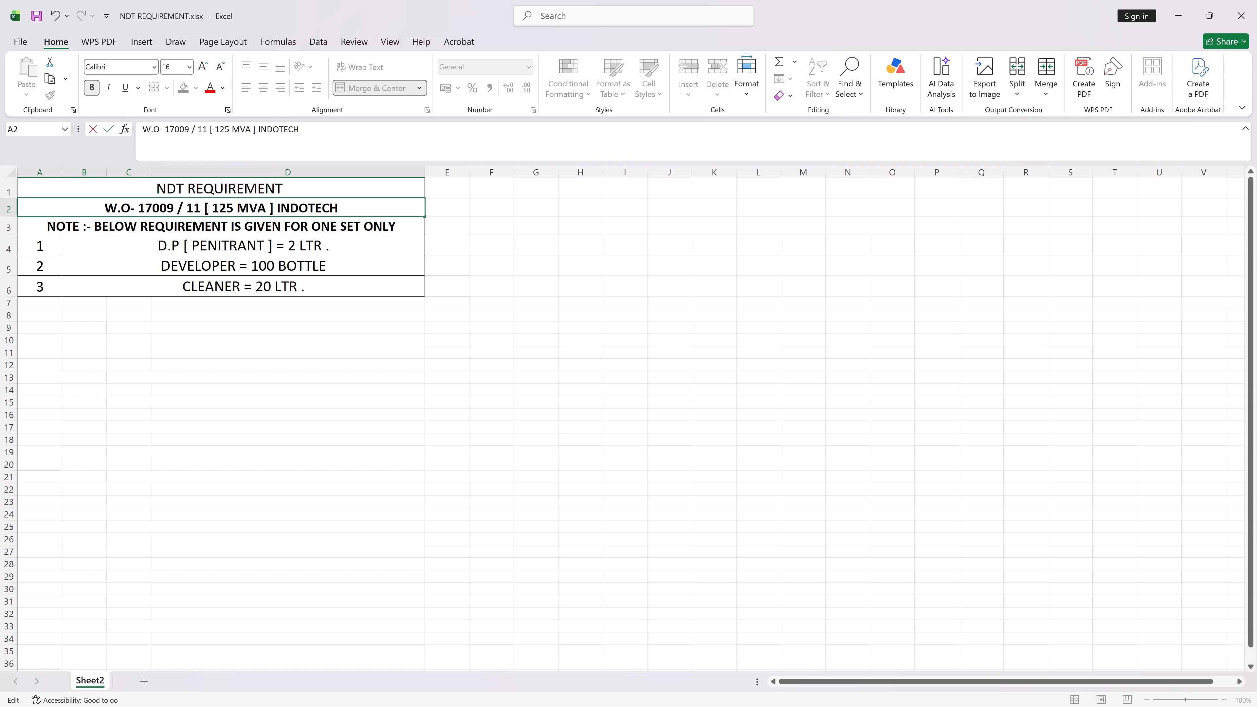
{"action": "key", "text": "Right"}
{"action": "key", "text": "Right"}
{"action": "key", "text": "Right"}
{"action": "key", "text": "Right"}
{"action": "key", "text": "BackSpace"}
{"action": "key", "text": "BackSpace"}
{"action": "key", "text": "BackSpace"}
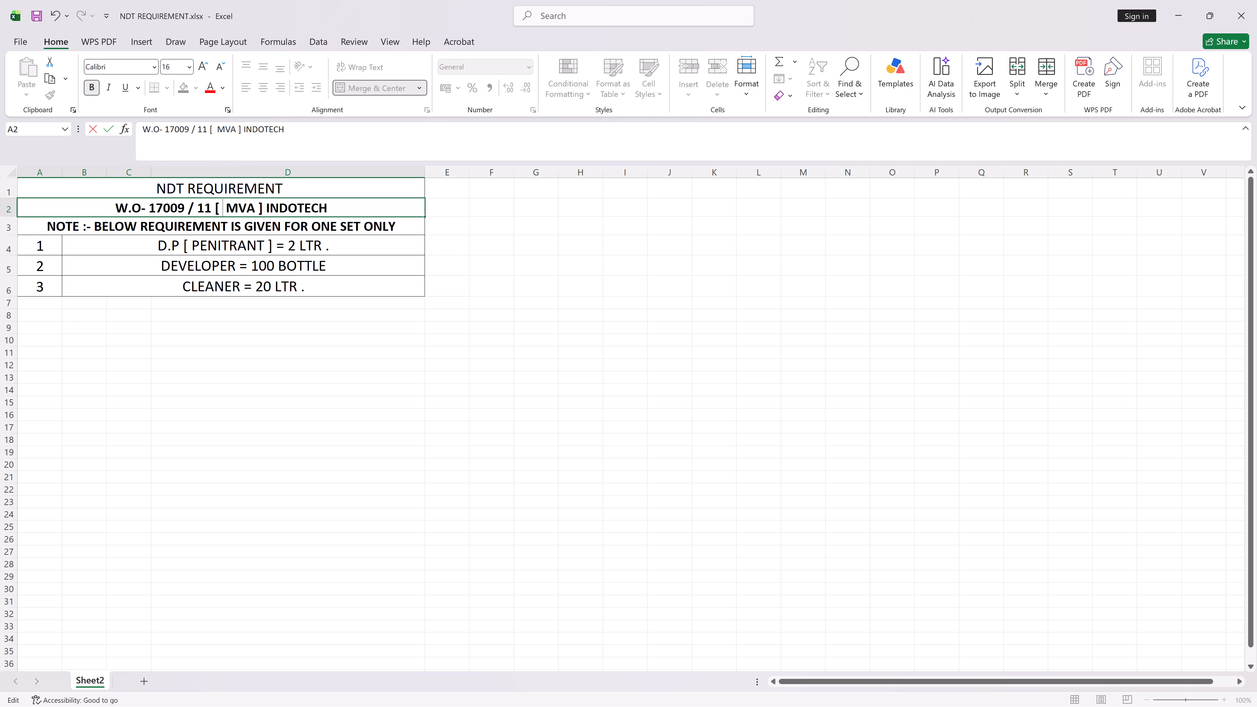
{"action": "type", "text": "800"}
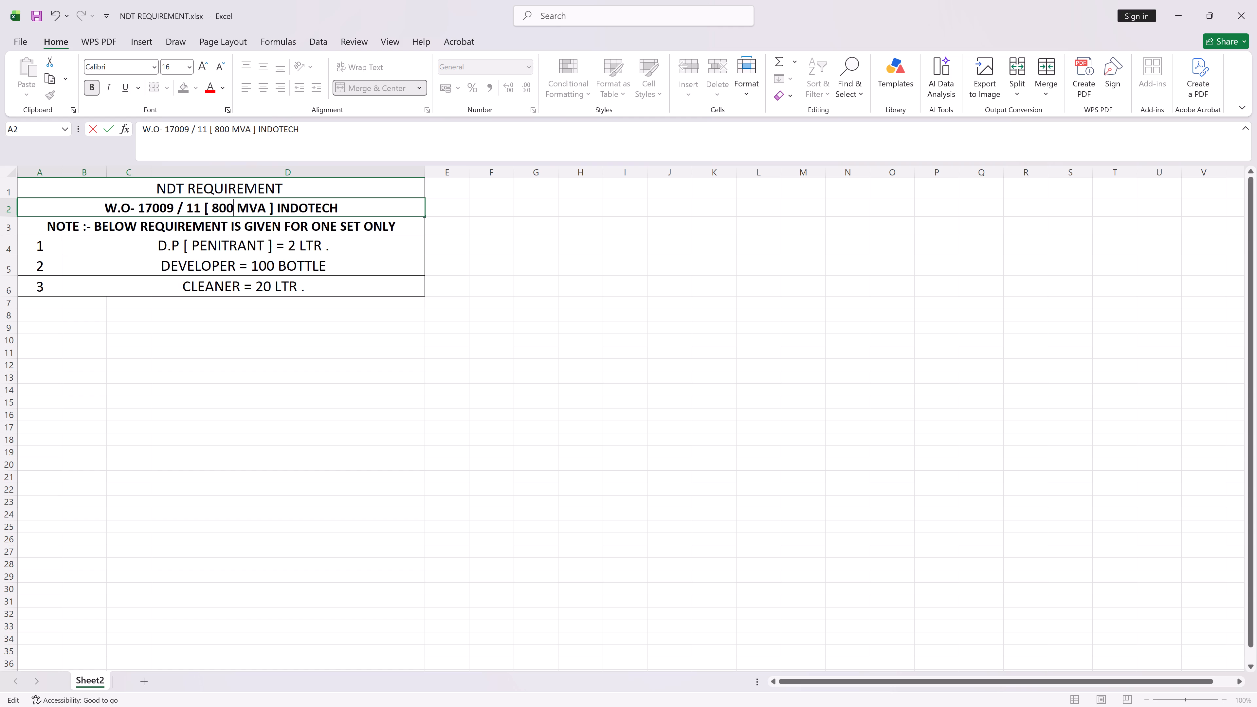
Replace the customer name at the end of the NDT work order heading with "HITACHI HVDC".
{"action": "key", "text": "Right"}
{"action": "key", "text": "Right"}
{"action": "key", "text": "Right"}
{"action": "key", "text": "Right"}
{"action": "key", "text": "Right"}
{"action": "key", "text": "Right"}
{"action": "key", "text": "Right"}
{"action": "key", "text": "Right"}
{"action": "key", "text": "Right"}
{"action": "key", "text": "Right"}
{"action": "key", "text": "Right"}
{"action": "key", "text": "Right"}
{"action": "key", "text": "Right"}
{"action": "key", "text": "Right"}
{"action": "key", "text": "BackSpace"}
{"action": "key", "text": "BackSpace"}
{"action": "key", "text": "BackSpace"}
{"action": "key", "text": "BackSpace"}
{"action": "key", "text": "BackSpace"}
{"action": "key", "text": "BackSpace"}
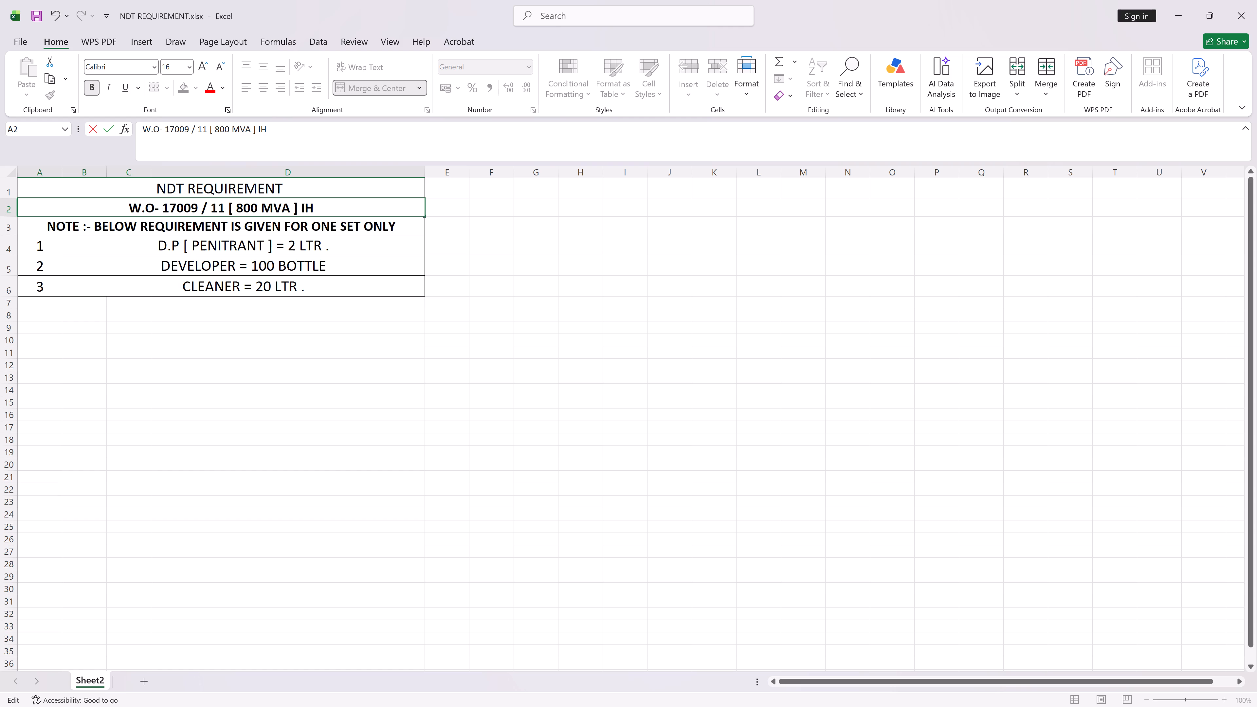
{"action": "key", "text": "BackSpace"}
{"action": "key", "text": "Right"}
{"action": "type", "text": "itachi"}
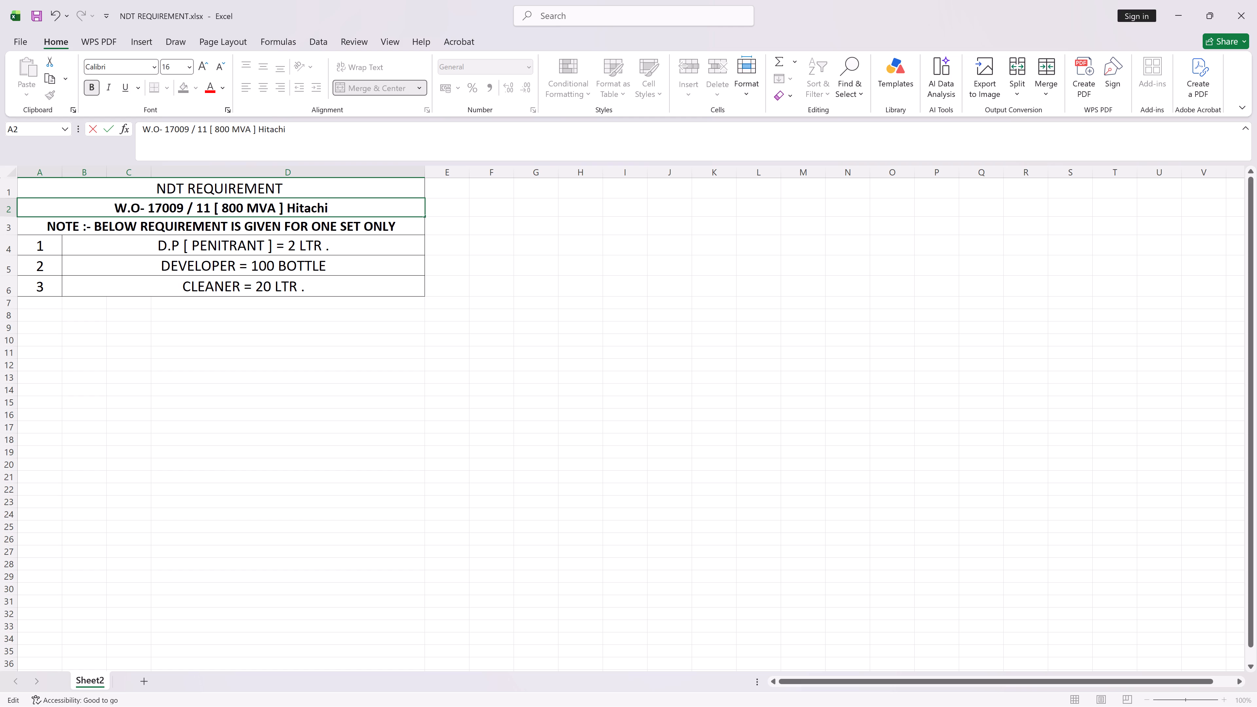
{"action": "key", "text": "BackSpace"}
{"action": "key", "text": "BackSpace"}
{"action": "key", "text": "BackSpace"}
{"action": "key", "text": "BackSpace"}
{"action": "key", "text": "BackSpace"}
{"action": "key", "text": "BackSpace"}
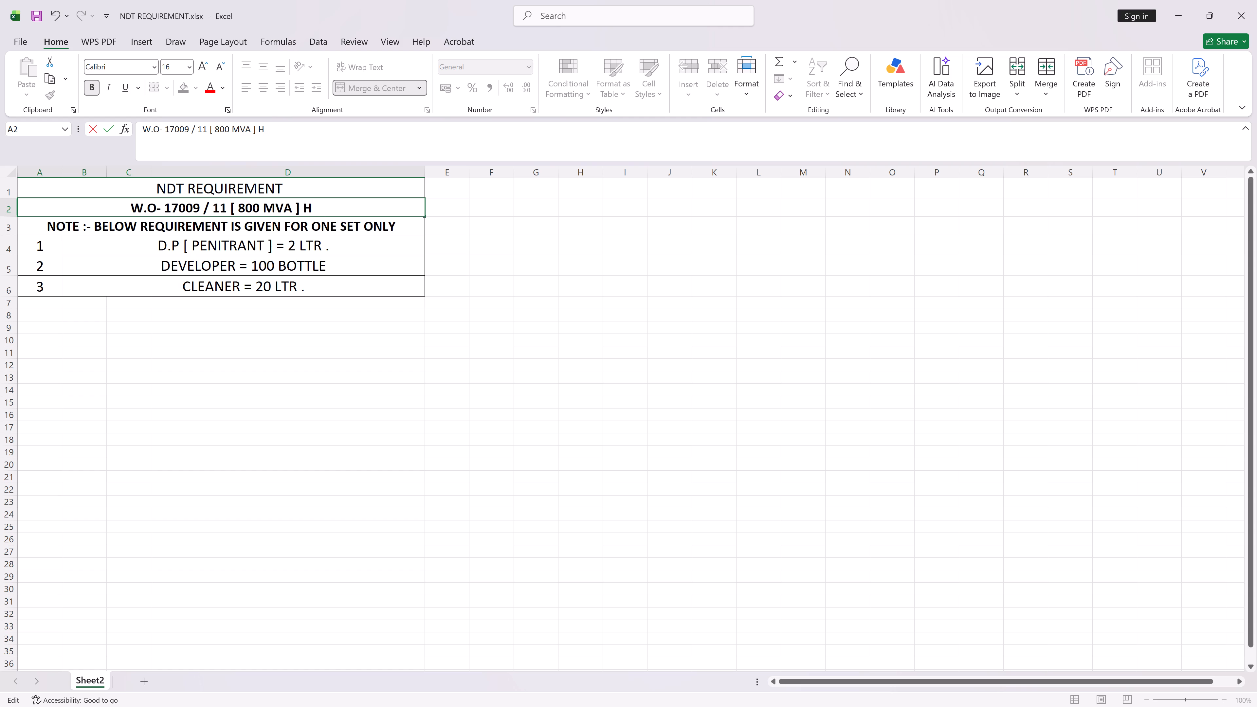
{"action": "key", "text": "i"}
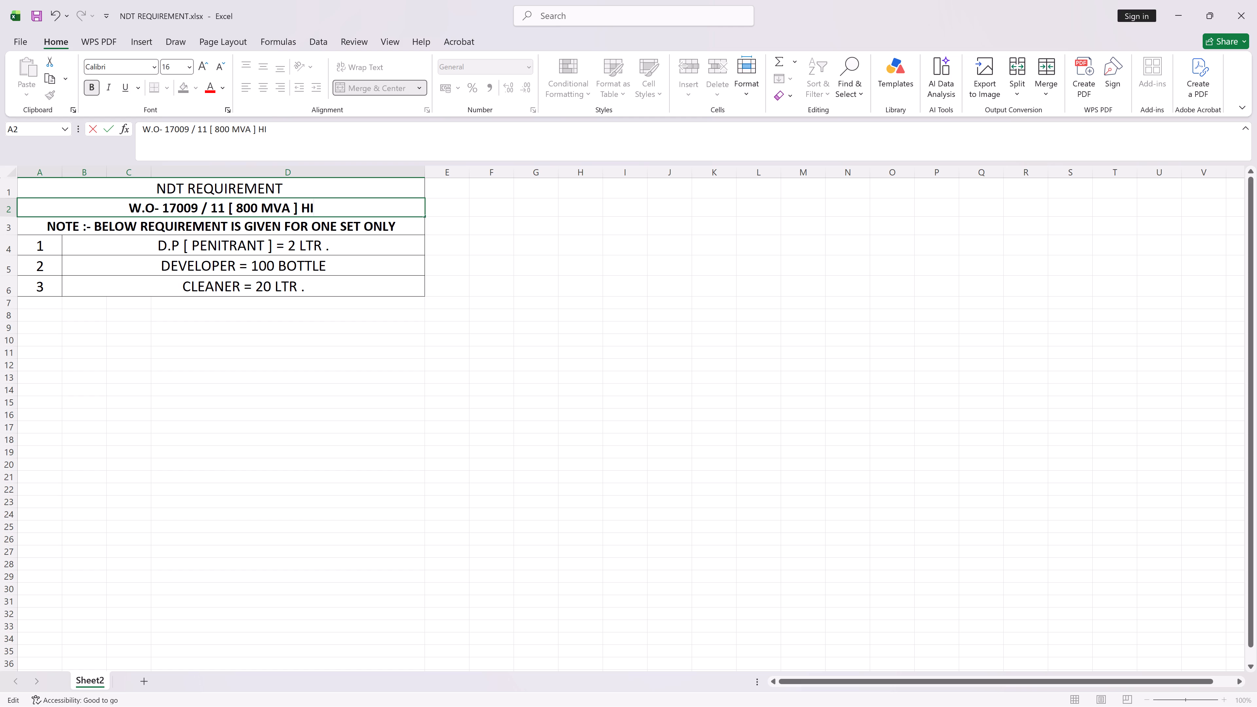
{"action": "type", "text": "TACHI"}
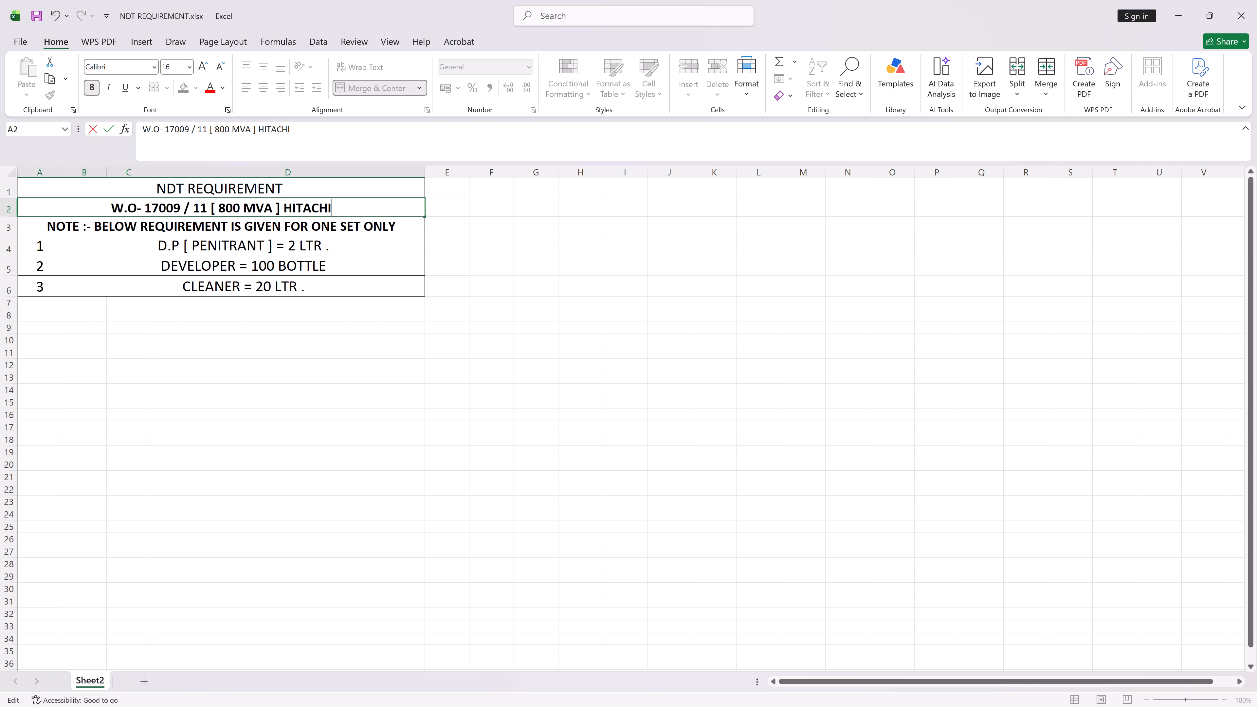
{"action": "key", "text": "space"}
{"action": "key", "text": "h"}
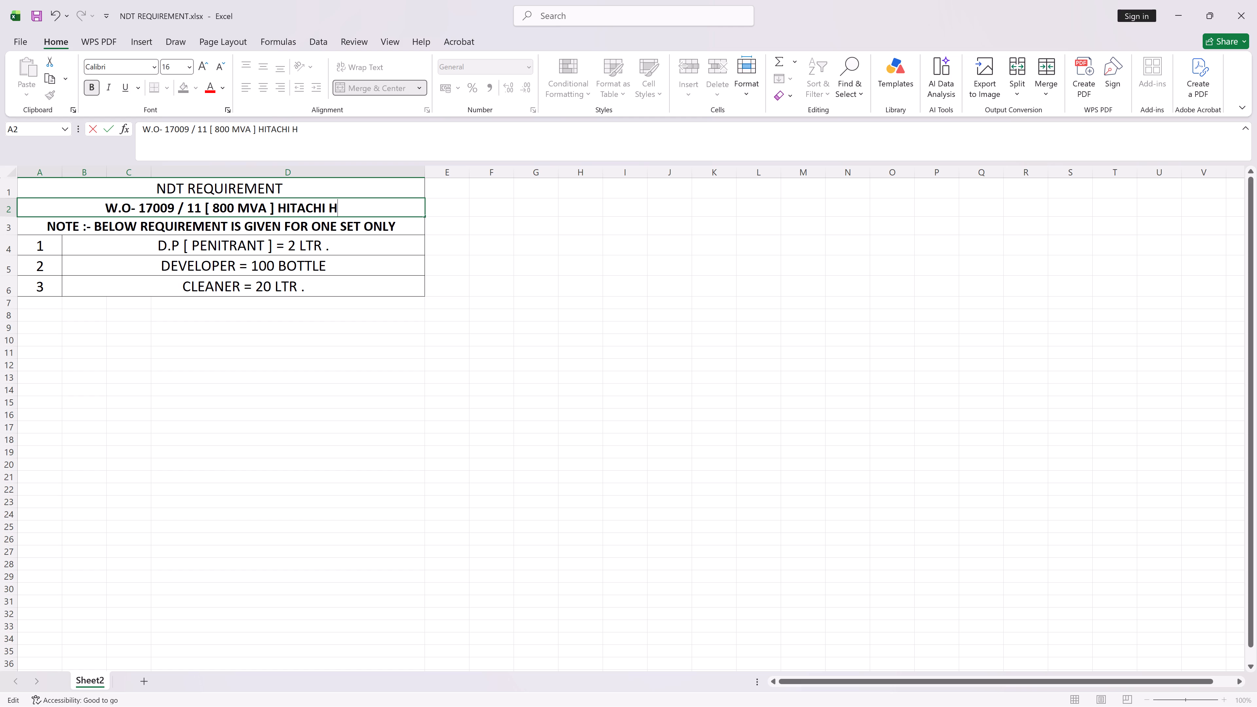
{"action": "type", "text": "VDC"}
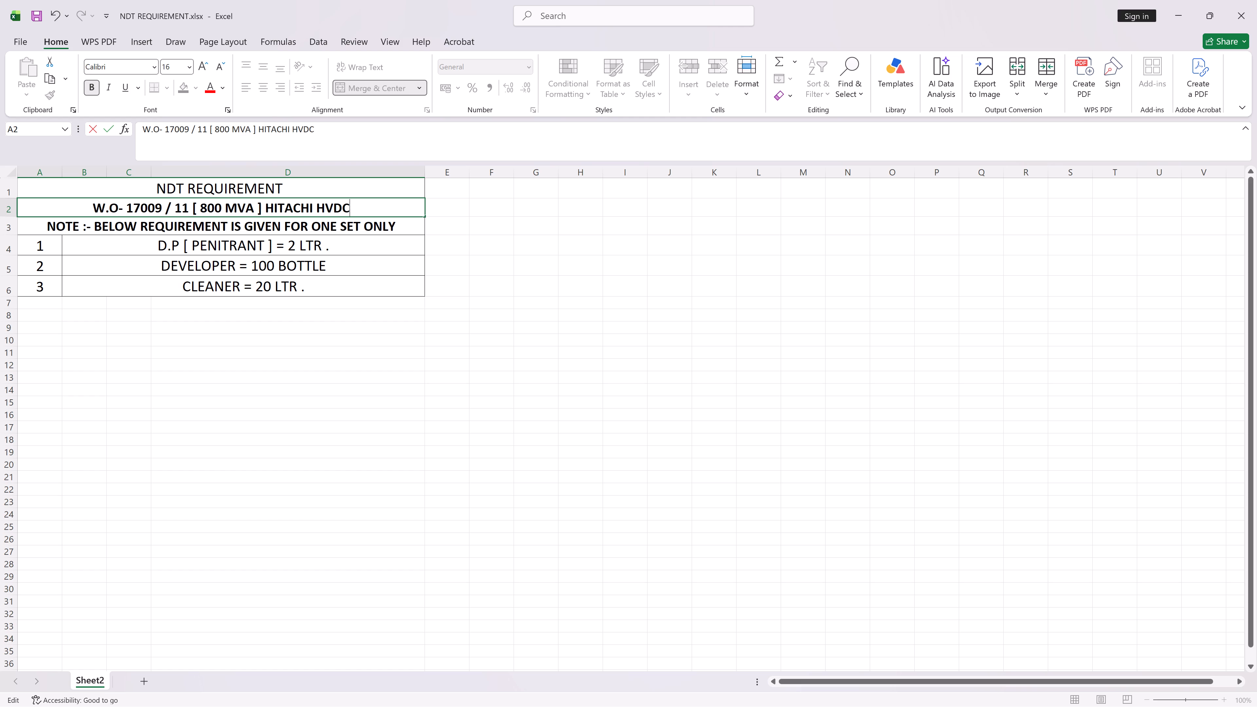
Set the DEVELOPER quantity in the NDT requirement table to 150 bottles.
{"action": "double_click", "coordinate": [261, 265]}
{"action": "key", "text": "Delete"}
{"action": "key", "text": "5"}
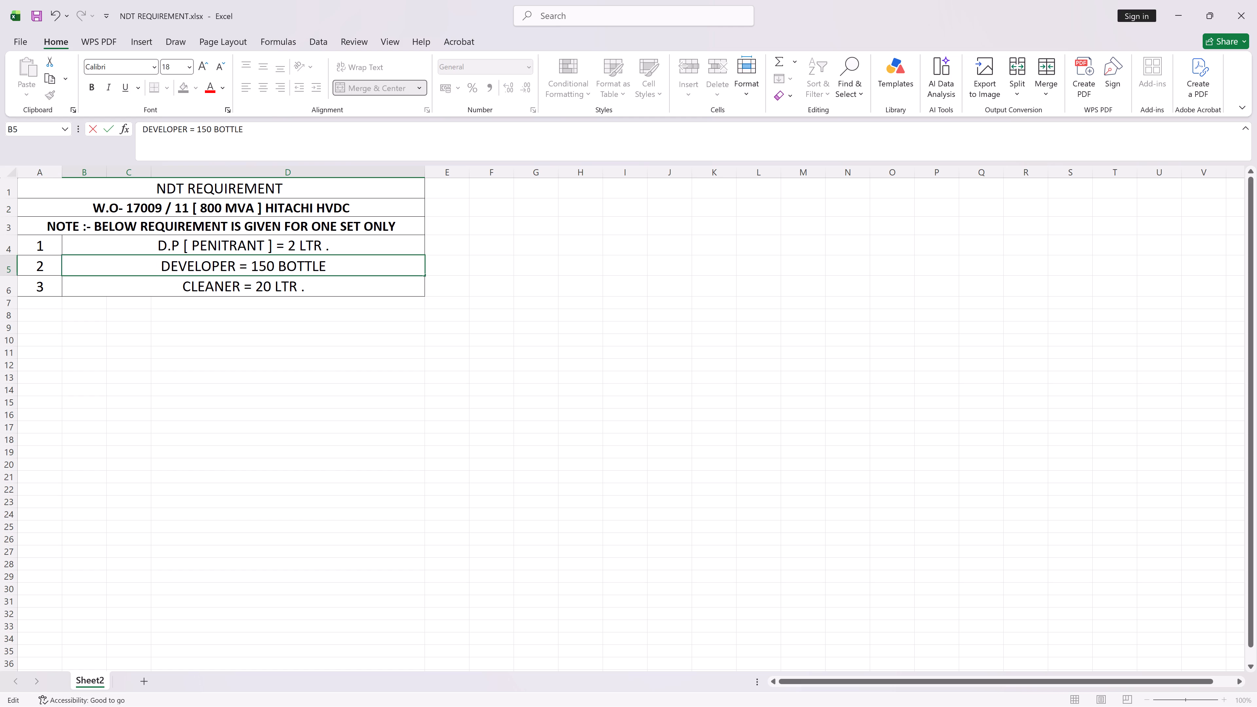
{"action": "left_click", "coordinate": [216, 351]}
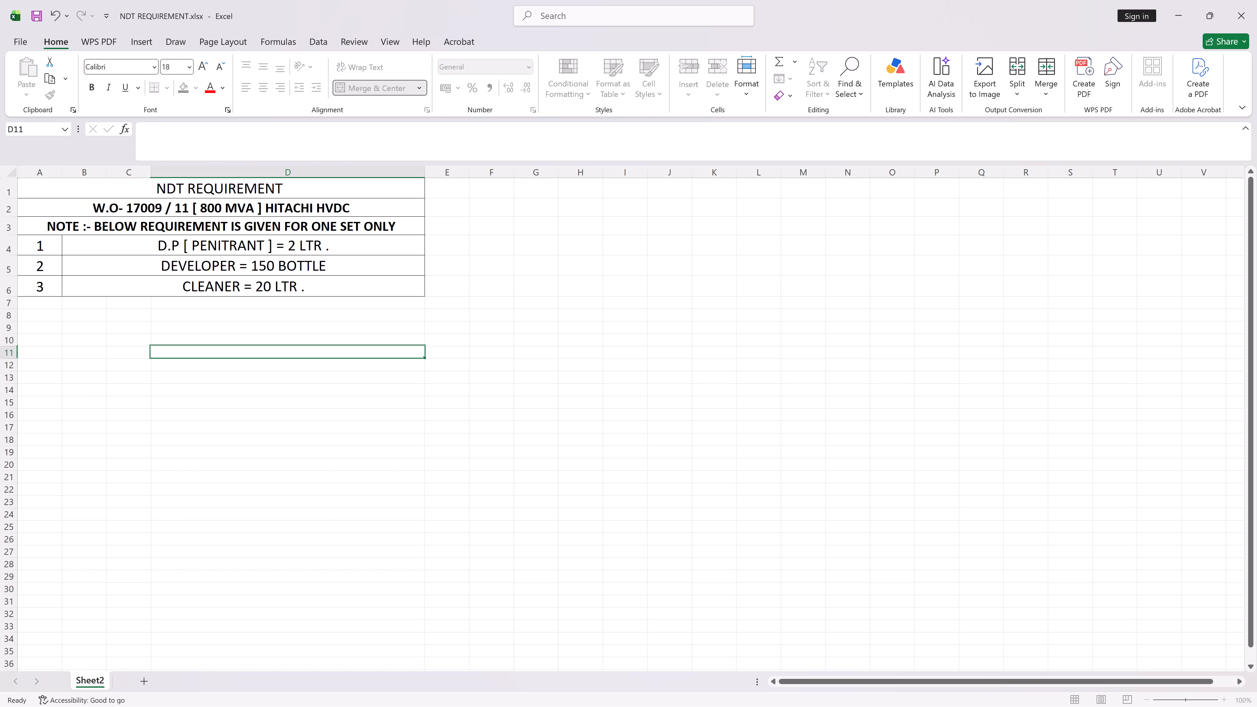
Print the NDT requirement table on the RICOH printer using its saved A4 profile.
{"action": "left_click_drag", "start_coordinate": [25, 184], "coordinate": [367, 297]}
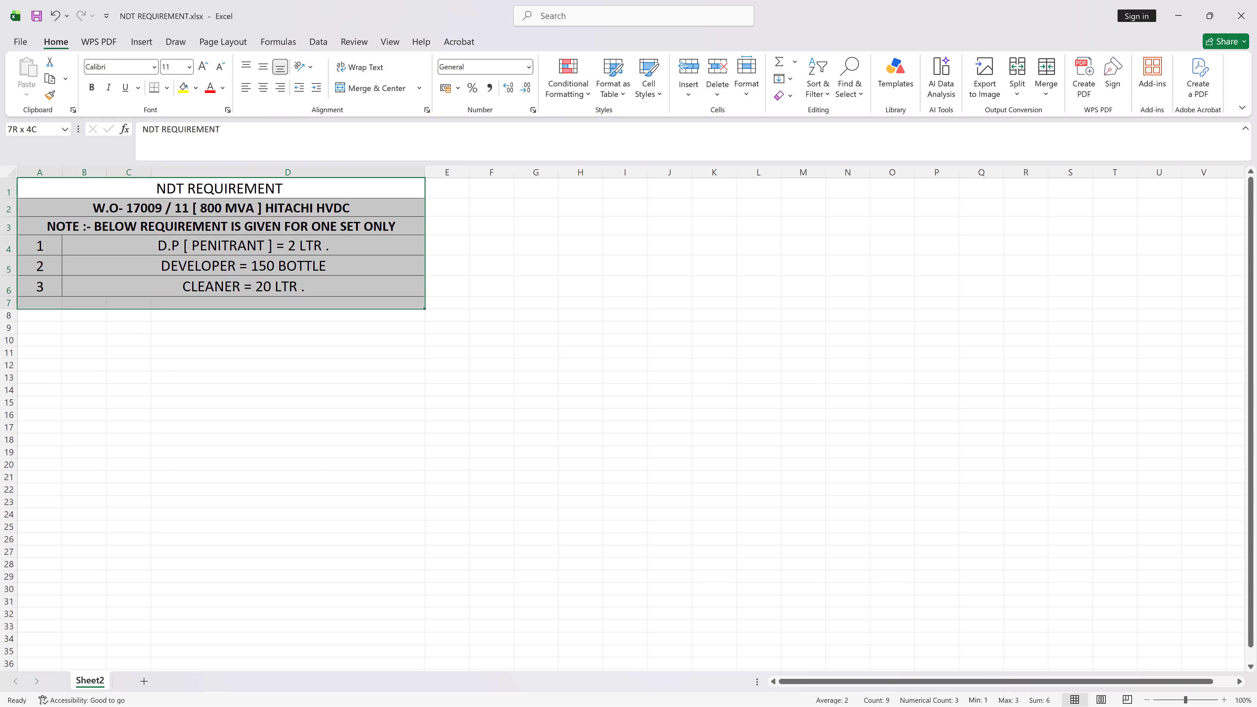
{"action": "left_click_drag", "start_coordinate": [367, 297], "coordinate": [366, 280]}
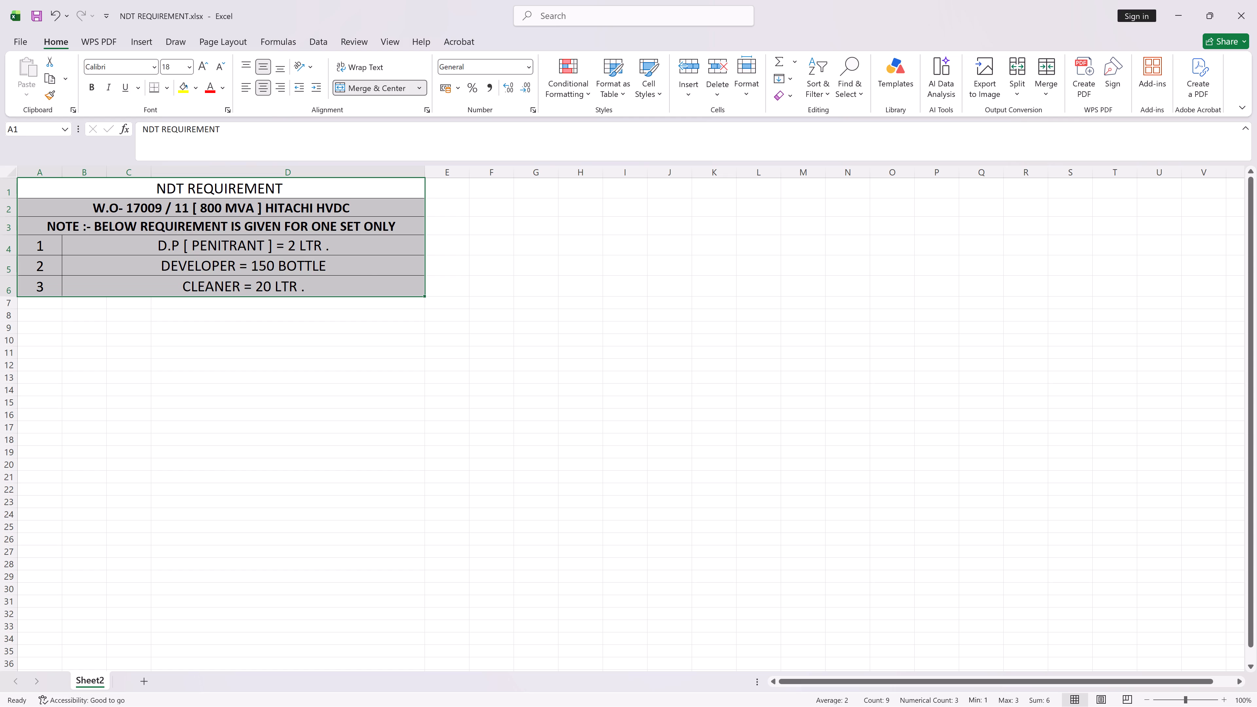
{"action": "key", "text": "ctrl+p"}
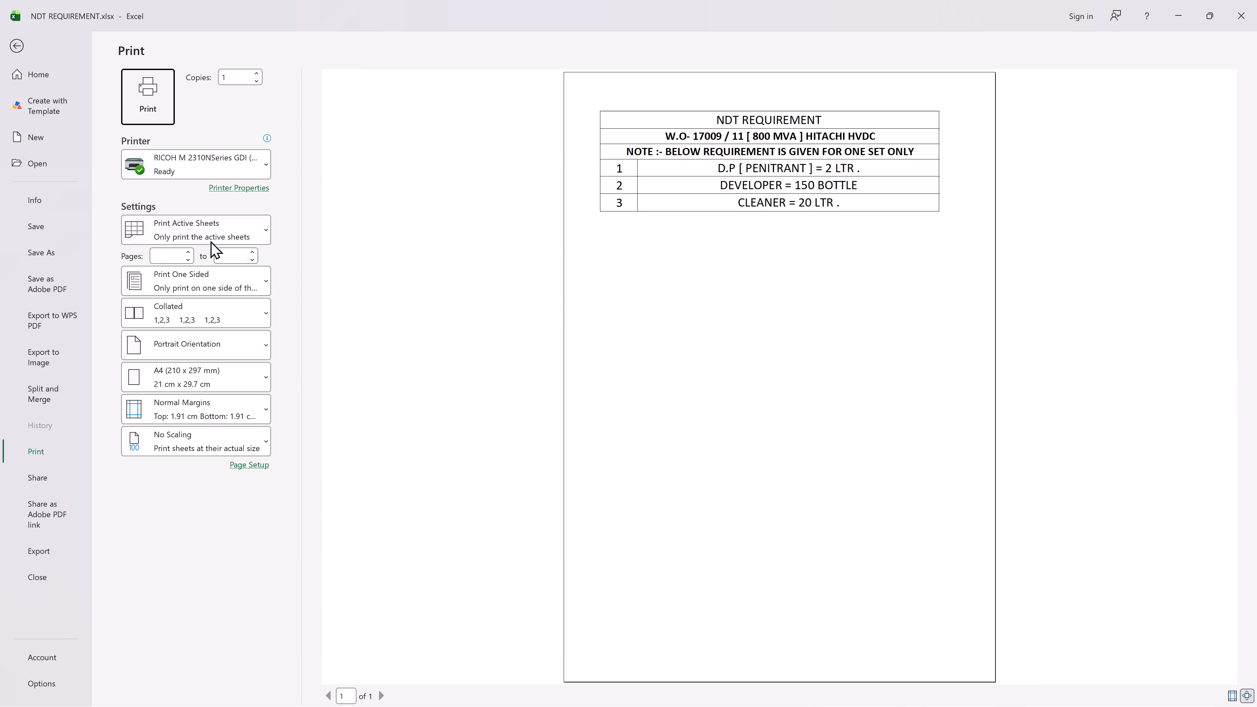
{"action": "left_click", "coordinate": [242, 190]}
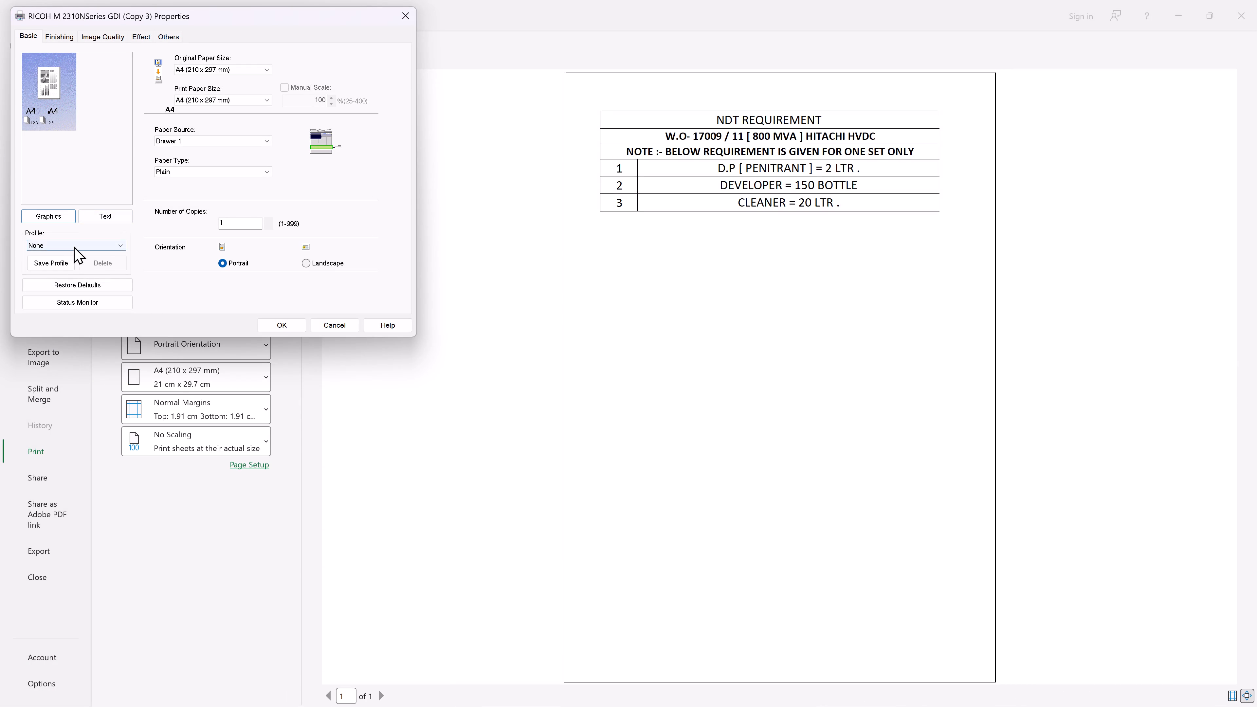
{"action": "left_click", "coordinate": [74, 245]}
{"action": "left_click", "coordinate": [59, 263]}
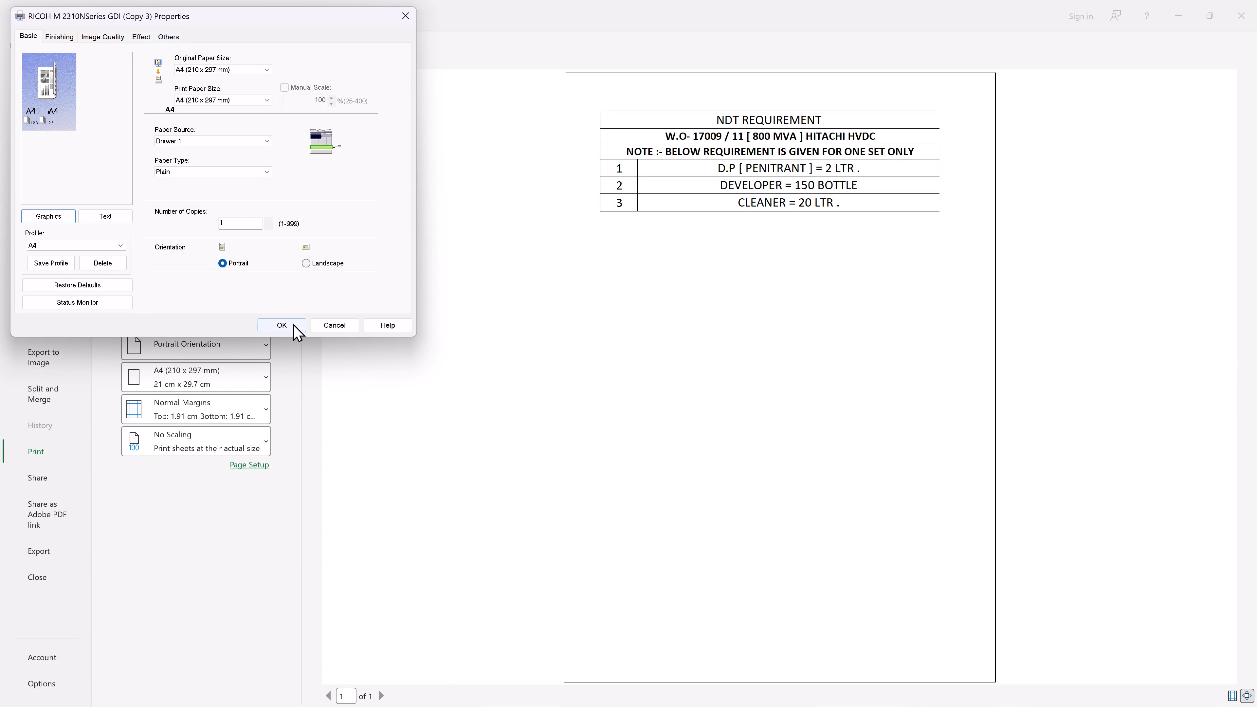
{"action": "left_click", "coordinate": [290, 325]}
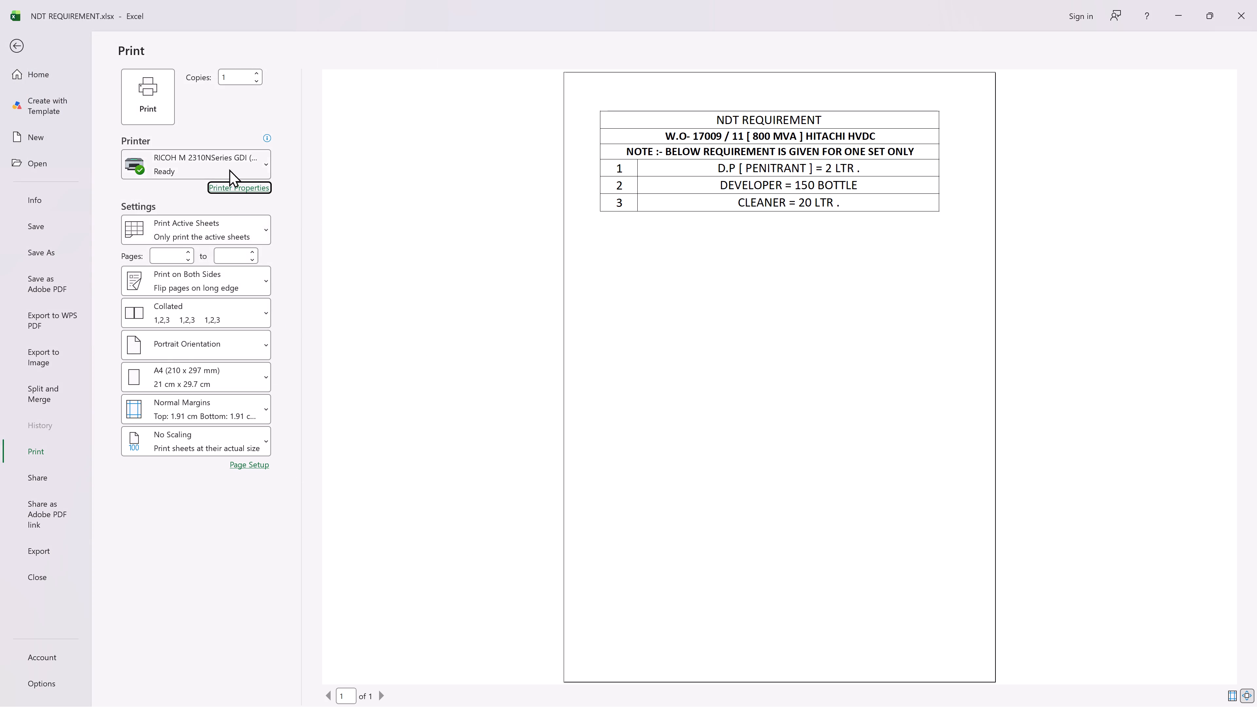
{"action": "left_click", "coordinate": [151, 113]}
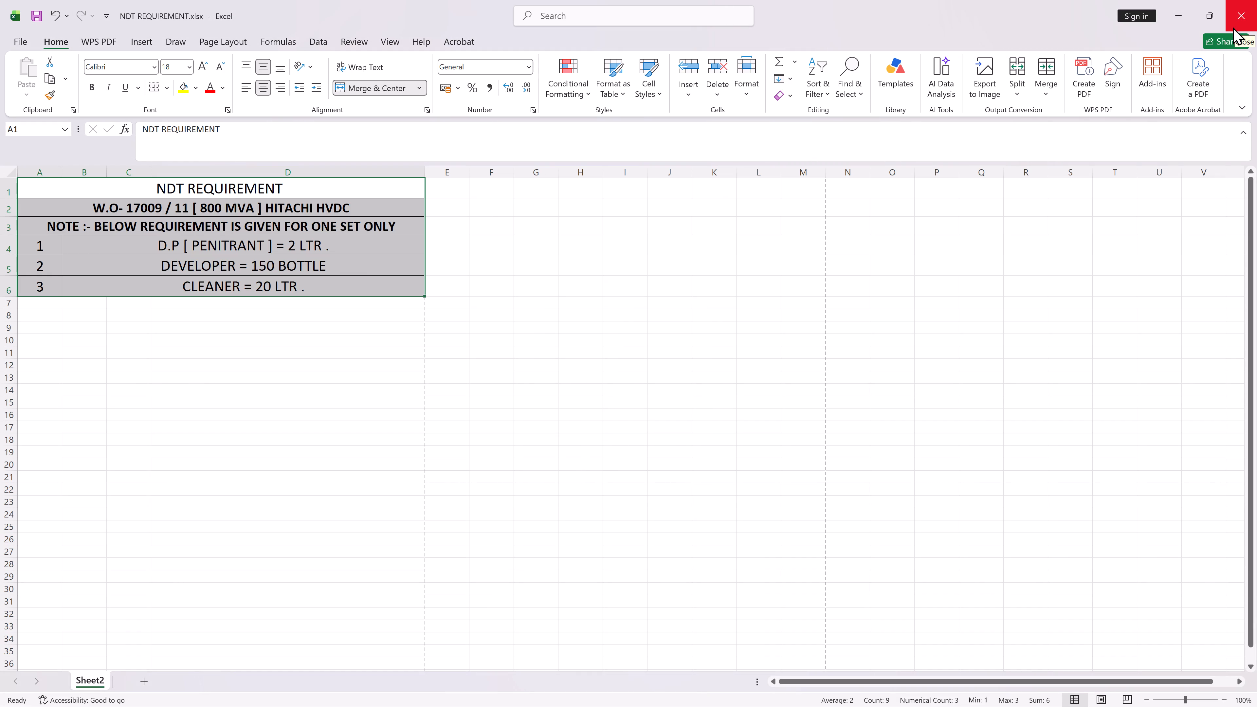
Close the NDT REQUIREMENT workbook with its changes saved, and open the DISPATCH DETAIL REQUIREMENT workbook from the KICK OF MEETING folder.
{"action": "left_click", "coordinate": [1245, 16]}
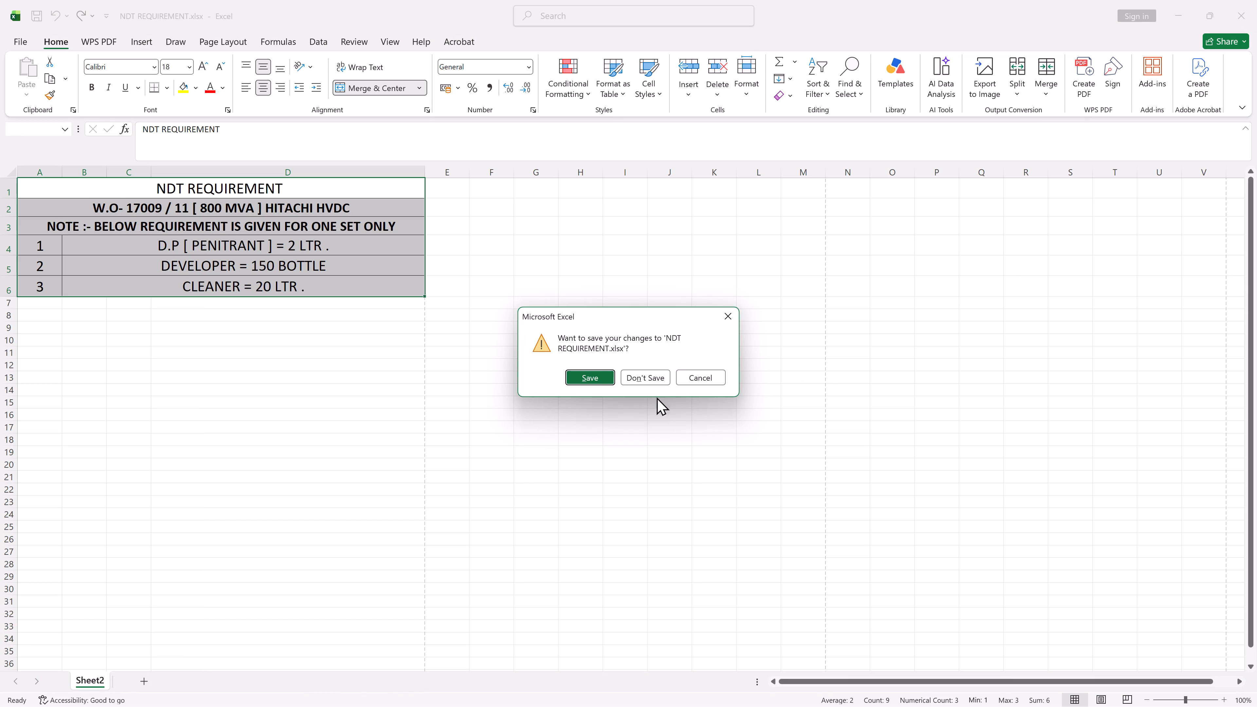
{"action": "left_click", "coordinate": [594, 379]}
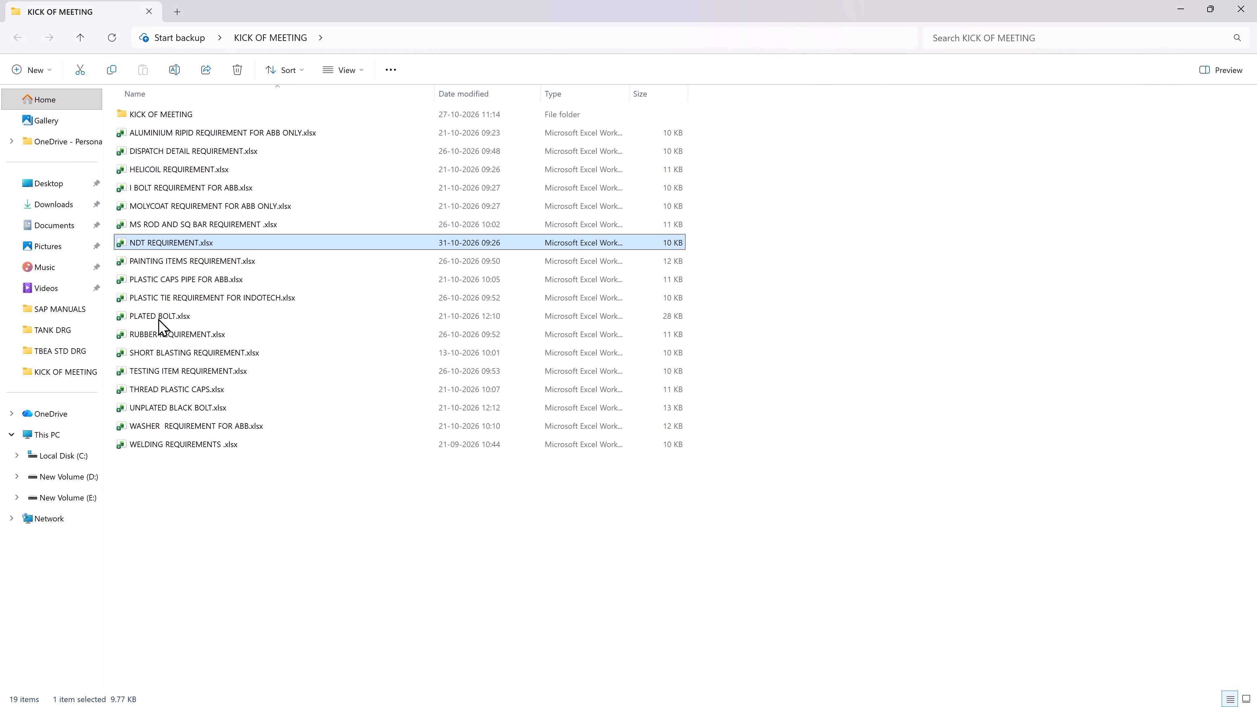
{"action": "double_click", "coordinate": [184, 154]}
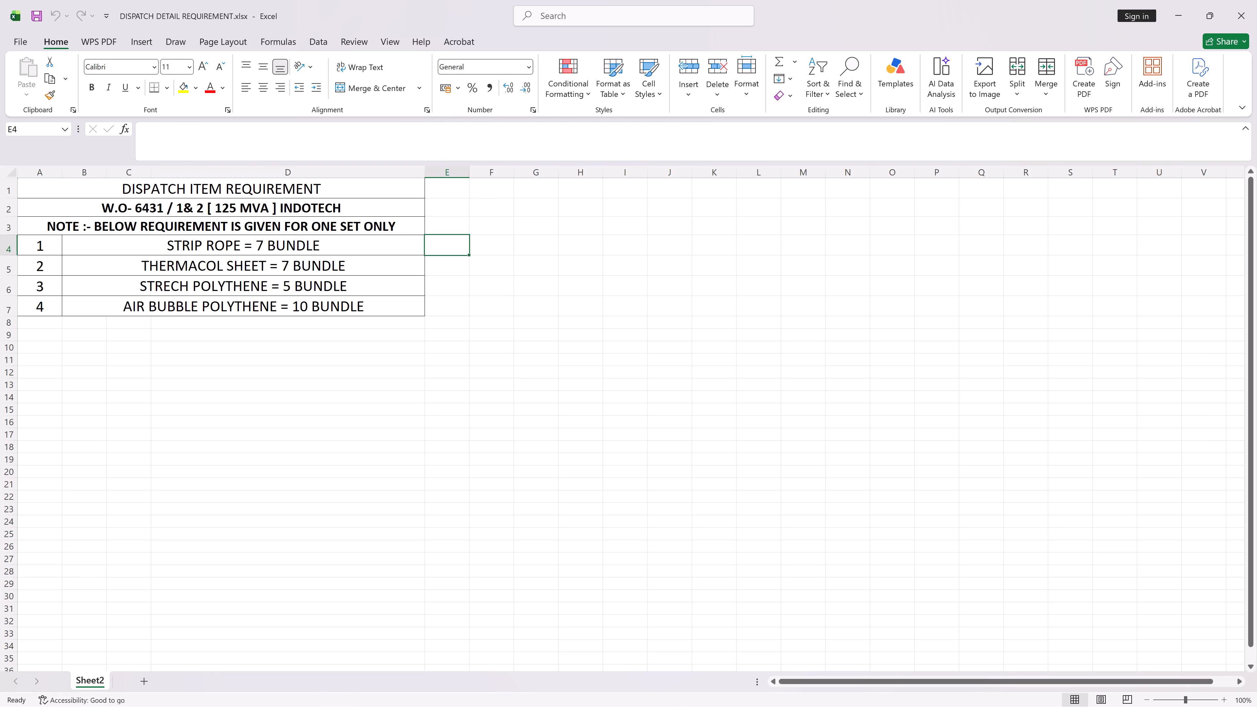
Change the work order number in the DISPATCH ITEM REQUIREMENT heading to "17009 / 11", removing the second set number.
{"action": "double_click", "coordinate": [160, 207]}
{"action": "key", "text": "BackSpace"}
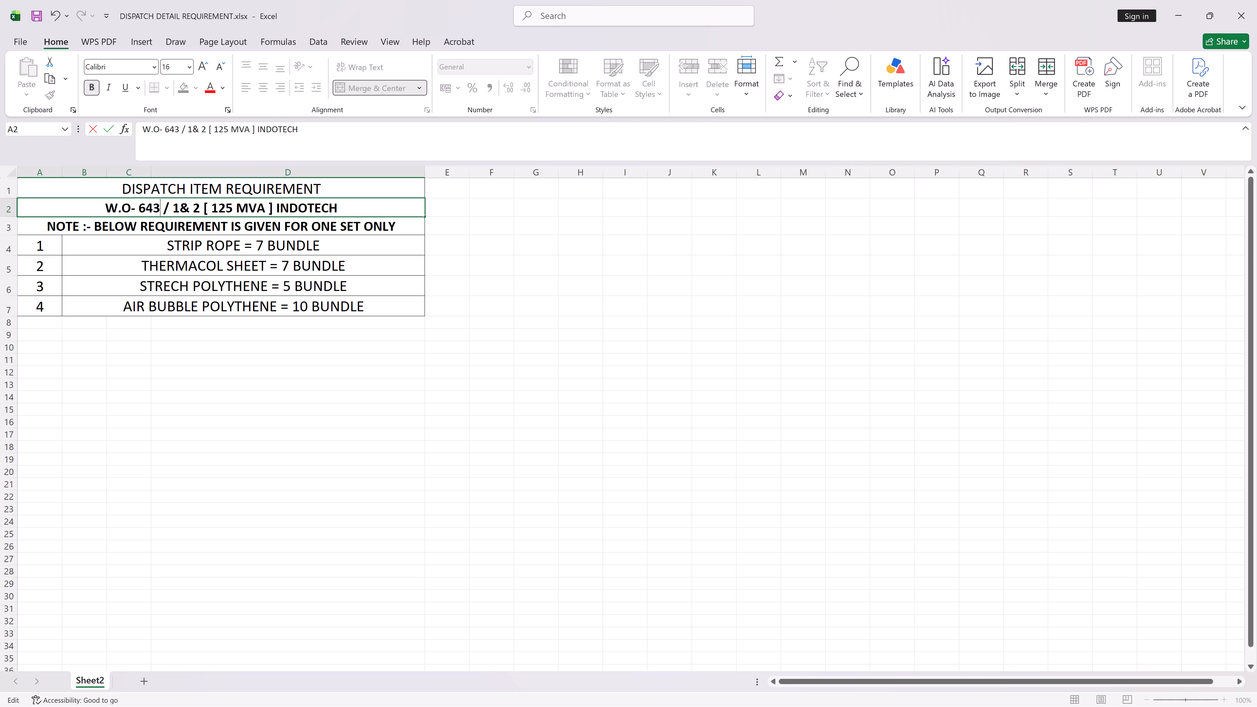
{"action": "key", "text": "BackSpace"}
{"action": "key", "text": "BackSpace"}
{"action": "key", "text": "BackSpace"}
{"action": "type", "text": "17009"}
{"action": "key", "text": "Right"}
{"action": "key", "text": "Right"}
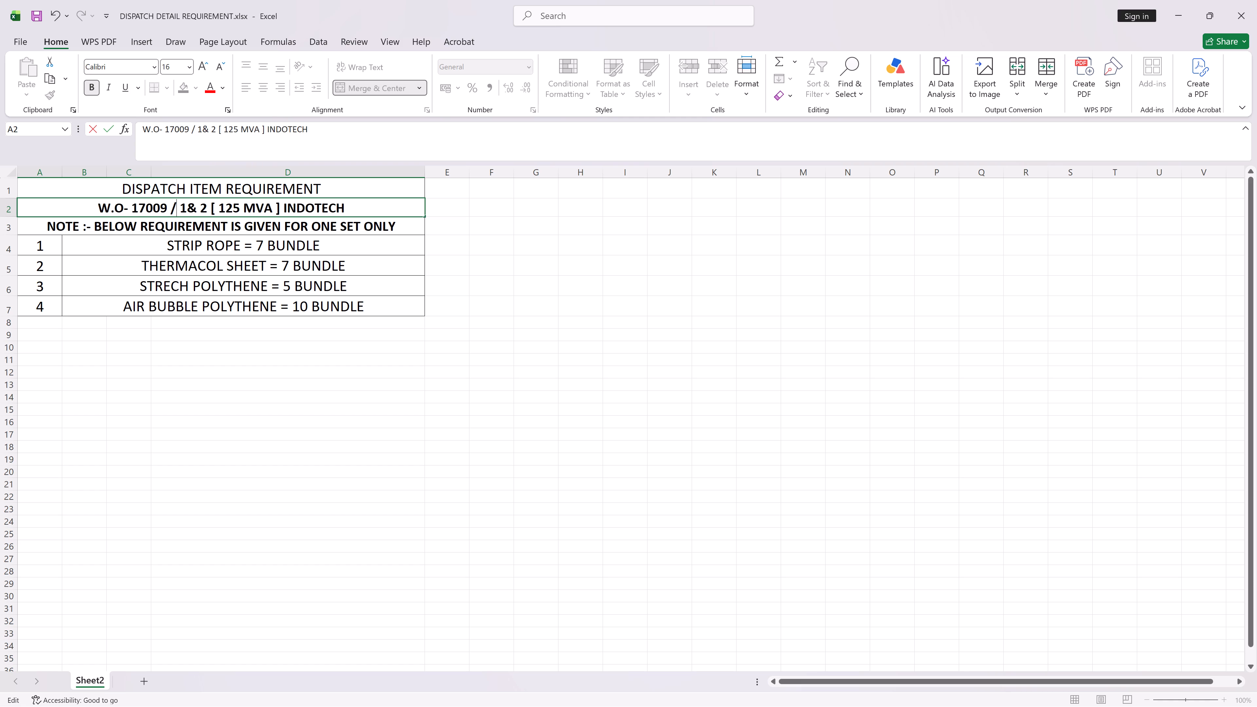
{"action": "key", "text": "Right"}
{"action": "key", "text": "1"}
{"action": "key", "text": "Right"}
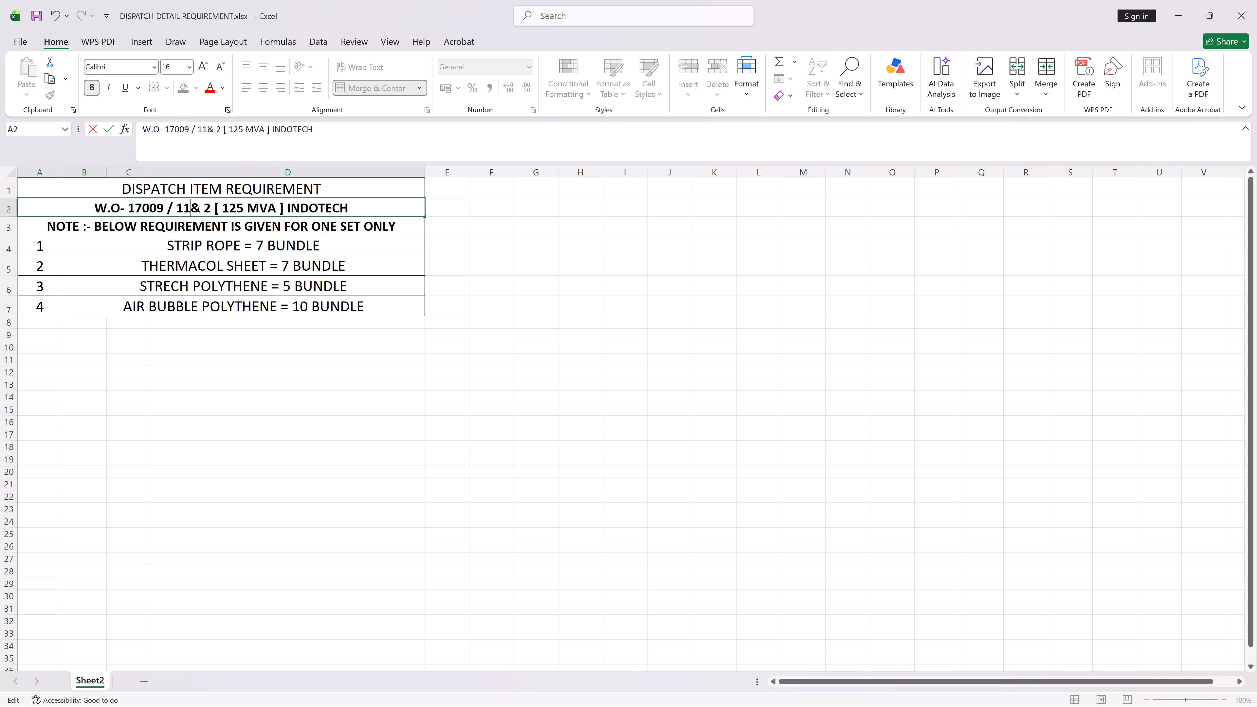
{"action": "key", "text": "Delete"}
{"action": "key", "text": "Delete"}
{"action": "key", "text": "Delete"}
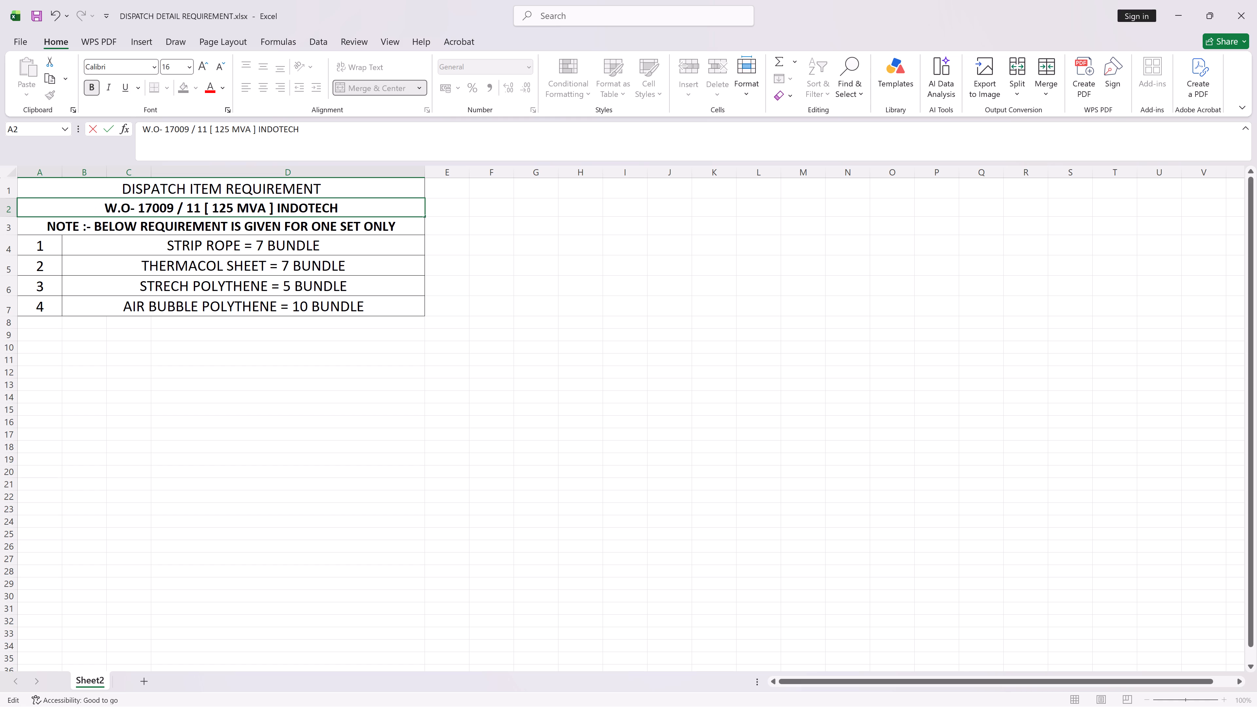
Set the rating in the dispatch work order heading to 800 MVA.
{"action": "key", "text": "Right"}
{"action": "key", "text": "Right"}
{"action": "key", "text": "Right"}
{"action": "key", "text": "Right"}
{"action": "key", "text": "Right"}
{"action": "key", "text": "Right"}
{"action": "key", "text": "BackSpace"}
{"action": "key", "text": "BackSpace"}
{"action": "key", "text": "BackSpace"}
{"action": "type", "text": "800"}
Replace the customer name at the end of the dispatch work order heading with "HITACHI HVDC".
{"action": "key", "text": "Right"}
{"action": "key", "text": "Right"}
{"action": "key", "text": "Right"}
{"action": "key", "text": "Right"}
{"action": "key", "text": "Right"}
{"action": "key", "text": "Right"}
{"action": "key", "text": "Right"}
{"action": "key", "text": "Delete"}
{"action": "key", "text": "Delete"}
{"action": "key", "text": "Delete"}
{"action": "key", "text": "Delete"}
{"action": "key", "text": "Delete"}
{"action": "key", "text": "Delete"}
{"action": "key", "text": "Delete"}
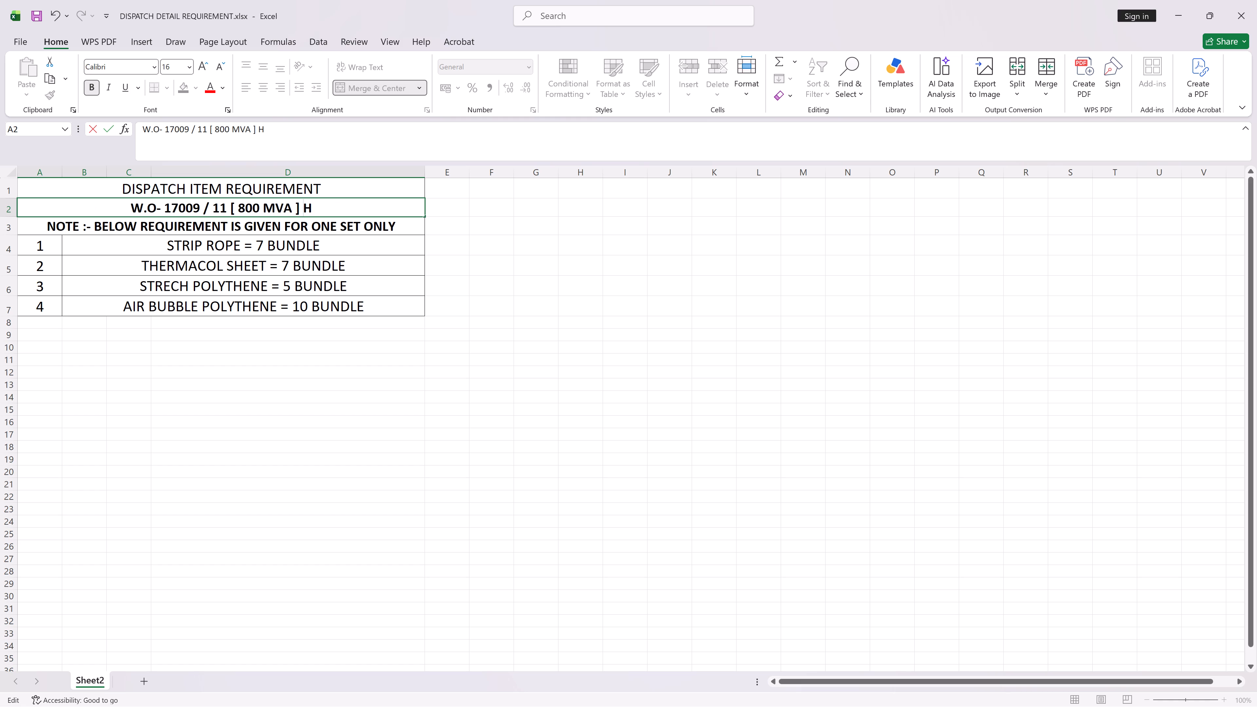
{"action": "key", "text": "Right"}
{"action": "type", "text": "ITACHI"}
{"action": "key", "text": "space"}
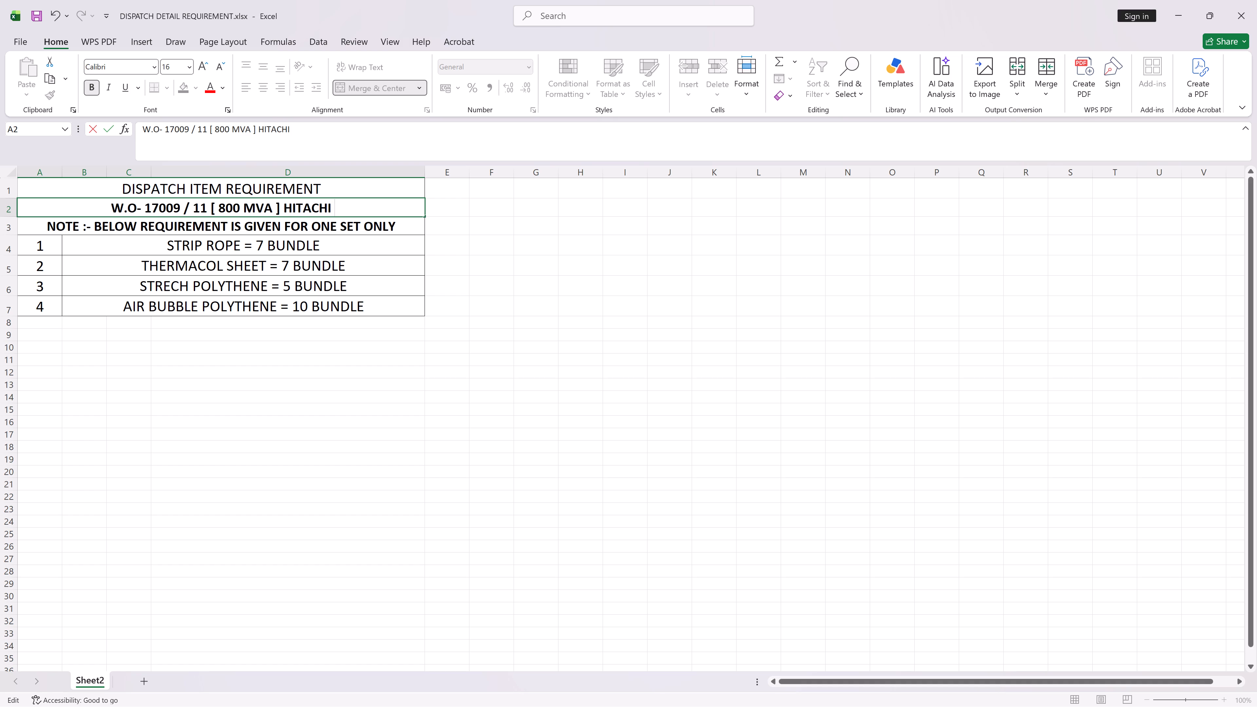
{"action": "type", "text": "HV"}
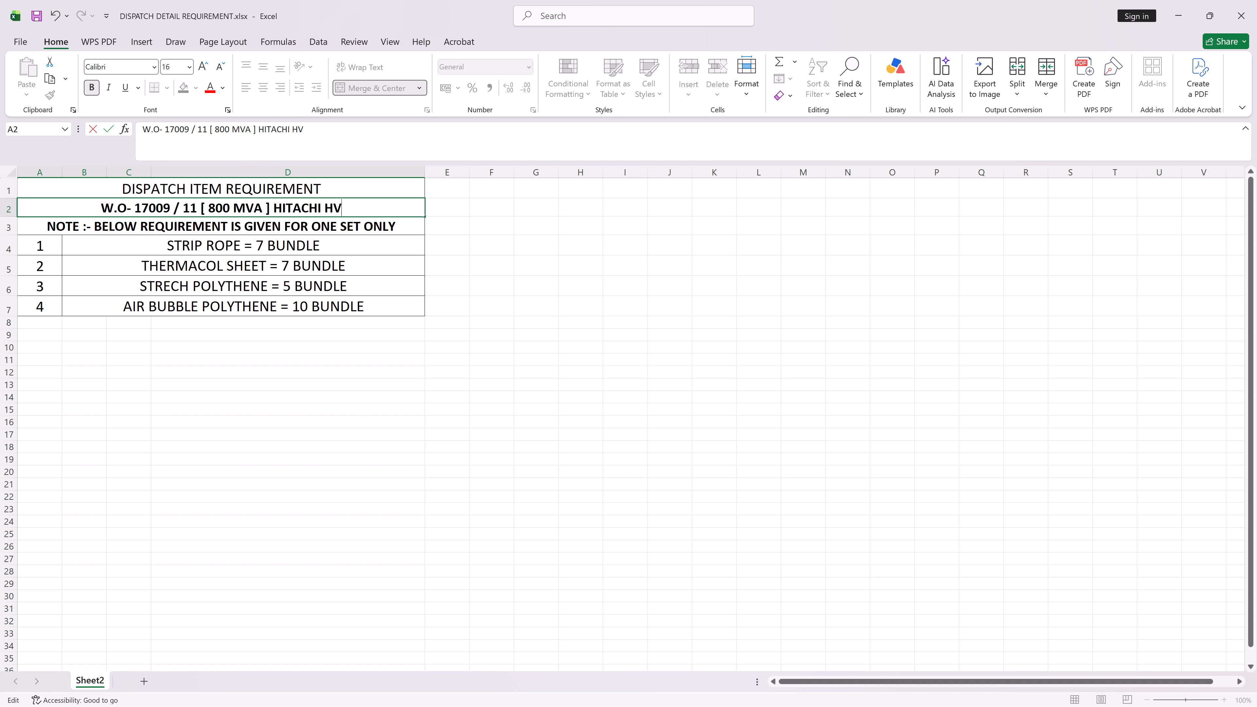
{"action": "type", "text": "DC"}
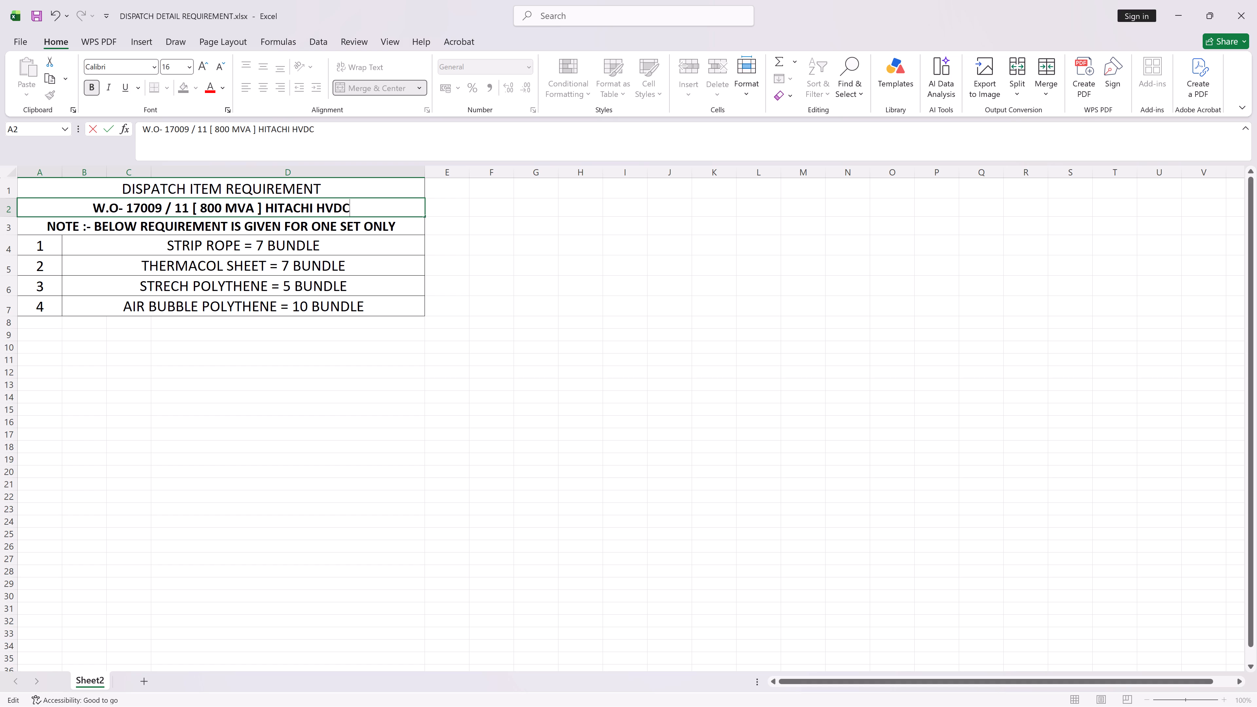
Copy the full text of the work order heading, "W.O- 17009 / 11 [ 800 MVA ] HITACHI HVDC", and leave the cell.
{"action": "left_click_drag", "start_coordinate": [355, 207], "coordinate": [92, 216]}
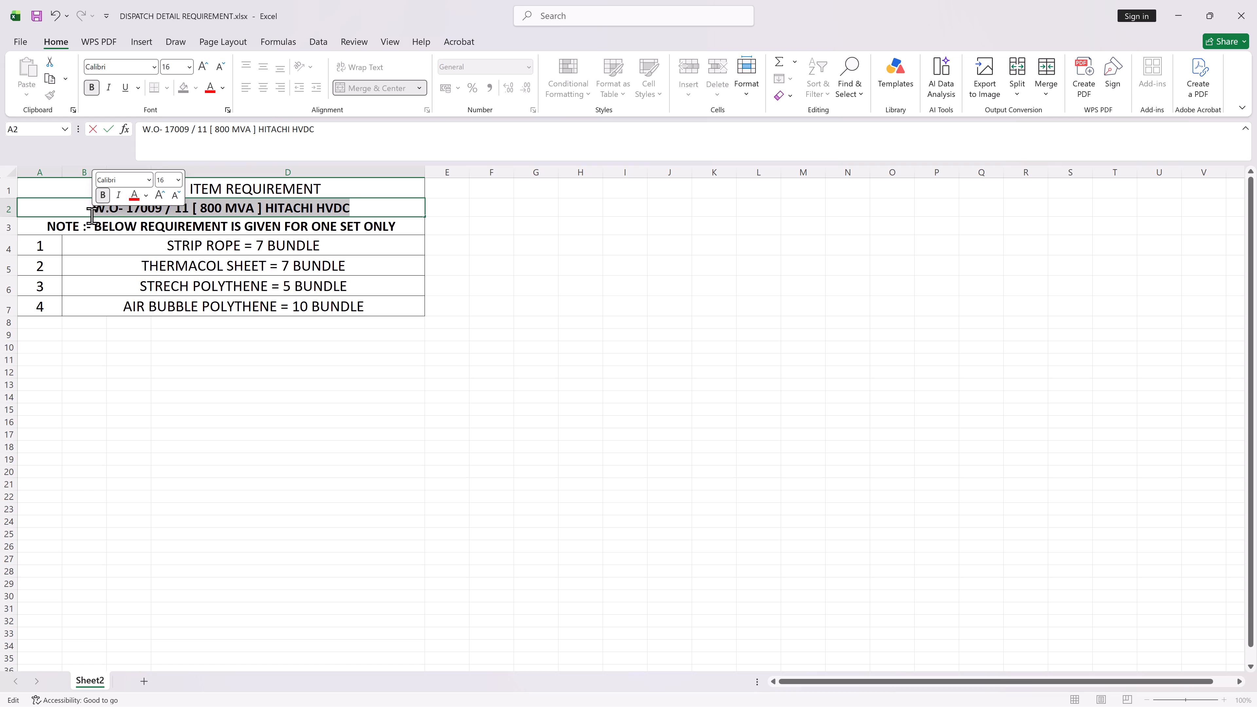
{"action": "key", "text": "ctrl+c"}
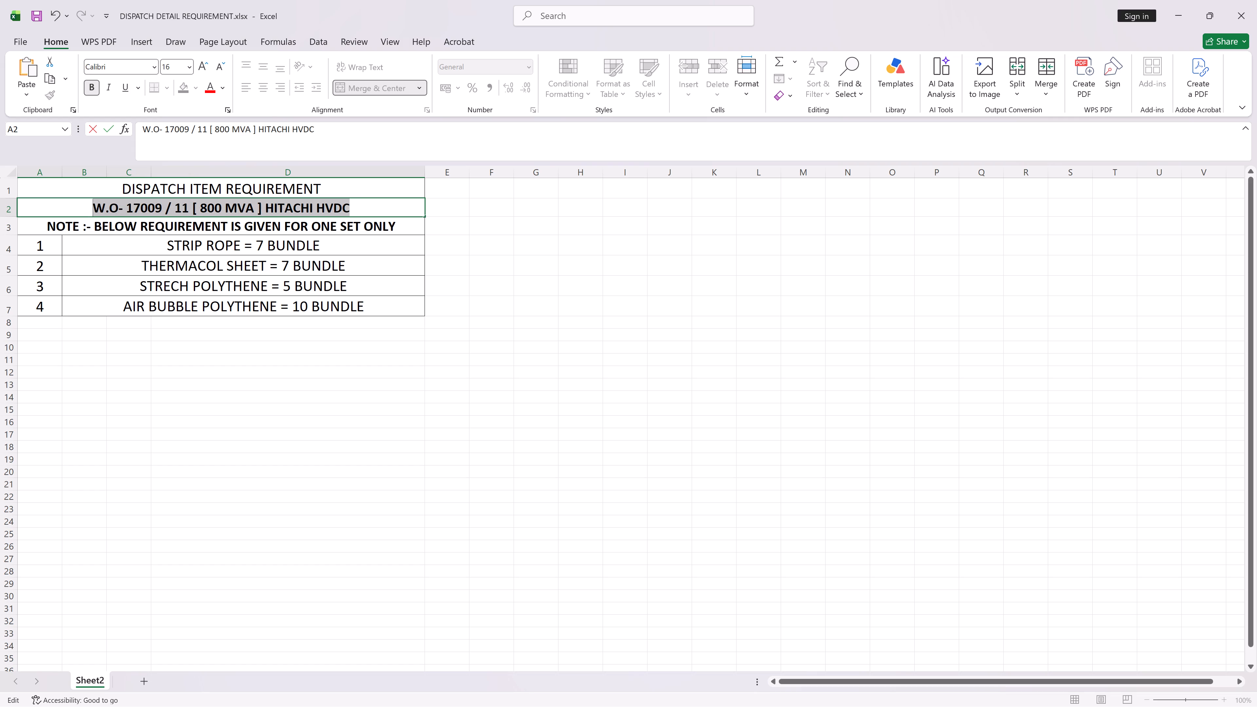
{"action": "left_click", "coordinate": [301, 326]}
Print the DISPATCH ITEM REQUIREMENT sheet on the RICOH M 2310NSeries printer using its A4 profile.
{"action": "left_click_drag", "start_coordinate": [30, 190], "coordinate": [45, 193]}
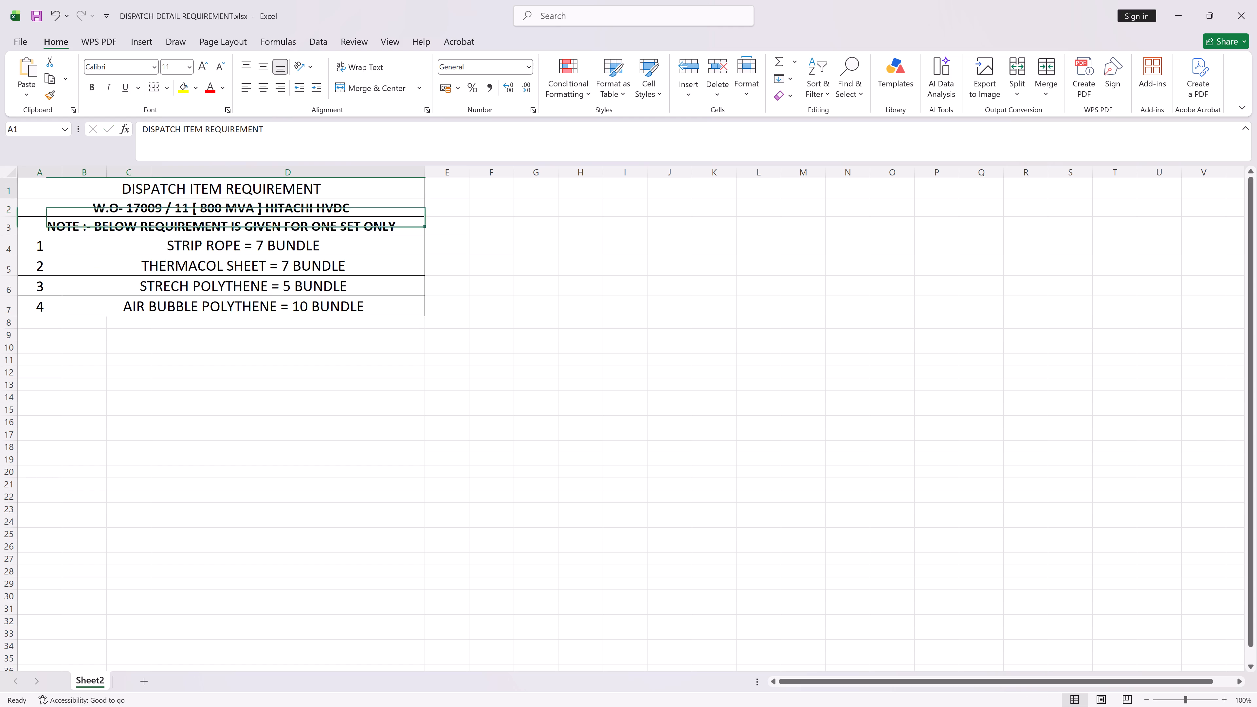
{"action": "left_click_drag", "start_coordinate": [45, 193], "coordinate": [281, 306]}
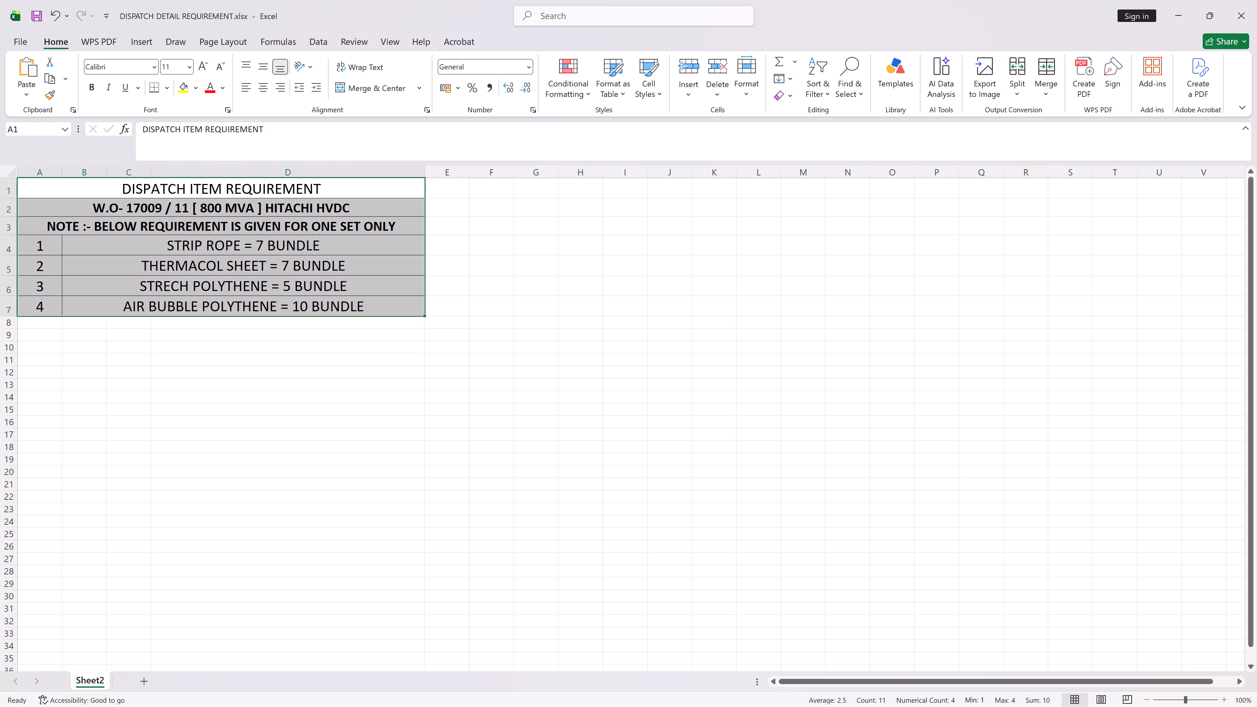
{"action": "key", "text": "ctrl+p"}
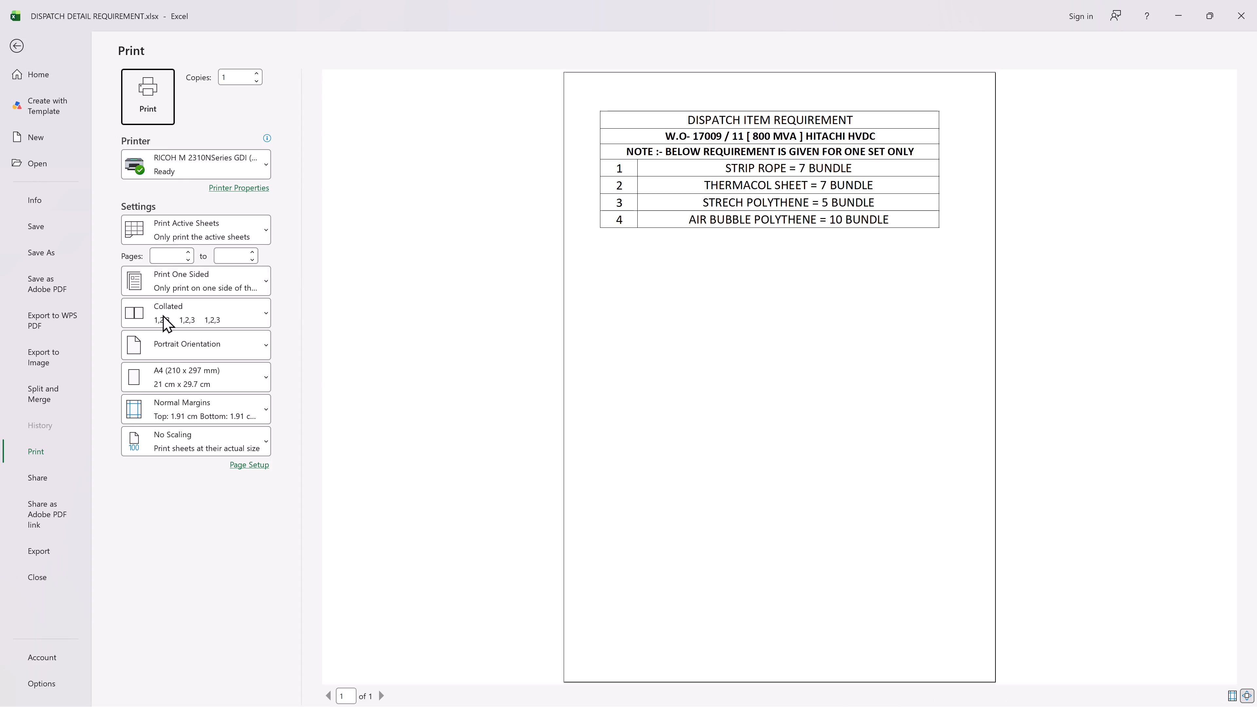
{"action": "left_click", "coordinate": [246, 186]}
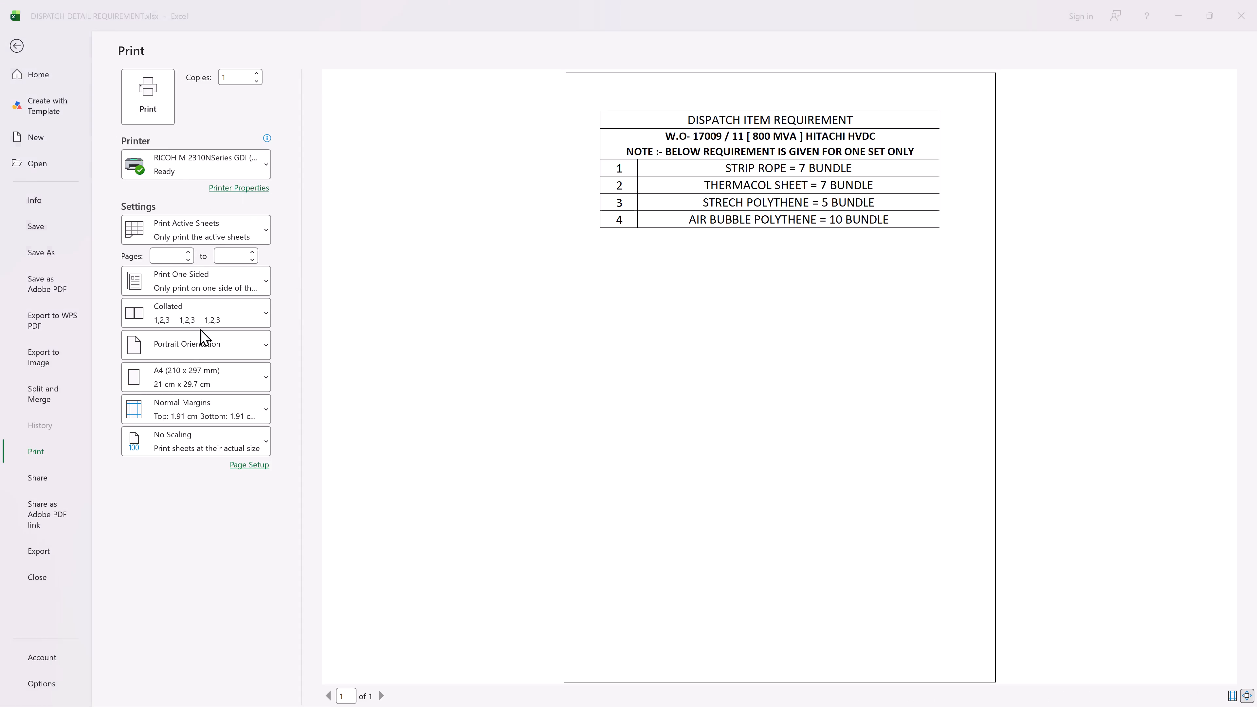
{"action": "left_click", "coordinate": [80, 245]}
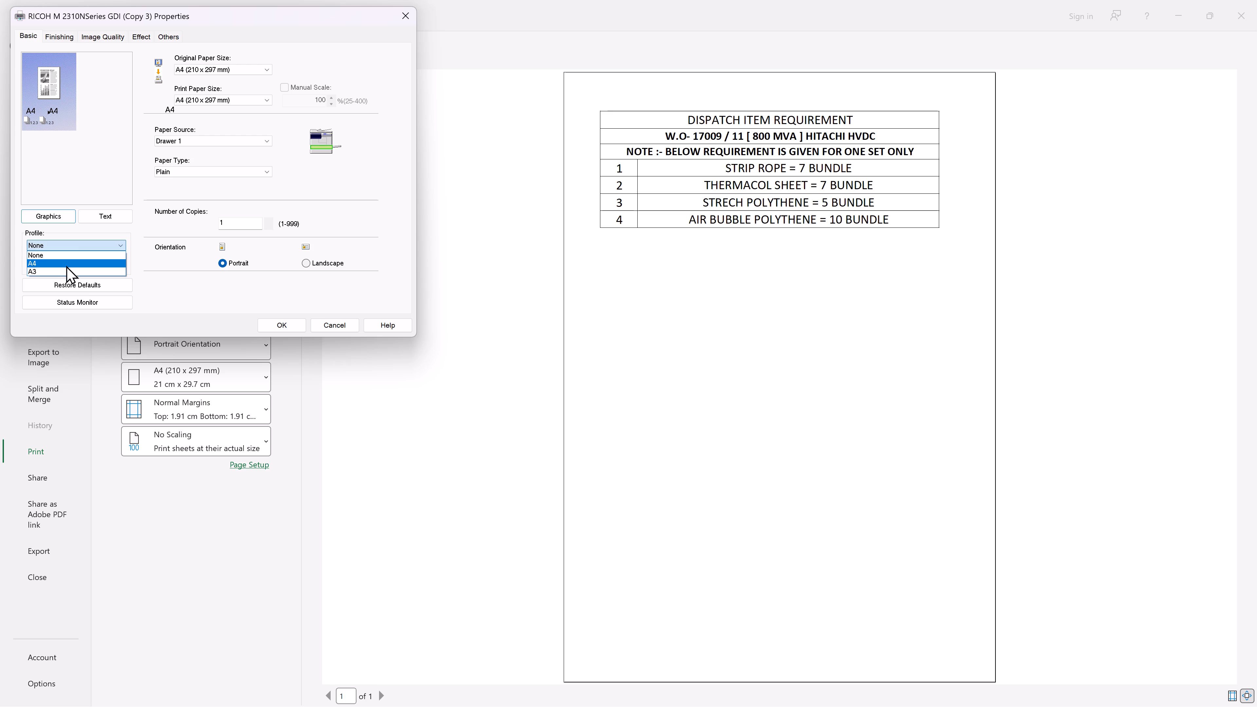
{"action": "left_click", "coordinate": [67, 266]}
{"action": "left_click", "coordinate": [283, 323]}
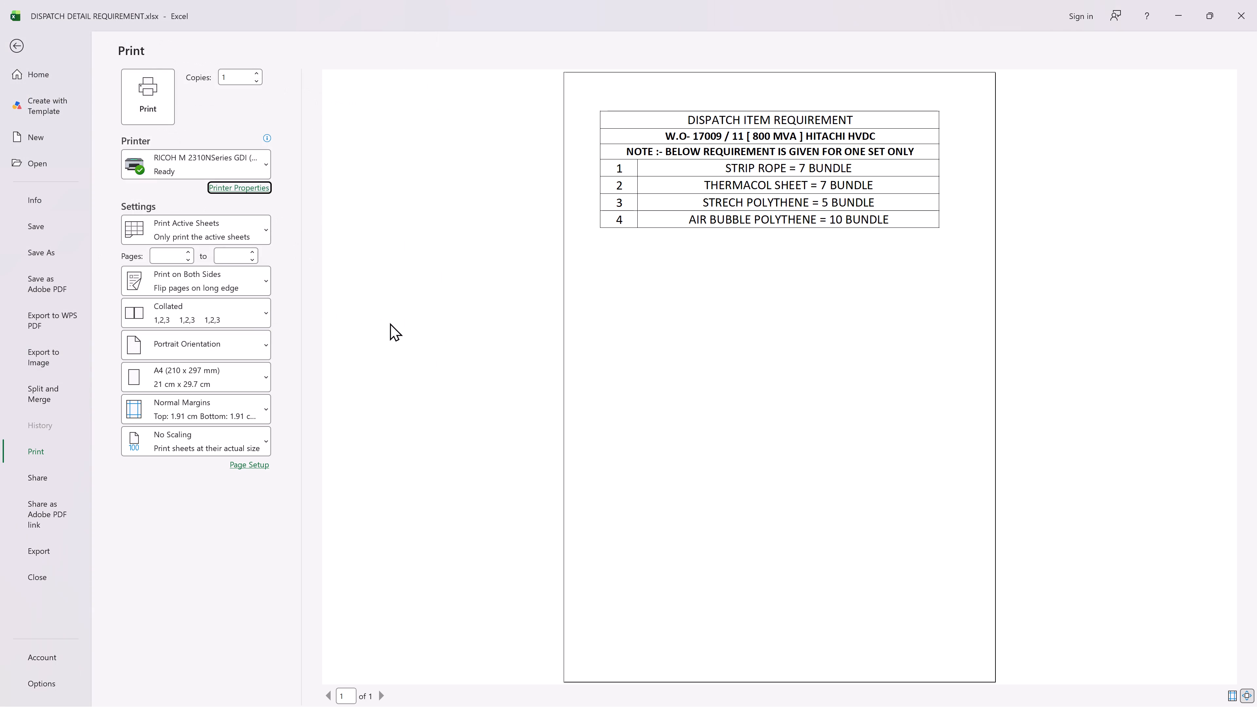
{"action": "left_click", "coordinate": [158, 111]}
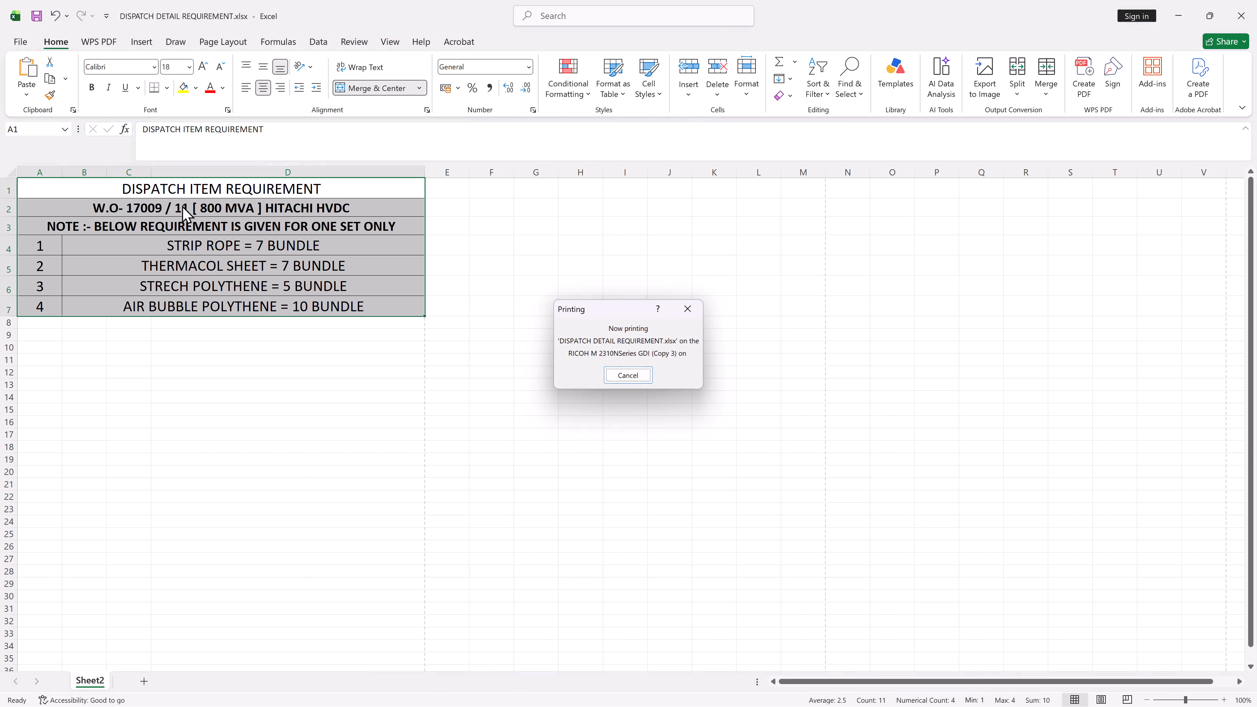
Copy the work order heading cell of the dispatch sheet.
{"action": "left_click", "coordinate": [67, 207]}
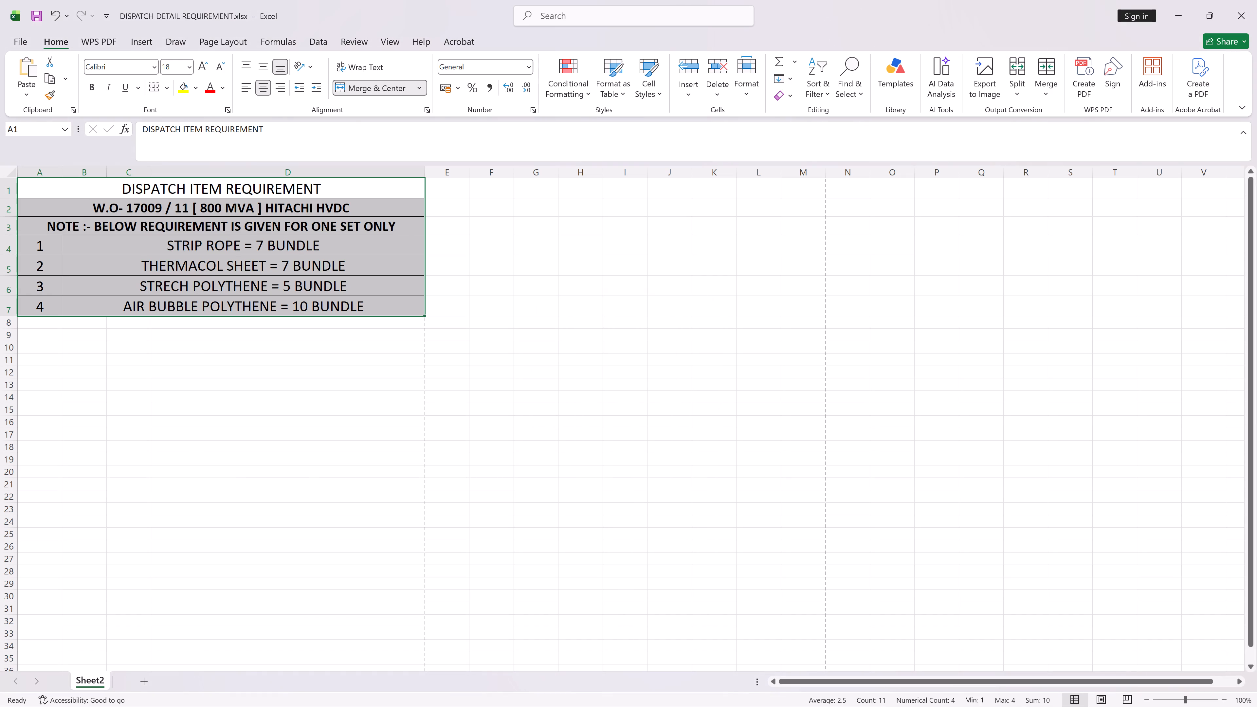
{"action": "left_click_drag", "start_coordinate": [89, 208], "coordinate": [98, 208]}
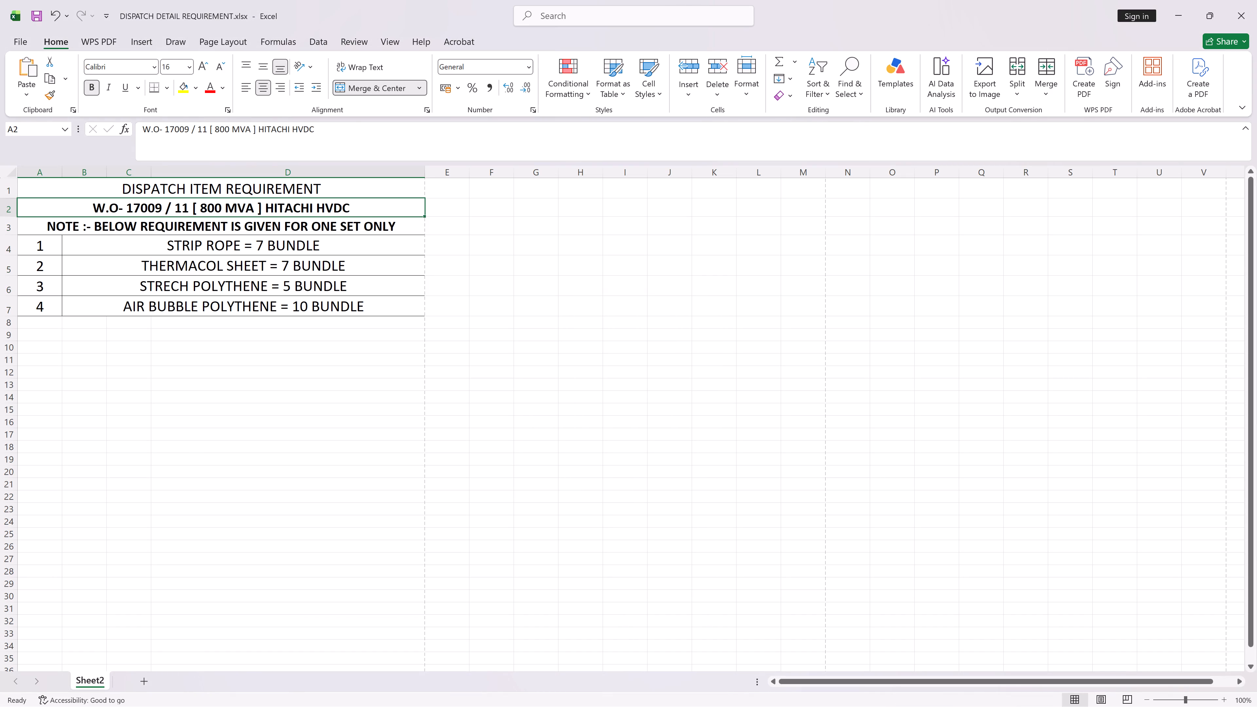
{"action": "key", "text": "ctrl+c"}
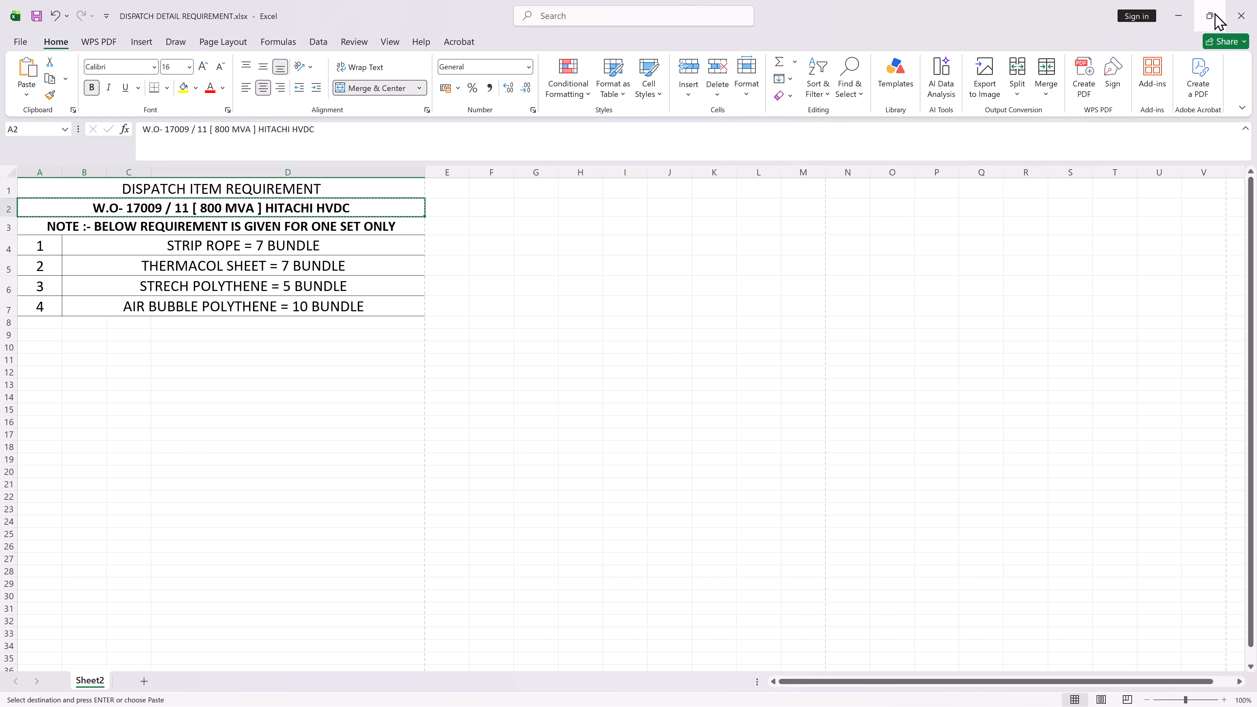
Close the DISPATCH DETAIL REQUIREMENT workbook, saving its changes.
{"action": "left_click", "coordinate": [1245, 14]}
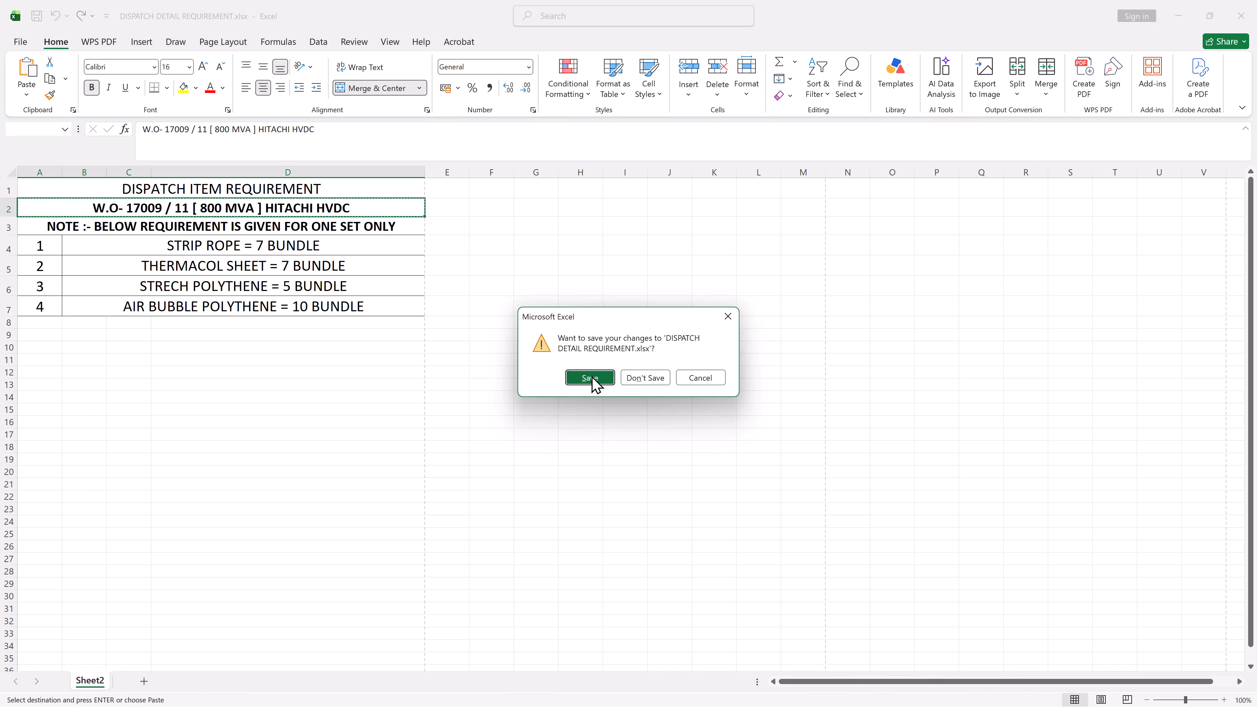
{"action": "left_click", "coordinate": [592, 375]}
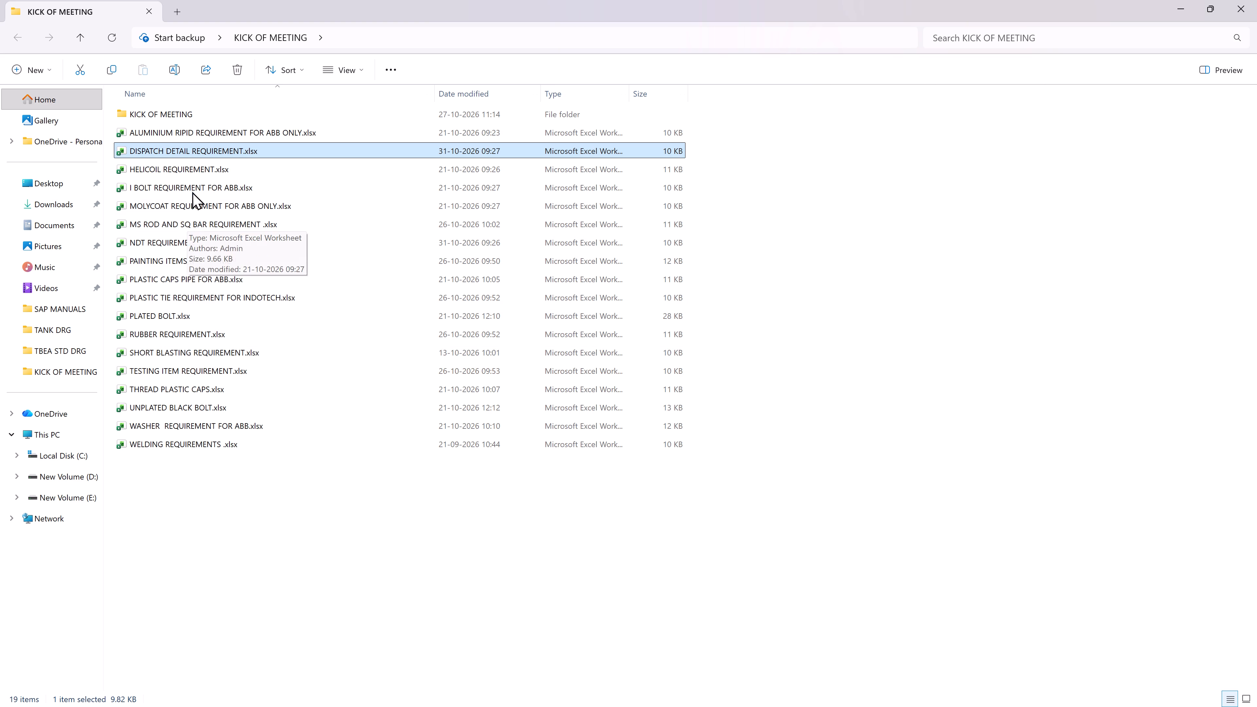
Open the HELICOIL REQUIREMENT workbook from the KICK OF MEETING folder.
{"action": "double_click", "coordinate": [197, 169]}
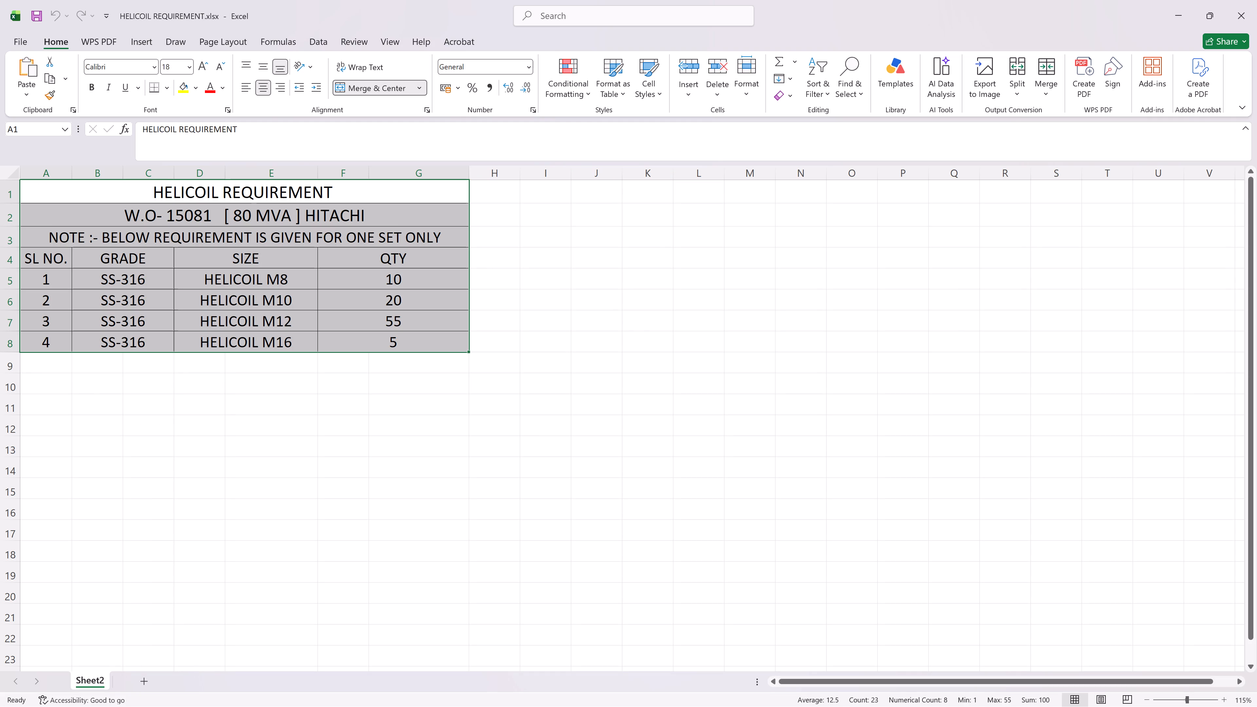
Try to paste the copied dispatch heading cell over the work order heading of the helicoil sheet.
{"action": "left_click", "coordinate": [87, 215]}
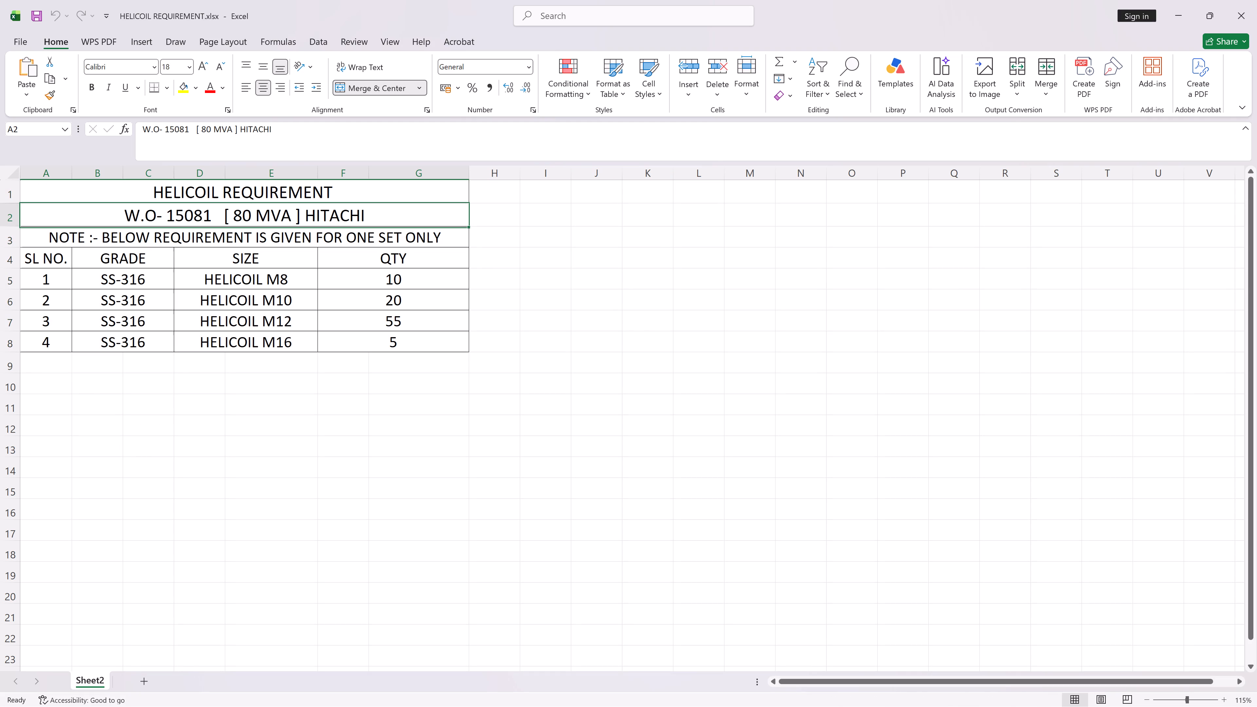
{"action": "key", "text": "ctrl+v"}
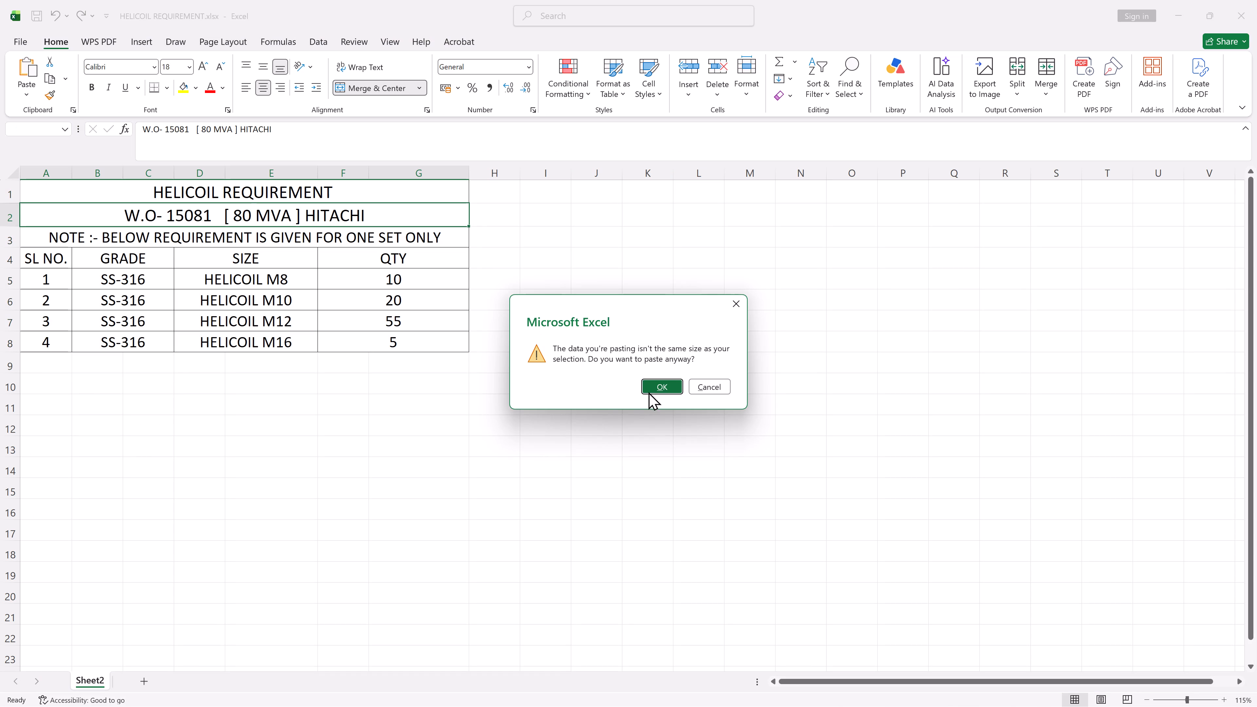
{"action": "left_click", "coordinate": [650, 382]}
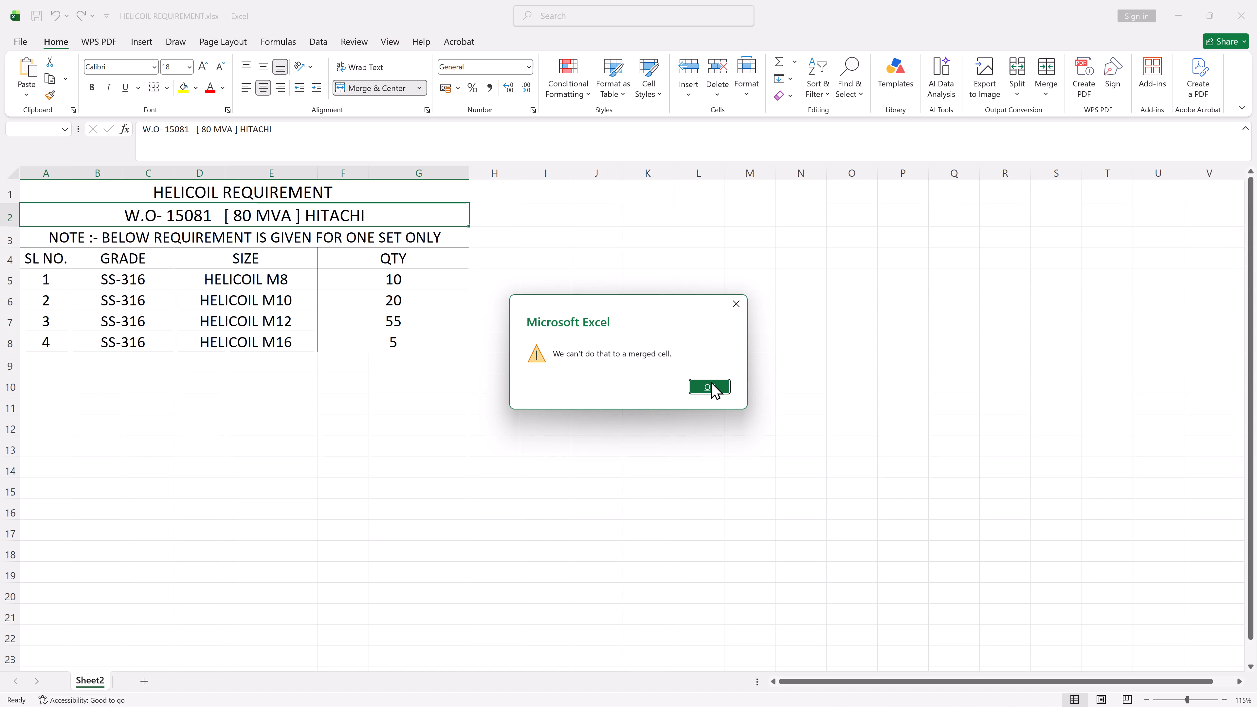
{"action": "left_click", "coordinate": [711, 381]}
Set the rating in the helicoil work order heading to 800 MVA.
{"action": "left_click", "coordinate": [362, 211]}
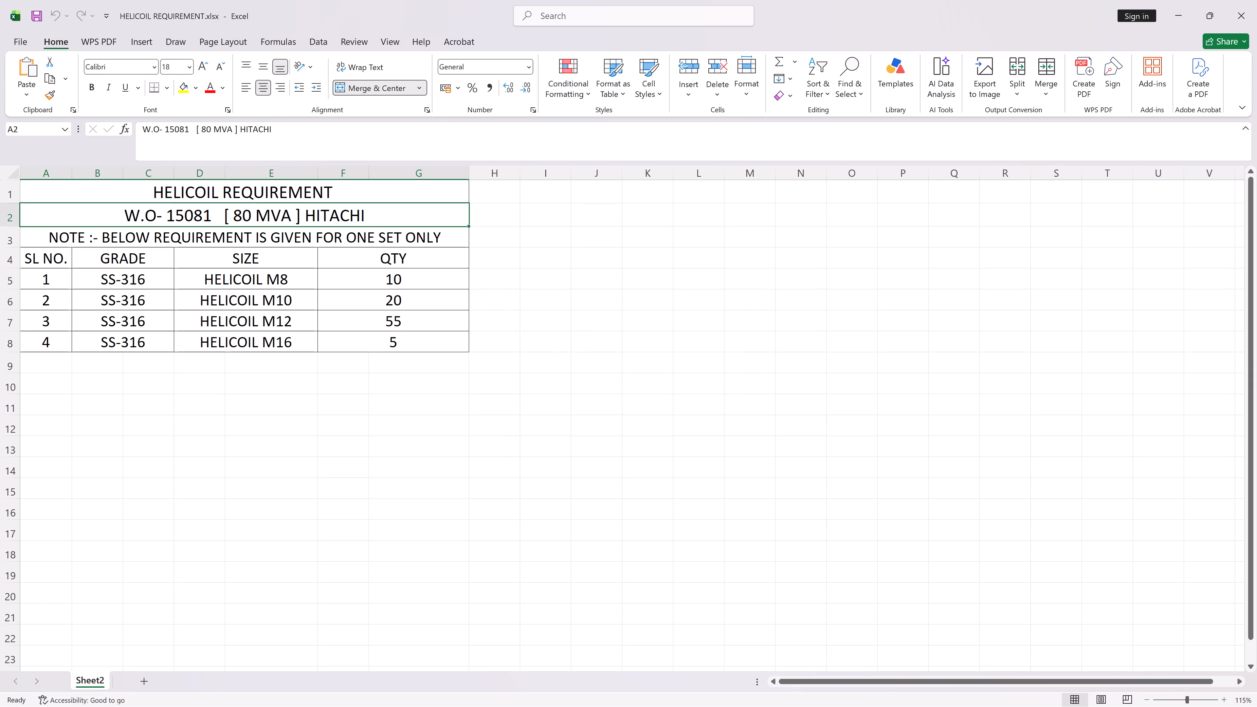
{"action": "double_click", "coordinate": [249, 214]}
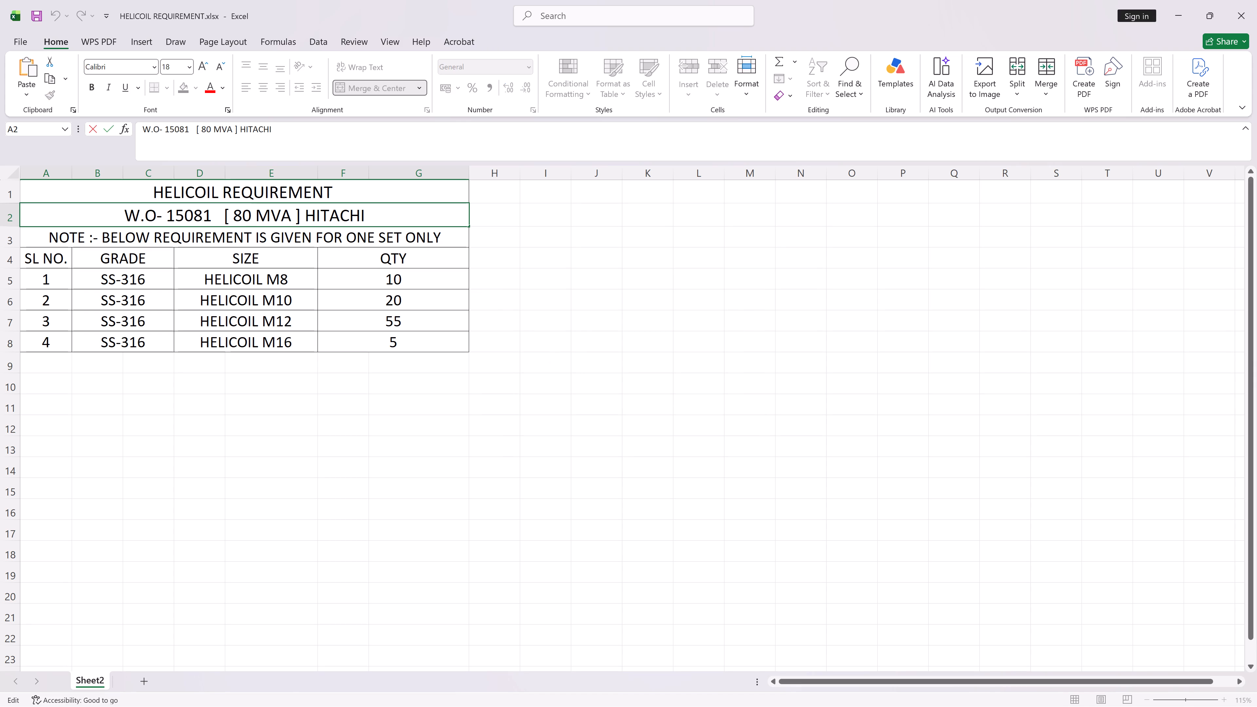
{"action": "key", "text": "0"}
Change the work order number in the HELICOIL REQUIREMENT heading to "17009/11".
{"action": "key", "text": "Left"}
{"action": "key", "text": "Left"}
{"action": "key", "text": "Left"}
{"action": "key", "text": "Left"}
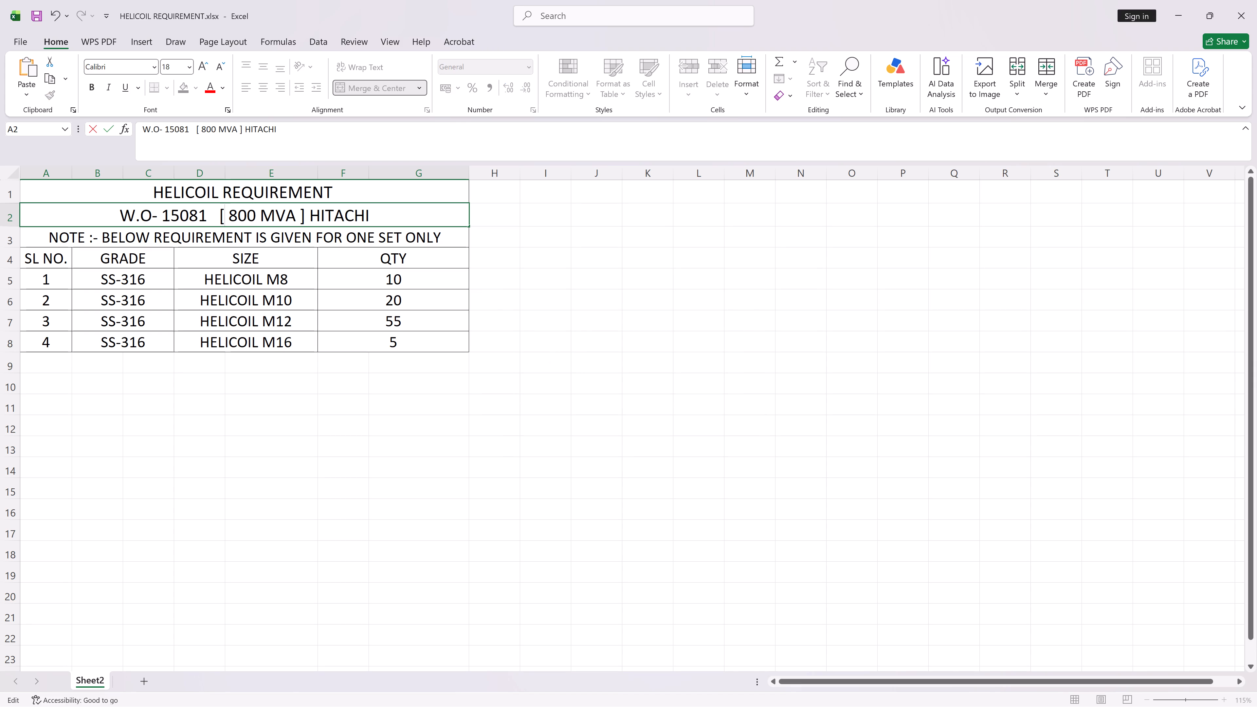
{"action": "key", "text": "Left"}
{"action": "key", "text": "Left"}
{"action": "key", "text": "Left"}
{"action": "key", "text": "Left"}
{"action": "key", "text": "BackSpace"}
{"action": "key", "text": "BackSpace"}
{"action": "key", "text": "BackSpace"}
{"action": "key", "text": "BackSpace"}
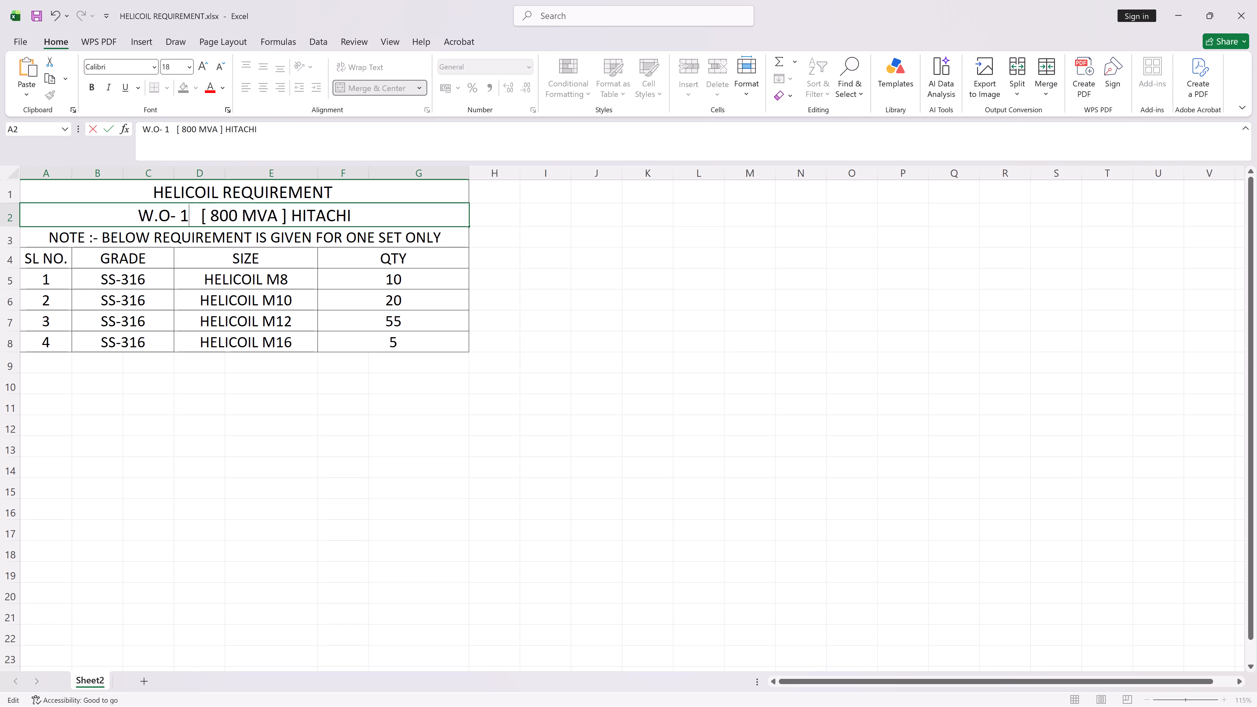
{"action": "key", "text": "7"}
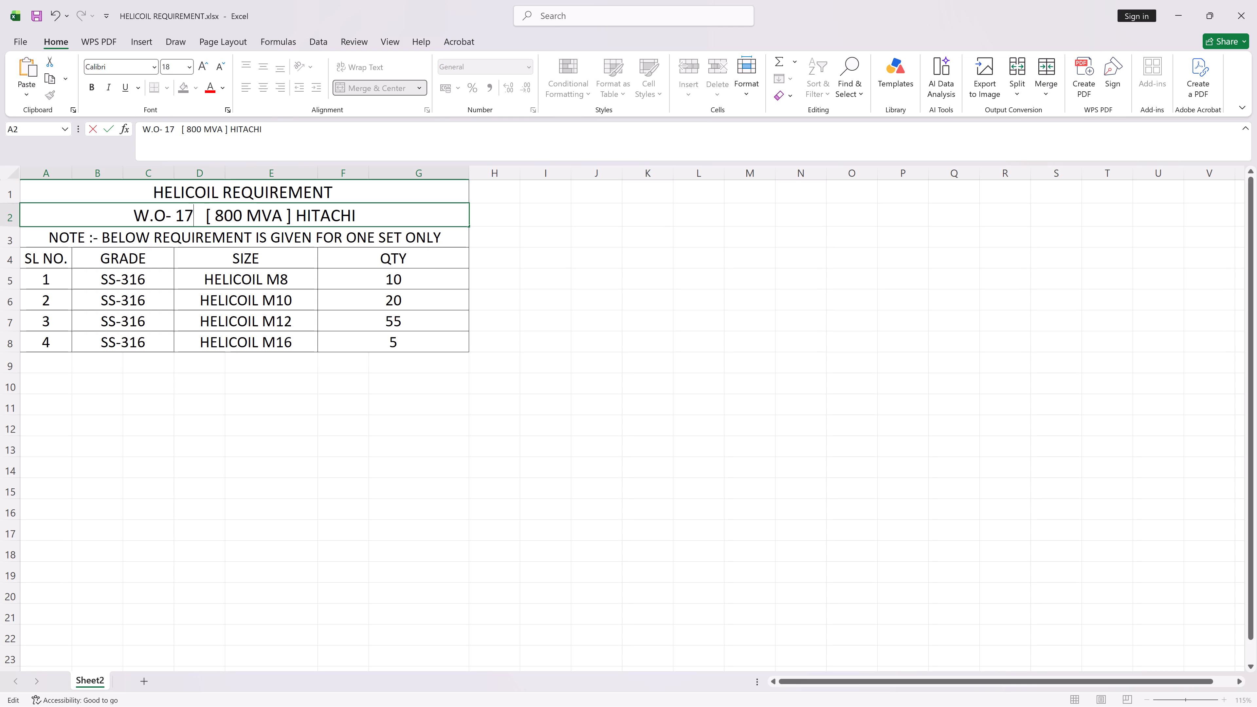
{"action": "type", "text": "00"}
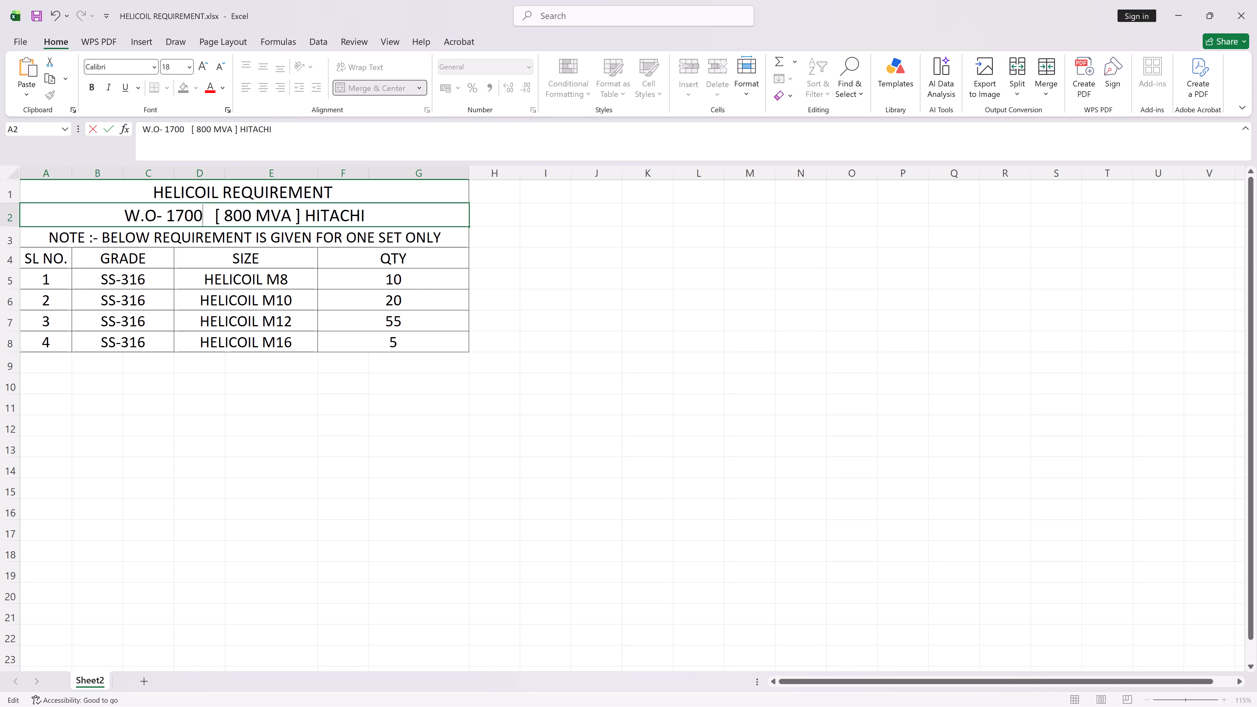
{"action": "type", "text": "9/11"}
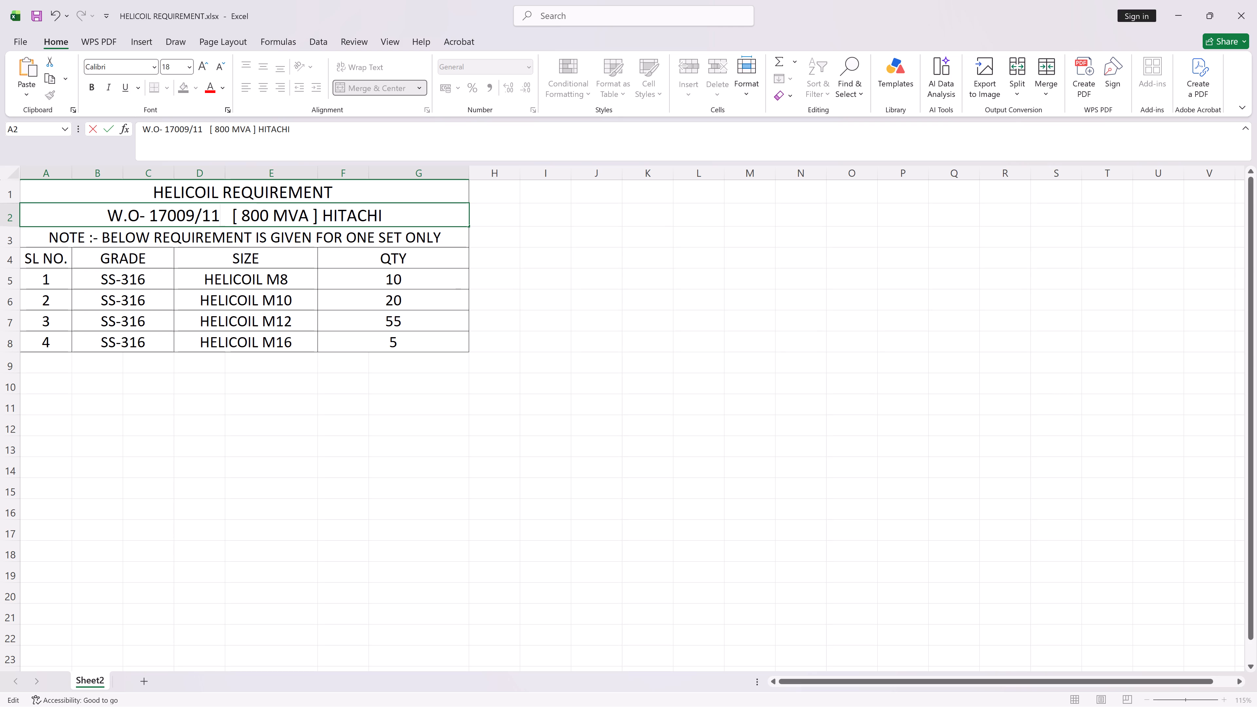
Add "HVDC" after HITACHI at the end of the helicoil work order heading.
{"action": "left_click", "coordinate": [392, 213]}
{"action": "key", "text": "space"}
{"action": "key", "text": "m"}
{"action": "type", "text": "VA"}
{"action": "key", "text": "BackSpace"}
{"action": "key", "text": "BackSpace"}
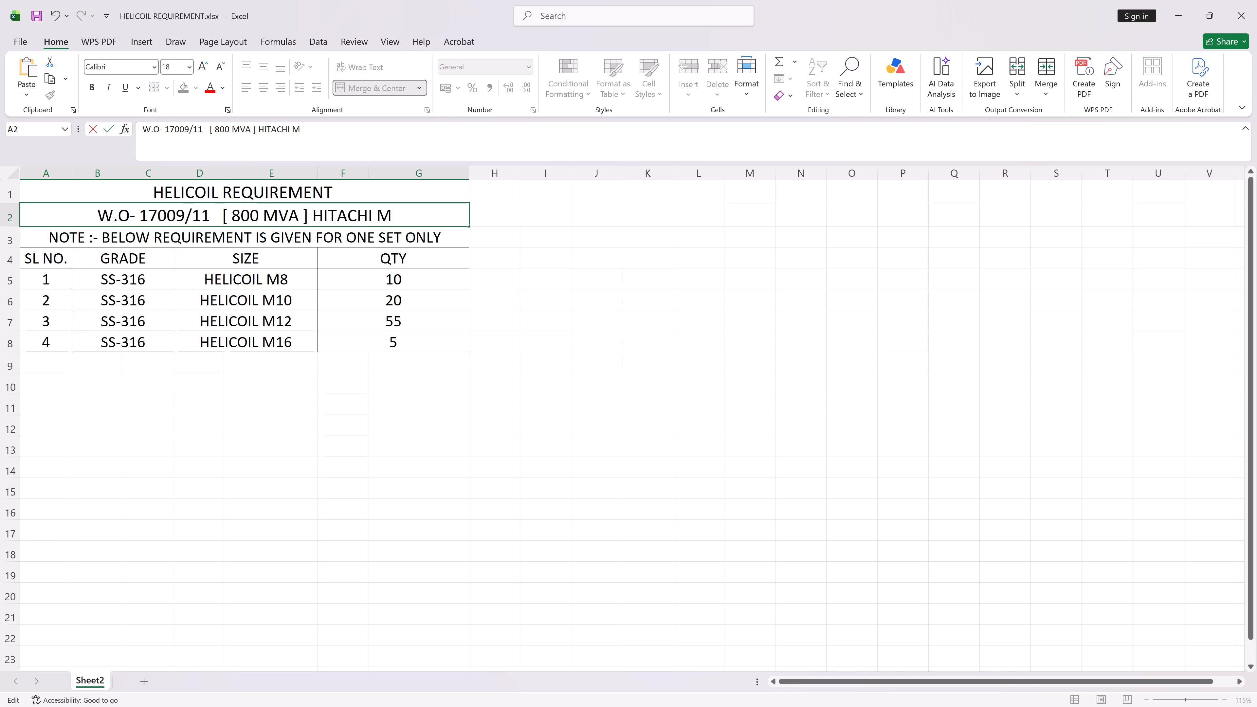
{"action": "key", "text": "BackSpace"}
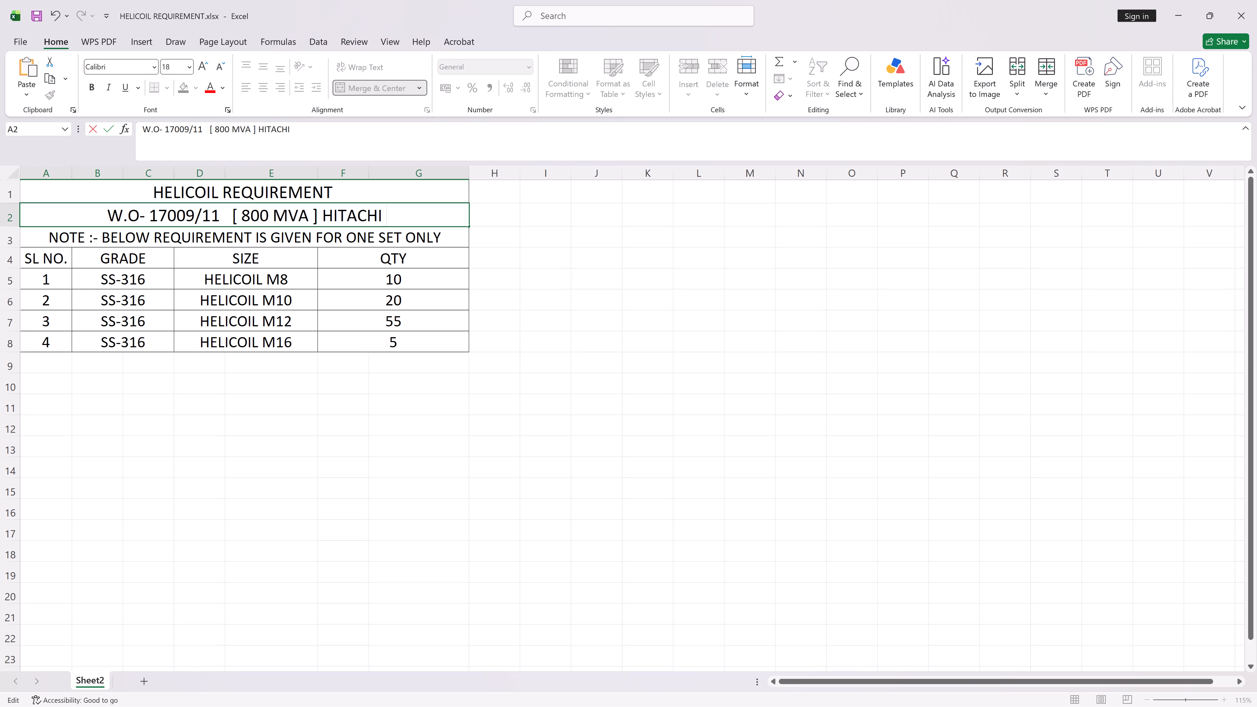
{"action": "type", "text": "HVD"}
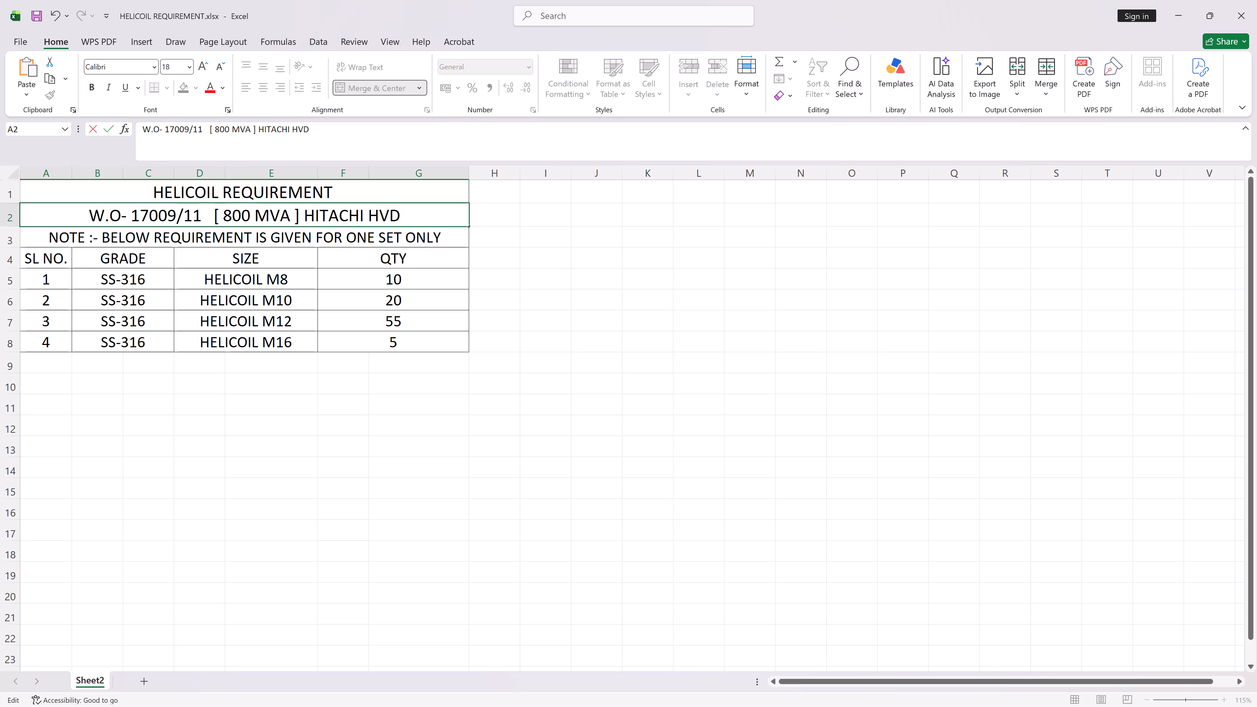
{"action": "key", "text": "c"}
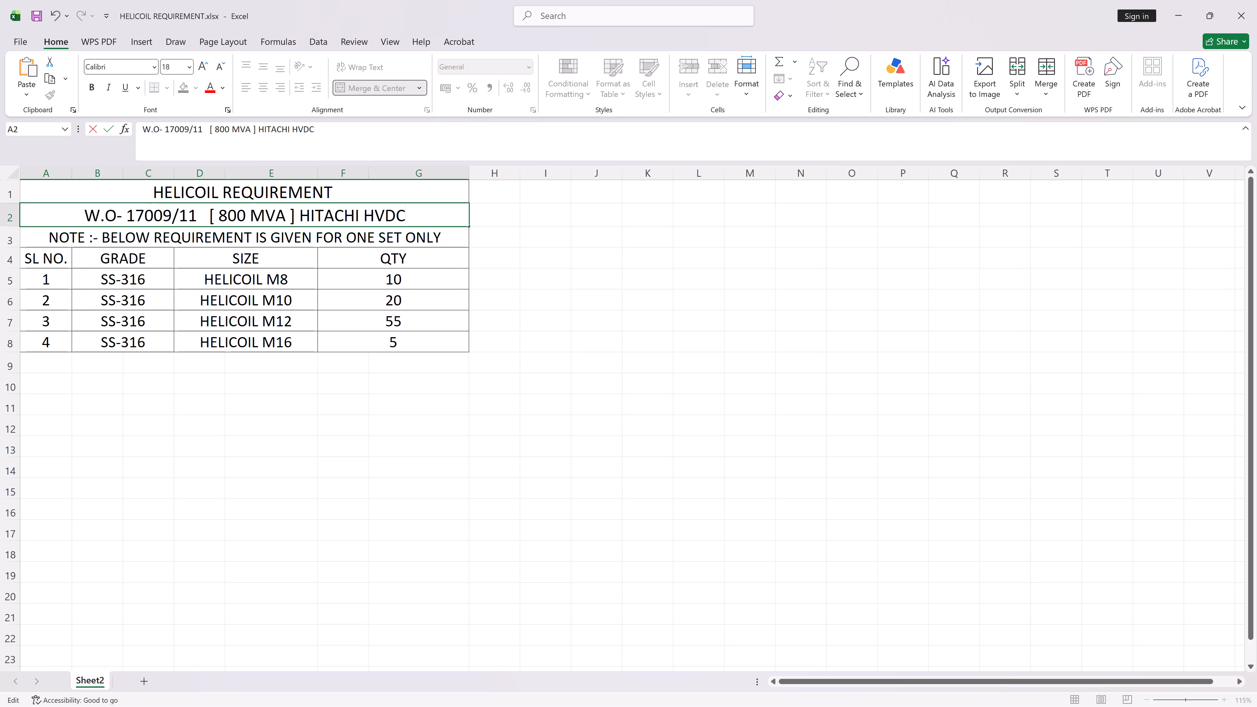
Set the helicoil quantities to 30 for M8, 50 for M10, 30 for M12 and 30 for M16.
{"action": "left_click", "coordinate": [406, 272]}
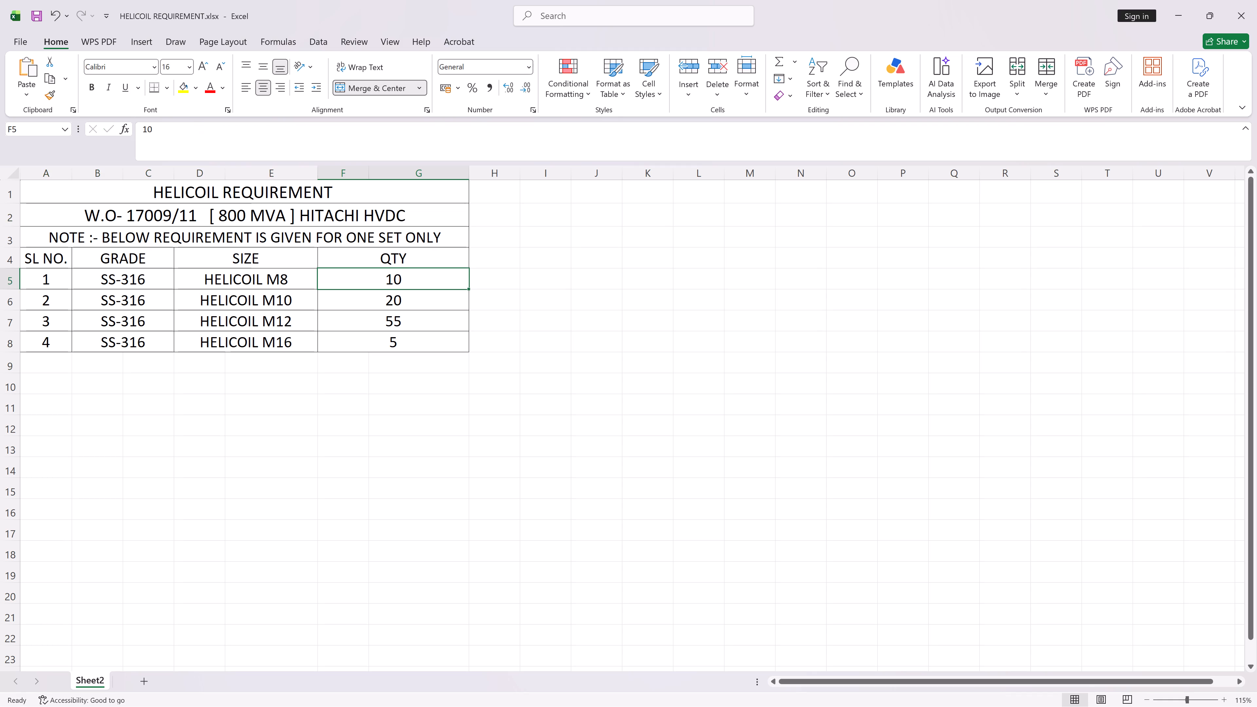
{"action": "type", "text": "30"}
{"action": "key", "text": "Down"}
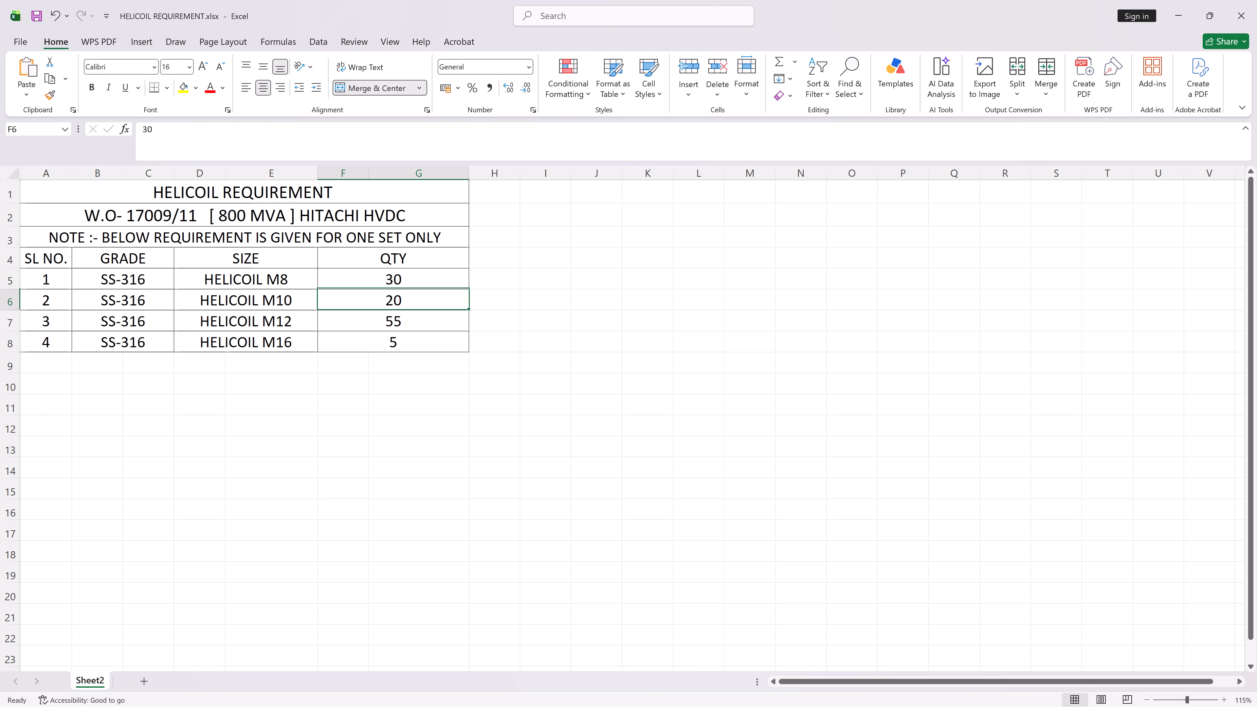
{"action": "type", "text": "50"}
{"action": "key", "text": "Down"}
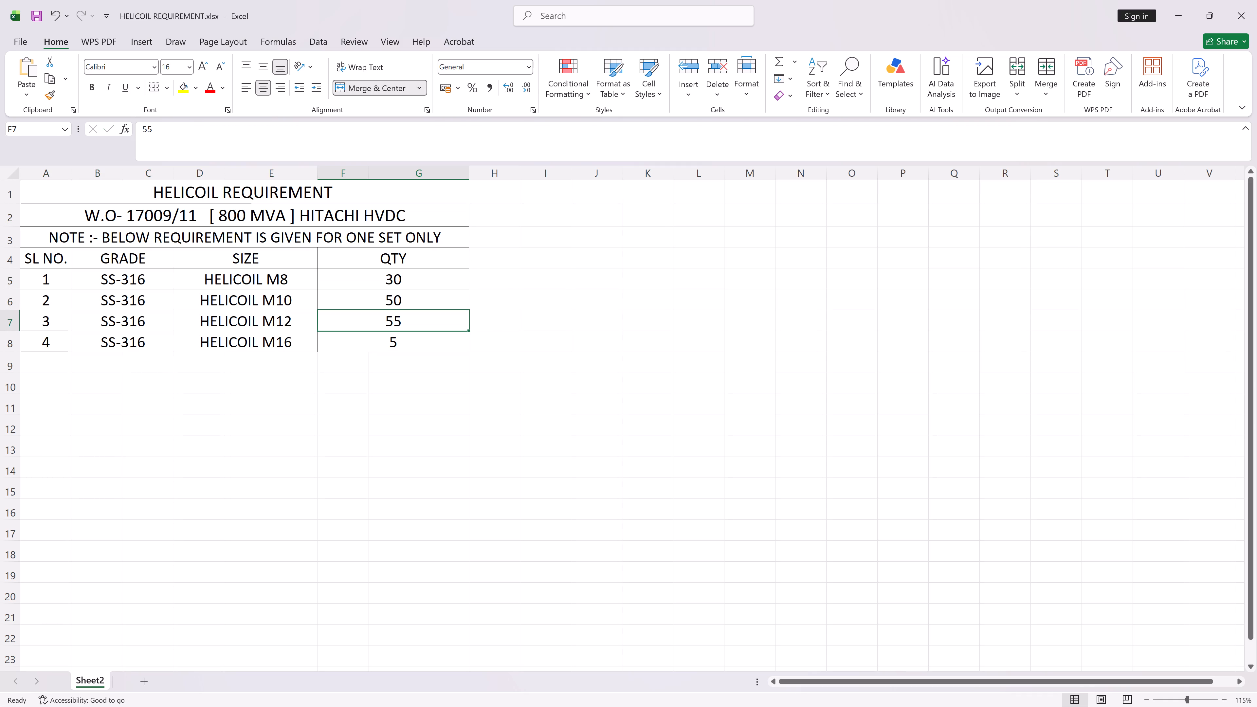
{"action": "key", "text": "6"}
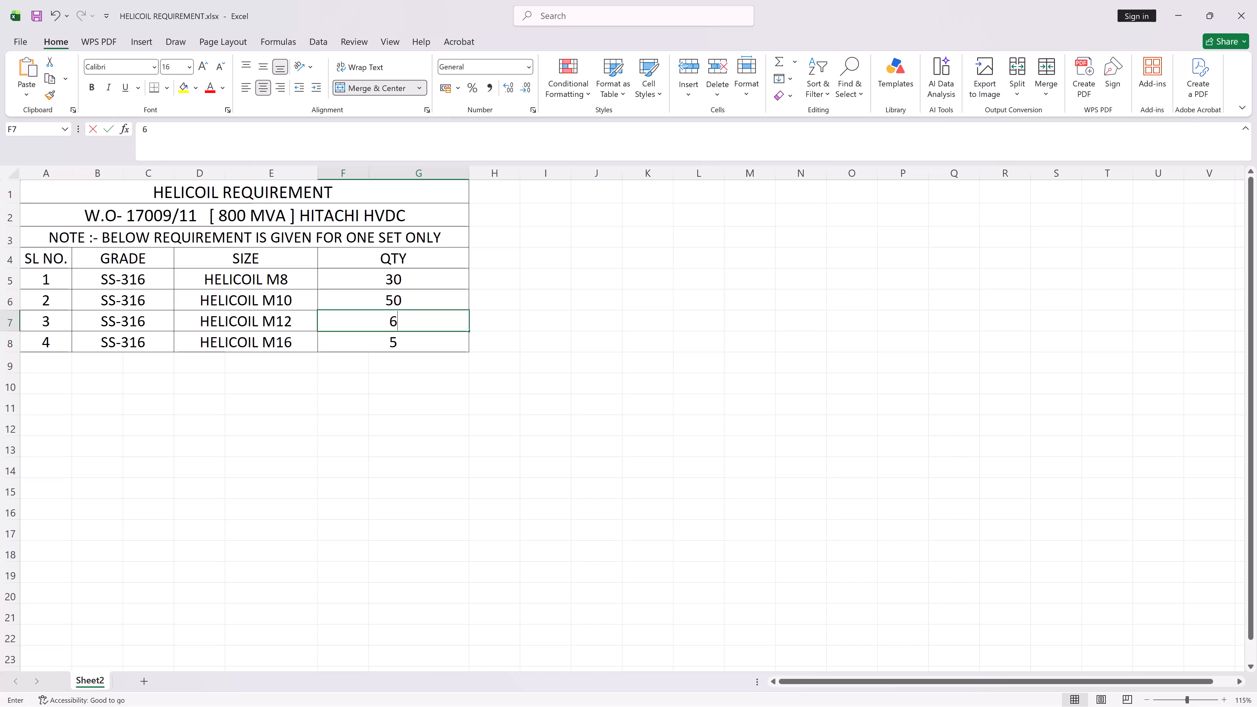
{"action": "key", "text": "BackSpace"}
{"action": "type", "text": "30"}
{"action": "key", "text": "Down"}
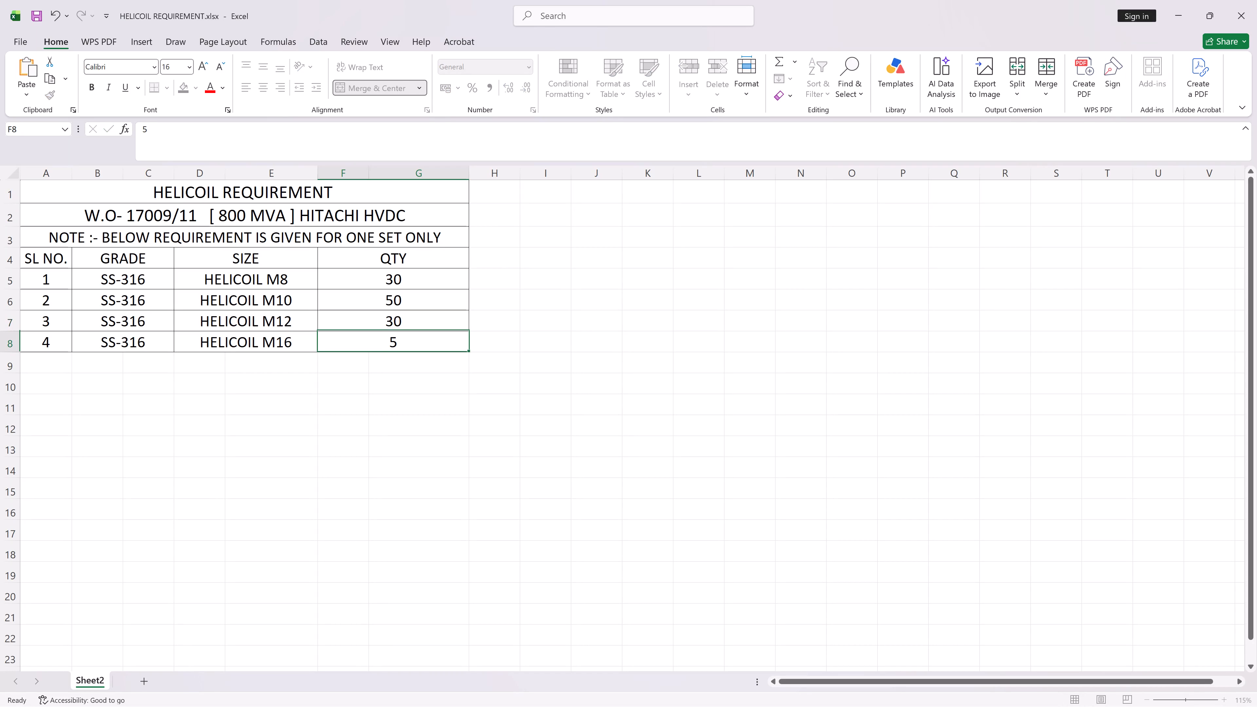
{"action": "type", "text": "30"}
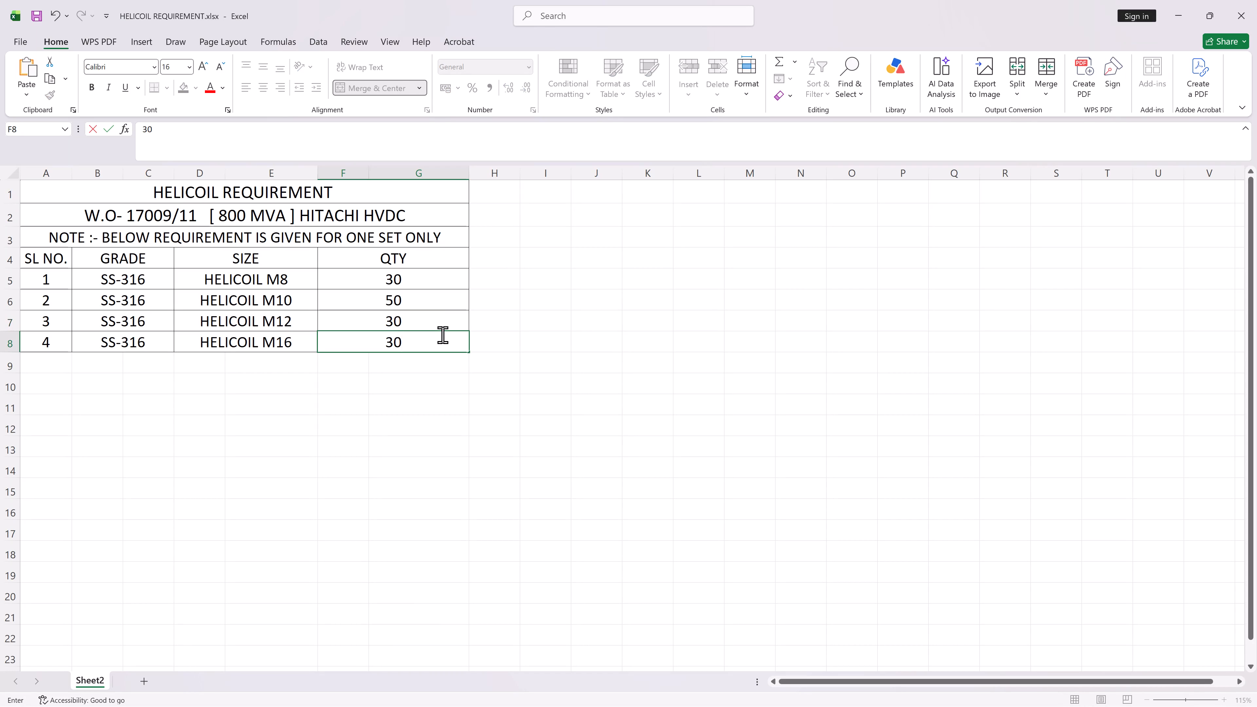
Print one copy of the HELICOIL REQUIREMENT sheet on the RICOH M 2310N printer using its A4 profile.
{"action": "left_click", "coordinate": [269, 394]}
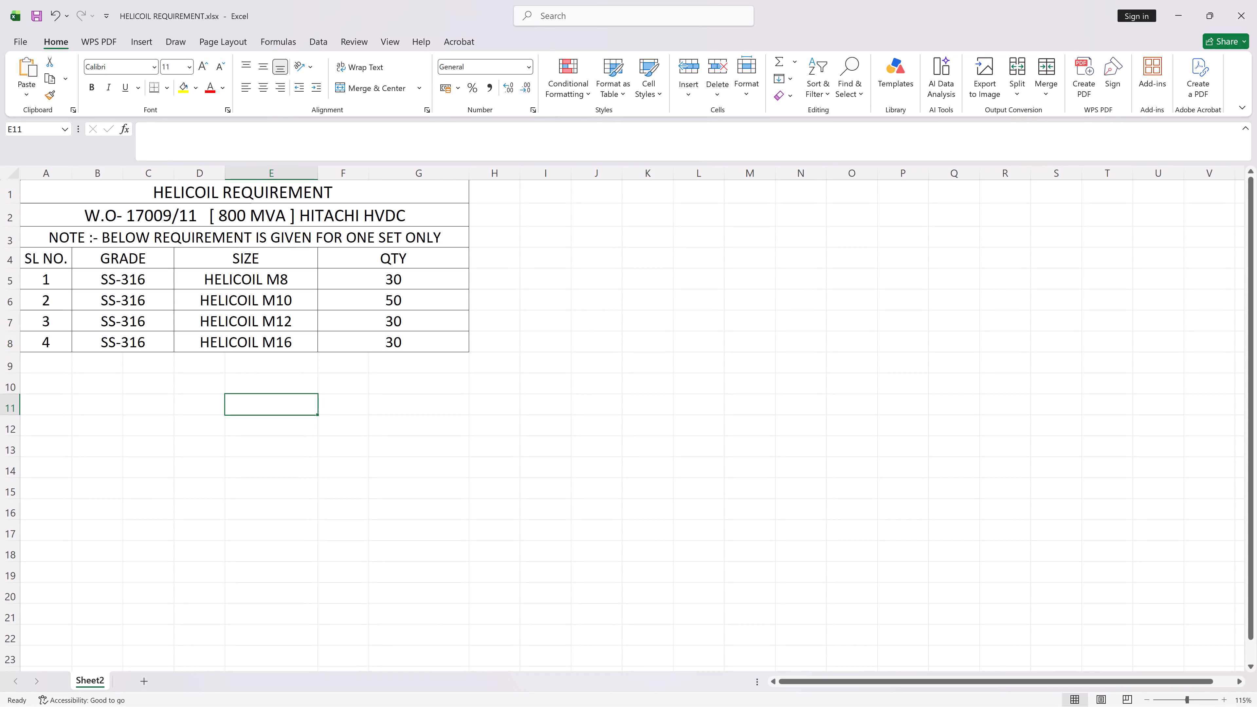
{"action": "left_click_drag", "start_coordinate": [36, 190], "coordinate": [230, 311]}
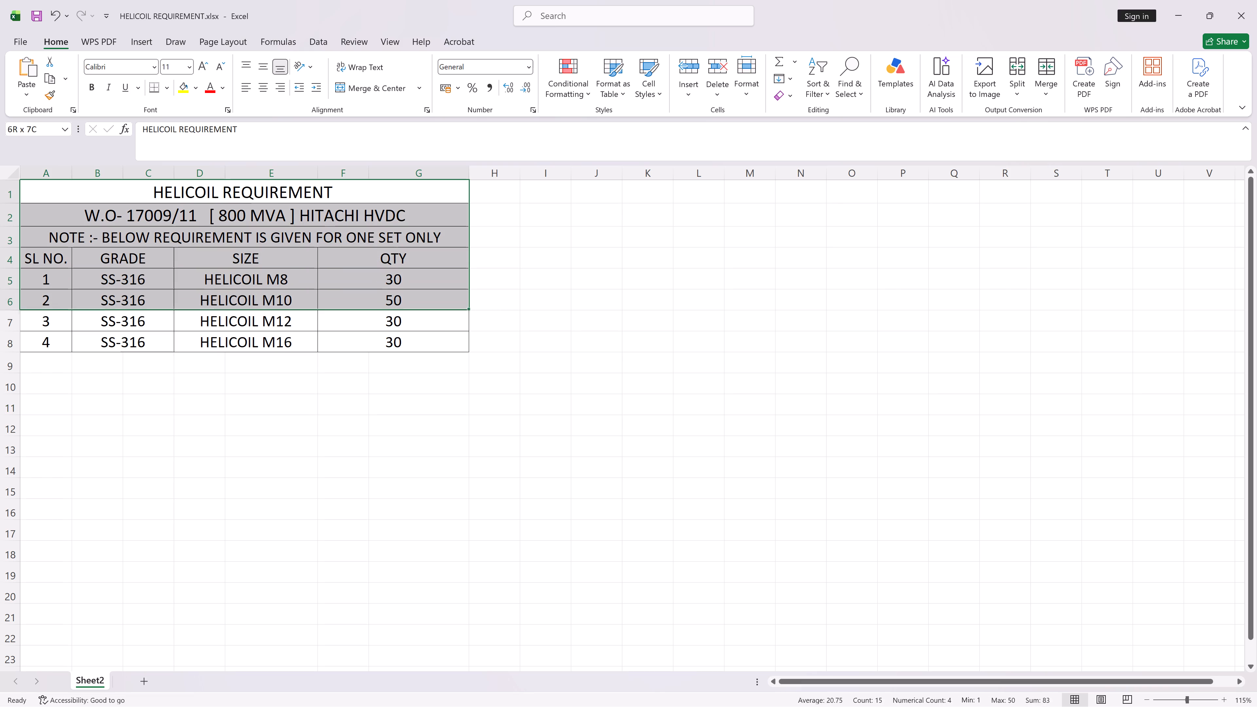
{"action": "left_click_drag", "start_coordinate": [230, 311], "coordinate": [230, 342]}
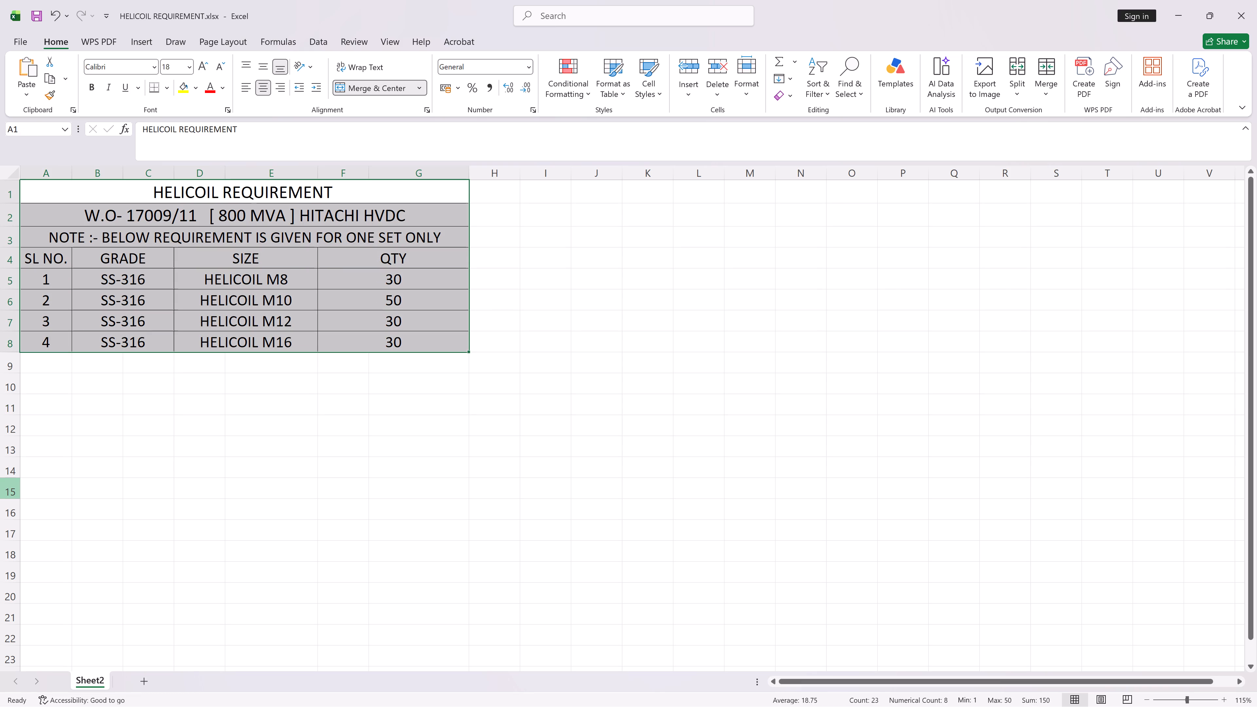
{"action": "key", "text": "ctrl+p"}
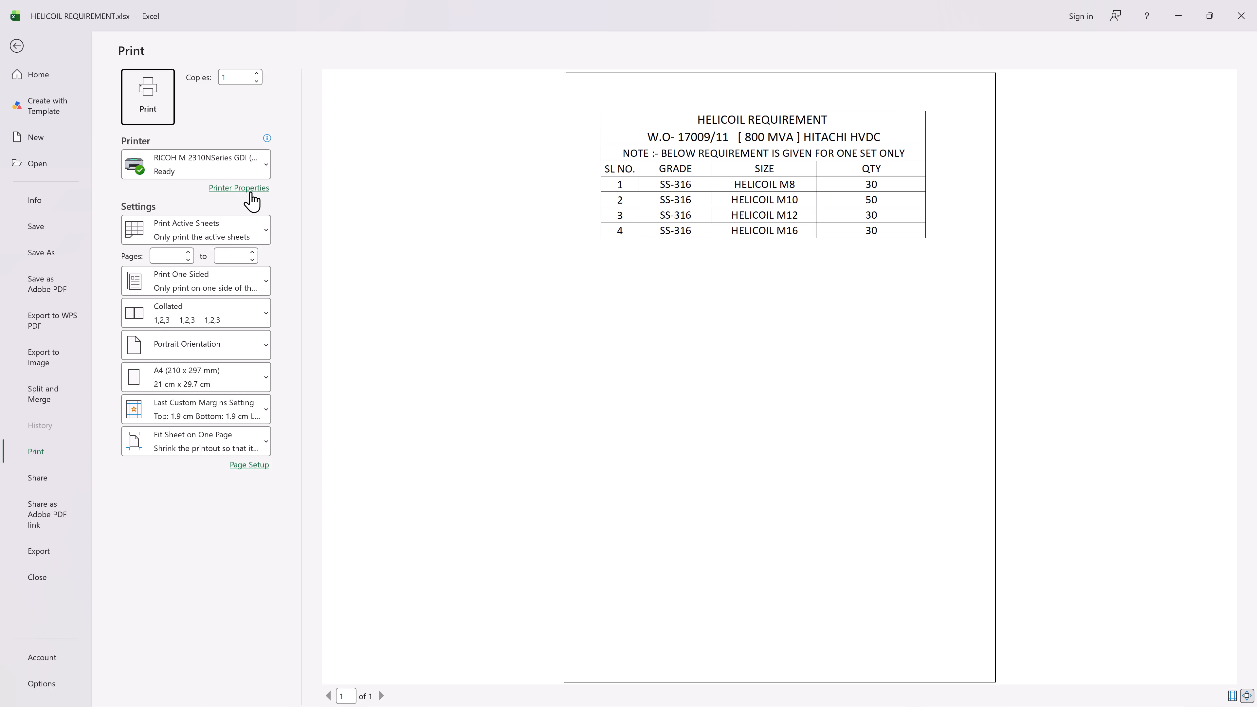
{"action": "left_click", "coordinate": [250, 187]}
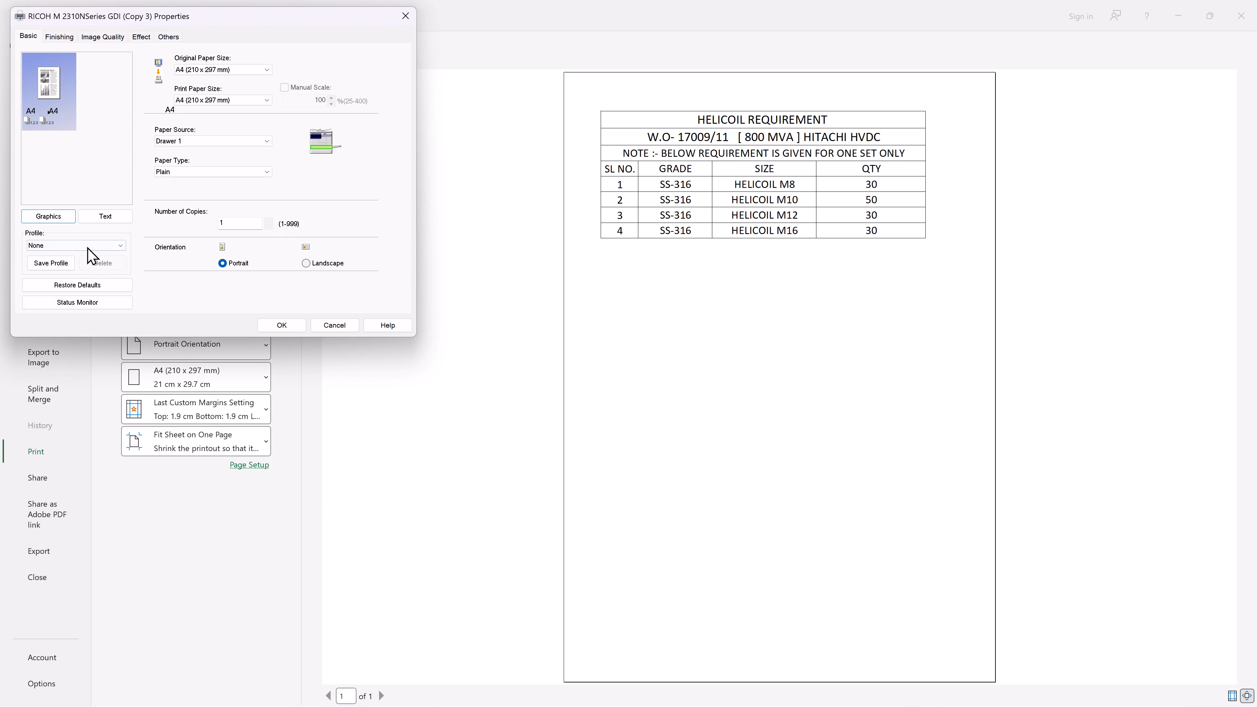
{"action": "left_click", "coordinate": [87, 246]}
{"action": "left_click", "coordinate": [52, 262]}
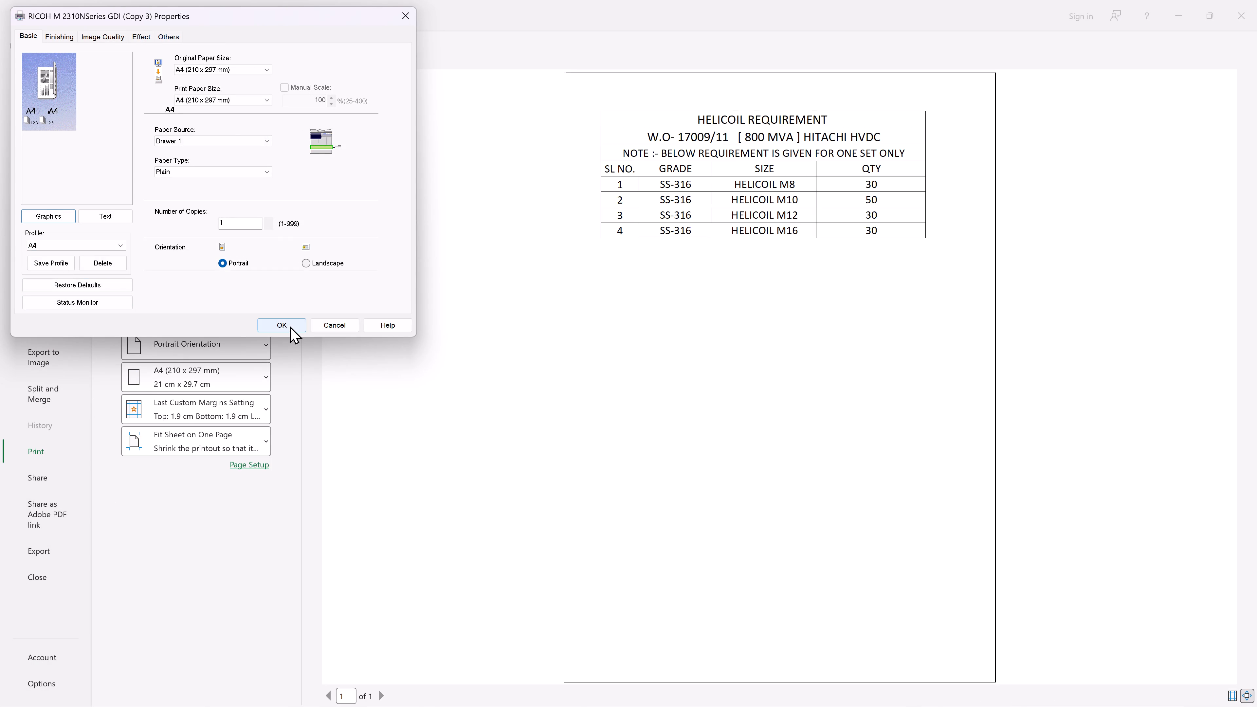
{"action": "left_click", "coordinate": [290, 326]}
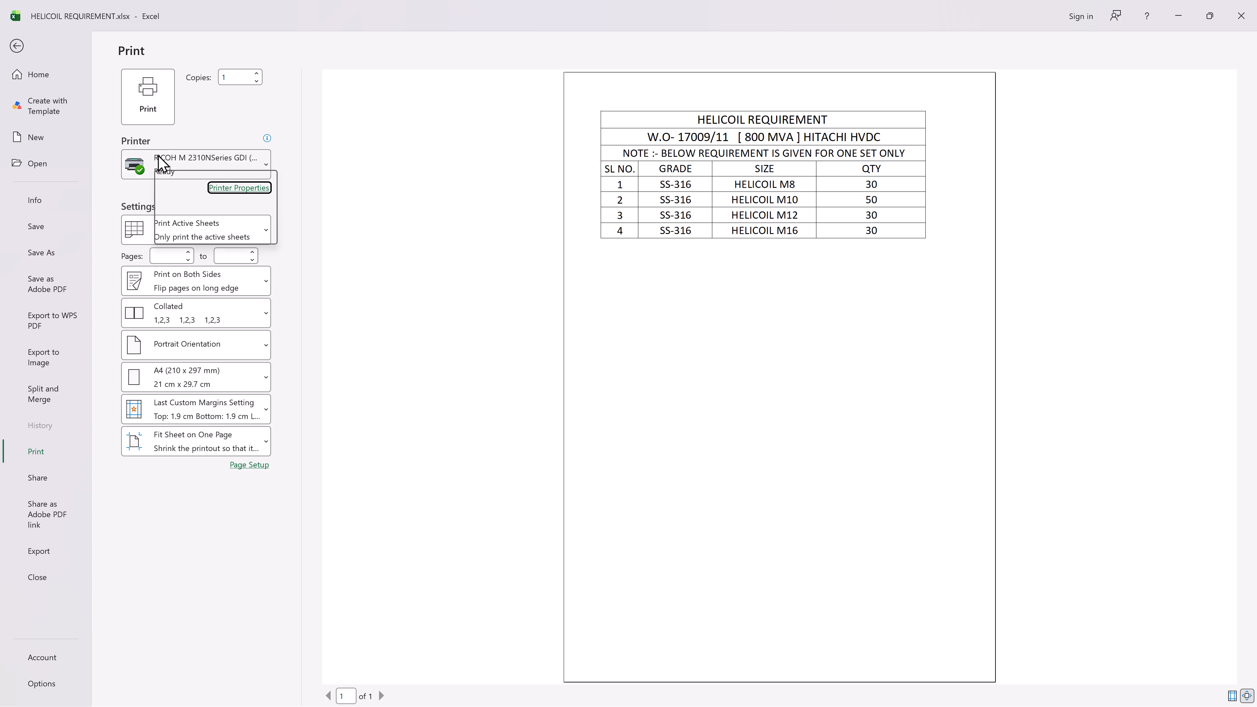
{"action": "left_click", "coordinate": [148, 100]}
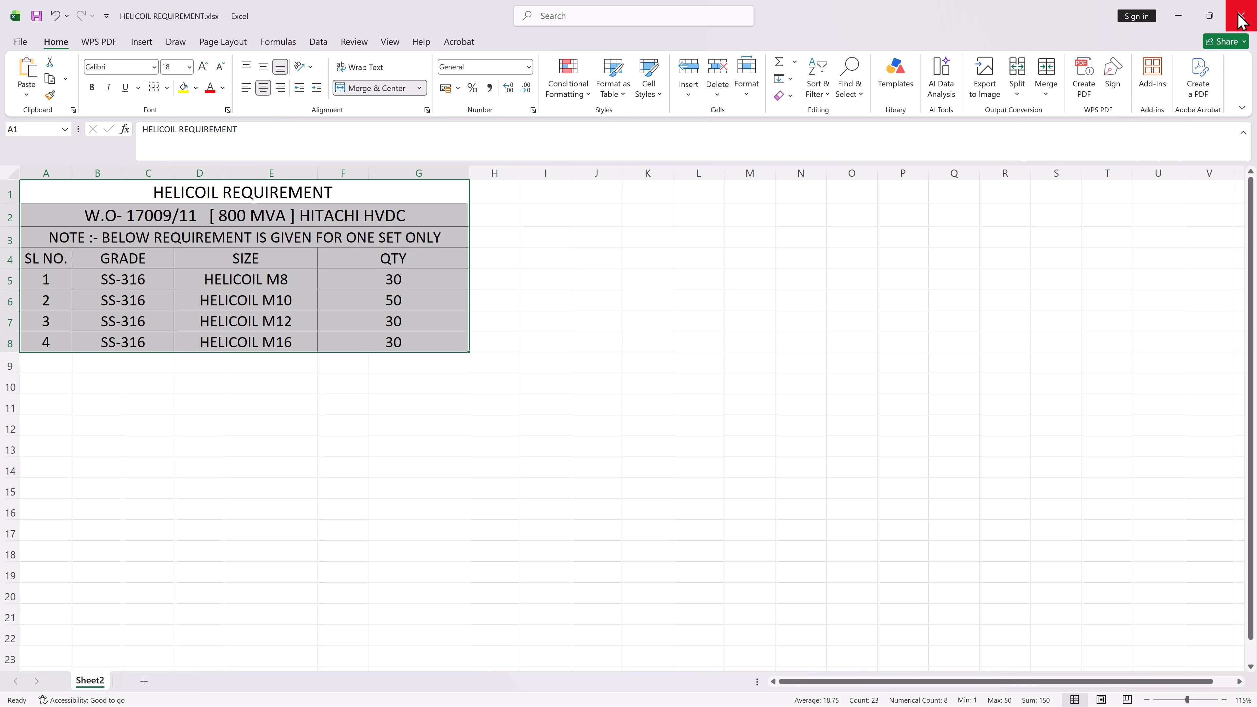
Close the HELICOIL REQUIREMENT workbook and save its changes.
{"action": "left_click", "coordinate": [1237, 12]}
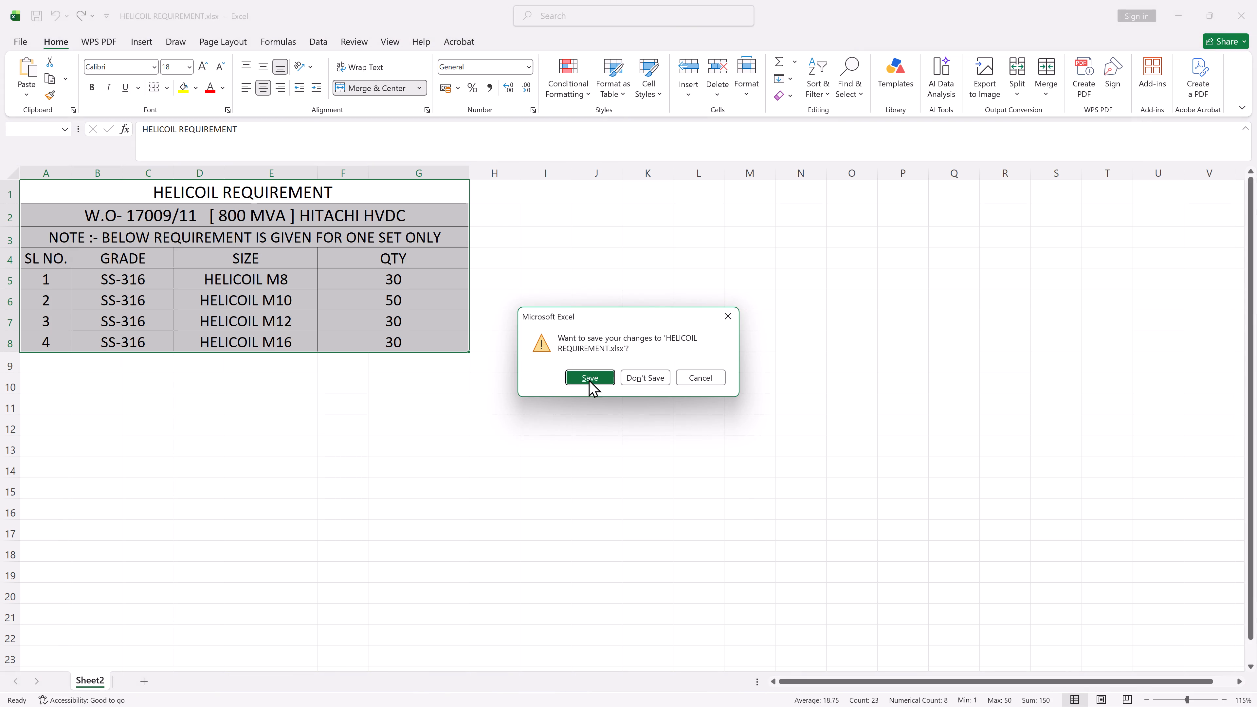
{"action": "left_click", "coordinate": [585, 378]}
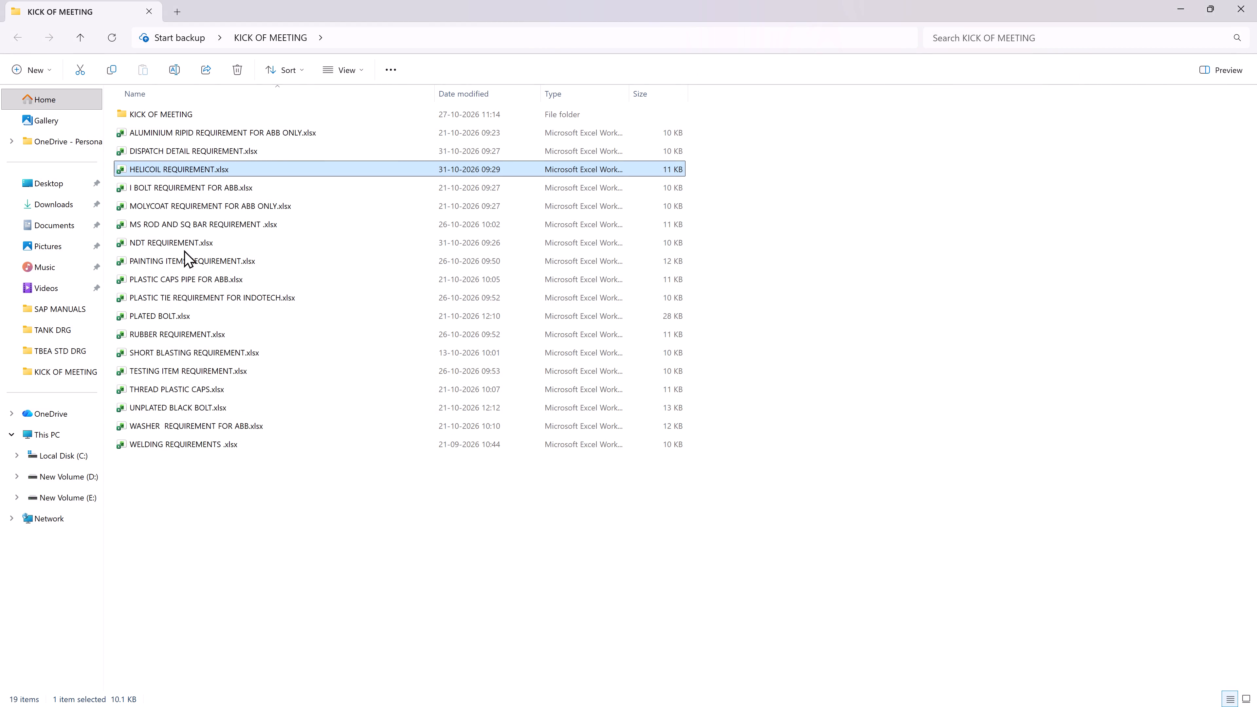
Open the I BOLT REQUIREMENT FOR ABB workbook and set the rating in its work order heading to 800 MVA.
{"action": "double_click", "coordinate": [186, 191]}
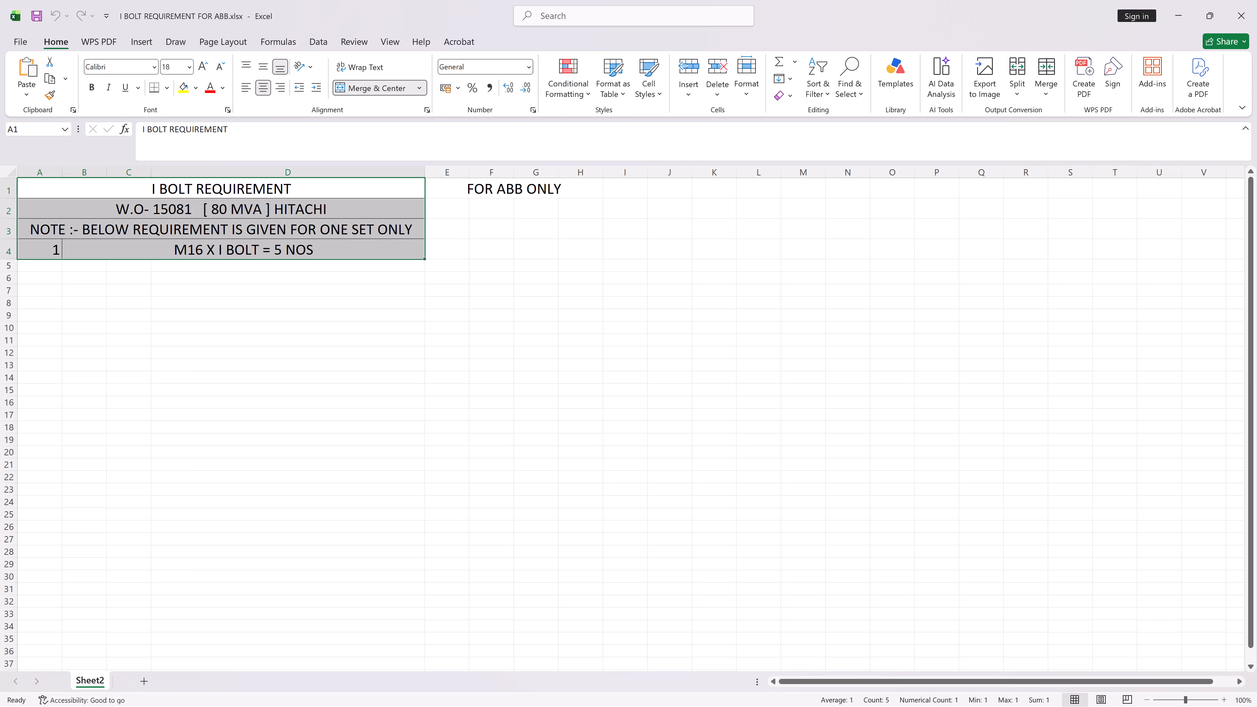
{"action": "double_click", "coordinate": [228, 207]}
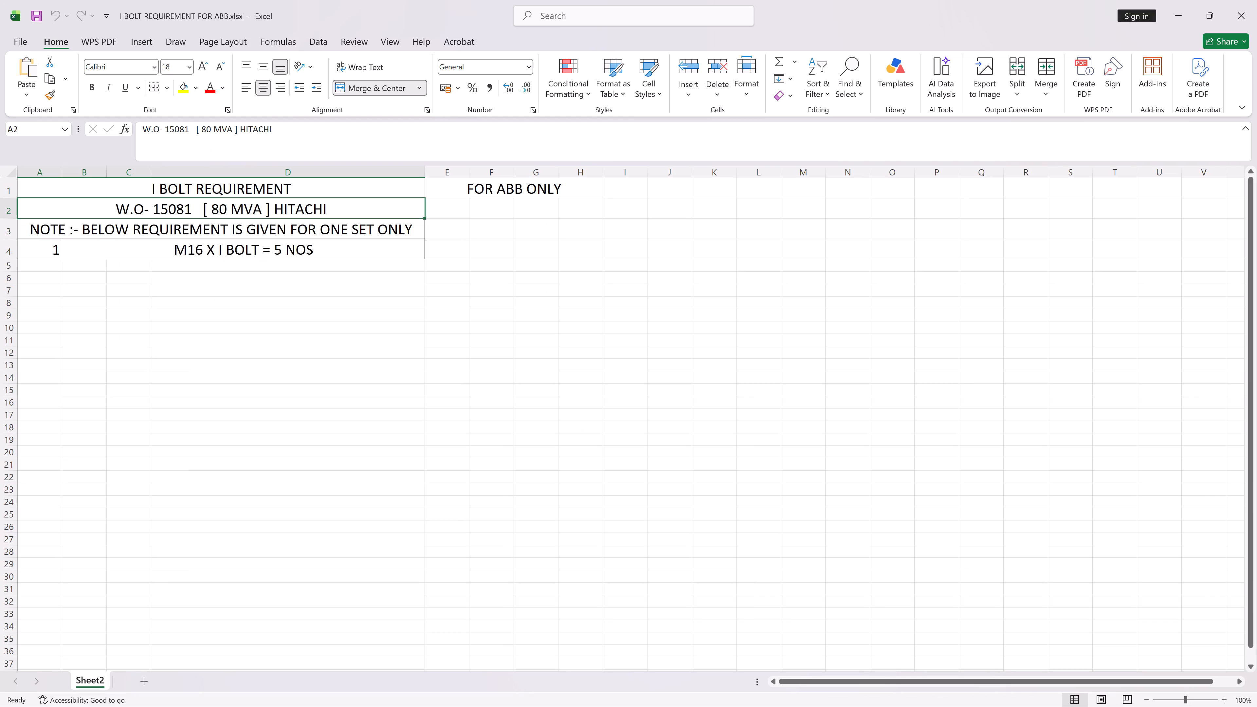
{"action": "double_click", "coordinate": [225, 202]}
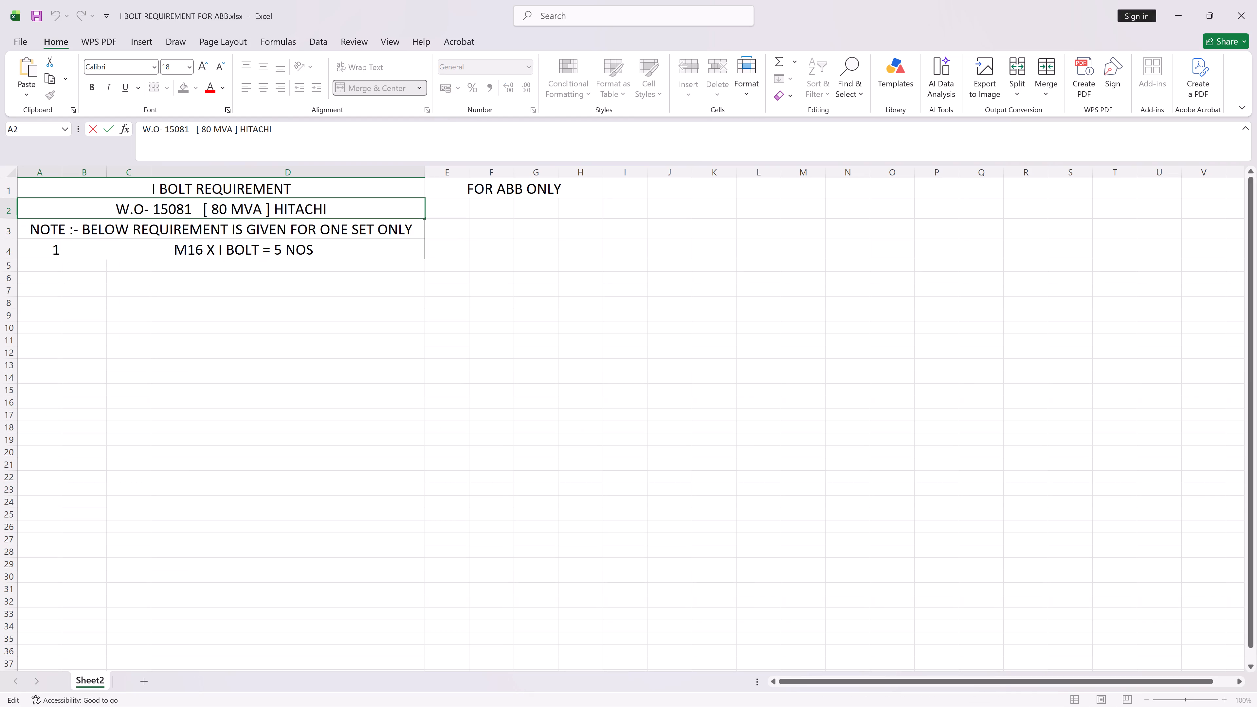
{"action": "key", "text": "0"}
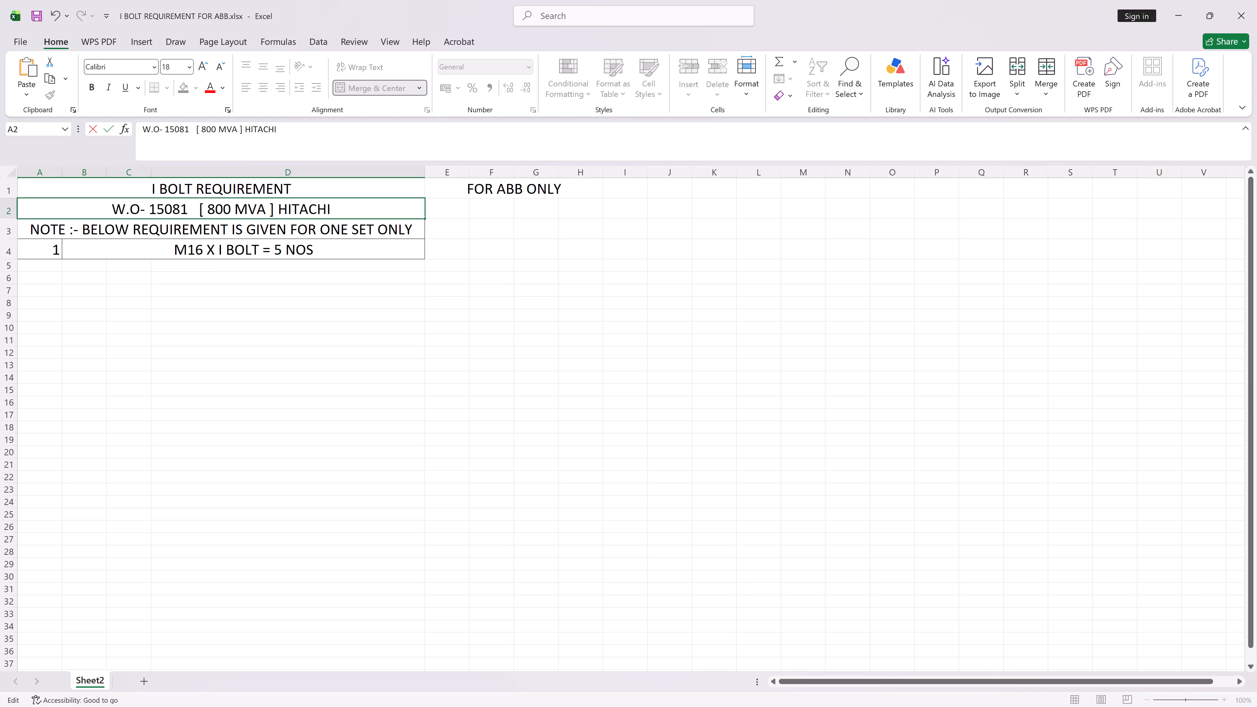
Change the work order number in the I BOLT REQUIREMENT heading to "17009/11".
{"action": "key", "text": "Left"}
{"action": "key", "text": "Left"}
{"action": "key", "text": "Left"}
{"action": "key", "text": "Left"}
{"action": "key", "text": "Left"}
{"action": "key", "text": "Left"}
{"action": "key", "text": "Left"}
{"action": "key", "text": "Left"}
{"action": "key", "text": "Left"}
{"action": "key", "text": "BackSpace"}
{"action": "key", "text": "BackSpace"}
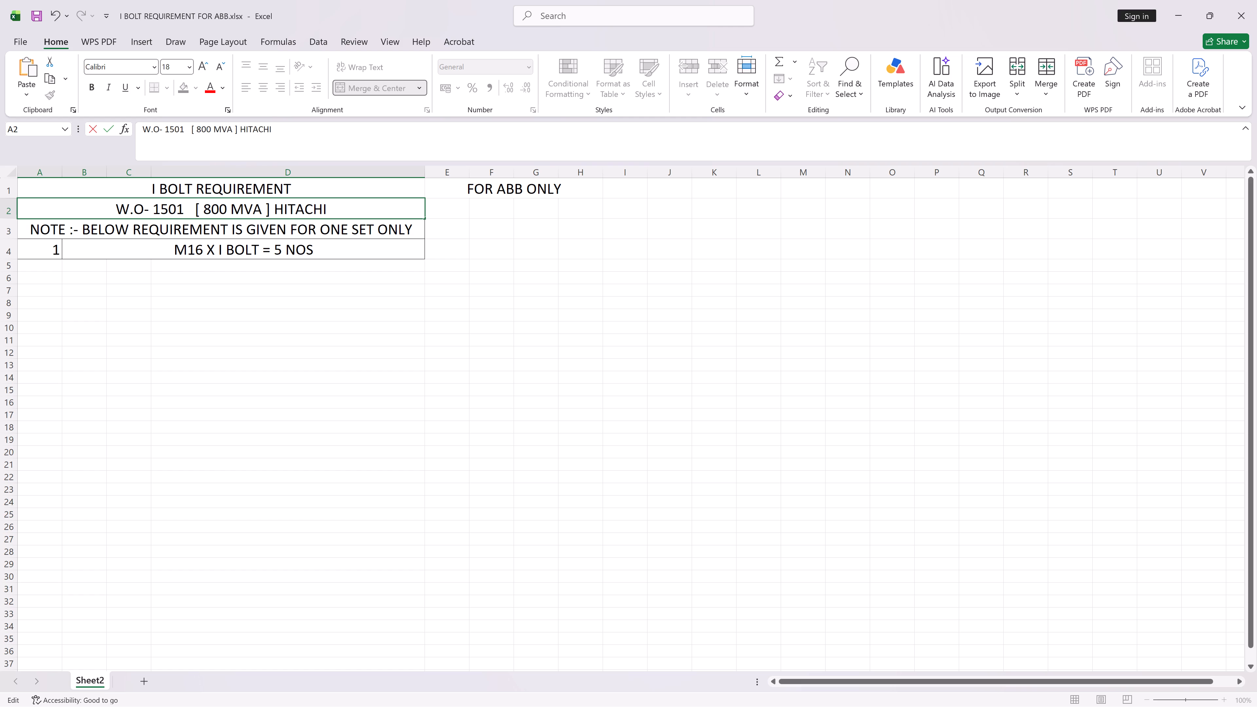
{"action": "key", "text": "BackSpace"}
{"action": "key", "text": "7"}
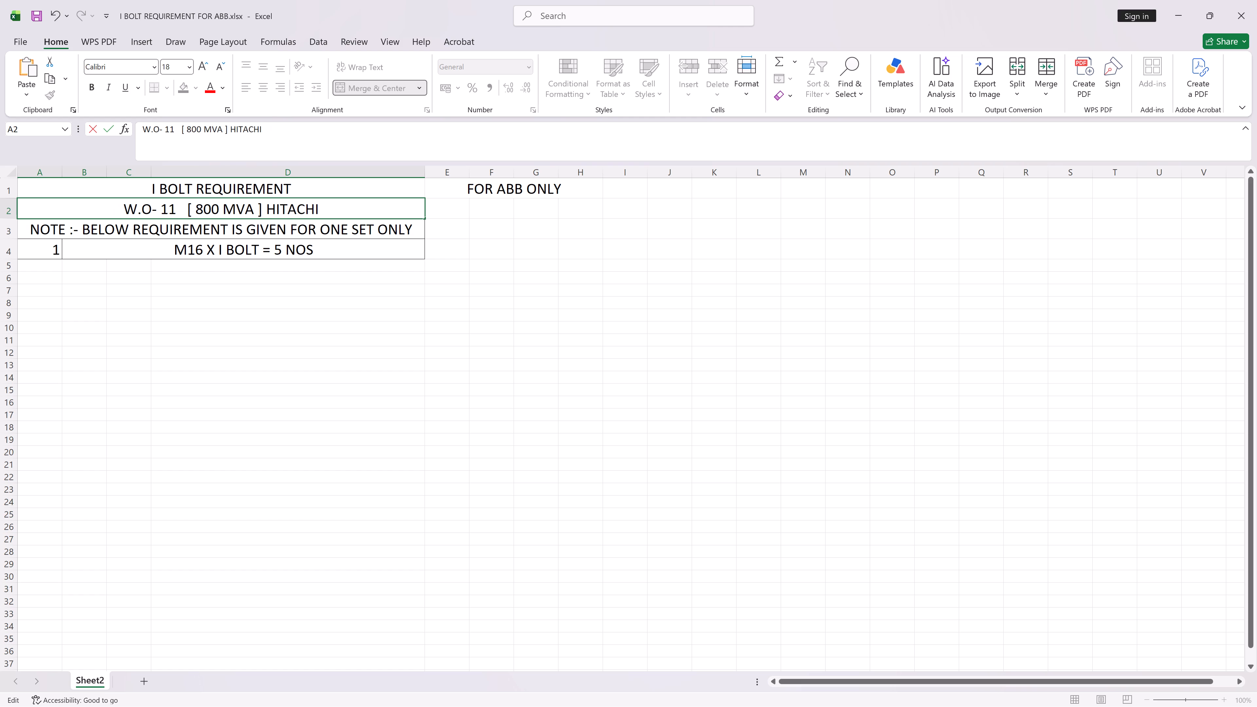
{"action": "type", "text": "00"}
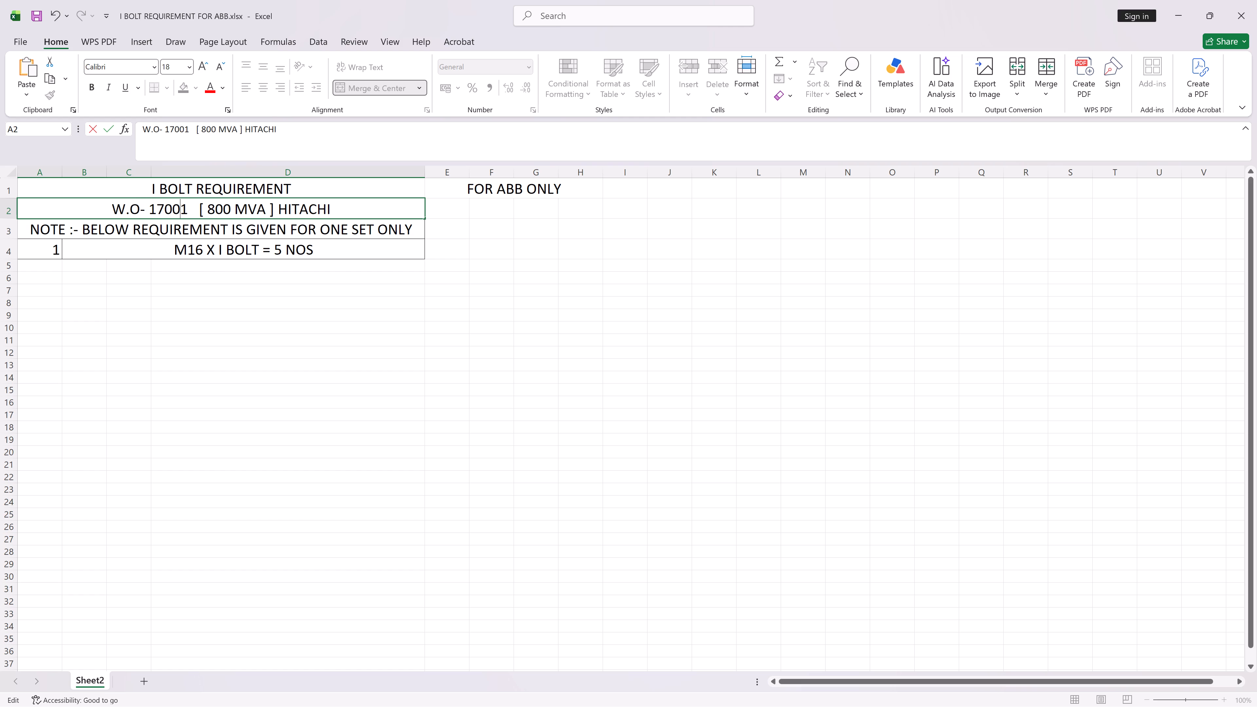
{"action": "key", "text": "Delete"}
{"action": "key", "text": "9"}
{"action": "type", "text": "/11"}
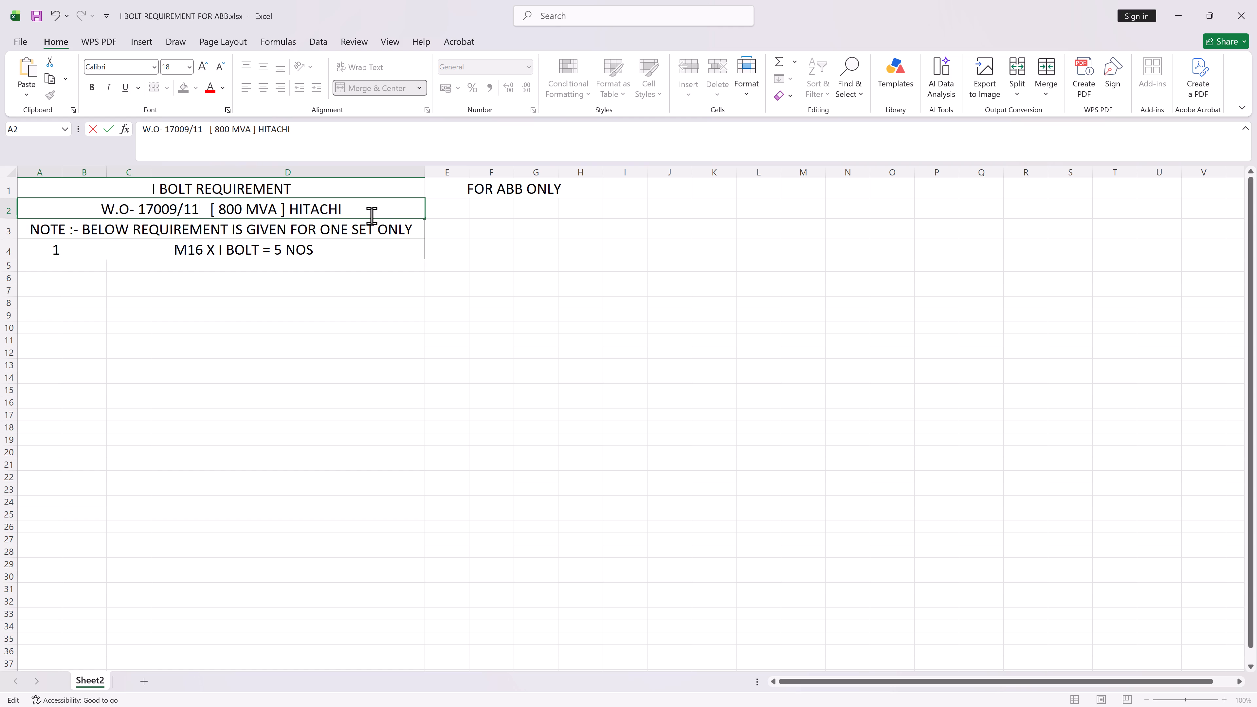
Add "HVDC" after HITACHI at the end of the I bolt work order heading.
{"action": "left_click", "coordinate": [349, 206]}
{"action": "key", "text": "space"}
{"action": "type", "text": "HVDC"}
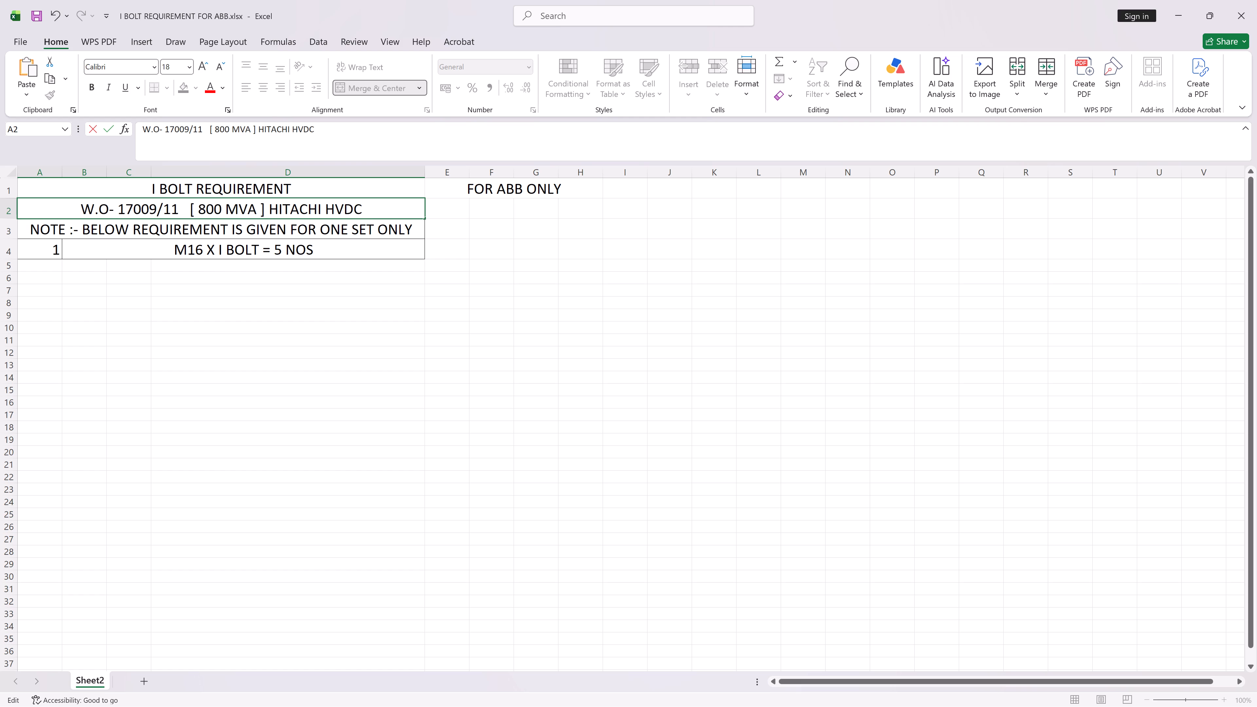
{"action": "left_click", "coordinate": [209, 275]}
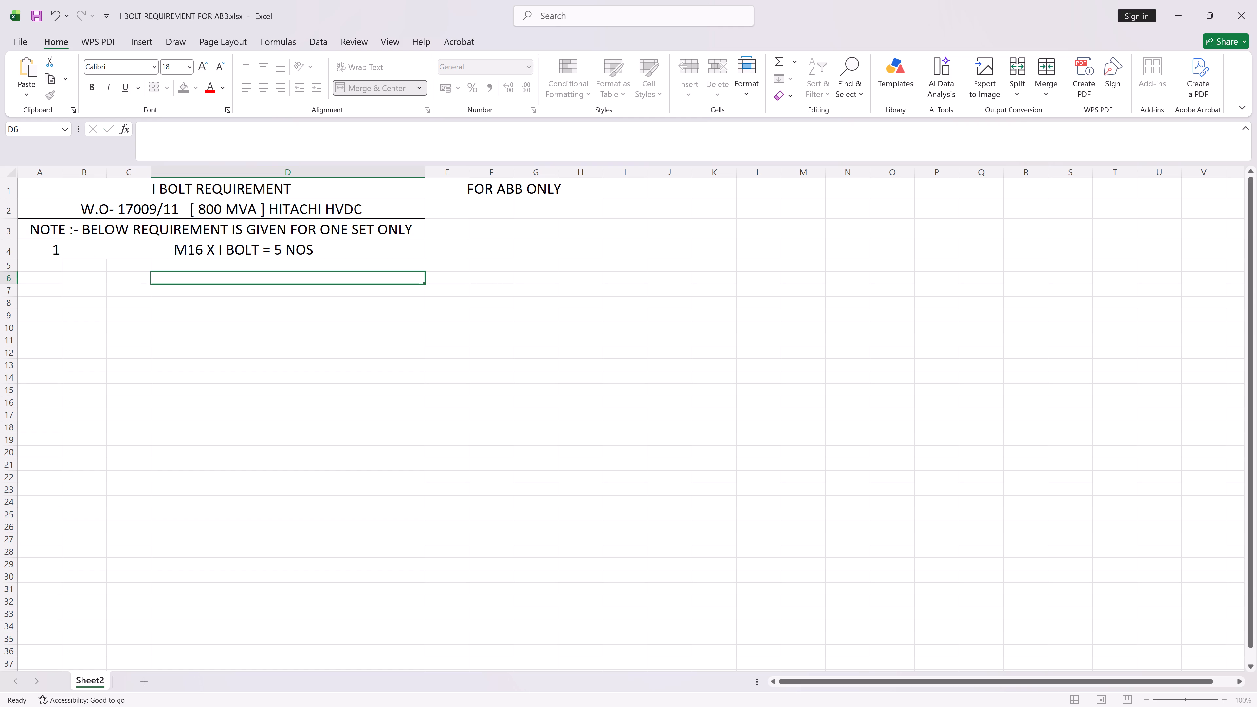
Print one copy of the I BOLT REQUIREMENT sheet on the RICOH M 2310N printer using its A4 profile.
{"action": "left_click_drag", "start_coordinate": [31, 188], "coordinate": [142, 235]}
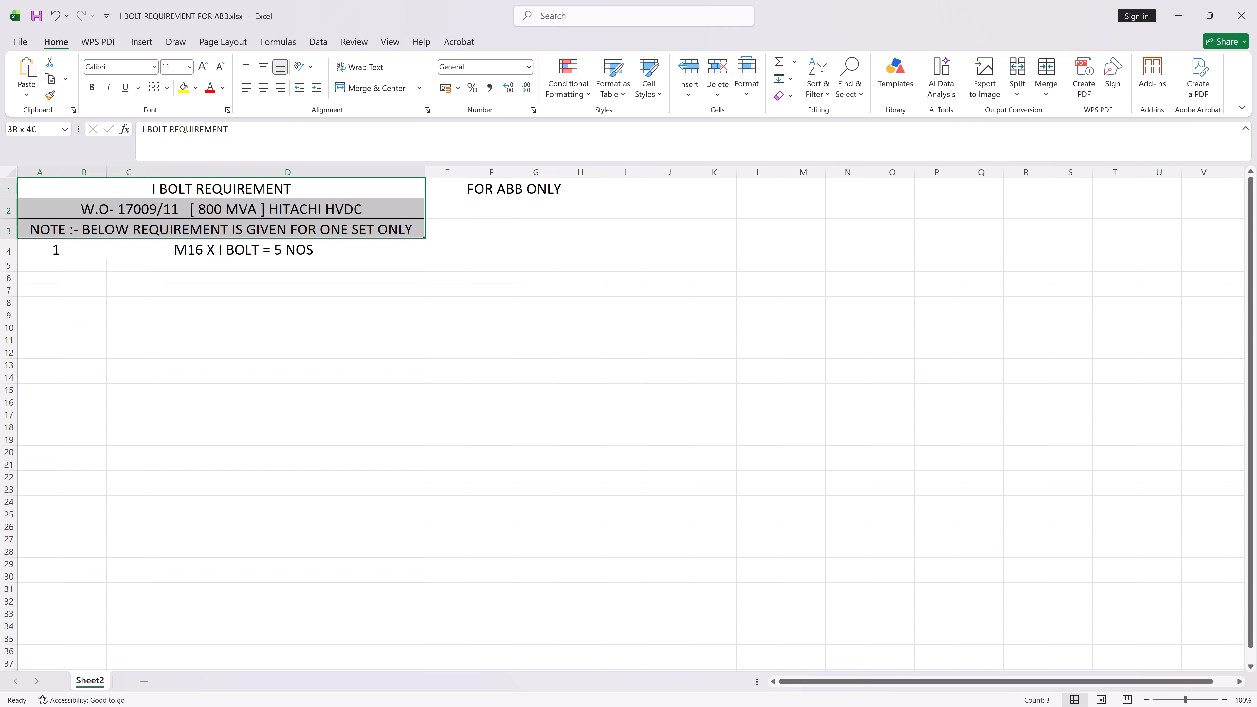
{"action": "left_click_drag", "start_coordinate": [142, 235], "coordinate": [201, 248]}
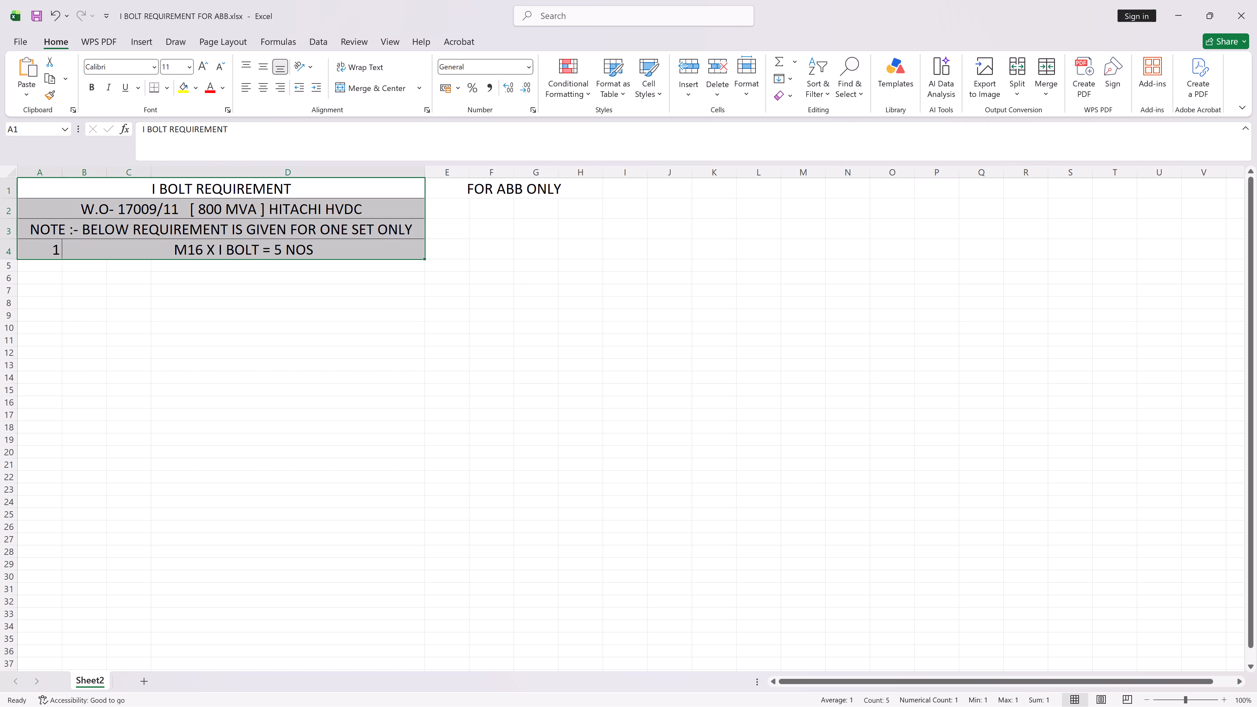
{"action": "key", "text": "ctrl+p"}
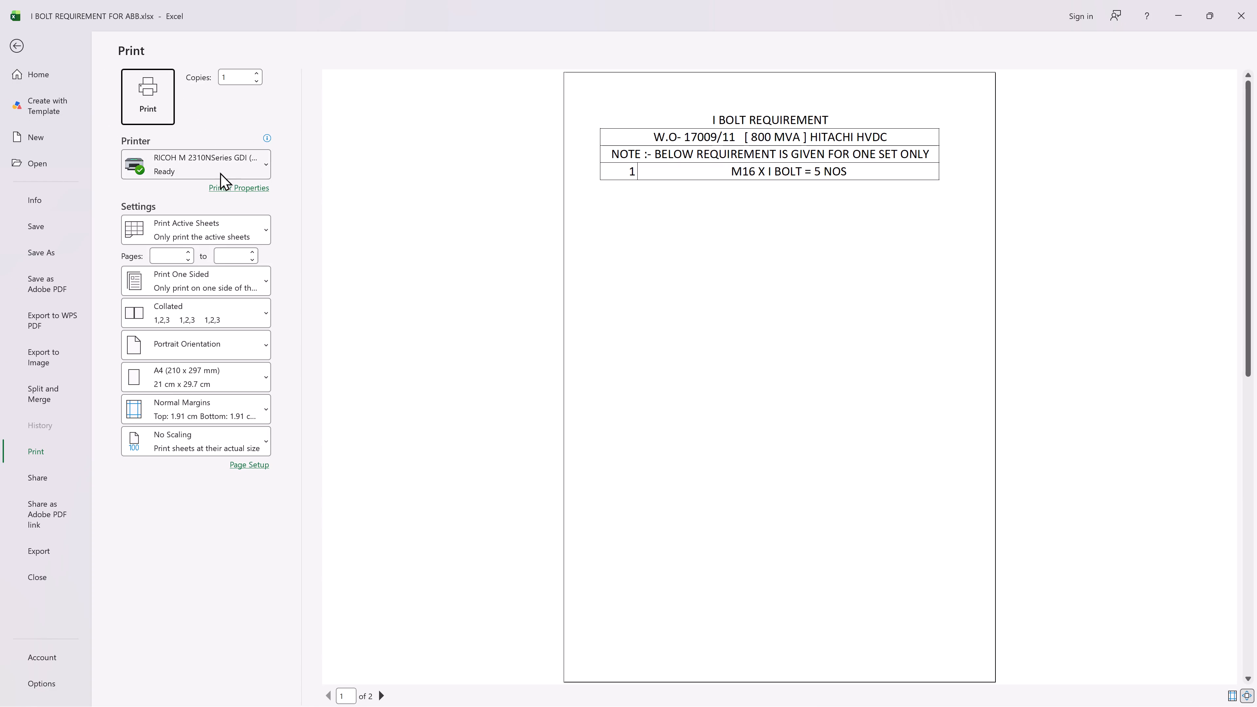
{"action": "left_click", "coordinate": [237, 191]}
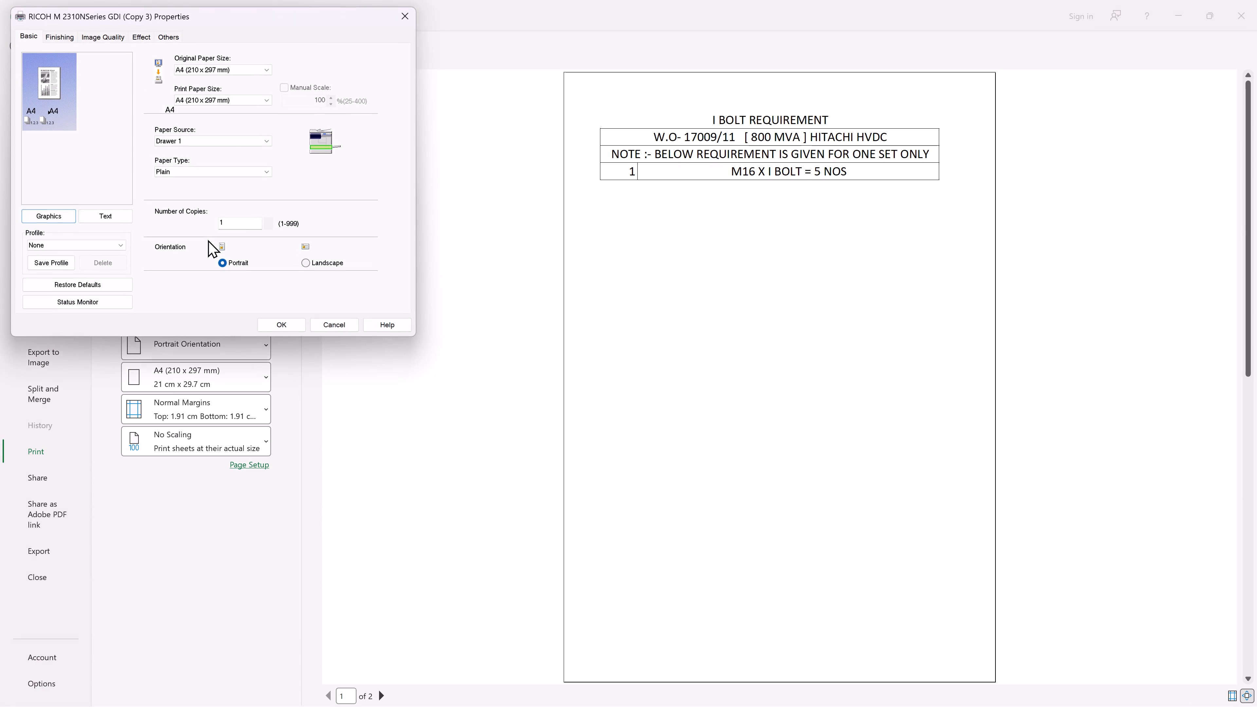
{"action": "left_click", "coordinate": [71, 242]}
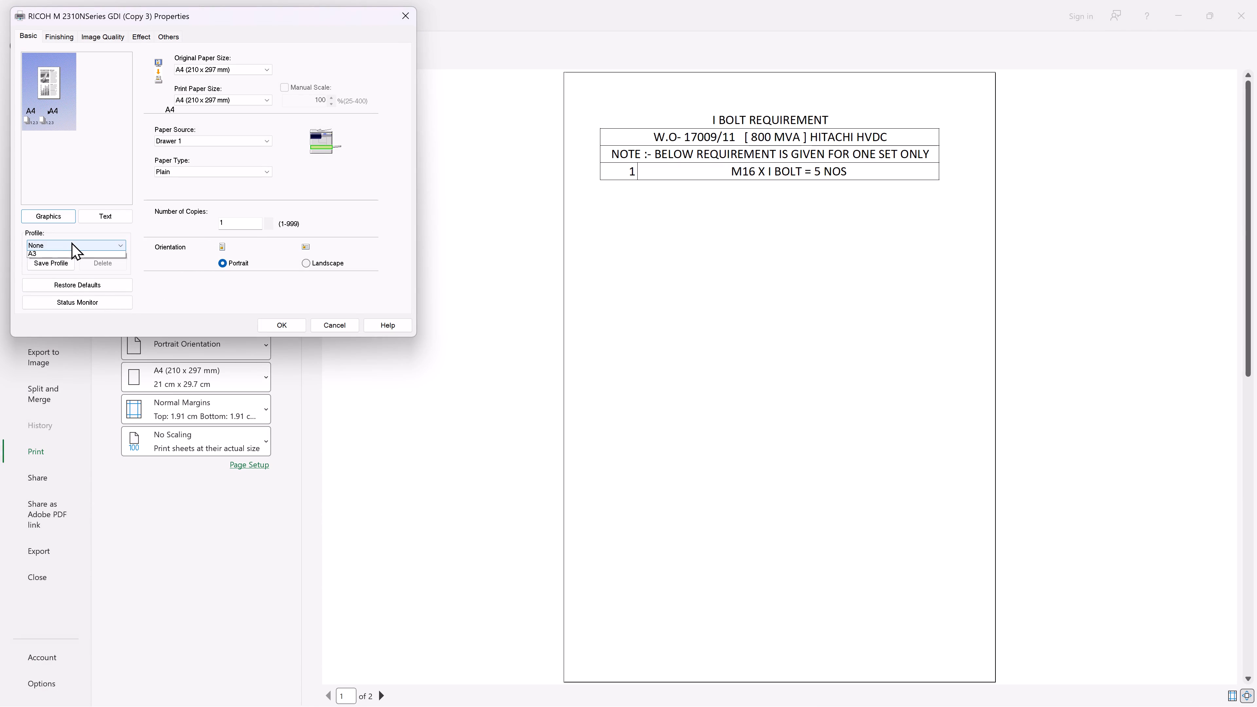
{"action": "left_click", "coordinate": [55, 264]}
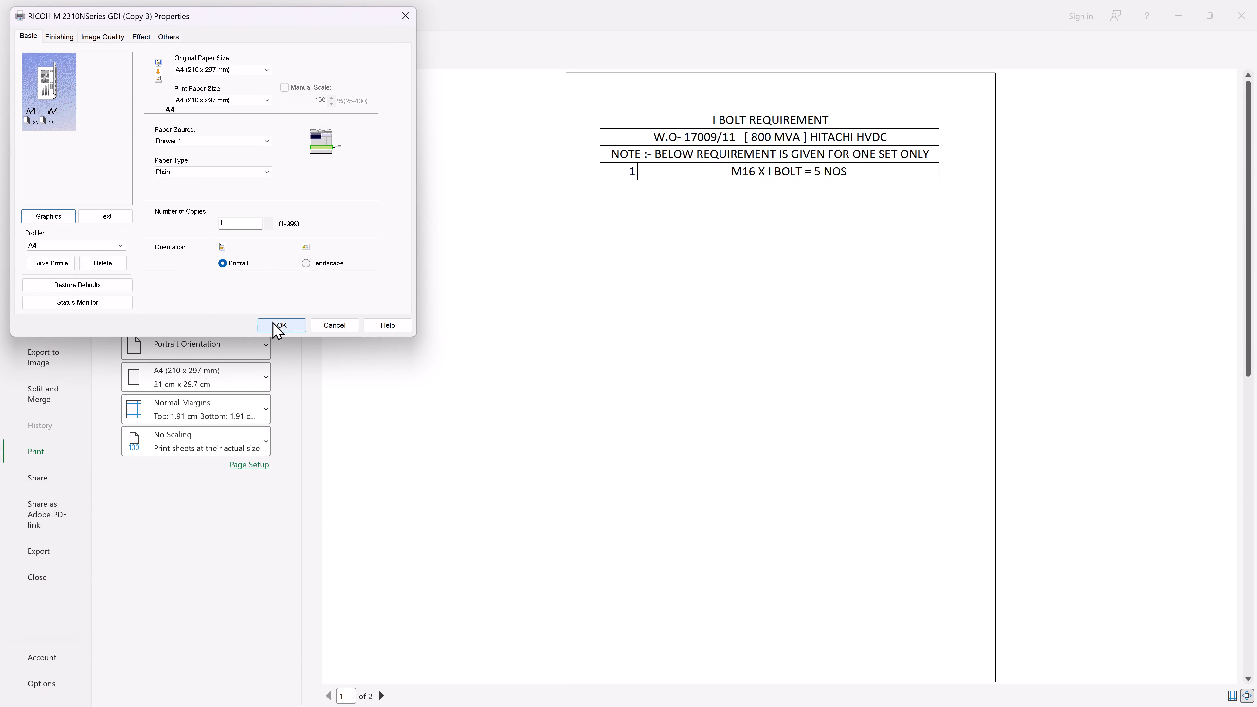
{"action": "left_click", "coordinate": [278, 325]}
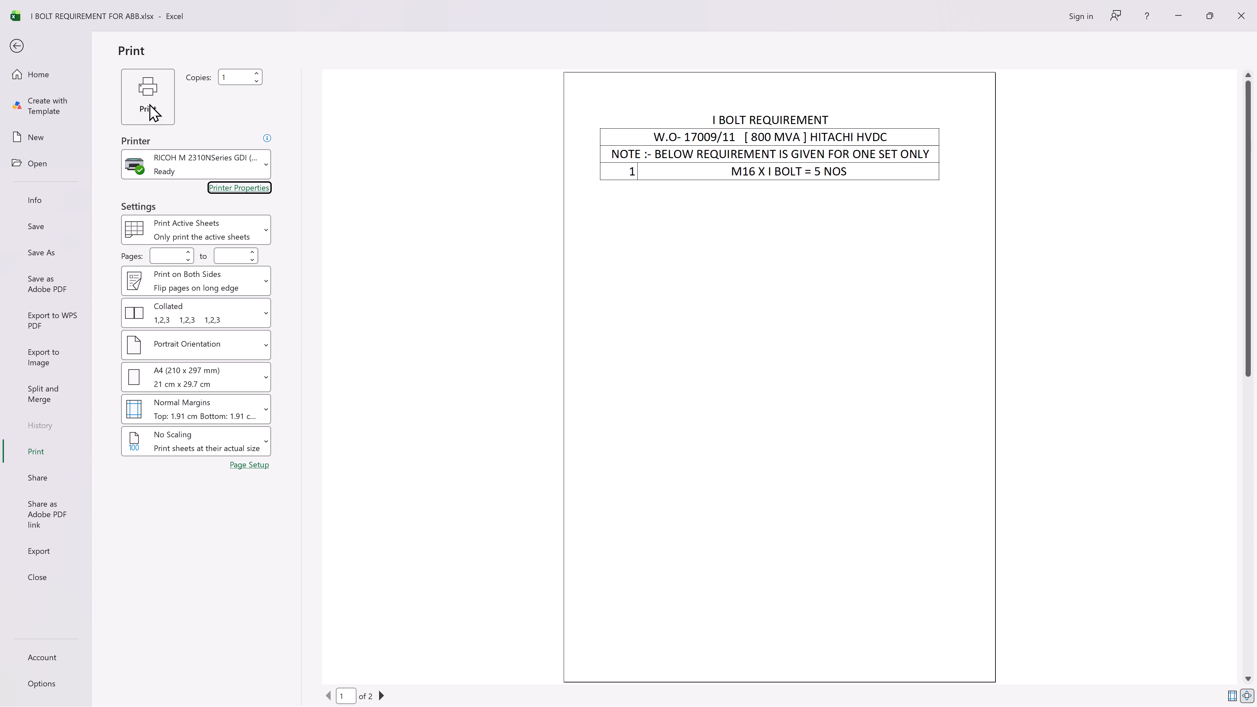
{"action": "left_click", "coordinate": [149, 103]}
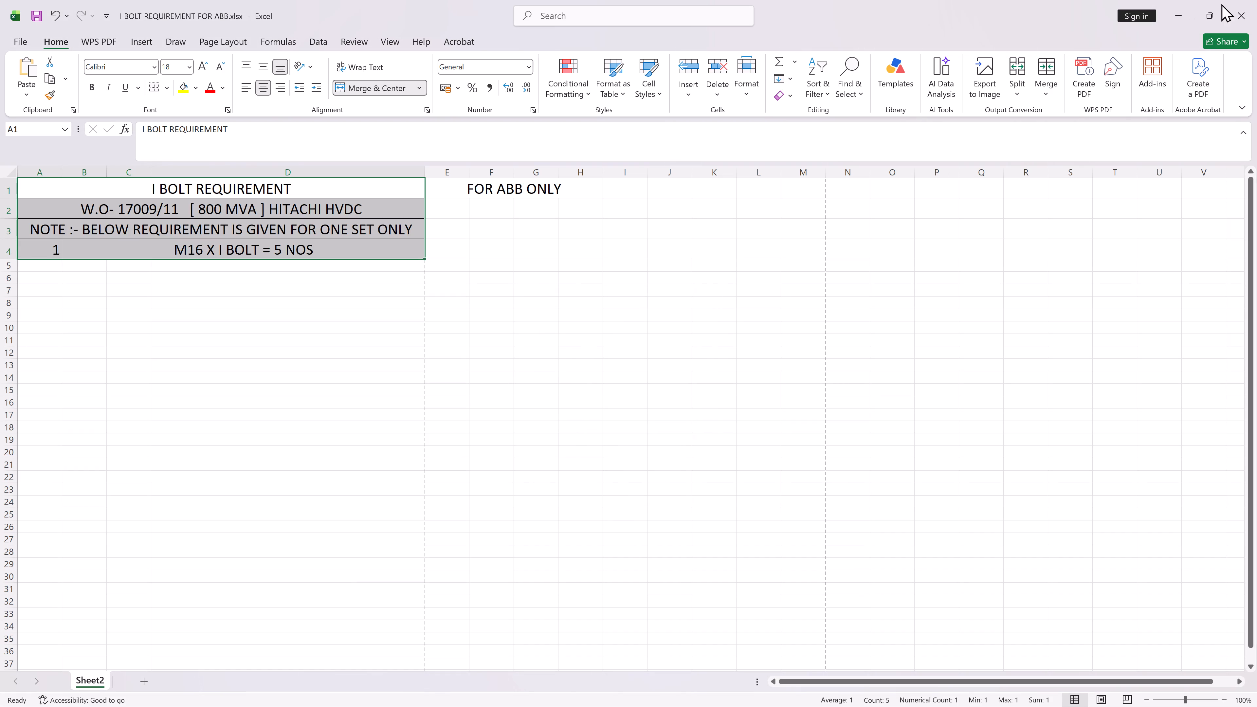
Close the I BOLT REQUIREMENT FOR ABB workbook and save its changes.
{"action": "left_click", "coordinate": [1241, 15]}
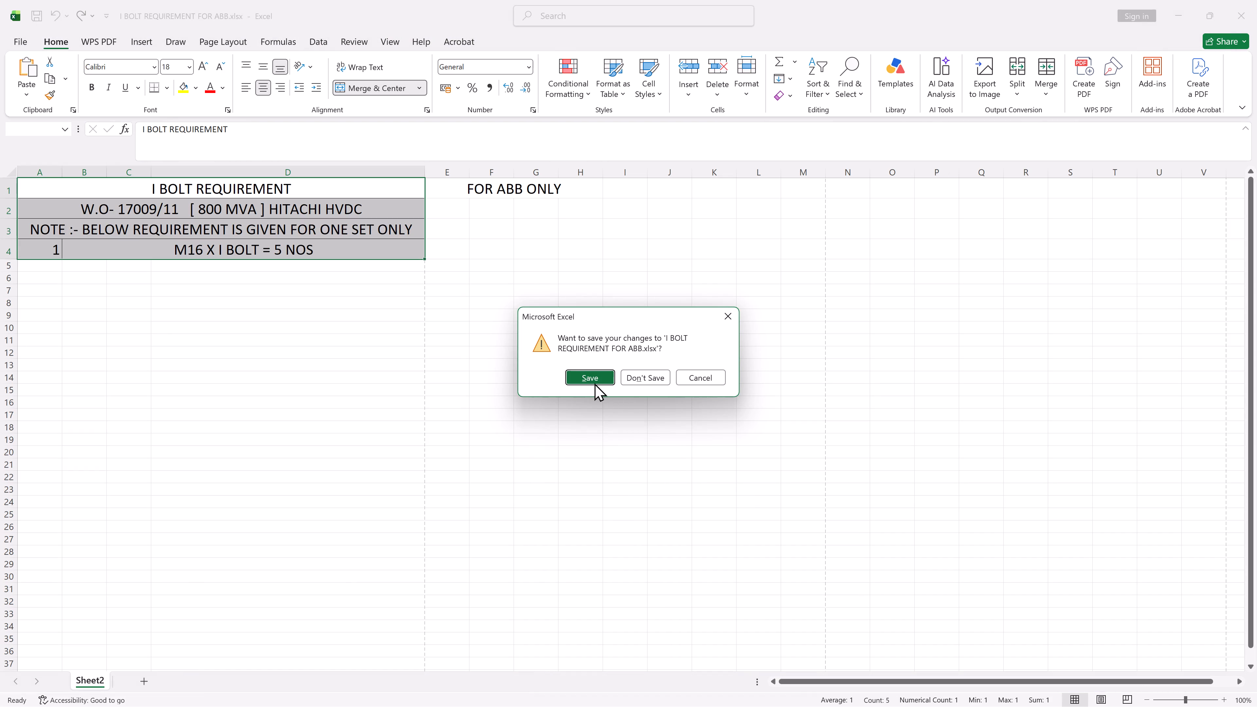
{"action": "left_click", "coordinate": [594, 380]}
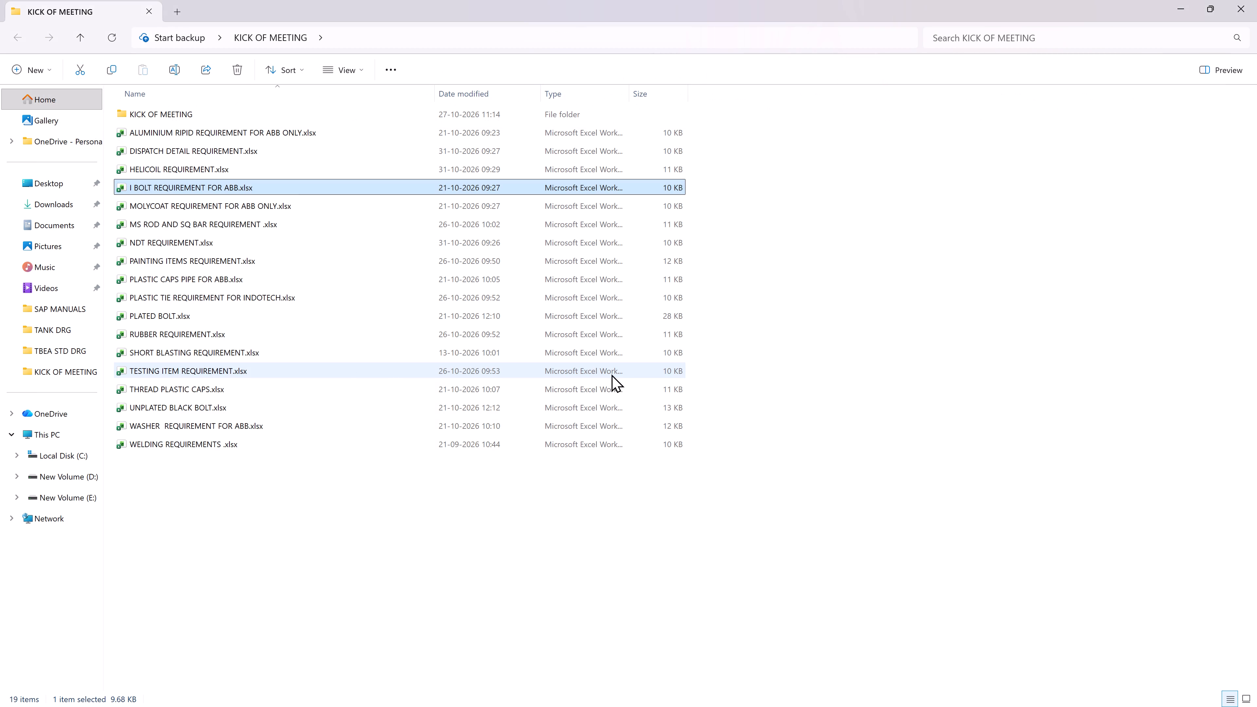
Open the MOLYCOAT REQUIREMENT FOR ABB ONLY workbook from the KICK OF MEETING folder.
{"action": "double_click", "coordinate": [196, 208]}
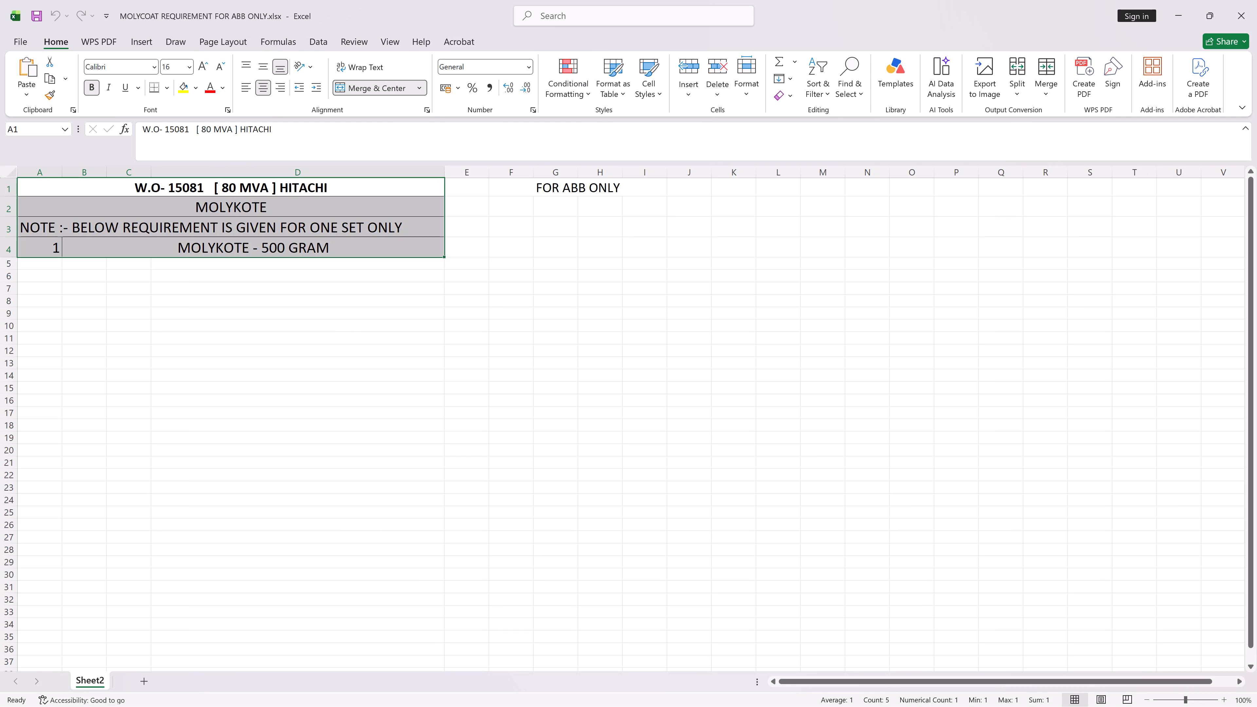
Change the work order number in the Molykote sheet's heading to 17009/11.
{"action": "double_click", "coordinate": [200, 189]}
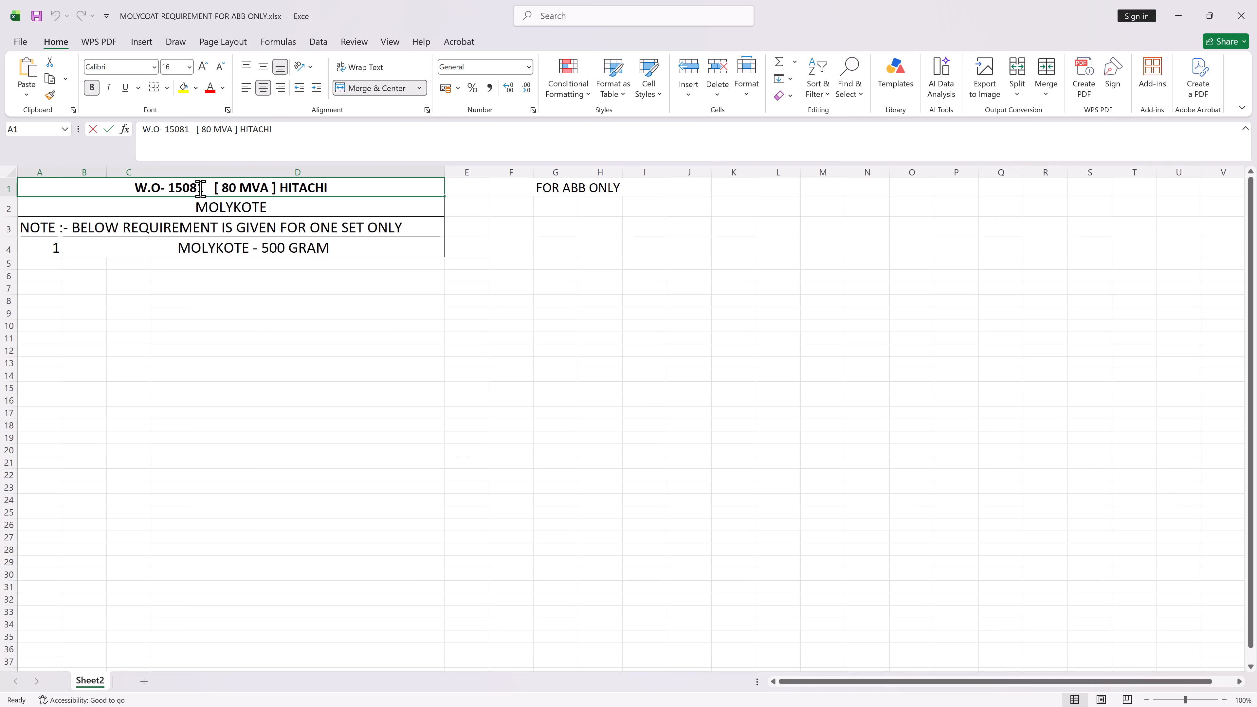
{"action": "key", "text": "Delete"}
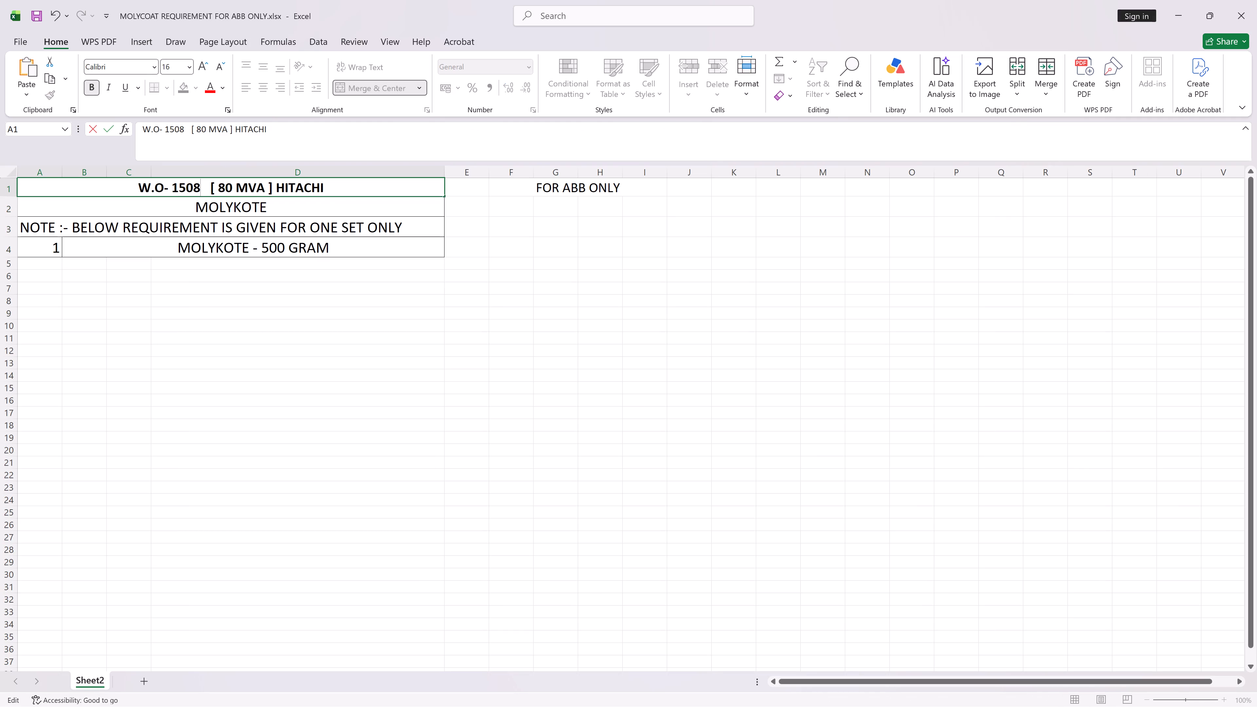
{"action": "key", "text": "BackSpace"}
{"action": "key", "text": "BackSpace"}
{"action": "key", "text": "BackSpace"}
{"action": "type", "text": "7009/11"}
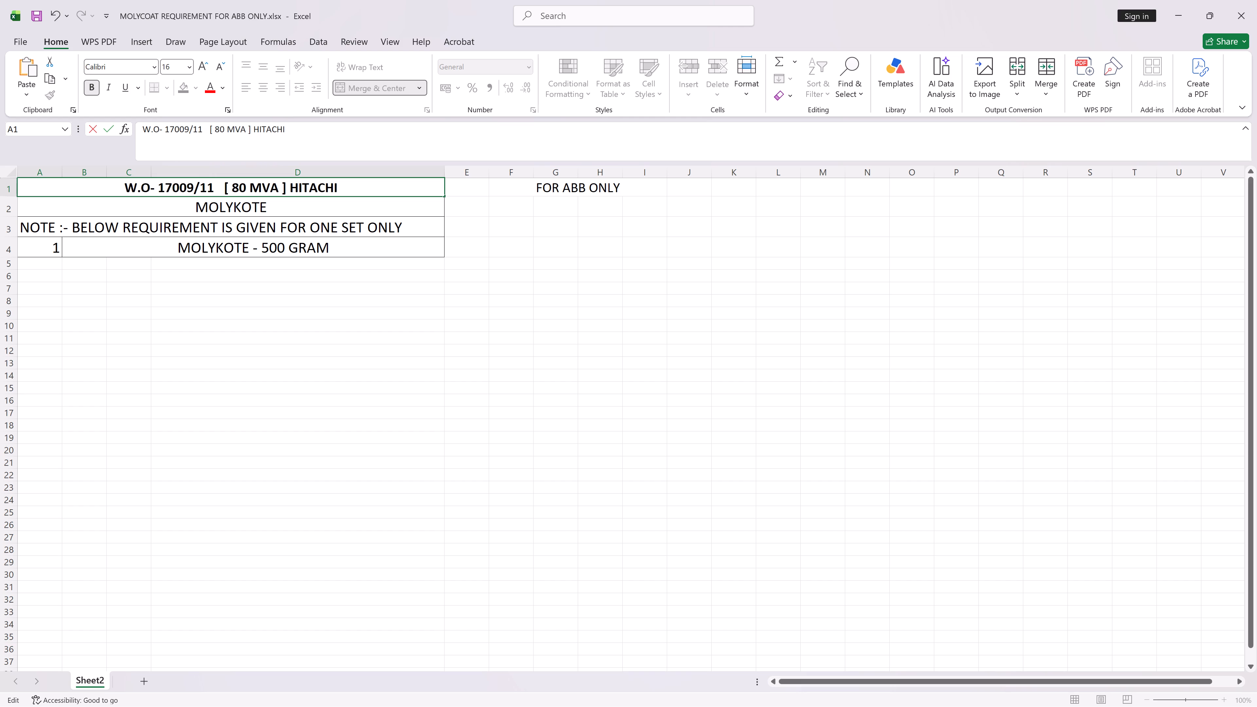
Change the rating in the Molykote work order heading to 800 MVA.
{"action": "key", "text": "Right"}
{"action": "key", "text": "Right"}
{"action": "key", "text": "Right"}
{"action": "key", "text": "Right"}
{"action": "key", "text": "Right"}
{"action": "key", "text": "Right"}
{"action": "key", "text": "Right"}
{"action": "key", "text": "0"}
Add "HVDC" after HITACHI at the end of the Molykote work order heading.
{"action": "key", "text": "Right"}
{"action": "key", "text": "Right"}
{"action": "key", "text": "Right"}
{"action": "key", "text": "Right"}
{"action": "key", "text": "Right"}
{"action": "key", "text": "Right"}
{"action": "key", "text": "Right"}
{"action": "key", "text": "Right"}
{"action": "key", "text": "Right"}
{"action": "key", "text": "Right"}
{"action": "key", "text": "Right"}
{"action": "key", "text": "Right"}
{"action": "key", "text": "Right"}
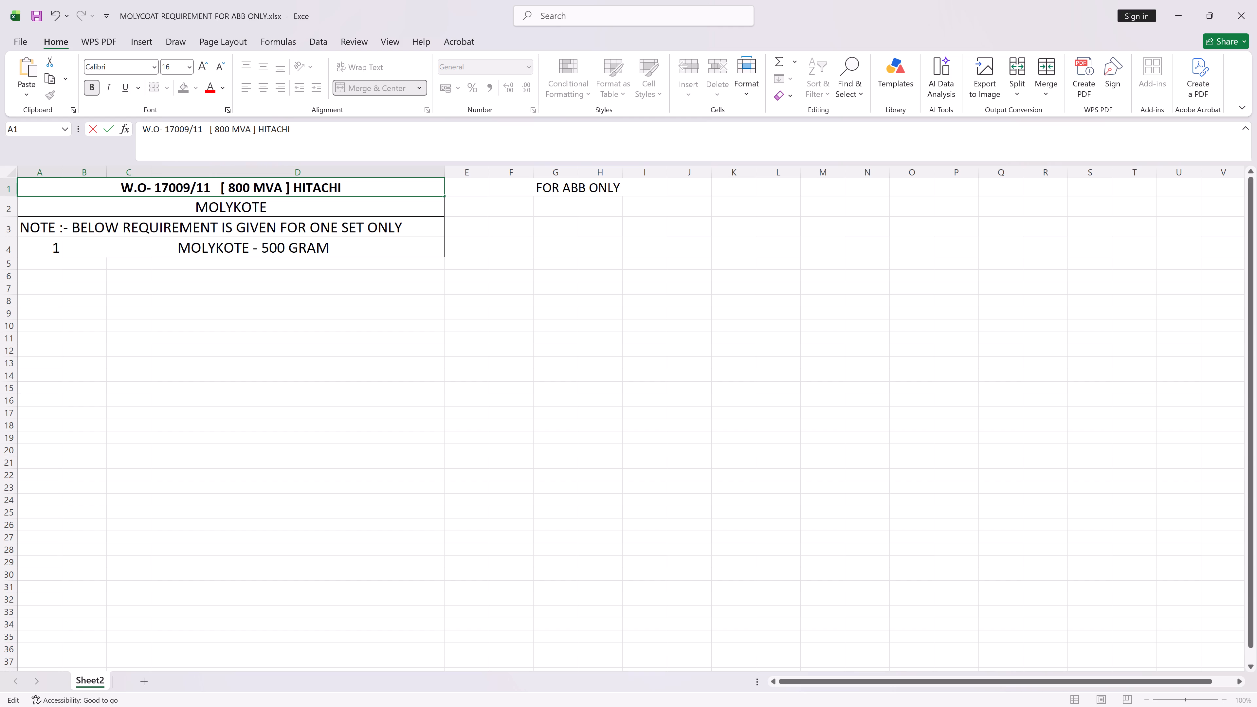
{"action": "key", "text": "Right"}
{"action": "key", "text": "space"}
{"action": "type", "text": "HVDC"}
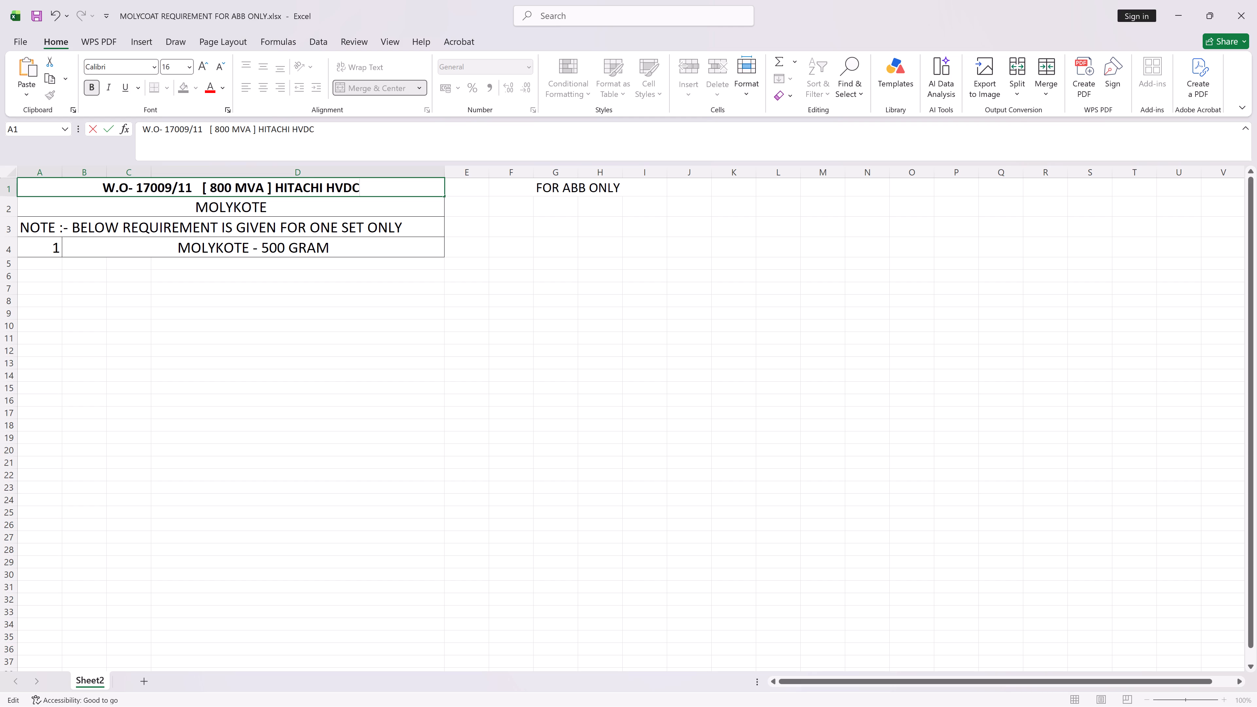
{"action": "left_click", "coordinate": [75, 248]}
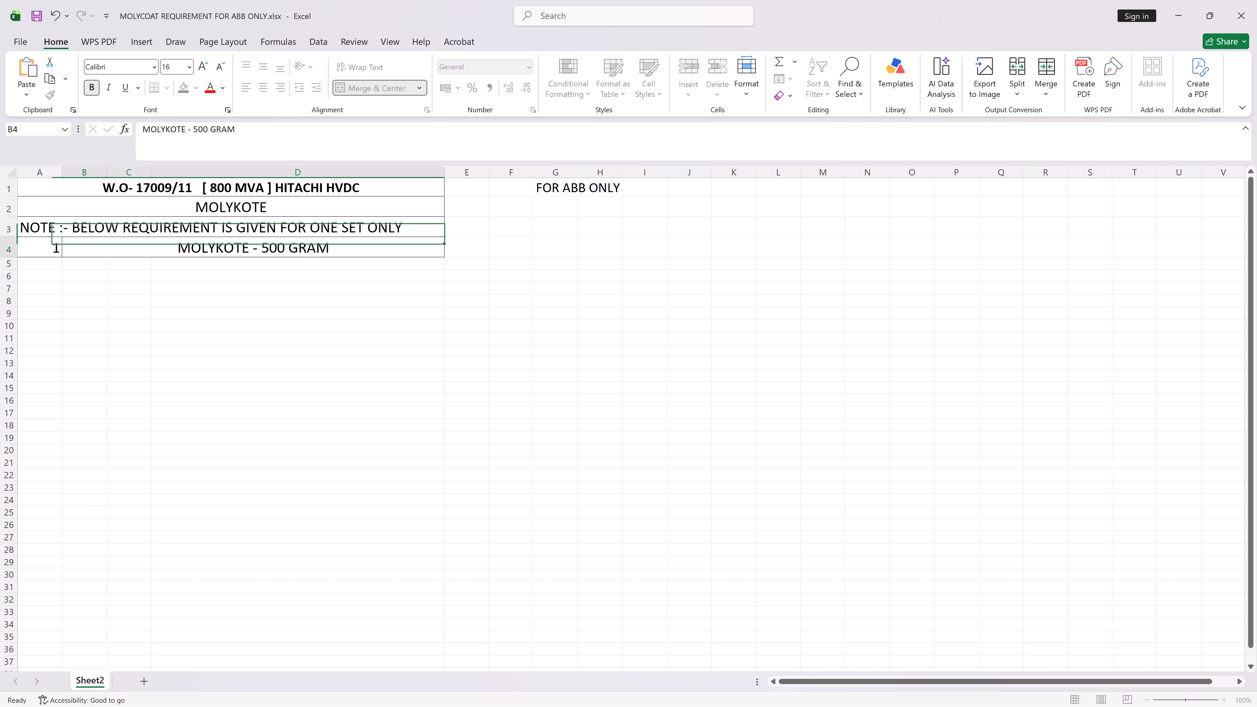
Centre the serial number in the MOLYKOTE - 500 GRAM row and save the workbook.
{"action": "left_click_drag", "start_coordinate": [26, 183], "coordinate": [99, 218]}
{"action": "left_click", "coordinate": [41, 245]}
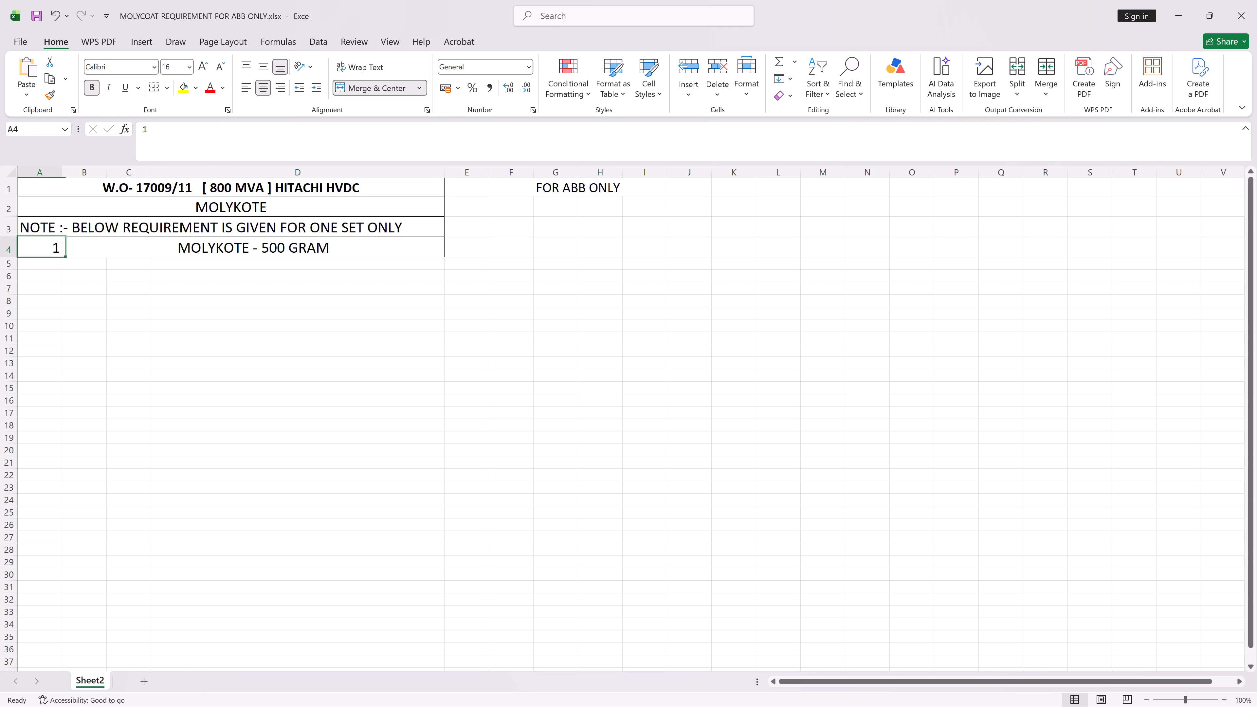
{"action": "left_click", "coordinate": [265, 90]}
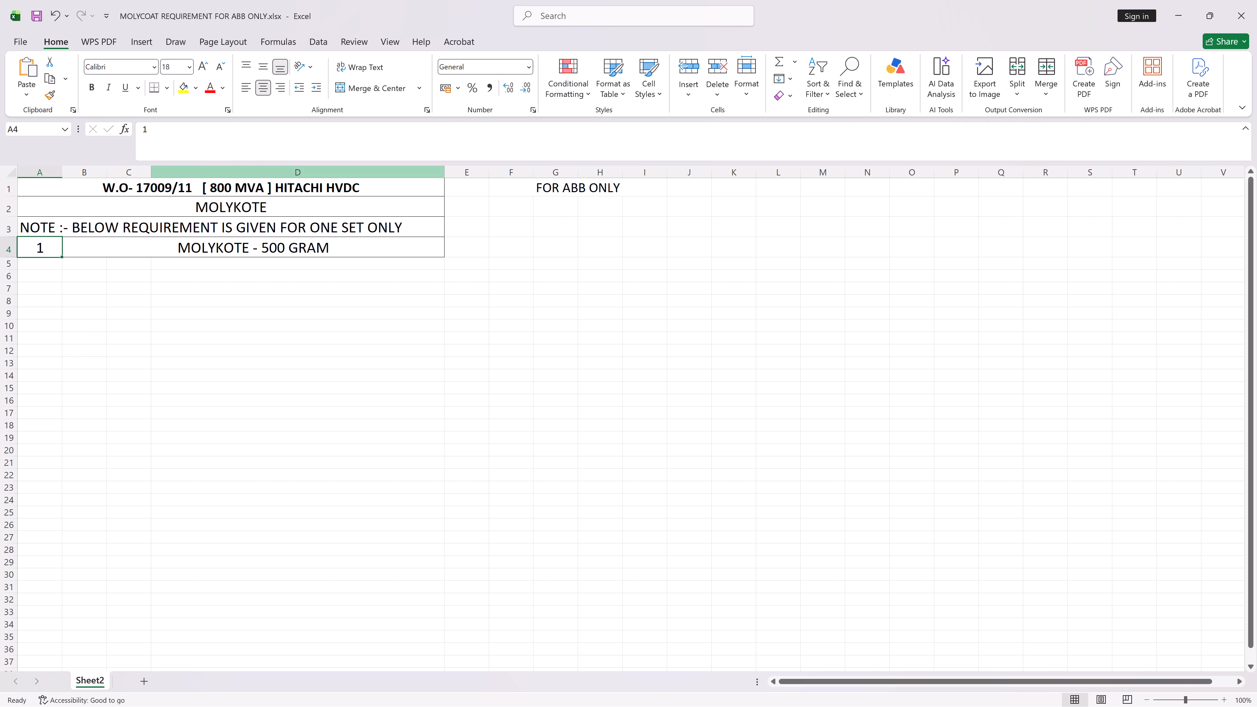
{"action": "key", "text": "ctrl+s"}
{"action": "key", "text": "ctrl+s"}
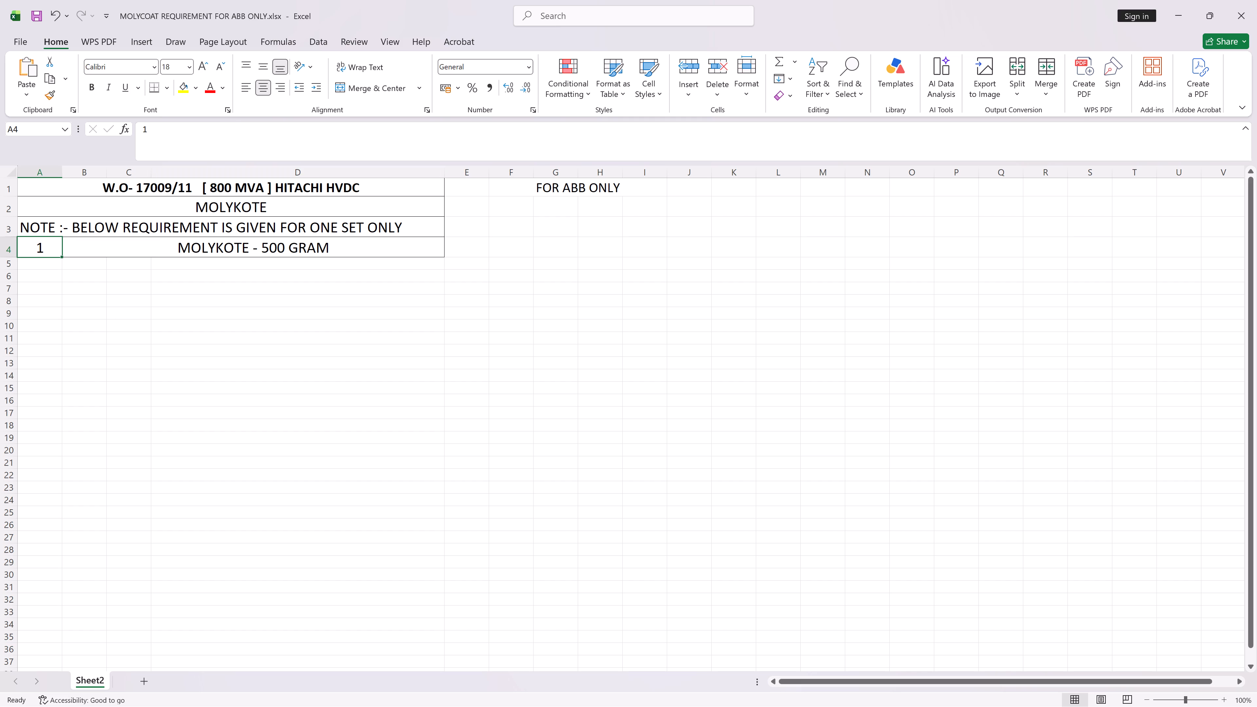
Print one copy of the Molykote requirement sheet on the RICOH M 2310N printer using its A4 profile.
{"action": "left_click", "coordinate": [108, 314]}
{"action": "left_click_drag", "start_coordinate": [33, 187], "coordinate": [186, 247]}
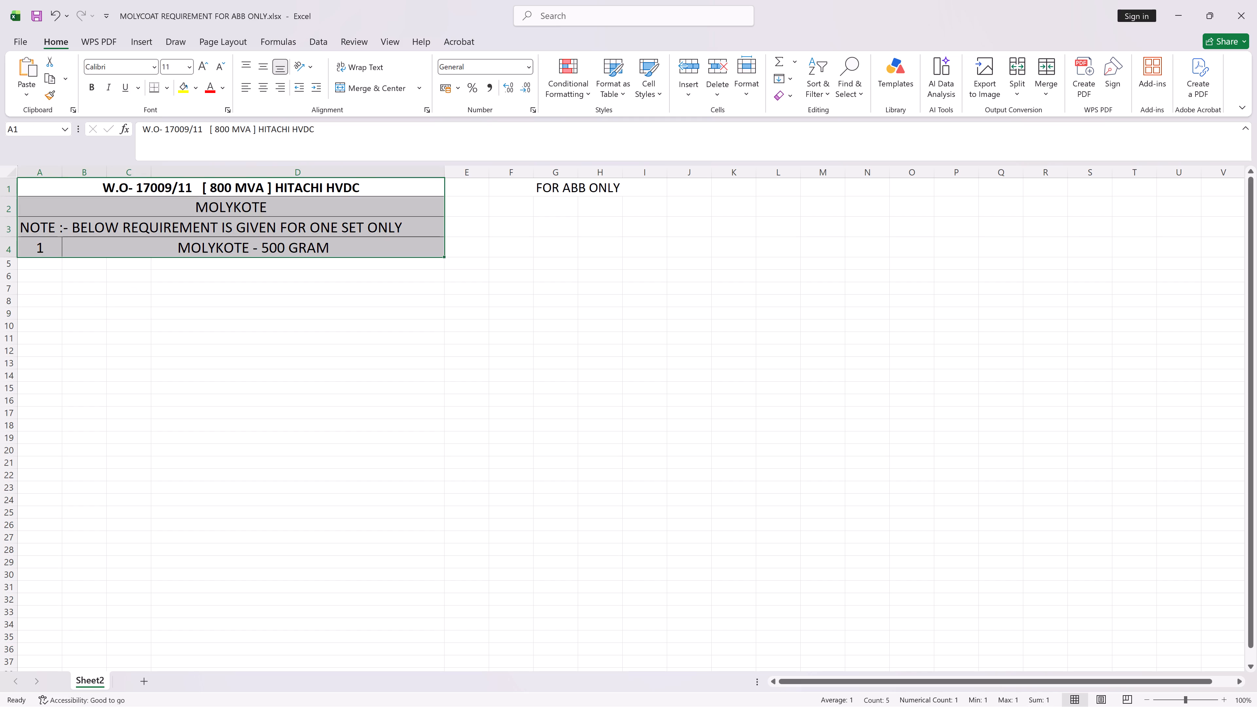
{"action": "key", "text": "ctrl+p"}
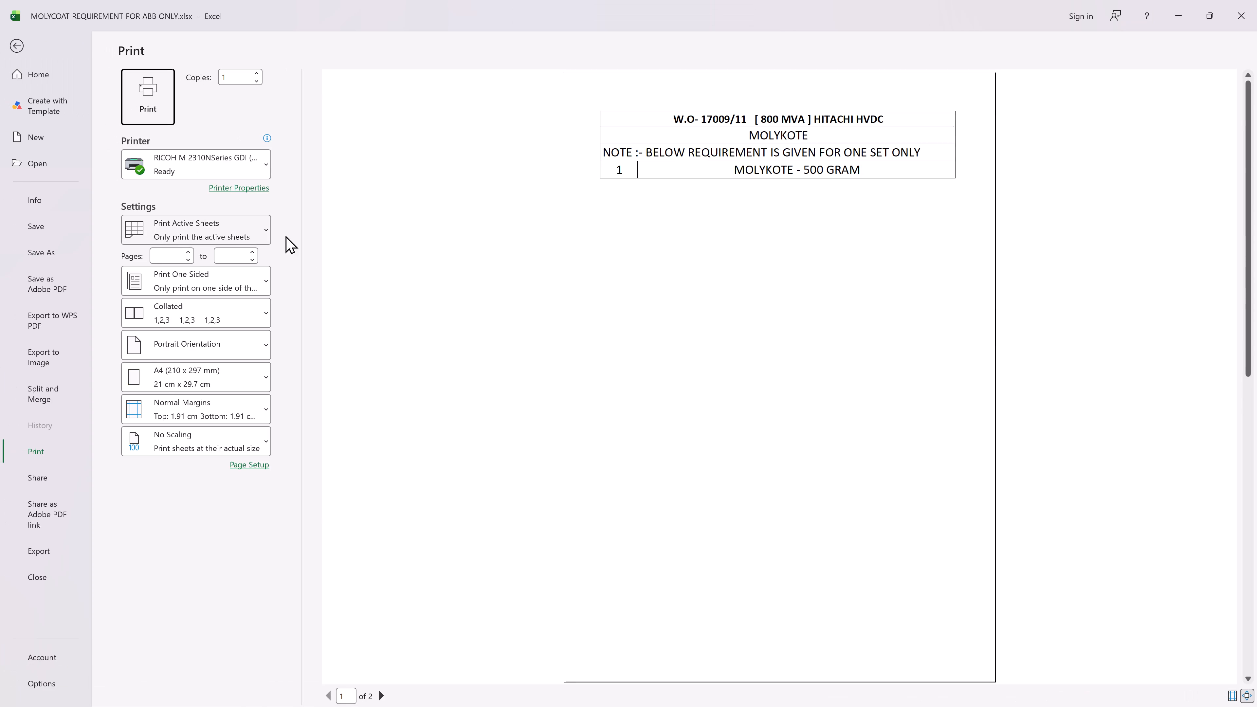
{"action": "left_click", "coordinate": [234, 187]}
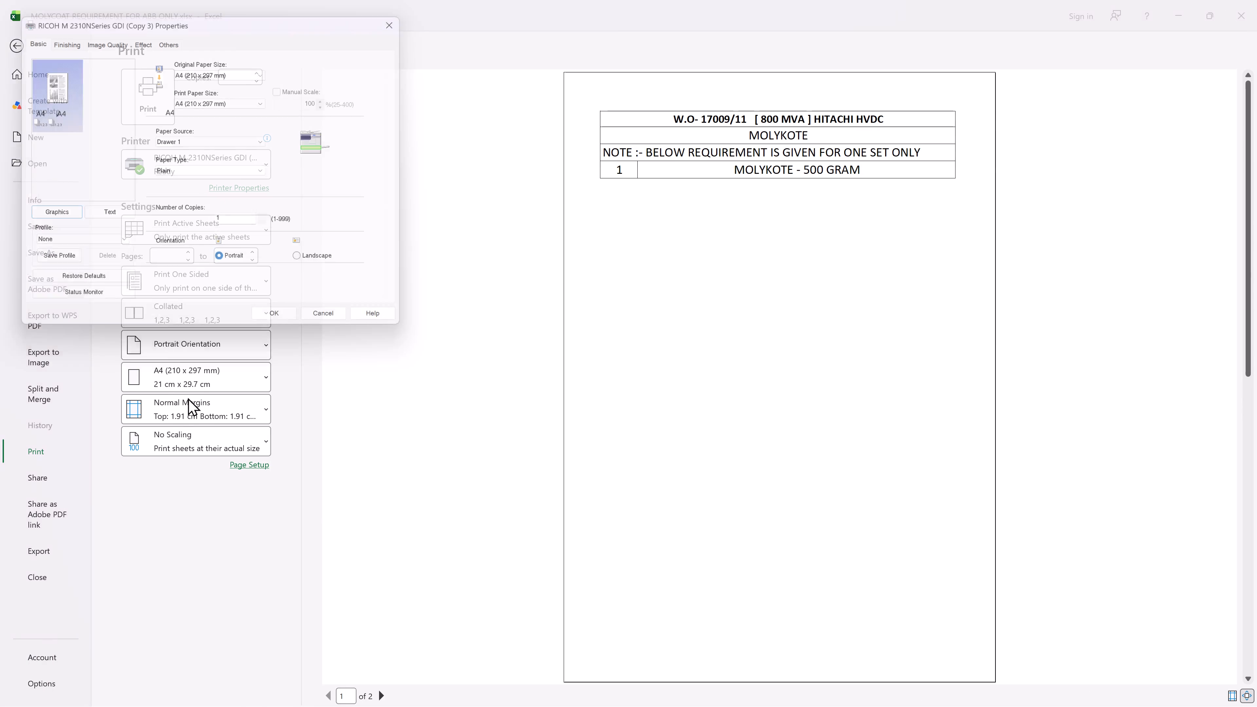
{"action": "left_click", "coordinate": [80, 244]}
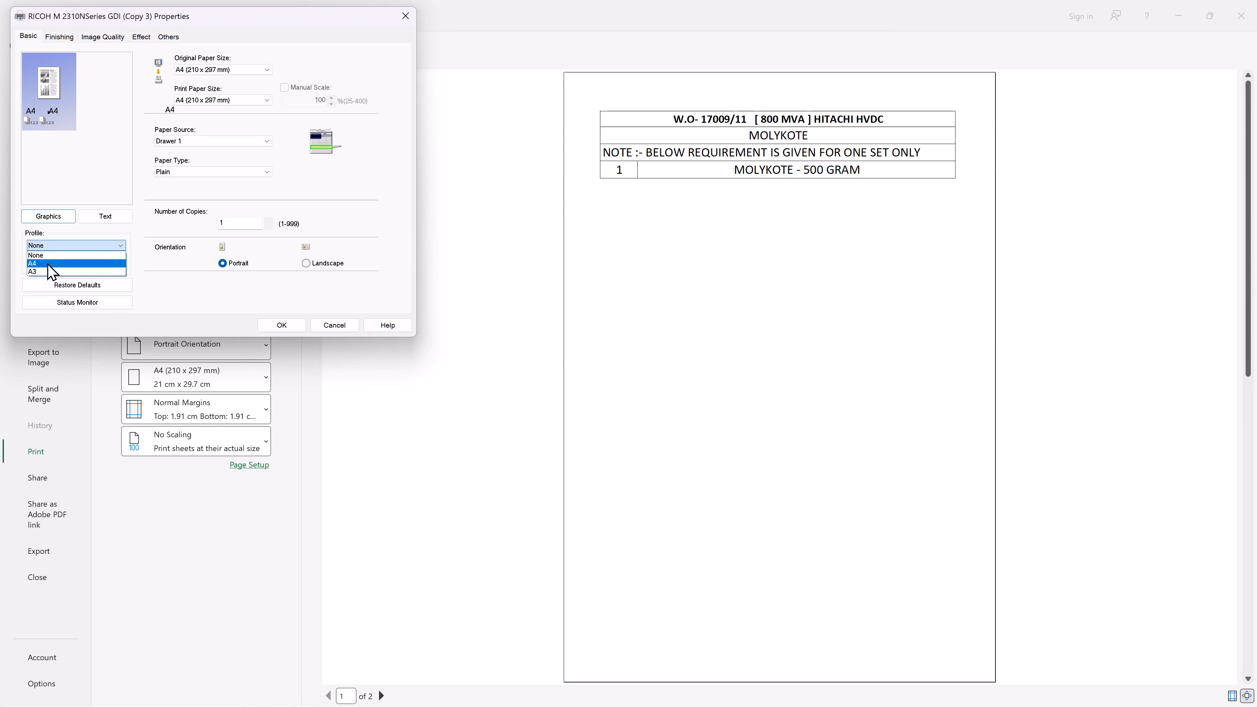
{"action": "left_click", "coordinate": [47, 263]}
{"action": "left_click", "coordinate": [274, 325]}
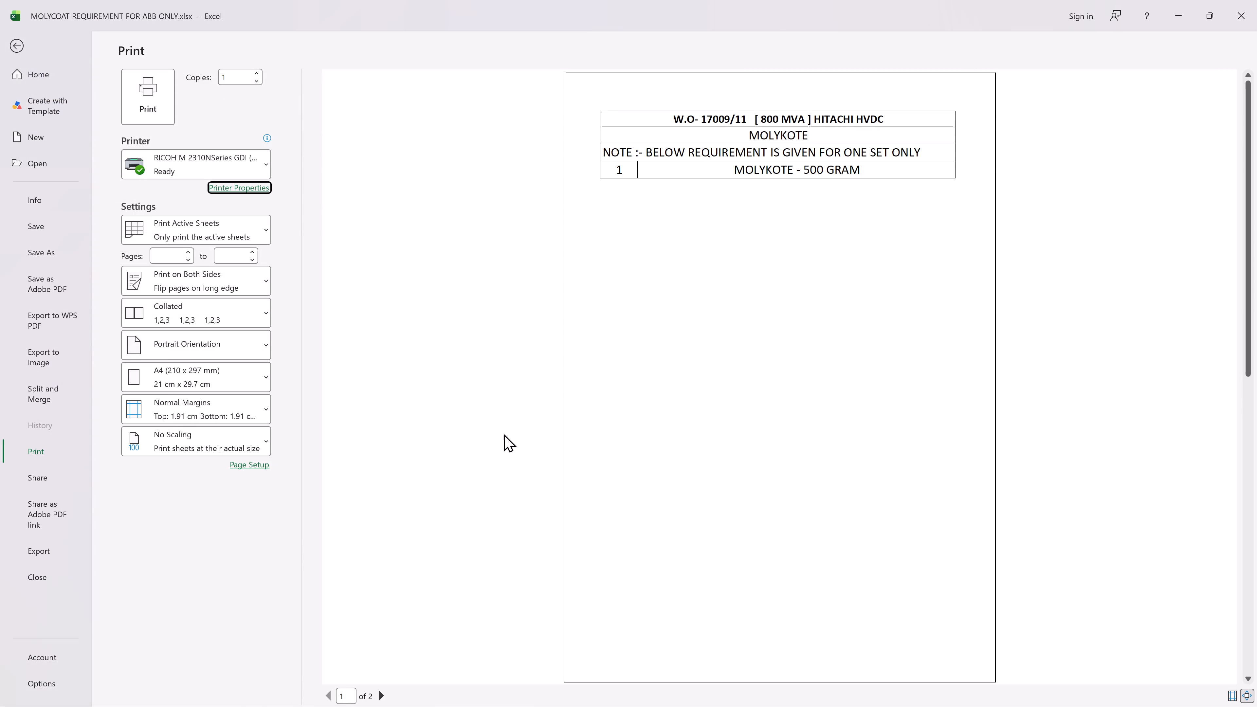
{"action": "left_click", "coordinate": [143, 91]}
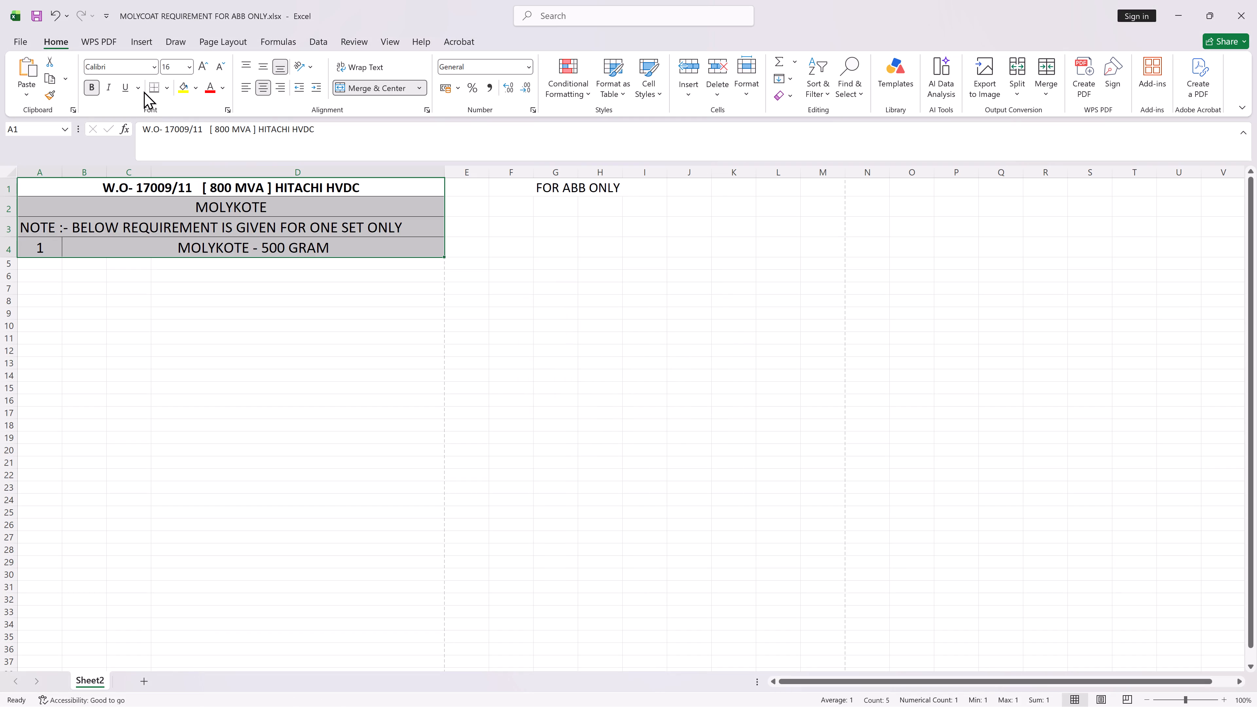
Close the MOLYCOAT REQUIREMENT FOR ABB ONLY workbook.
{"action": "left_click", "coordinate": [1243, 20]}
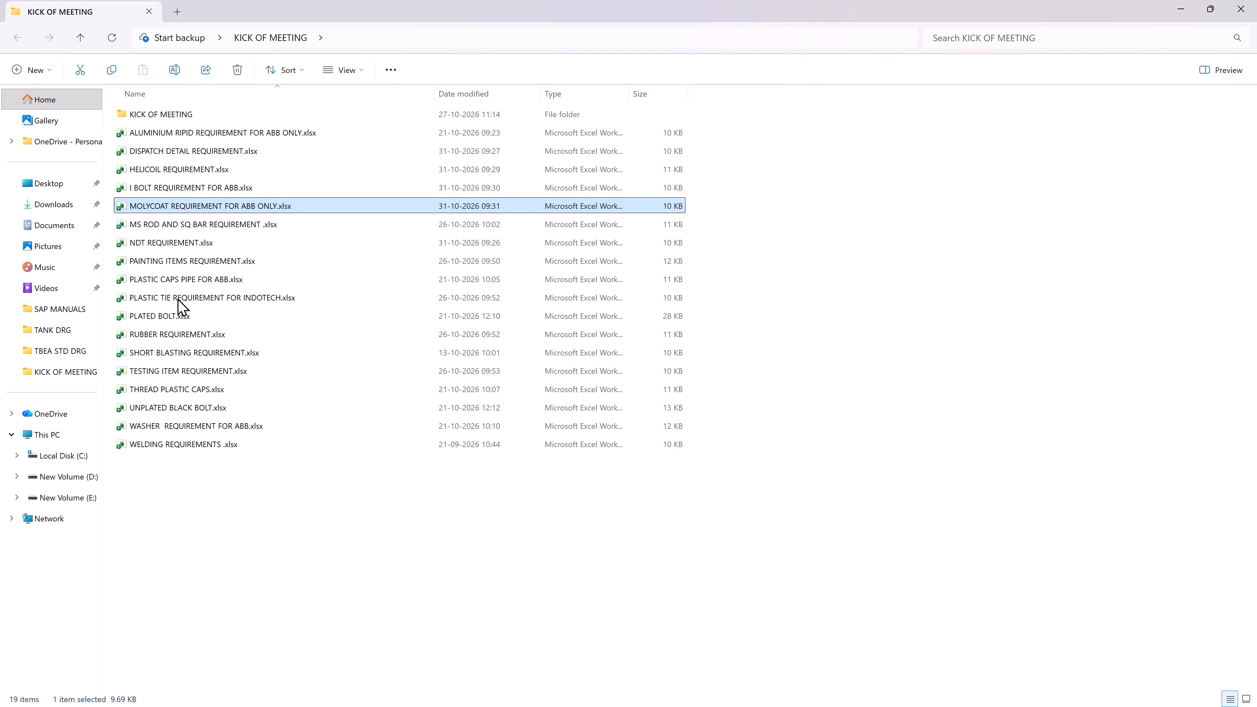
Open the PAINTING ITEMS REQUIREMENT workbook from the KICK OF MEETING folder.
{"action": "double_click", "coordinate": [170, 261]}
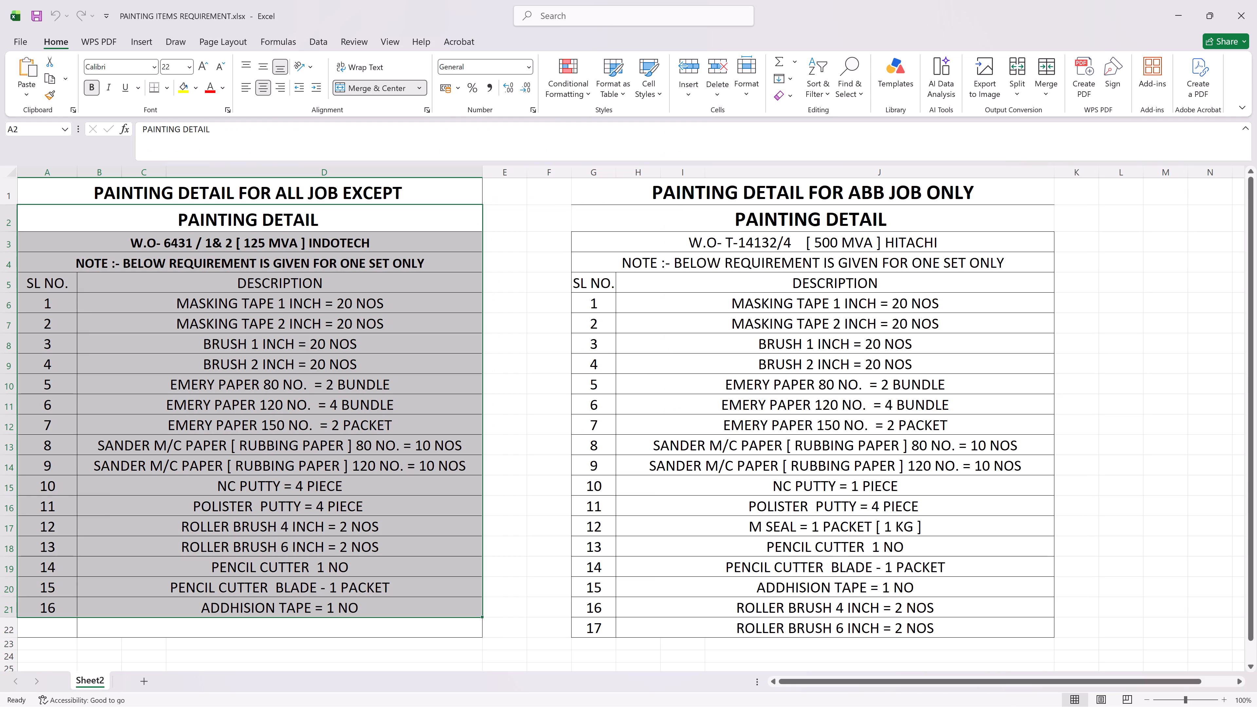
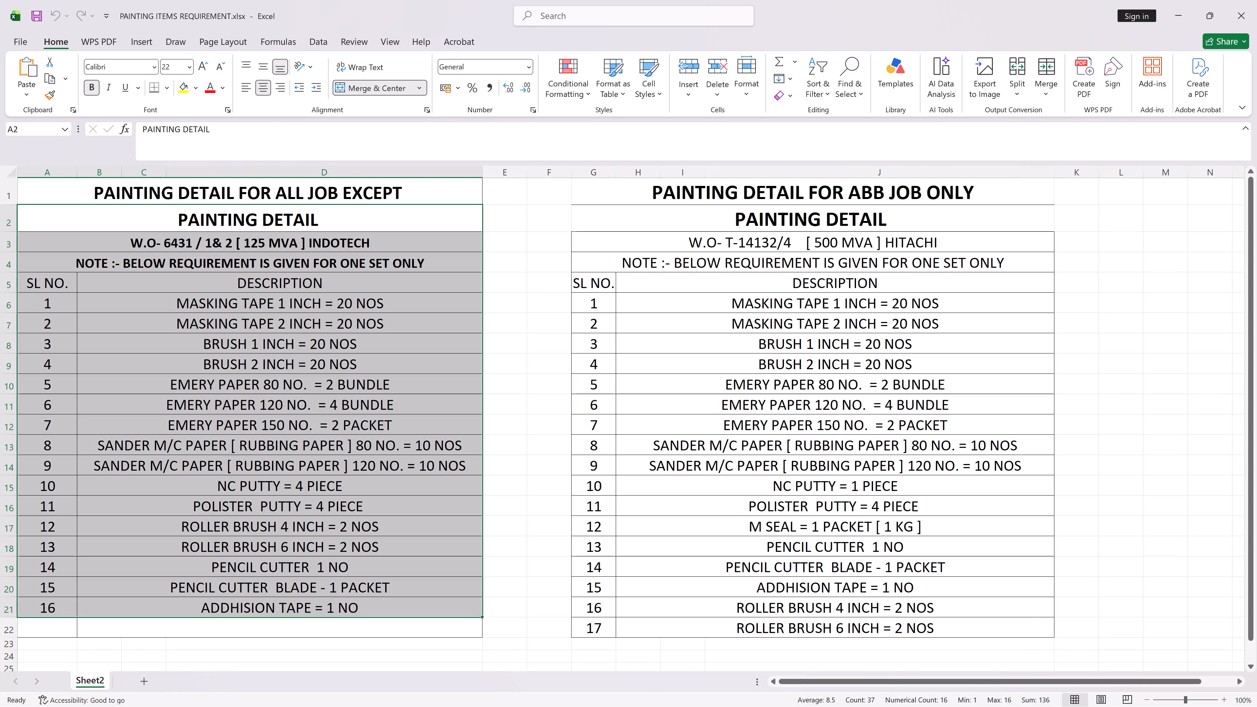
Set the work order number to 17009/11 in the PAINTING DETAIL FOR ABB JOB ONLY table.
{"action": "left_click", "coordinate": [725, 302]}
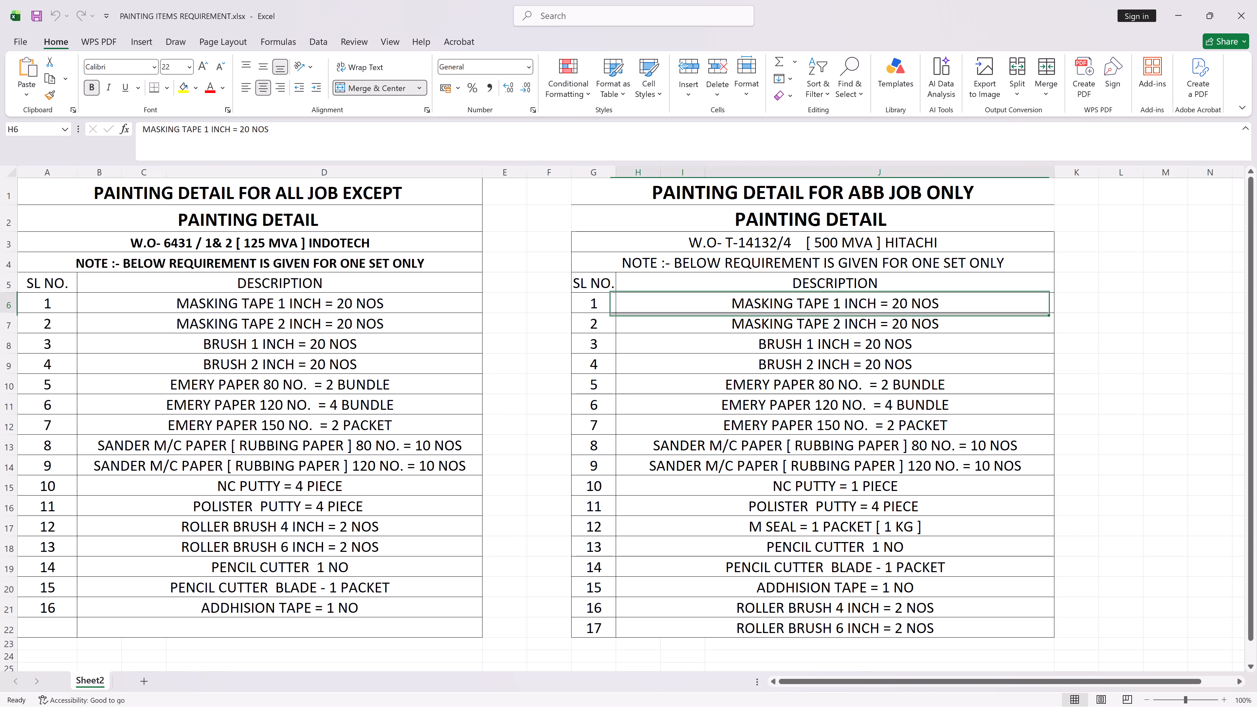
{"action": "scroll", "coordinate": [647, 316], "scroll_direction": "down", "scroll_amount": 3}
{"action": "scroll", "coordinate": [648, 310], "scroll_direction": "up", "scroll_amount": 4}
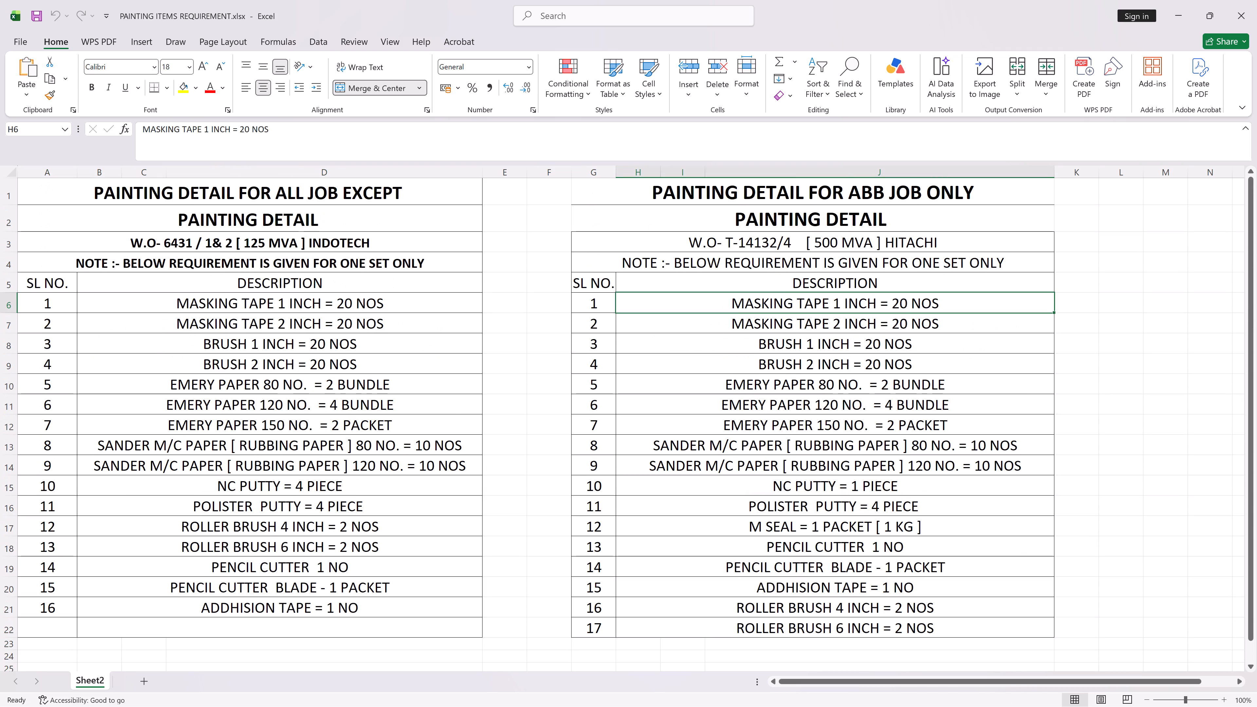
{"action": "double_click", "coordinate": [775, 241]}
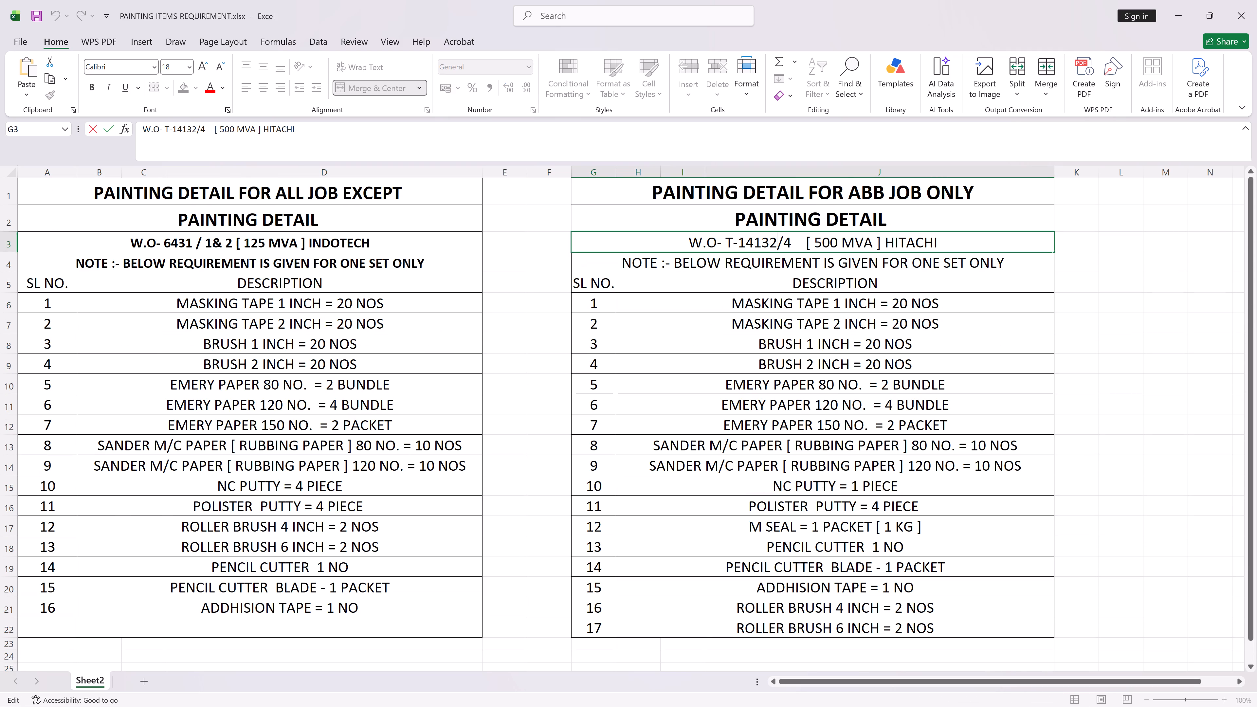
{"action": "key", "text": "BackSpace"}
{"action": "key", "text": "BackSpace"}
{"action": "key", "text": "BackSpace"}
{"action": "key", "text": "BackSpace"}
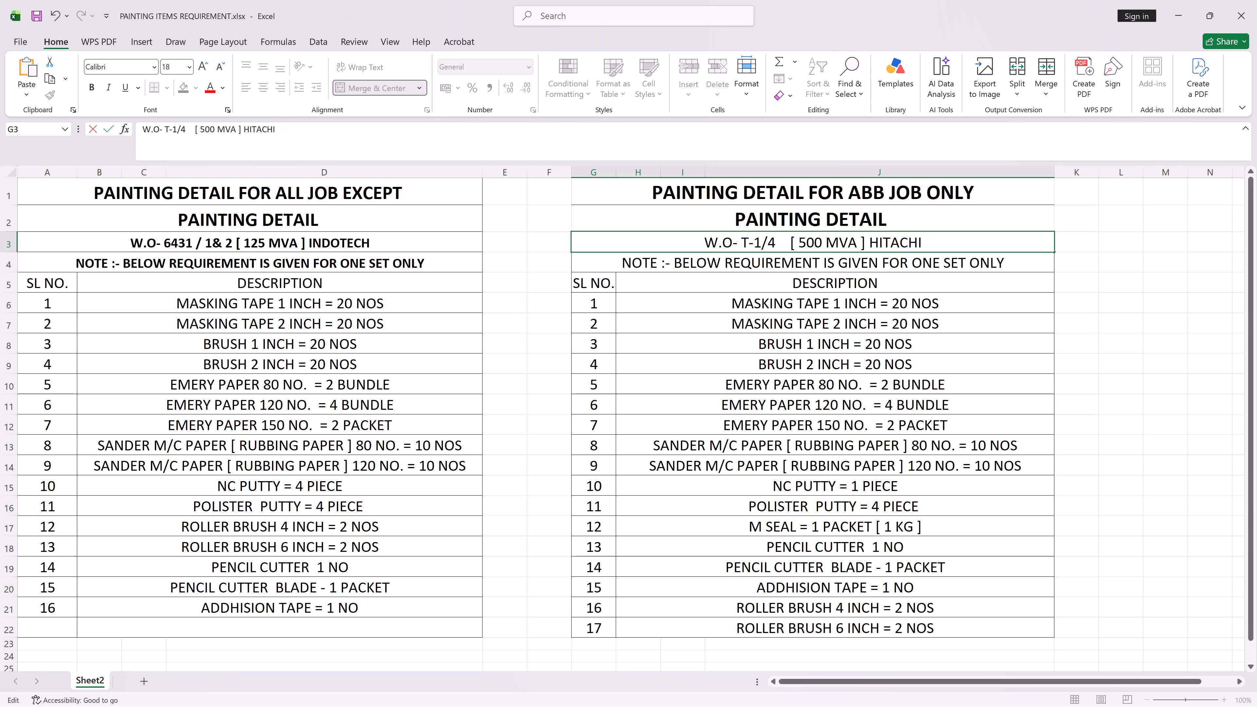
{"action": "key", "text": "BackSpace"}
{"action": "key", "text": "BackSpace"}
{"action": "key", "text": "BackSpace"}
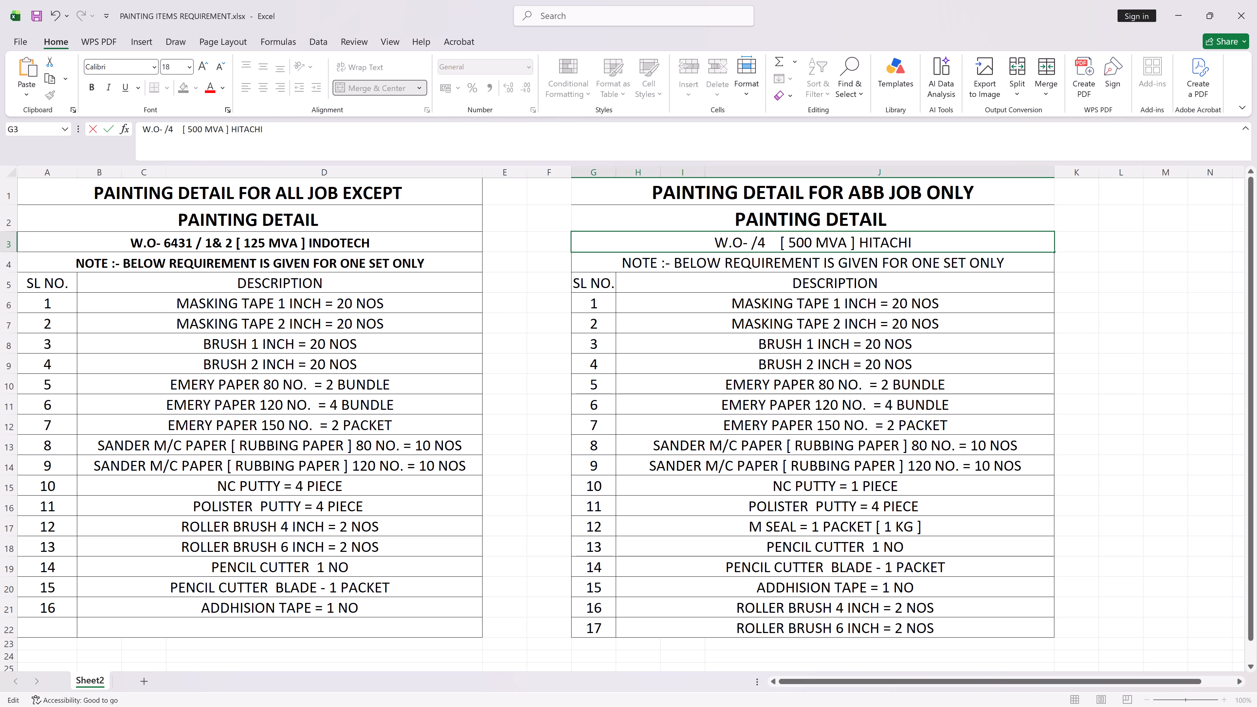
{"action": "type", "text": "17009/11"}
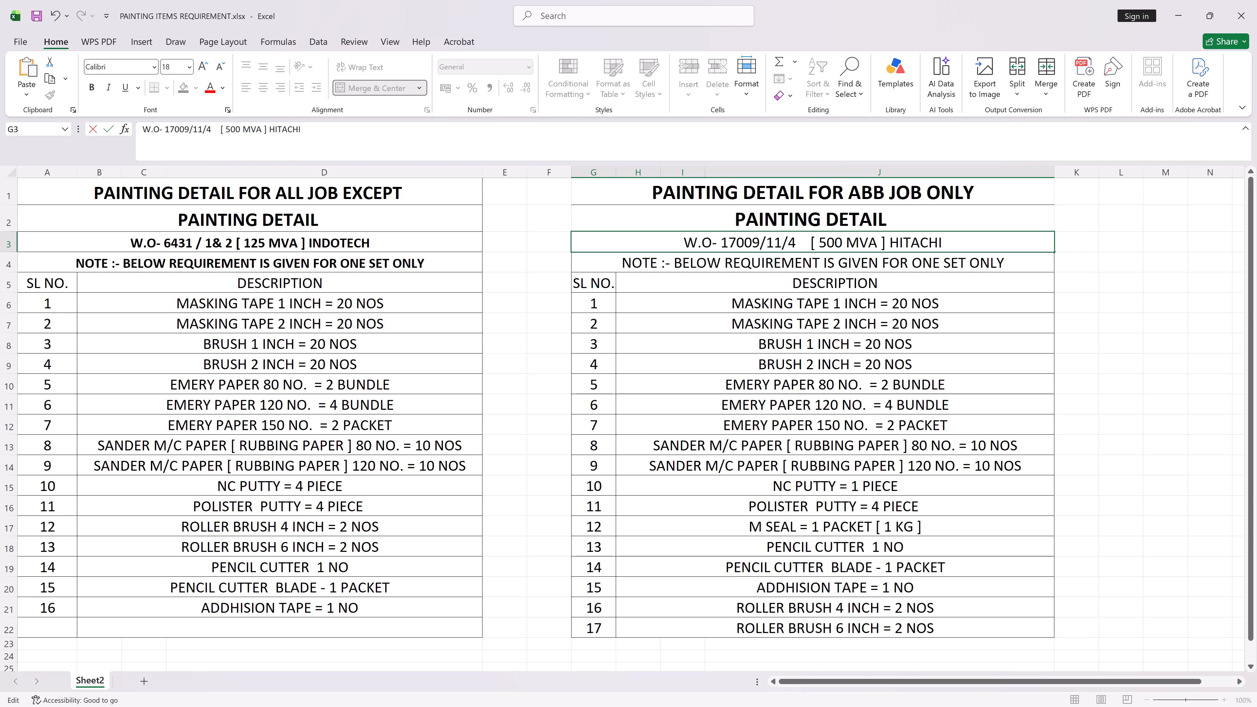
{"action": "key", "text": "Right"}
{"action": "key", "text": "Delete"}
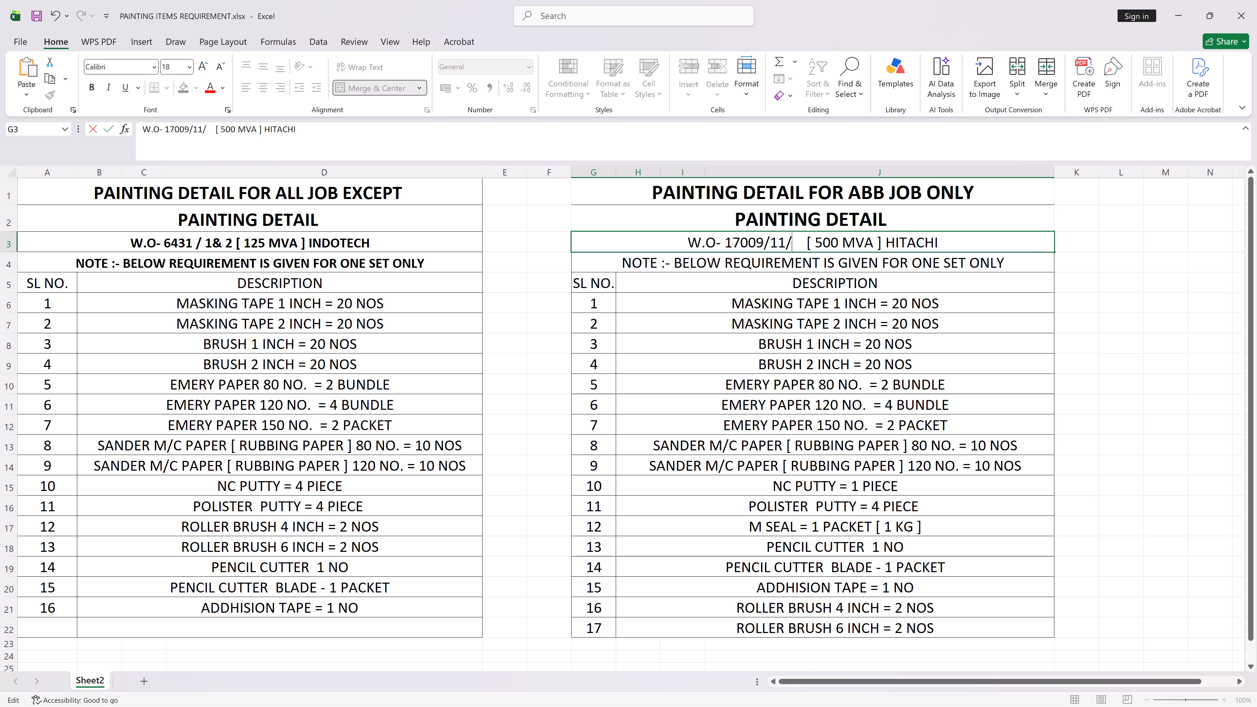
{"action": "key", "text": "Delete"}
{"action": "key", "text": "BackSpace"}
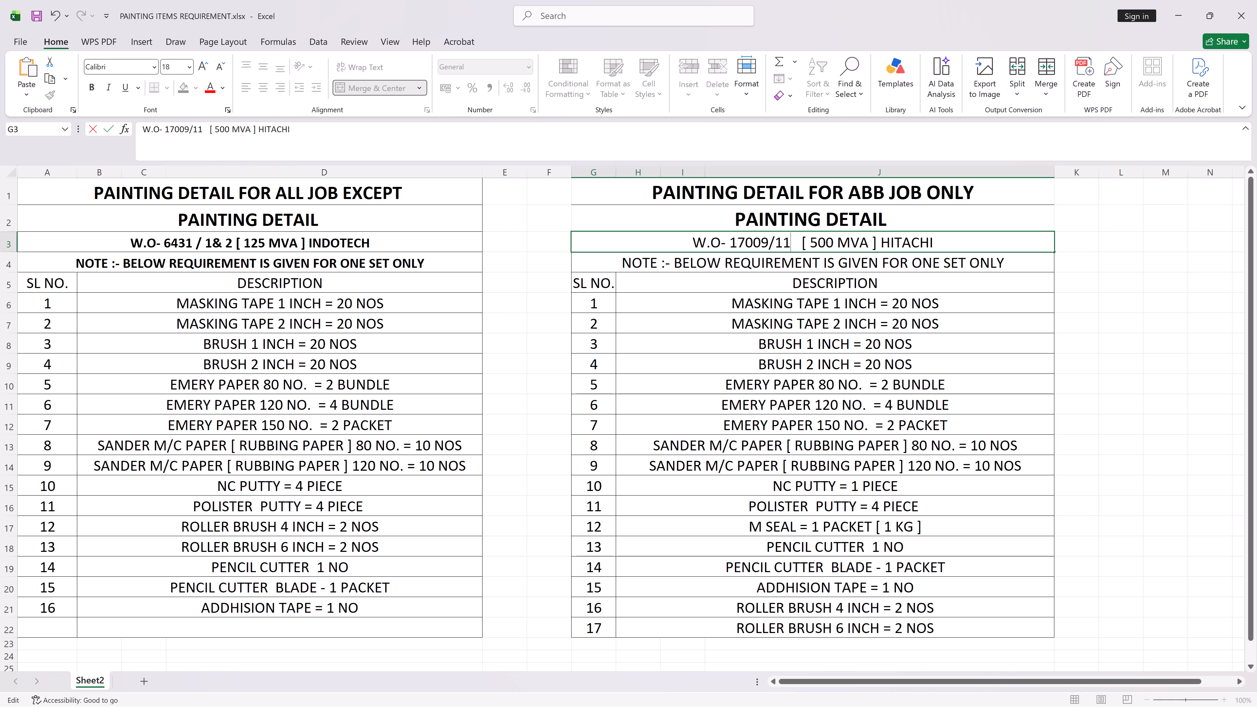
Set the rating in the ABB table's work order line to 800 MVA.
{"action": "key", "text": "Right"}
{"action": "key", "text": "Right"}
{"action": "key", "text": "Right"}
{"action": "key", "text": "Right"}
{"action": "key", "text": "Right"}
{"action": "key", "text": "Right"}
{"action": "key", "text": "BackSpace"}
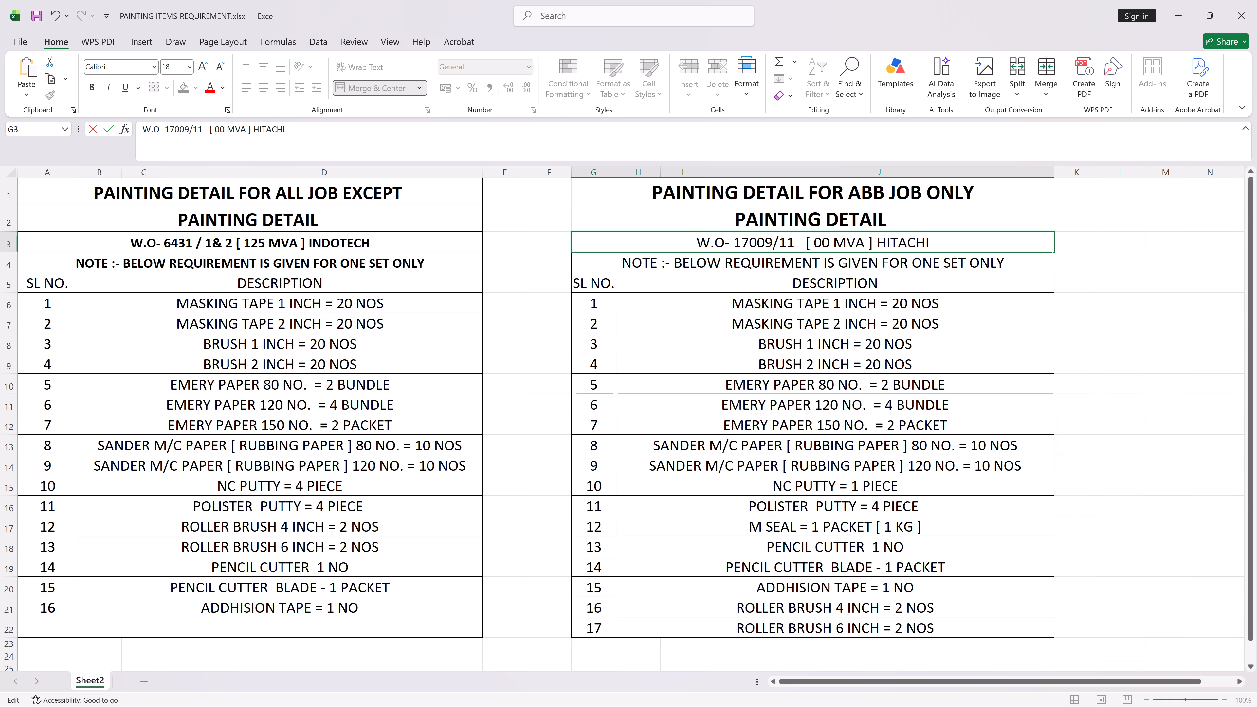
{"action": "key", "text": "8"}
Append HVDC after HITACHI in the ABB table's work order line.
{"action": "key", "text": "Right"}
{"action": "key", "text": "Right"}
{"action": "key", "text": "Right"}
{"action": "key", "text": "Right"}
{"action": "key", "text": "Right"}
{"action": "key", "text": "Right"}
{"action": "key", "text": "Right"}
{"action": "key", "text": "Right"}
{"action": "key", "text": "Right"}
{"action": "key", "text": "Right"}
{"action": "key", "text": "Right"}
{"action": "key", "text": "Right"}
{"action": "key", "text": "Right"}
{"action": "key", "text": "Right"}
{"action": "key", "text": "Right"}
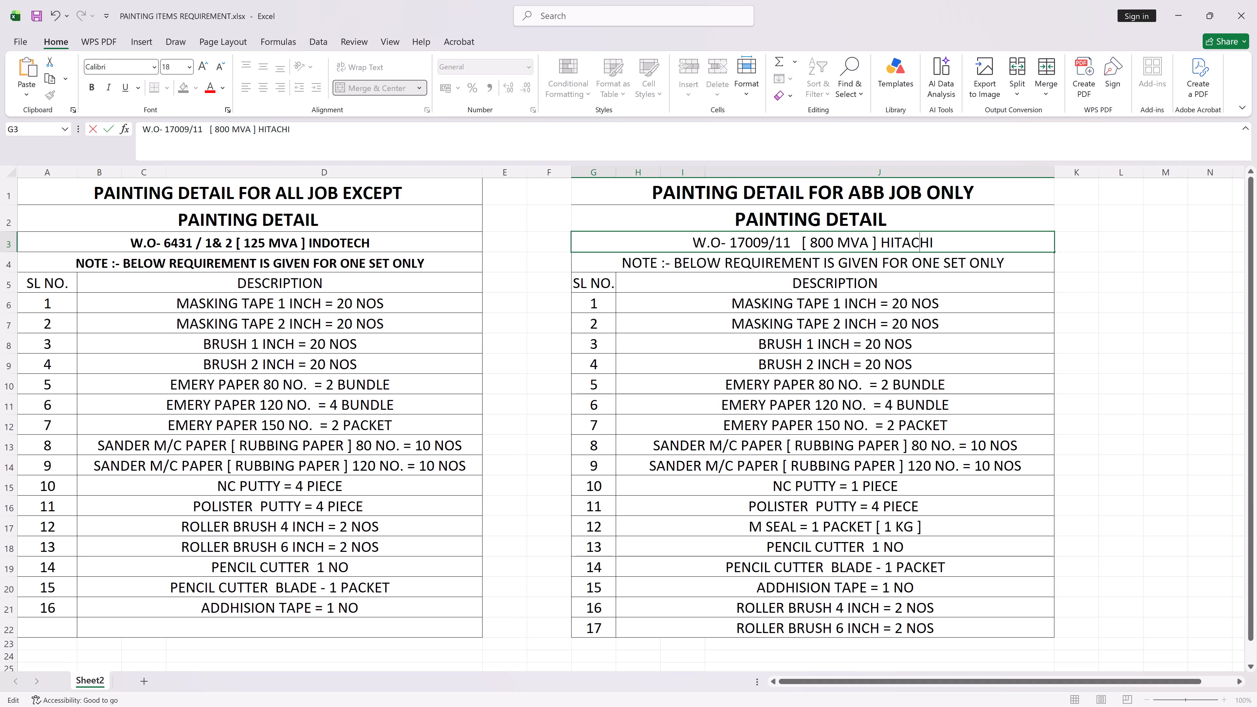
{"action": "key", "text": "Right"}
{"action": "key", "text": "space"}
{"action": "type", "text": "HVDC"}
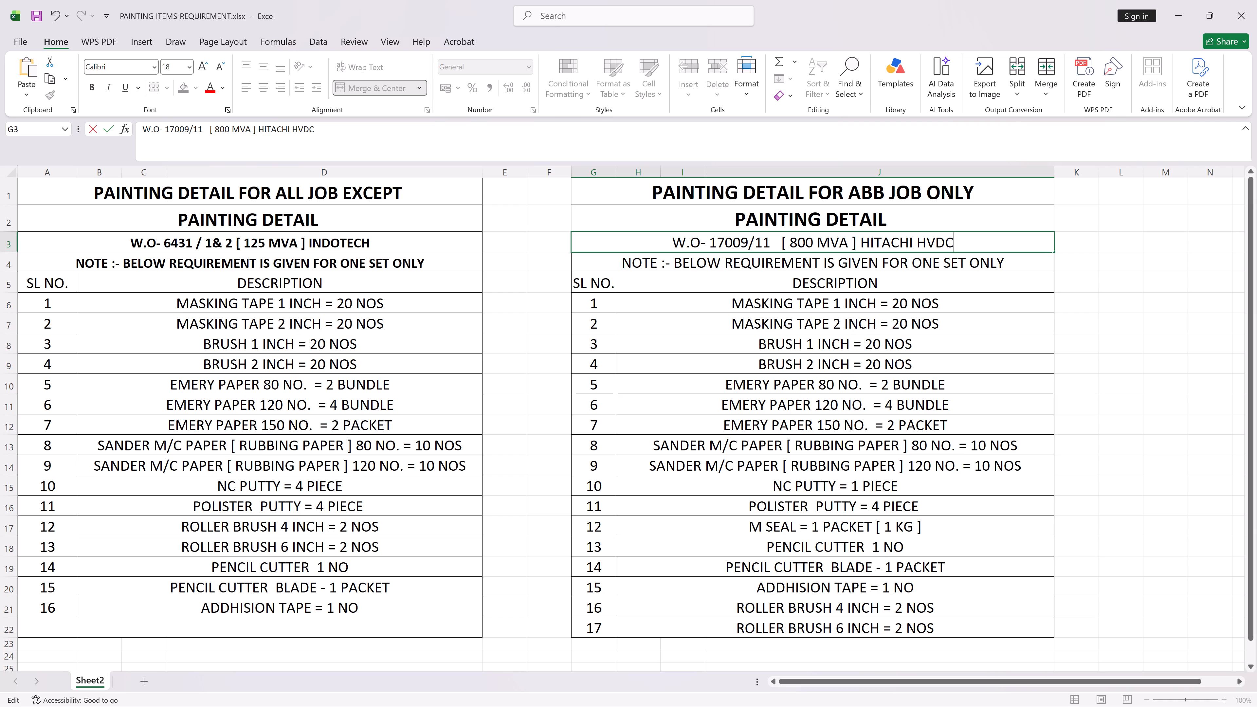
Set the ROLLER BRUSH 4 INCH and ROLLER BRUSH 6 INCH quantities in the ABB table to 1 NOS each.
{"action": "scroll", "coordinate": [907, 568], "scroll_direction": "down", "scroll_amount": 1}
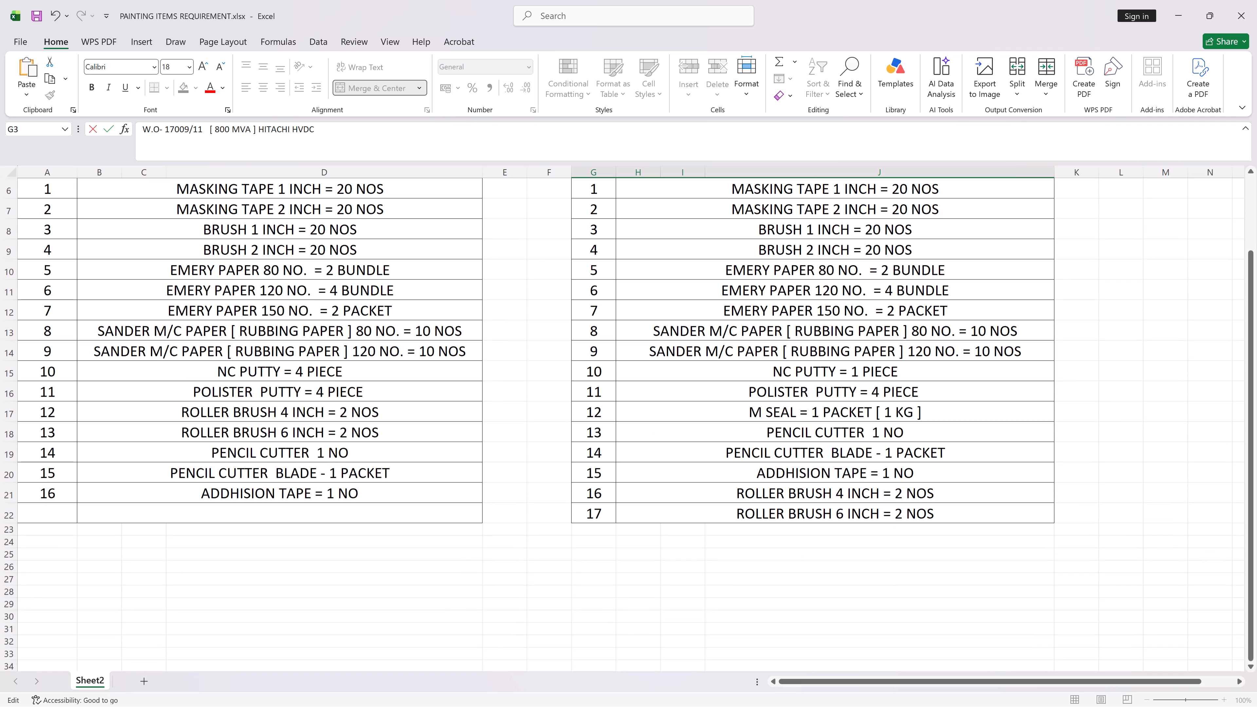
{"action": "double_click", "coordinate": [901, 494]}
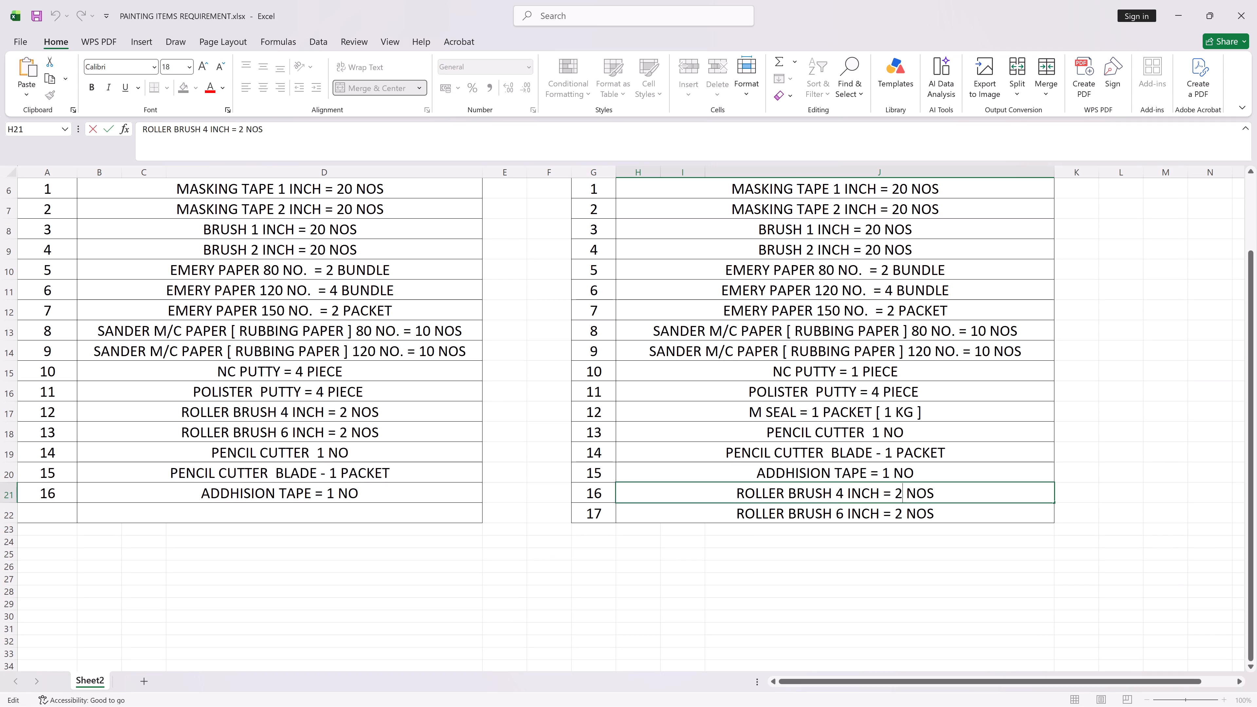
{"action": "key", "text": "BackSpace"}
{"action": "key", "text": "1"}
{"action": "double_click", "coordinate": [901, 510]}
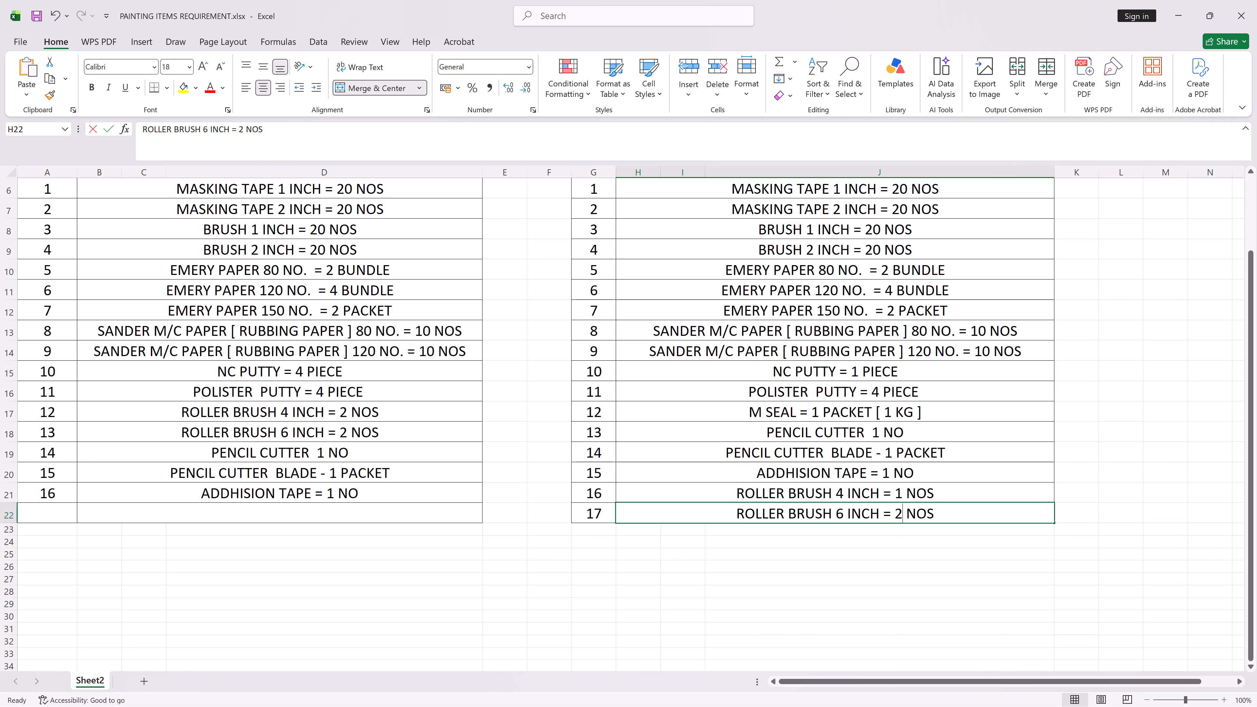
{"action": "key", "text": "BackSpace"}
{"action": "key", "text": "1"}
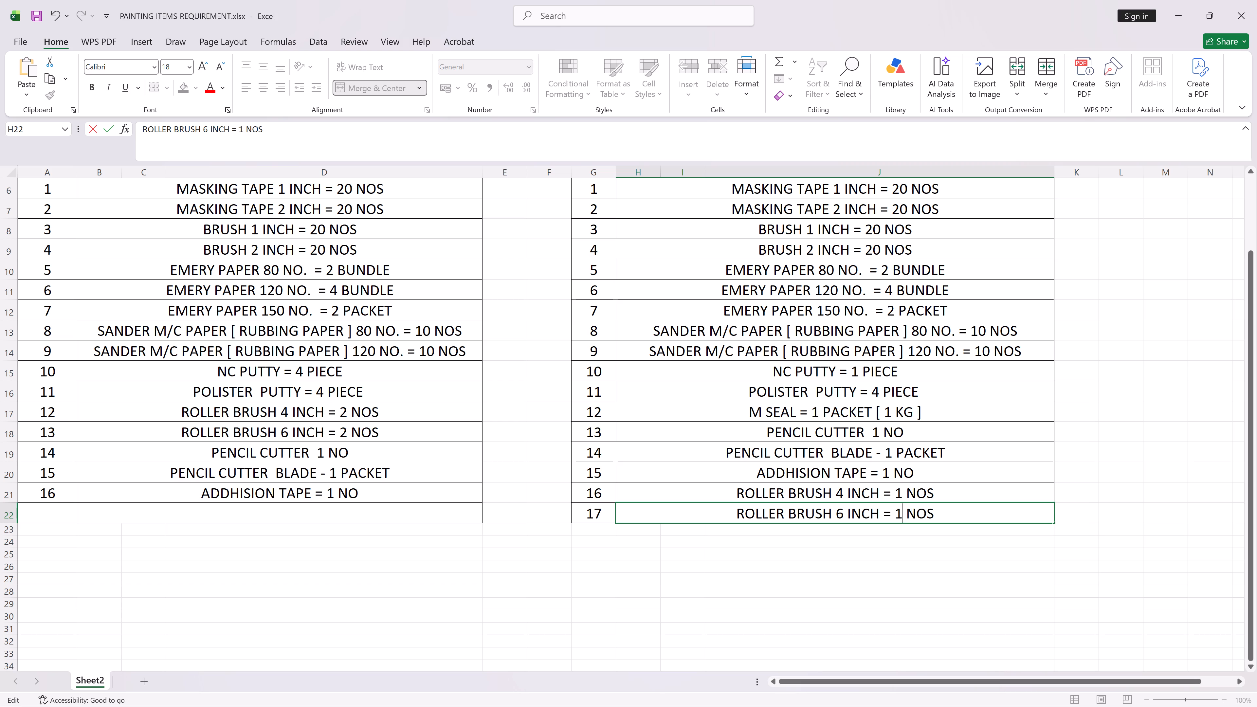
Apply all borders to the whole PAINTING DETAIL FOR ABB JOB ONLY table, from its title to row 17's item.
{"action": "scroll", "coordinate": [962, 593], "scroll_direction": "up", "scroll_amount": 2}
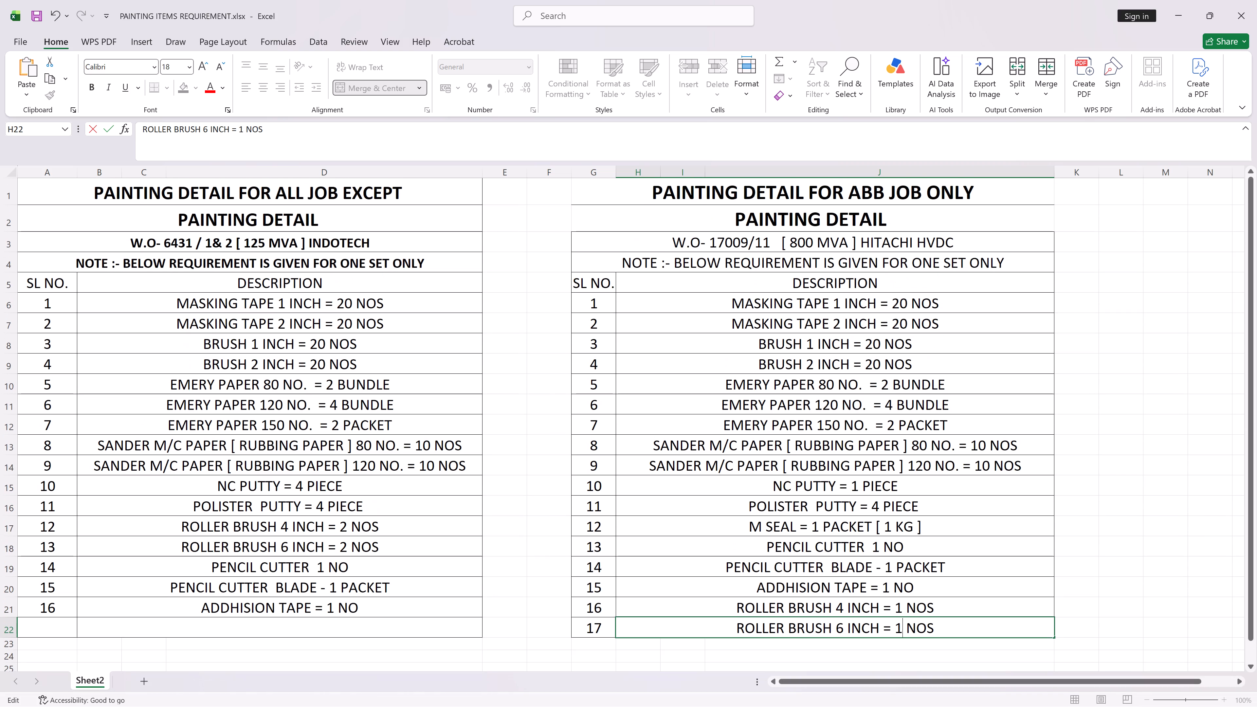
{"action": "scroll", "coordinate": [924, 562], "scroll_direction": "up", "scroll_amount": 1}
{"action": "left_click_drag", "start_coordinate": [592, 190], "coordinate": [632, 231]}
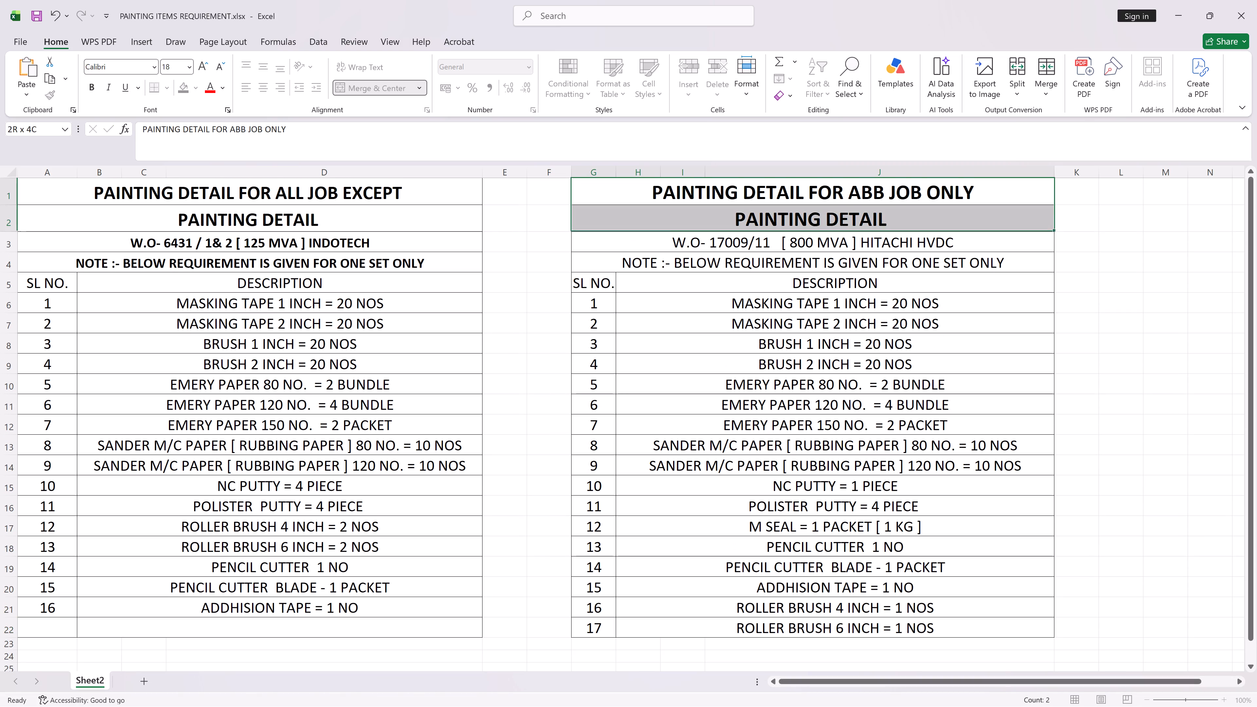
{"action": "left_click_drag", "start_coordinate": [632, 231], "coordinate": [655, 636]}
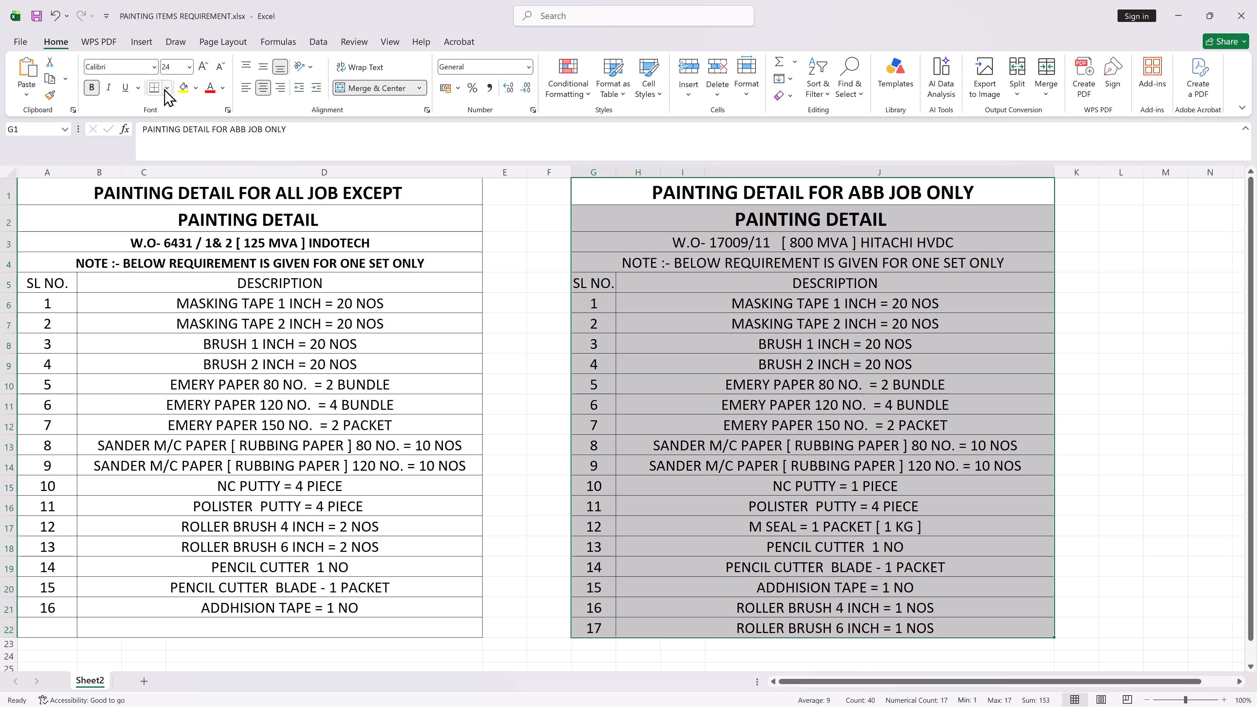
{"action": "left_click", "coordinate": [164, 88]}
{"action": "left_click", "coordinate": [189, 224]}
Print one copy of the ABB painting detail sheet on the RICOH M 2310N printer using its A4 profile.
{"action": "key", "text": "ctrl+p"}
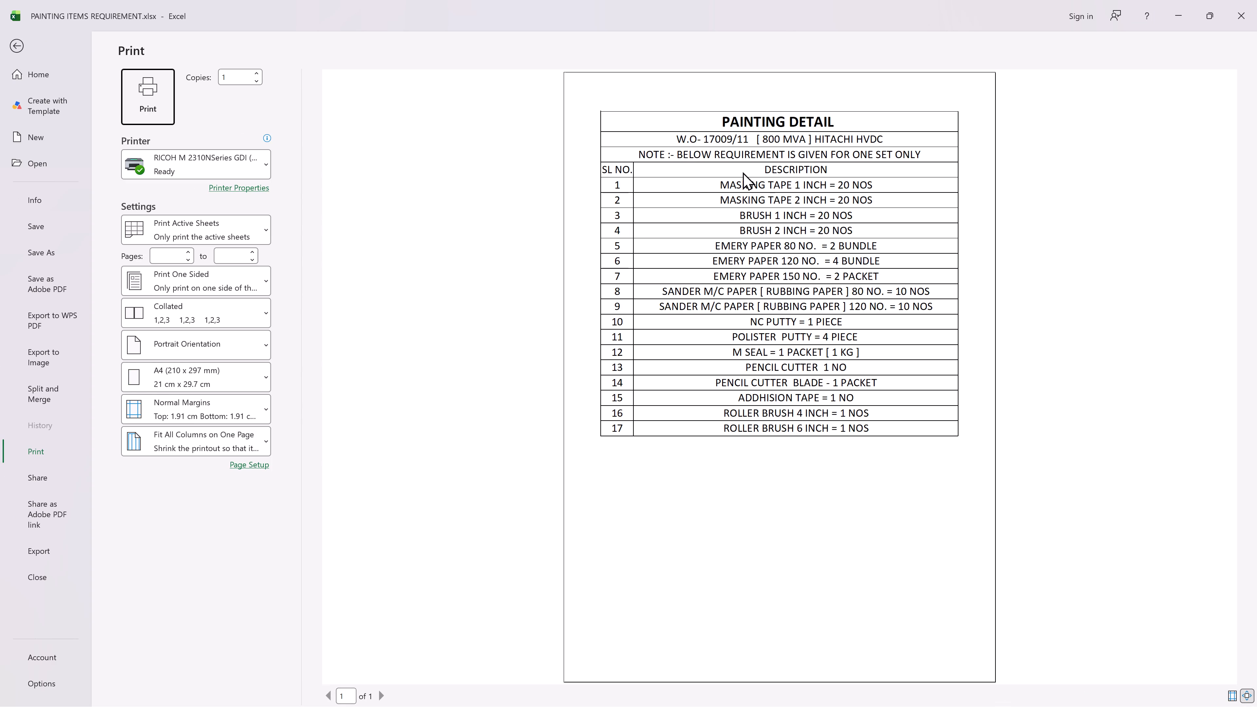
{"action": "left_click", "coordinate": [250, 189]}
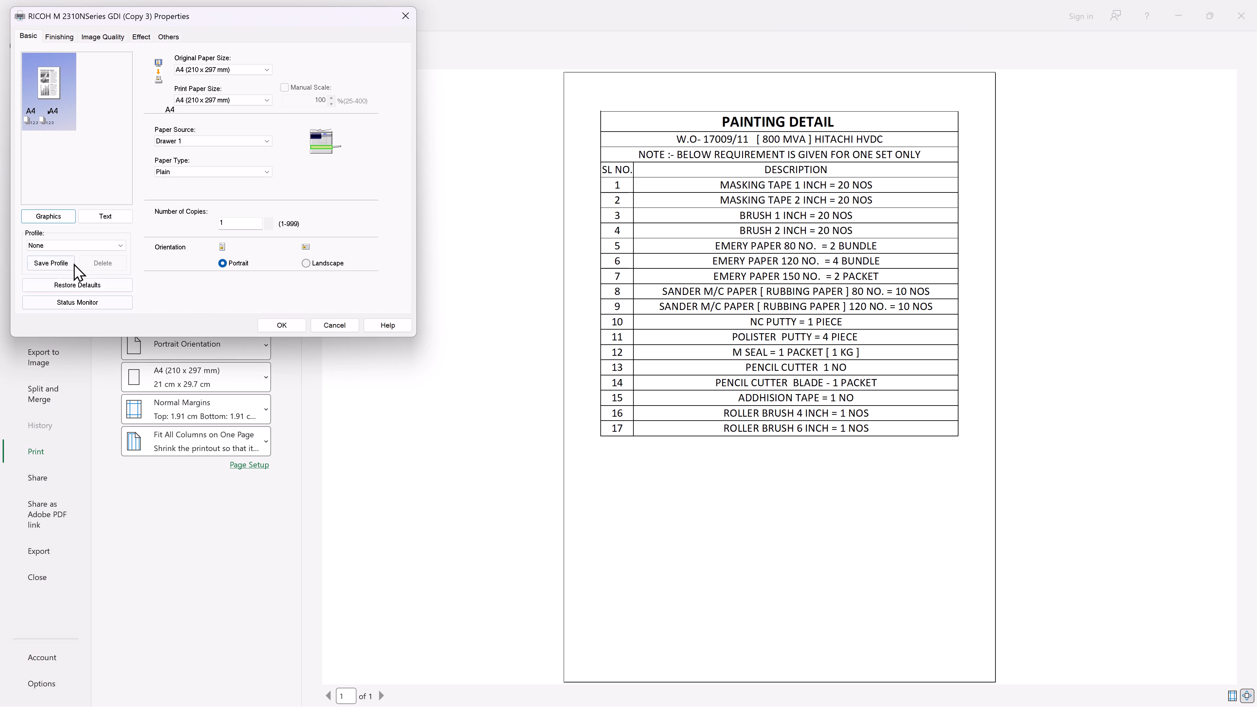
{"action": "left_click", "coordinate": [74, 247]}
{"action": "left_click", "coordinate": [51, 262]}
{"action": "left_click", "coordinate": [288, 328]}
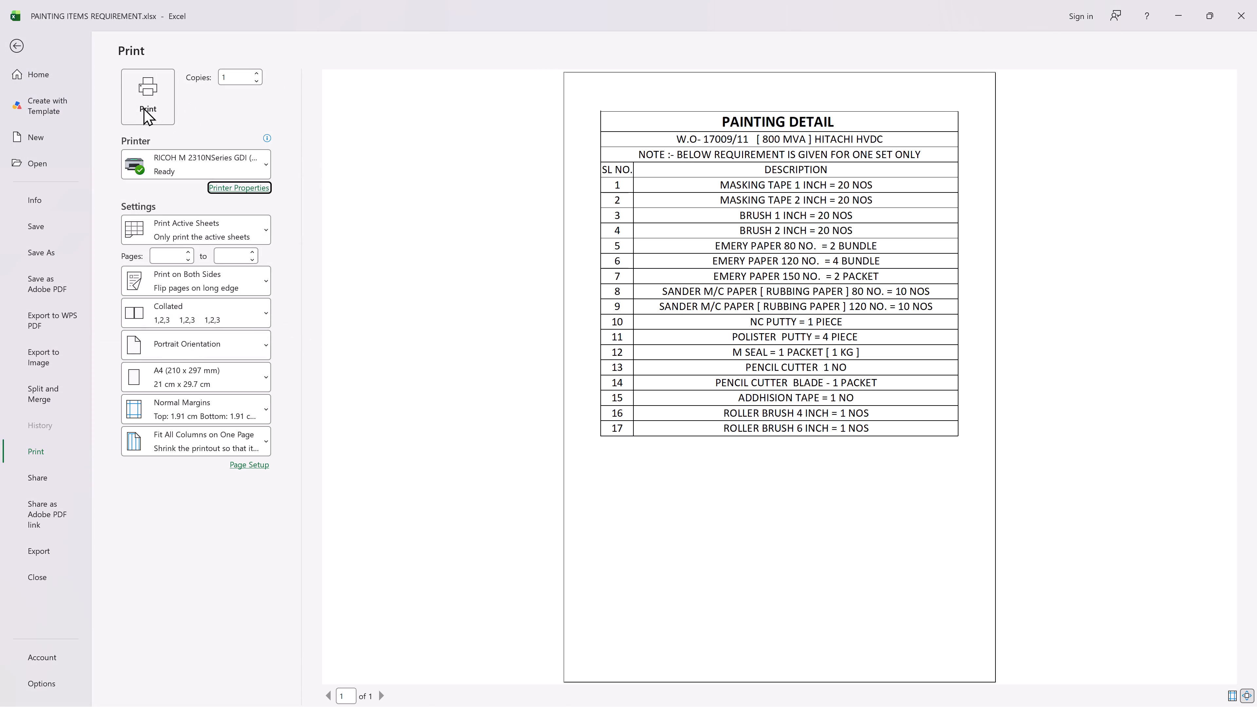
{"action": "left_click", "coordinate": [142, 107]}
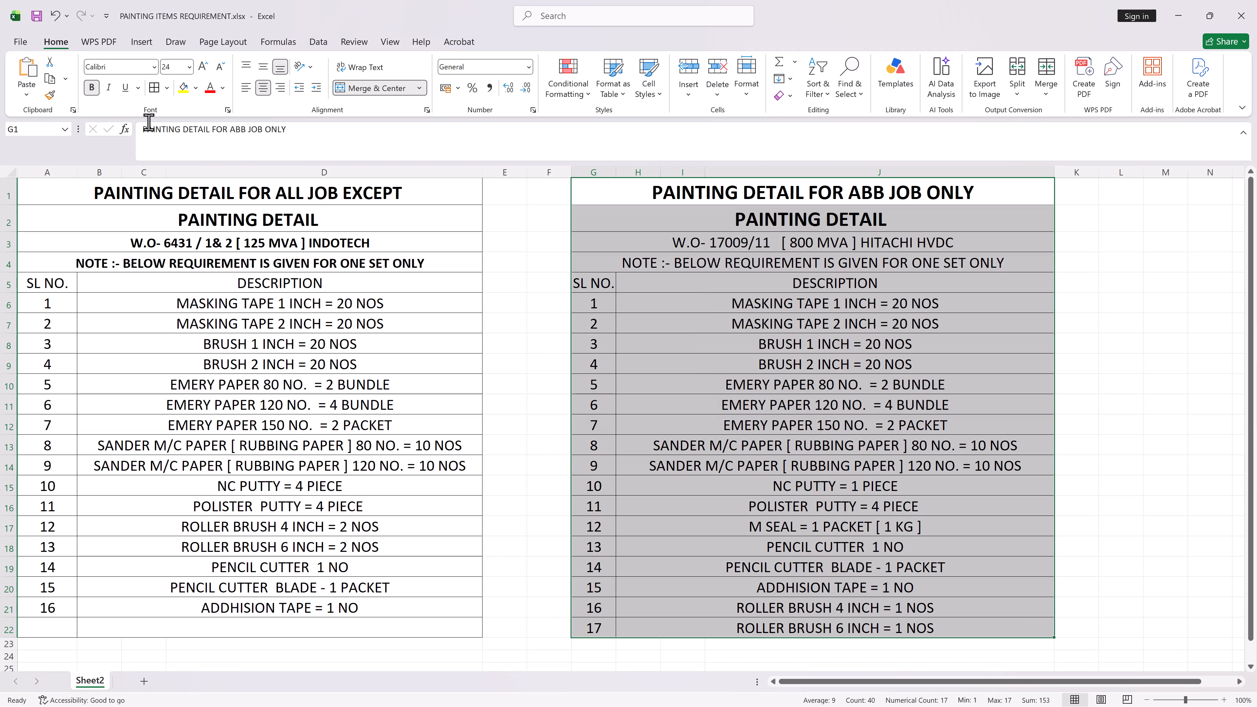
Close the PAINTING ITEMS REQUIREMENT workbook and save its changes.
{"action": "left_click", "coordinate": [1238, 15]}
{"action": "left_click", "coordinate": [606, 381]}
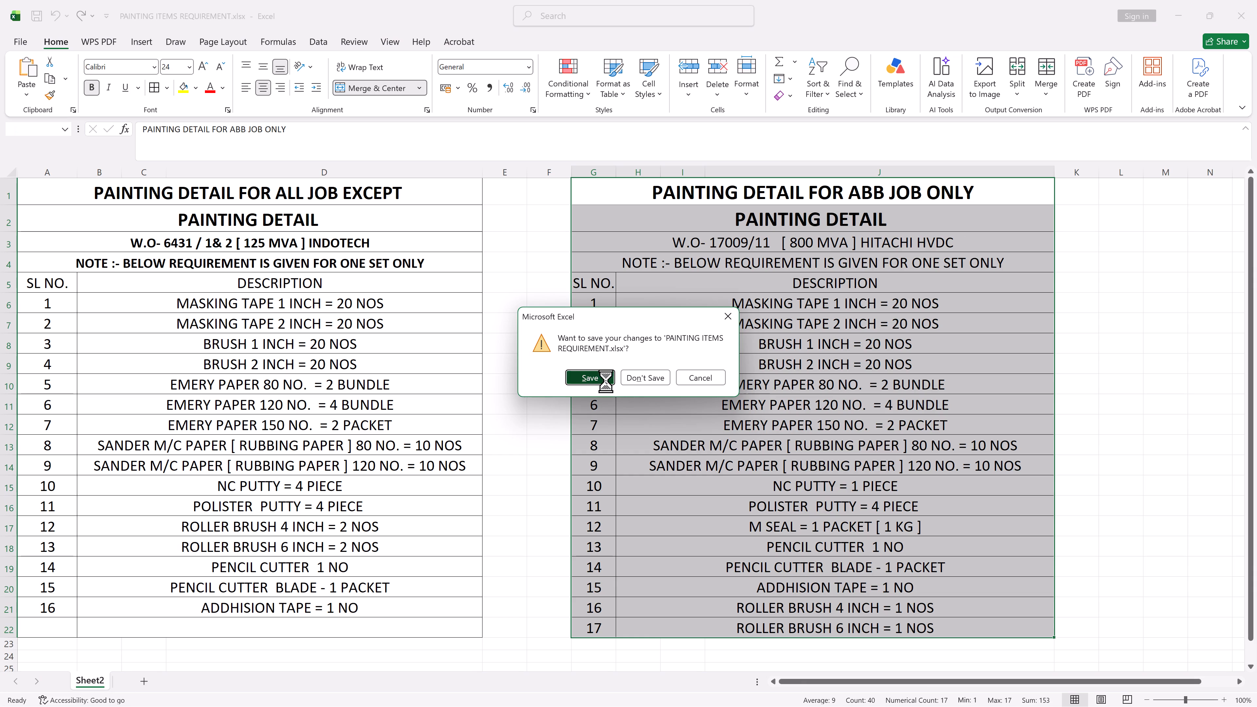
Open the PLASTIC CAPS PIPE FOR ABB workbook from the KICK OF MEETING folder.
{"action": "double_click", "coordinate": [186, 281]}
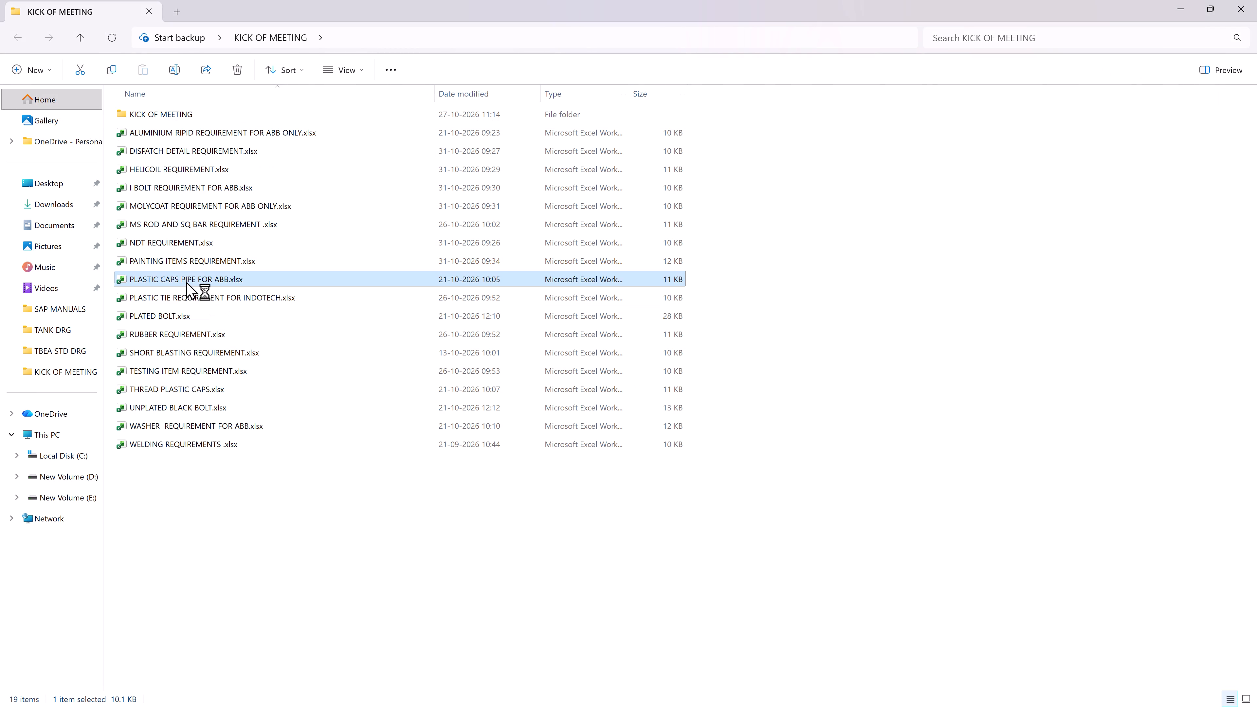
{"action": "scroll", "coordinate": [195, 285], "scroll_direction": "up", "scroll_amount": 1}
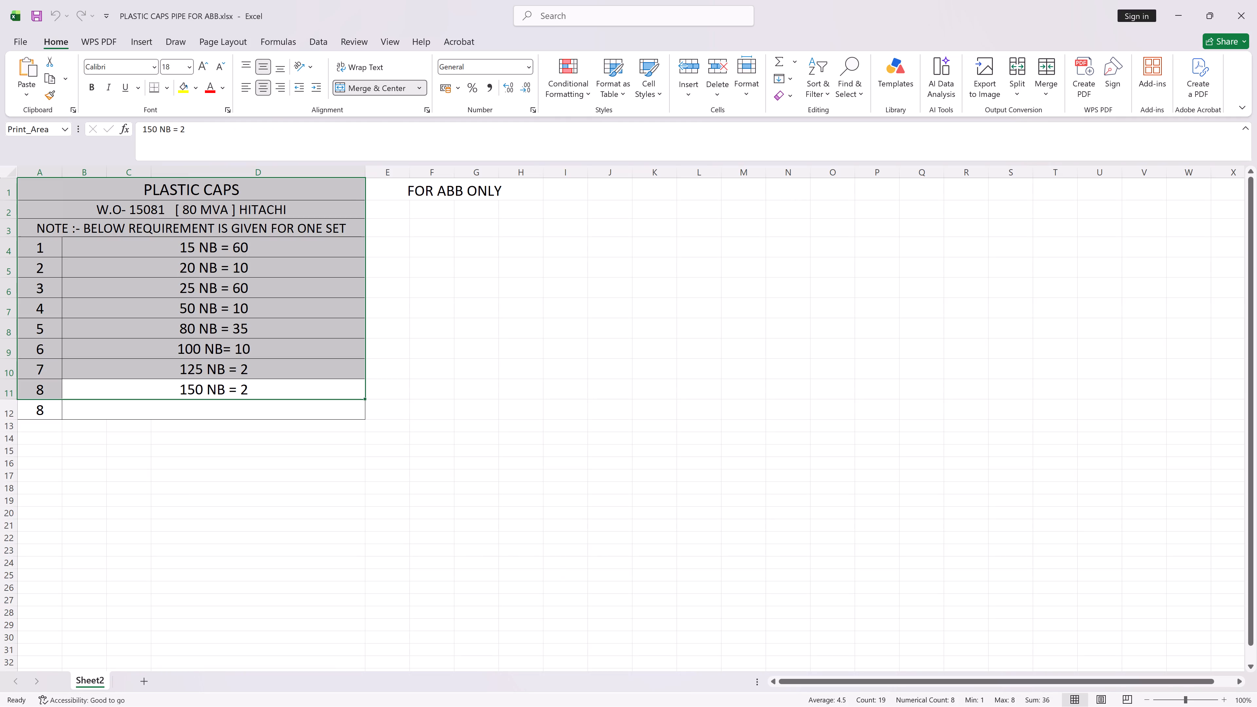
Set the work order number under the PLASTIC CAPS title to 17009/11.
{"action": "double_click", "coordinate": [161, 209]}
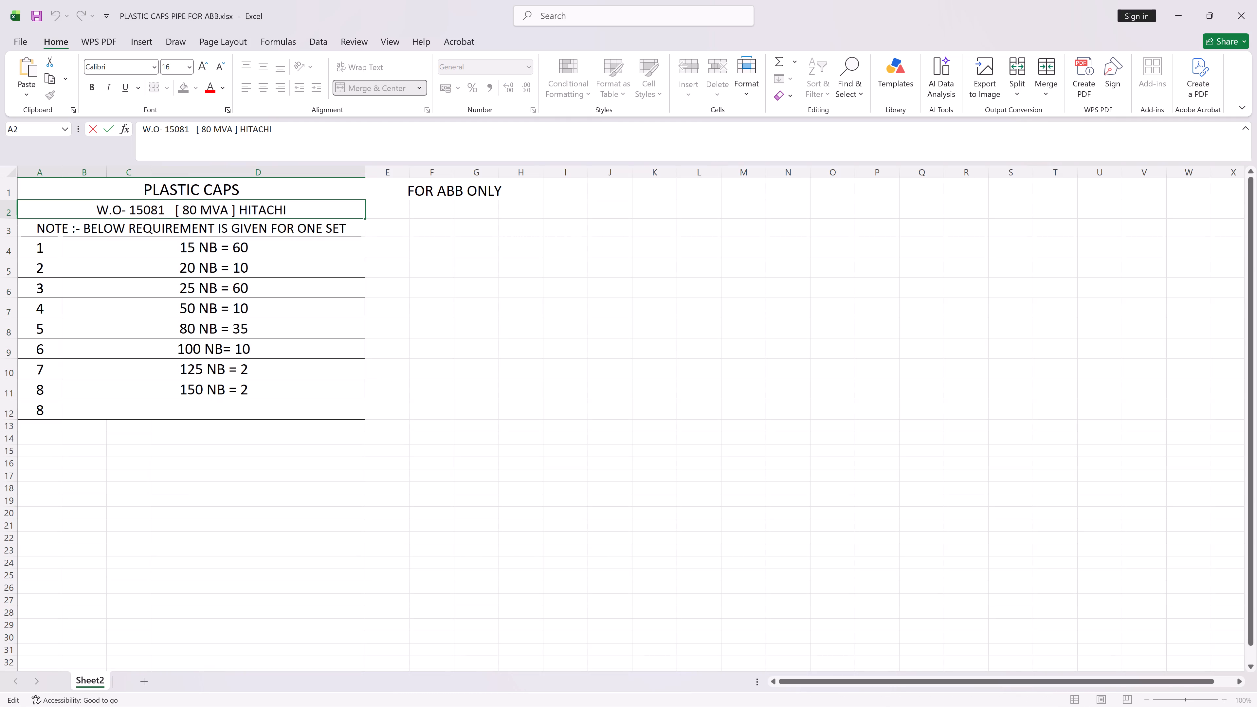
{"action": "key", "text": "BackSpace"}
{"action": "key", "text": "BackSpace"}
{"action": "key", "text": "BackSpace"}
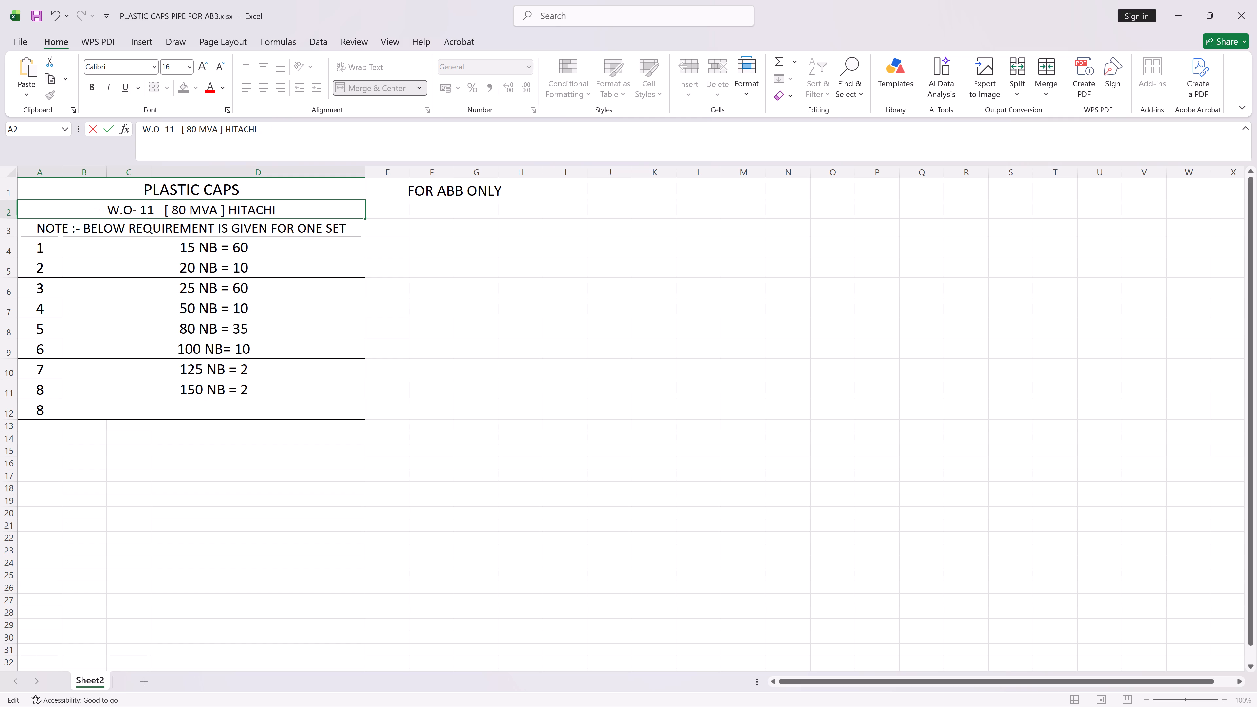
{"action": "key", "text": "Delete"}
{"action": "type", "text": "7009/"}
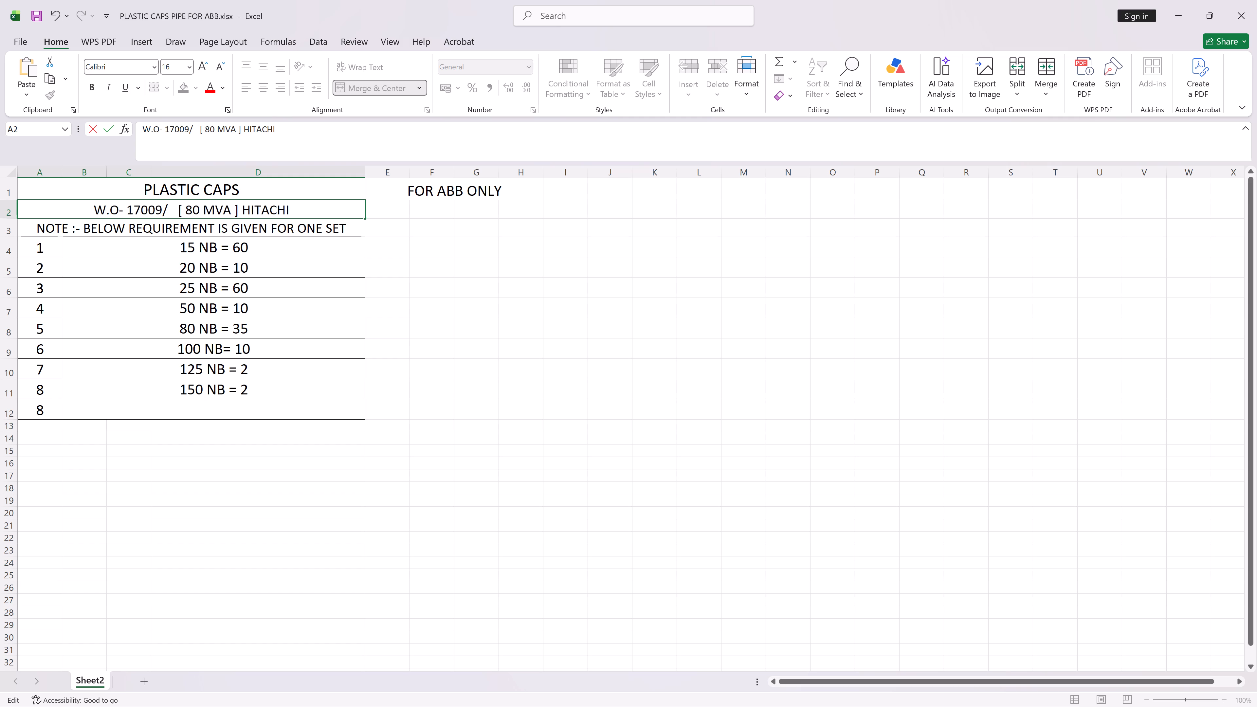
{"action": "type", "text": "11"}
Set the rating in the PLASTIC CAPS work order line to 800 MVA.
{"action": "key", "text": "Right"}
{"action": "key", "text": "Right"}
{"action": "key", "text": "Right"}
{"action": "key", "text": "Right"}
{"action": "key", "text": "Right"}
{"action": "key", "text": "Right"}
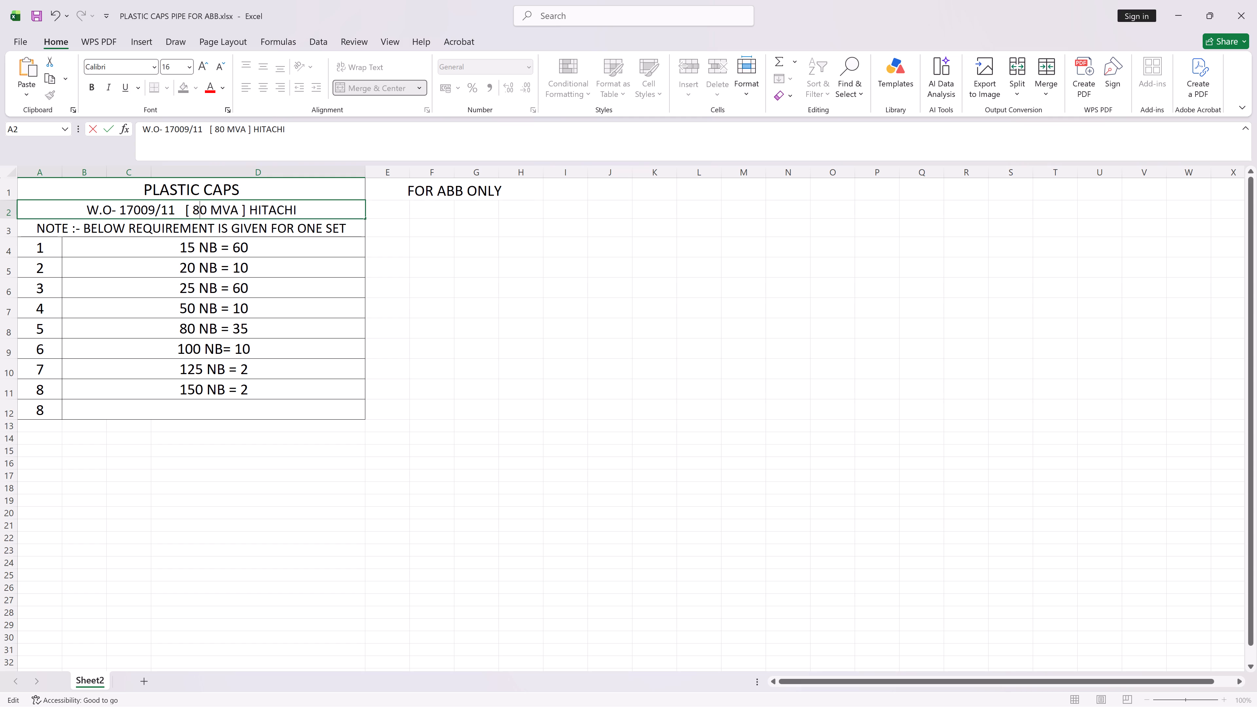
{"action": "key", "text": "0"}
Add HVDC after HITACHI in the work order line under the PLASTIC CAPS title.
{"action": "key", "text": "Right"}
{"action": "key", "text": "Right"}
{"action": "key", "text": "Right"}
{"action": "key", "text": "Right"}
{"action": "key", "text": "Right"}
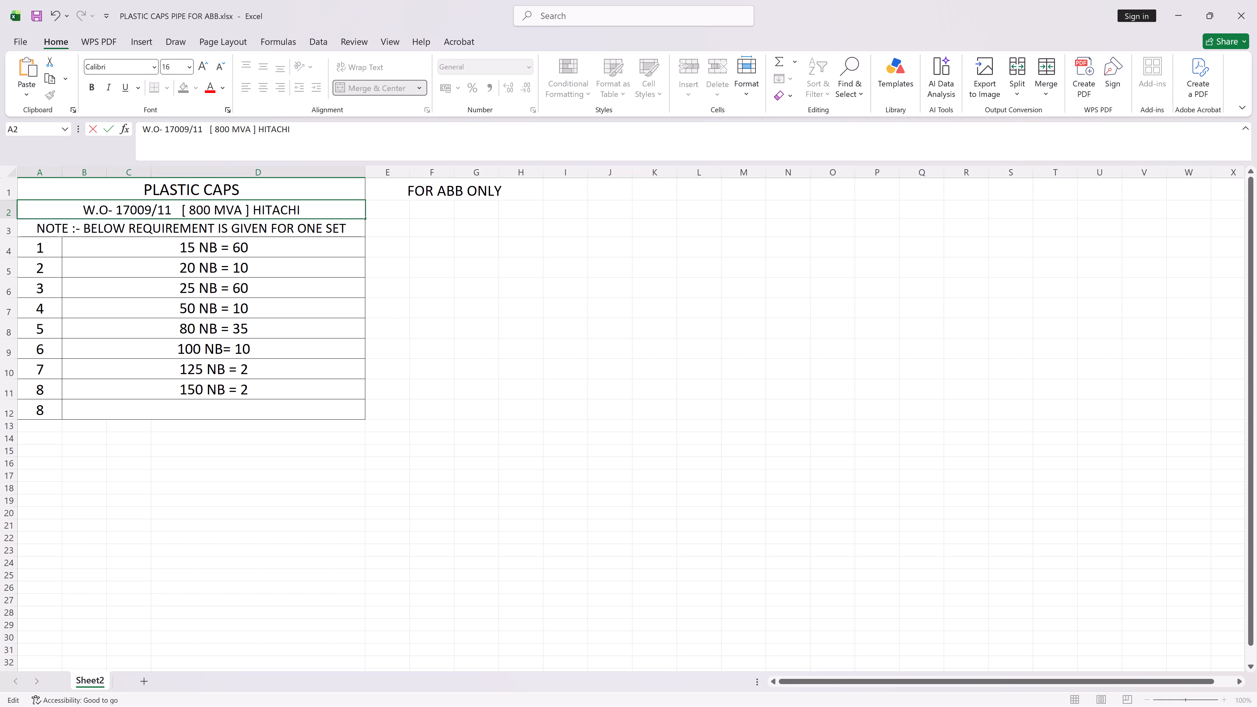
{"action": "key", "text": "Right"}
{"action": "key", "text": "Right"}
{"action": "key", "text": "Right"}
{"action": "key", "text": "Right"}
{"action": "key", "text": "Right"}
{"action": "key", "text": "Right"}
{"action": "key", "text": "Right"}
{"action": "key", "text": "Right"}
{"action": "key", "text": "Right"}
{"action": "key", "text": "Right"}
{"action": "key", "text": "space"}
{"action": "type", "text": "HVDC"}
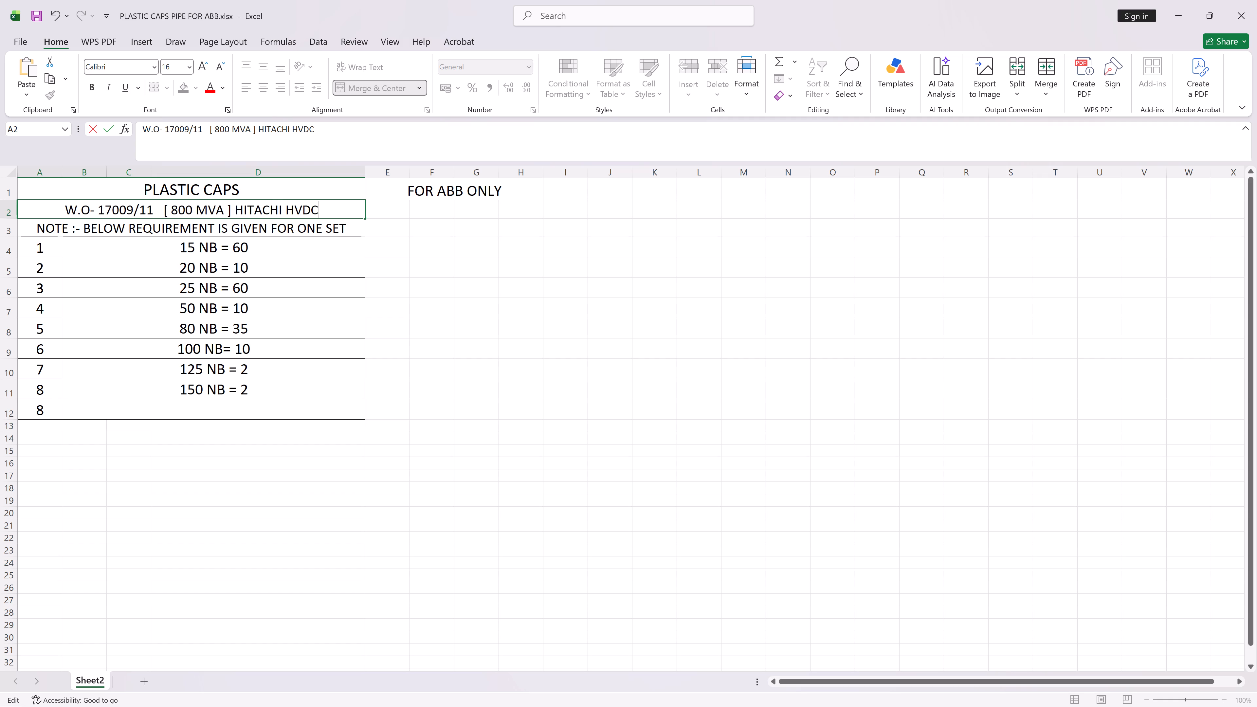
Change the second item in the caps list to 25 NB = 100.
{"action": "double_click", "coordinate": [248, 268]}
{"action": "key", "text": "0"}
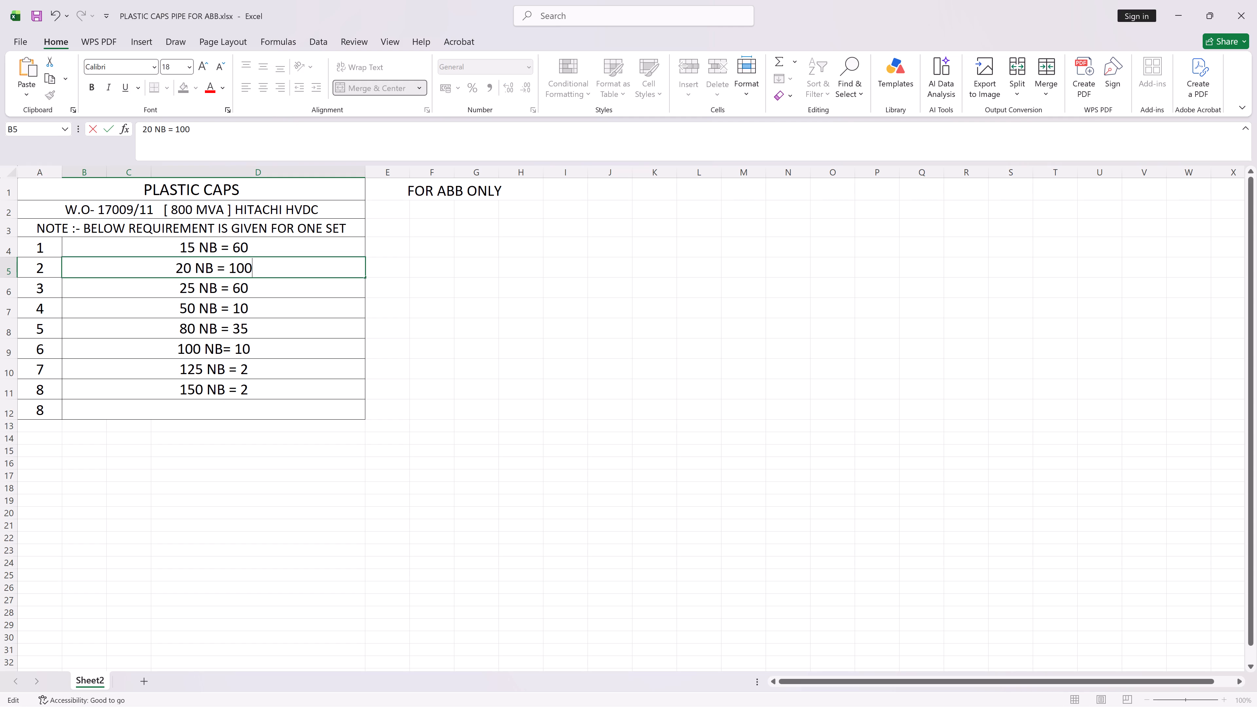
{"action": "left_click", "coordinate": [192, 269]}
{"action": "key", "text": "BackSpace"}
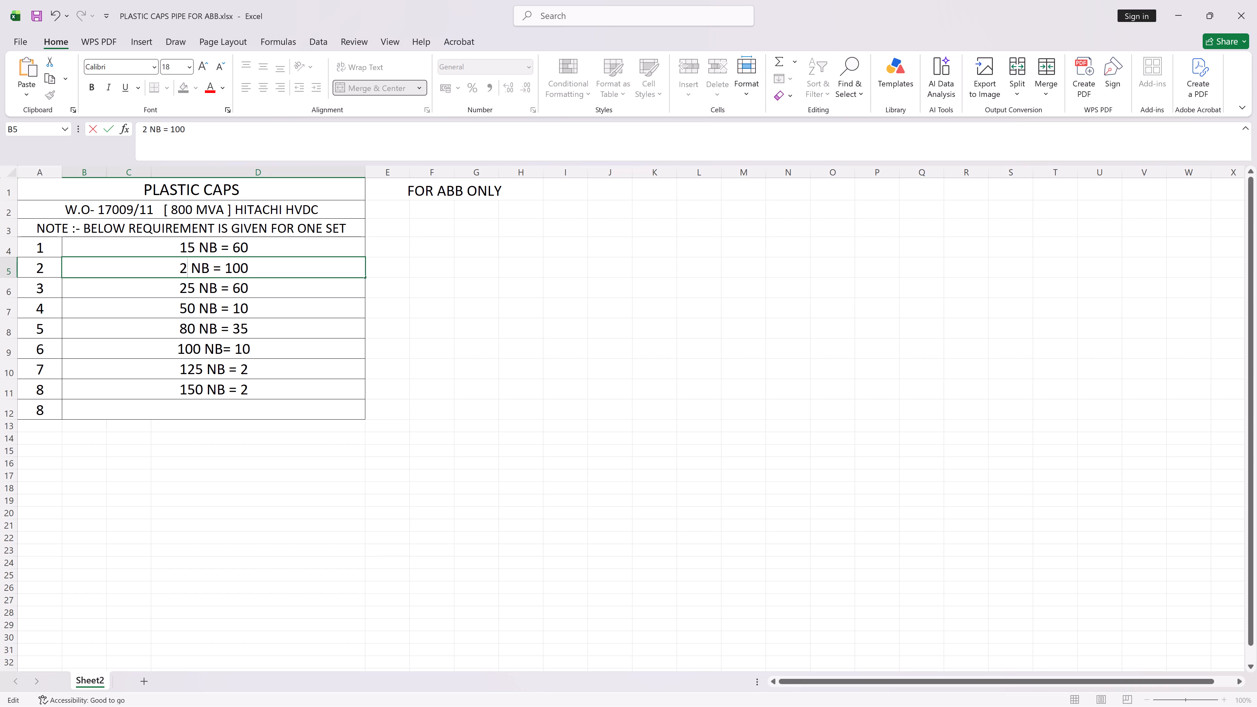
{"action": "key", "text": "5"}
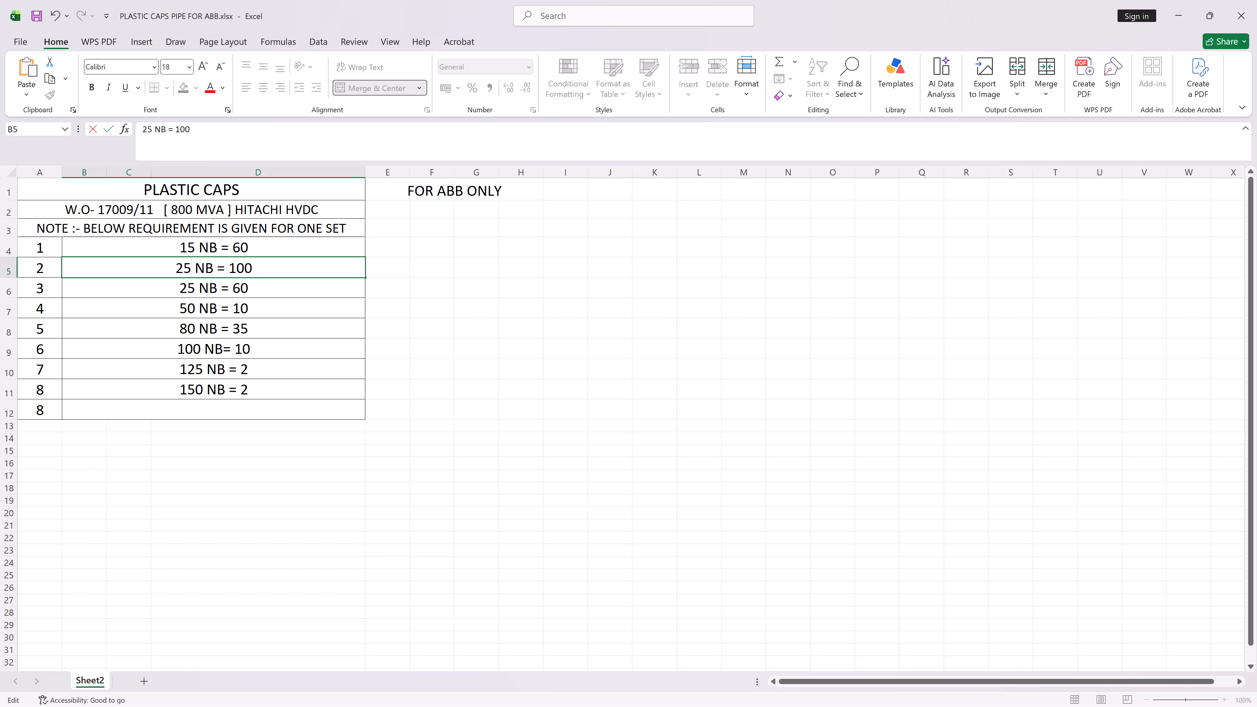
Delete the row of the duplicate 25 NB = 60 item.
{"action": "left_click", "coordinate": [5, 287]}
{"action": "right_click", "coordinate": [5, 287]}
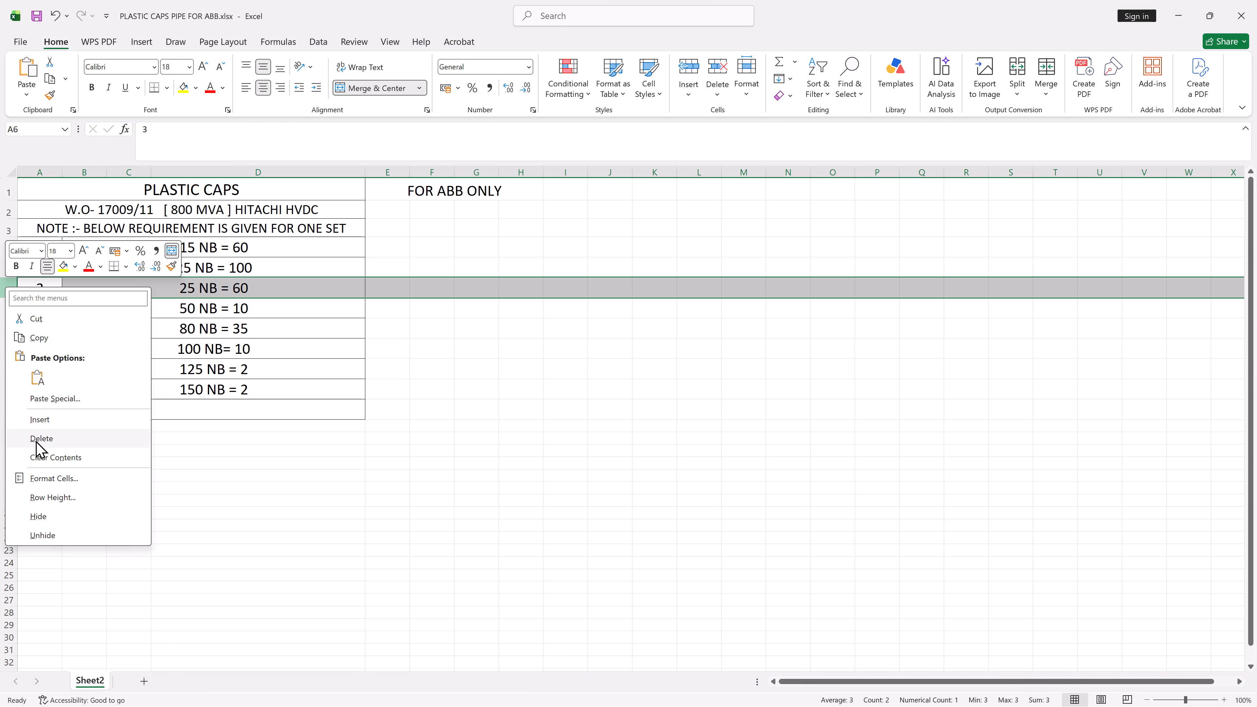
{"action": "left_click", "coordinate": [36, 440]}
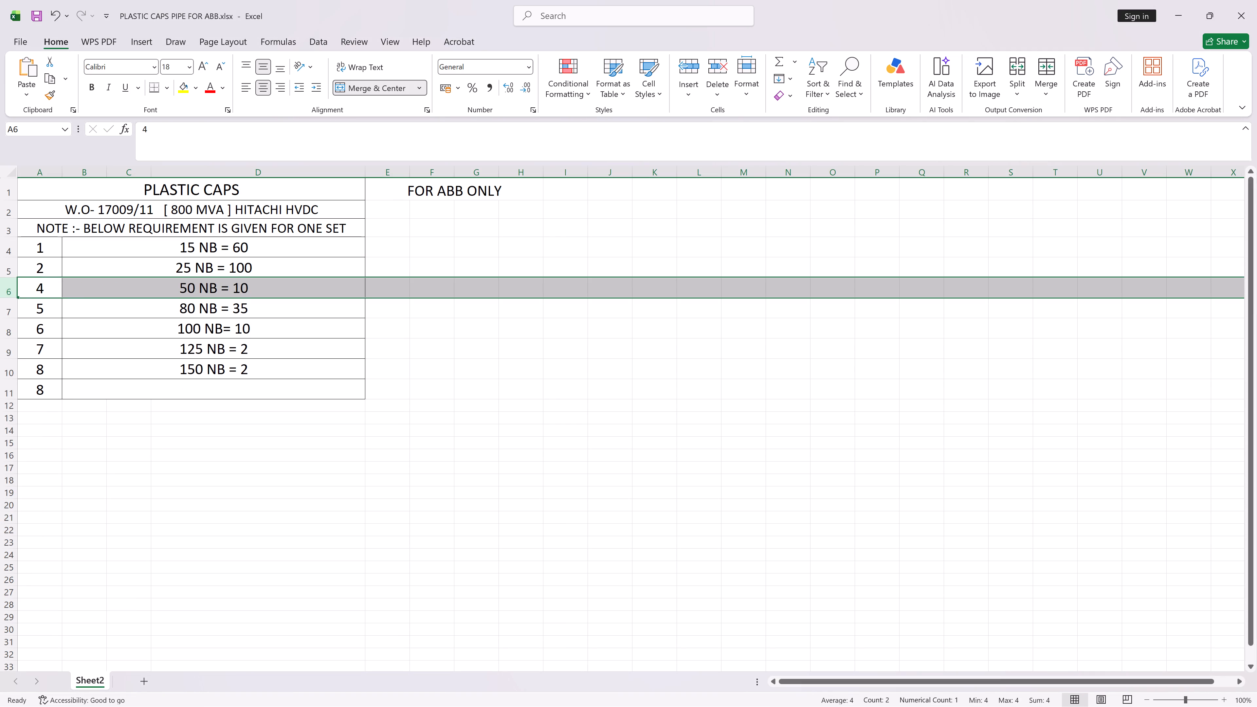
Set the 50 NB quantity to 40 and the 100 NB quantity to 120.
{"action": "double_click", "coordinate": [251, 284]}
{"action": "left_click", "coordinate": [238, 288]}
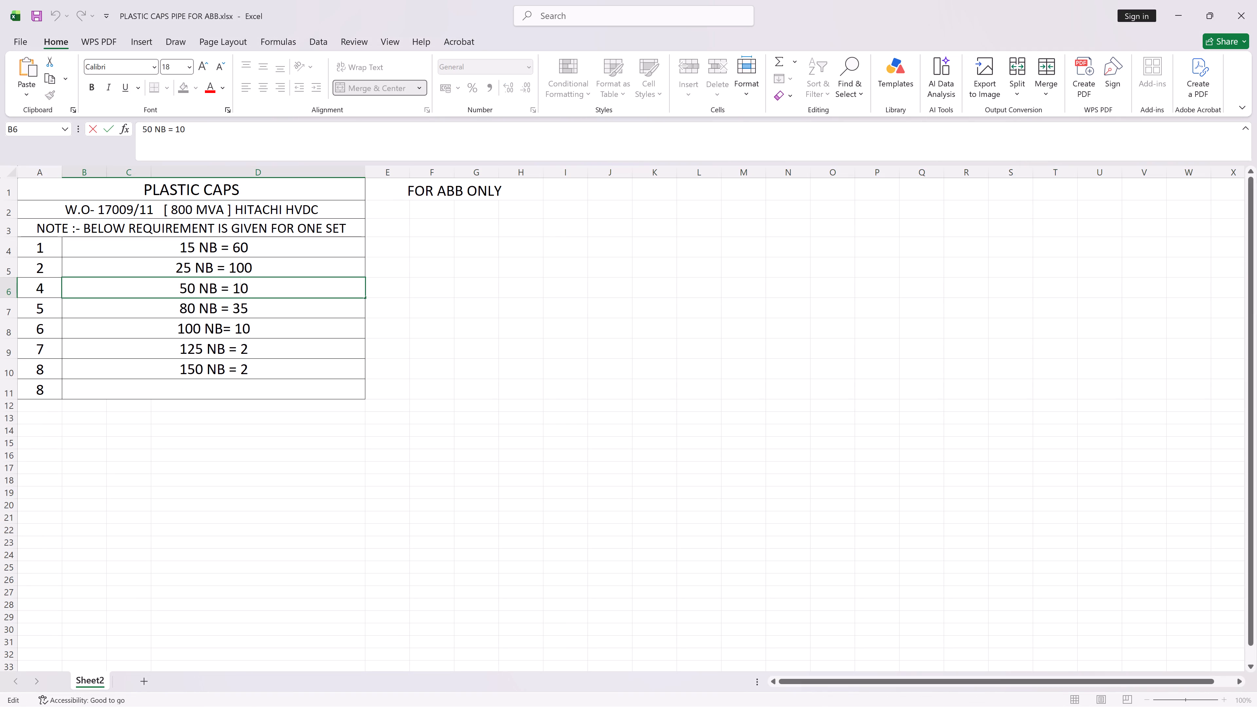
{"action": "key", "text": "BackSpace"}
{"action": "key", "text": "4"}
{"action": "double_click", "coordinate": [245, 327]}
{"action": "key", "text": "2"}
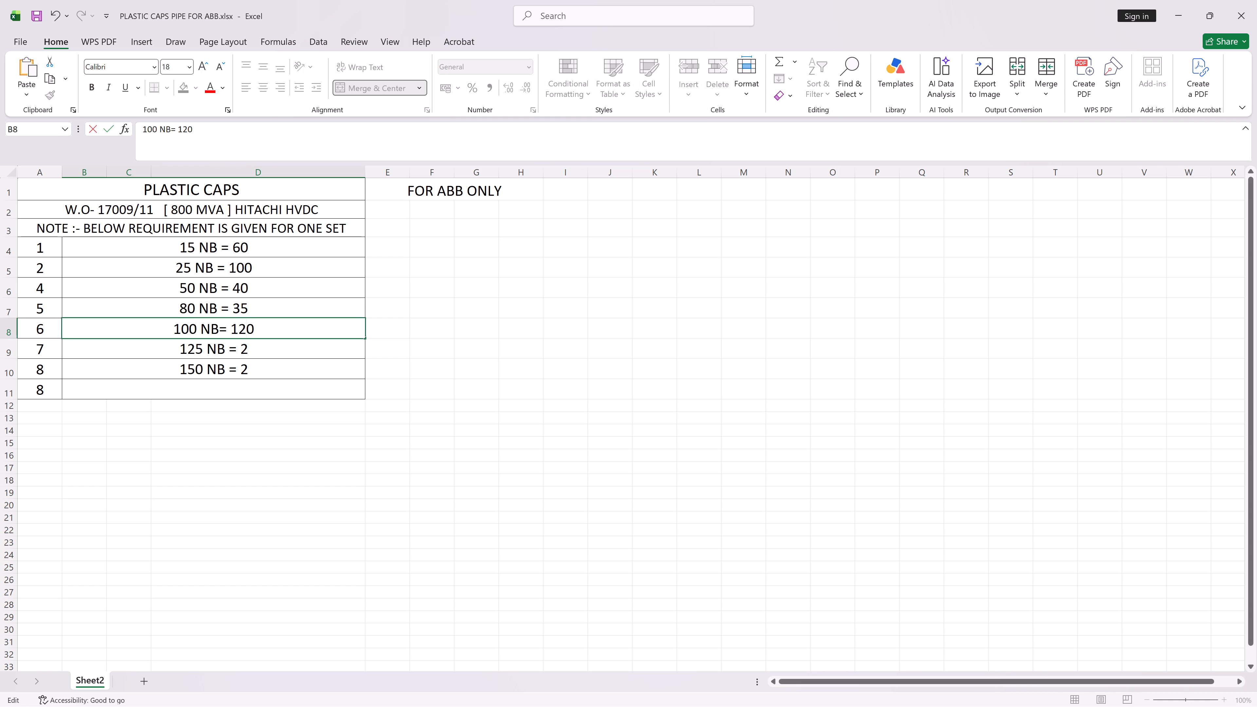
Set the 125 NB quantity to 20 and the 150 NB quantity to 15.
{"action": "double_click", "coordinate": [252, 348]}
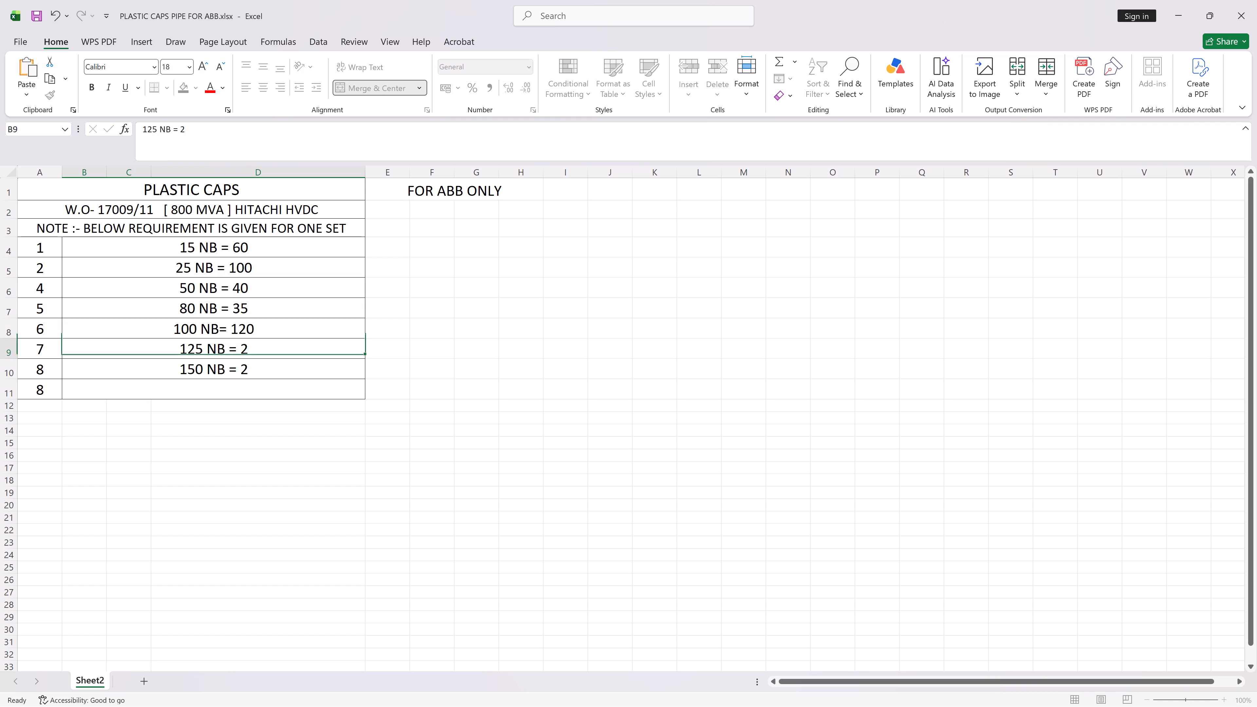
{"action": "key", "text": "0"}
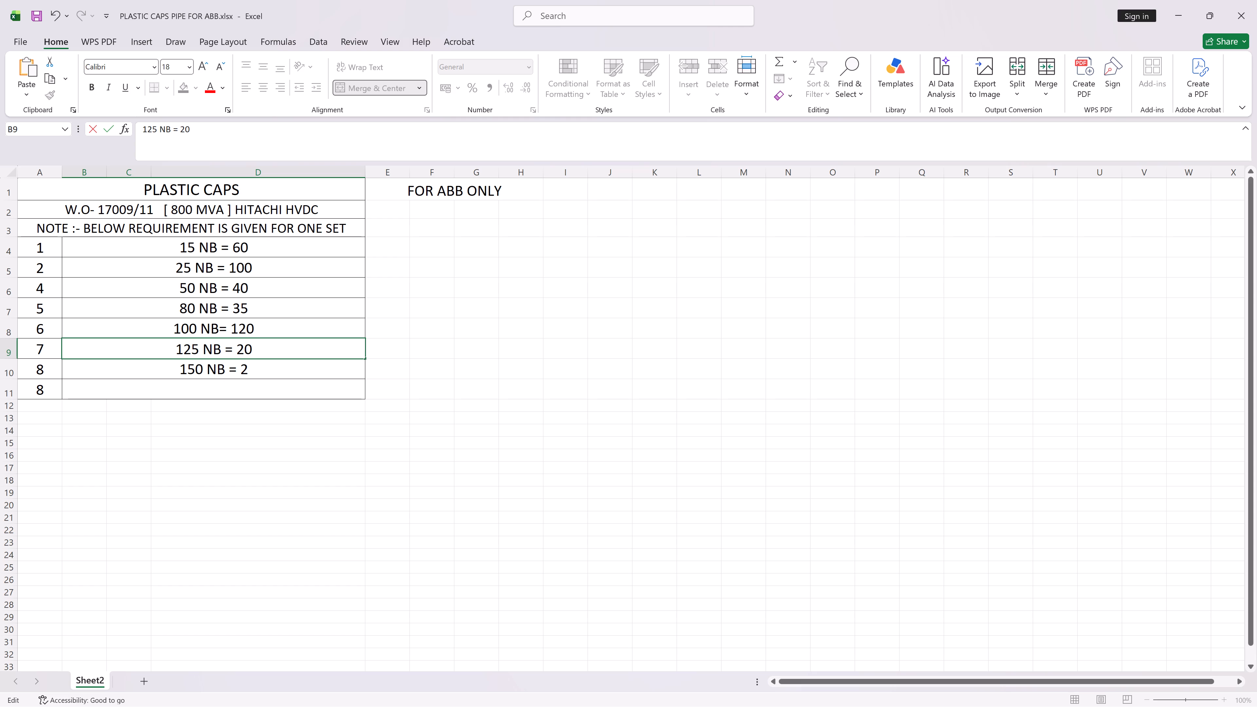
{"action": "double_click", "coordinate": [249, 365]}
{"action": "key", "text": "BackSpace"}
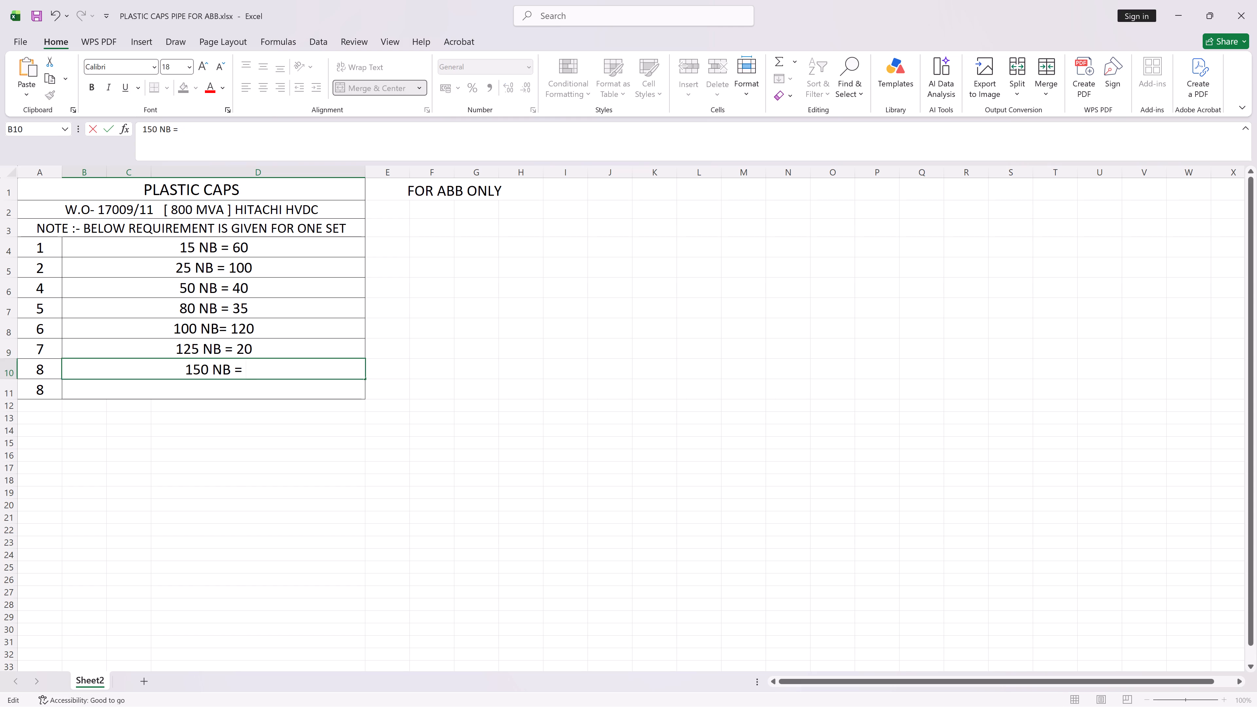
{"action": "type", "text": "15"}
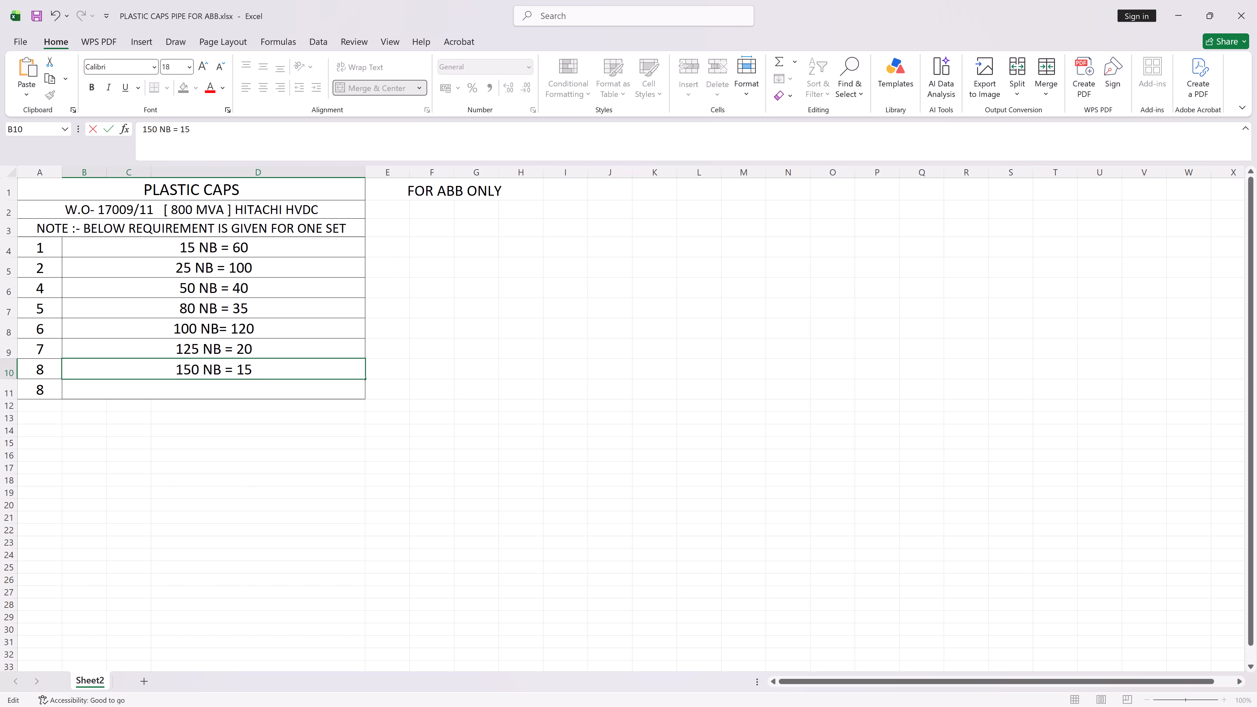
Copy the 150 NB = 15 entry into the empty last row of the table.
{"action": "left_click", "coordinate": [210, 398]}
{"action": "left_click", "coordinate": [211, 370]}
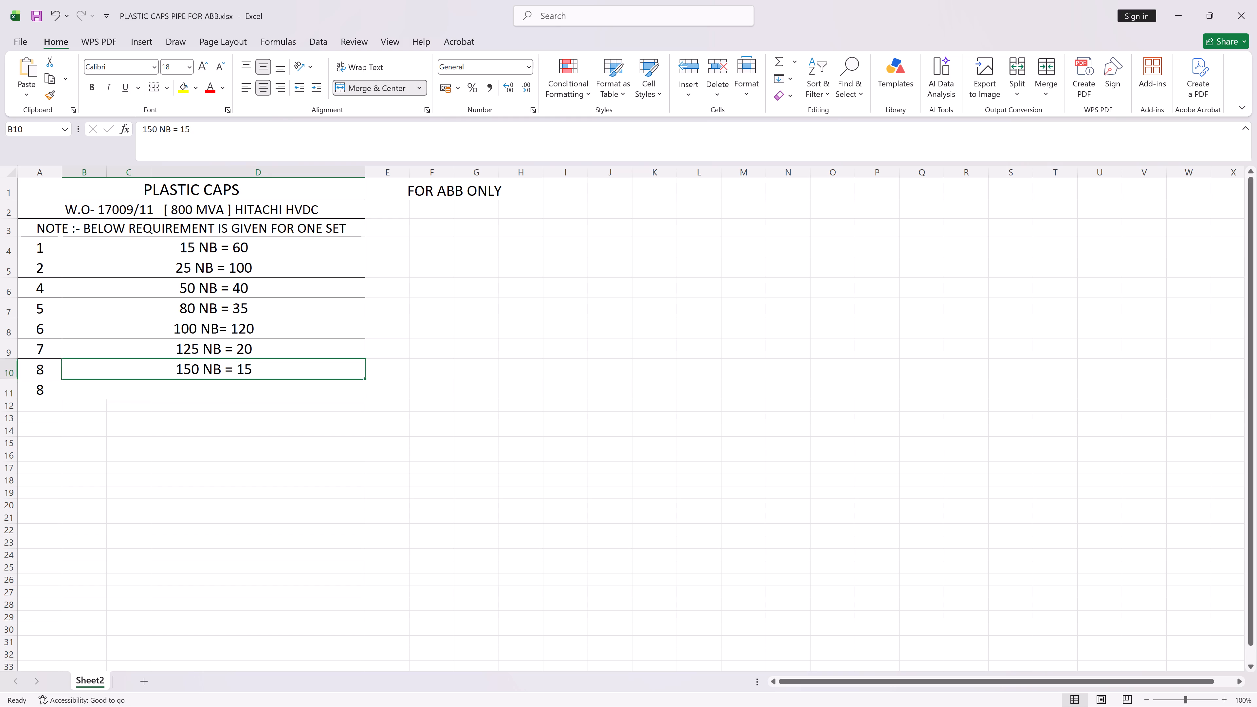
{"action": "key", "text": "ctrl+c"}
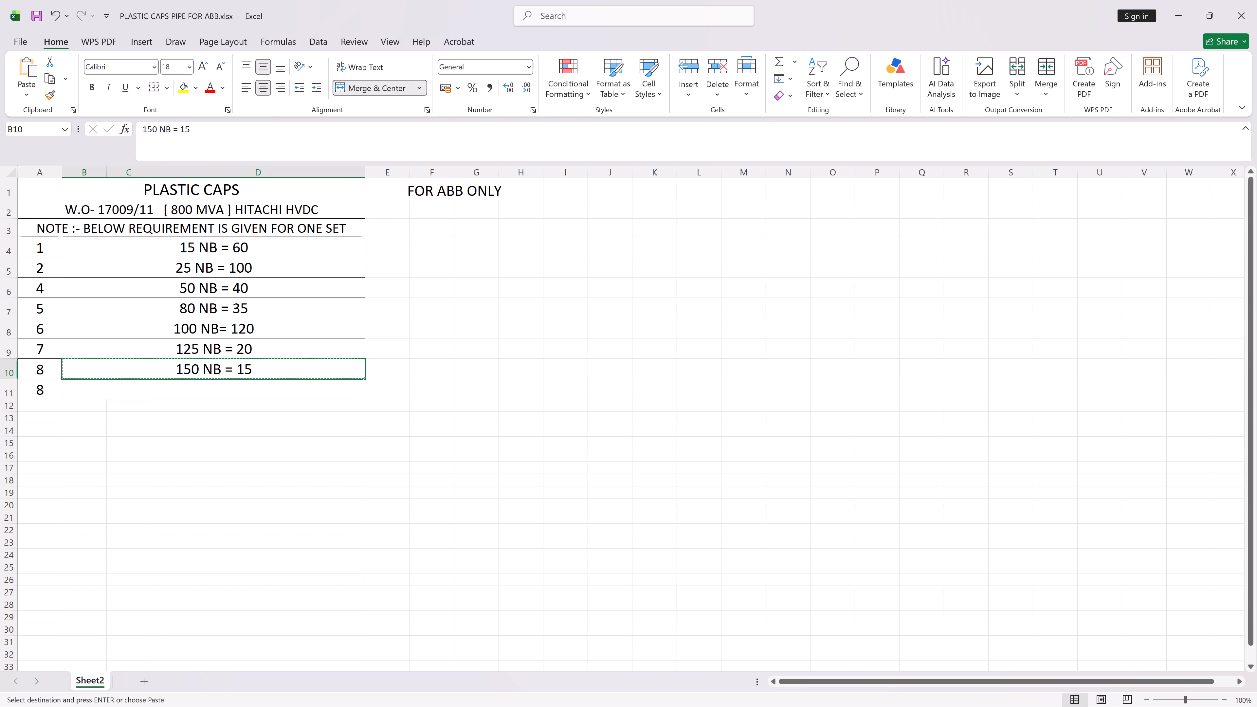
{"action": "left_click", "coordinate": [199, 385]}
{"action": "key", "text": "ctrl+v"}
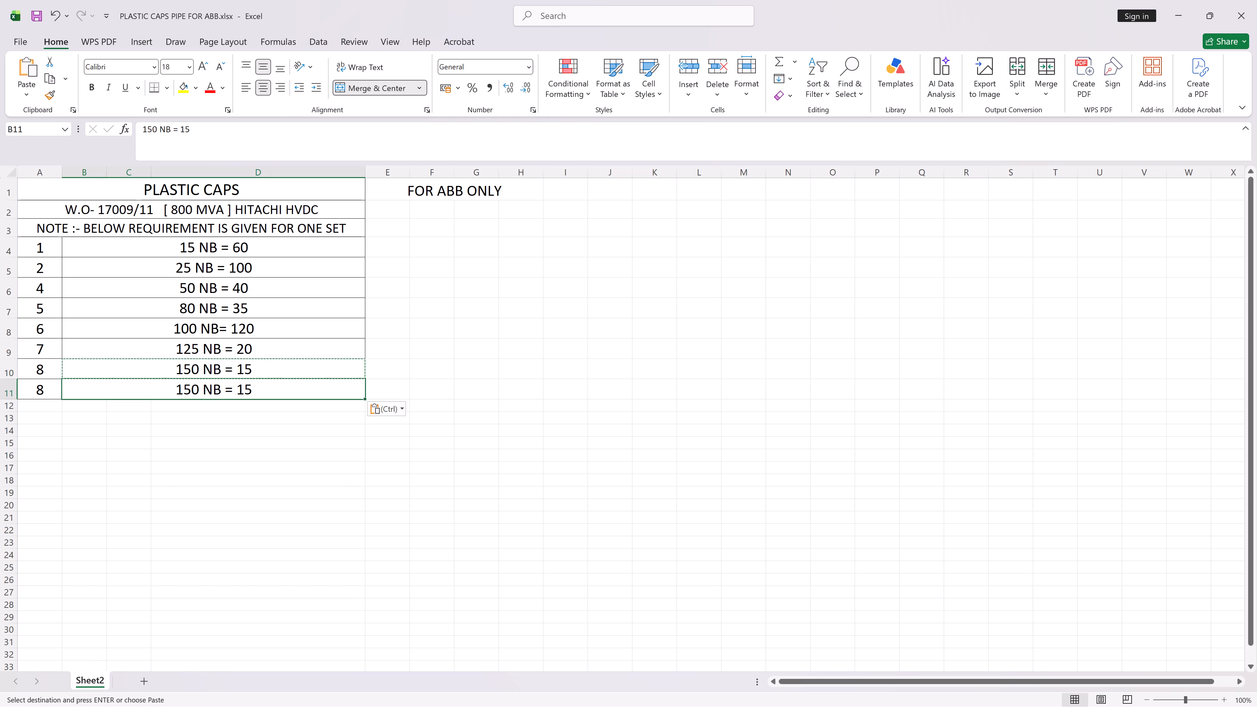
Change the copied entry in the last row to 200 NB = 200.
{"action": "double_click", "coordinate": [186, 385]}
{"action": "key", "text": "Delete"}
{"action": "key", "text": "BackSpace"}
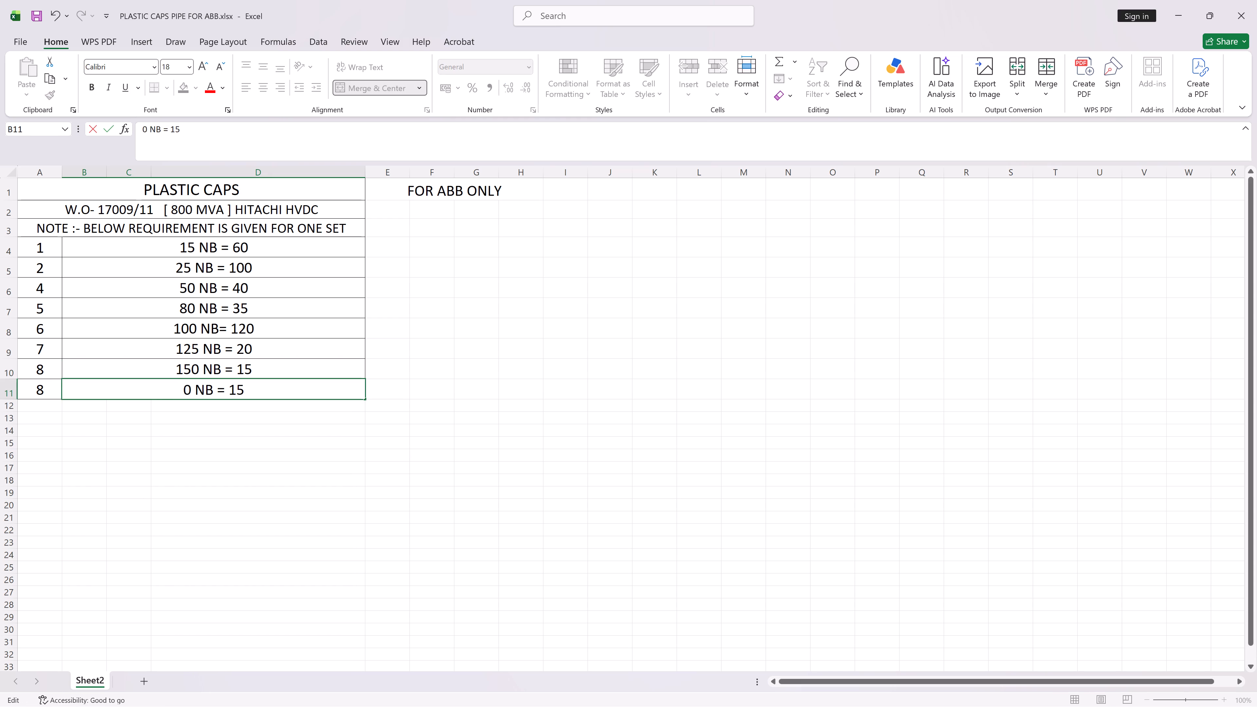
{"action": "type", "text": "20"}
{"action": "key", "text": "Right"}
{"action": "key", "text": "Right"}
{"action": "key", "text": "Right"}
{"action": "key", "text": "Right"}
{"action": "key", "text": "Right"}
{"action": "key", "text": "Right"}
{"action": "key", "text": "Right"}
{"action": "key", "text": "Right"}
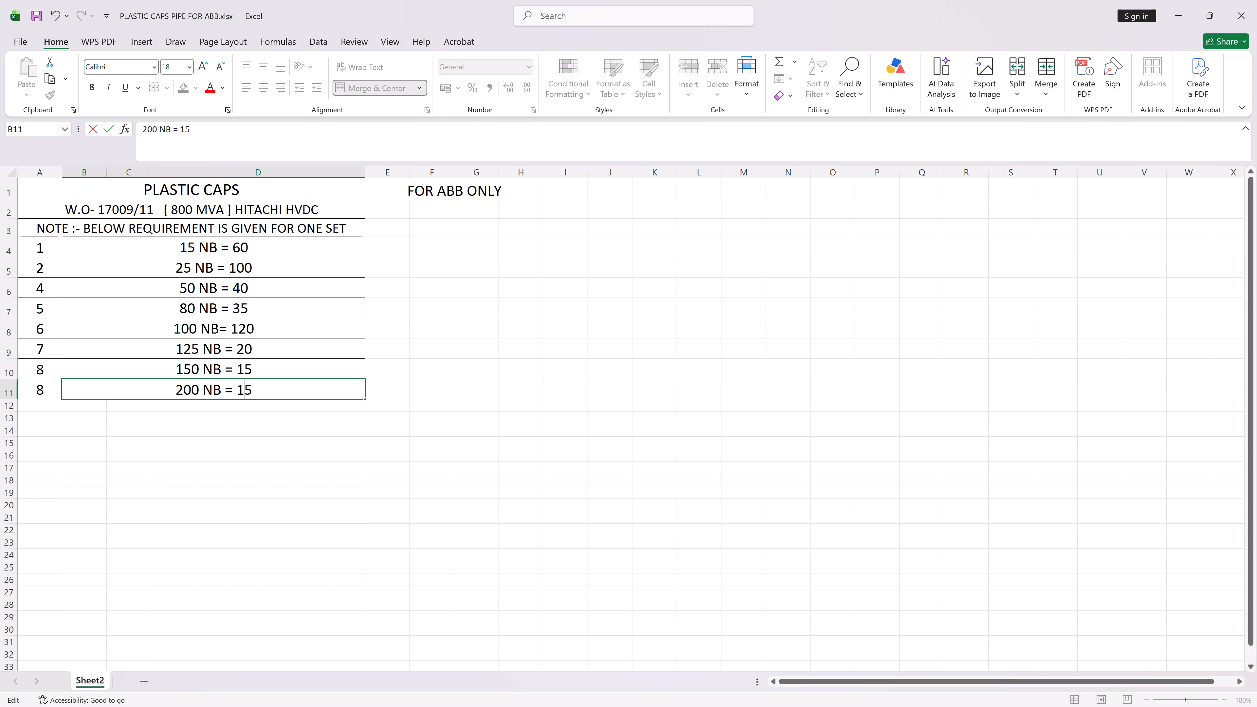
{"action": "key", "text": "Right"}
{"action": "key", "text": "Right"}
{"action": "key", "text": "BackSpace"}
{"action": "key", "text": "BackSpace"}
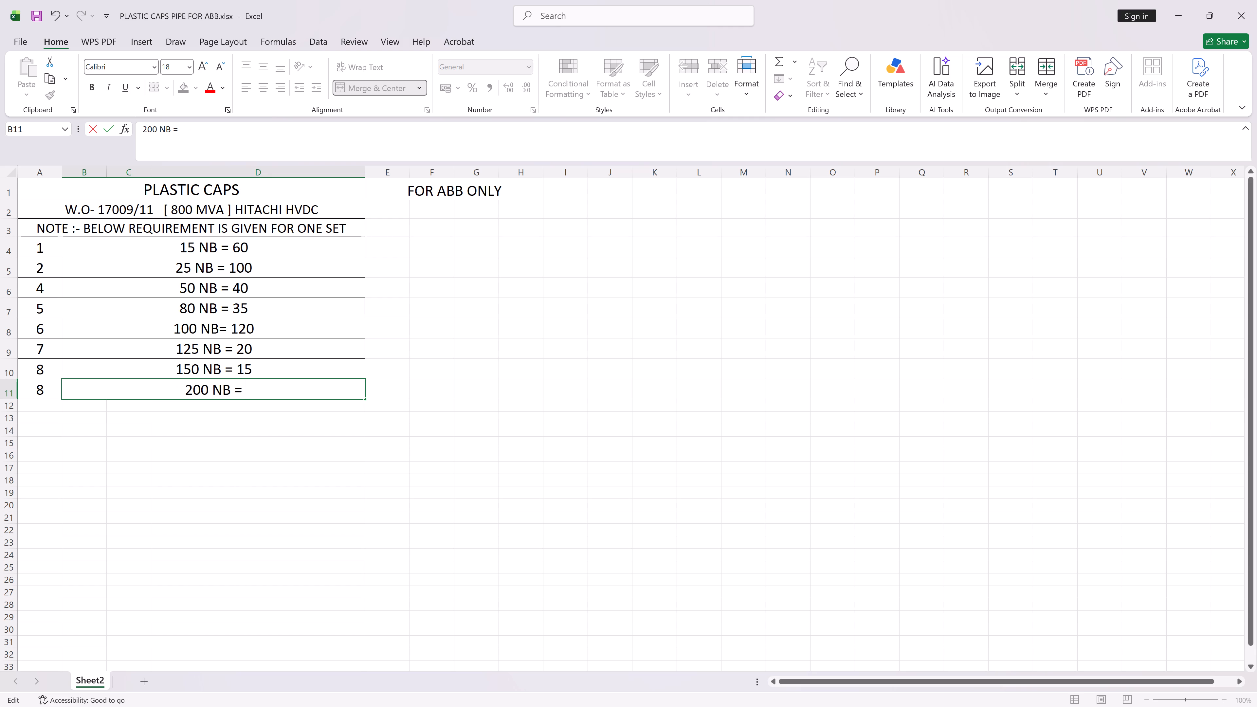
{"action": "type", "text": "200"}
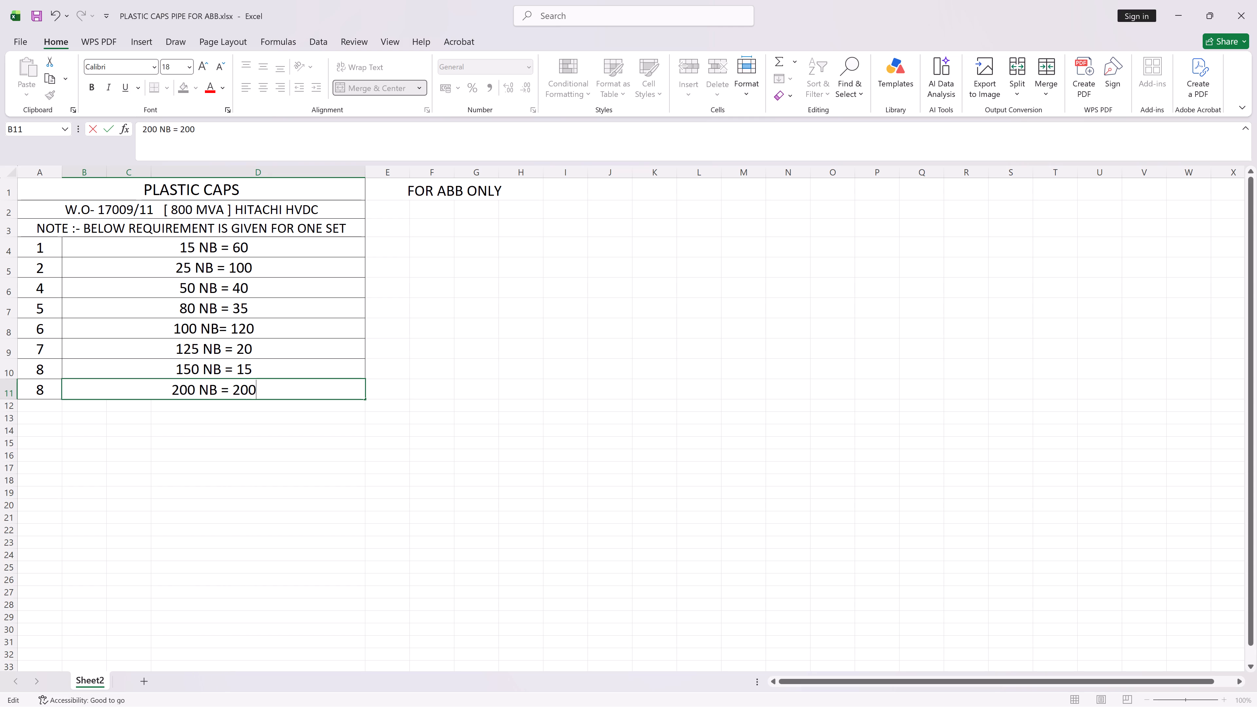
Renumber the serial column from 1 to 8 by extending the series from the first two rows.
{"action": "left_click_drag", "start_coordinate": [55, 248], "coordinate": [54, 263]}
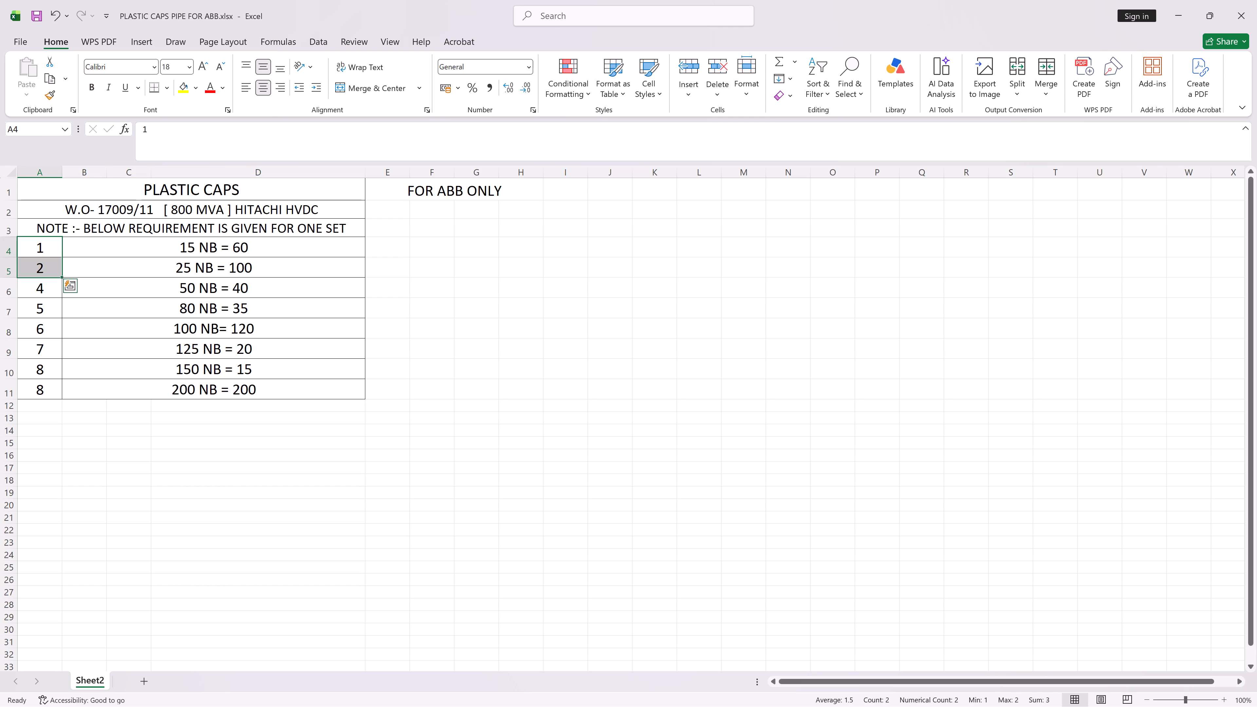
{"action": "left_click_drag", "start_coordinate": [62, 276], "coordinate": [57, 394]}
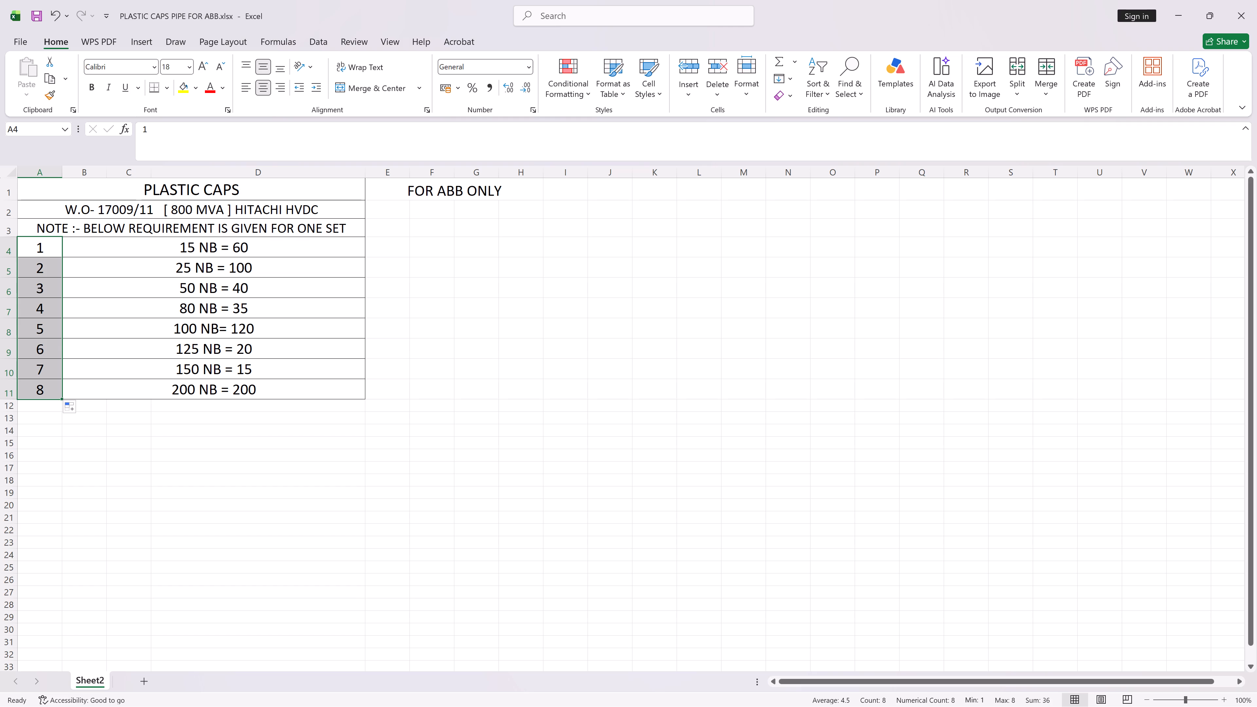
Clear the FOR ABB ONLY note beside the title and save the workbook.
{"action": "left_click_drag", "start_coordinate": [417, 188], "coordinate": [462, 187]}
{"action": "key", "text": "Delete"}
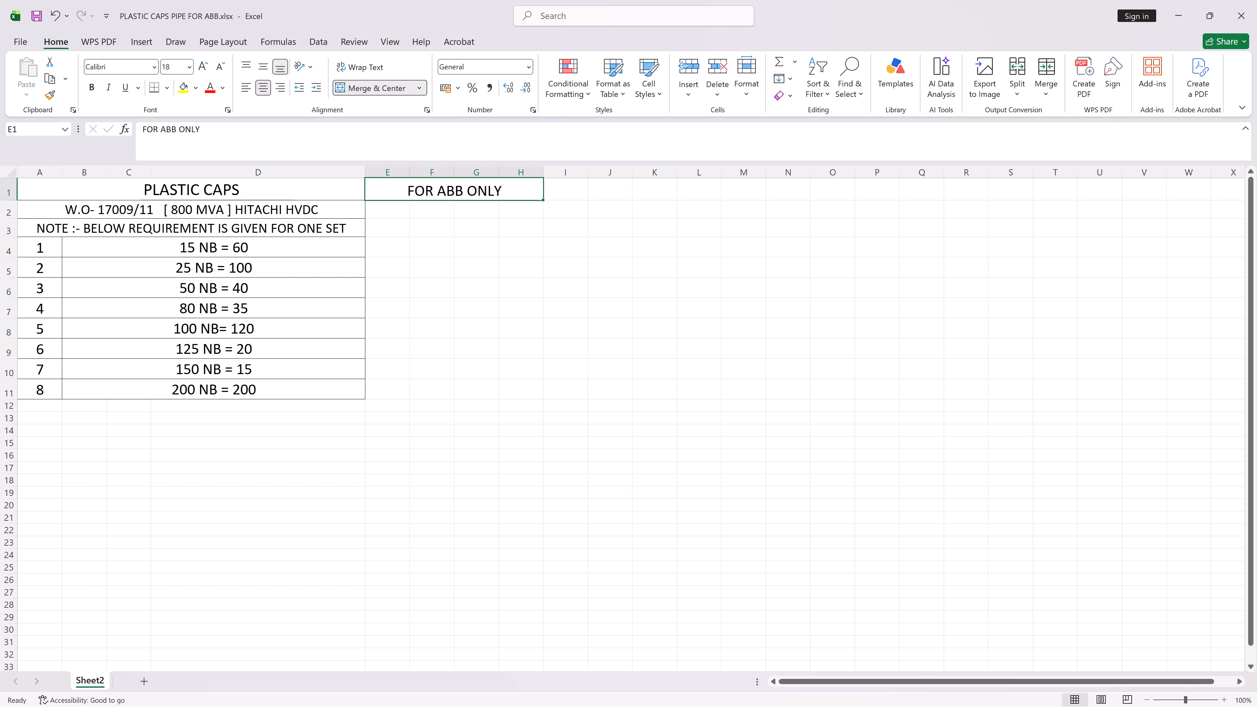
{"action": "key", "text": "ctrl+s"}
{"action": "key", "text": "ctrl+s"}
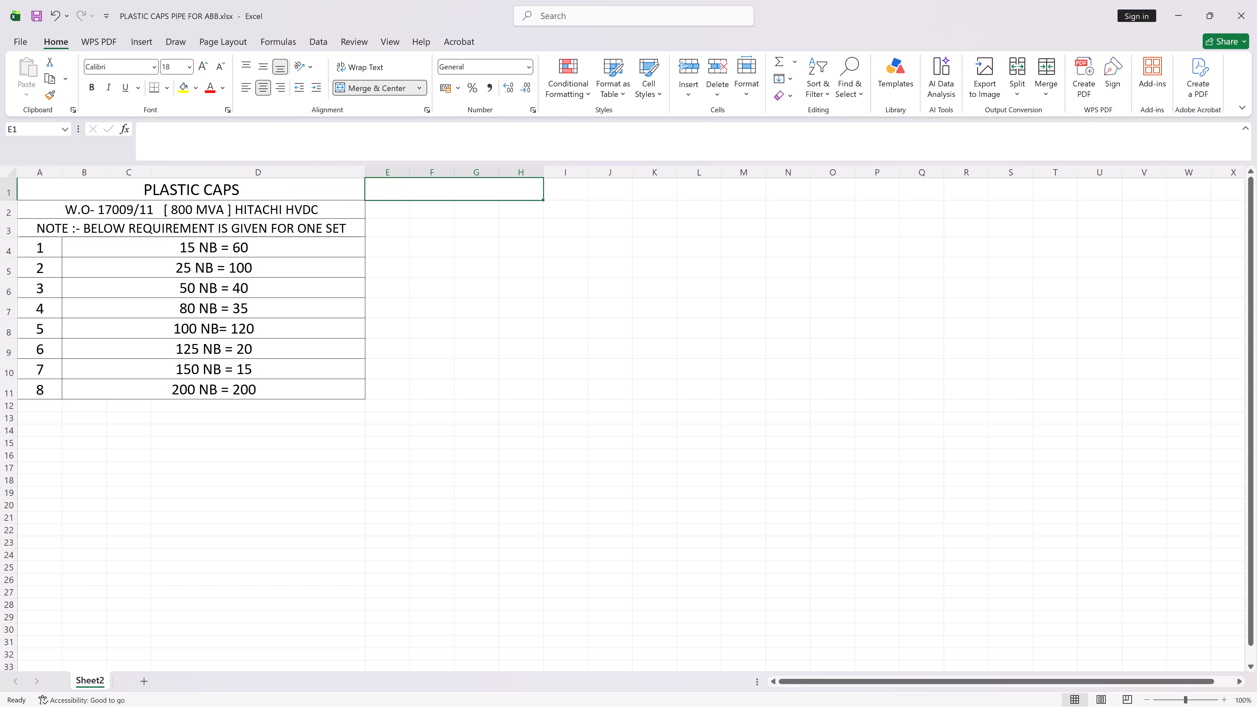
Select the whole PLASTIC CAPS table, apply the A4 printer profile, check the print preview and return to the sheet.
{"action": "left_click", "coordinate": [372, 261]}
{"action": "left_click_drag", "start_coordinate": [44, 186], "coordinate": [248, 353]}
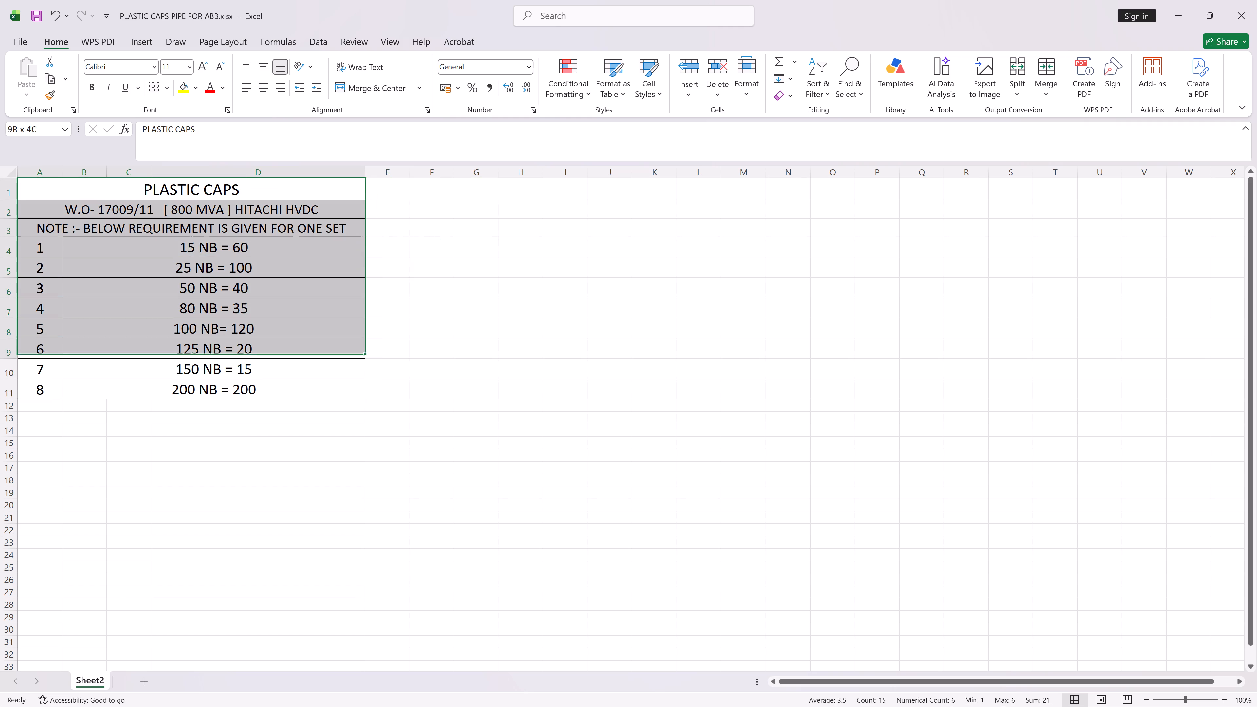
{"action": "left_click_drag", "start_coordinate": [248, 353], "coordinate": [251, 387]}
{"action": "key", "text": "ctrl+p"}
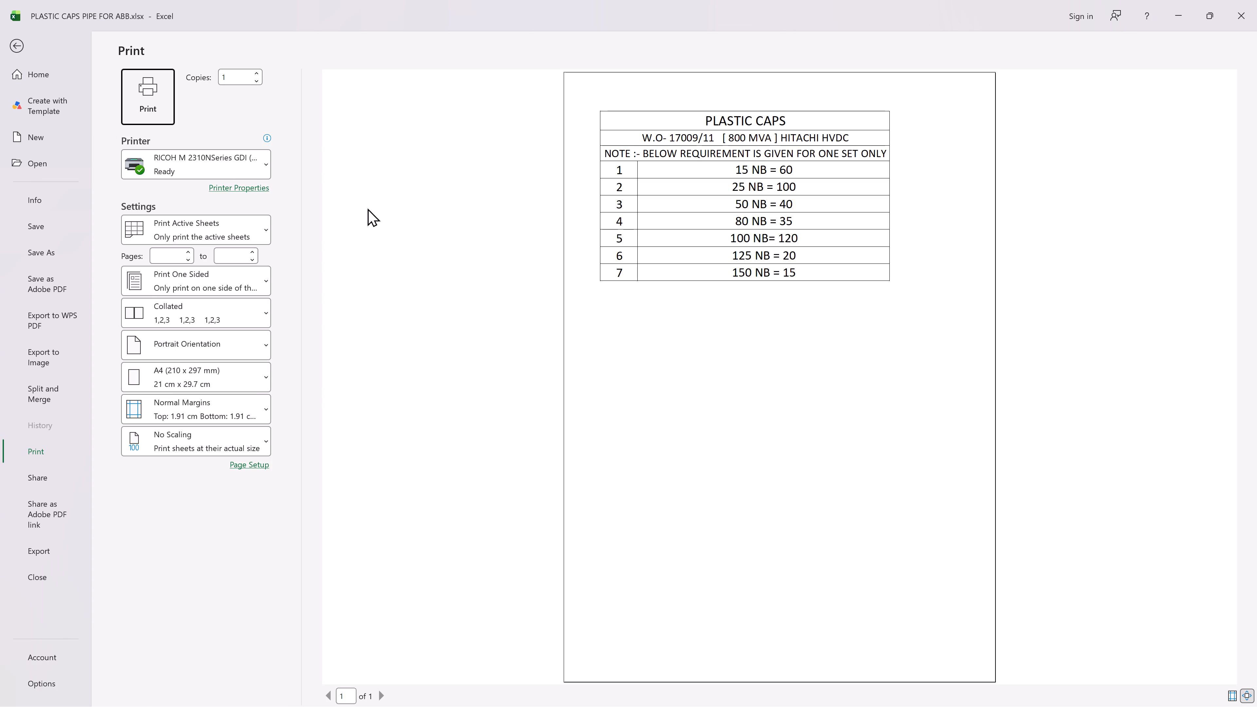
{"action": "left_click", "coordinate": [231, 190]}
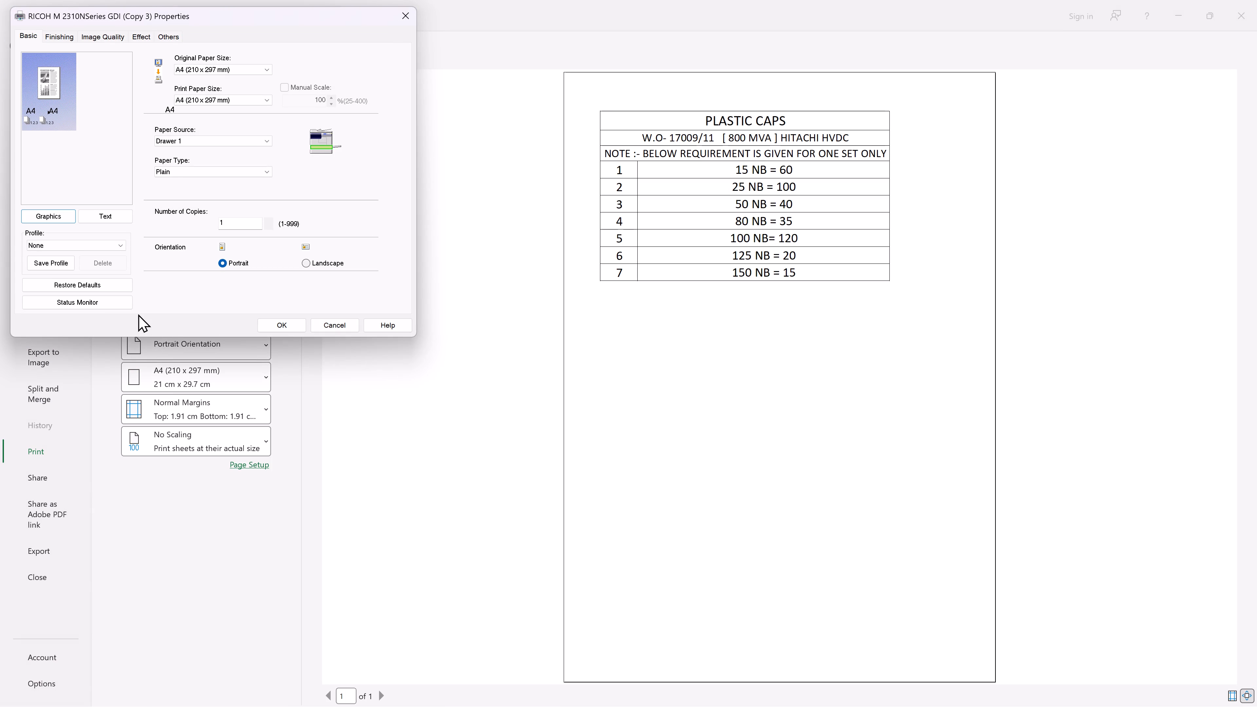
{"action": "left_click", "coordinate": [74, 243]}
{"action": "left_click", "coordinate": [54, 263]}
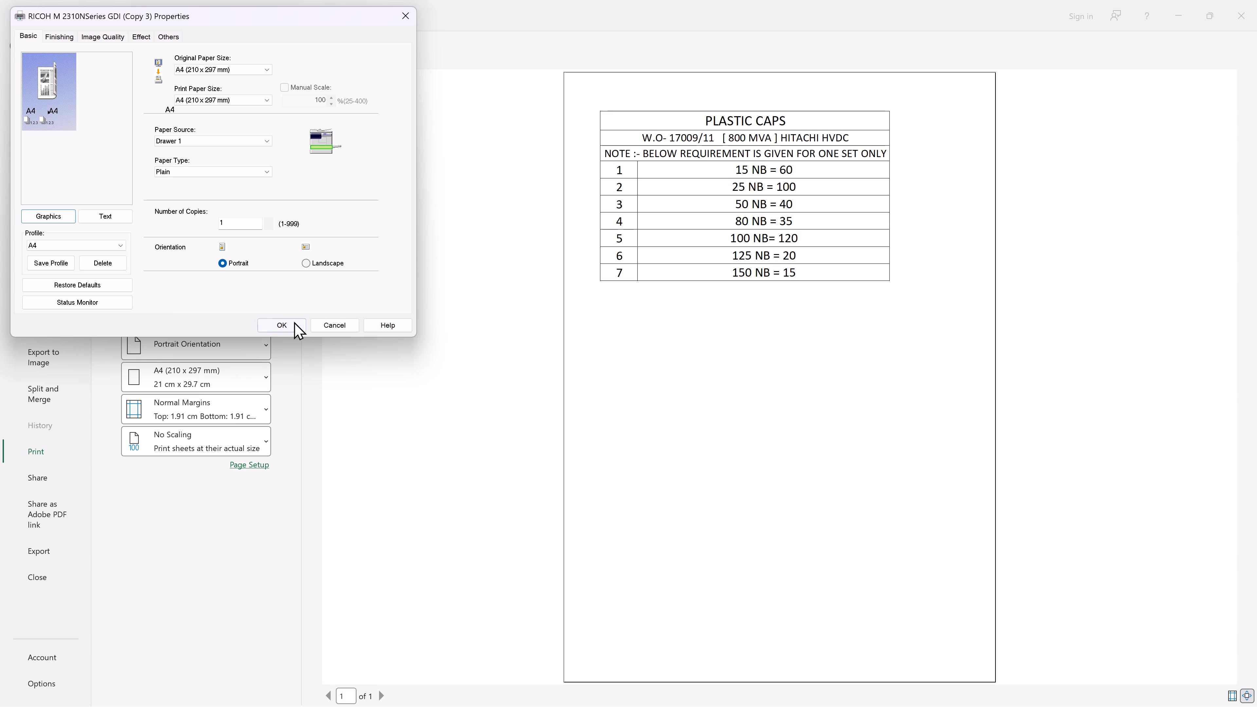
{"action": "left_click", "coordinate": [285, 324]}
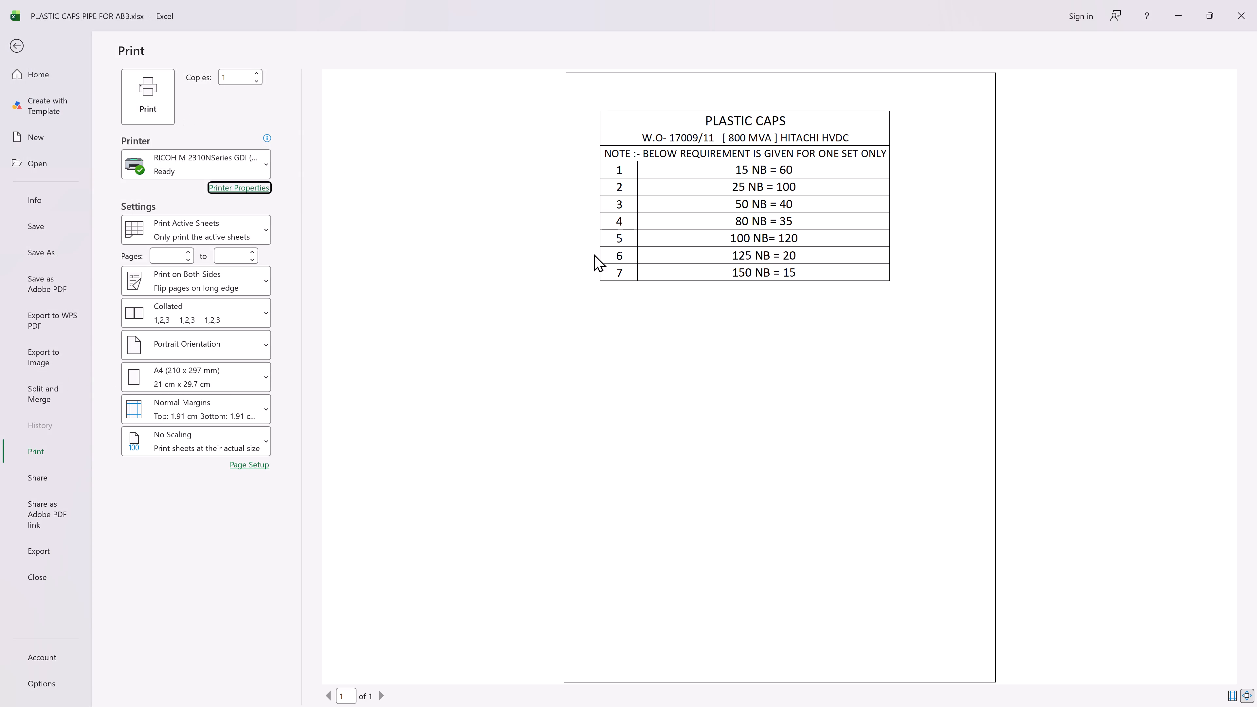
{"action": "scroll", "coordinate": [568, 386], "scroll_direction": "down", "scroll_amount": 3}
{"action": "scroll", "coordinate": [568, 386], "scroll_direction": "up", "scroll_amount": 3}
{"action": "left_click", "coordinate": [15, 45]}
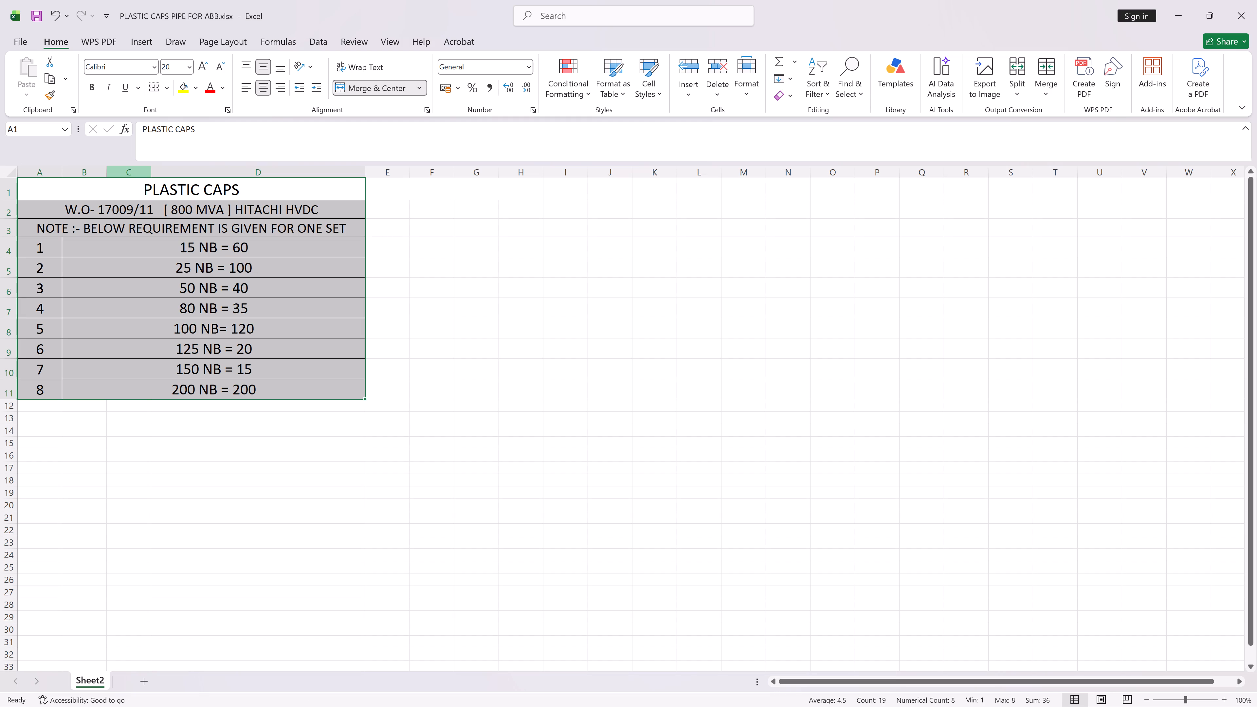
Save the PLASTIC CAPS workbook.
{"action": "key", "text": "ctrl+s"}
{"action": "key", "text": "ctrl+s"}
{"action": "left_click", "coordinate": [381, 429]}
{"action": "key", "text": "ctrl+s"}
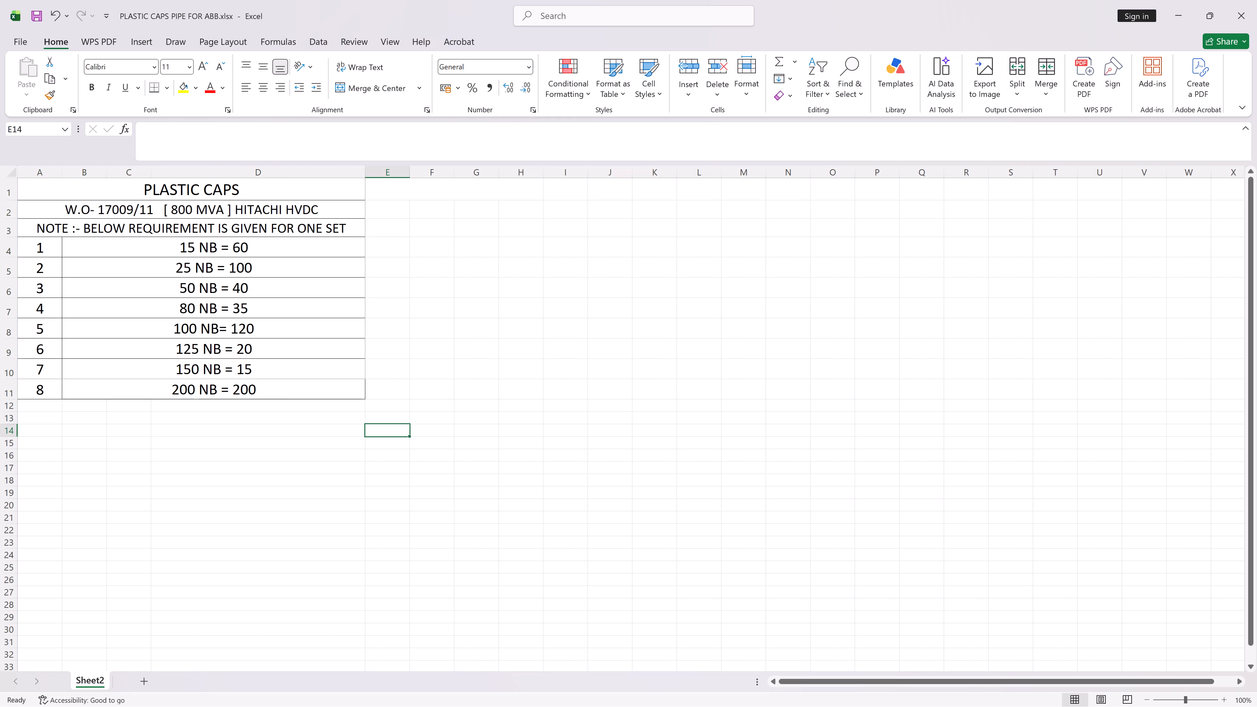
{"action": "key", "text": "ctrl+s"}
{"action": "key", "text": "ctrl+s"}
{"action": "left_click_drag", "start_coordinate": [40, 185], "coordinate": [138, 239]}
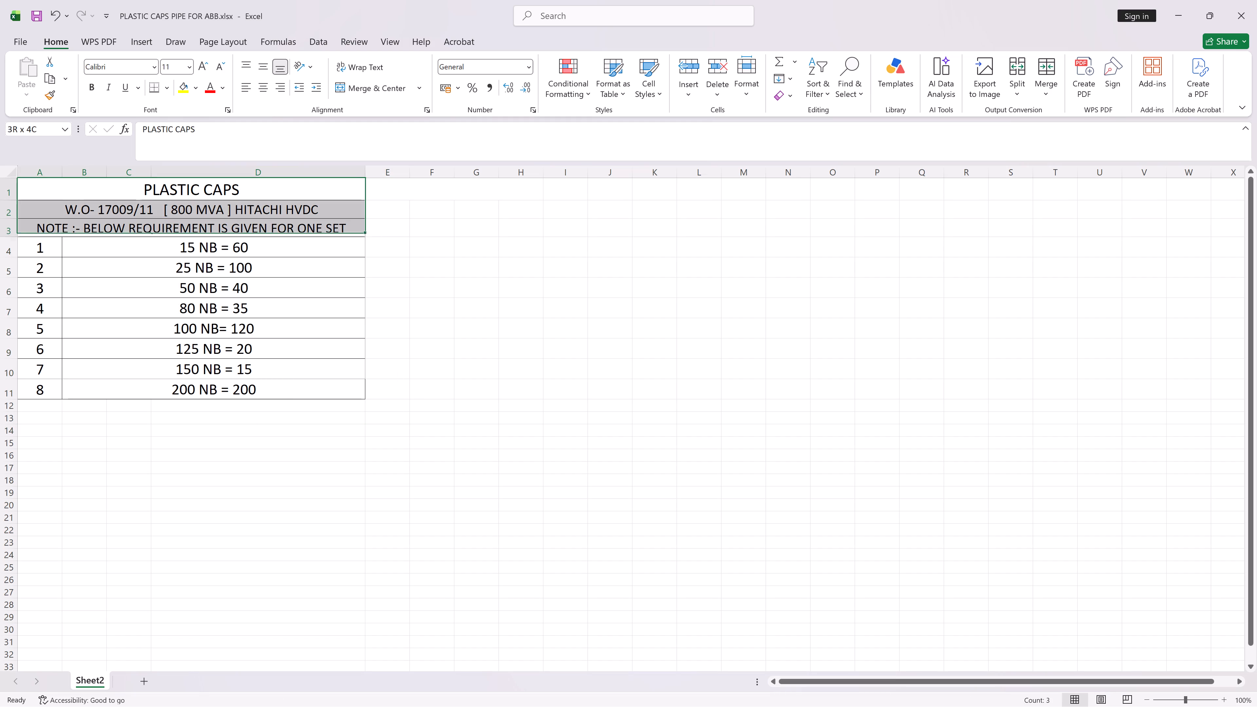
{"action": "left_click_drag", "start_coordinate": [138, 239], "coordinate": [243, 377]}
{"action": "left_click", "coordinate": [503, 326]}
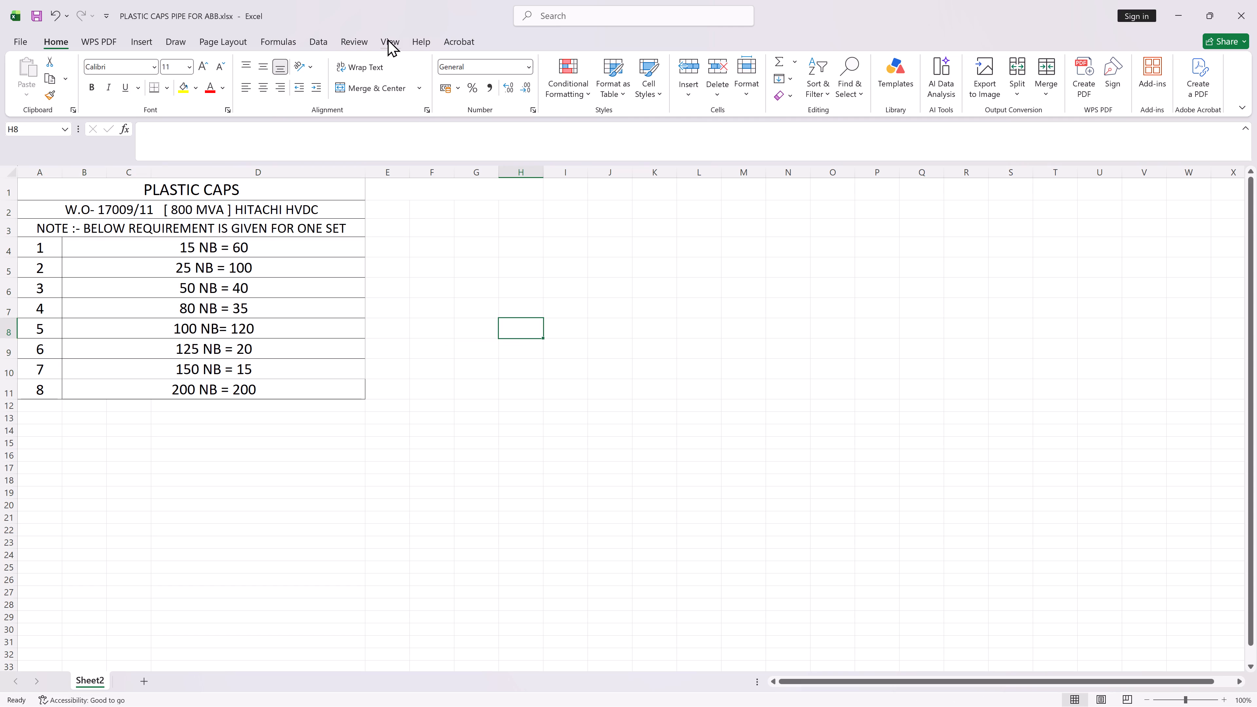
Extend the print area in Page Break Preview to include the 200 NB = 200 row, and return to Normal view.
{"action": "left_click", "coordinate": [388, 37]}
{"action": "left_click", "coordinate": [73, 85]}
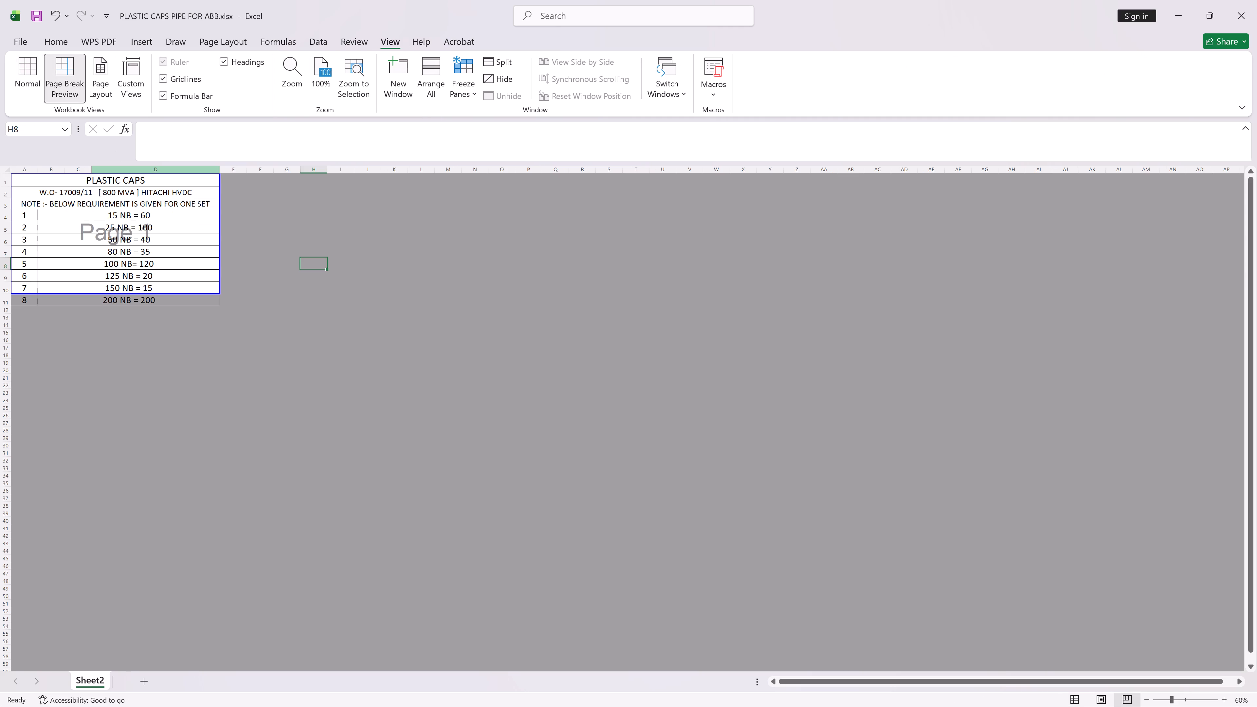
{"action": "left_click_drag", "start_coordinate": [164, 294], "coordinate": [164, 306]}
{"action": "left_click", "coordinate": [24, 83]}
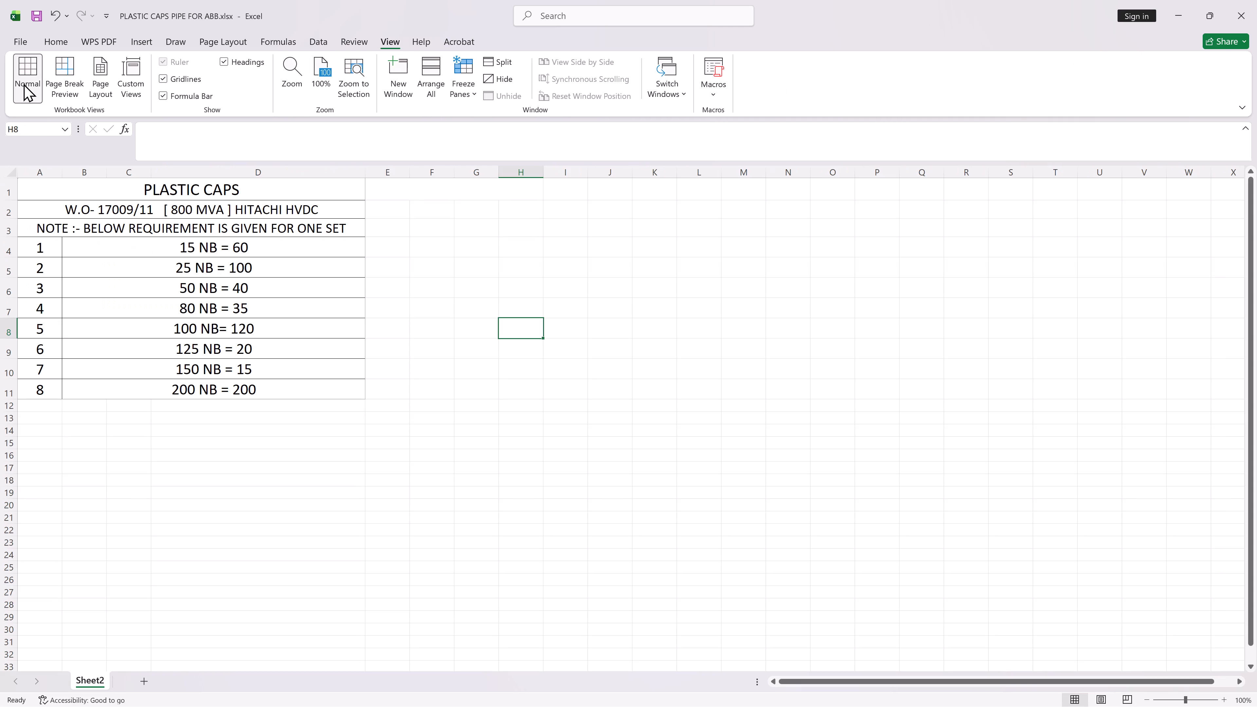
Select the whole PLASTIC CAPS table, apply the A4 printer profile and print one copy on the RICOH M 2310N printer.
{"action": "left_click_drag", "start_coordinate": [40, 187], "coordinate": [252, 382]}
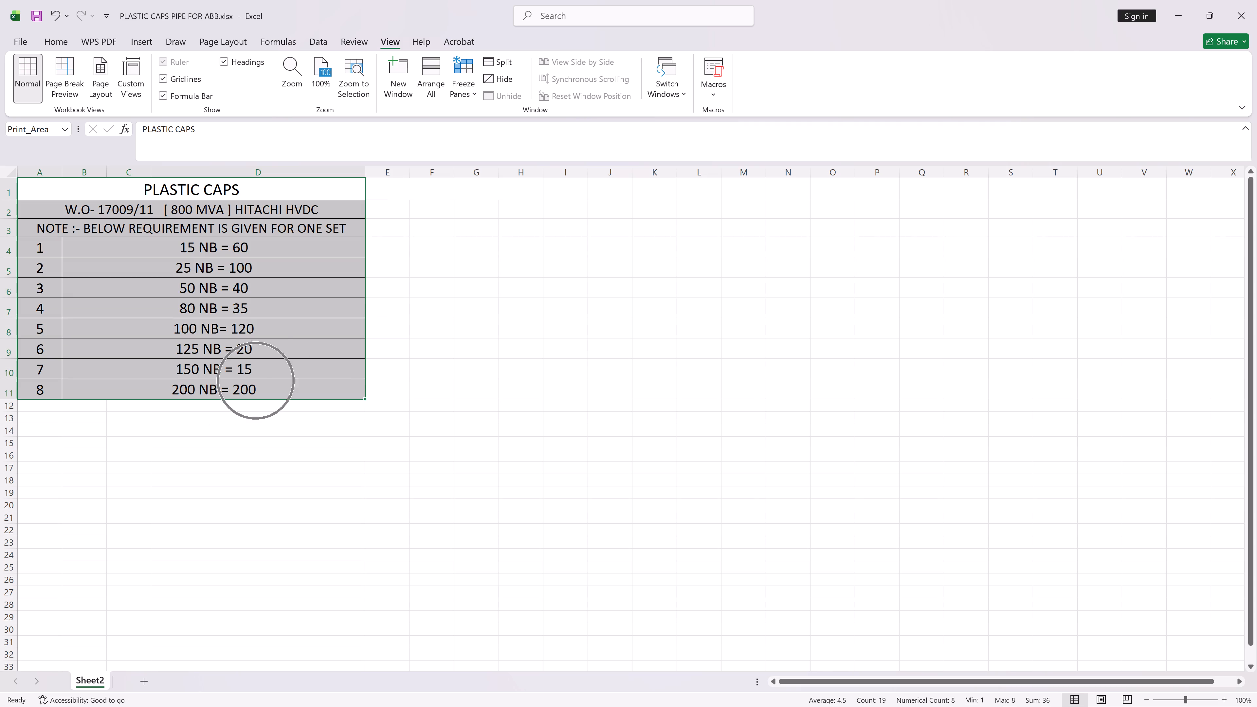
{"action": "key", "text": "ctrl+p"}
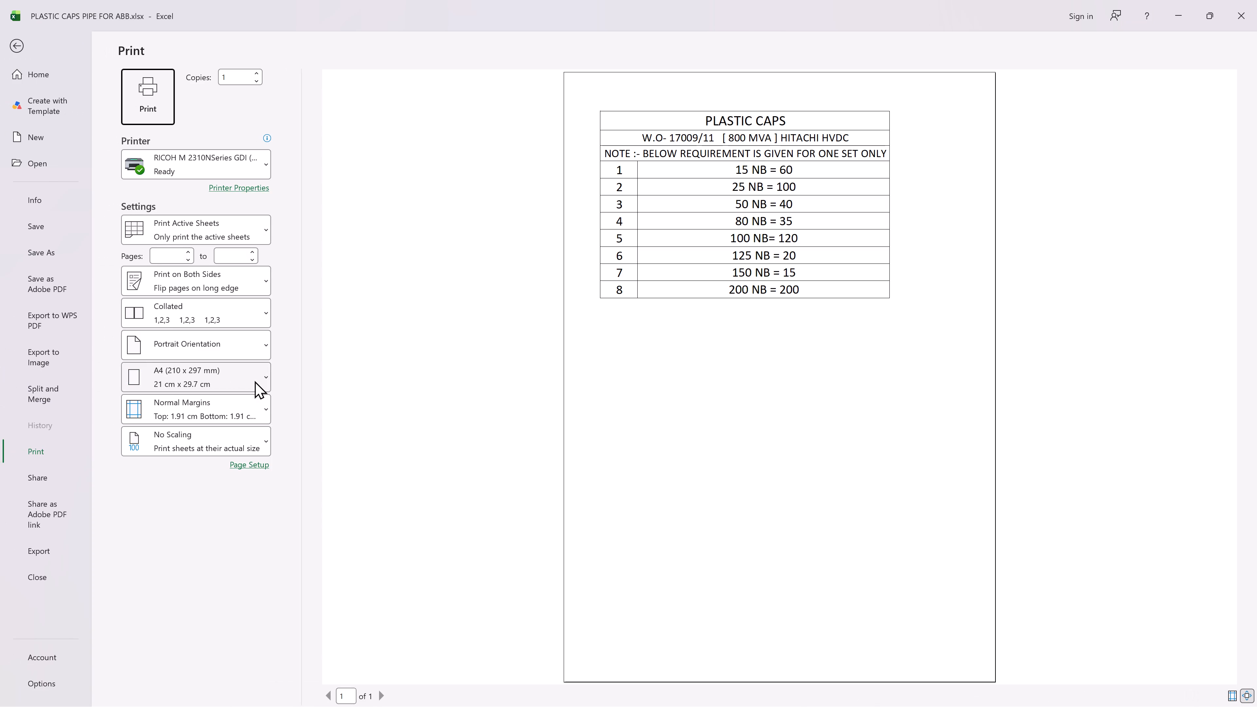
{"action": "left_click", "coordinate": [231, 187]}
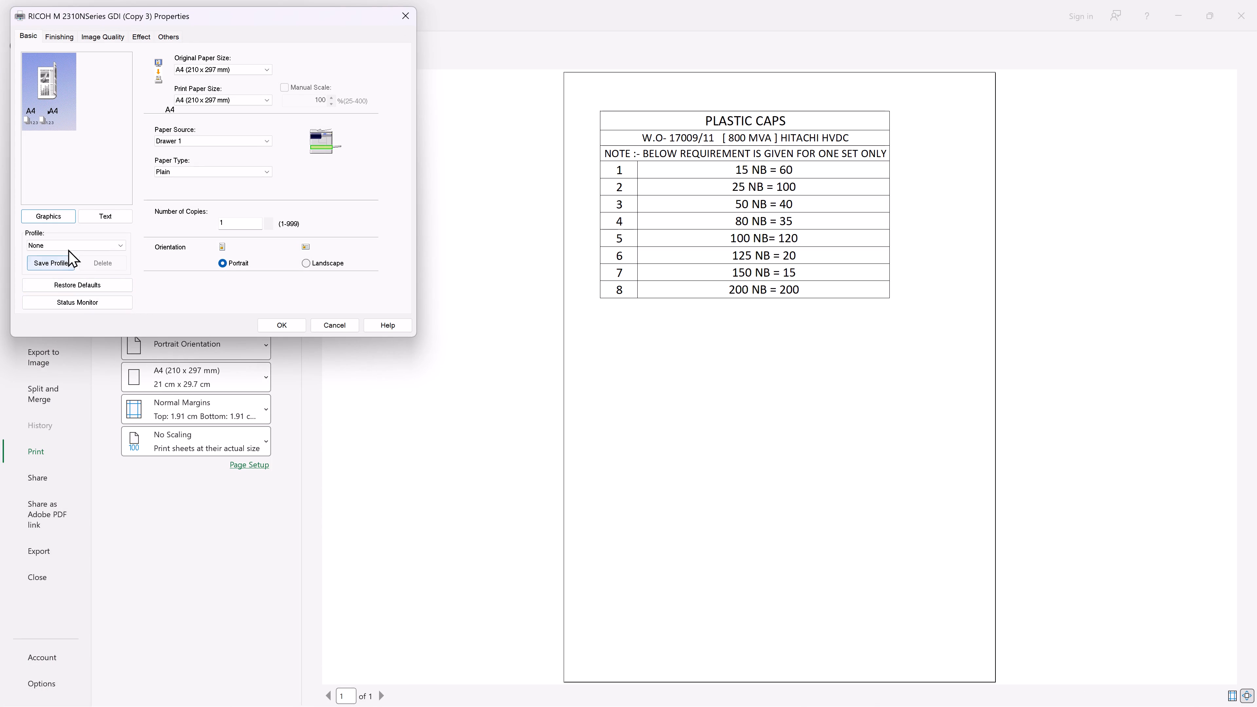
{"action": "left_click", "coordinate": [71, 244]}
{"action": "left_click", "coordinate": [53, 261]}
{"action": "left_click", "coordinate": [274, 323]}
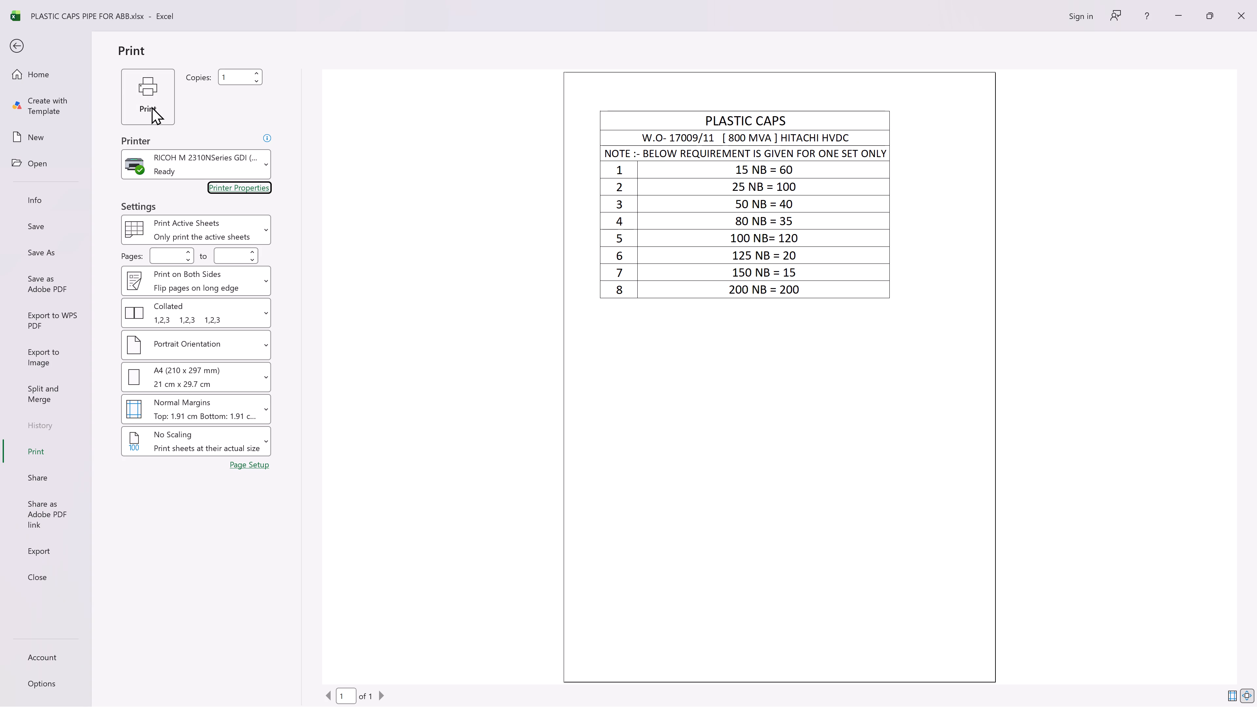
{"action": "left_click", "coordinate": [152, 106]}
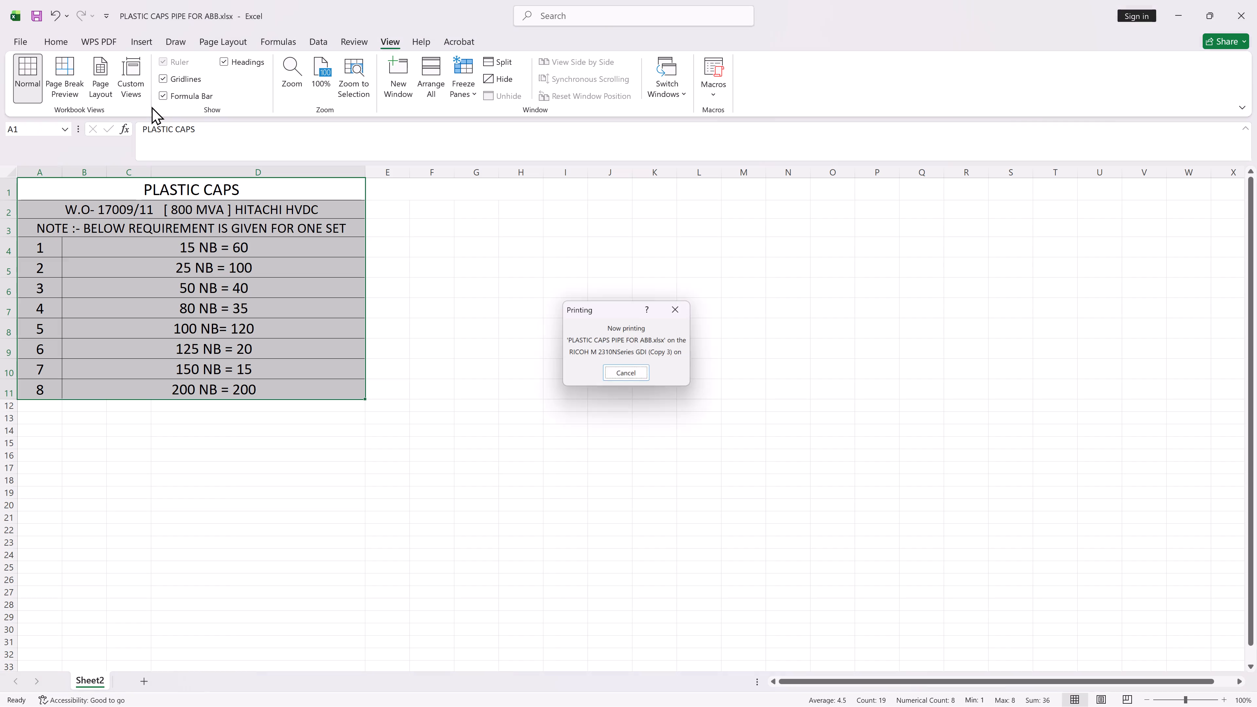
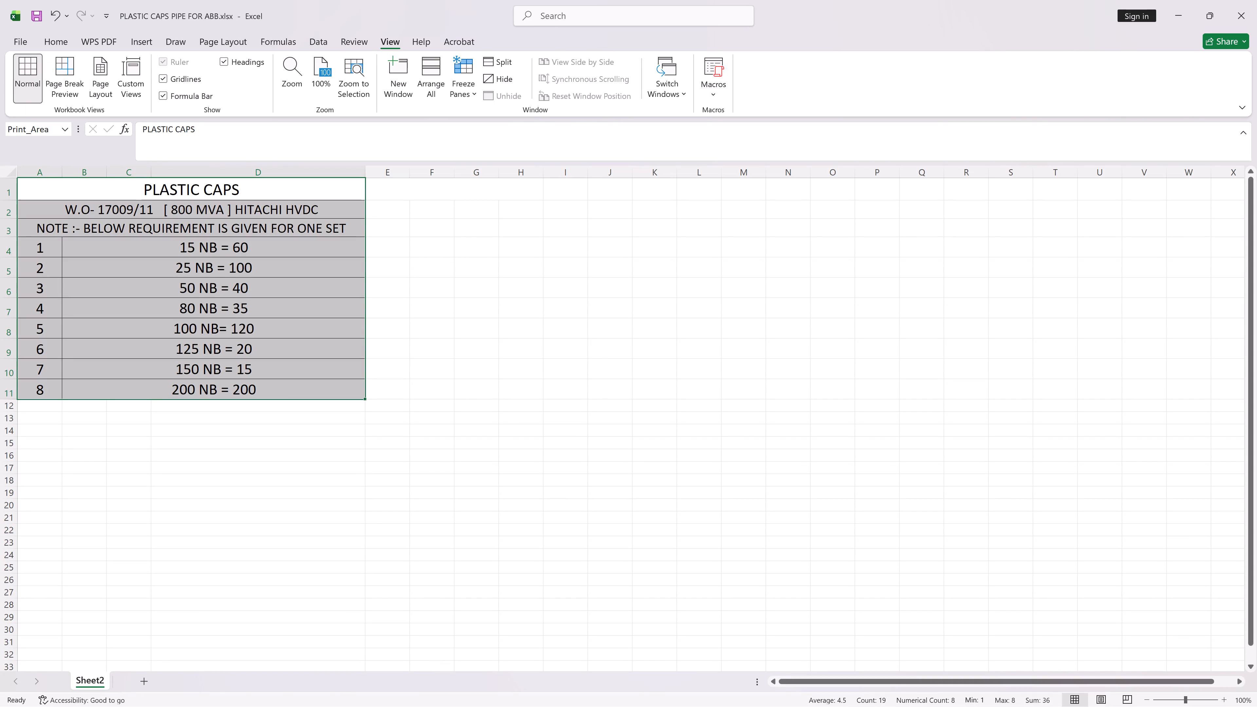
Close the PLASTIC CAPS workbook with its changes saved and open PLATED BOLT.xlsx from the KICK OF MEETING folder.
{"action": "scroll", "coordinate": [293, 550], "scroll_direction": "down", "scroll_amount": 1}
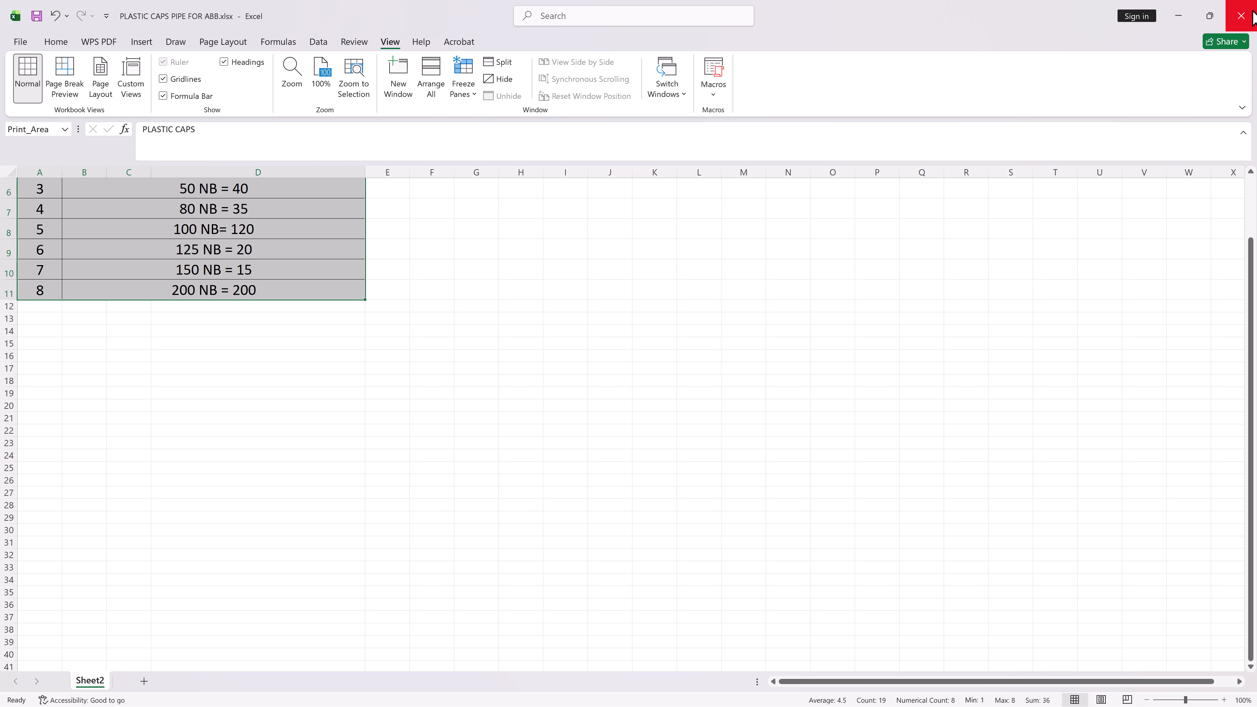
{"action": "left_click", "coordinate": [1242, 13]}
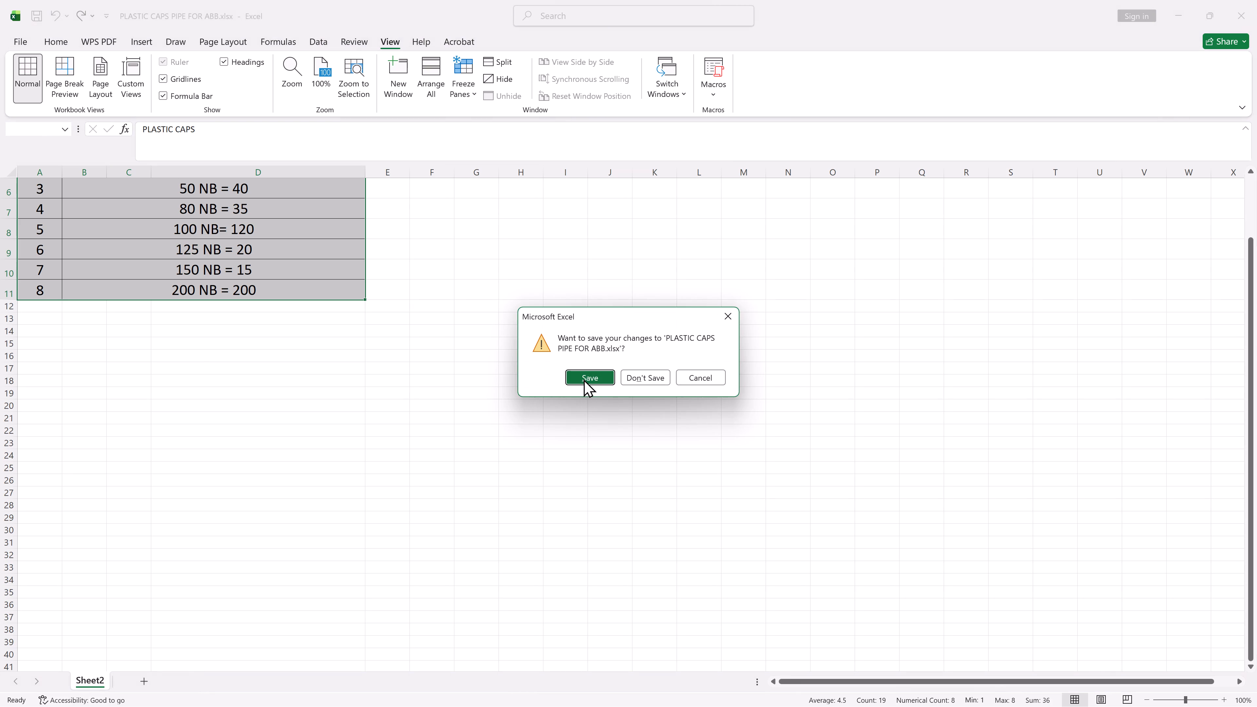
{"action": "left_click", "coordinate": [584, 379]}
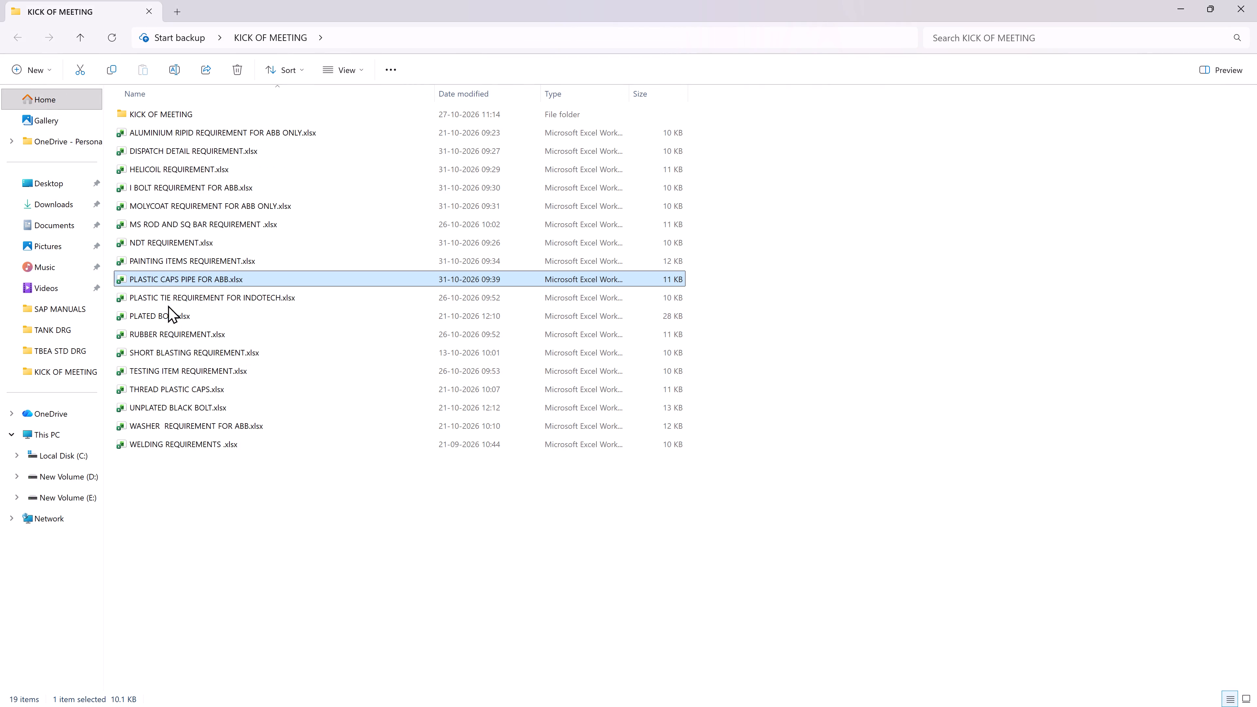
{"action": "double_click", "coordinate": [171, 320]}
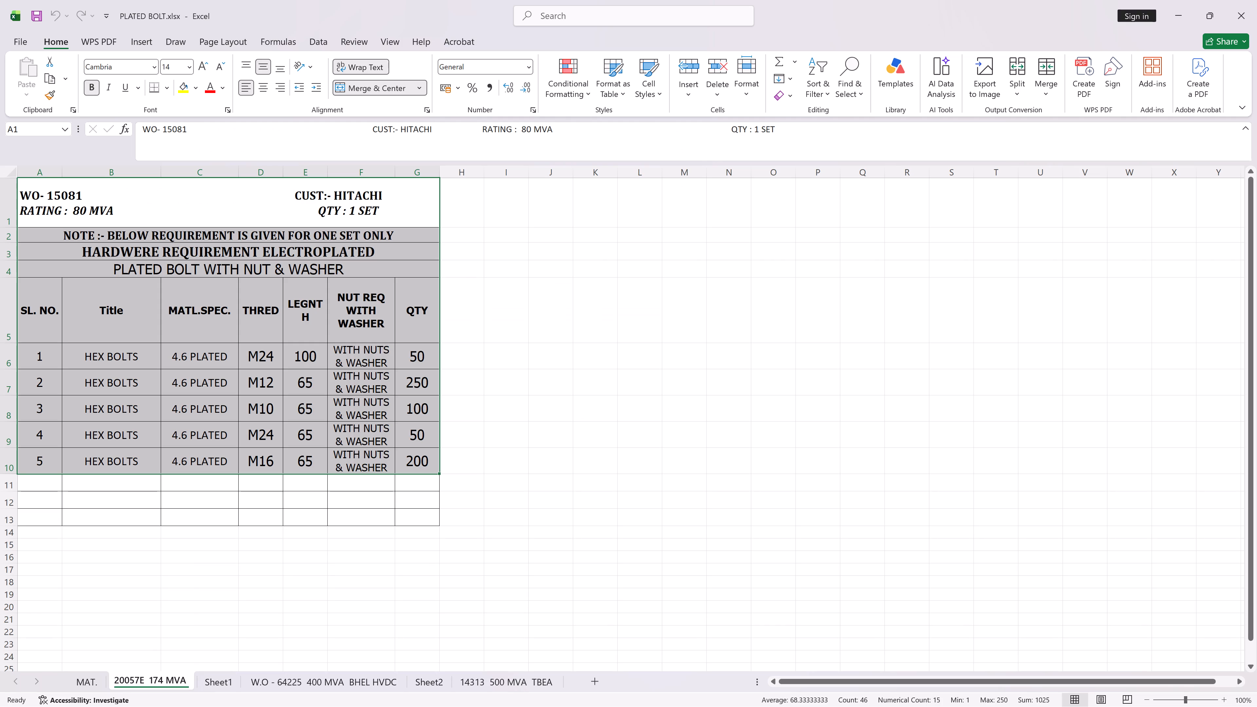
Set the work order in the PLATED BOLT header to 17009/11 and the rating to 800 MVA.
{"action": "double_click", "coordinate": [79, 194]}
{"action": "key", "text": "Delete"}
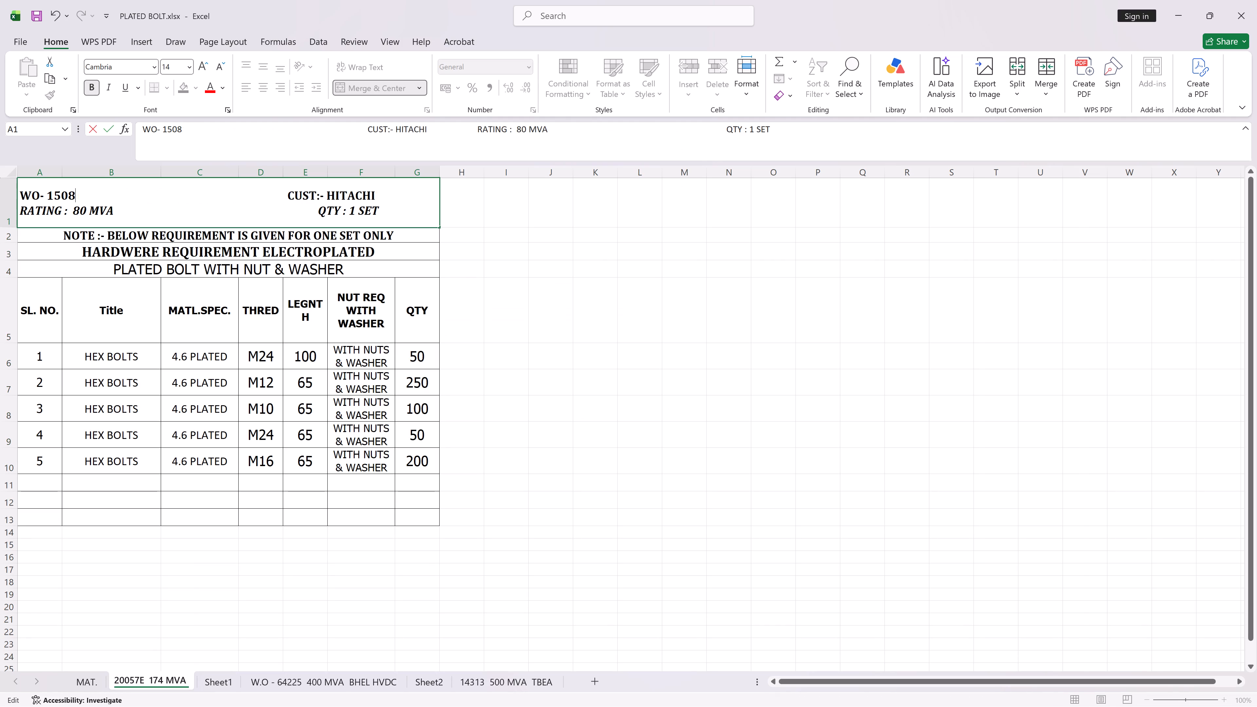
{"action": "key", "text": "BackSpace"}
{"action": "key", "text": "BackSpace"}
{"action": "key", "text": "BackSpace"}
{"action": "type", "text": "7009/"}
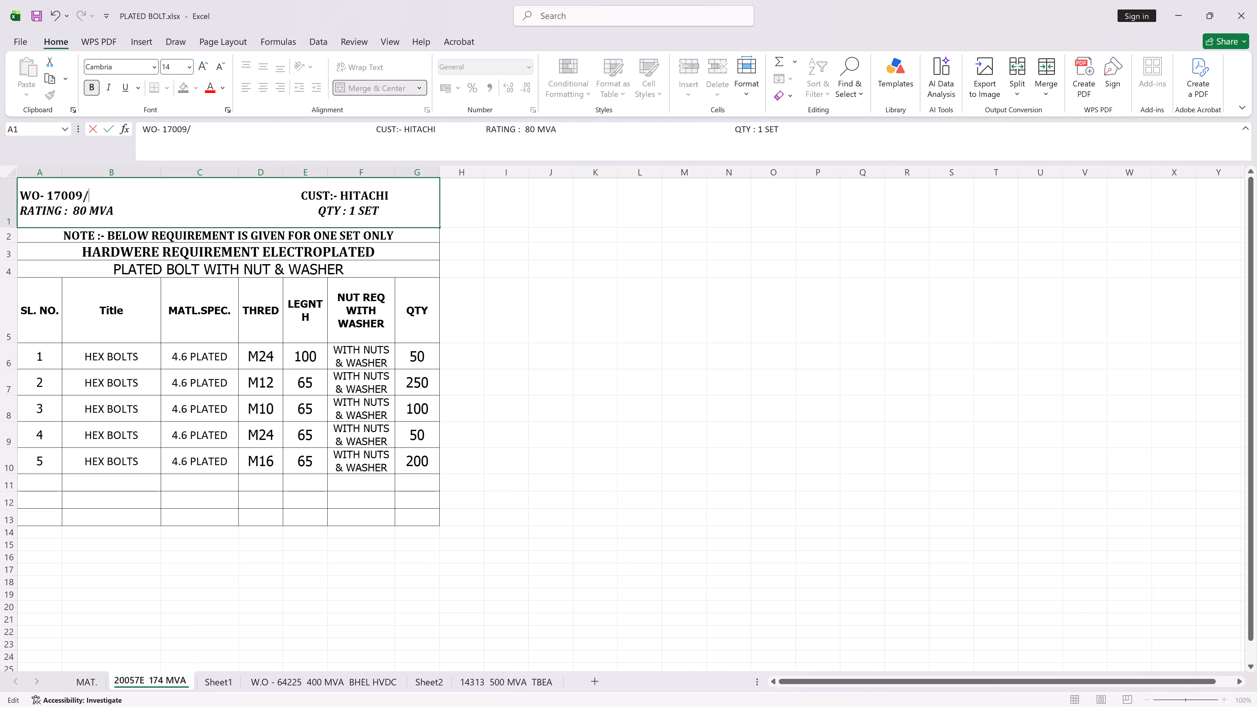
{"action": "type", "text": "11"}
{"action": "key", "text": "Right"}
{"action": "key", "text": "Right"}
{"action": "key", "text": "Right"}
{"action": "key", "text": "Right"}
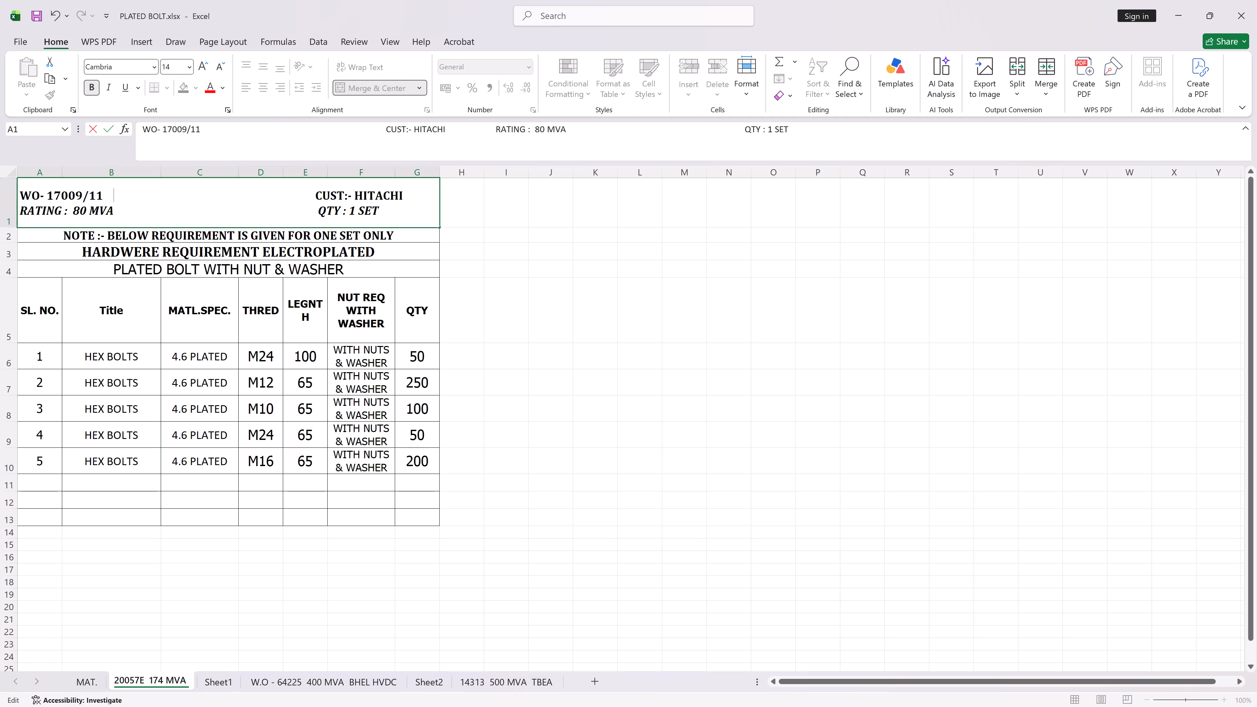
{"action": "left_click", "coordinate": [85, 214]}
{"action": "key", "text": "0"}
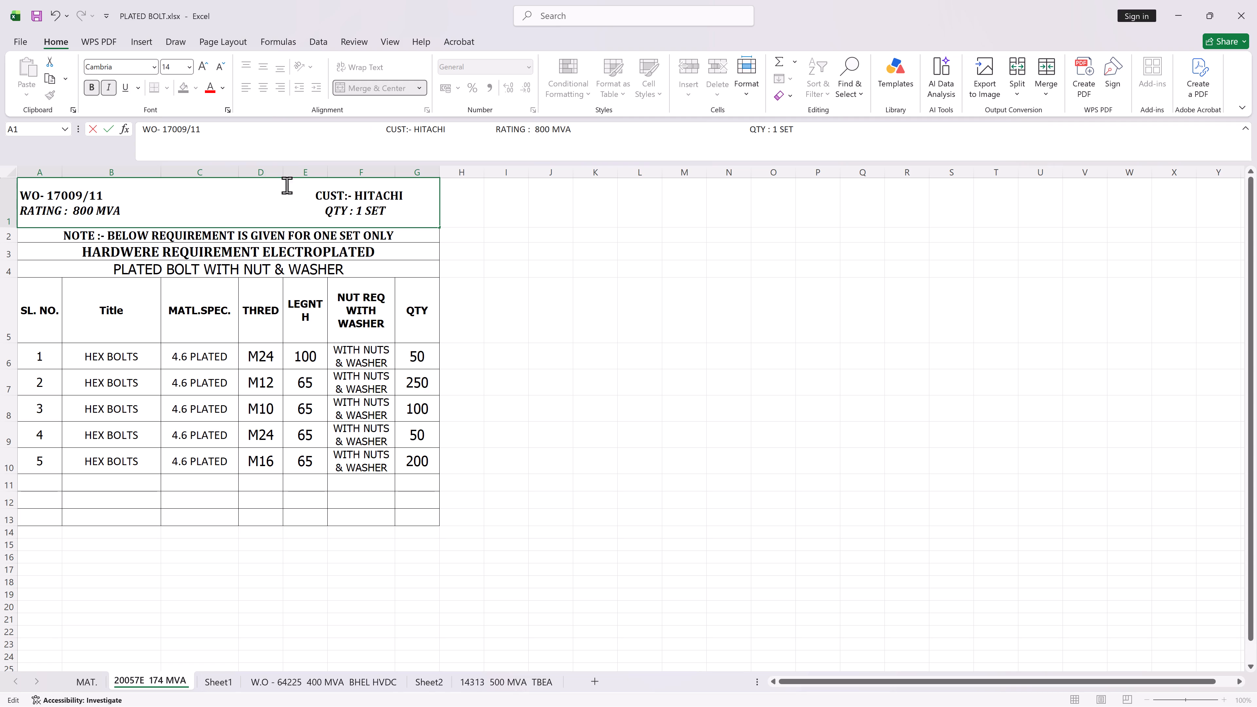
Remove the extra spaces before CUST in the header and add HVDC after the customer name HITACHI.
{"action": "left_click", "coordinate": [313, 198]}
{"action": "key", "text": "BackSpace"}
{"action": "key", "text": "BackSpace"}
{"action": "key", "text": "BackSpace"}
{"action": "key", "text": "BackSpace"}
{"action": "key", "text": "BackSpace"}
{"action": "key", "text": "BackSpace"}
{"action": "key", "text": "BackSpace"}
{"action": "key", "text": "BackSpace"}
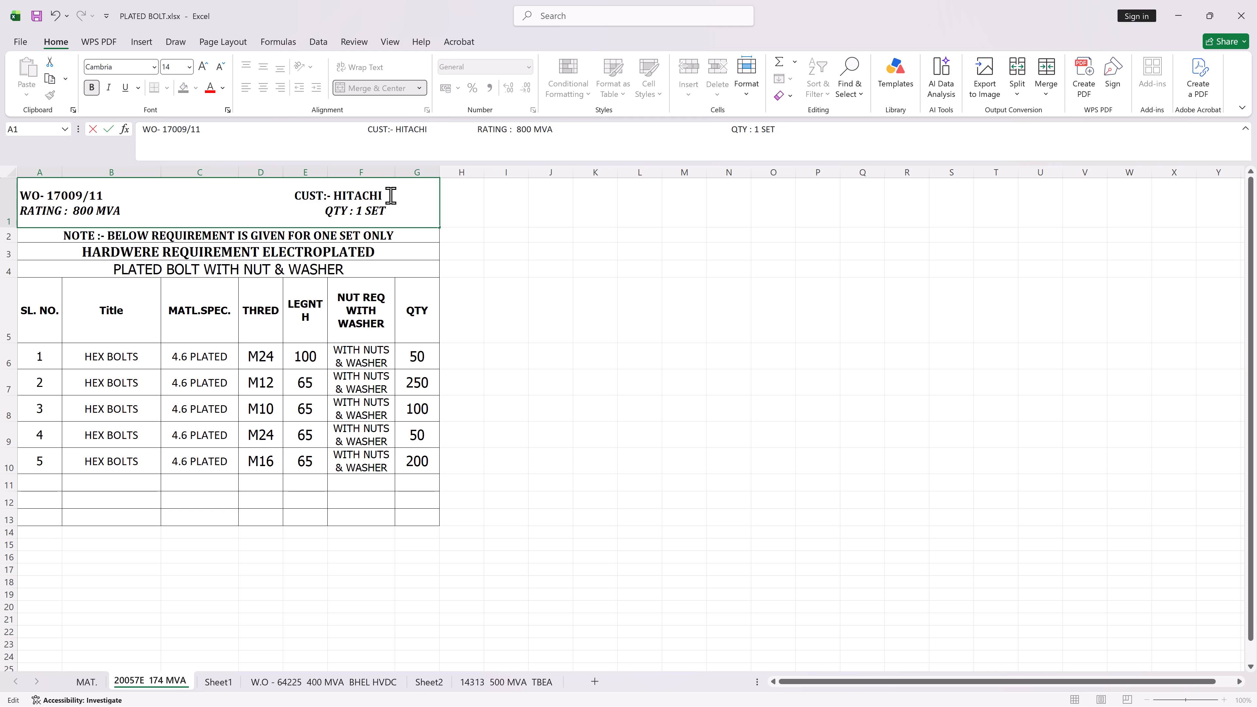
{"action": "left_click", "coordinate": [391, 195]}
{"action": "type", "text": "HVDC"}
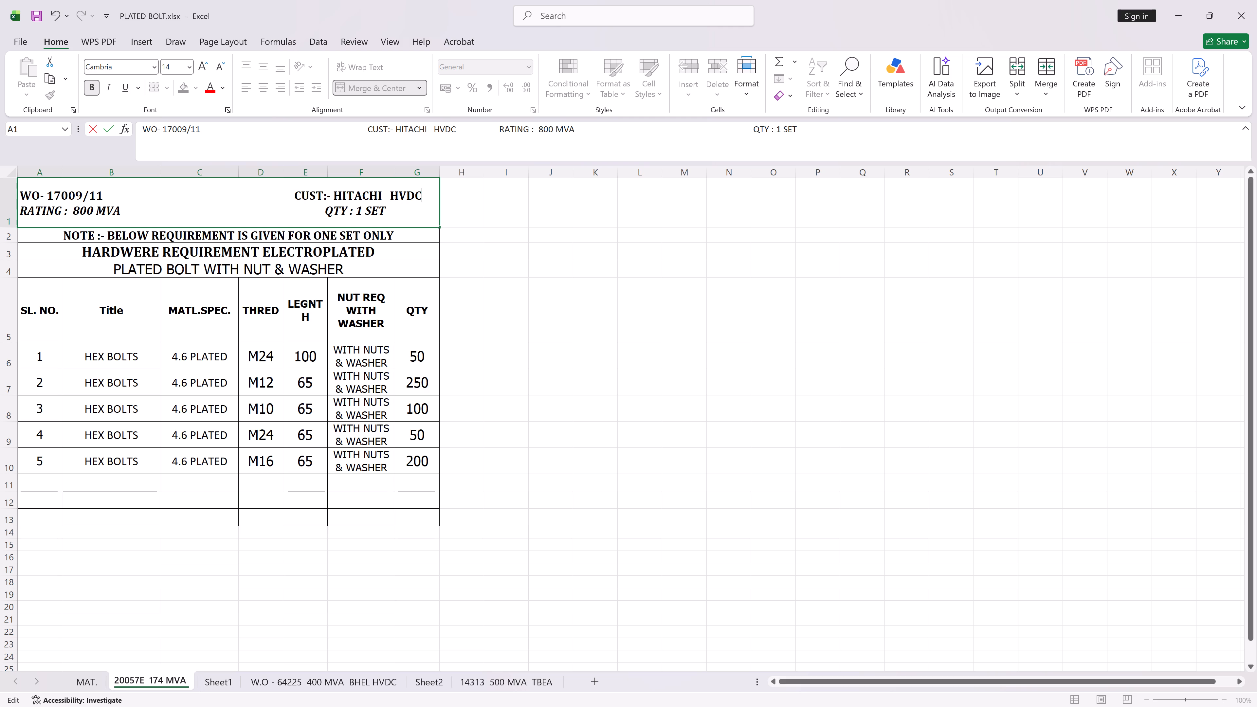
{"action": "left_click", "coordinate": [424, 383]}
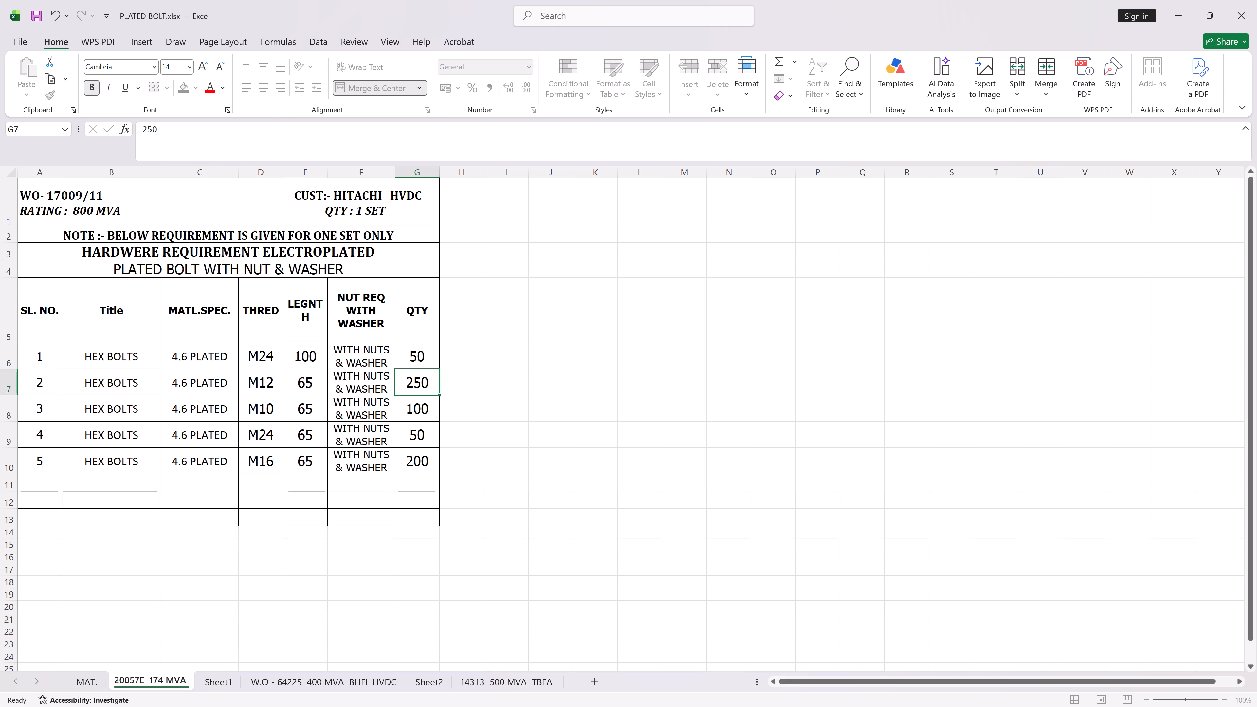
Set the quantity of the M10 hex bolts in row 3 of the list to 70.
{"action": "left_click", "coordinate": [307, 411]}
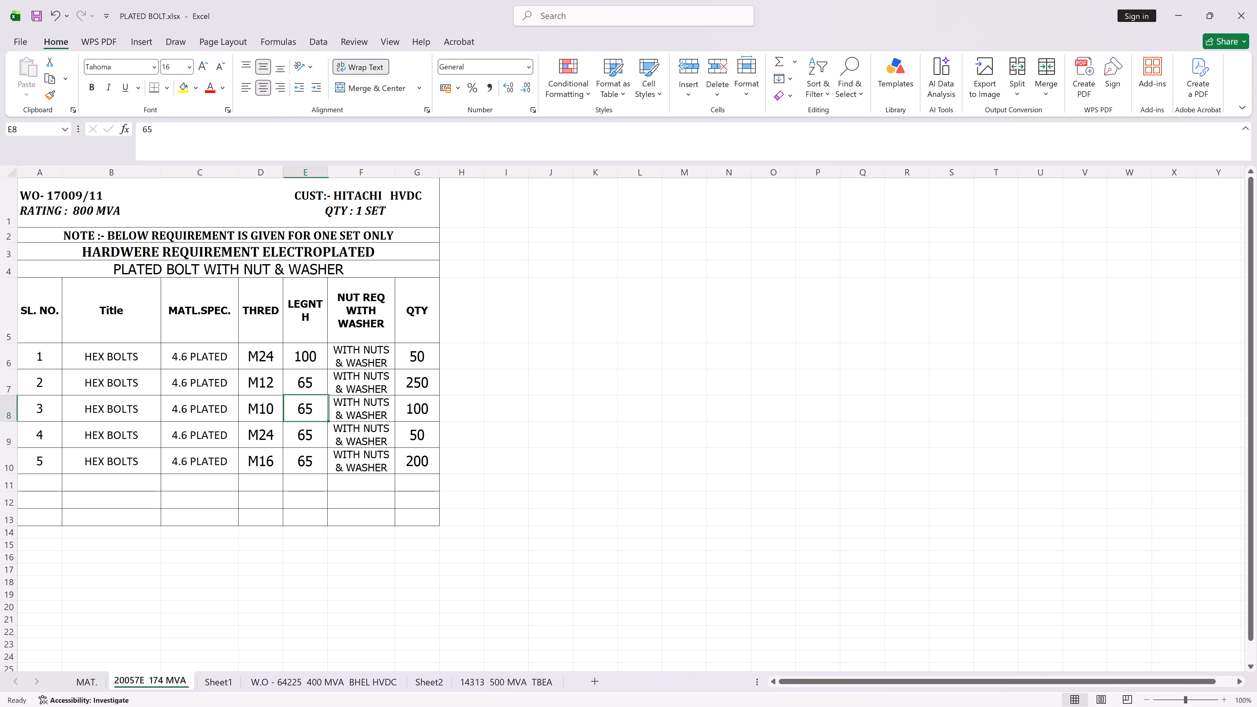
{"action": "left_click", "coordinate": [421, 409]}
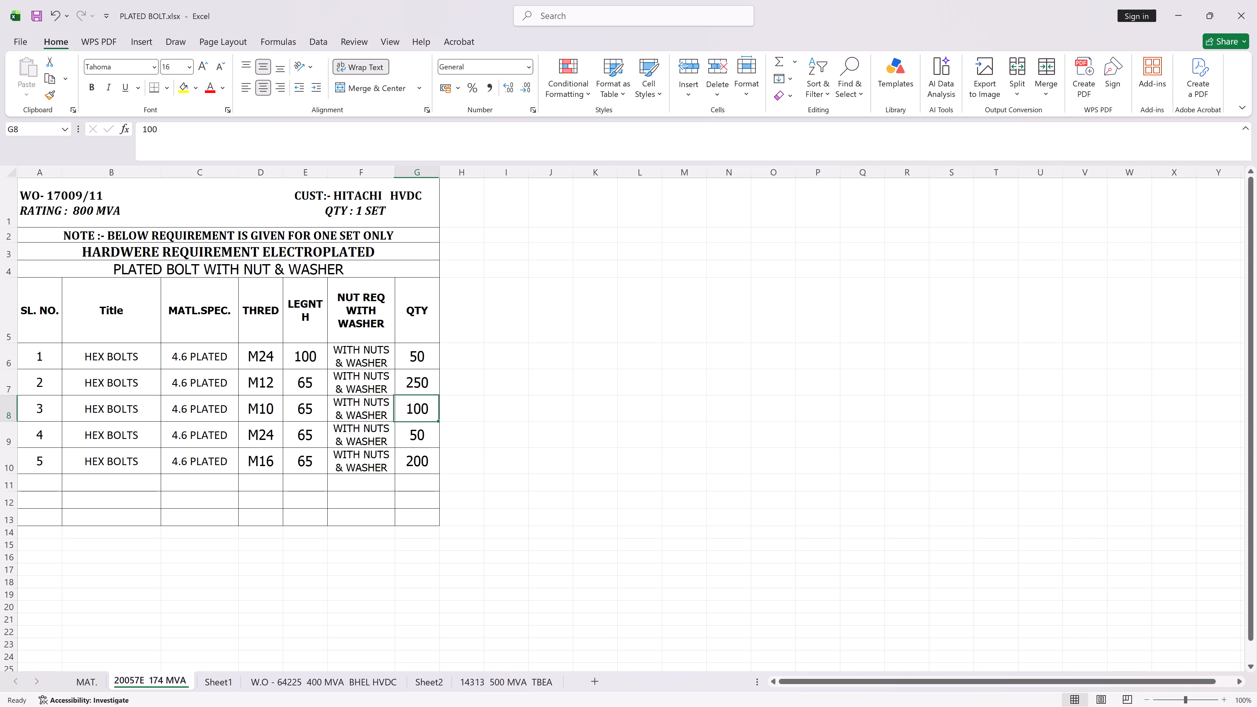
{"action": "type", "text": "70"}
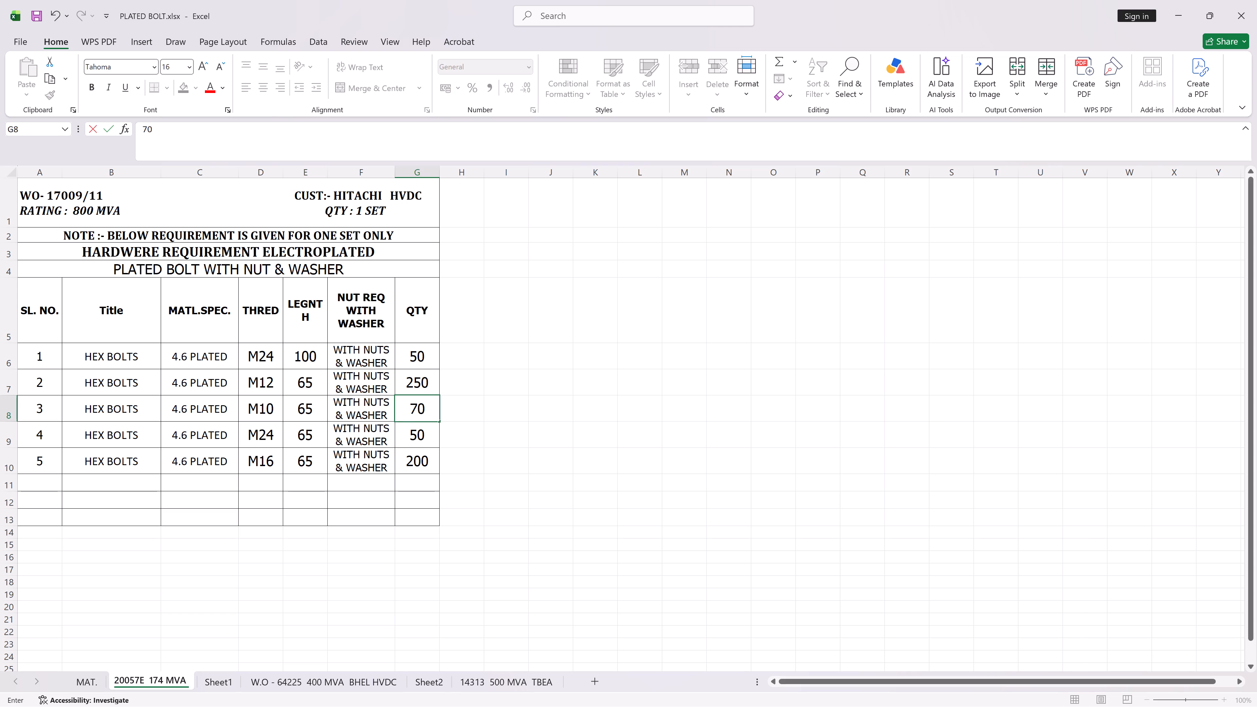
{"action": "left_click", "coordinate": [283, 434]}
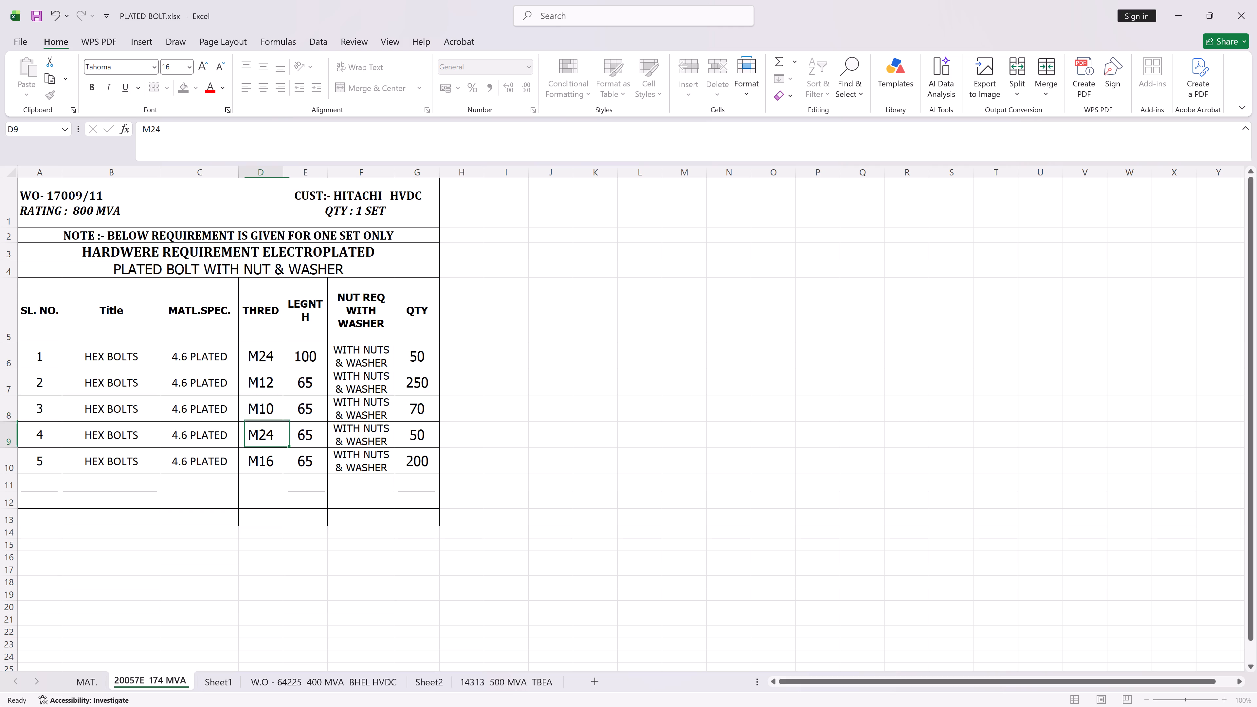
Set the M16 hex bolts' length to 80 and their quantity to 170.
{"action": "left_click", "coordinate": [309, 460]}
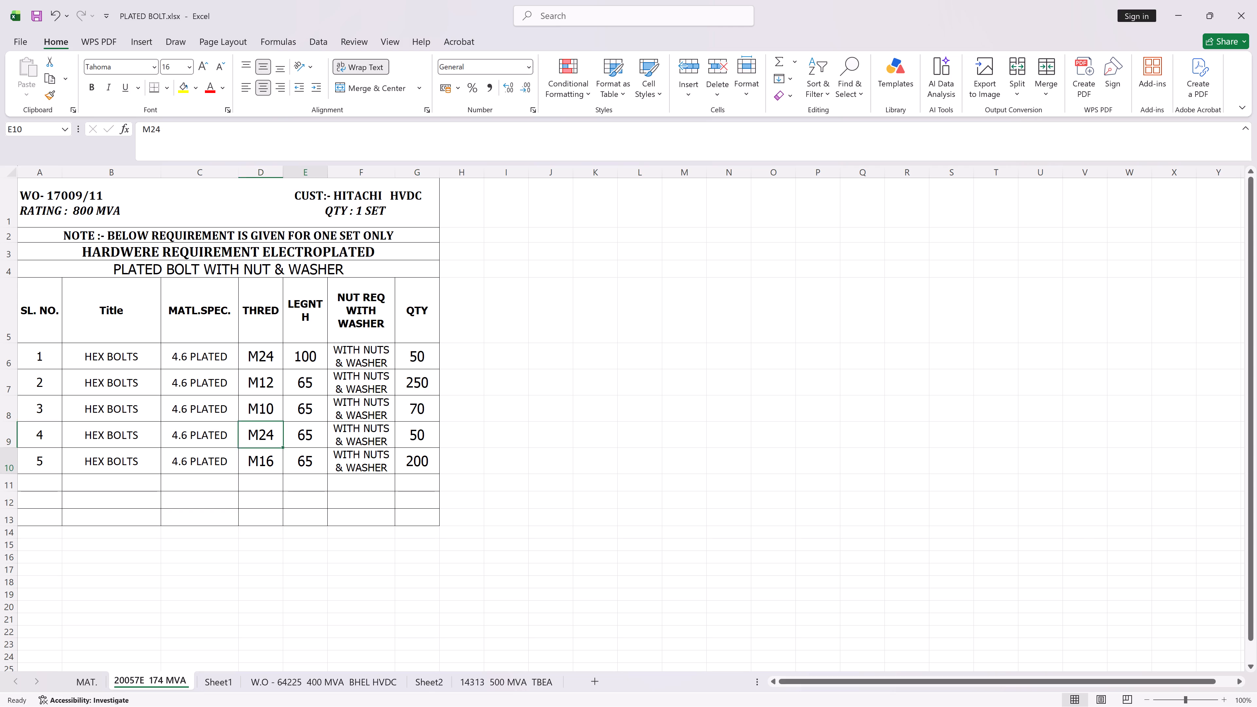
{"action": "type", "text": "80"}
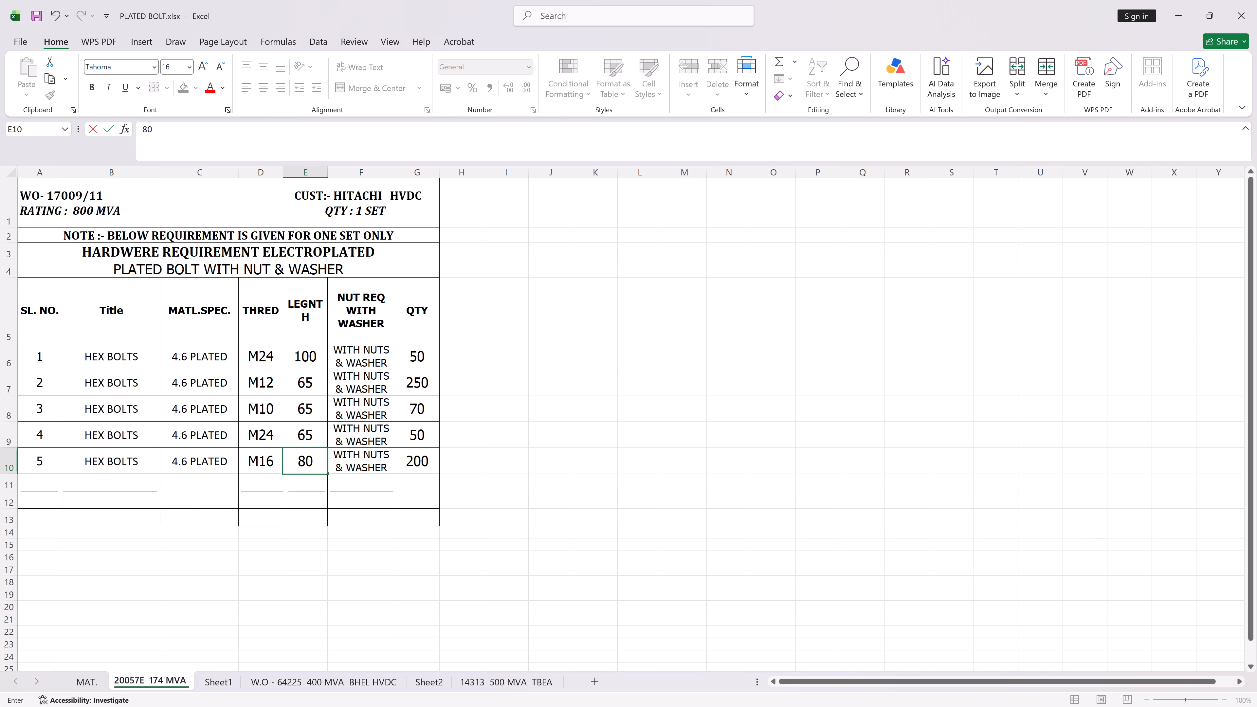
{"action": "key", "text": "Right"}
{"action": "key", "text": "Right"}
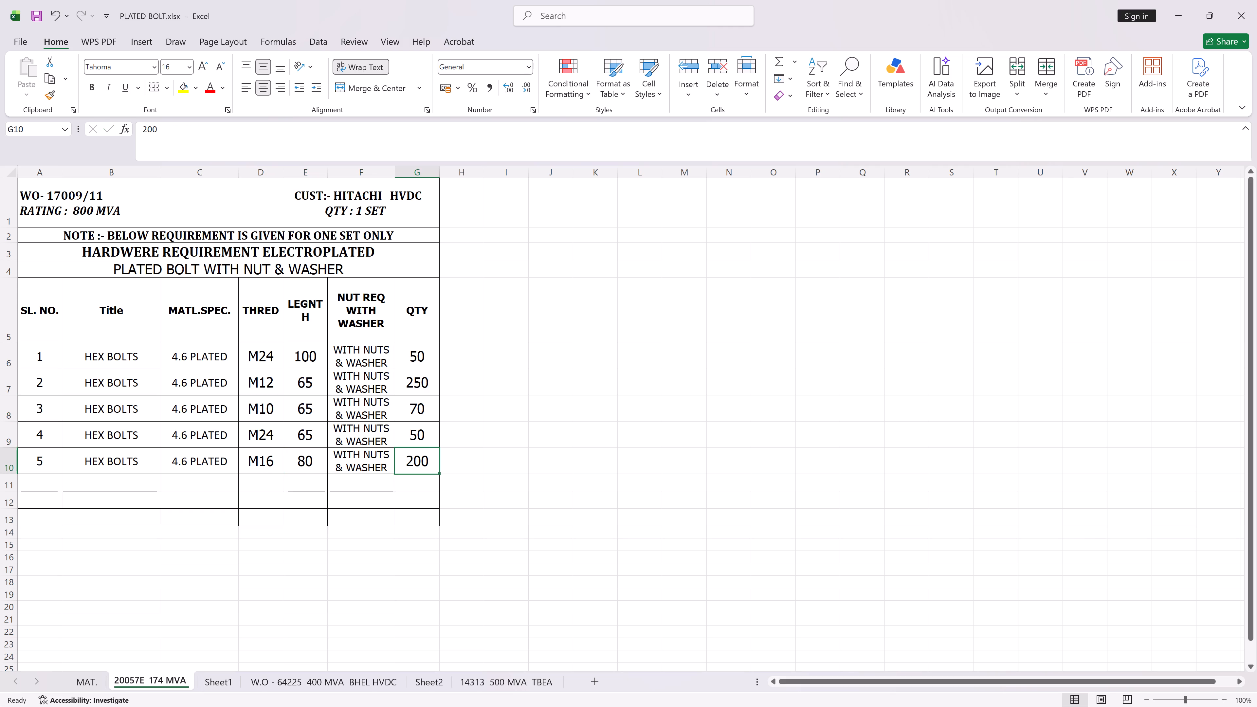
{"action": "type", "text": "170"}
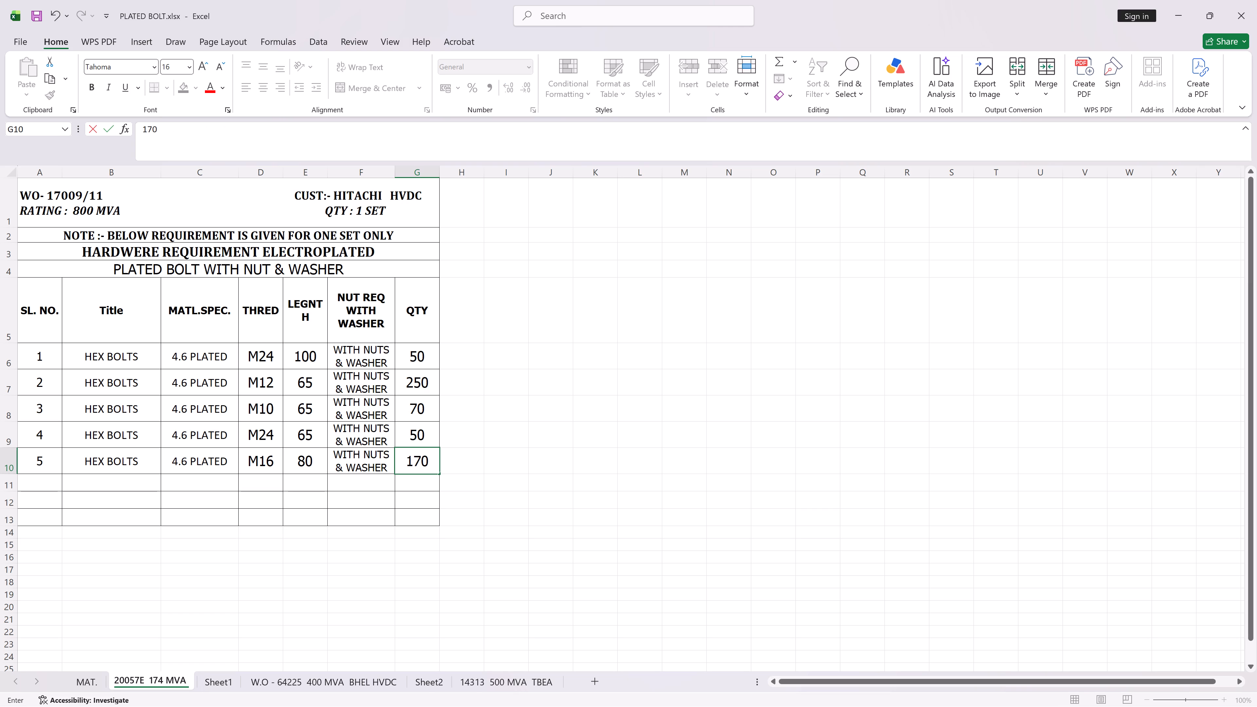
Copy the M16 hex bolt entry, from title through quantity, into the empty row directly below it.
{"action": "left_click_drag", "start_coordinate": [94, 467], "coordinate": [223, 449]}
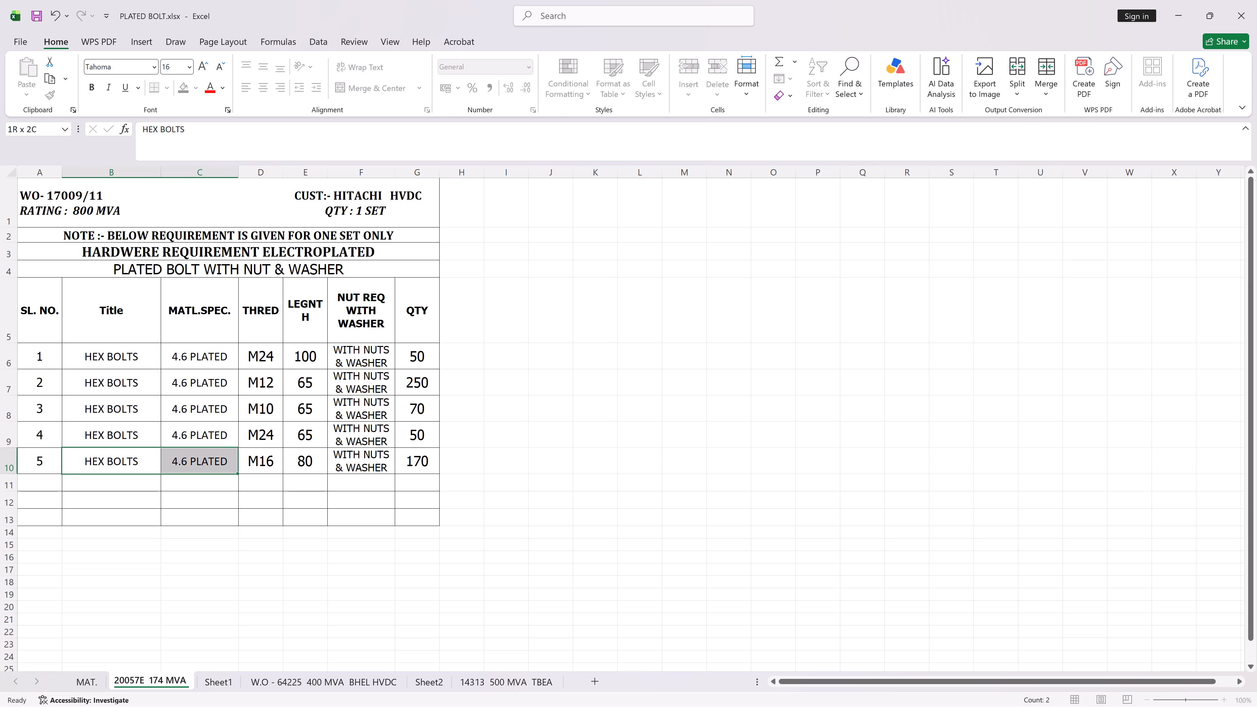
{"action": "left_click_drag", "start_coordinate": [223, 449], "coordinate": [406, 462]}
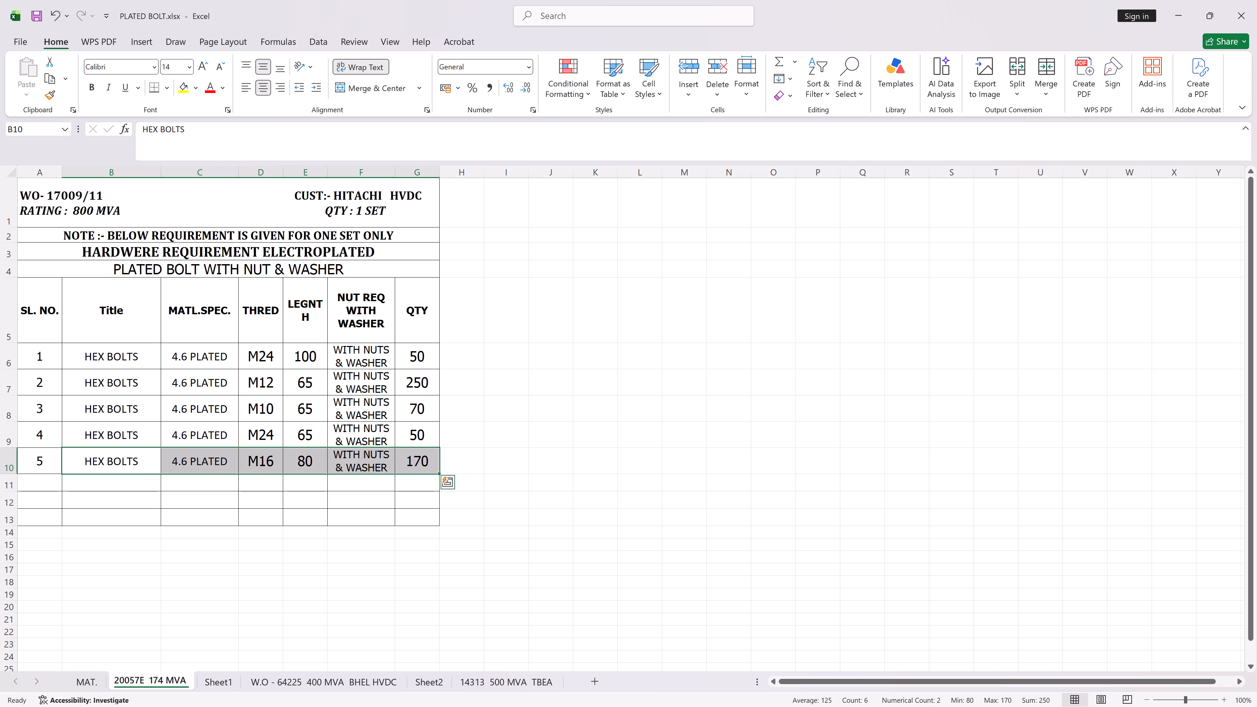
{"action": "key", "text": "ctrl+c"}
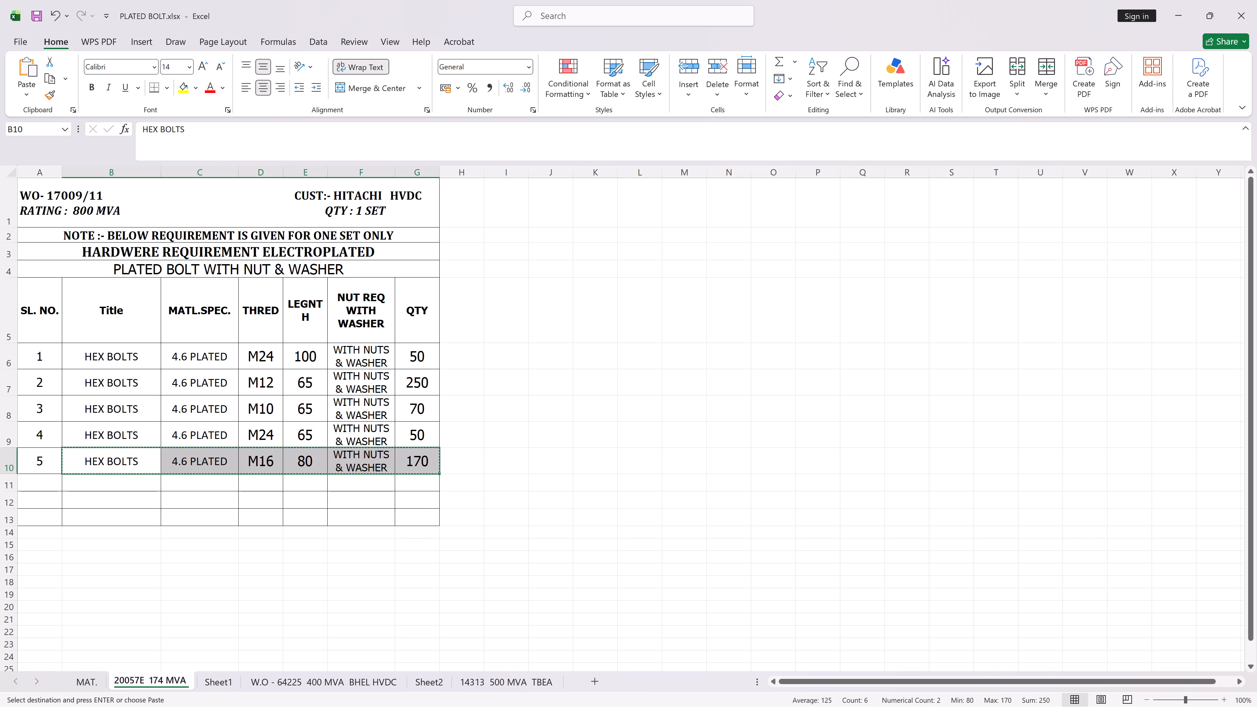
{"action": "left_click", "coordinate": [100, 486]}
{"action": "key", "text": "ctrl+v"}
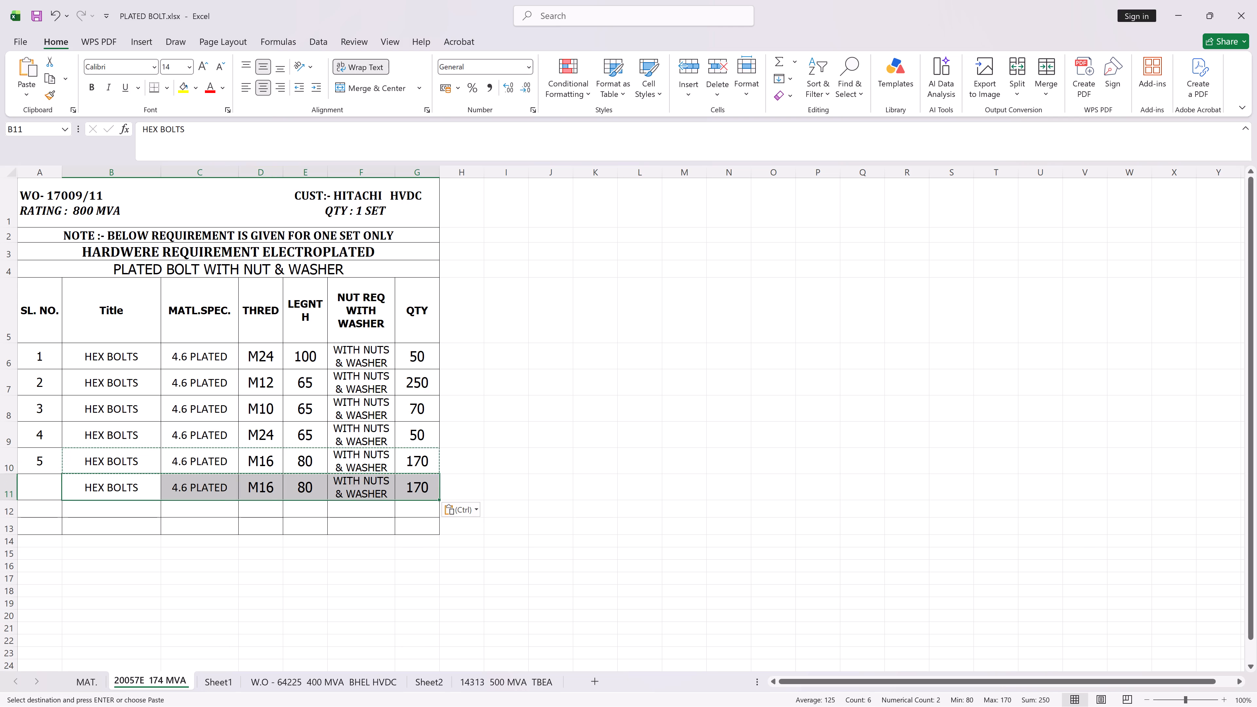
Set the copied hex bolt row's thread to M20 and its length to 100.
{"action": "left_click", "coordinate": [271, 489]}
{"action": "double_click", "coordinate": [271, 486]}
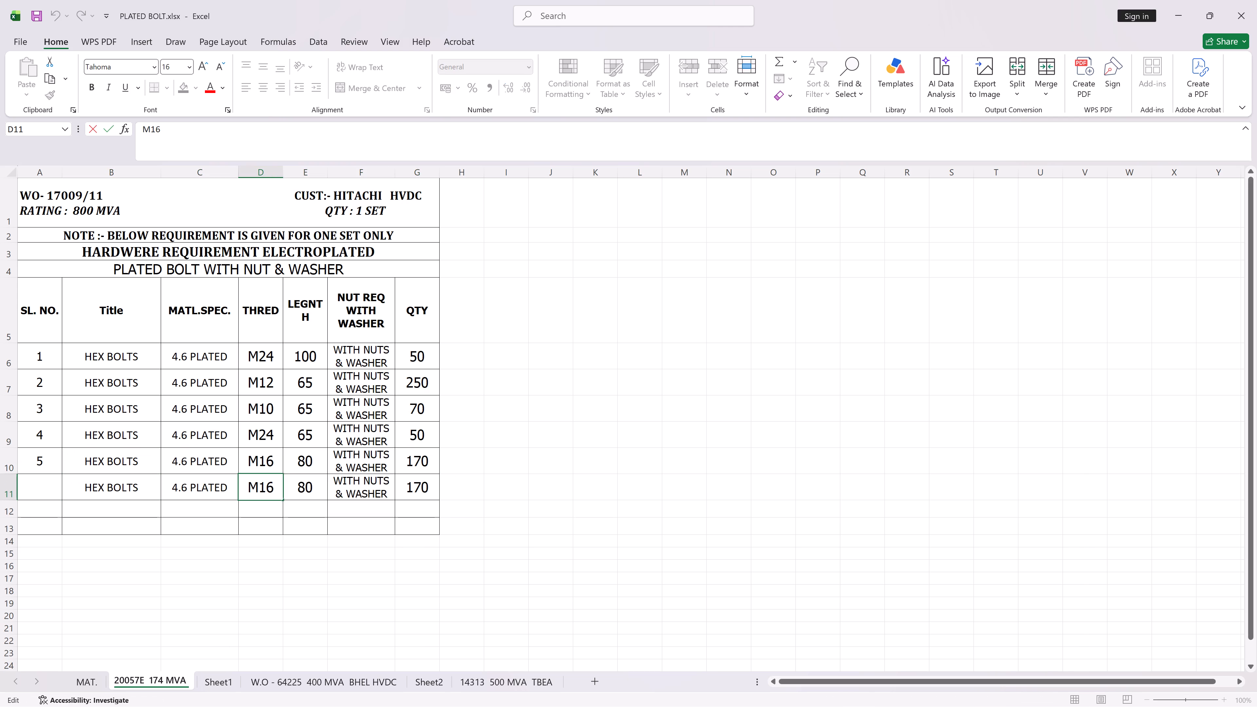
{"action": "key", "text": "BackSpace"}
{"action": "key", "text": "BackSpace"}
{"action": "type", "text": "20"}
{"action": "key", "text": "Right"}
{"action": "key", "text": "Right"}
{"action": "left_click", "coordinate": [311, 486]}
{"action": "type", "text": "100"}
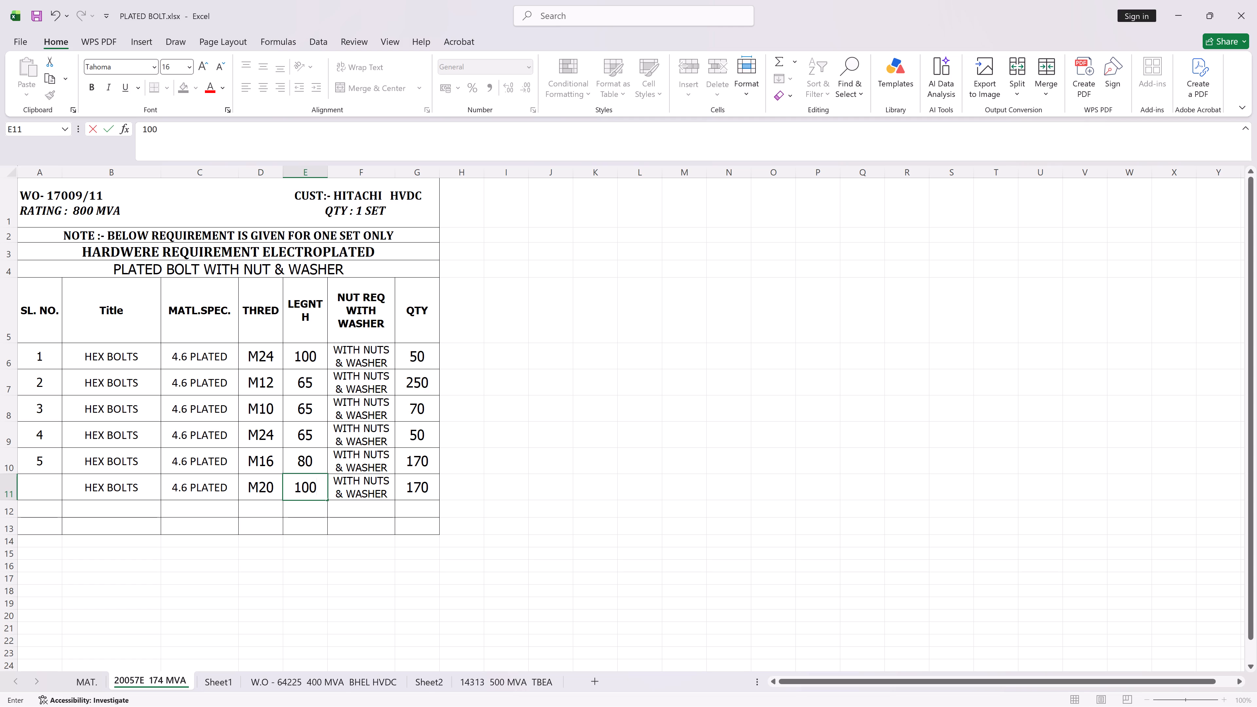
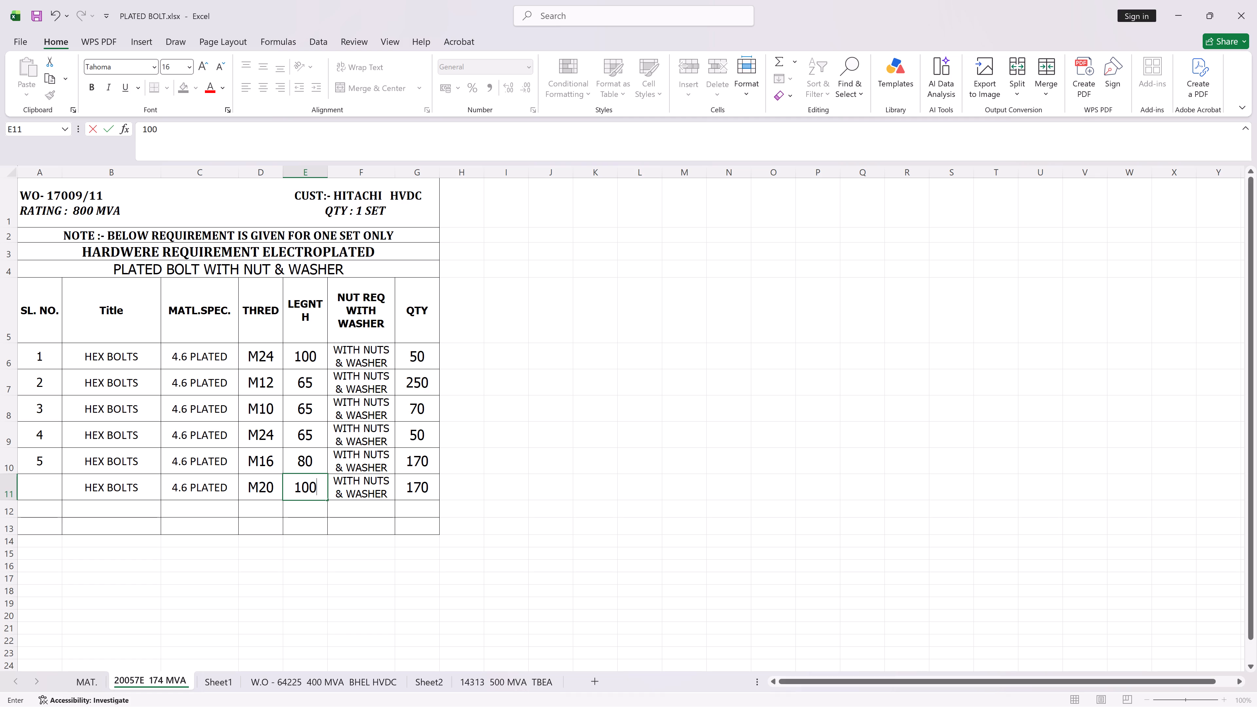
Copy the whole M16 hex bolt row, including its serial number, into the empty row below the M20 bolts.
{"action": "left_click", "coordinate": [232, 522]}
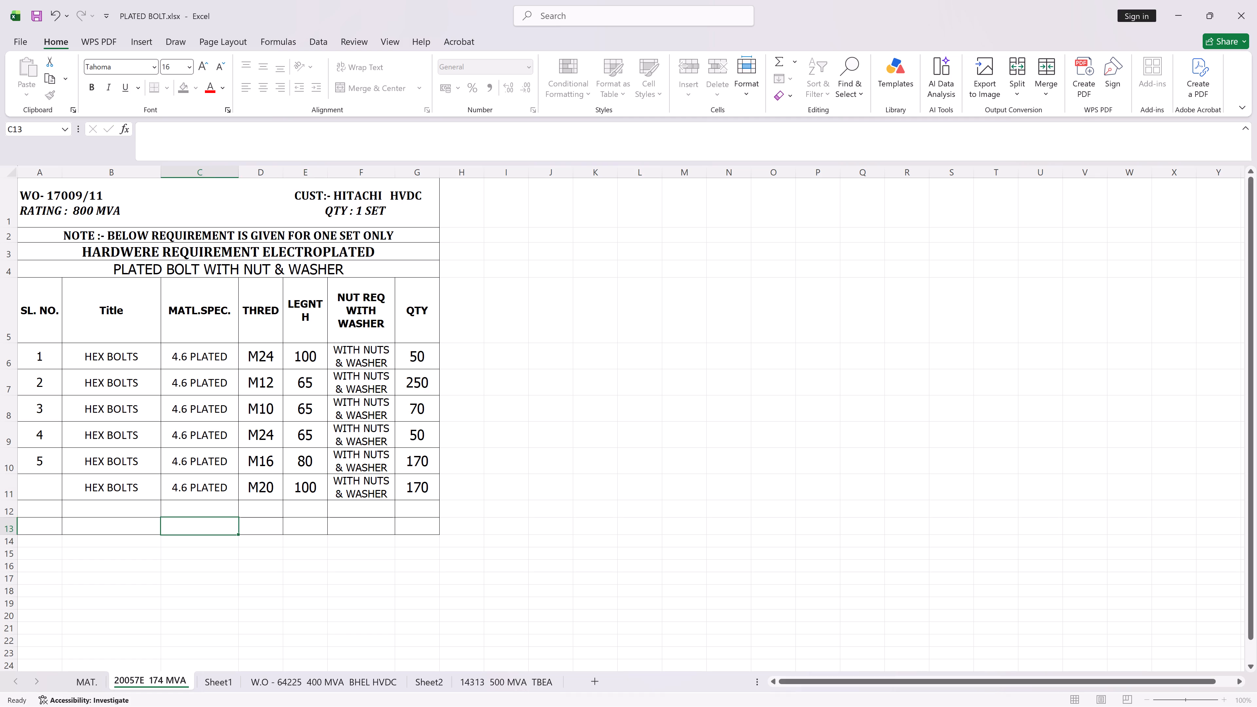
{"action": "left_click_drag", "start_coordinate": [42, 460], "coordinate": [410, 469]}
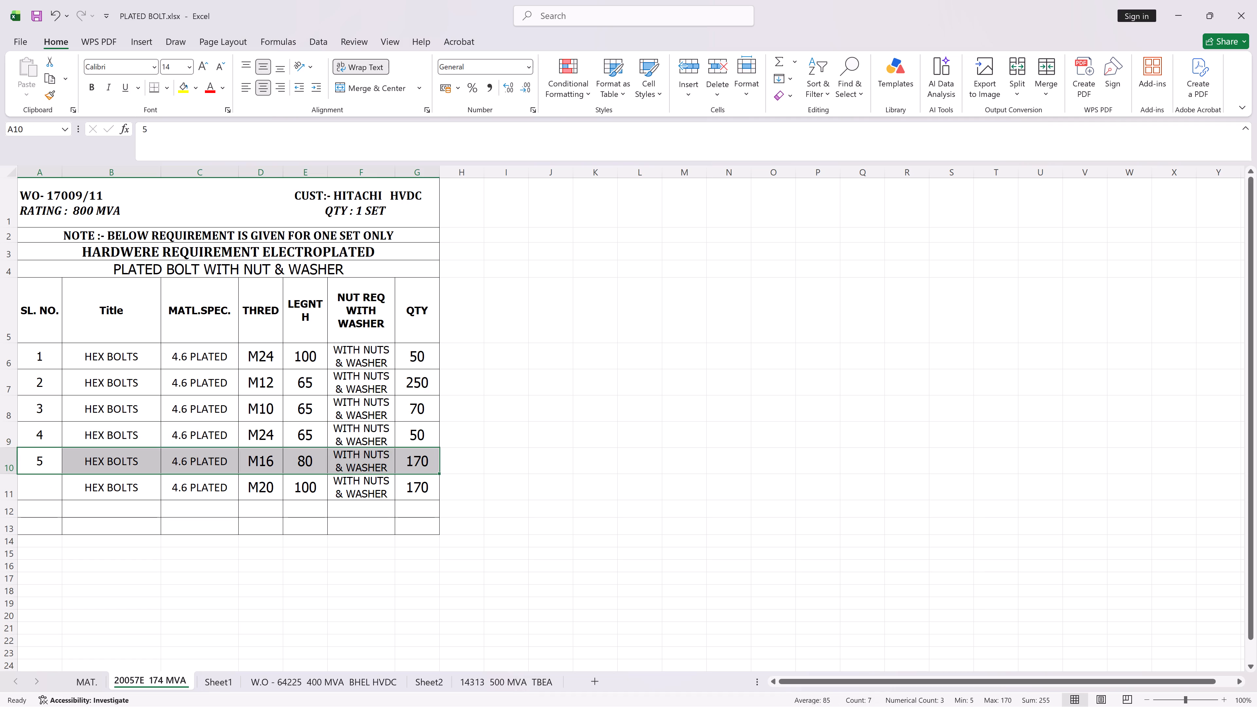
{"action": "key", "text": "ctrl+c"}
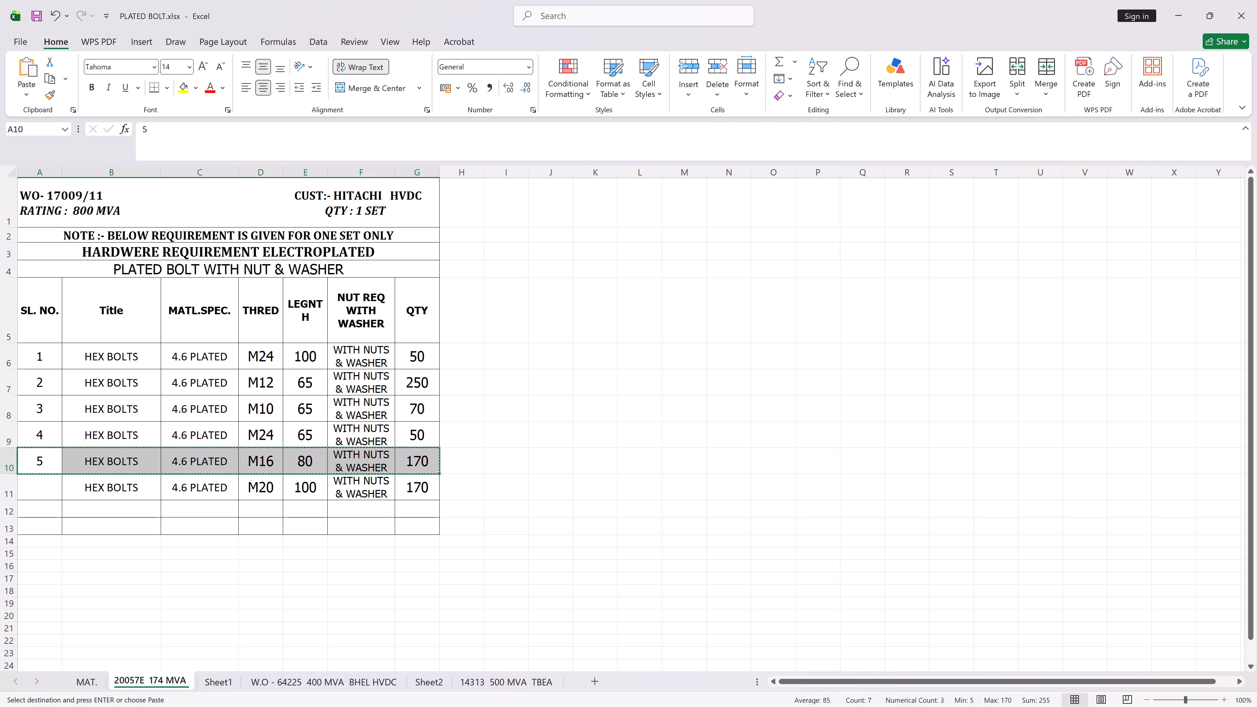
{"action": "left_click", "coordinate": [38, 505]}
{"action": "key", "text": "ctrl+v"}
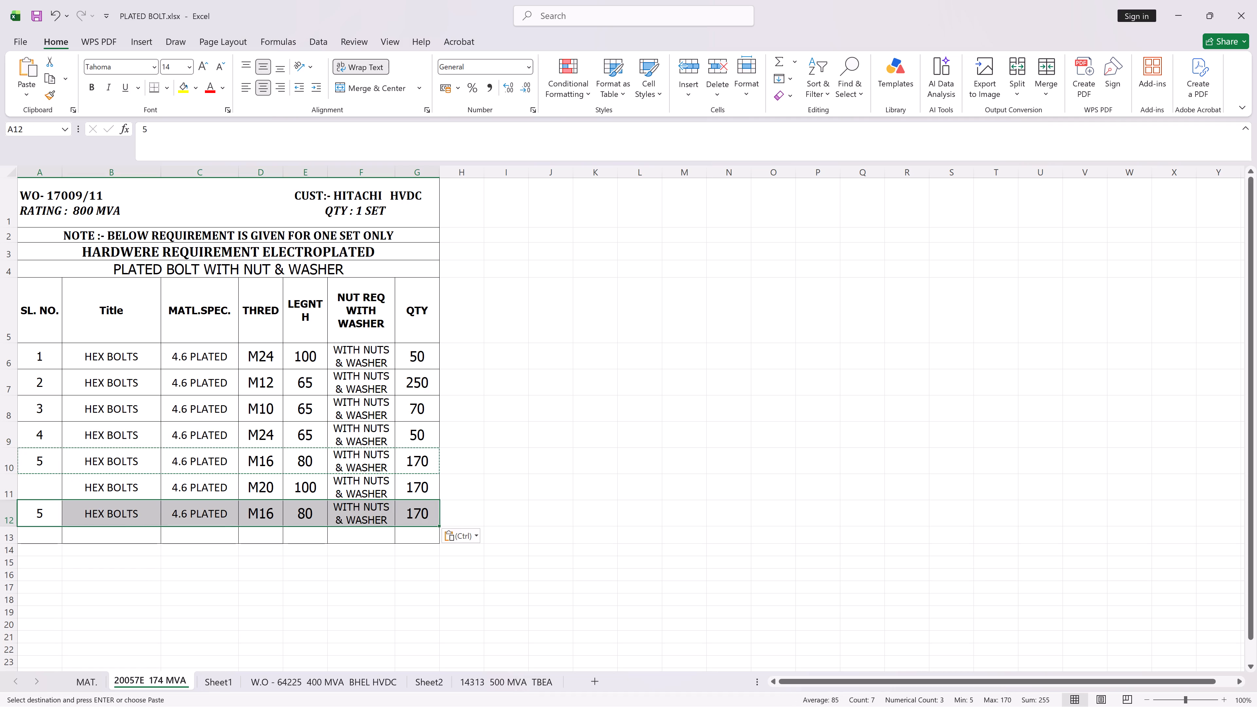
Set the copied M16 hex bolt row's length to 65 and its quantity to 420.
{"action": "left_click", "coordinate": [312, 511]}
{"action": "type", "text": "65"}
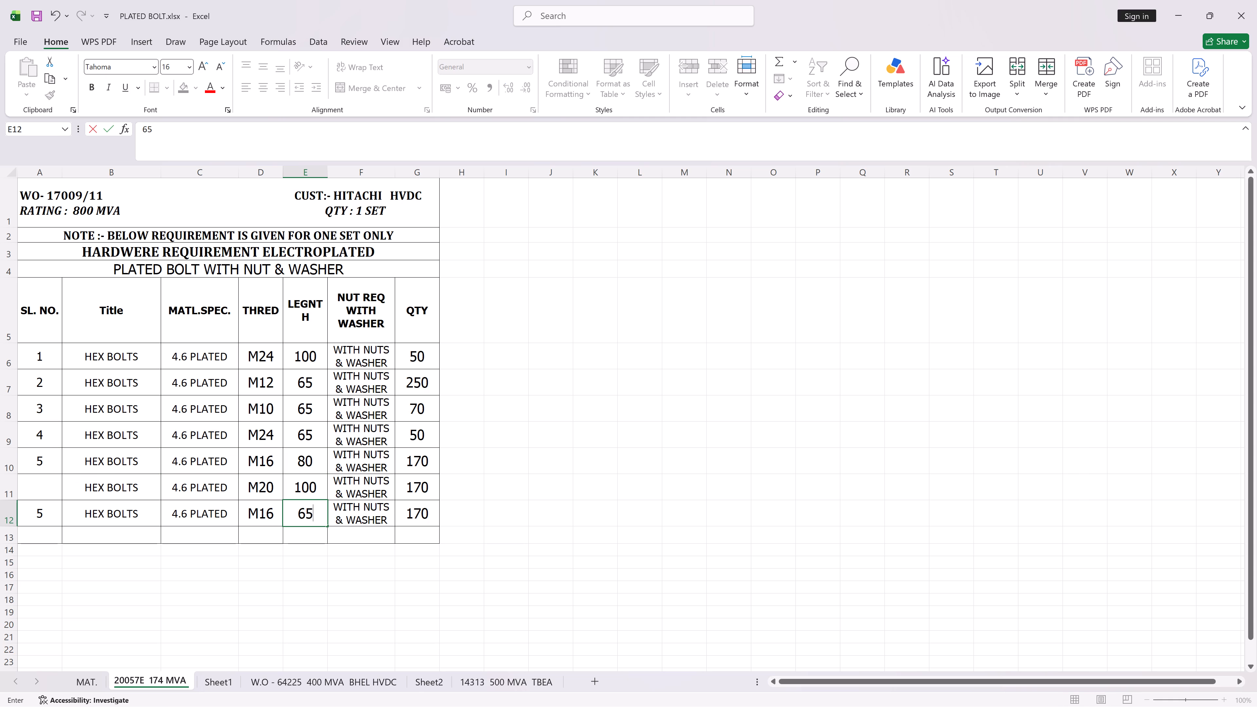
{"action": "left_click", "coordinate": [412, 513]}
{"action": "type", "text": "420"}
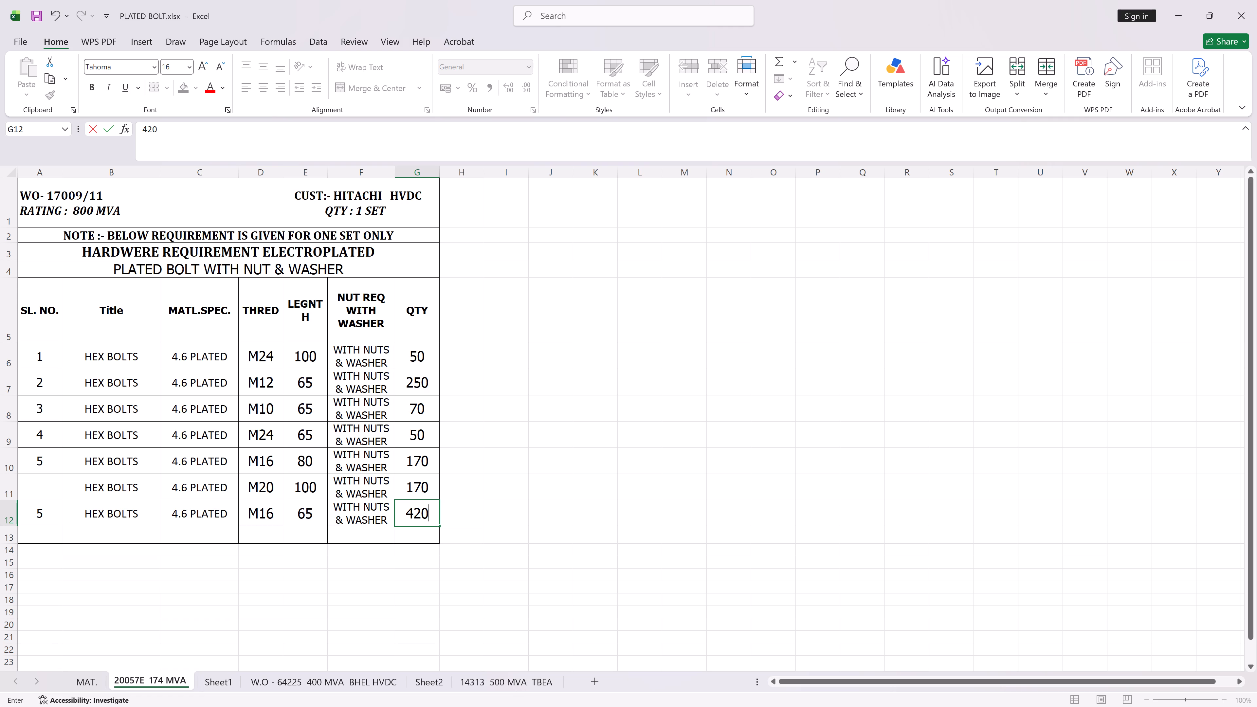
Change the table subheading to UNPLATED BOLT WITH NUT & WASHER.
{"action": "double_click", "coordinate": [111, 268]}
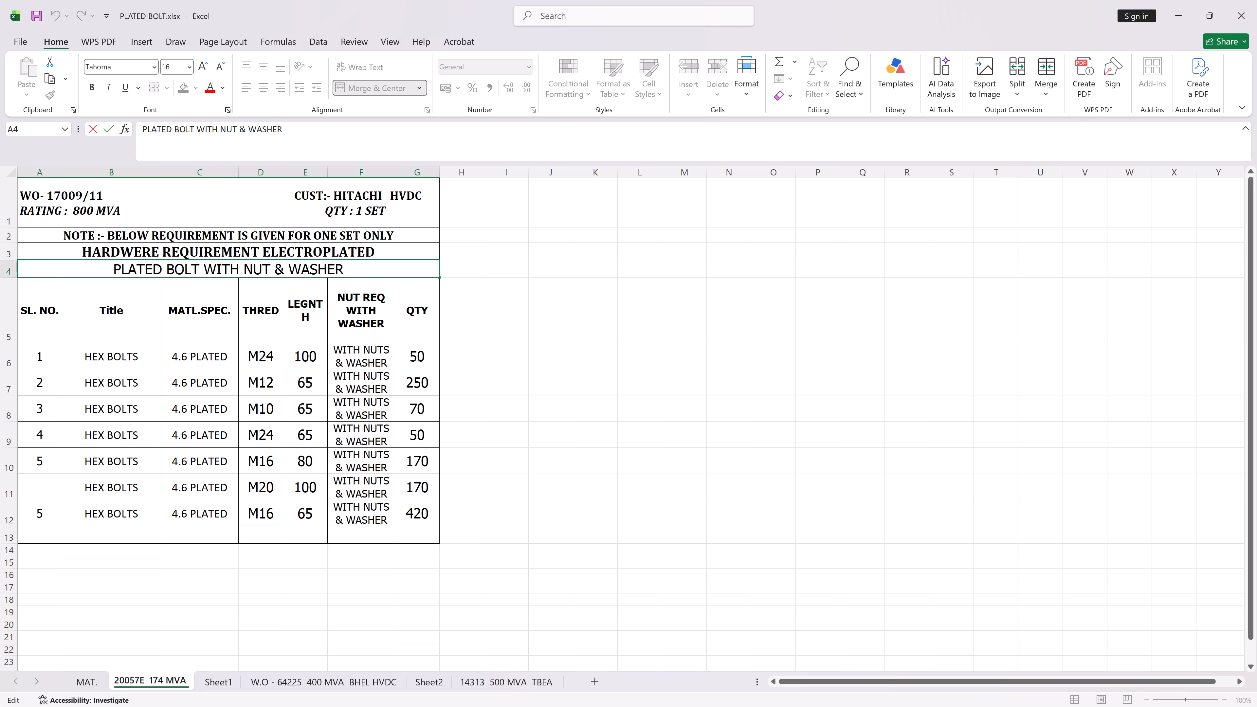
{"action": "type", "text": "UN"}
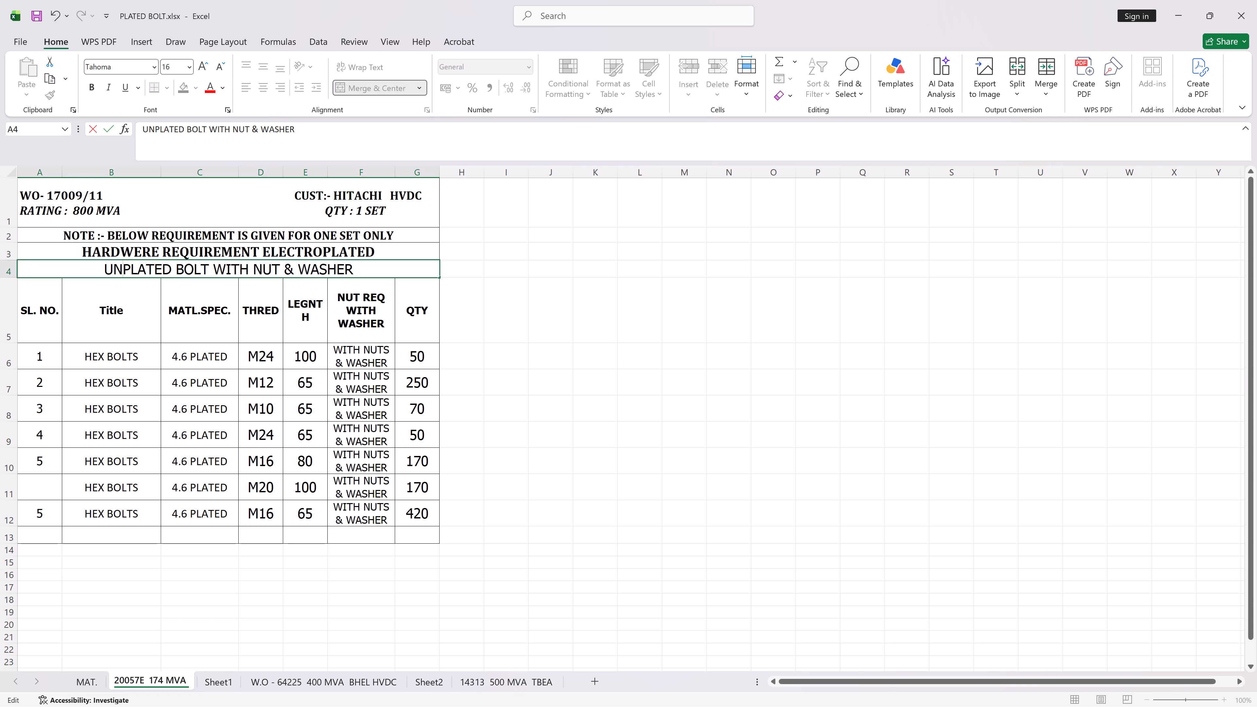
{"action": "left_click", "coordinate": [287, 520]}
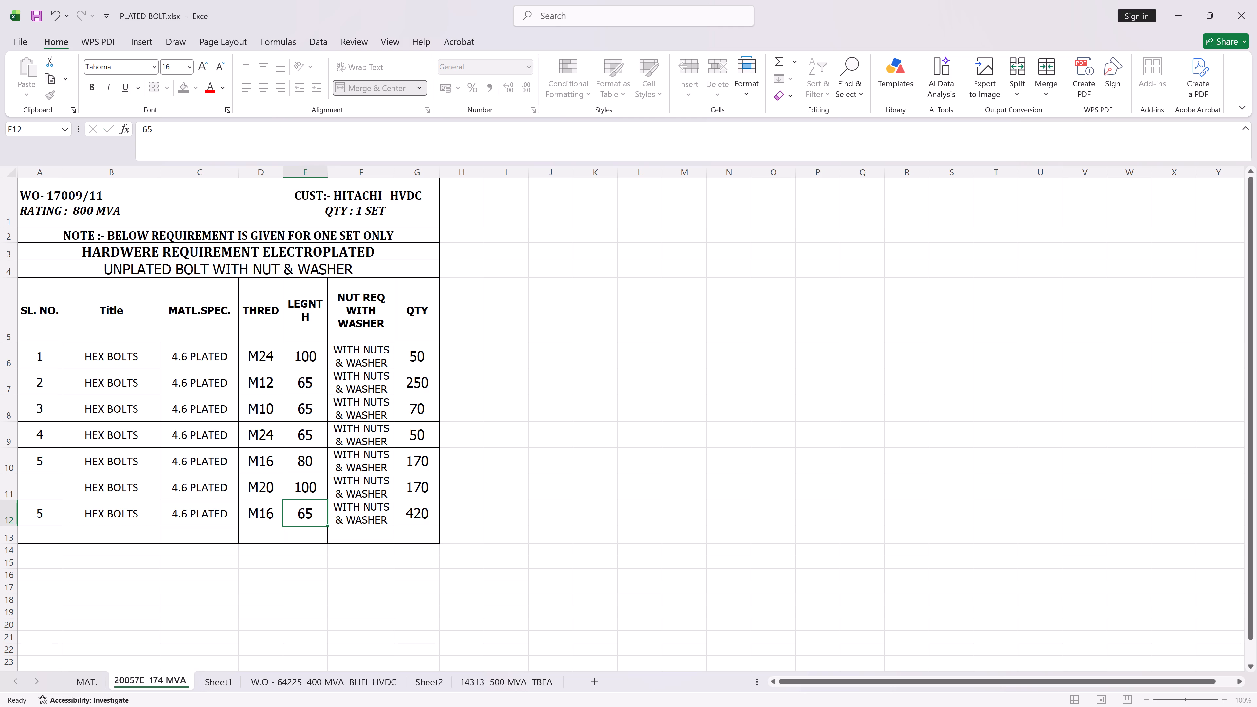
Change the first hex bolt entry to thread M20, length 125 and quantity 100.
{"action": "double_click", "coordinate": [308, 356]}
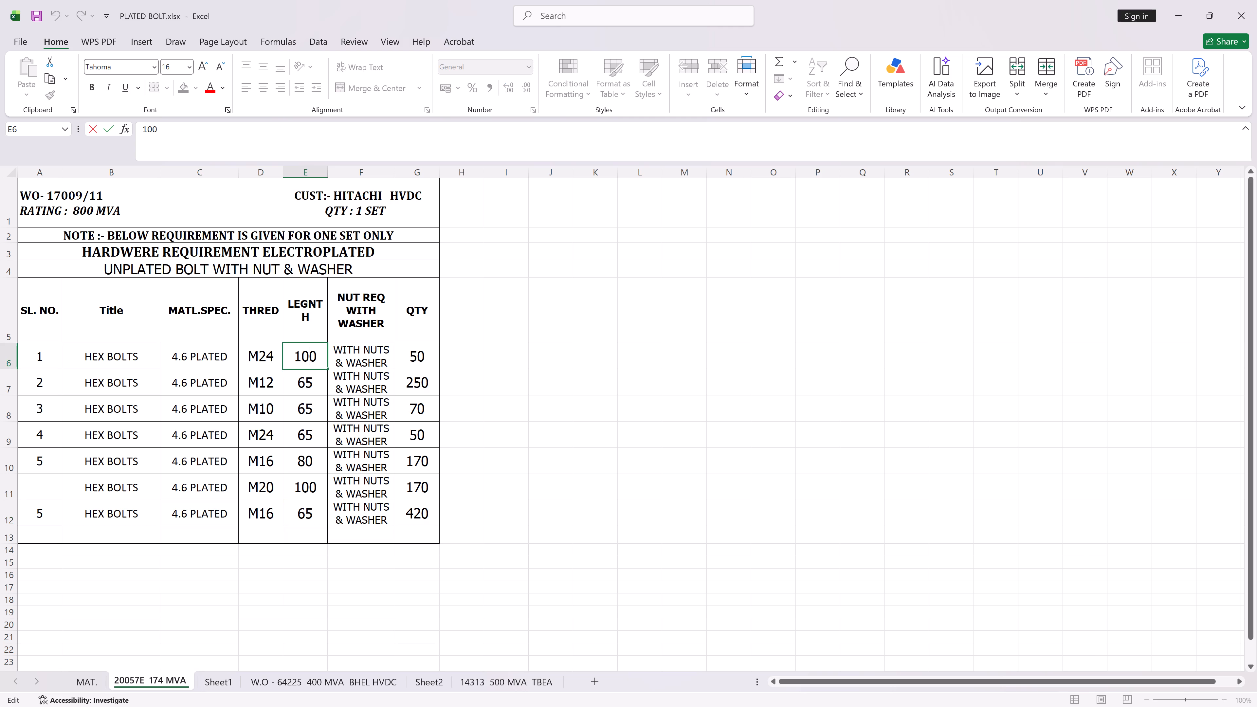
{"action": "double_click", "coordinate": [274, 352]}
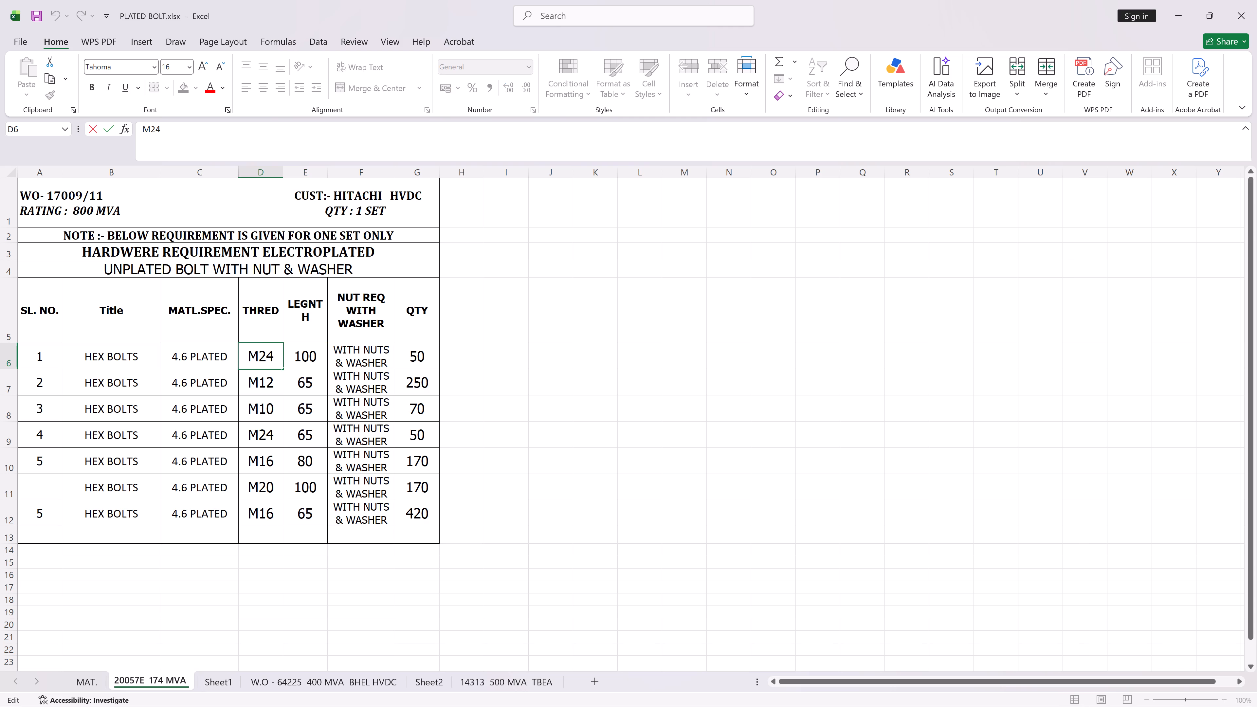
{"action": "key", "text": "BackSpace"}
{"action": "key", "text": "0"}
{"action": "left_click", "coordinate": [308, 353]}
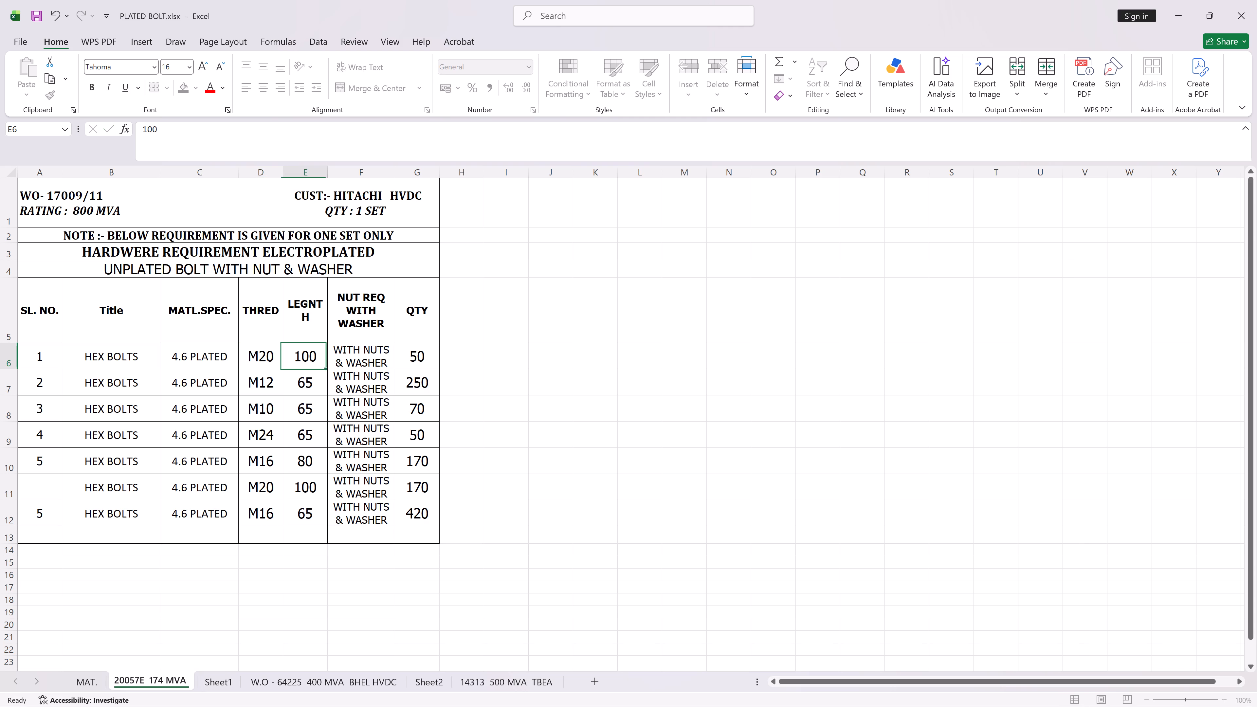
{"action": "type", "text": "125"}
{"action": "key", "text": "Right"}
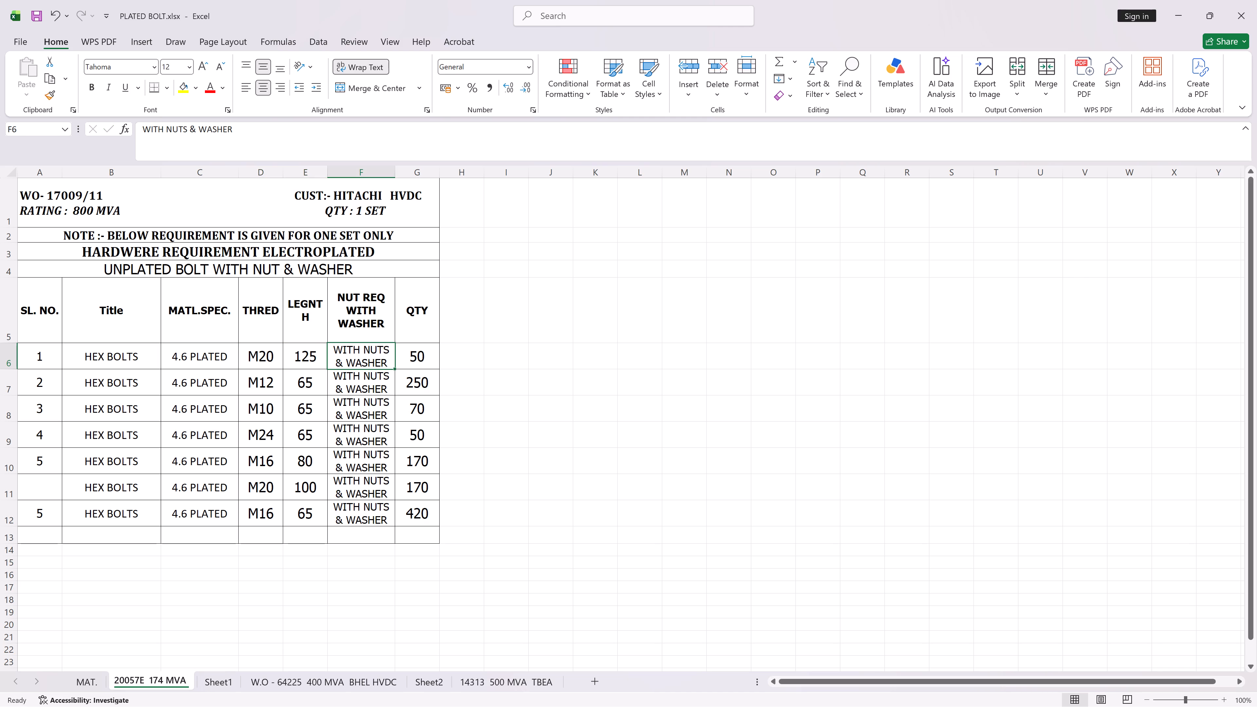
{"action": "key", "text": "Right"}
{"action": "type", "text": "100"}
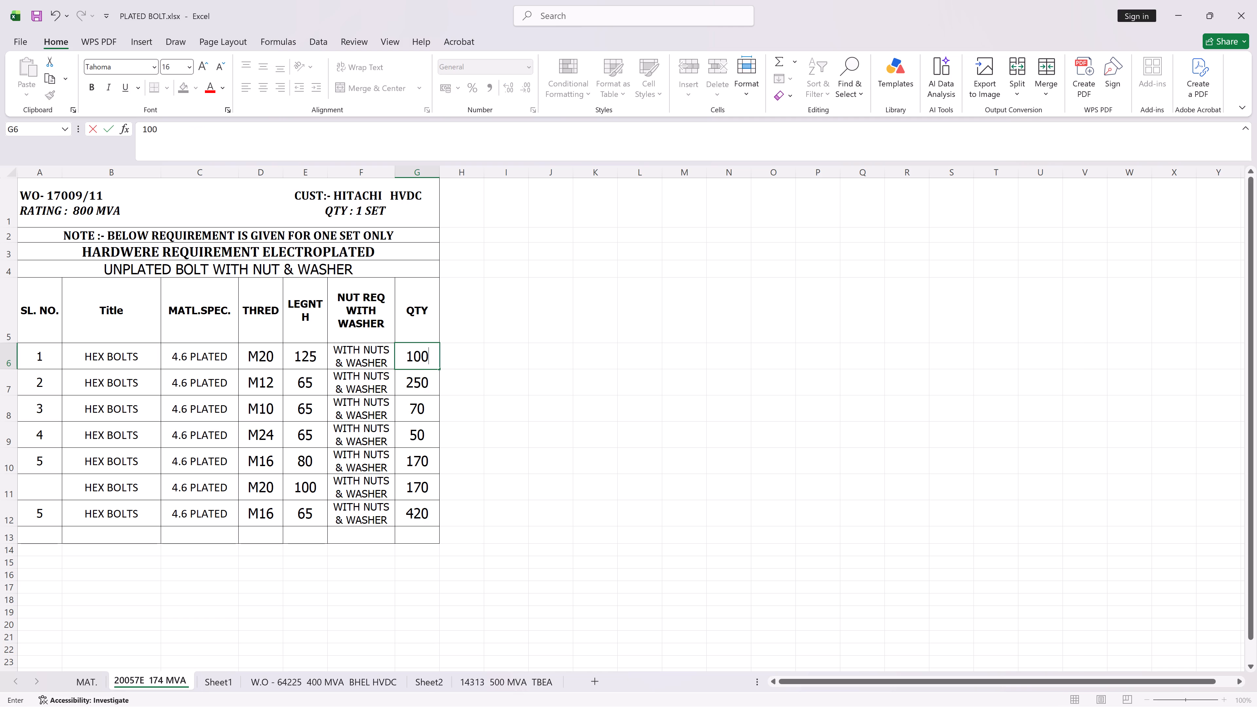
Copy the first hex bolt entry, from title through quantity, into the last empty row of the table.
{"action": "left_click", "coordinate": [75, 392]}
{"action": "left_click_drag", "start_coordinate": [73, 358], "coordinate": [404, 363]}
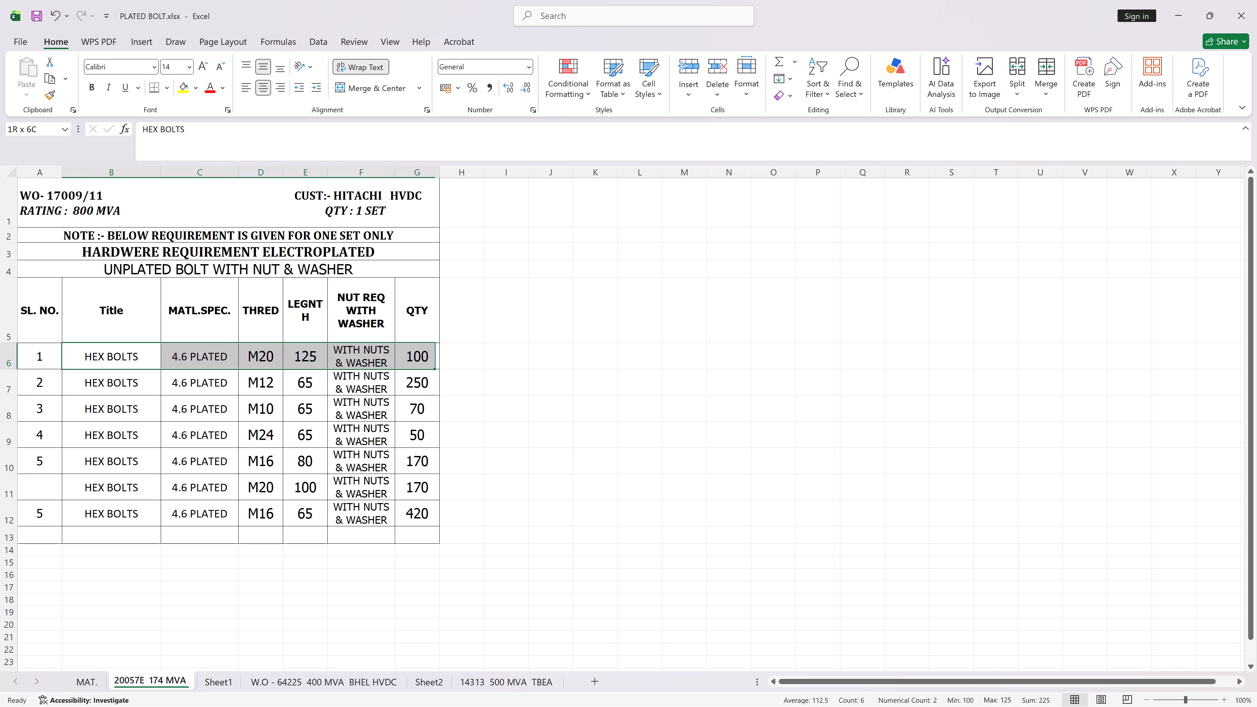
{"action": "left_click_drag", "start_coordinate": [404, 363], "coordinate": [411, 362]}
{"action": "key", "text": "ctrl+c"}
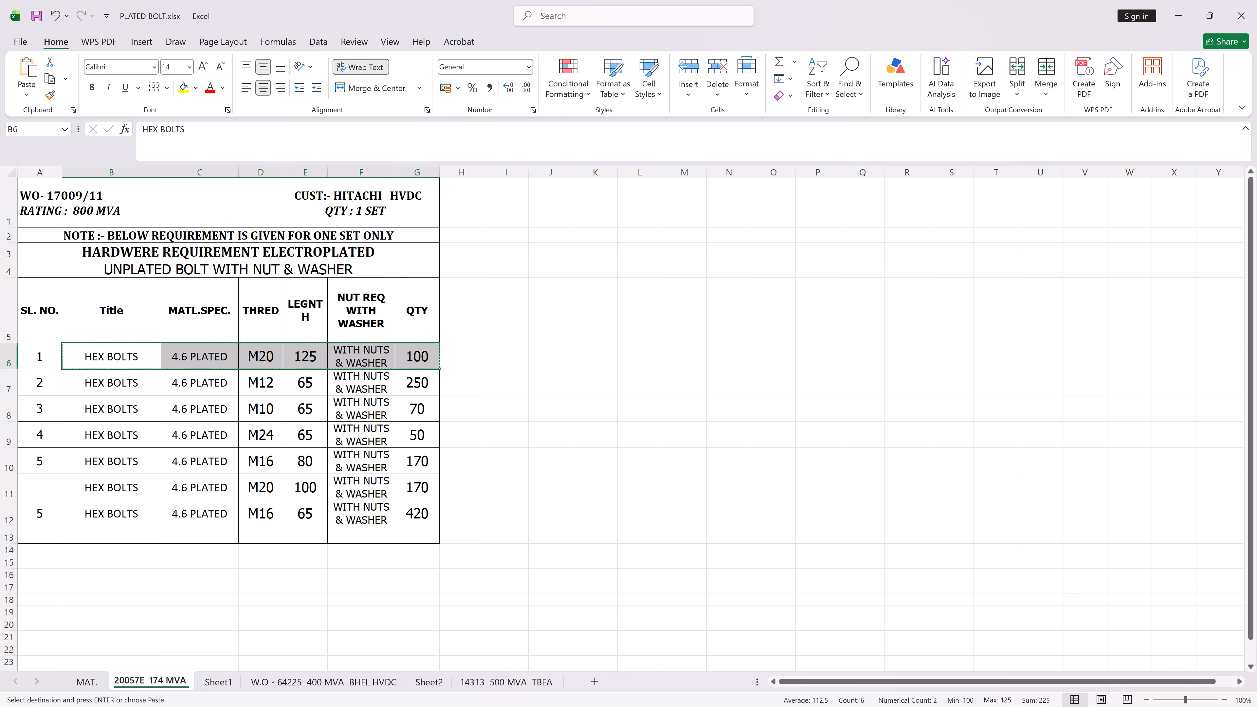
{"action": "left_click", "coordinate": [82, 530]}
{"action": "key", "text": "ctrl+v"}
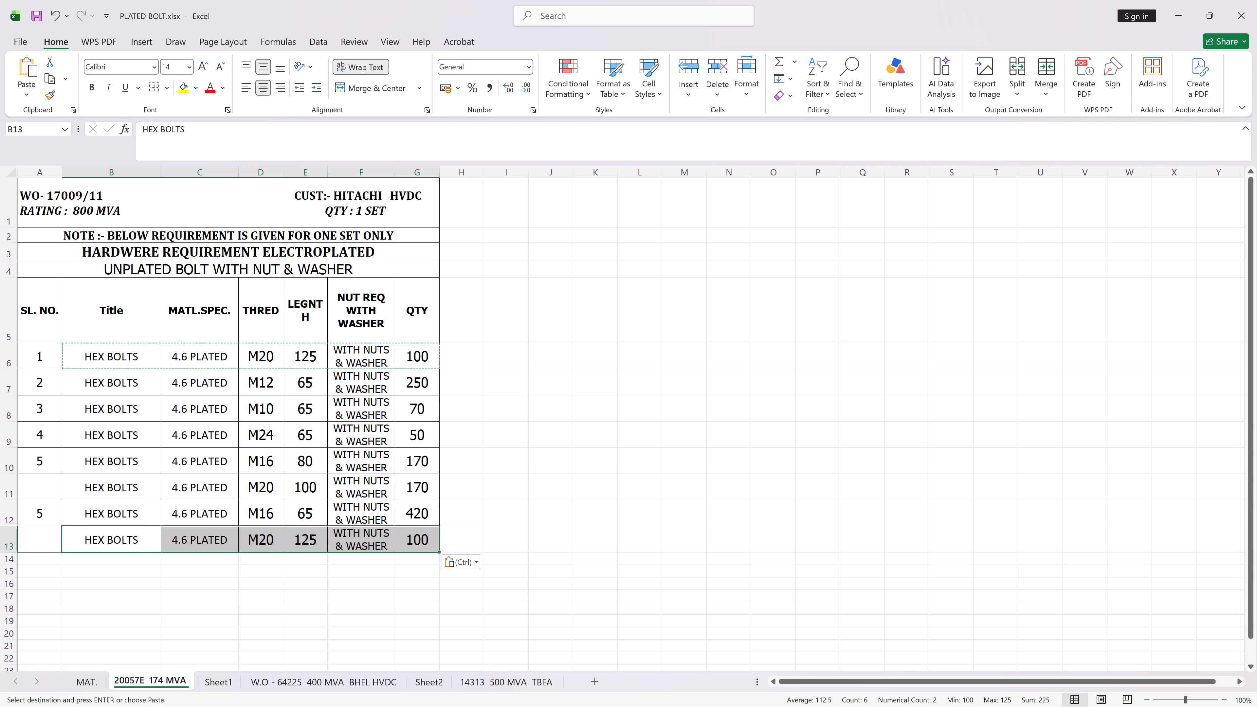
Set the last hex bolt row's length to 75 and its quantity to 460.
{"action": "left_click", "coordinate": [302, 536]}
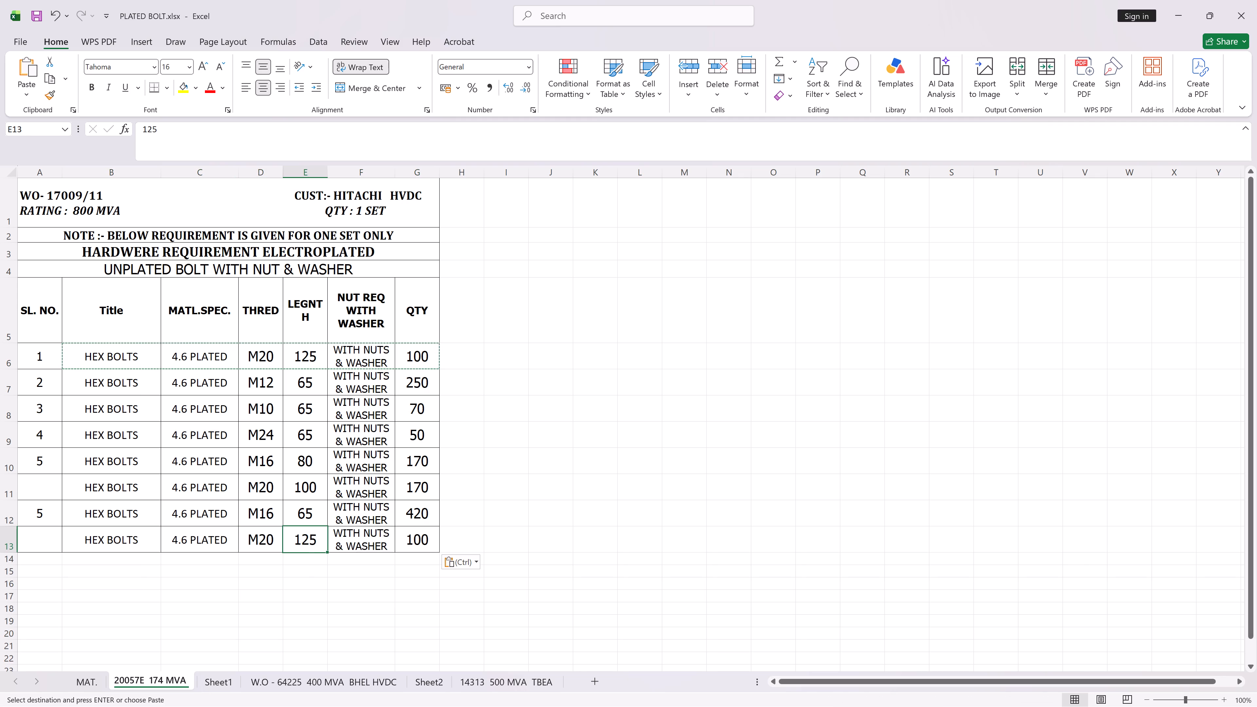
{"action": "type", "text": "75"}
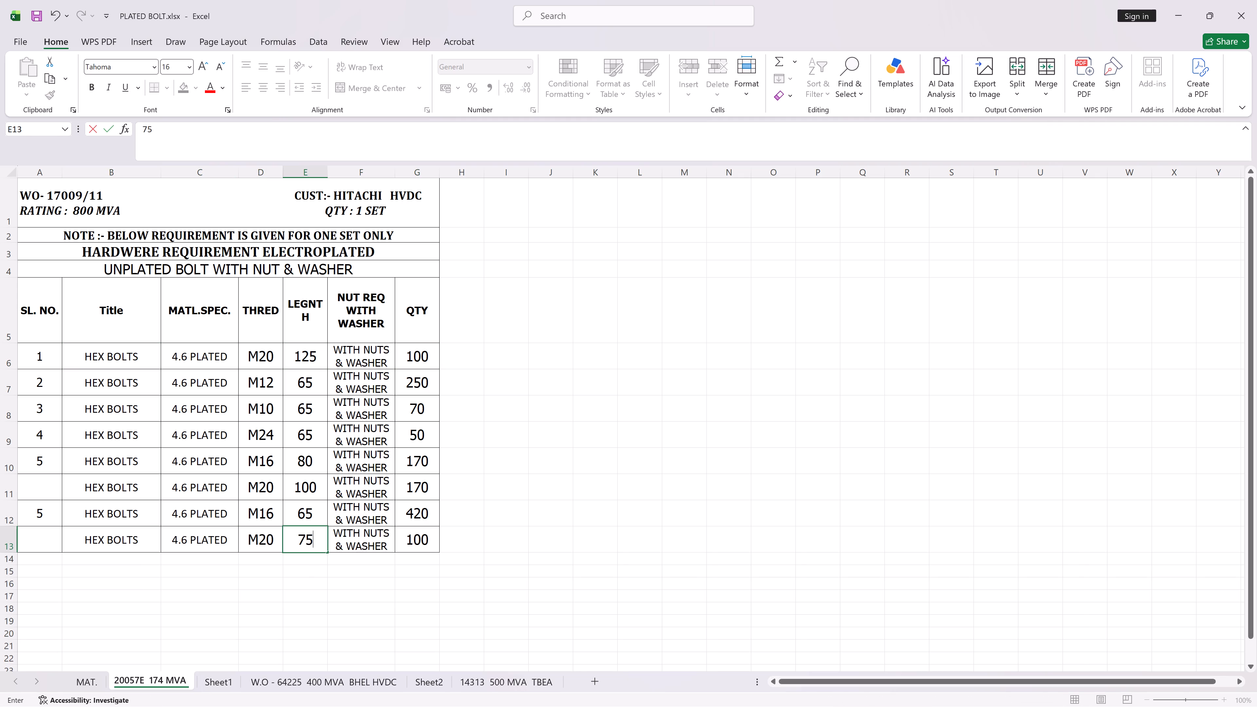
{"action": "key", "text": "Right"}
{"action": "key", "text": "Right"}
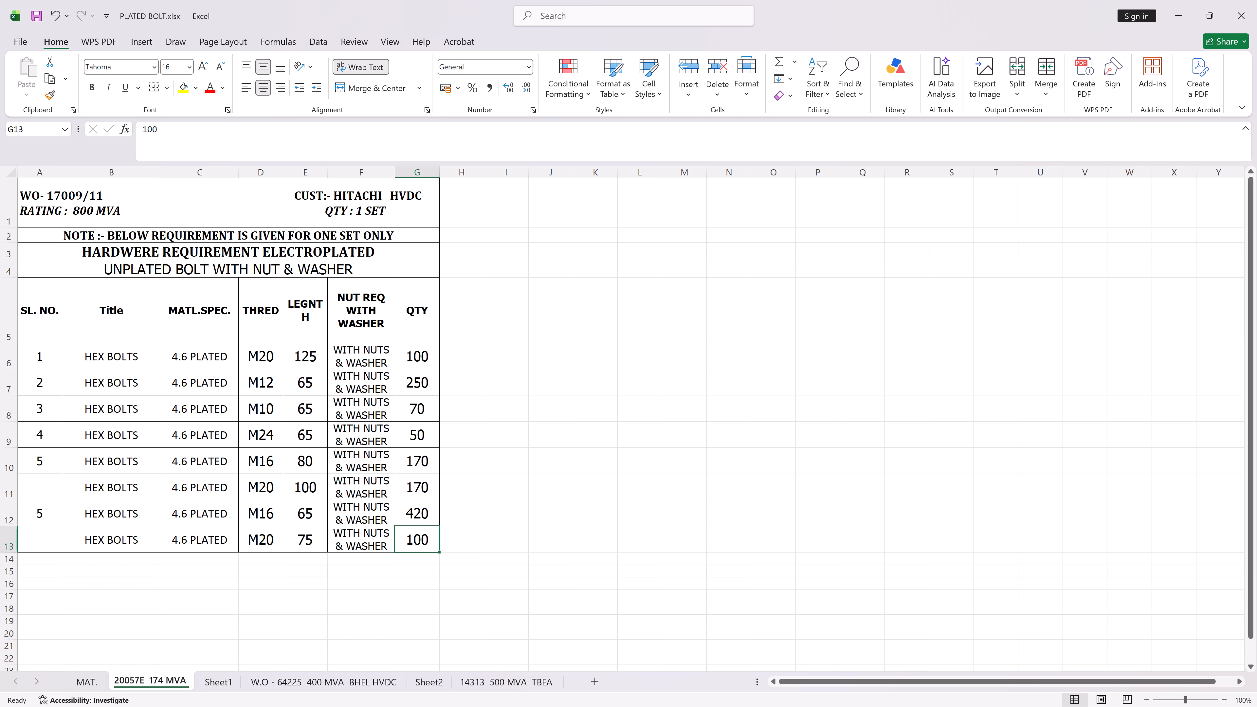
{"action": "key", "text": "7"}
{"action": "key", "text": "BackSpace"}
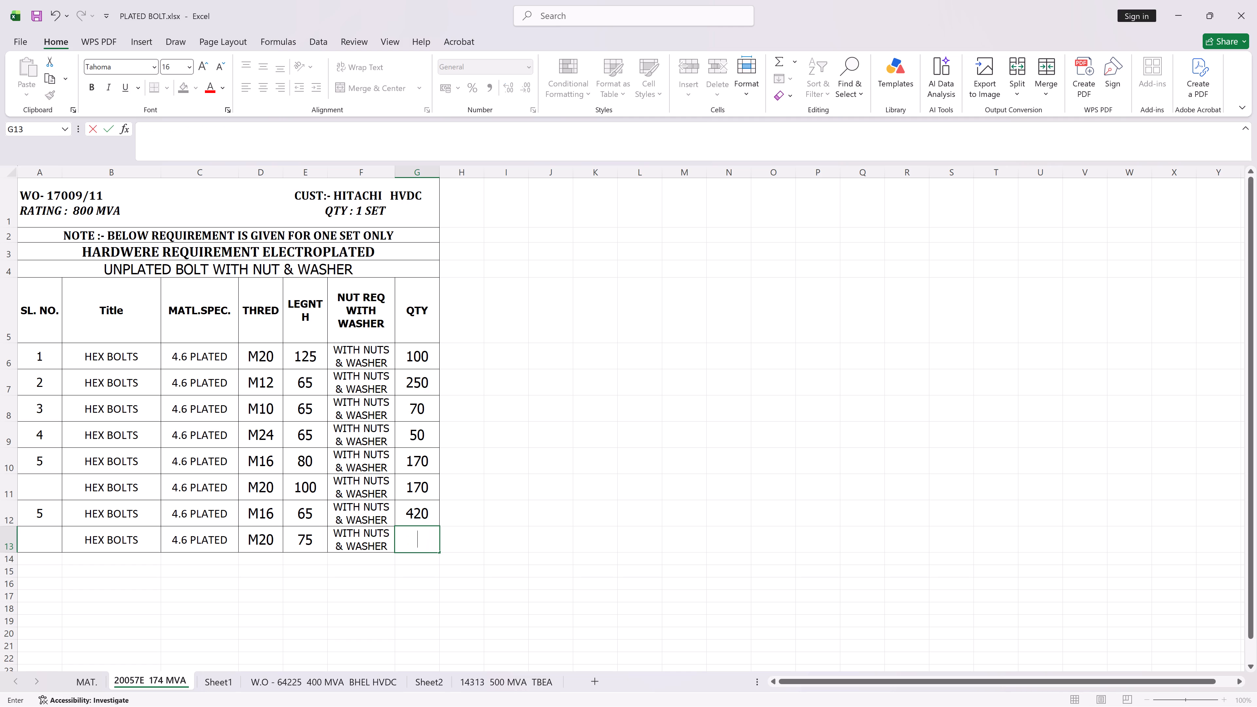
{"action": "type", "text": "460"}
Fill the serial numbers consecutively from 1 to 8 down all the hex bolt rows.
{"action": "left_click_drag", "start_coordinate": [49, 354], "coordinate": [46, 379]}
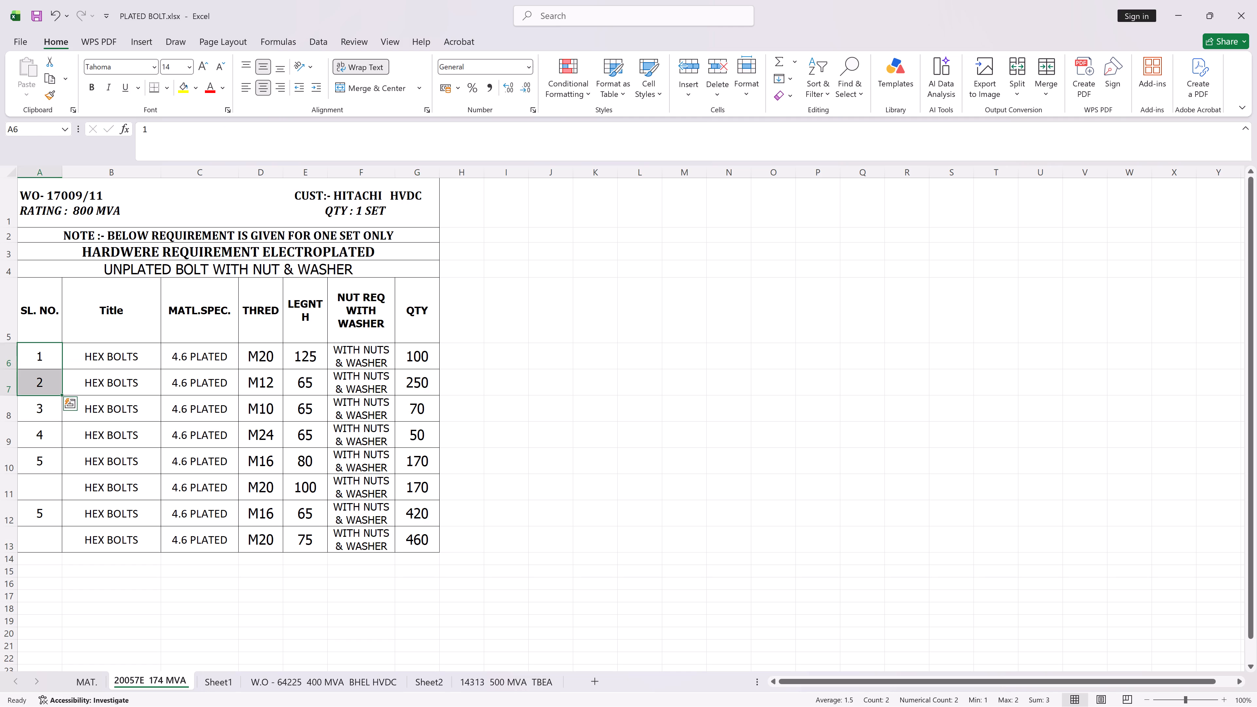
{"action": "left_click_drag", "start_coordinate": [61, 395], "coordinate": [54, 540]}
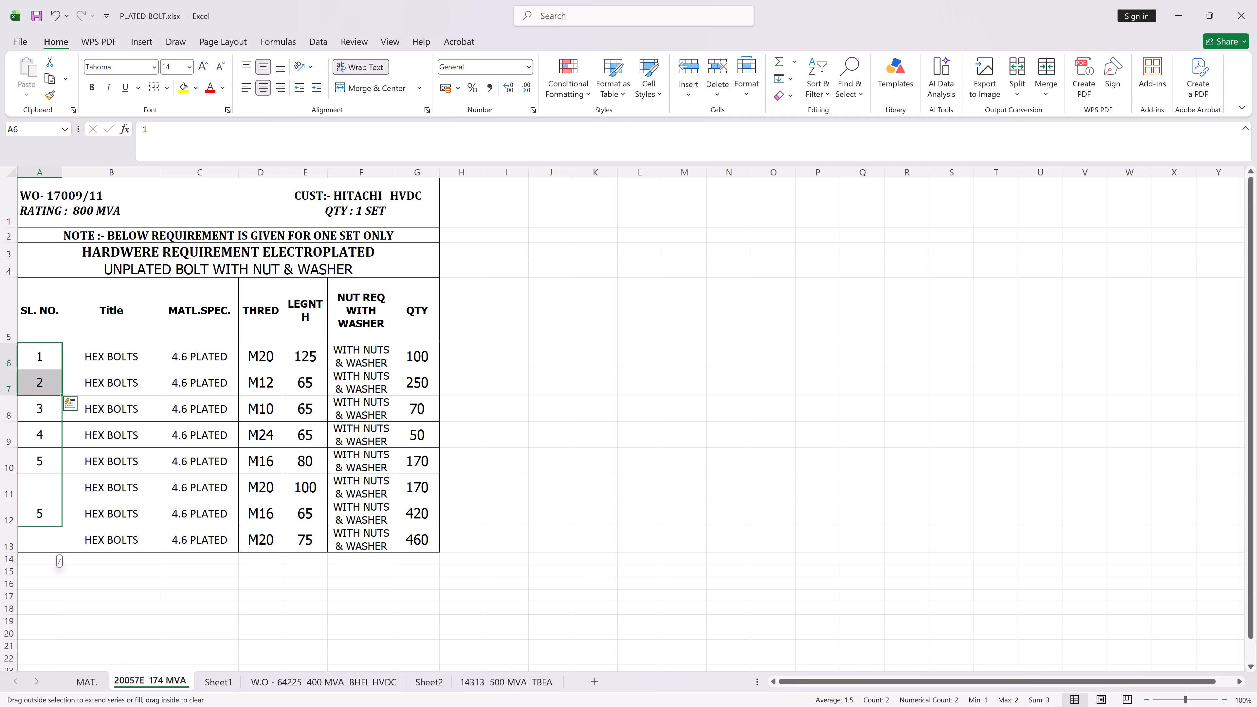
{"action": "left_click_drag", "start_coordinate": [54, 540], "coordinate": [54, 550]}
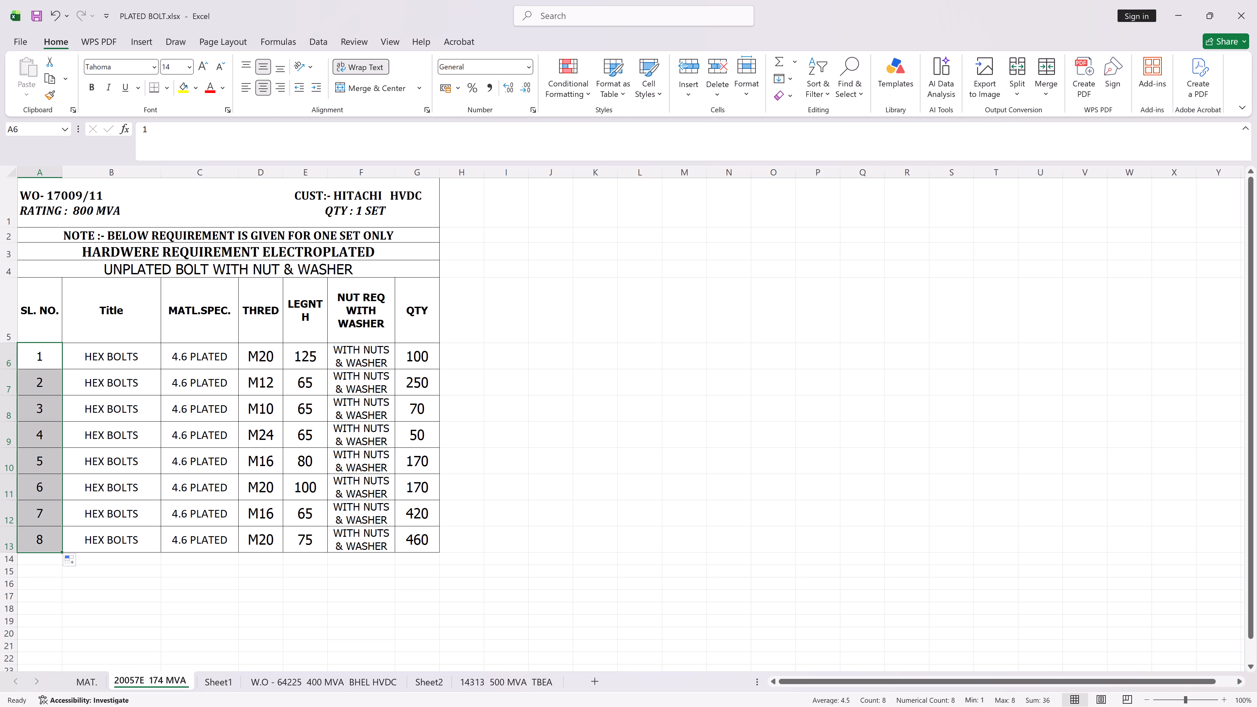
{"action": "left_click", "coordinate": [156, 380]}
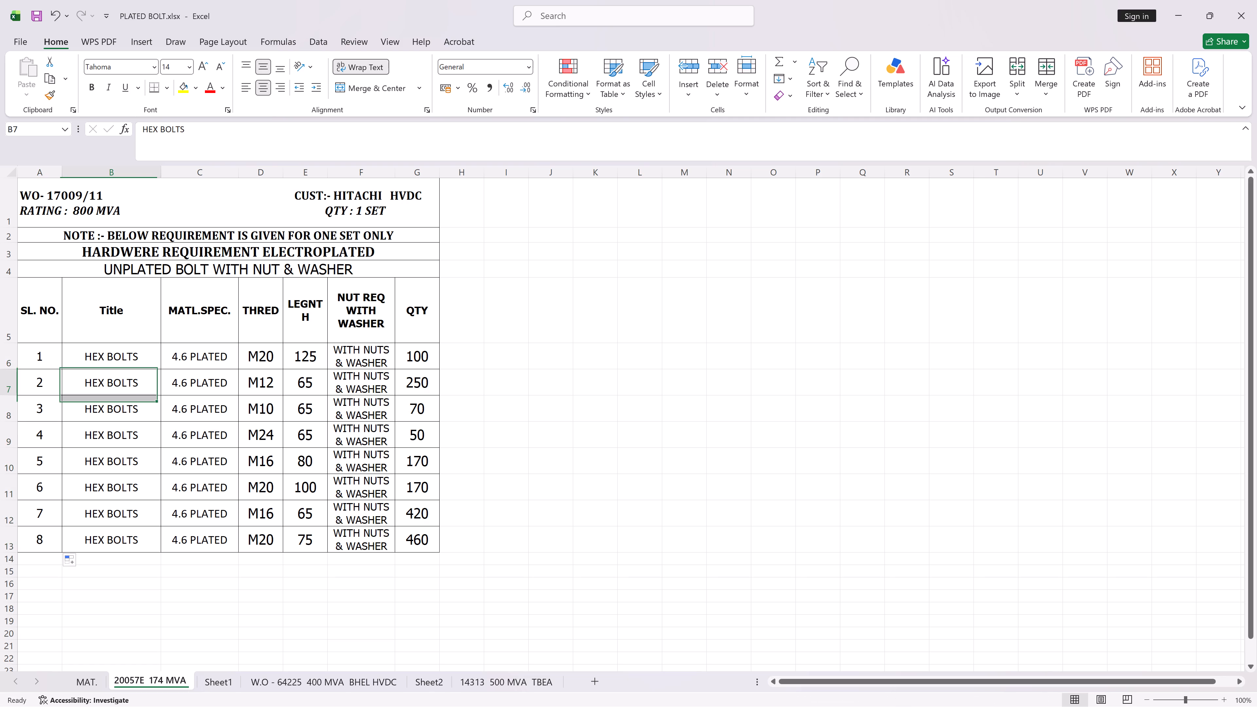
Save the PLATED BOLT workbook.
{"action": "key", "text": "ctrl+s"}
{"action": "key", "text": "ctrl+s"}
{"action": "key", "text": "ctrl+s"}
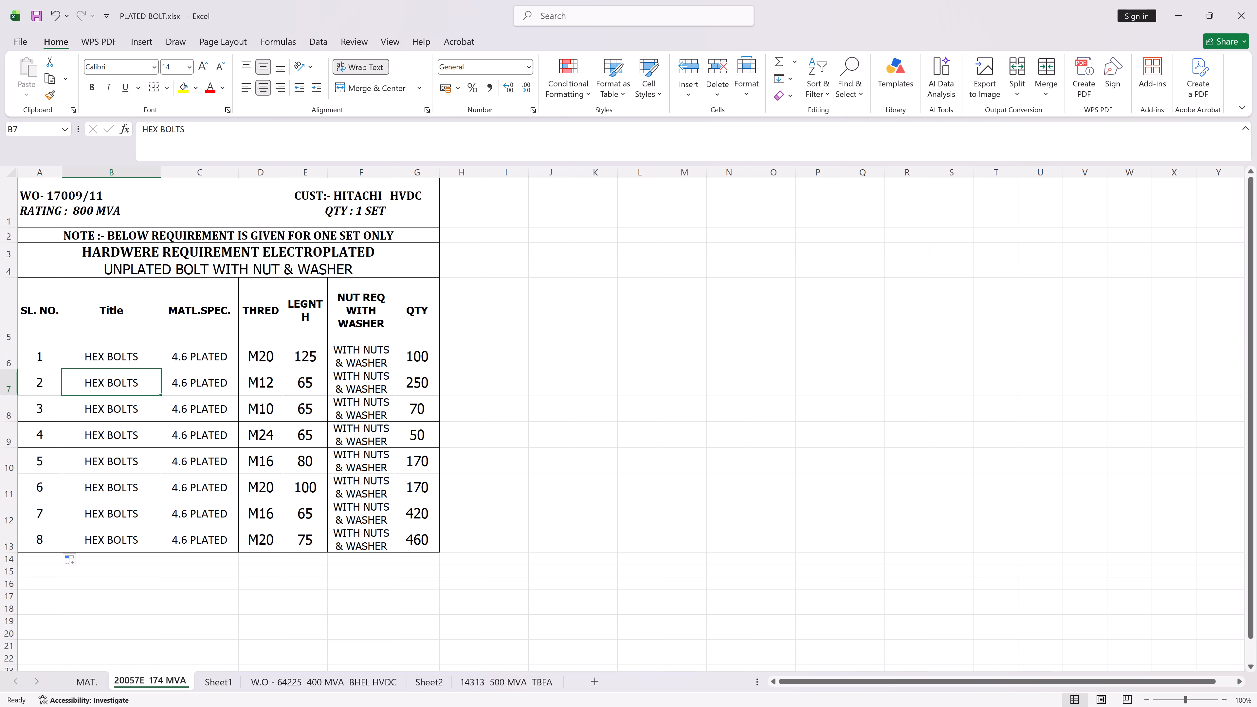
Print one copy of the bolt requirement sheet on the RICOH M 2310N printer using its A4 profile.
{"action": "left_click_drag", "start_coordinate": [25, 186], "coordinate": [323, 547]}
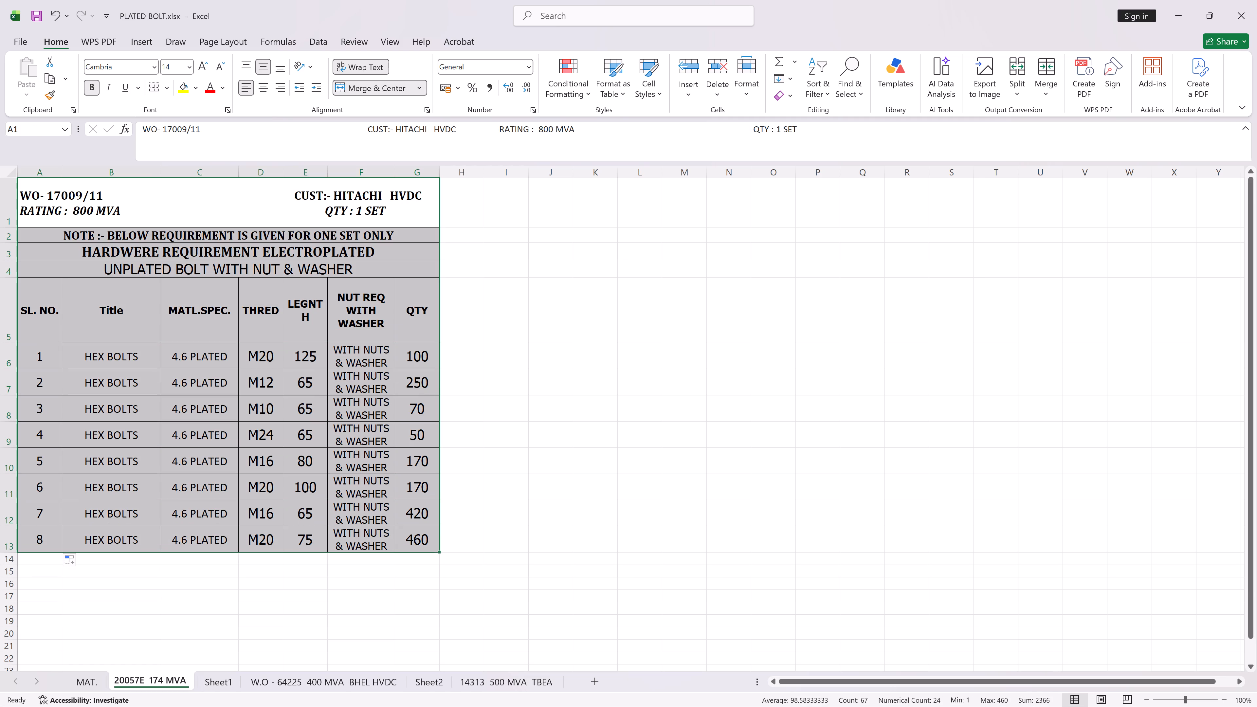
{"action": "key", "text": "ctrl+p"}
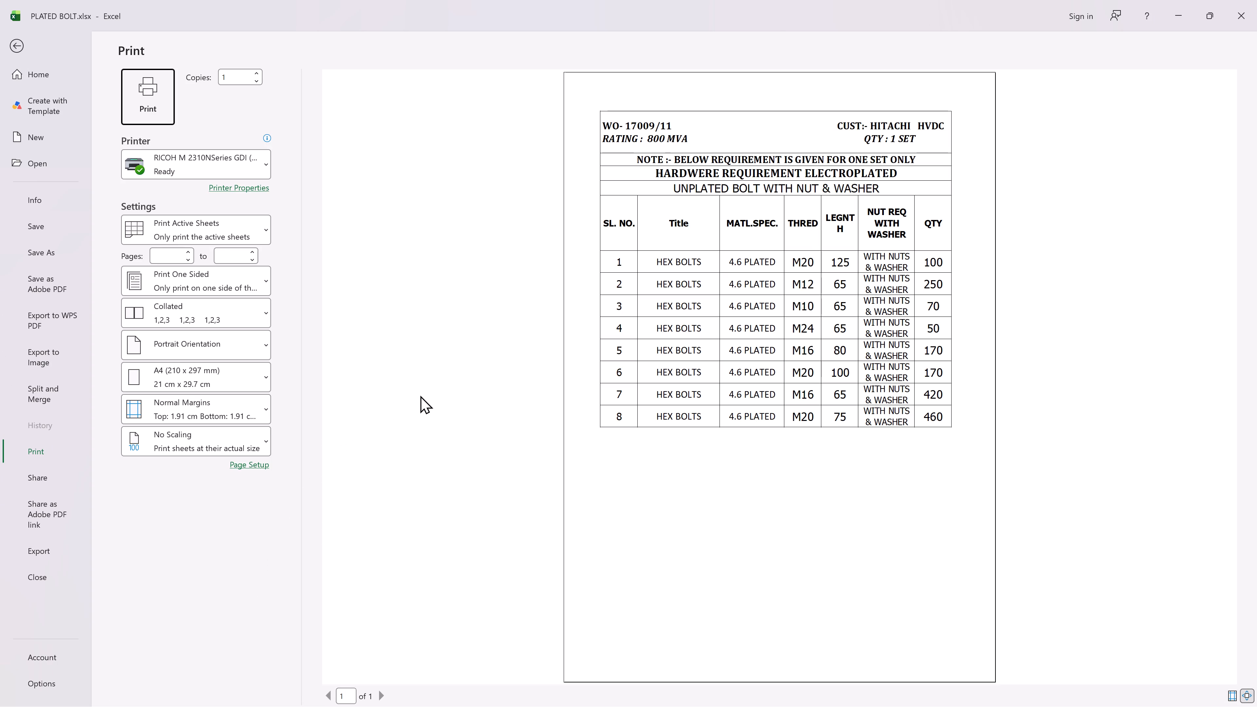
{"action": "left_click", "coordinate": [245, 187]}
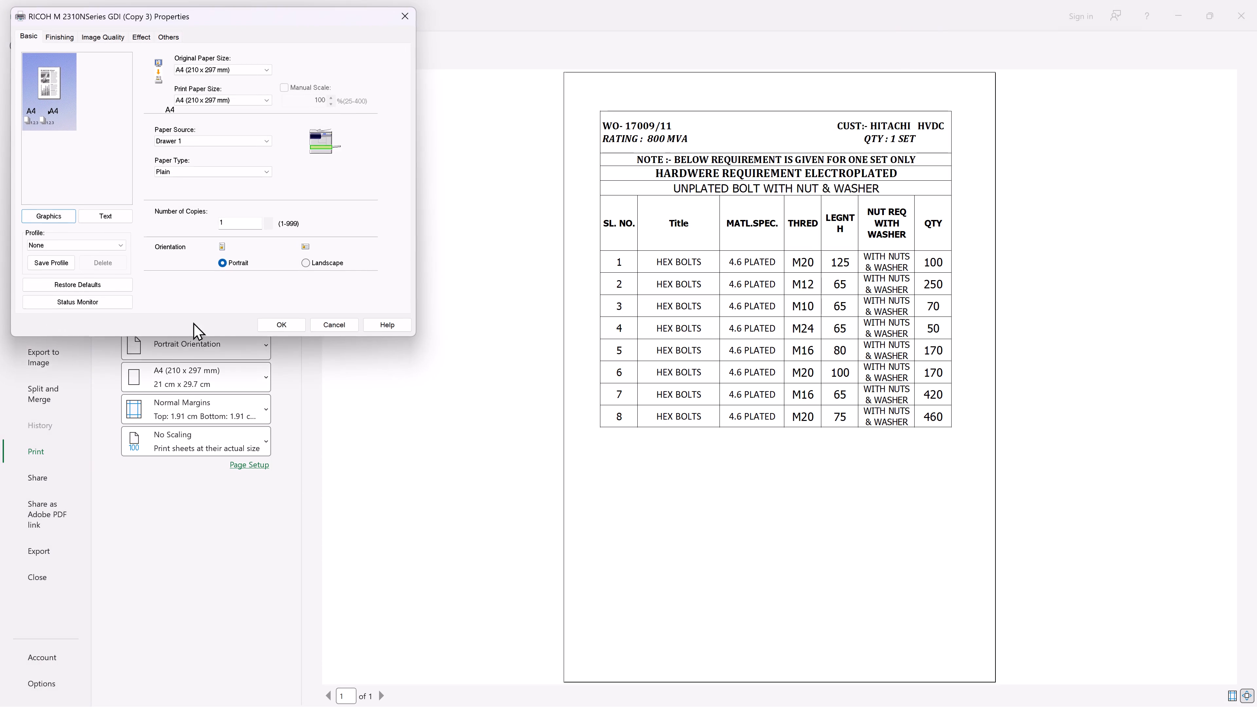
{"action": "left_click", "coordinate": [80, 244]}
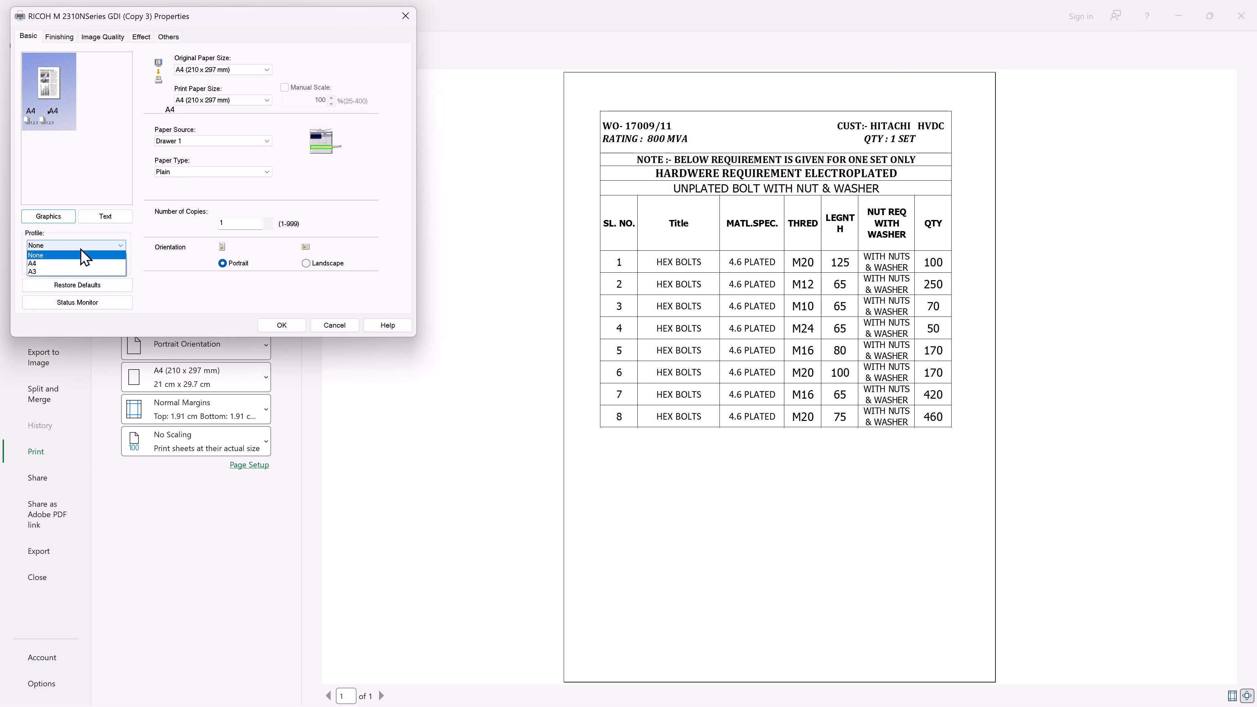
{"action": "left_click", "coordinate": [56, 260]}
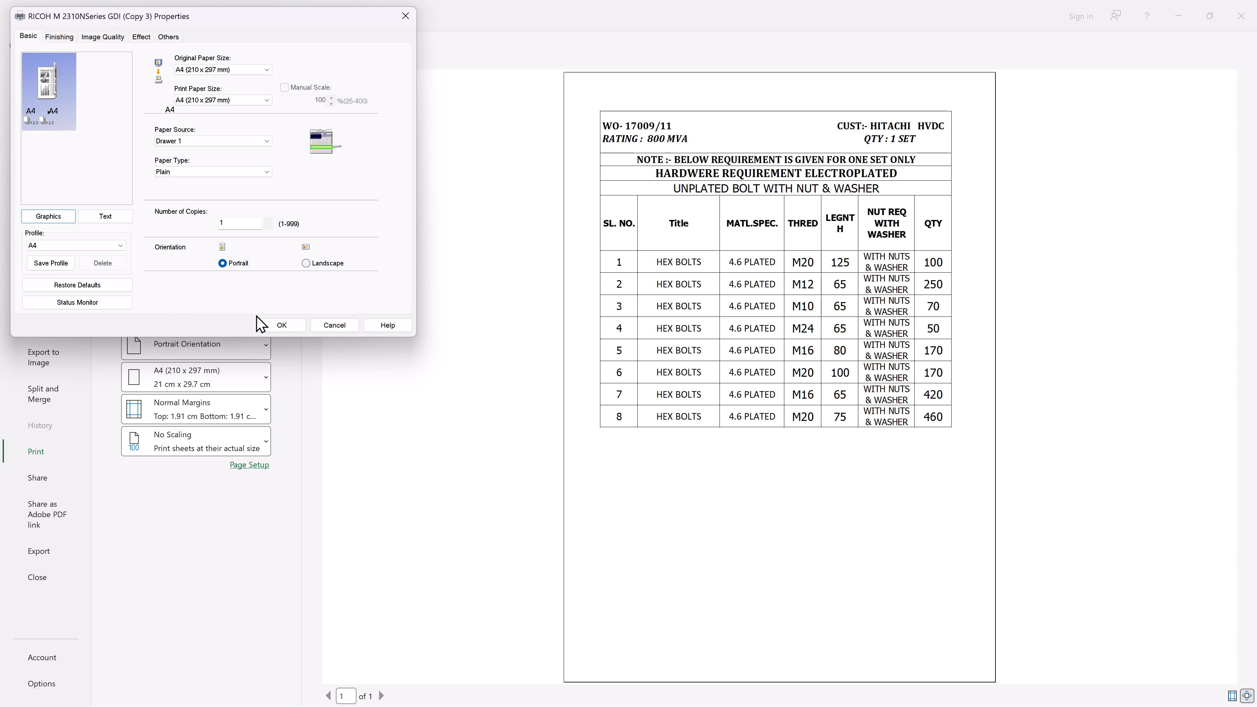
{"action": "left_click", "coordinate": [279, 325]}
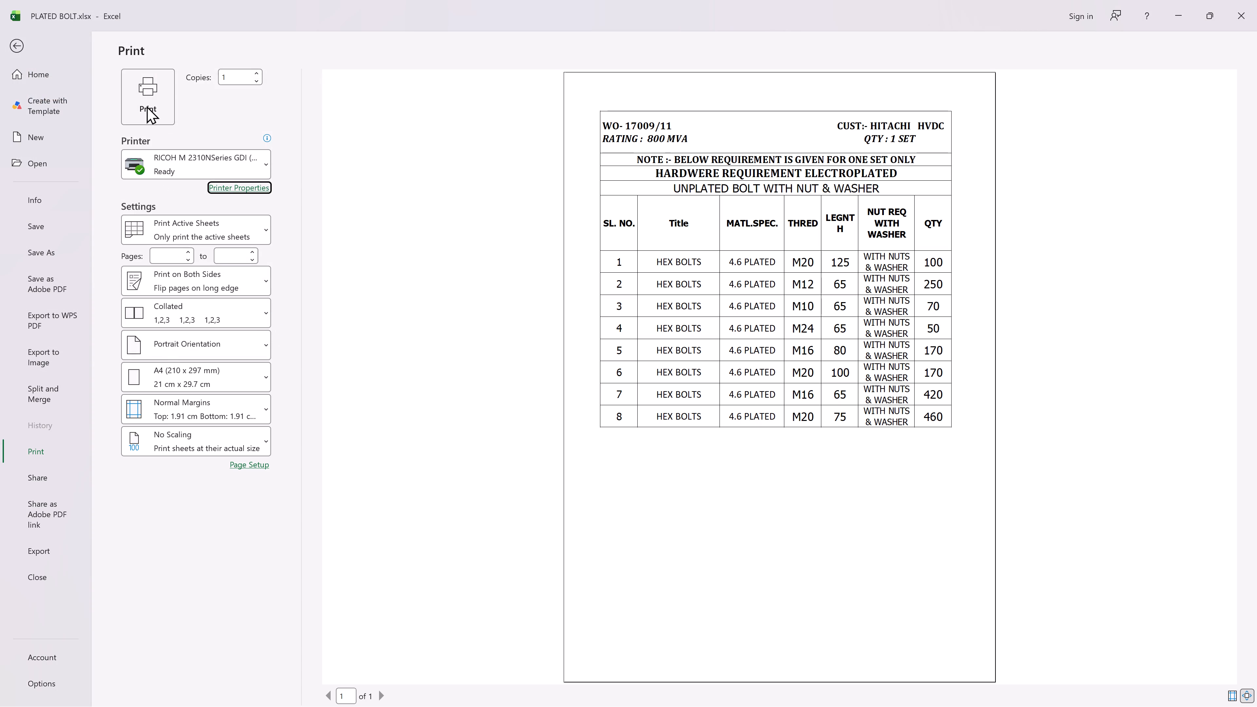
{"action": "left_click", "coordinate": [147, 101]}
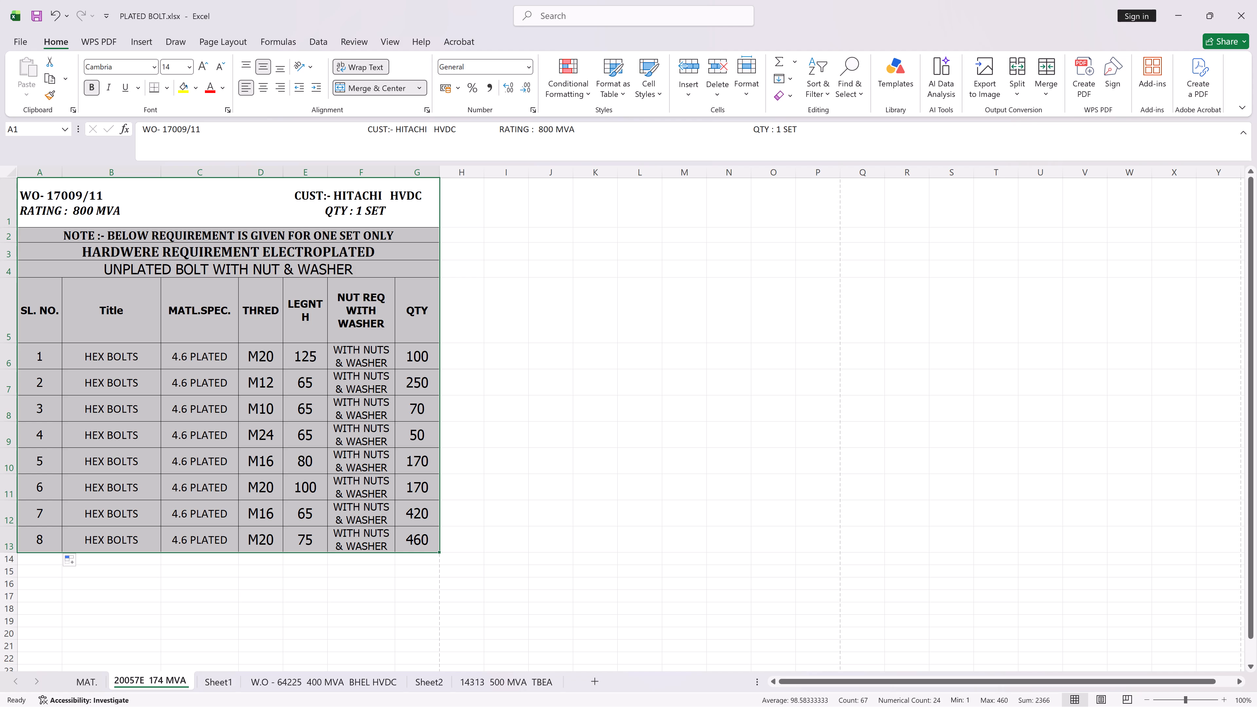
Close the PLATED BOLT workbook and open the RUBBER REQUIREMENT workbook from the KICK OF MEETING folder.
{"action": "left_click", "coordinate": [1243, 15]}
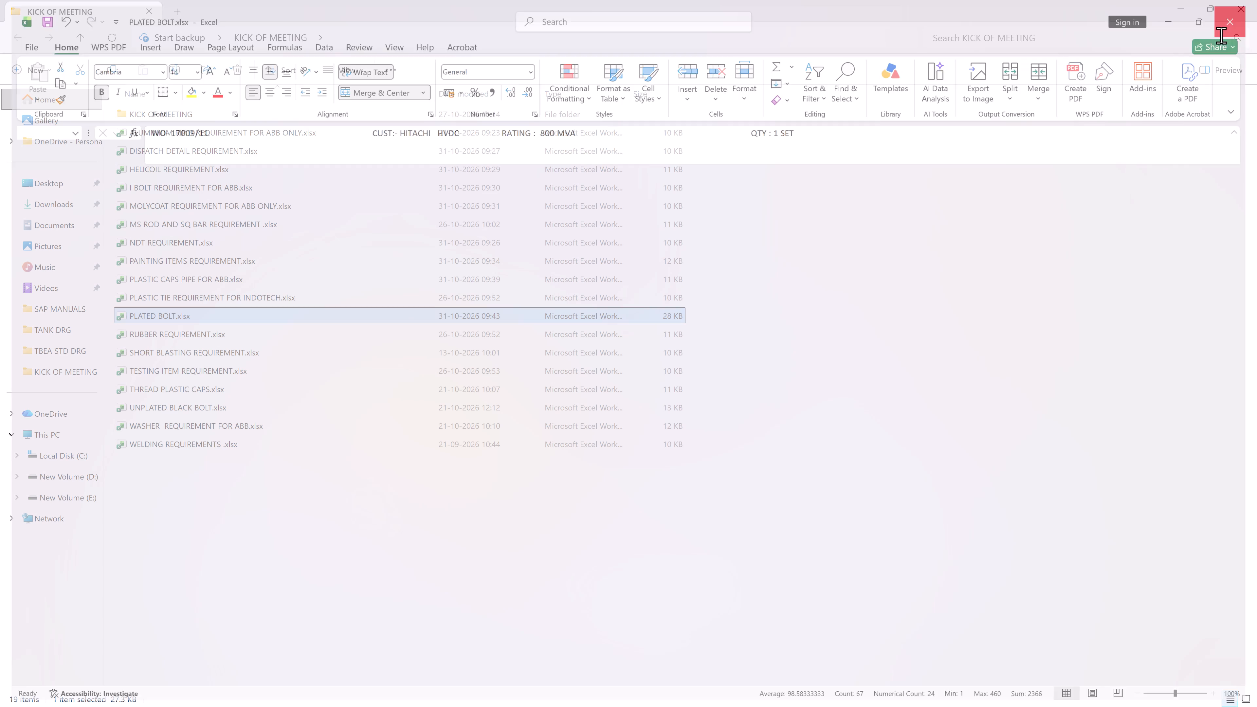
{"action": "double_click", "coordinate": [188, 335]}
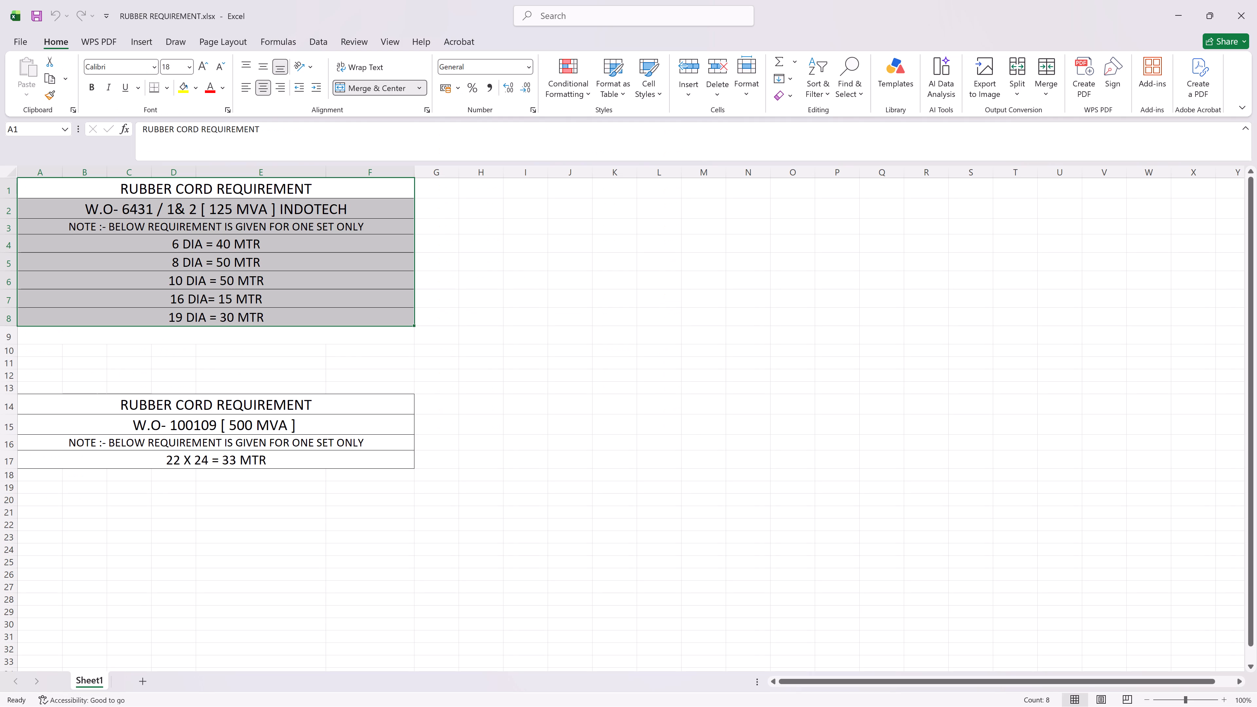
{"action": "scroll", "coordinate": [191, 336], "scroll_direction": "up", "scroll_amount": 2}
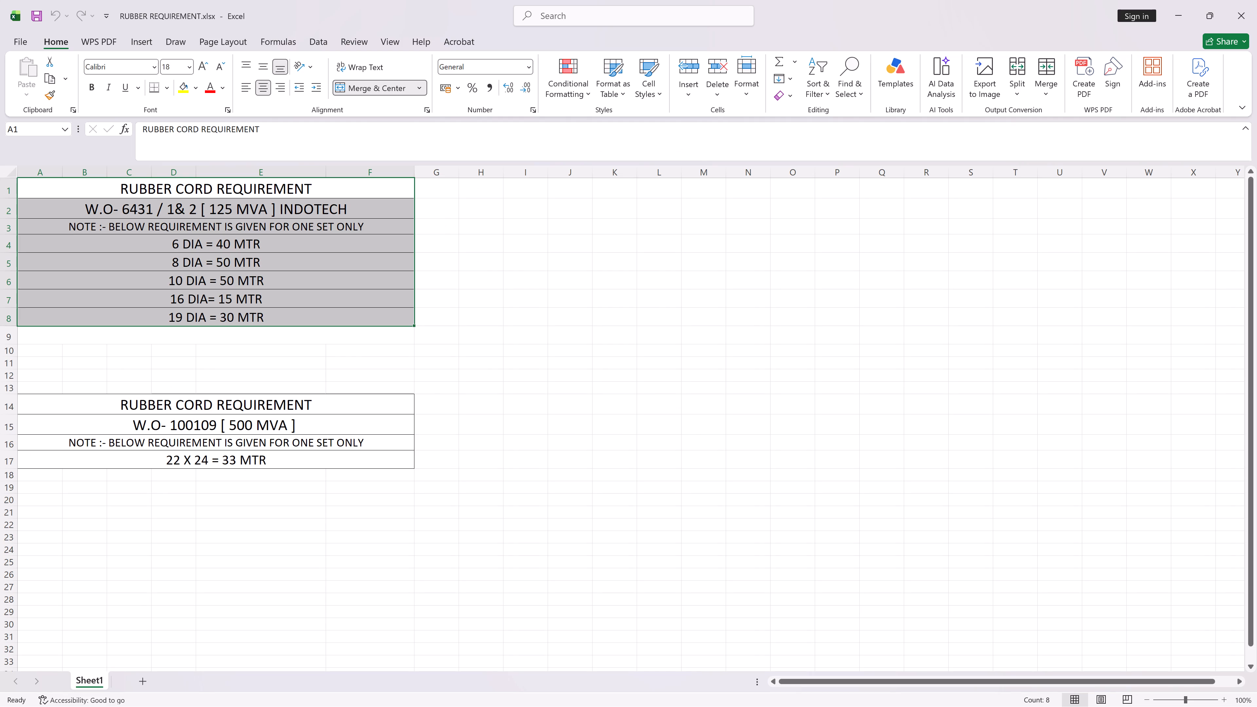
Change the work order number in the upper rubber cord table's heading to 17009 / 11.
{"action": "double_click", "coordinate": [153, 212]}
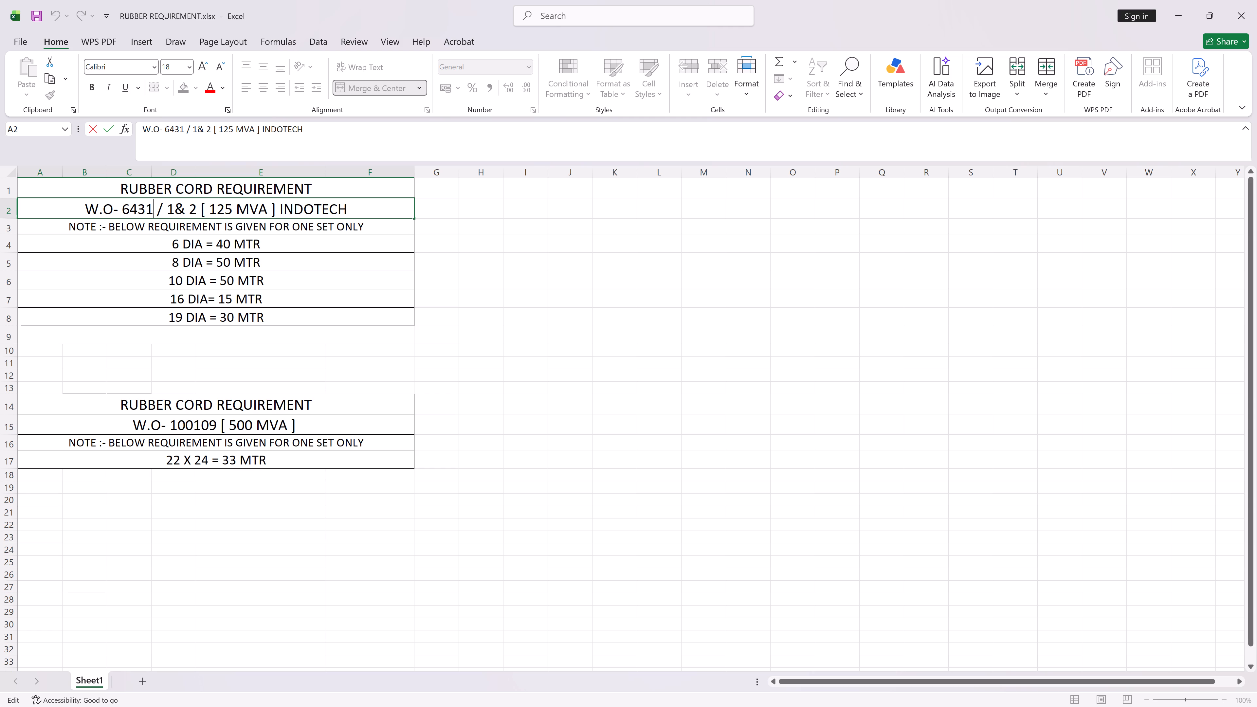
{"action": "key", "text": "BackSpace"}
{"action": "key", "text": "BackSpace"}
{"action": "key", "text": "BackSpace"}
{"action": "key", "text": "BackSpace"}
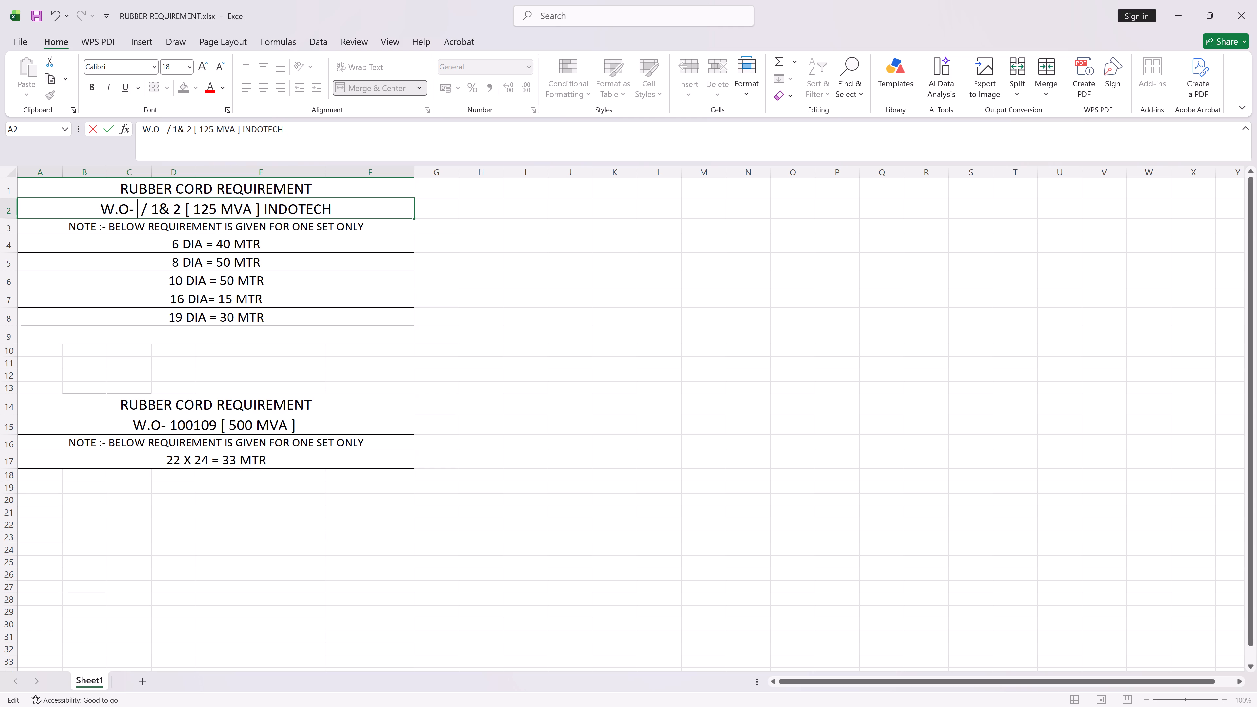
{"action": "type", "text": "17009"}
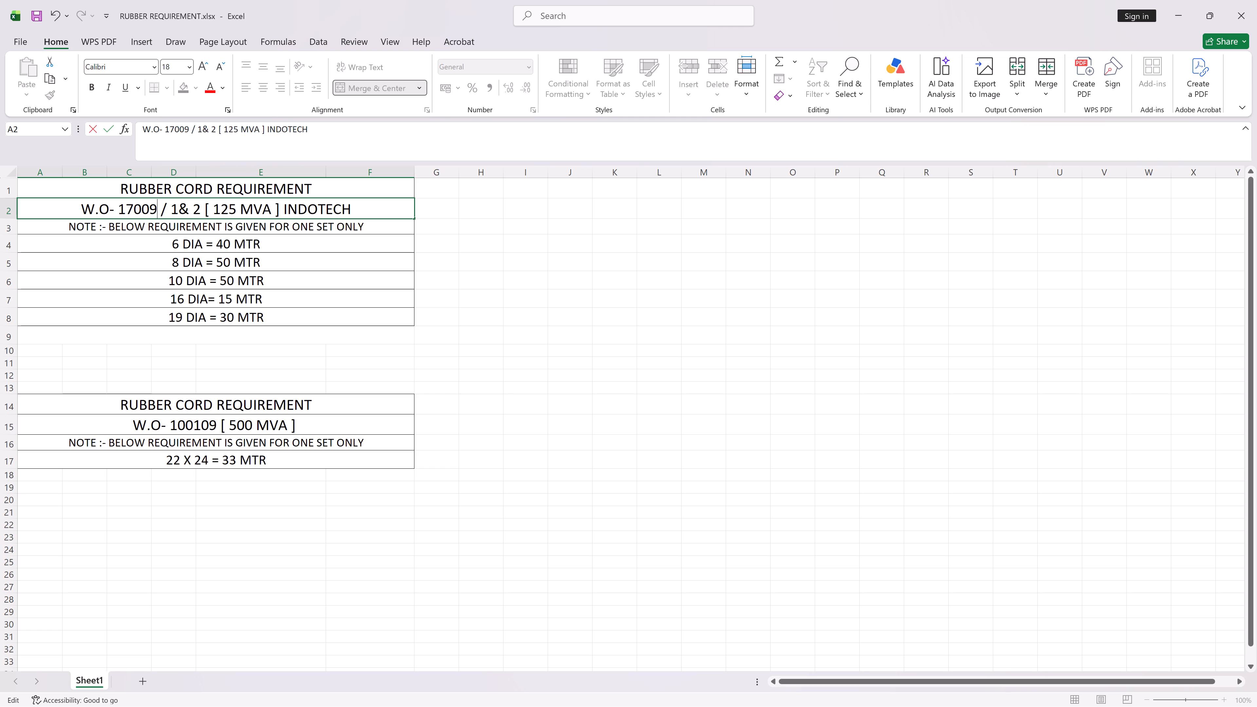
{"action": "key", "text": "Right"}
{"action": "key", "text": "Right"}
{"action": "key", "text": "Right"}
{"action": "key", "text": "Right"}
{"action": "key", "text": "1"}
{"action": "key", "text": "Delete"}
{"action": "key", "text": "Delete"}
{"action": "key", "text": "Delete"}
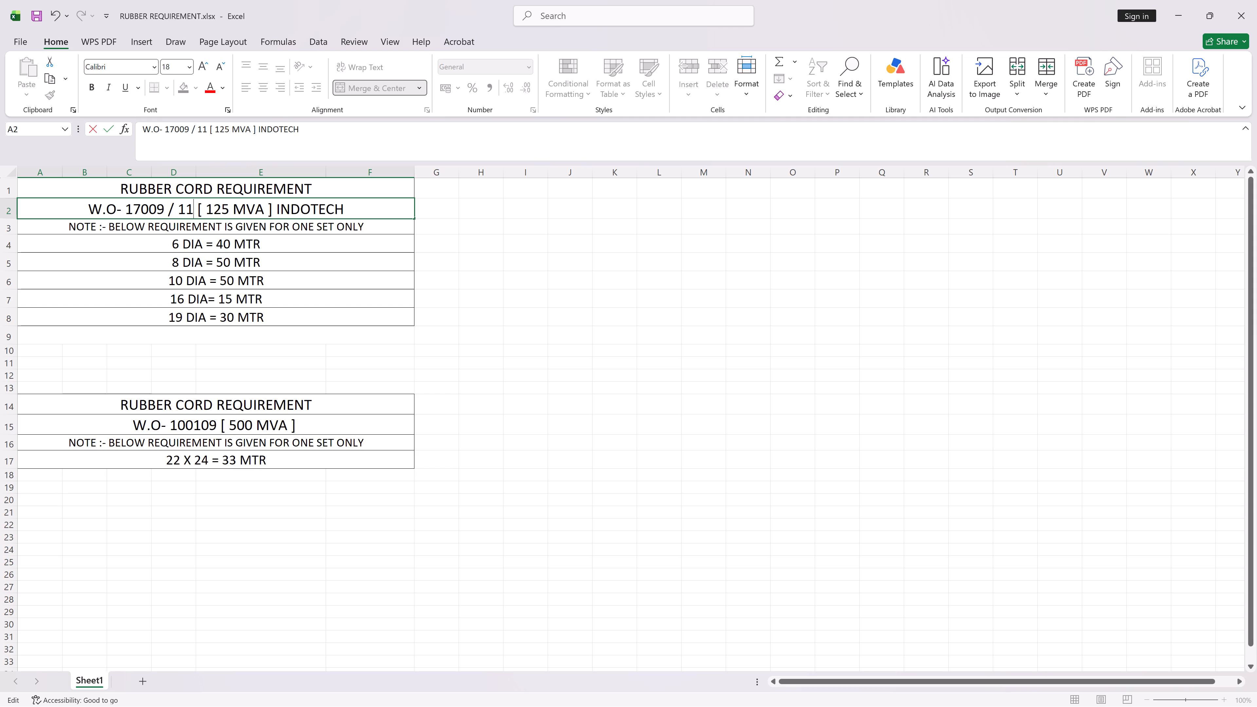
Change the rating in the same work order heading to 800 MVA.
{"action": "key", "text": "Right"}
{"action": "key", "text": "Right"}
{"action": "key", "text": "Right"}
{"action": "key", "text": "Right"}
{"action": "key", "text": "Delete"}
{"action": "key", "text": "BackSpace"}
{"action": "key", "text": "Delete"}
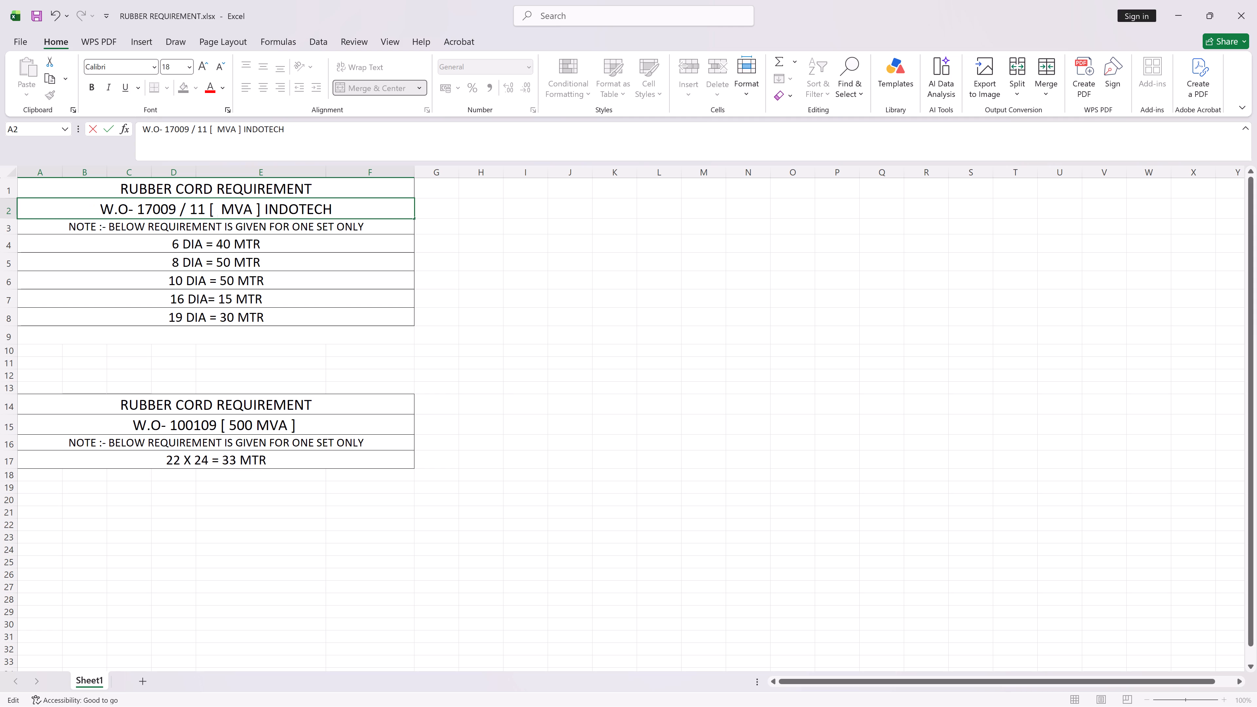
{"action": "type", "text": "800"}
Replace the customer name INDOTECH in the work order heading with HITACHI HVDC.
{"action": "key", "text": "Right"}
{"action": "key", "text": "Right"}
{"action": "key", "text": "Right"}
{"action": "key", "text": "Right"}
{"action": "key", "text": "Right"}
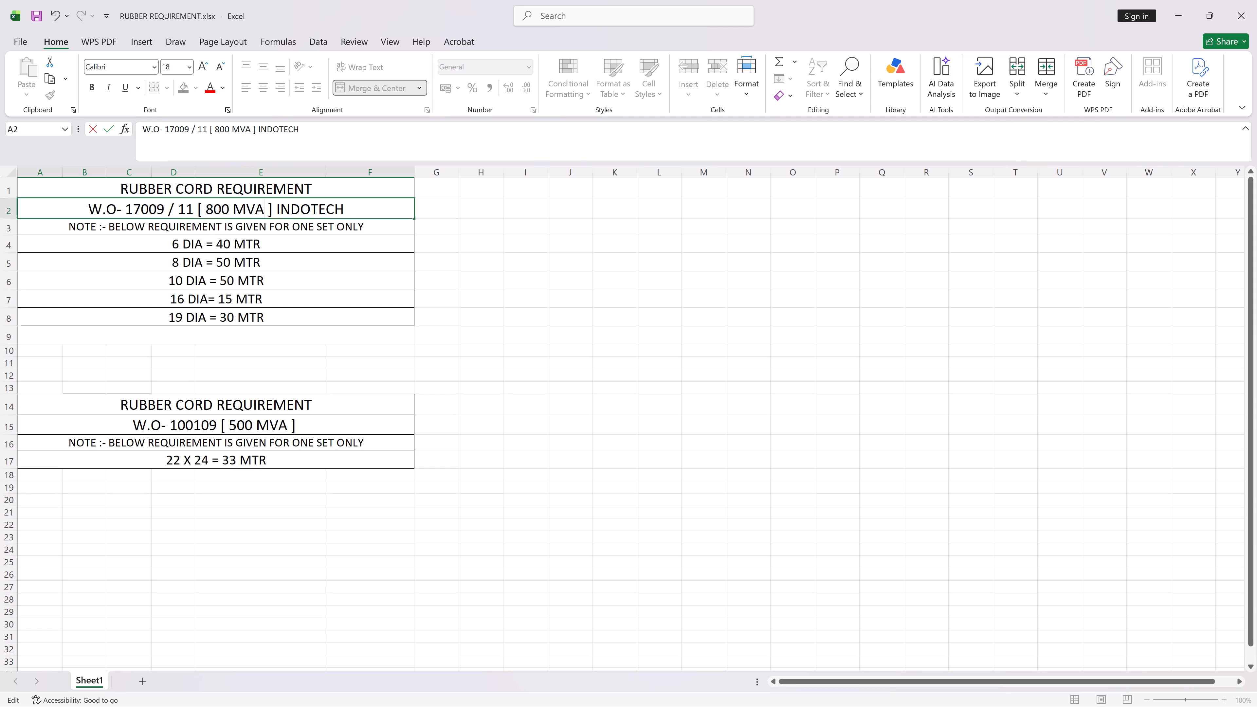
{"action": "key", "text": "Right"}
{"action": "key", "text": "Right"}
{"action": "key", "text": "Delete"}
{"action": "key", "text": "Delete"}
{"action": "key", "text": "Delete"}
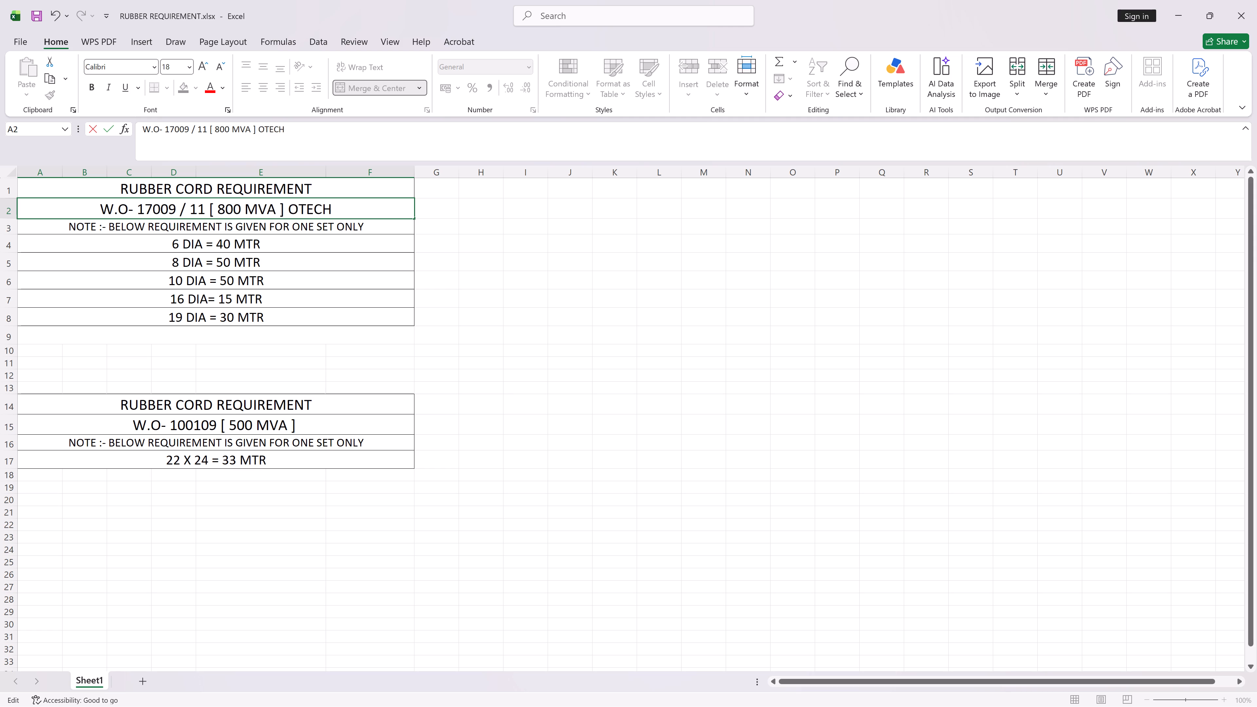
{"action": "key", "text": "Delete"}
{"action": "key", "text": "Delete"}
{"action": "key", "text": "Delete"}
{"action": "key", "text": "Delete"}
{"action": "key", "text": "Delete"}
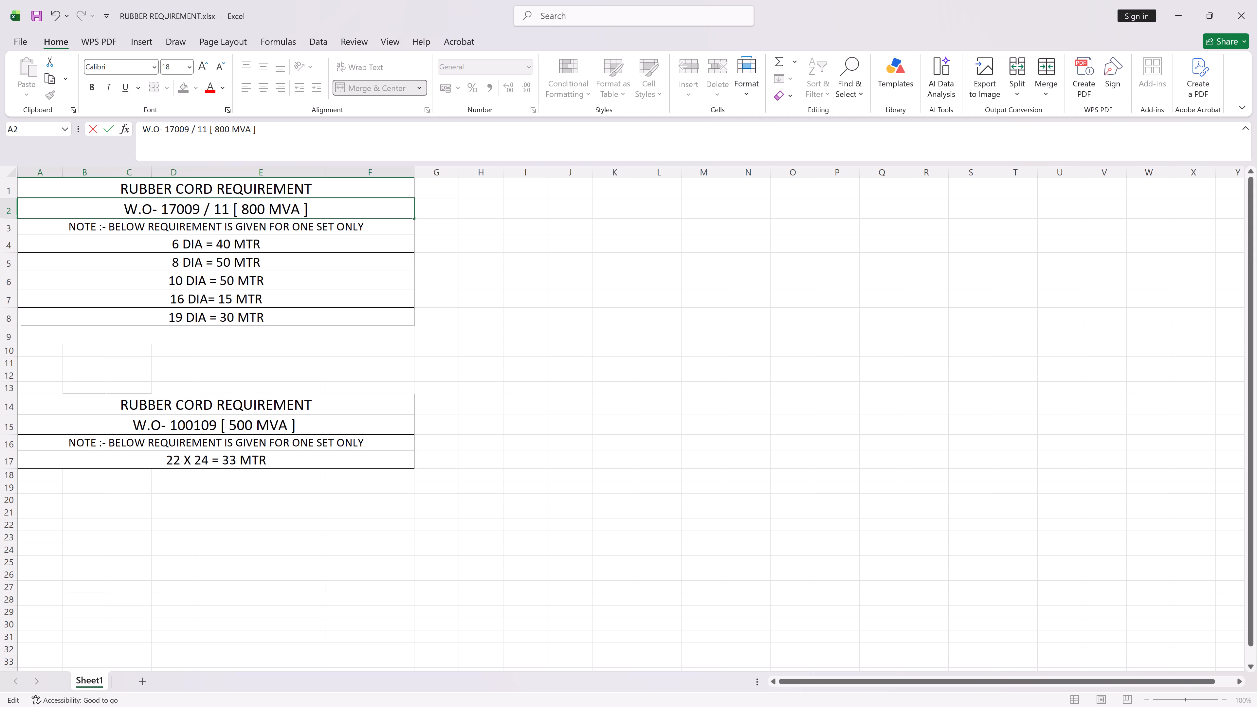
{"action": "type", "text": "HI"}
{"action": "type", "text": "TACHI"}
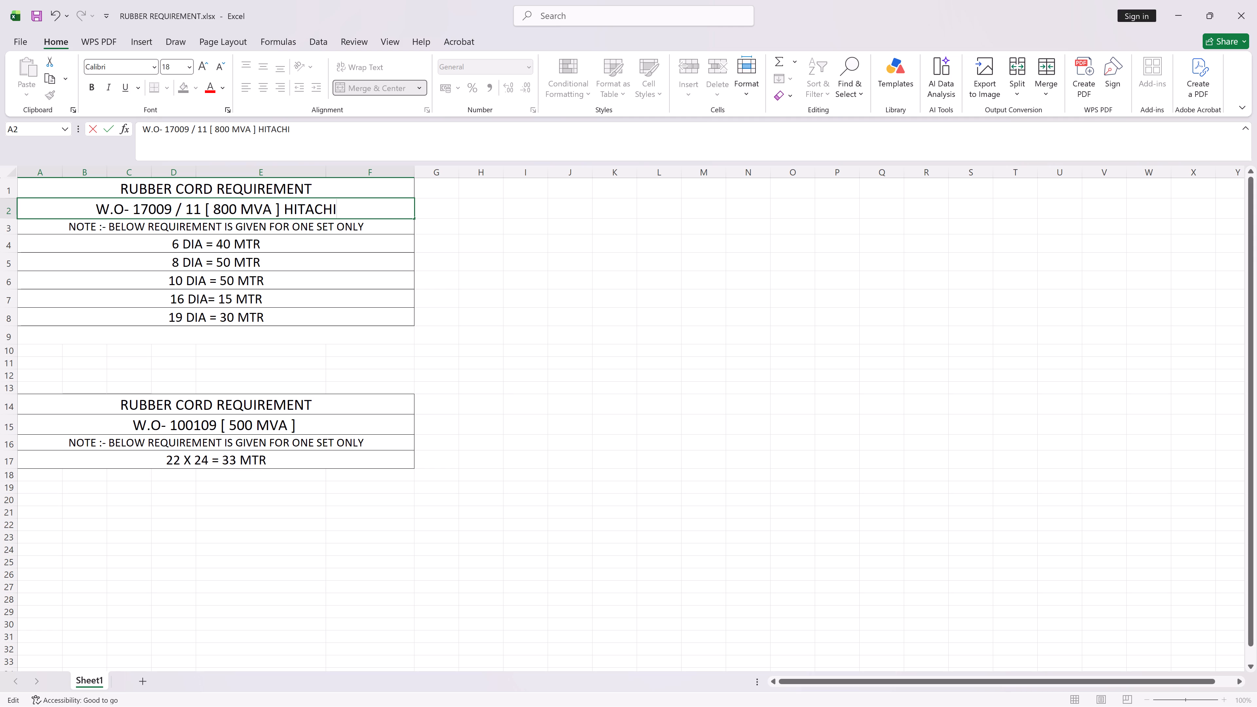
{"action": "key", "text": "space"}
{"action": "type", "text": "HVDC"}
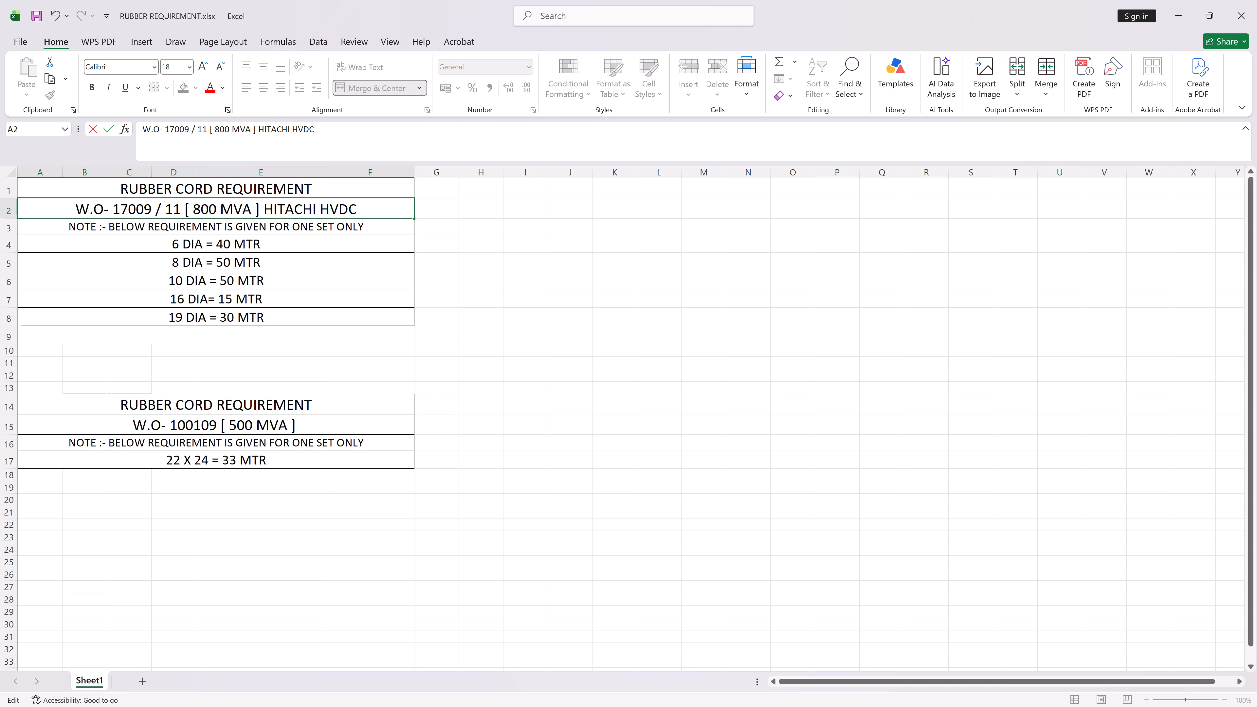
Set the 8 DIA and 10 DIA rubber cord lengths to 70 MTR each.
{"action": "double_click", "coordinate": [221, 262]}
{"action": "key", "text": "BackSpace"}
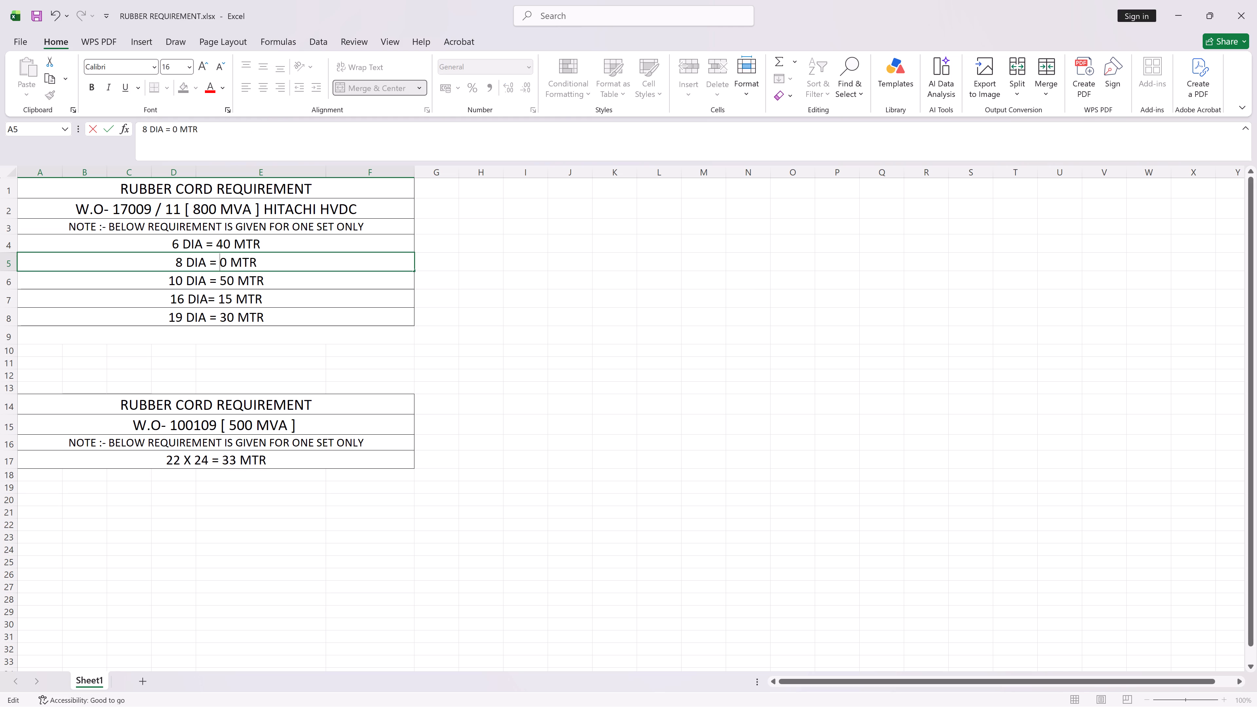
{"action": "key", "text": "7"}
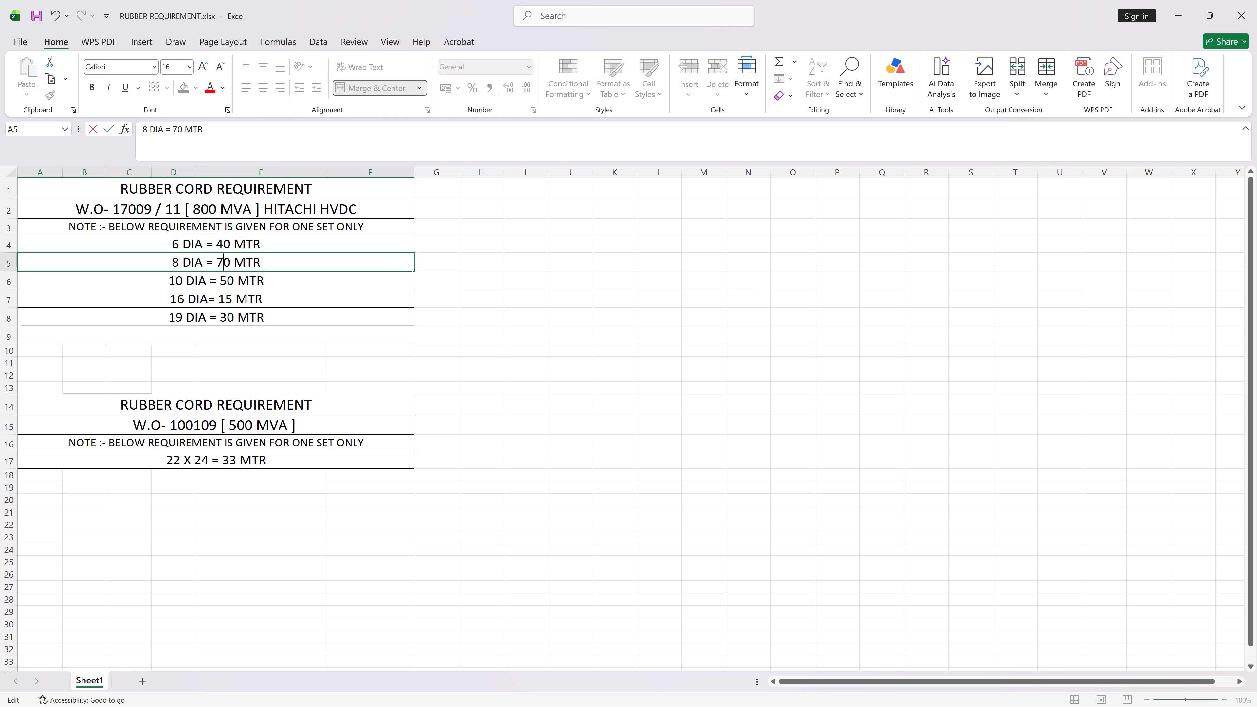
{"action": "double_click", "coordinate": [227, 281]}
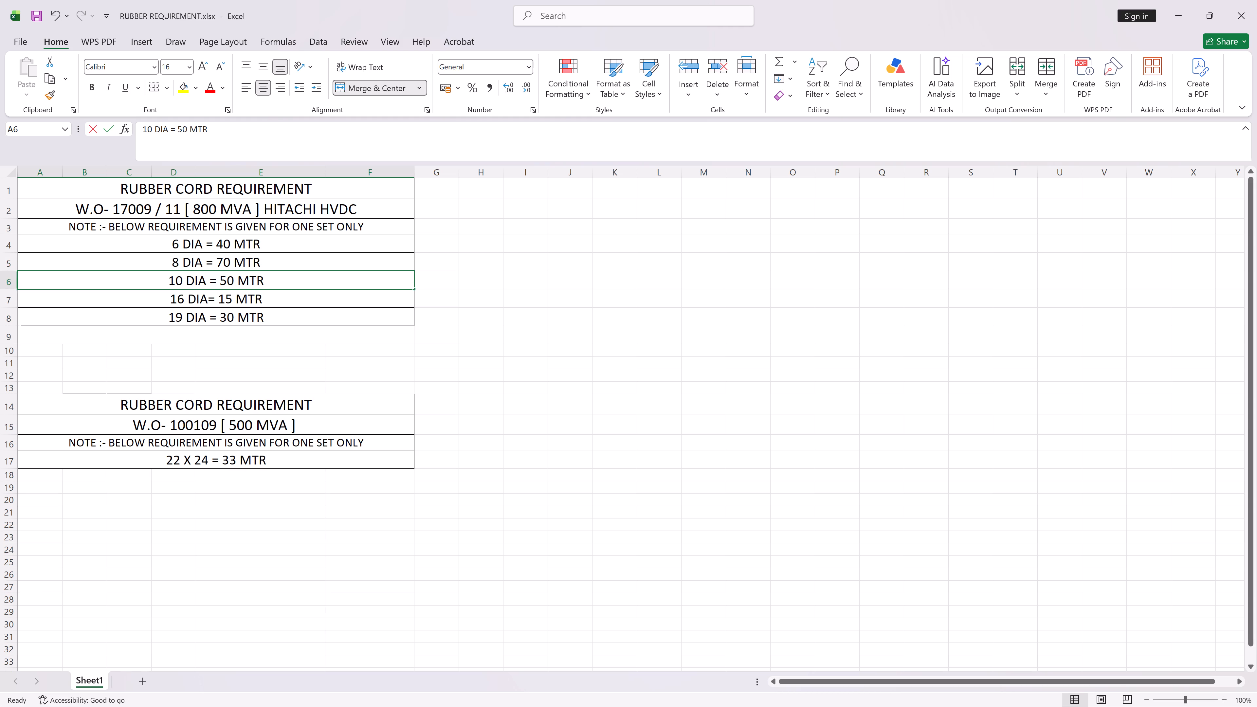
{"action": "key", "text": "BackSpace"}
{"action": "key", "text": "7"}
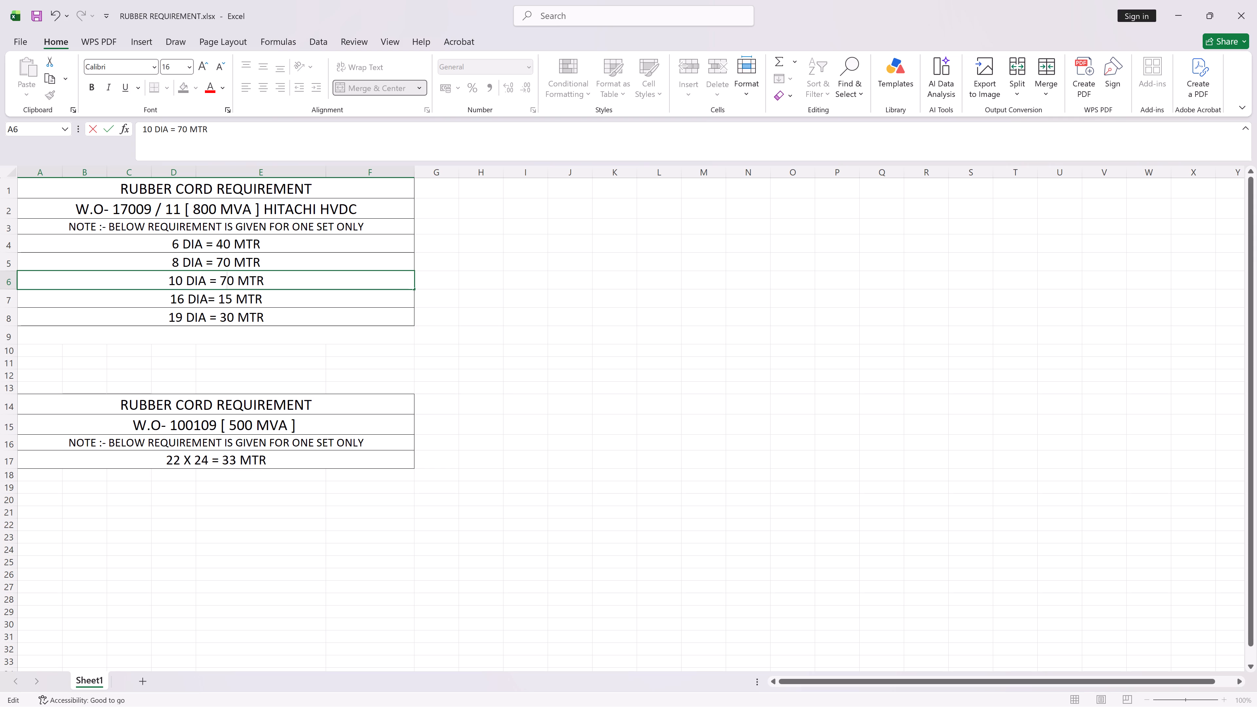
Insert a blank row above the 16 DIA row and merge and center its cells across columns A to F.
{"action": "left_click", "coordinate": [15, 300]}
{"action": "right_click", "coordinate": [15, 300]}
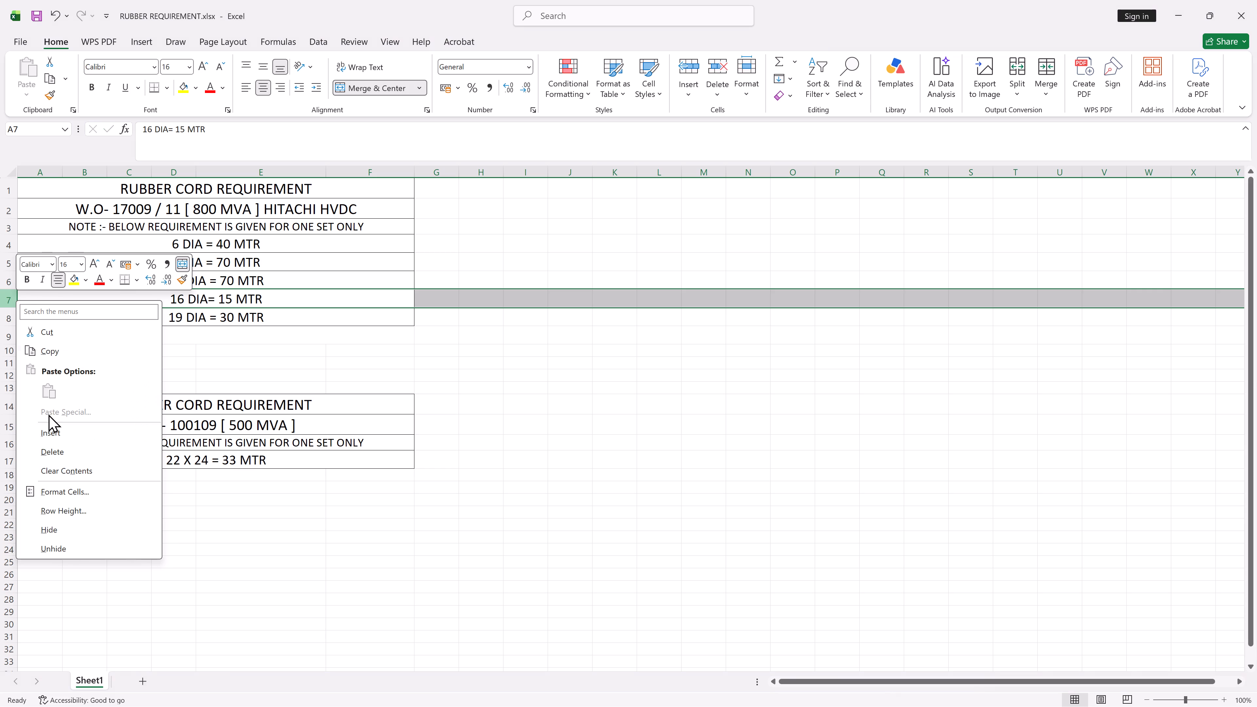
{"action": "left_click", "coordinate": [47, 435]}
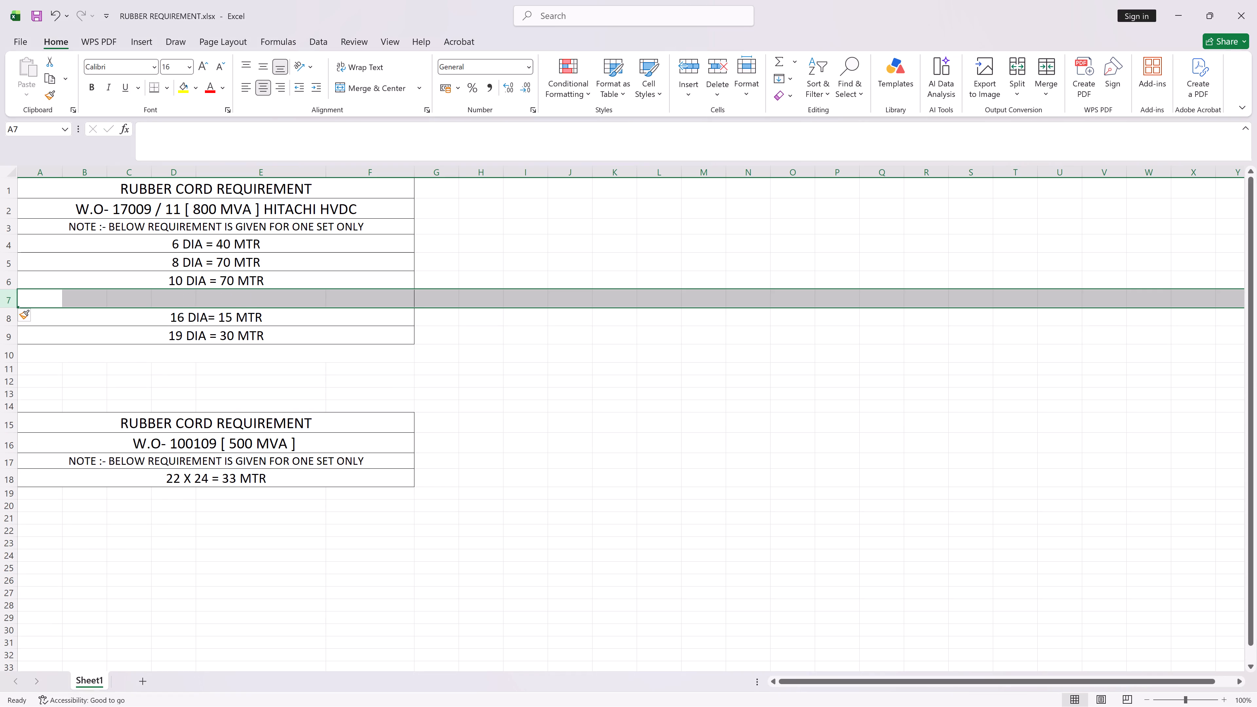
{"action": "left_click", "coordinate": [78, 299]}
{"action": "left_click_drag", "start_coordinate": [36, 297], "coordinate": [334, 298]}
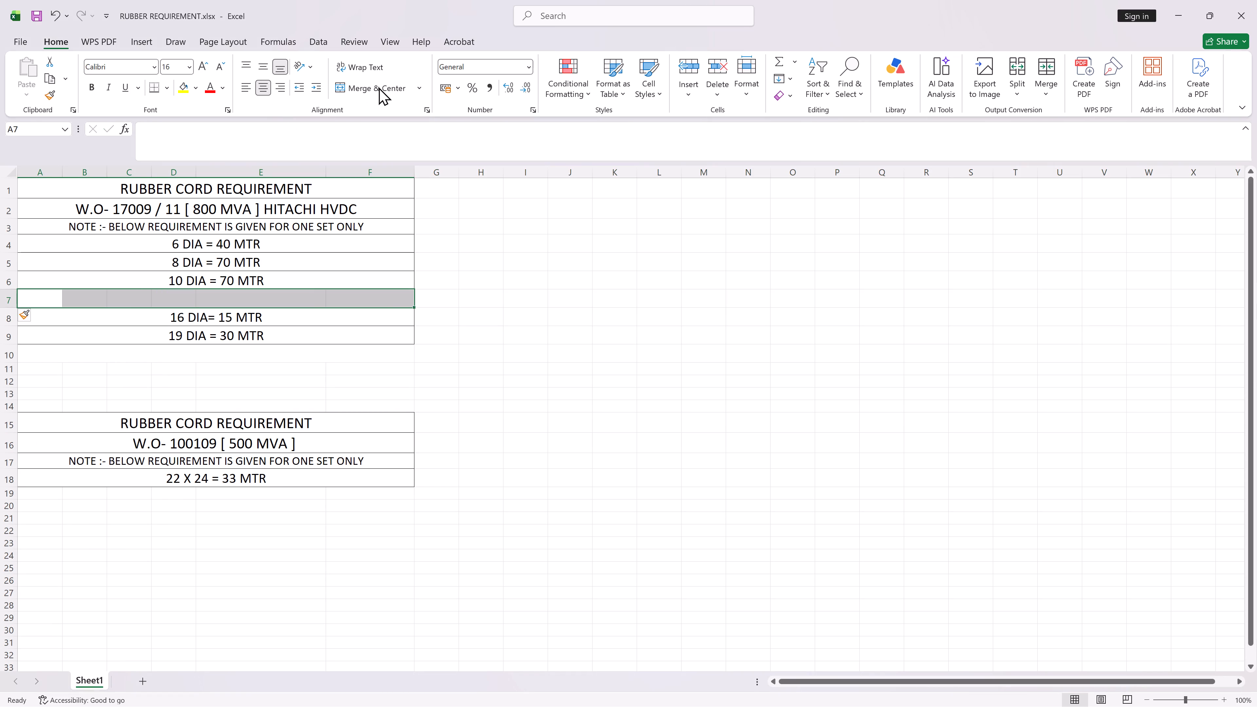
{"action": "left_click", "coordinate": [379, 87]}
Copy the 10 DIA entry into the blank row and change its diameter so it reads 12 DIA = 70 MTR.
{"action": "left_click", "coordinate": [184, 278]}
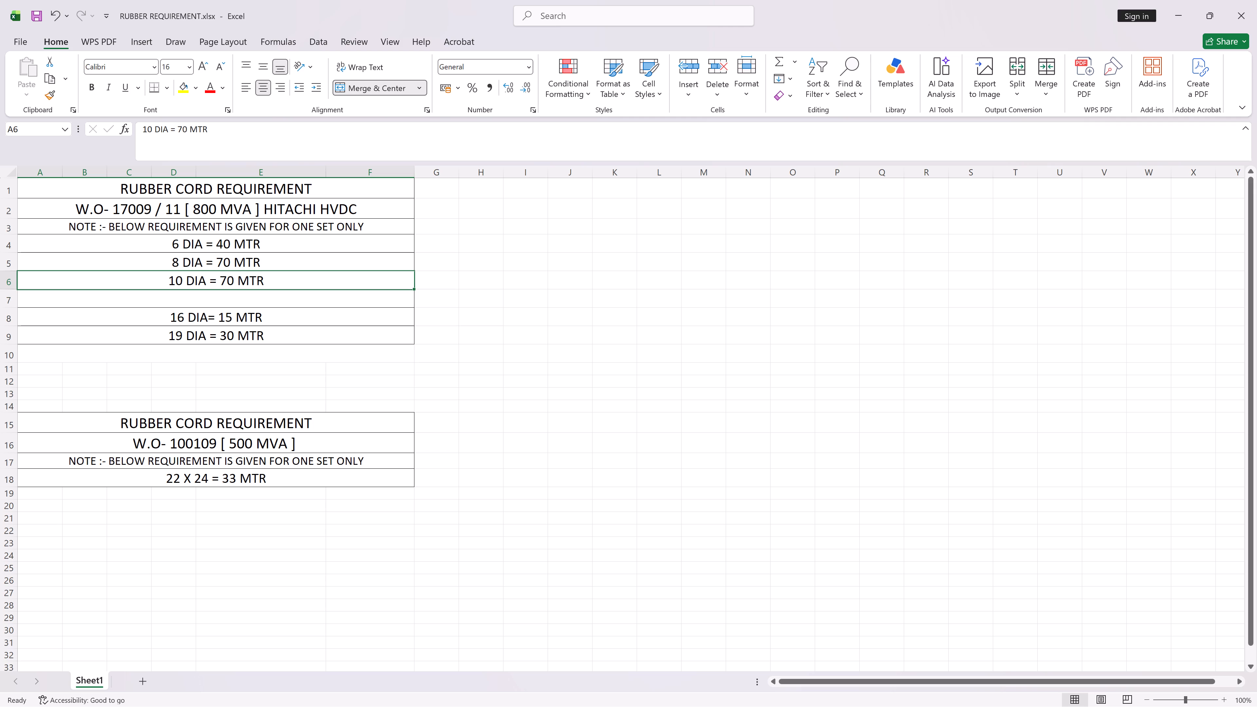
{"action": "key", "text": "ctrl+c"}
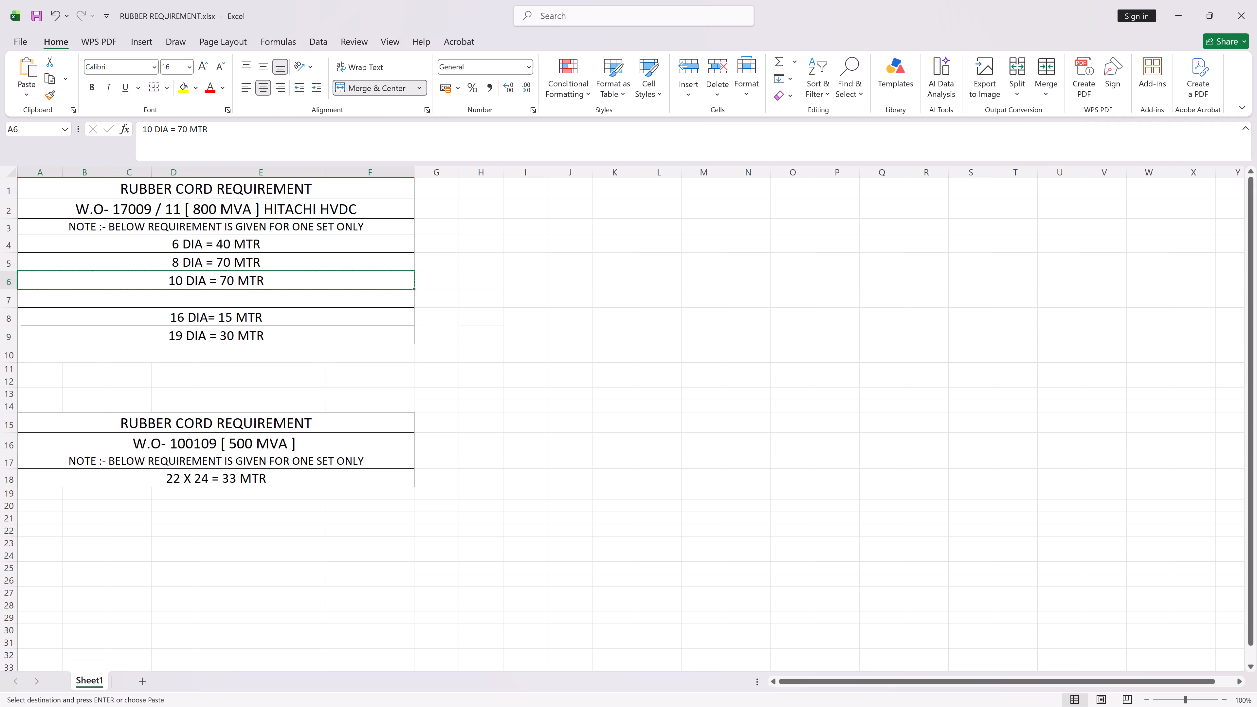
{"action": "left_click", "coordinate": [191, 299]}
{"action": "key", "text": "ctrl+v"}
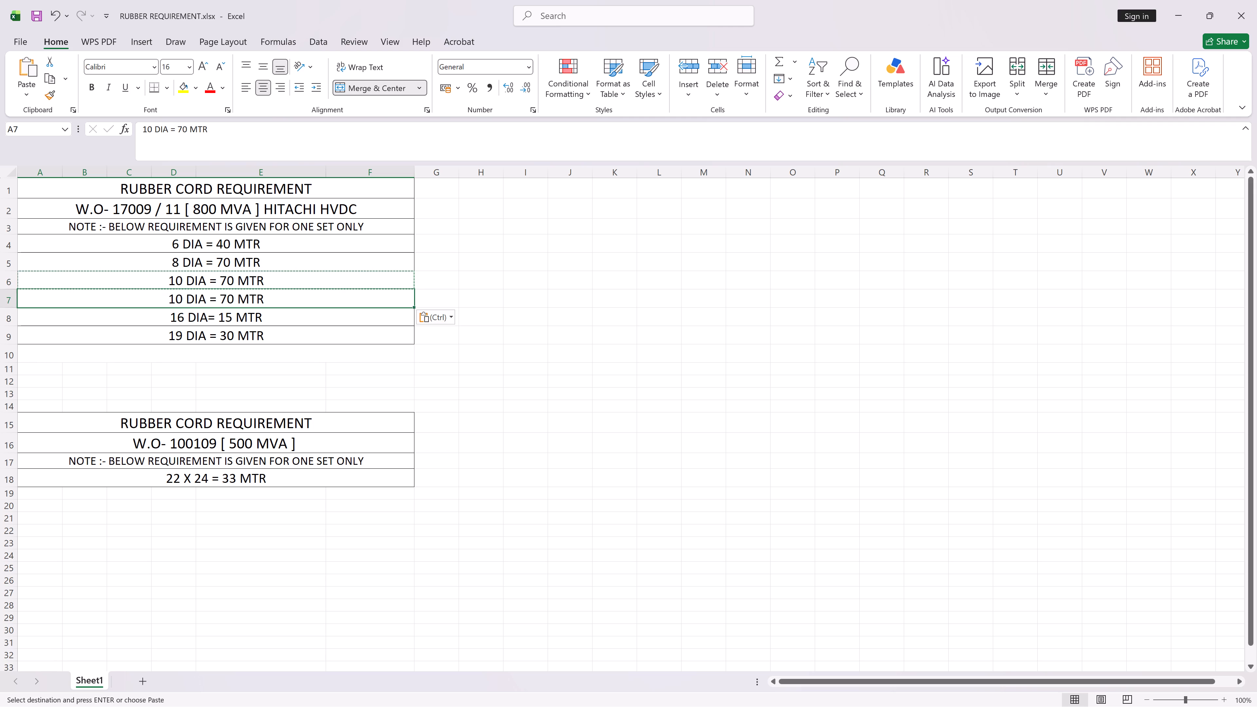
{"action": "double_click", "coordinate": [178, 298]}
{"action": "key", "text": "Delete"}
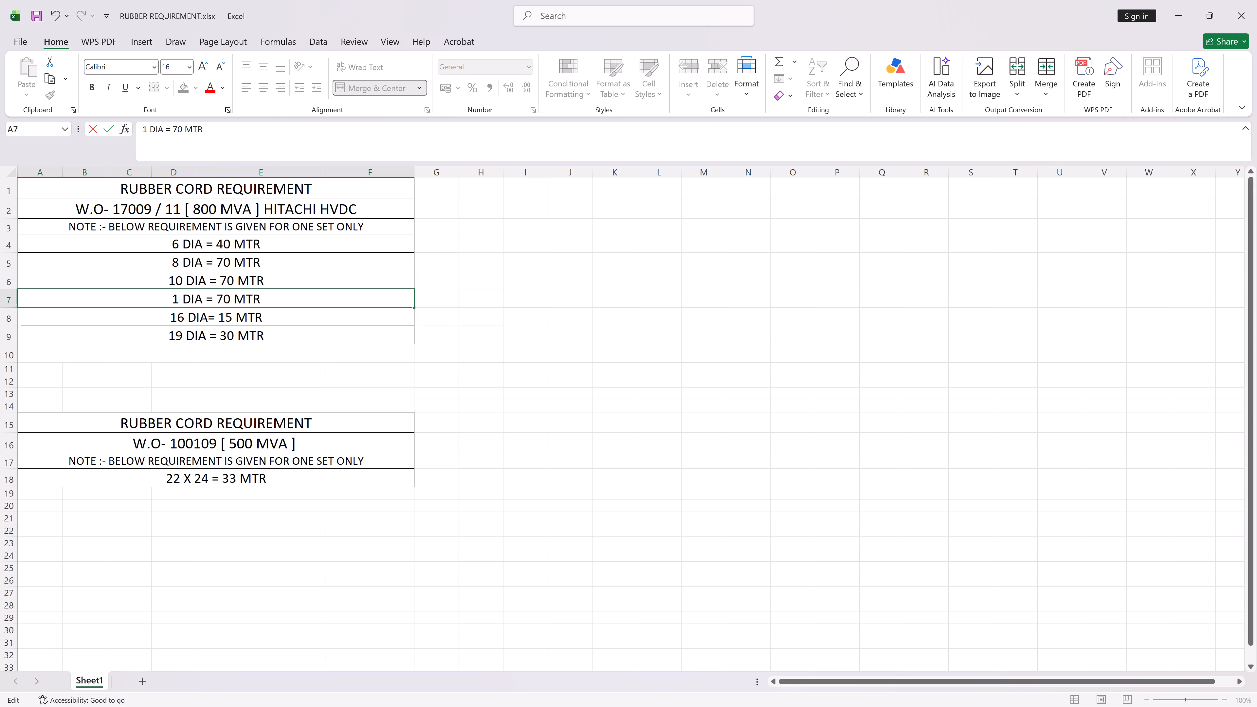
{"action": "key", "text": "2"}
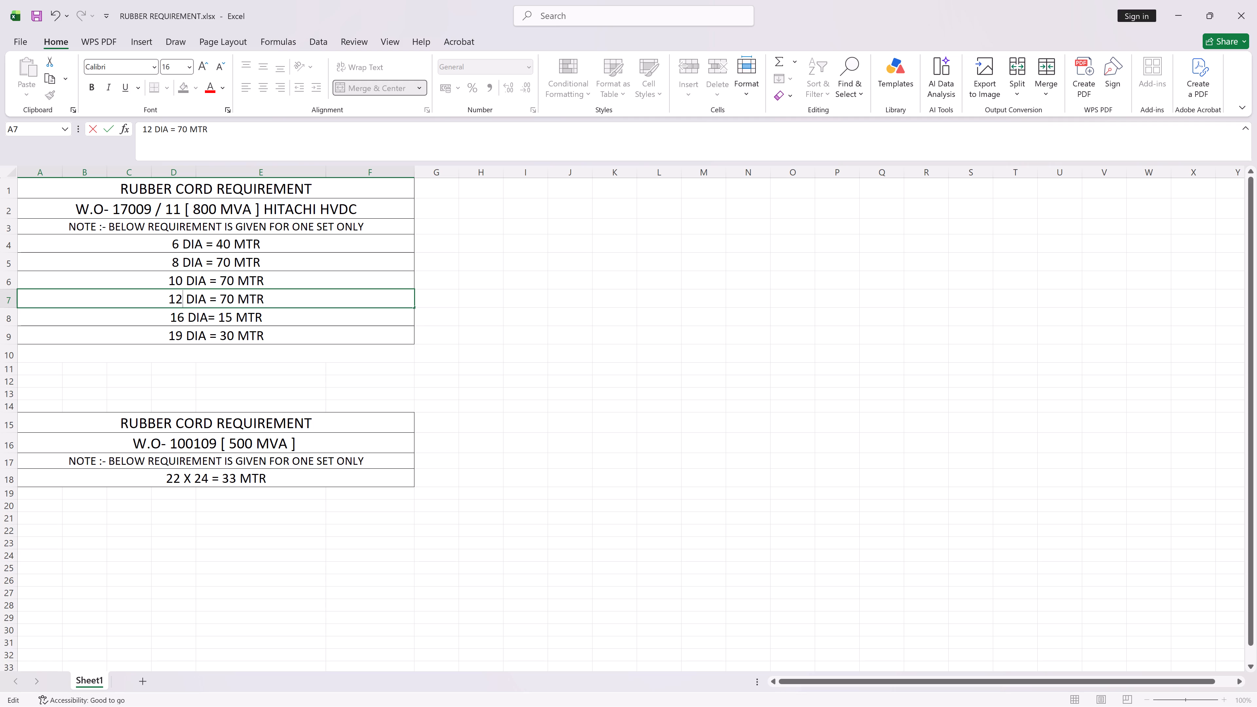
Set the 16 DIA rubber cord length to 30 MTR.
{"action": "double_click", "coordinate": [230, 317]}
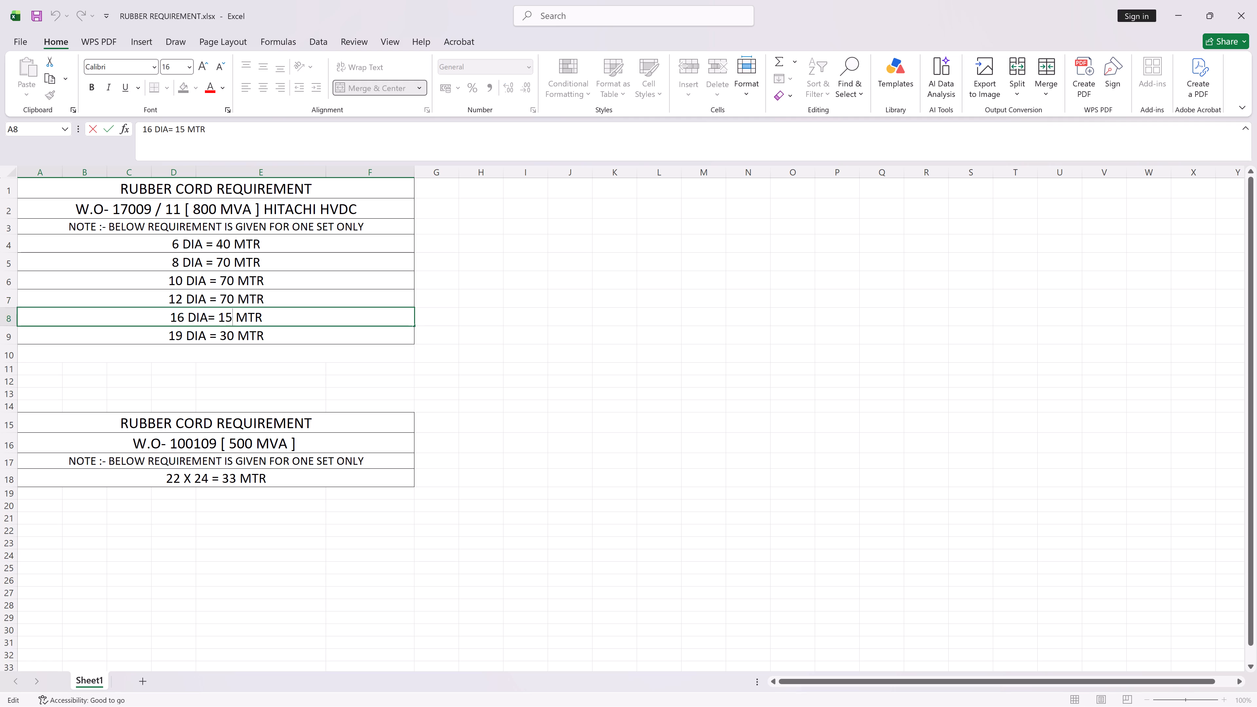
{"action": "key", "text": "BackSpace"}
{"action": "key", "text": "BackSpace"}
{"action": "type", "text": "30"}
Replace the 19 DIA entry in row 9 with 12THK X 25 WIDTH = 33 METER and save the workbook.
{"action": "left_click", "coordinate": [199, 338]}
{"action": "type", "text": "12"}
{"action": "type", "text": "THKM"}
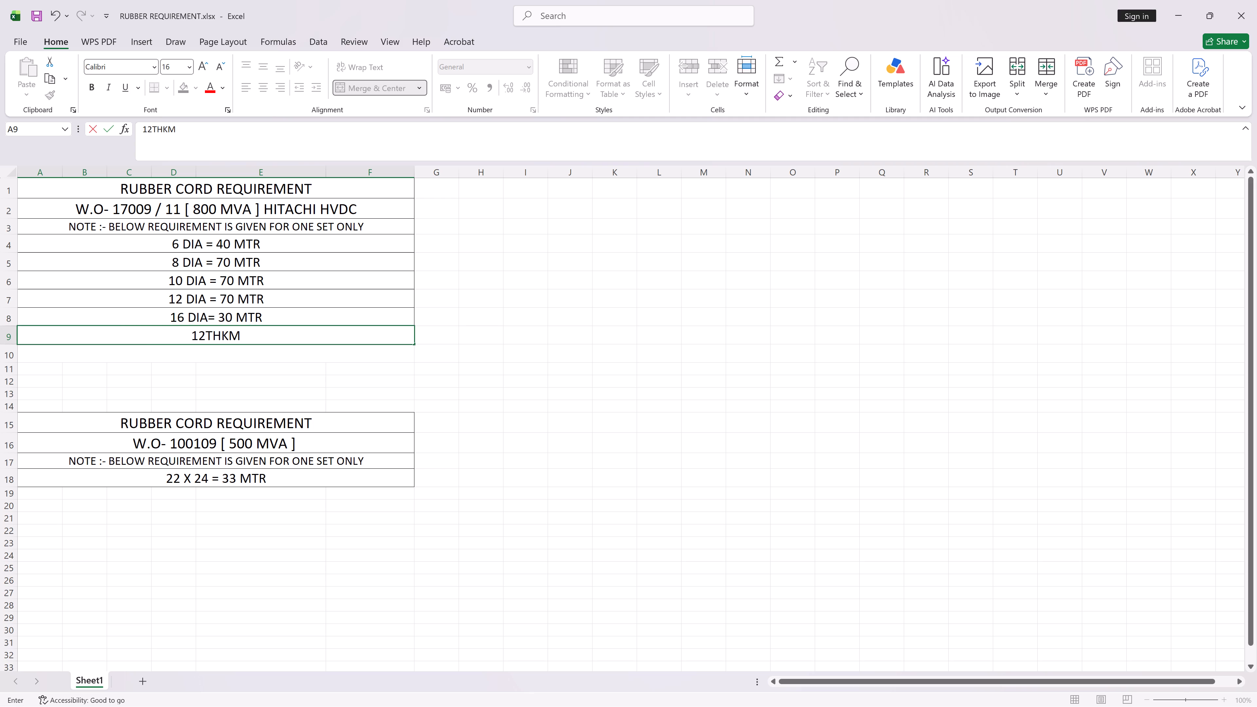
{"action": "key", "text": "BackSpace"}
{"action": "key", "text": "space"}
{"action": "type", "text": "X"}
{"action": "key", "text": "space"}
{"action": "type", "text": "25"}
{"action": "key", "text": "space"}
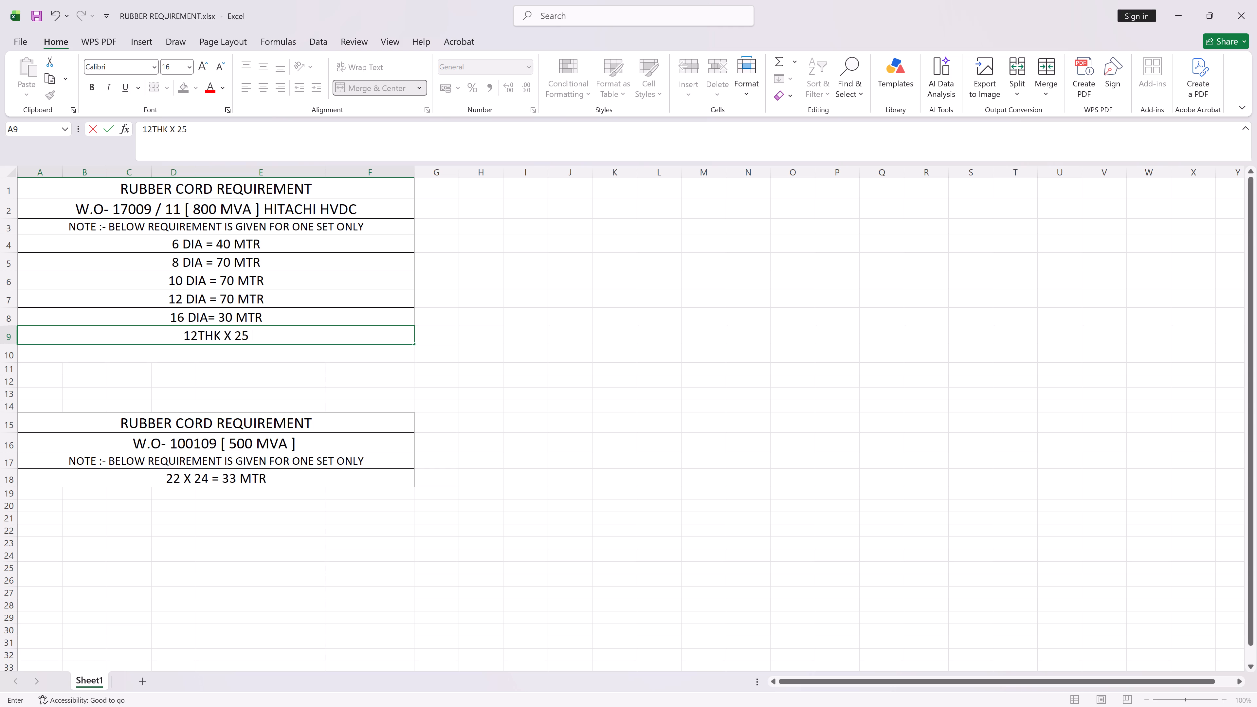
{"action": "type", "text": "WI"}
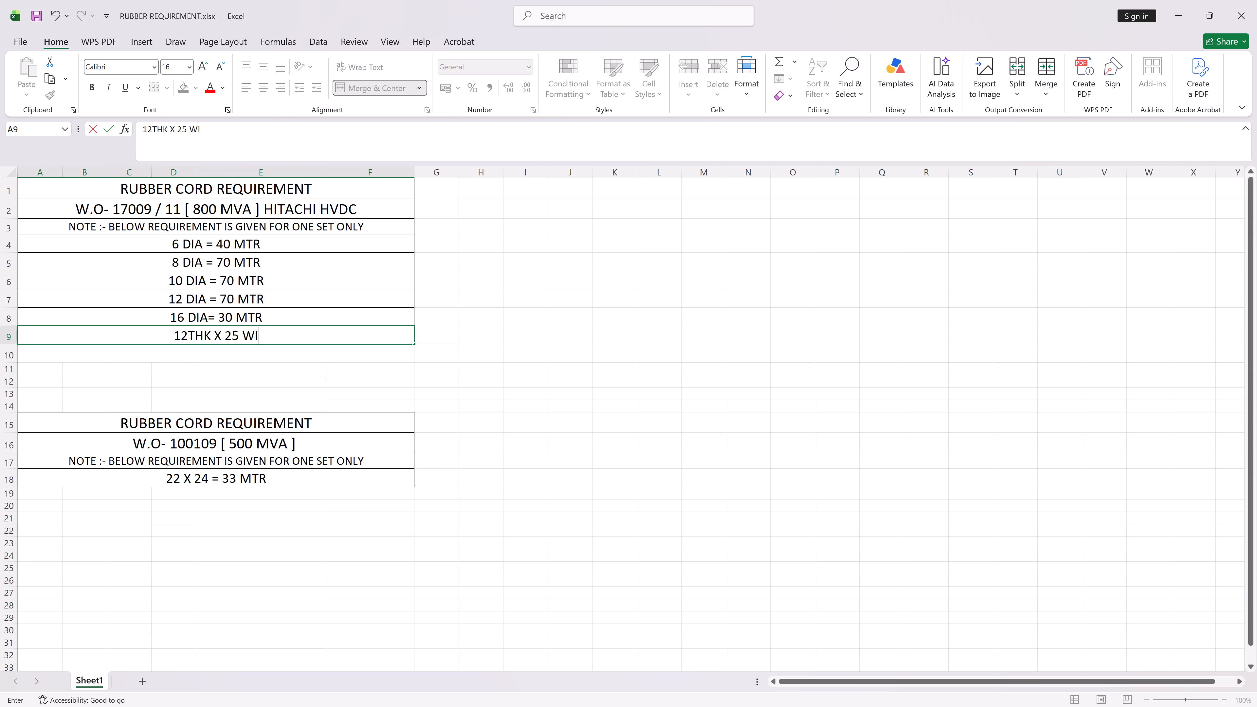
{"action": "type", "text": "DTH"}
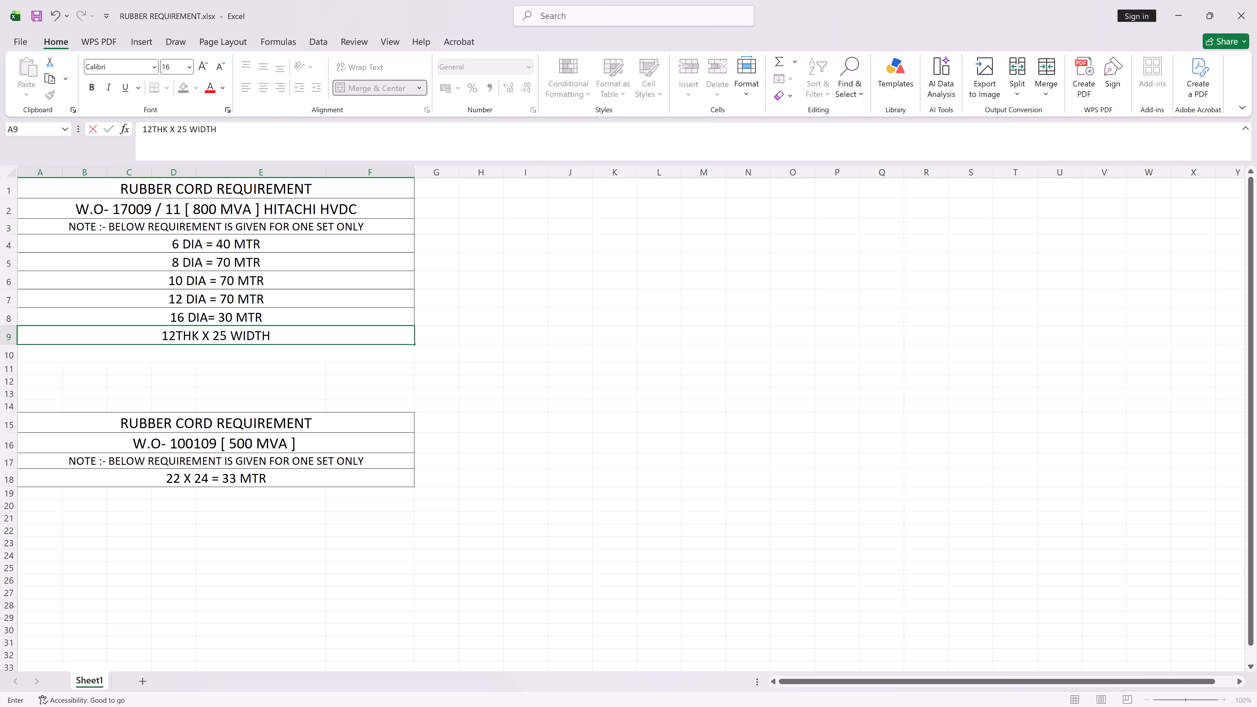
{"action": "key", "text": "space"}
{"action": "type", "text": "="}
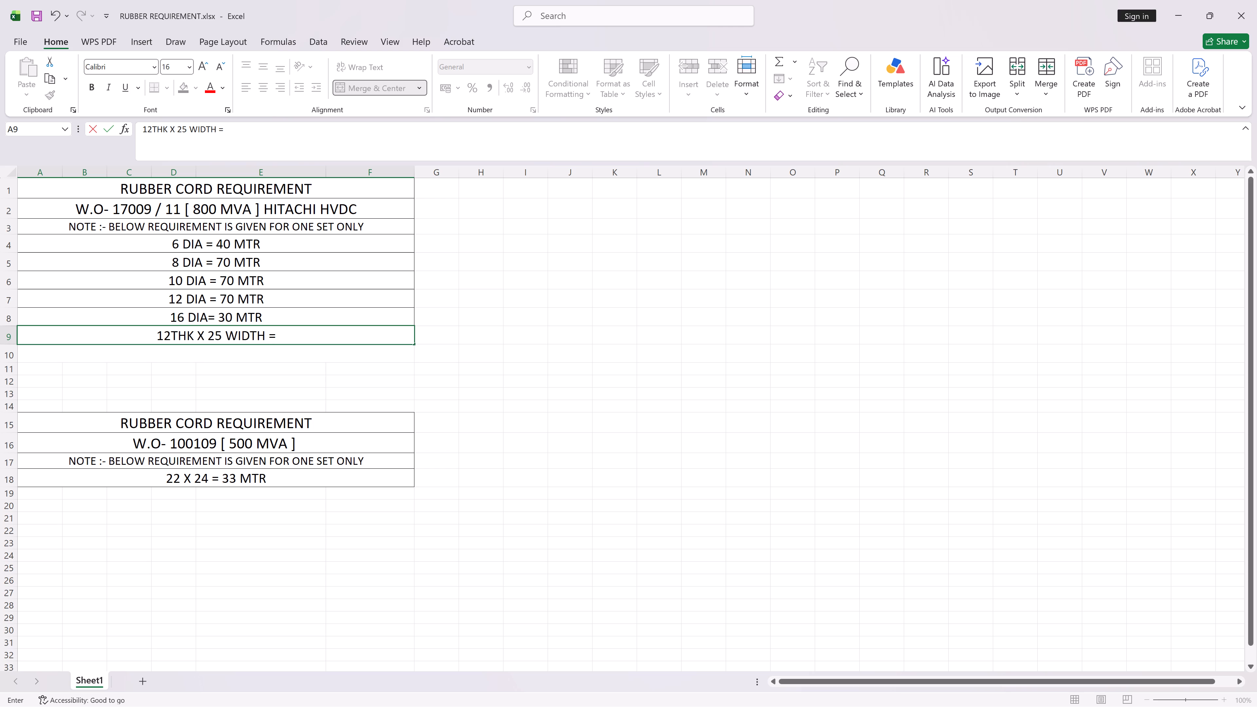
{"action": "key", "text": "space"}
{"action": "type", "text": "33 METER"}
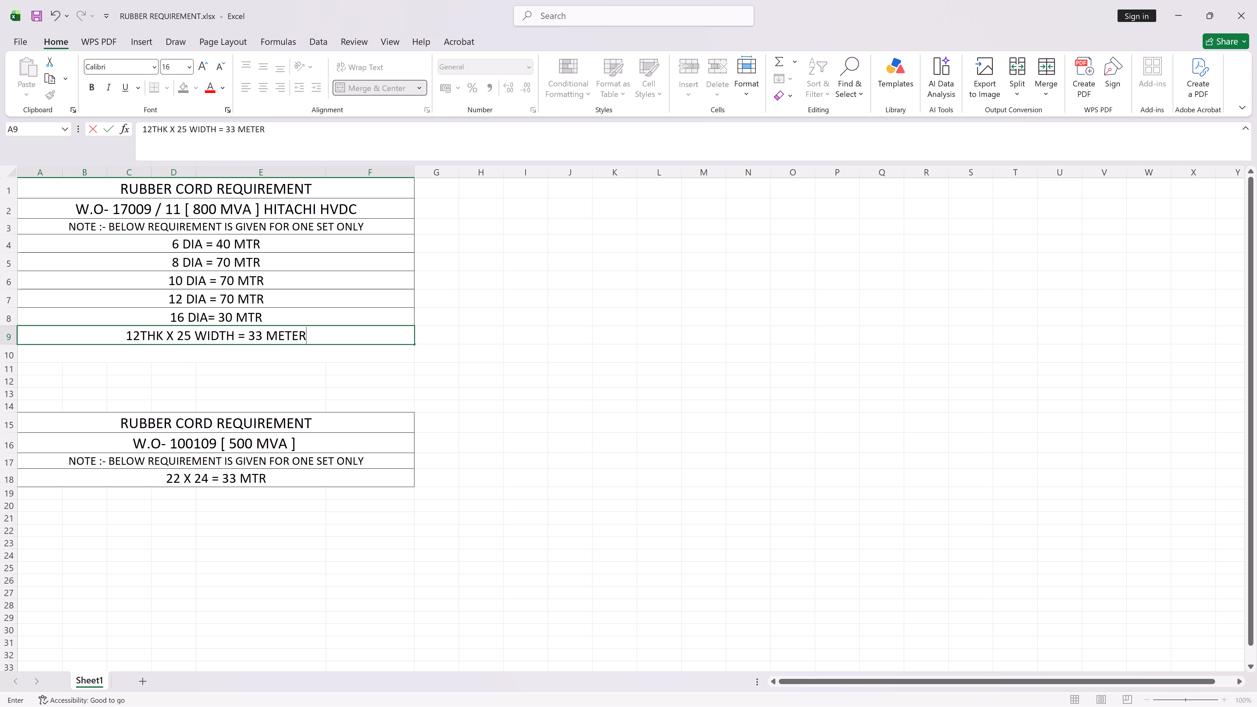
{"action": "key", "text": "ctrl+s"}
{"action": "key", "text": "ctrl+s"}
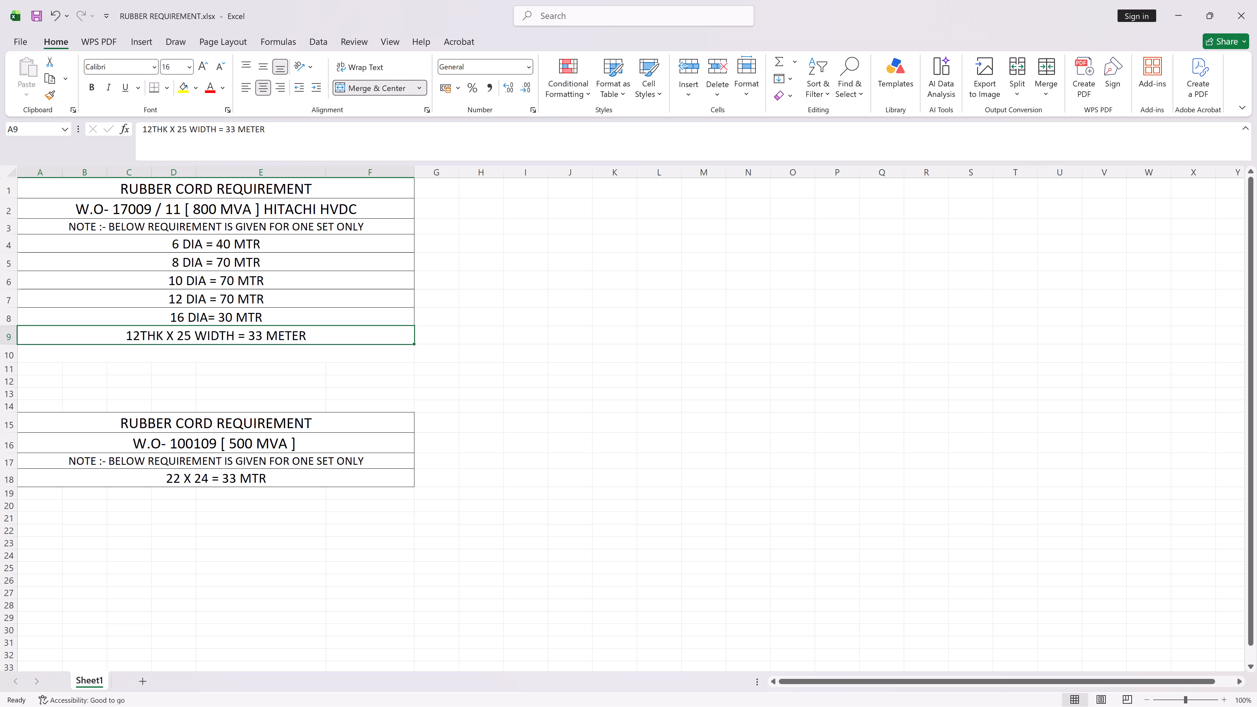
{"action": "key", "text": "ctrl+s"}
{"action": "key", "text": "ctrl+s"}
{"action": "key", "text": "ctrl+s"}
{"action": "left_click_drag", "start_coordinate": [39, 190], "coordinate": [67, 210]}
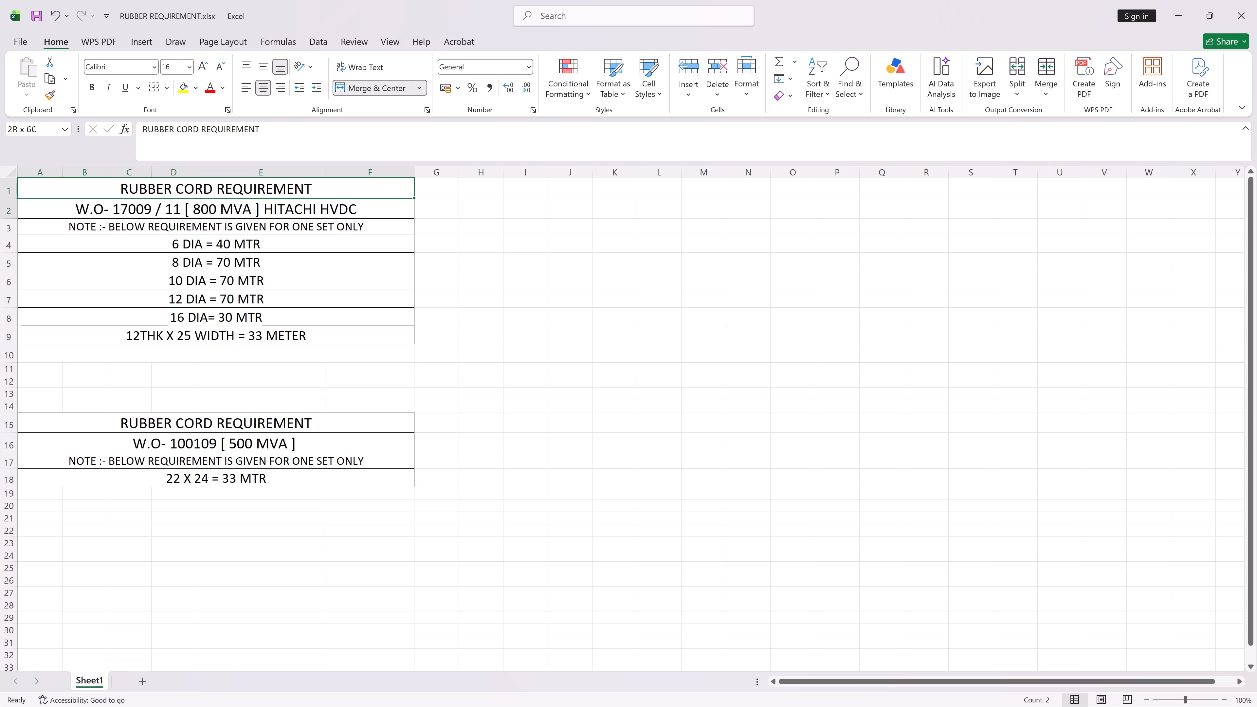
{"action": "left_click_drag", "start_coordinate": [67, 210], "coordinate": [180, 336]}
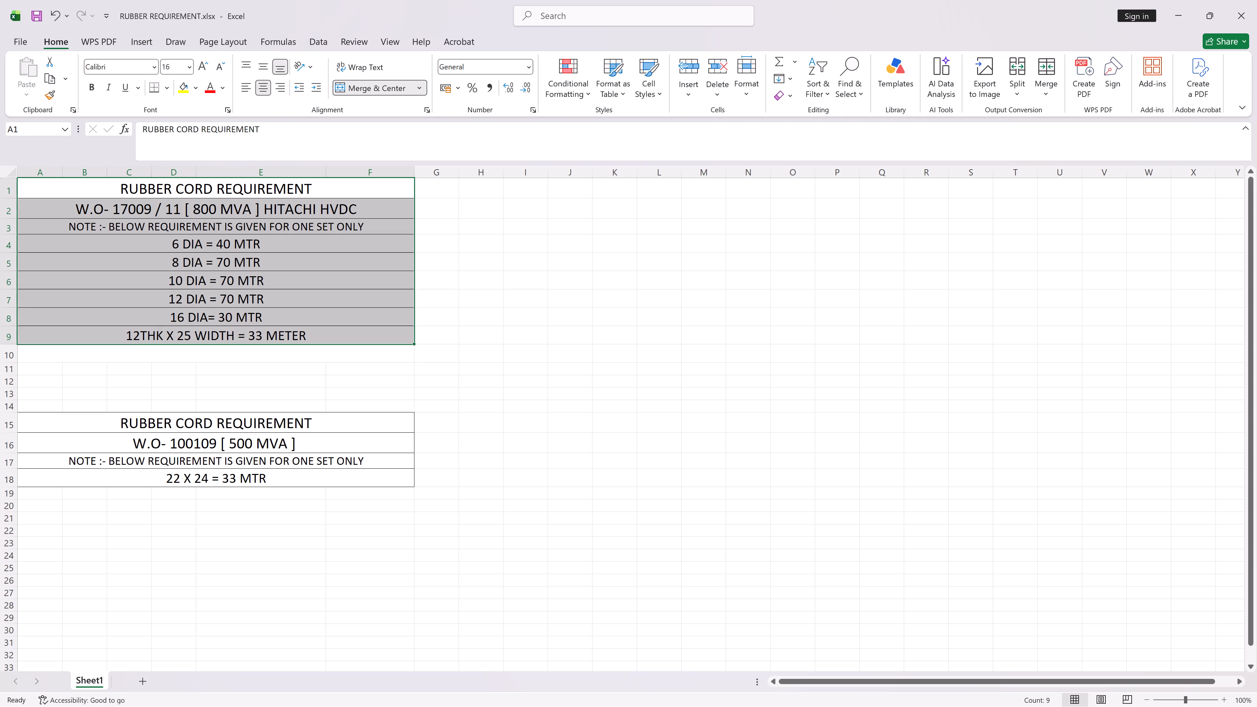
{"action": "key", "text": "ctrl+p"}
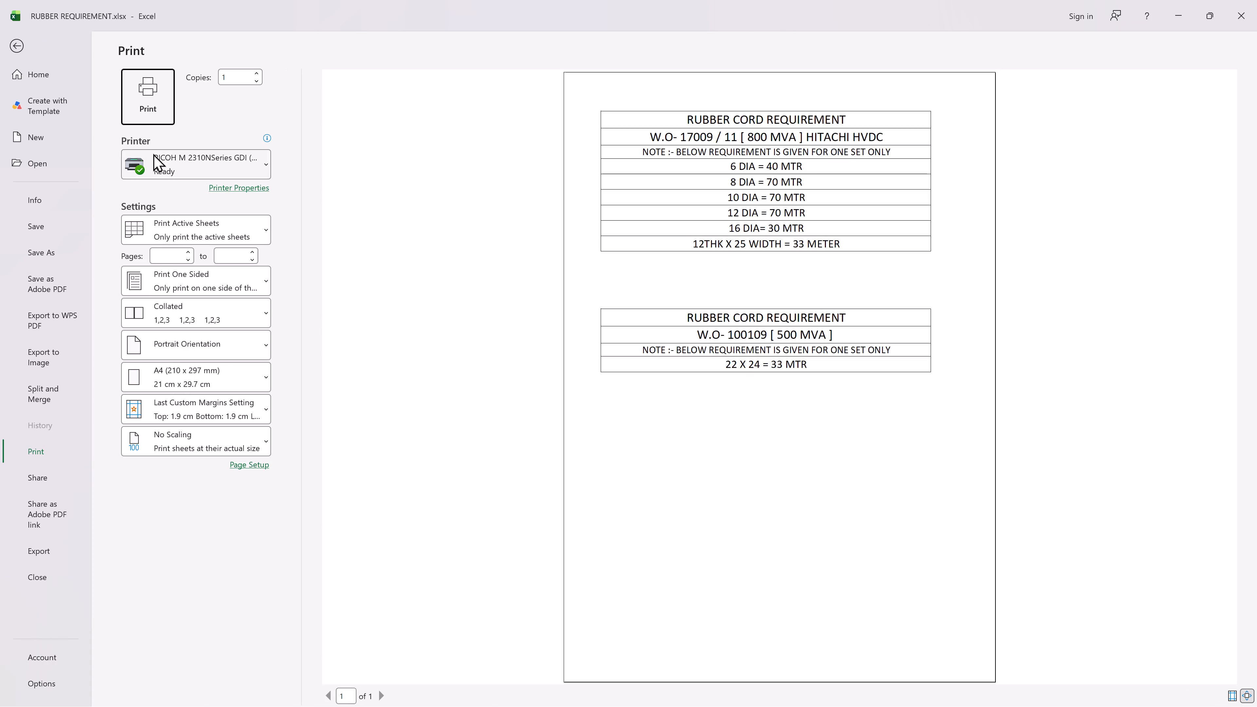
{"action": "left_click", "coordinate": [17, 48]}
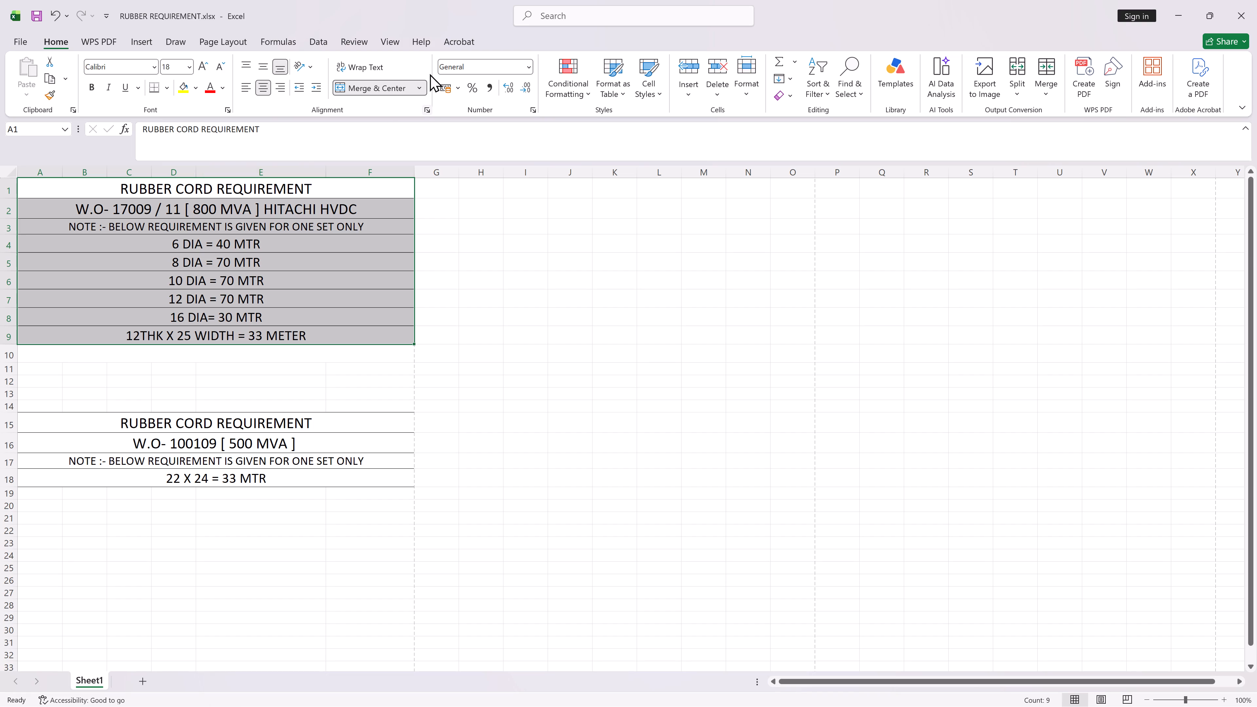
Shrink the print area to rows 1 to 10 so only the 17009 / 11 table is included, and return to normal view.
{"action": "left_click", "coordinate": [388, 44]}
{"action": "left_click", "coordinate": [71, 86]}
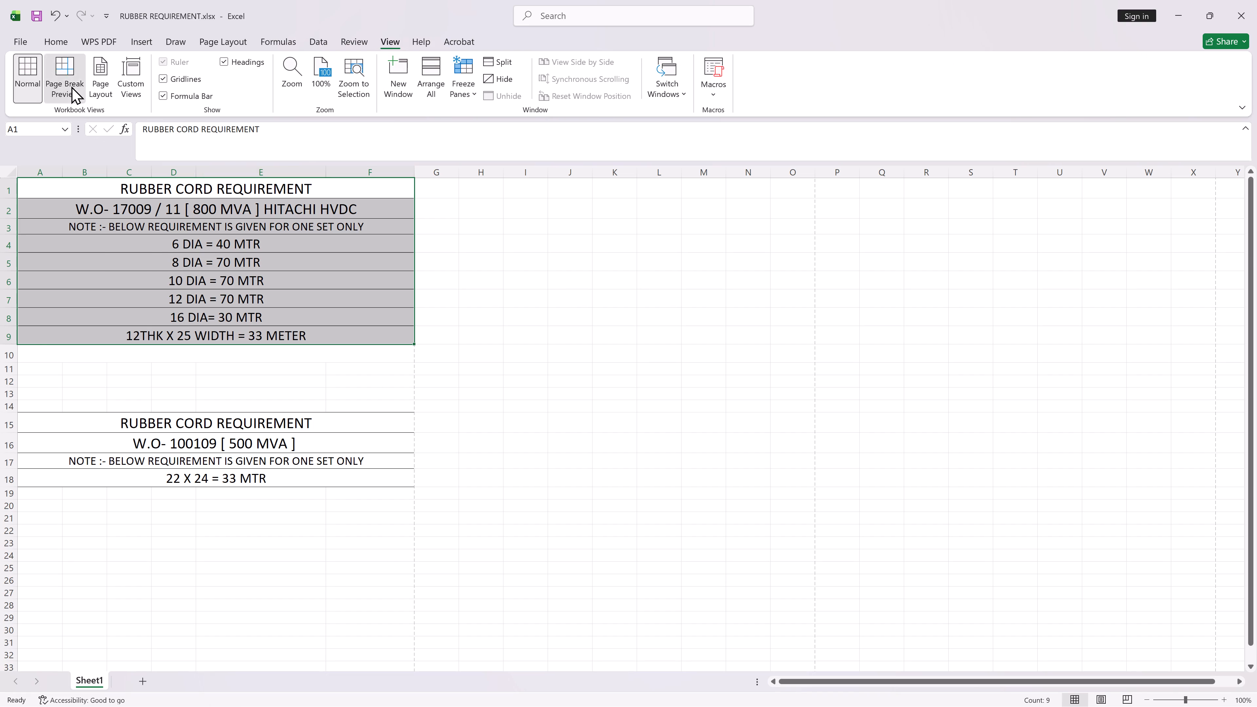
{"action": "left_click_drag", "start_coordinate": [109, 359], "coordinate": [109, 358]}
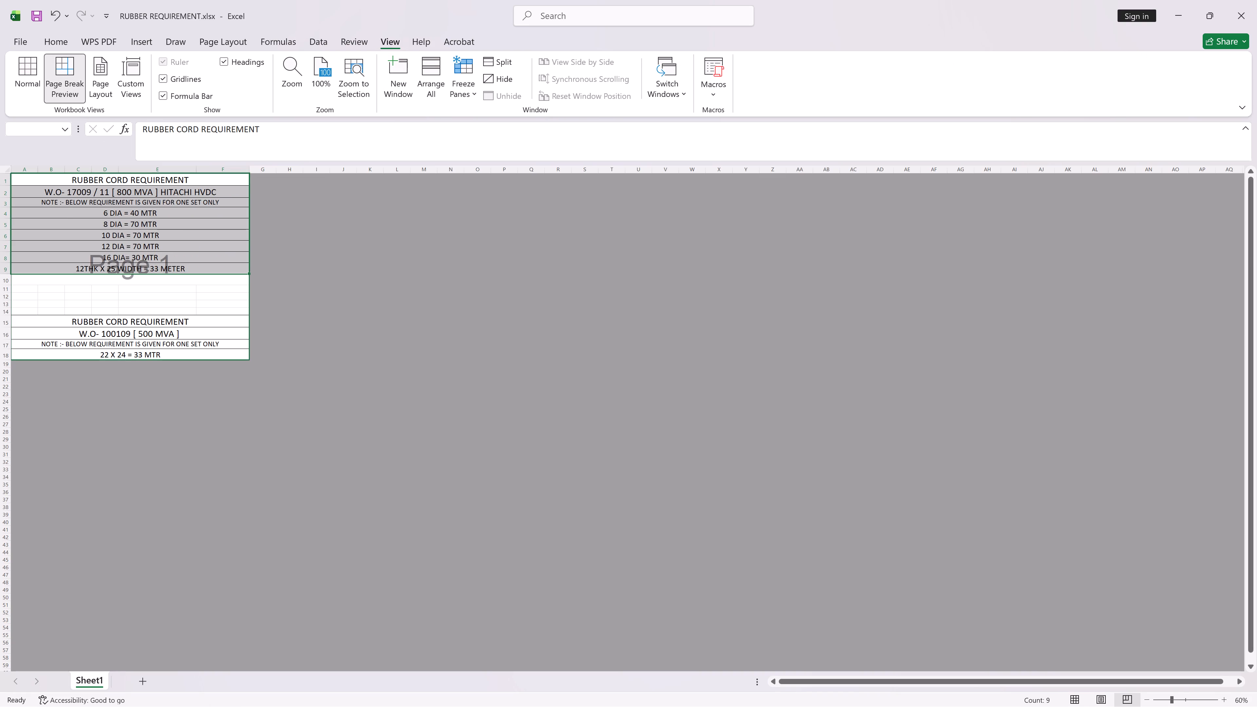
{"action": "left_click_drag", "start_coordinate": [109, 358], "coordinate": [142, 280]}
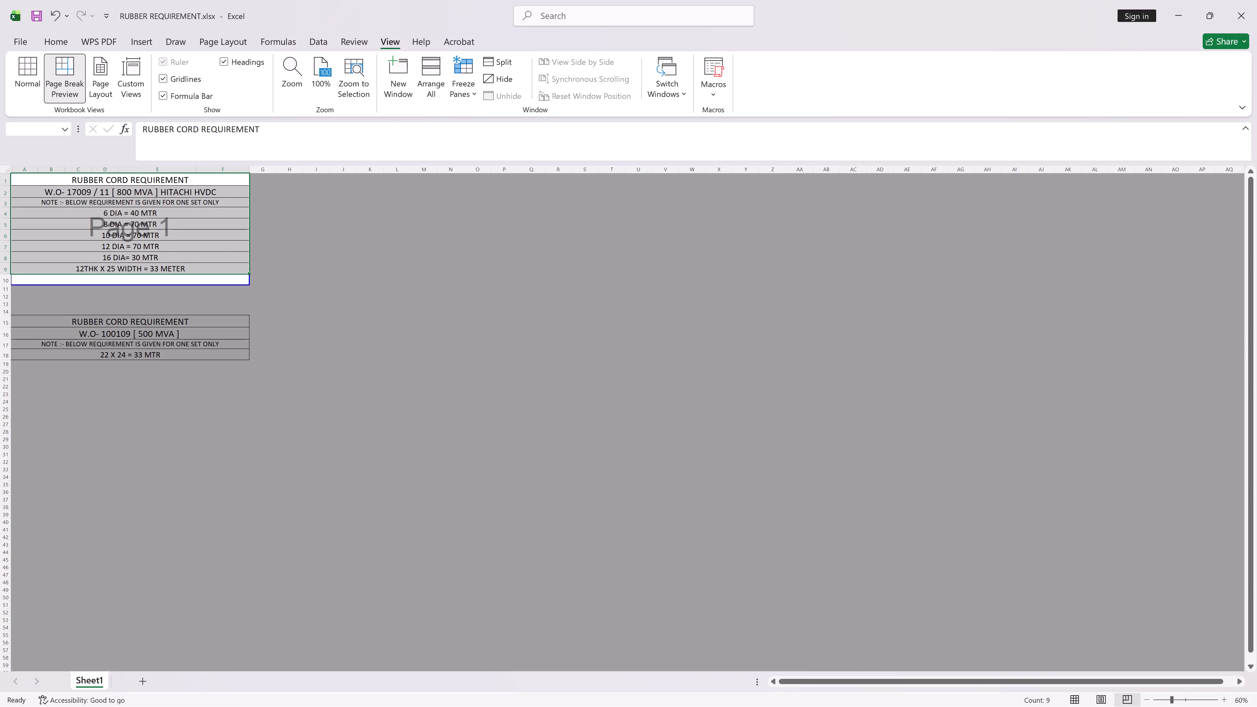
{"action": "left_click", "coordinate": [232, 240]}
{"action": "left_click", "coordinate": [21, 70]}
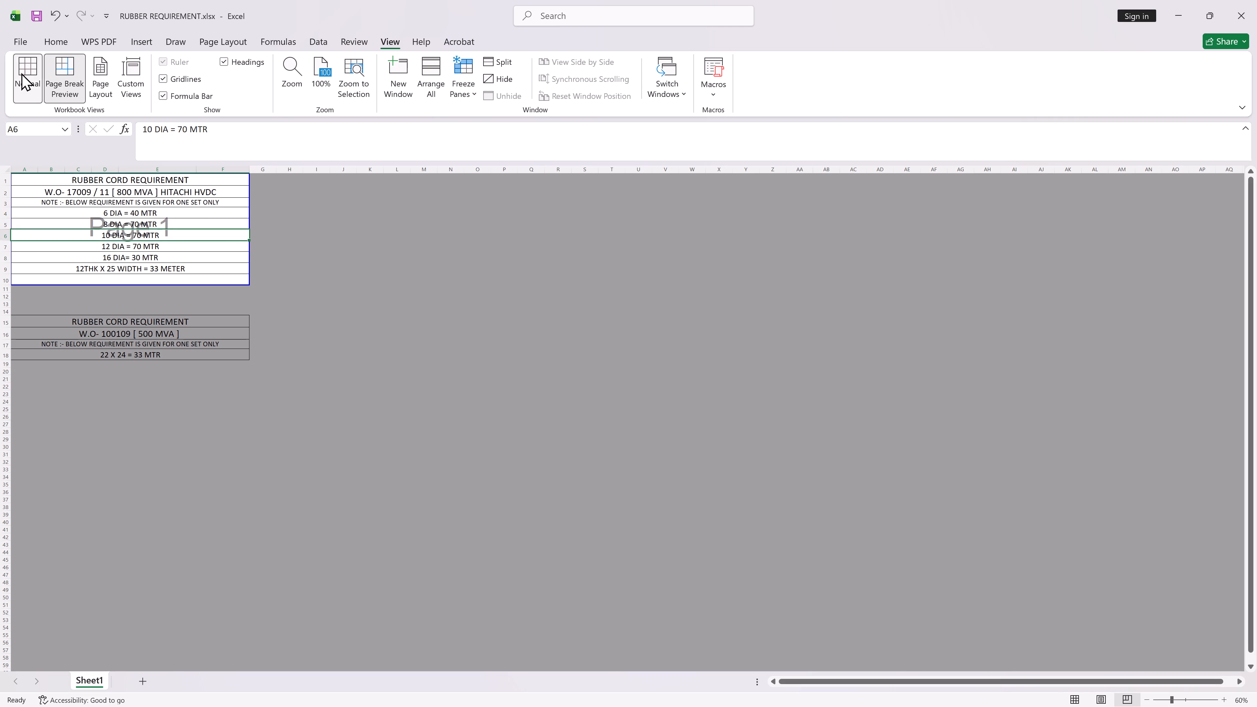
Print the 17009 / 11 rubber cord table on the RICOH printer using the A4 profile.
{"action": "left_click_drag", "start_coordinate": [32, 185], "coordinate": [293, 344]}
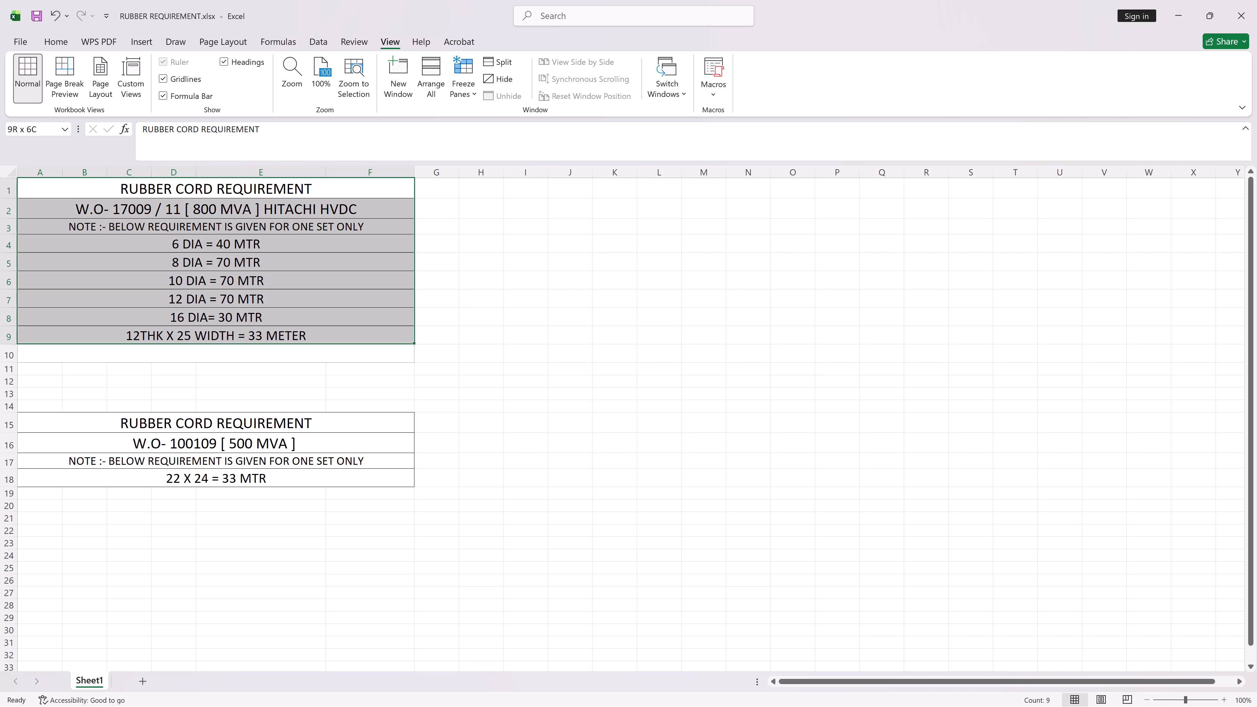
{"action": "left_click_drag", "start_coordinate": [293, 344], "coordinate": [294, 354]}
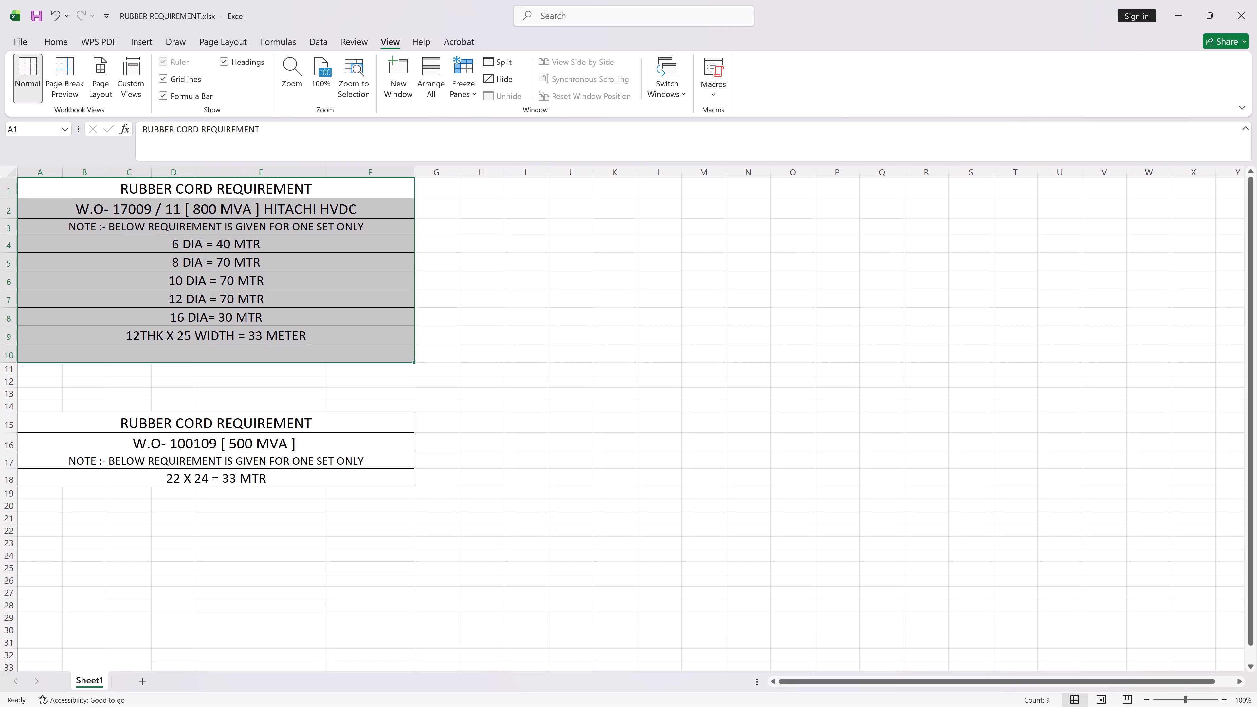
{"action": "key", "text": "ctrl+p"}
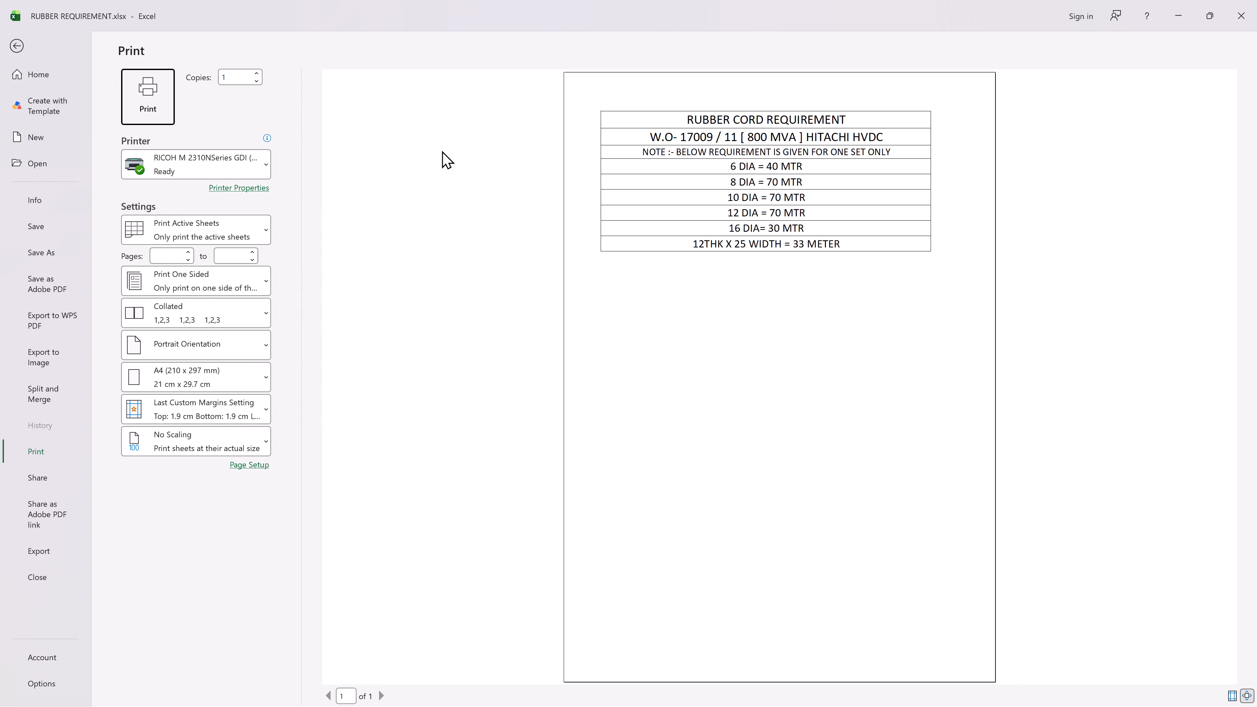
{"action": "left_click", "coordinate": [237, 189]}
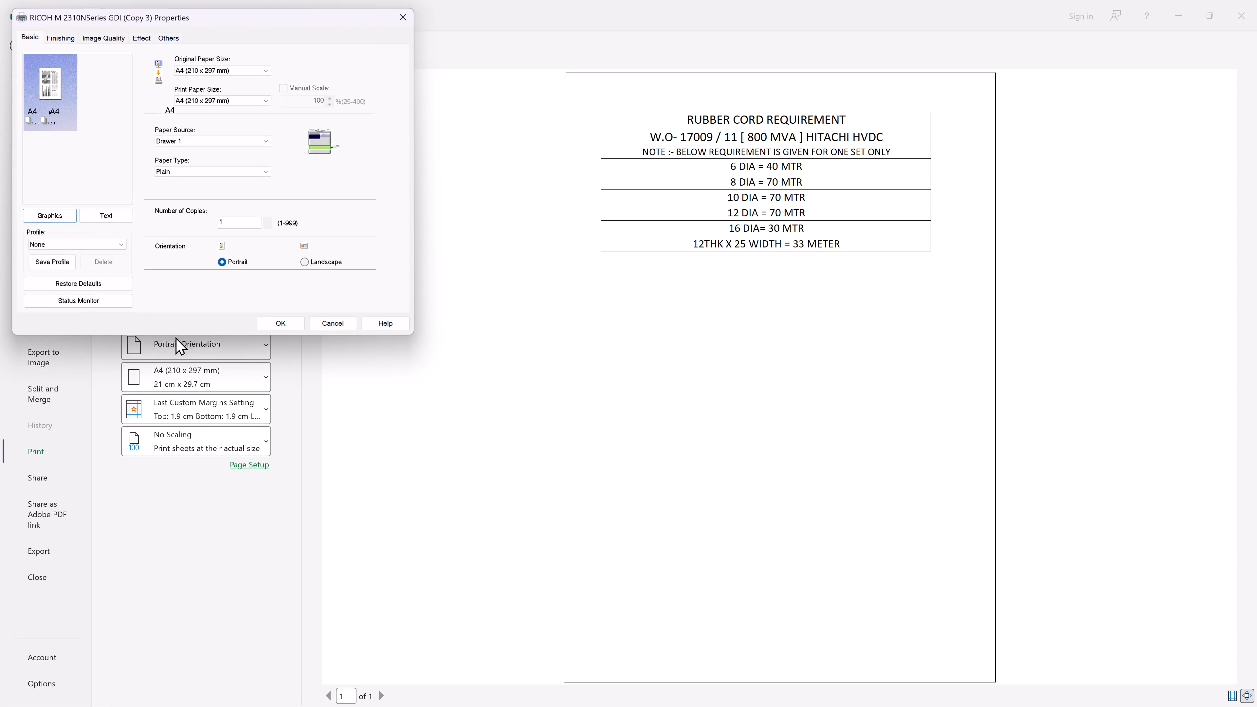
{"action": "left_click", "coordinate": [65, 243]}
{"action": "left_click", "coordinate": [47, 263]}
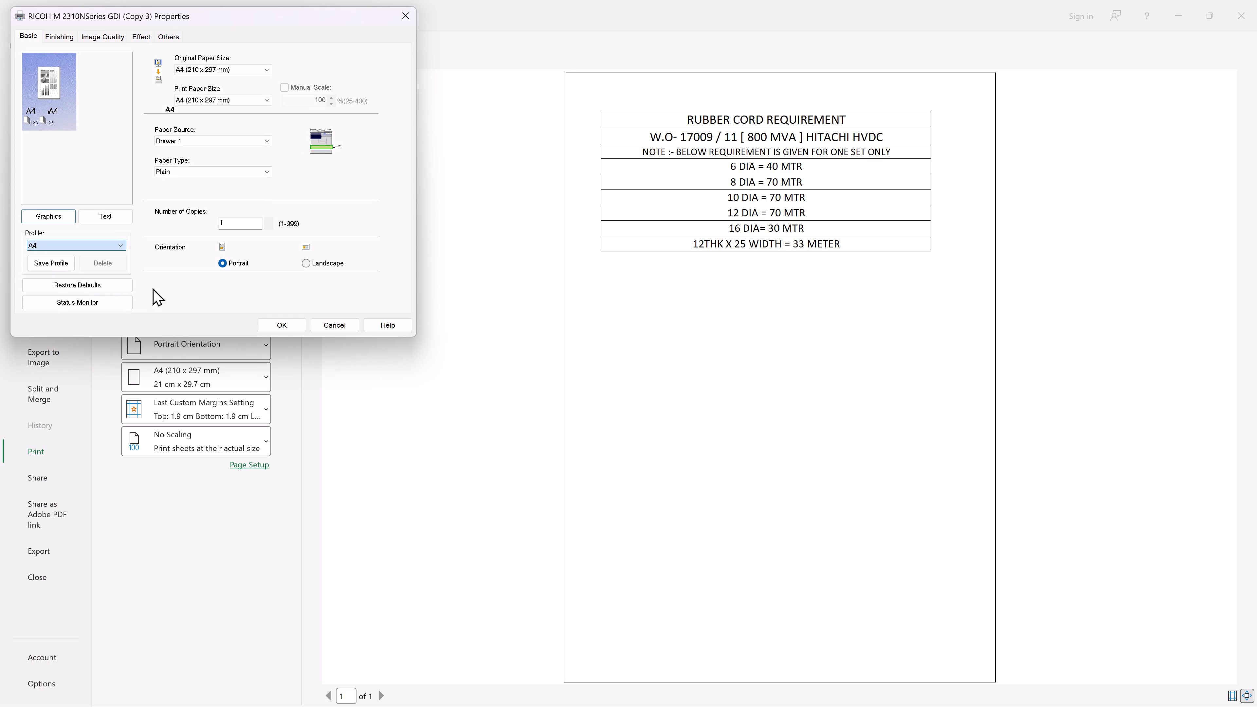
{"action": "left_click", "coordinate": [281, 327]}
{"action": "left_click", "coordinate": [145, 106]}
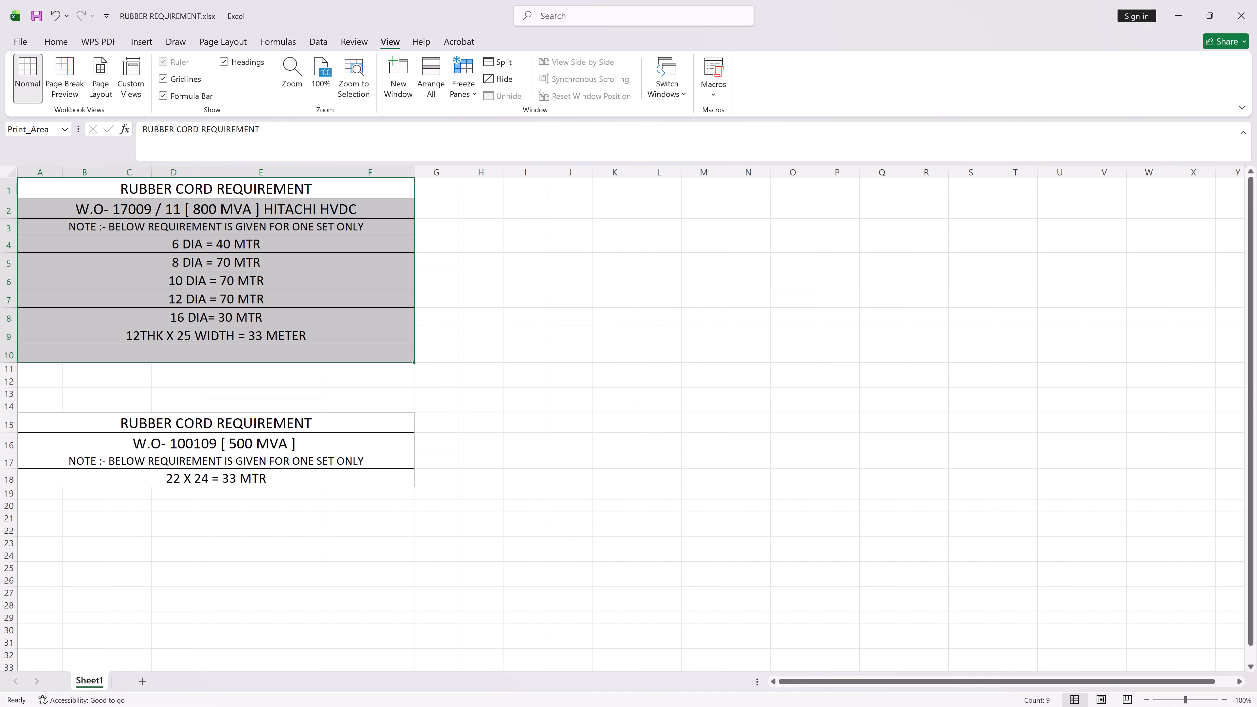
Copy the W.O- 17009 / 11 heading cell and close the rubber requirement workbook.
{"action": "left_click", "coordinate": [505, 241]}
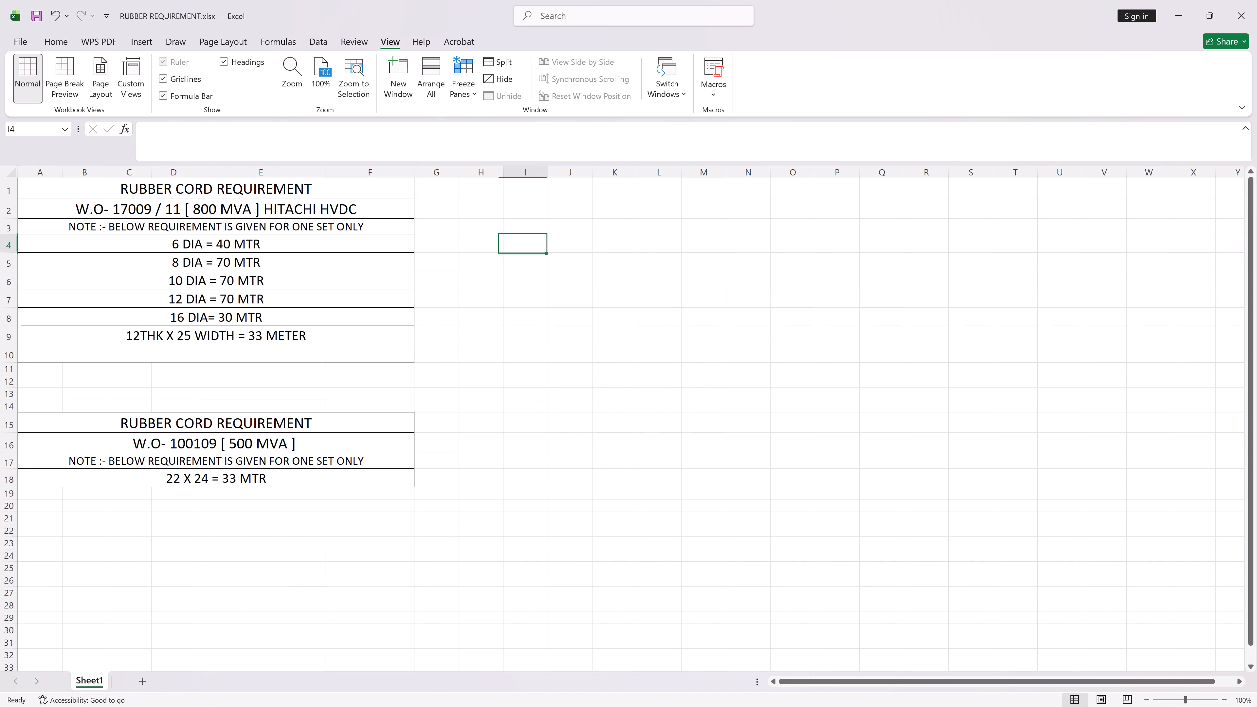
{"action": "left_click", "coordinate": [67, 211]}
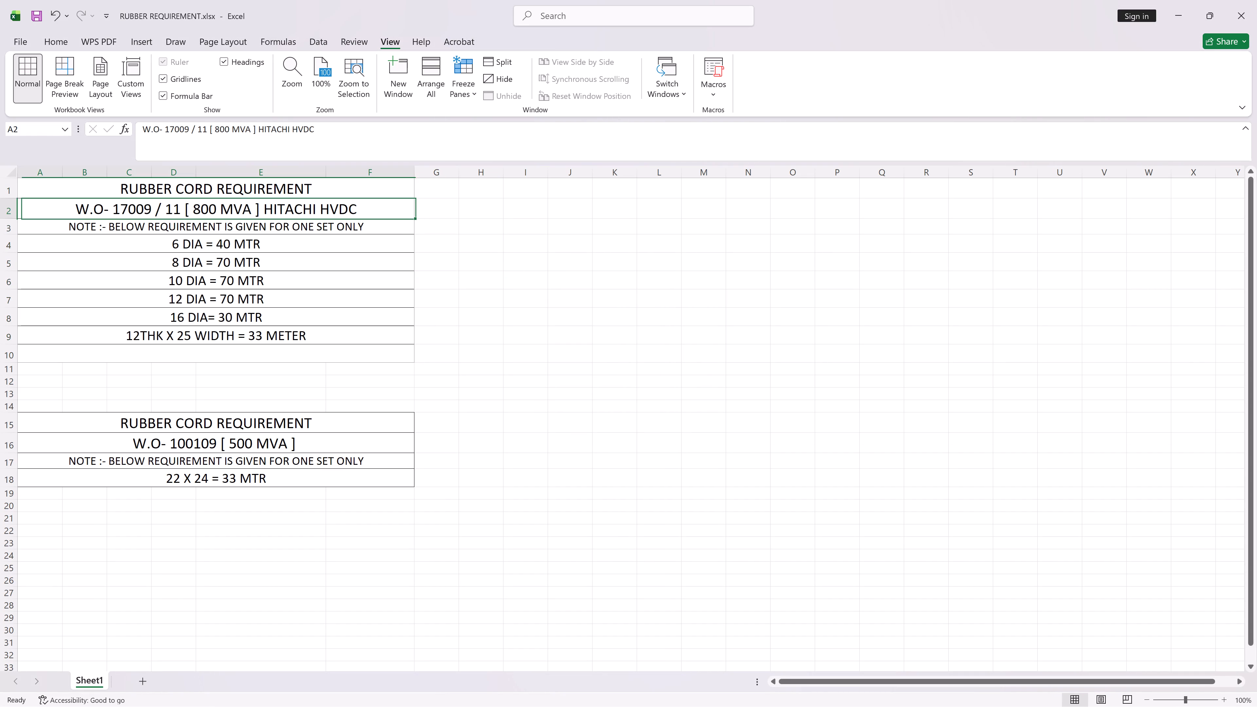
{"action": "key", "text": "ctrl+c"}
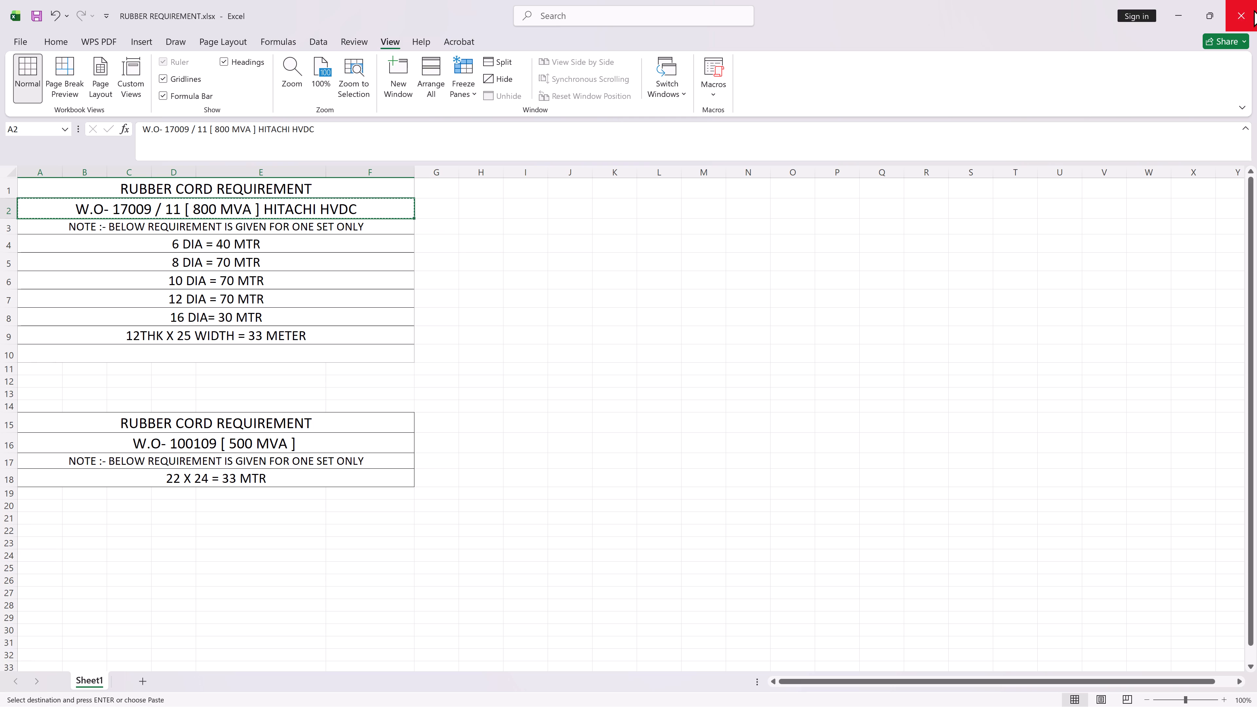
{"action": "left_click", "coordinate": [1240, 13]}
{"action": "left_click", "coordinate": [595, 381]}
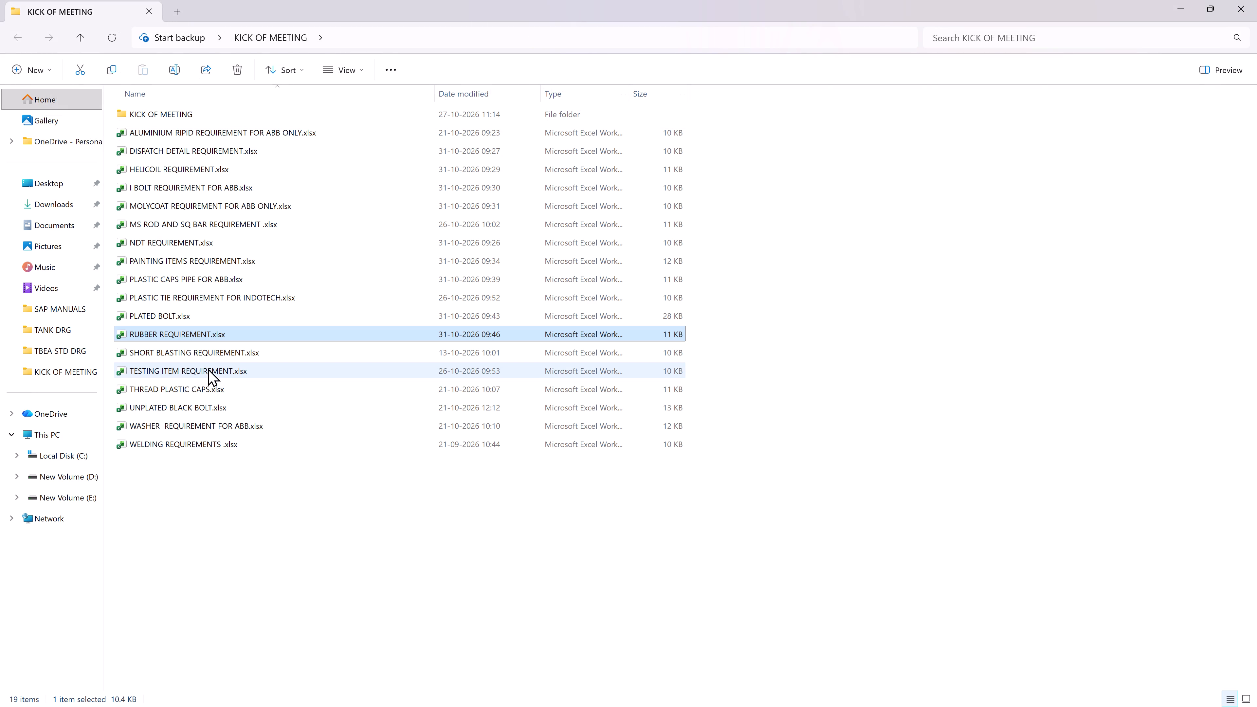
Open SHORT BLASTING REQUIREMENT.xlsx from the KICK OF MEETING folder.
{"action": "double_click", "coordinate": [198, 353]}
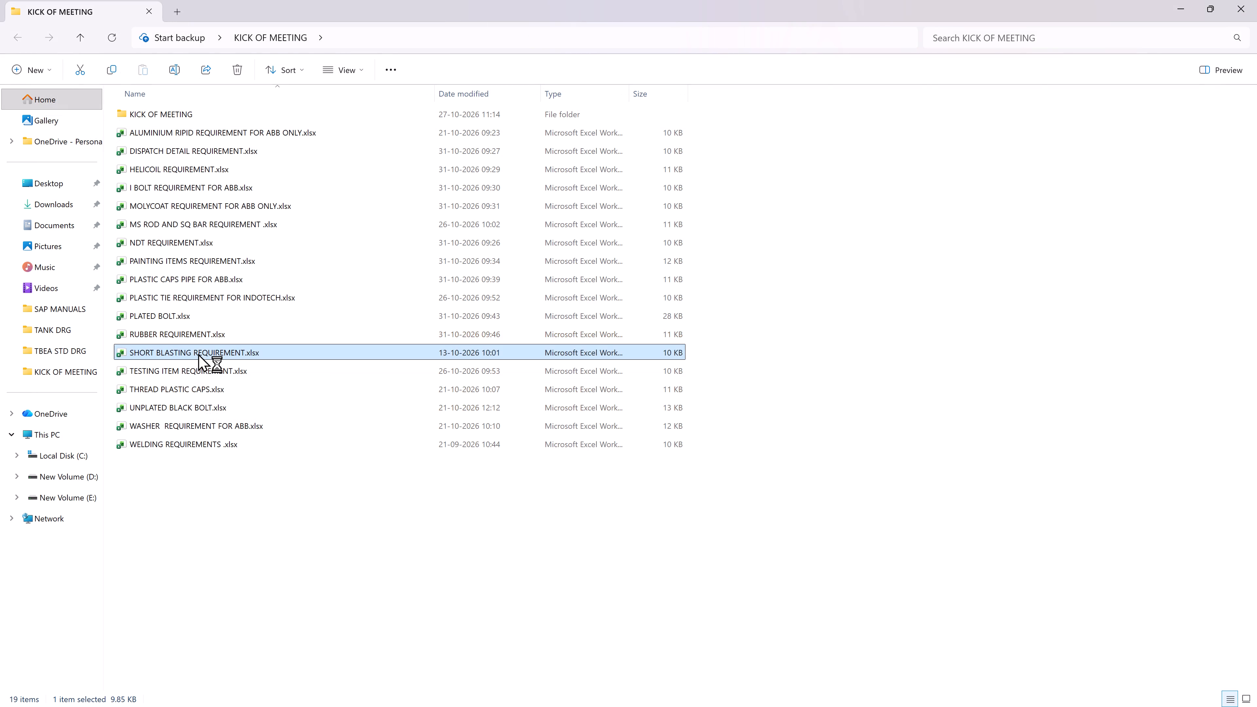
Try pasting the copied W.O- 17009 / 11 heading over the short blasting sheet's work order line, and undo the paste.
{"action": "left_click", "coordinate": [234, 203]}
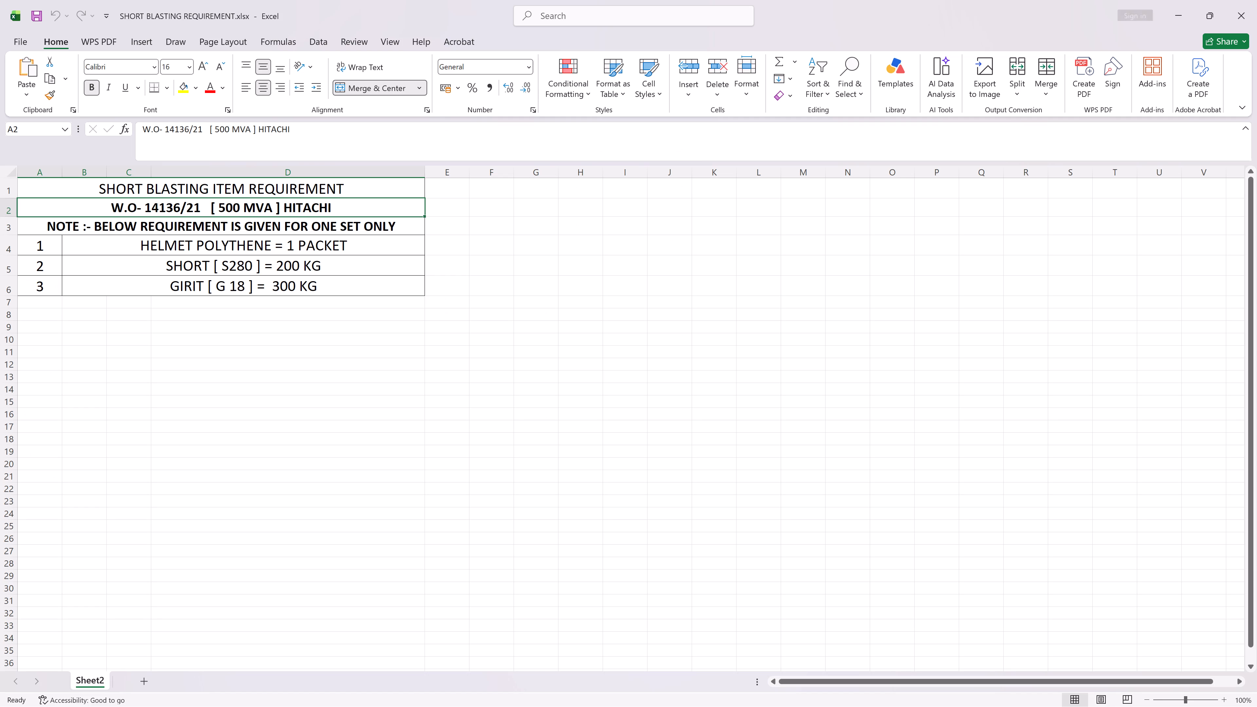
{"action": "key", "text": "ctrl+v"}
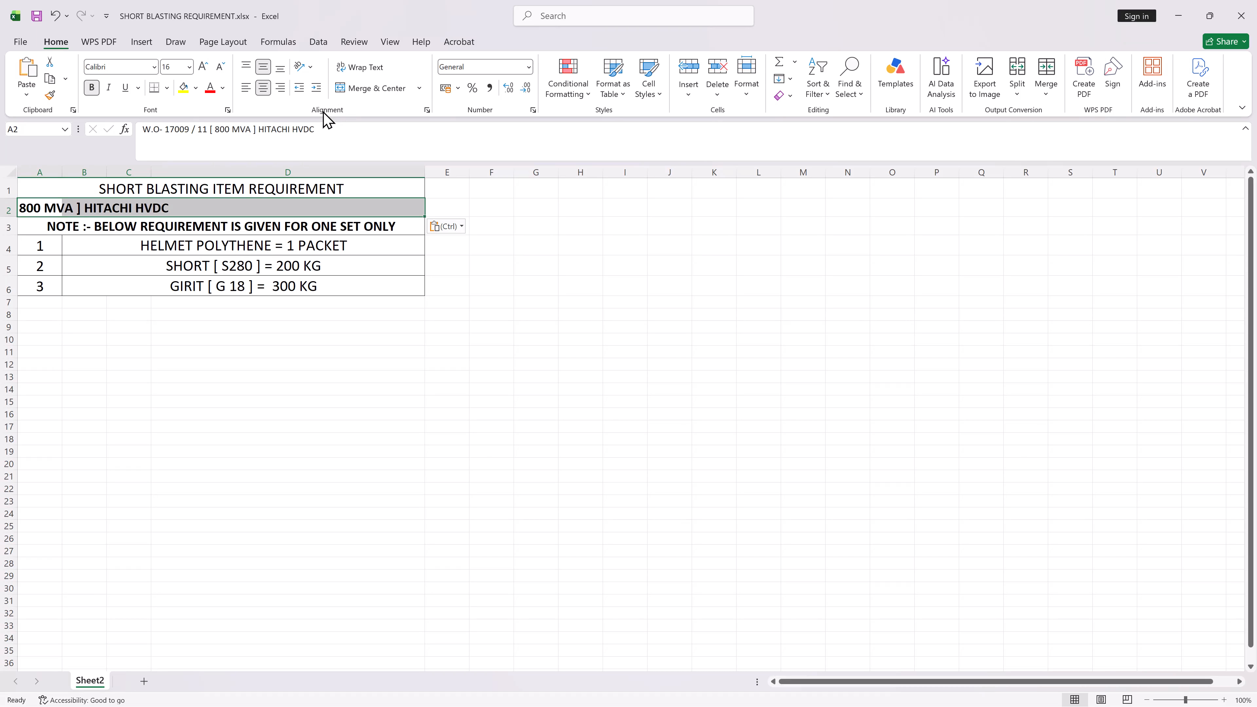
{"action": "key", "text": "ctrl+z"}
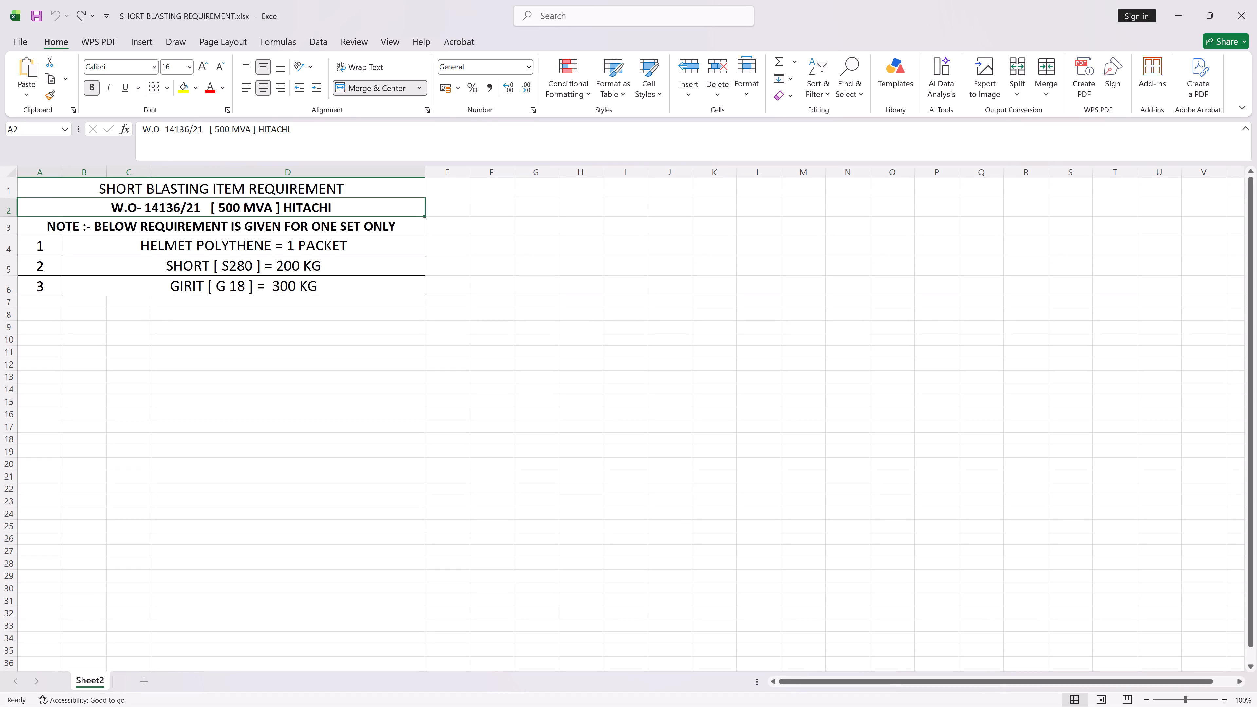
Change the work order number in the short blasting sheet's heading to 17009/11.
{"action": "double_click", "coordinate": [203, 207]}
{"action": "key", "text": "Left"}
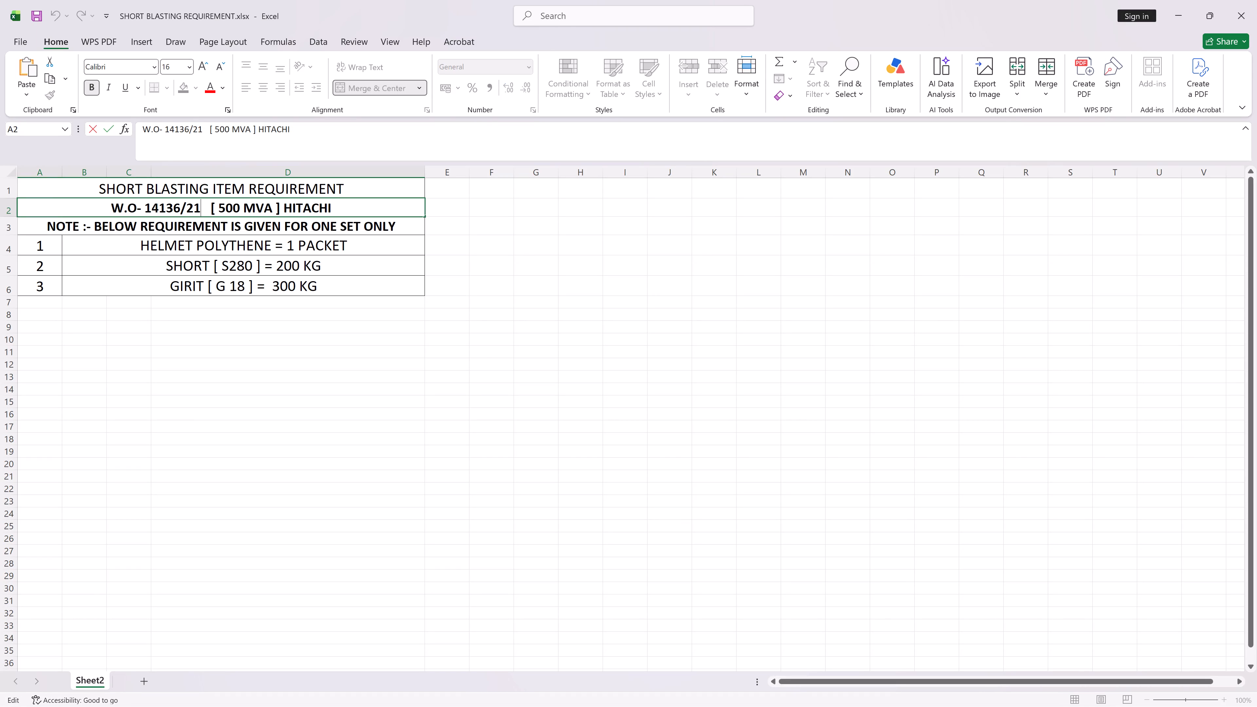
{"action": "key", "text": "BackSpace"}
{"action": "key", "text": "BackSpace"}
{"action": "key", "text": "BackSpace"}
{"action": "key", "text": "BackSpace"}
{"action": "key", "text": "BackSpace"}
{"action": "key", "text": "BackSpace"}
{"action": "key", "text": "BackSpace"}
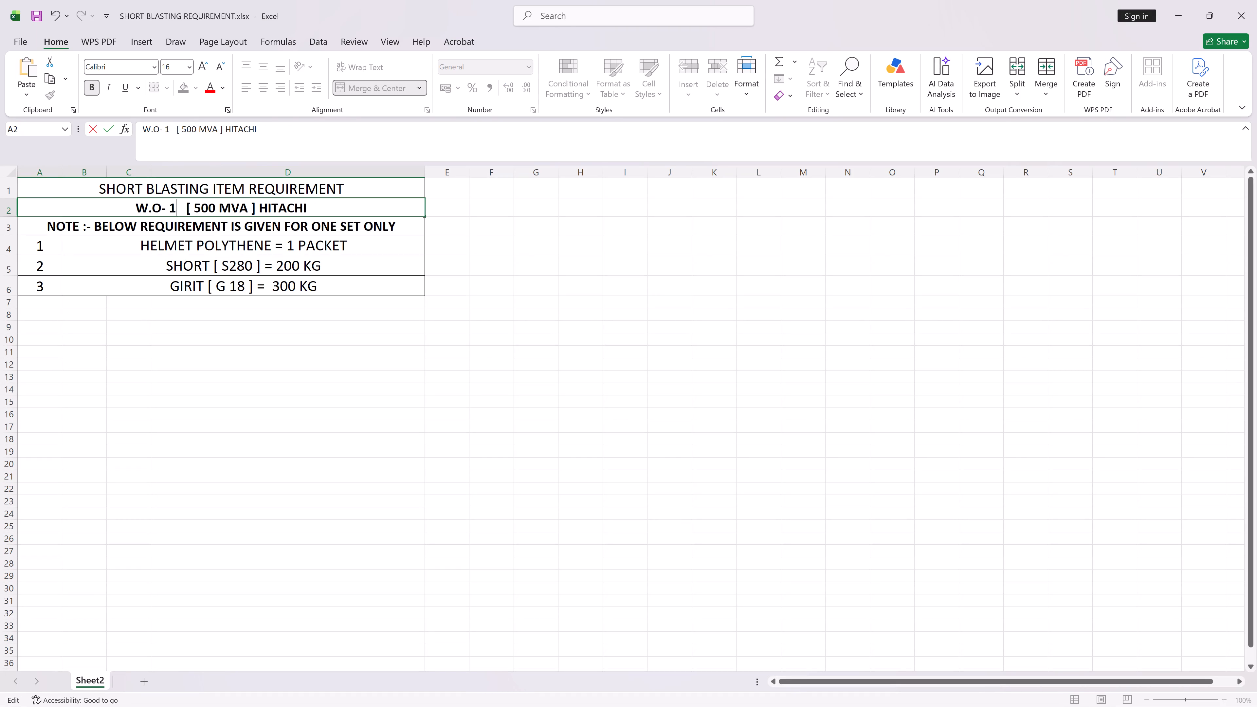
{"action": "type", "text": "7009/11"}
Set the MVA rating in the short blasting sheet's work order heading to 800.
{"action": "key", "text": "Right"}
{"action": "key", "text": "Right"}
{"action": "key", "text": "Right"}
{"action": "key", "text": "Right"}
{"action": "key", "text": "Right"}
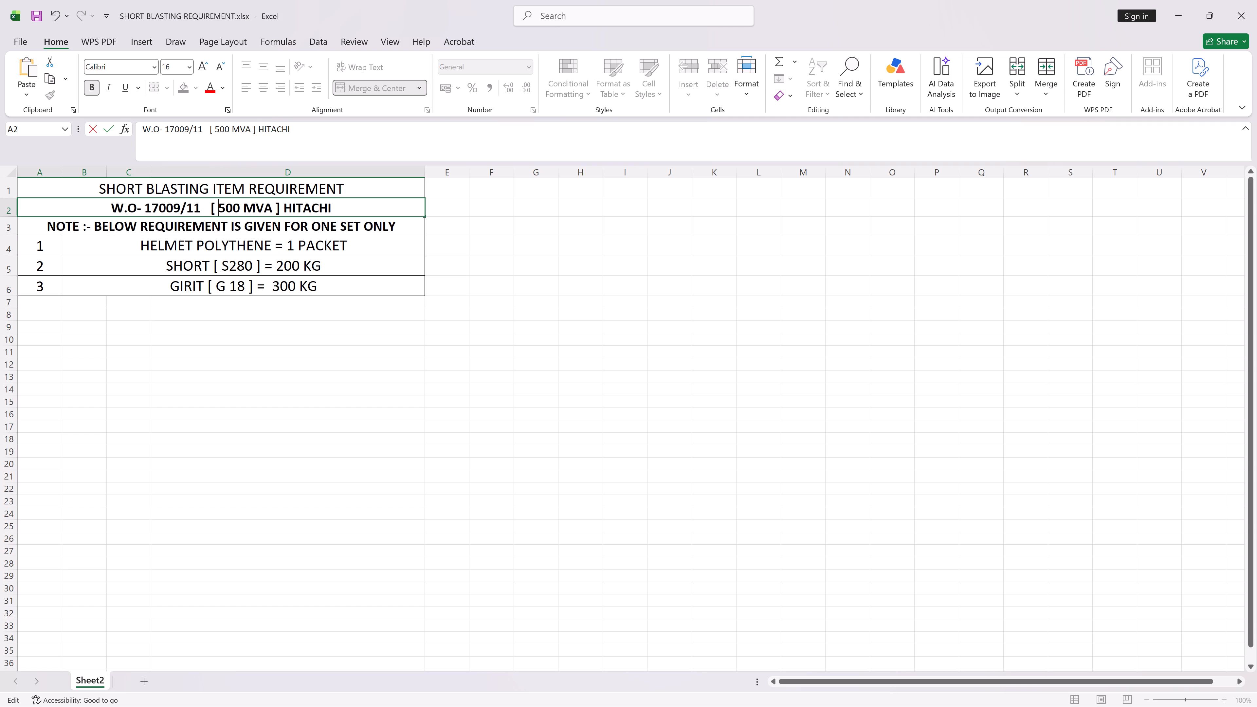
{"action": "key", "text": "Right"}
{"action": "key", "text": "BackSpace"}
{"action": "key", "text": "8"}
Add HVDC after HITACHI in the short blasting sheet's work order heading and save the workbook.
{"action": "key", "text": "Right"}
{"action": "key", "text": "Right"}
{"action": "key", "text": "Right"}
{"action": "key", "text": "Right"}
{"action": "key", "text": "Right"}
{"action": "key", "text": "Right"}
{"action": "key", "text": "Right"}
{"action": "key", "text": "Right"}
{"action": "key", "text": "Right"}
{"action": "key", "text": "Right"}
{"action": "key", "text": "Right"}
{"action": "key", "text": "Right"}
{"action": "key", "text": "Right"}
{"action": "key", "text": "Right"}
{"action": "key", "text": "Right"}
{"action": "key", "text": "Right"}
{"action": "key", "text": "space"}
{"action": "type", "text": "HVDC"}
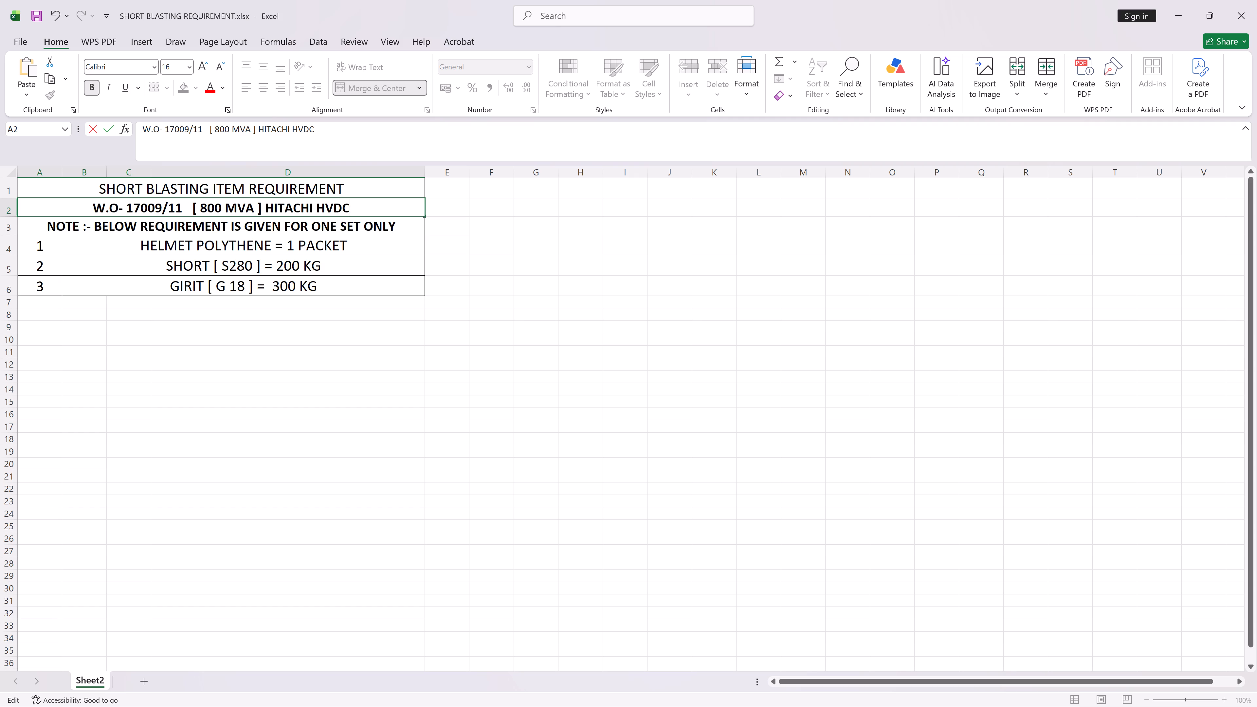
{"action": "key", "text": "ctrl+s"}
{"action": "key", "text": "ctrl+s"}
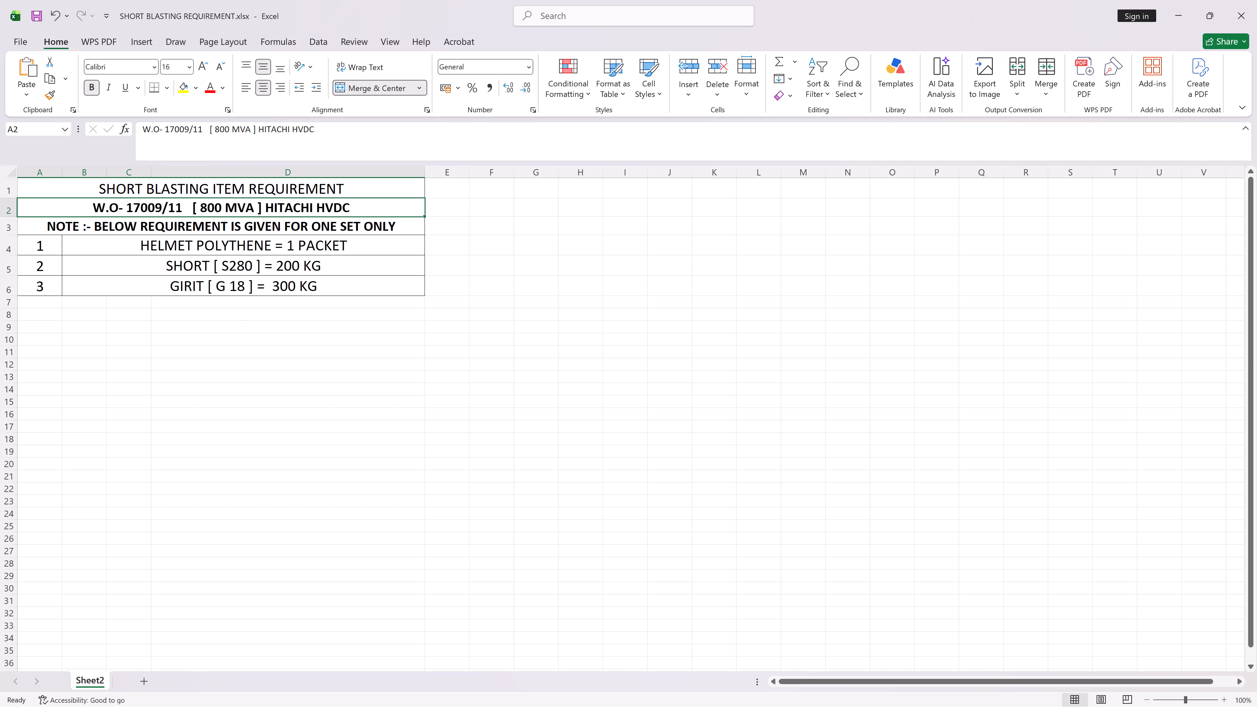
Print the short blasting item table on the RICOH printer using the A4 profile, and close the workbook.
{"action": "left_click_drag", "start_coordinate": [34, 183], "coordinate": [84, 283]}
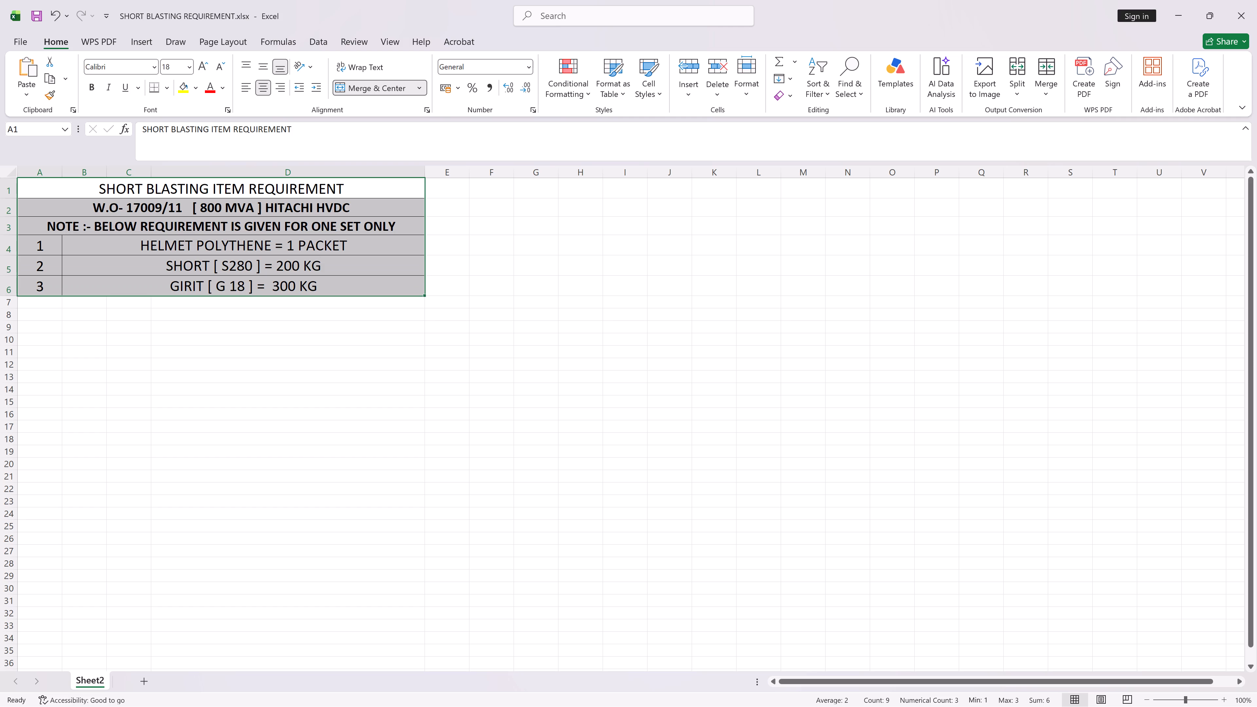
{"action": "key", "text": "ctrl+p"}
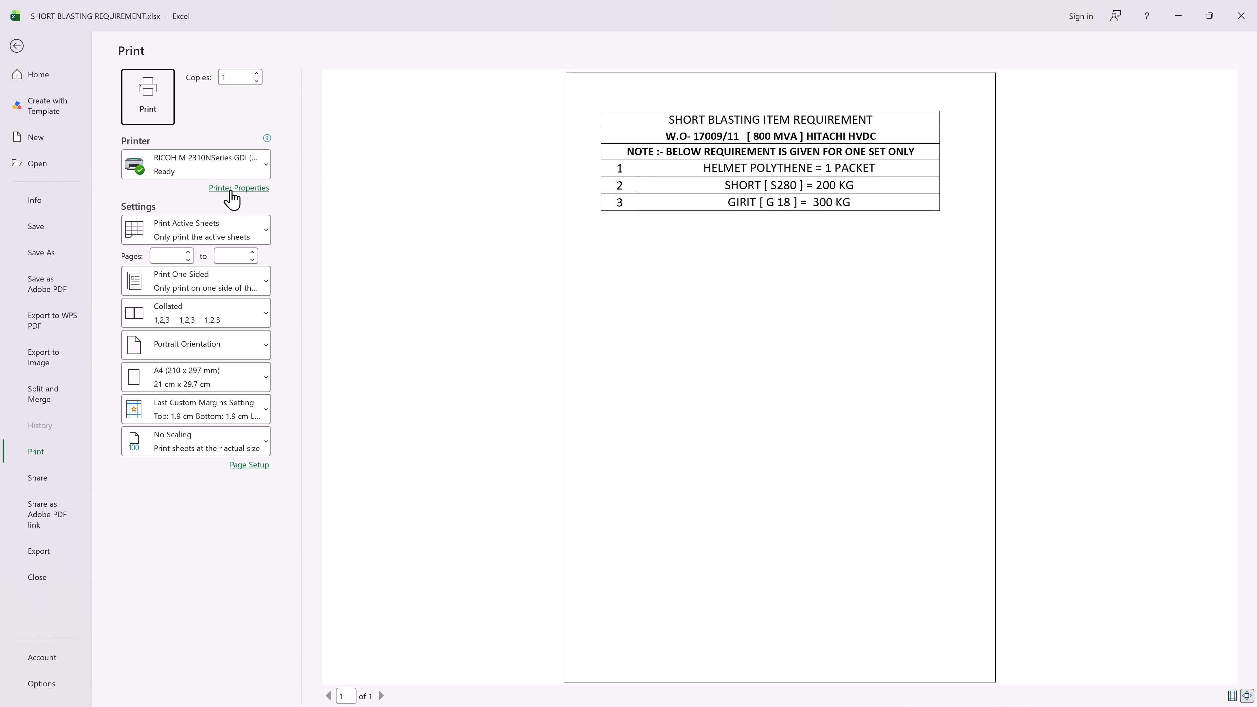
{"action": "left_click", "coordinate": [233, 186]}
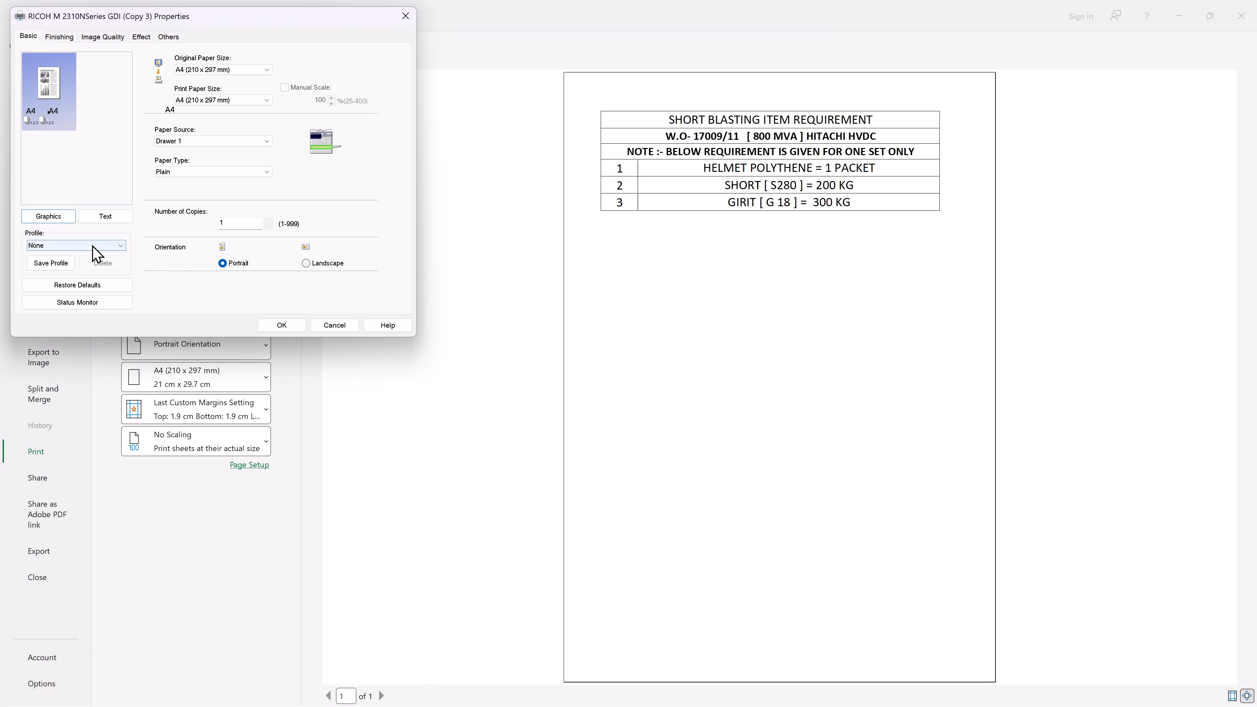
{"action": "left_click", "coordinate": [71, 245]}
{"action": "left_click", "coordinate": [51, 260]}
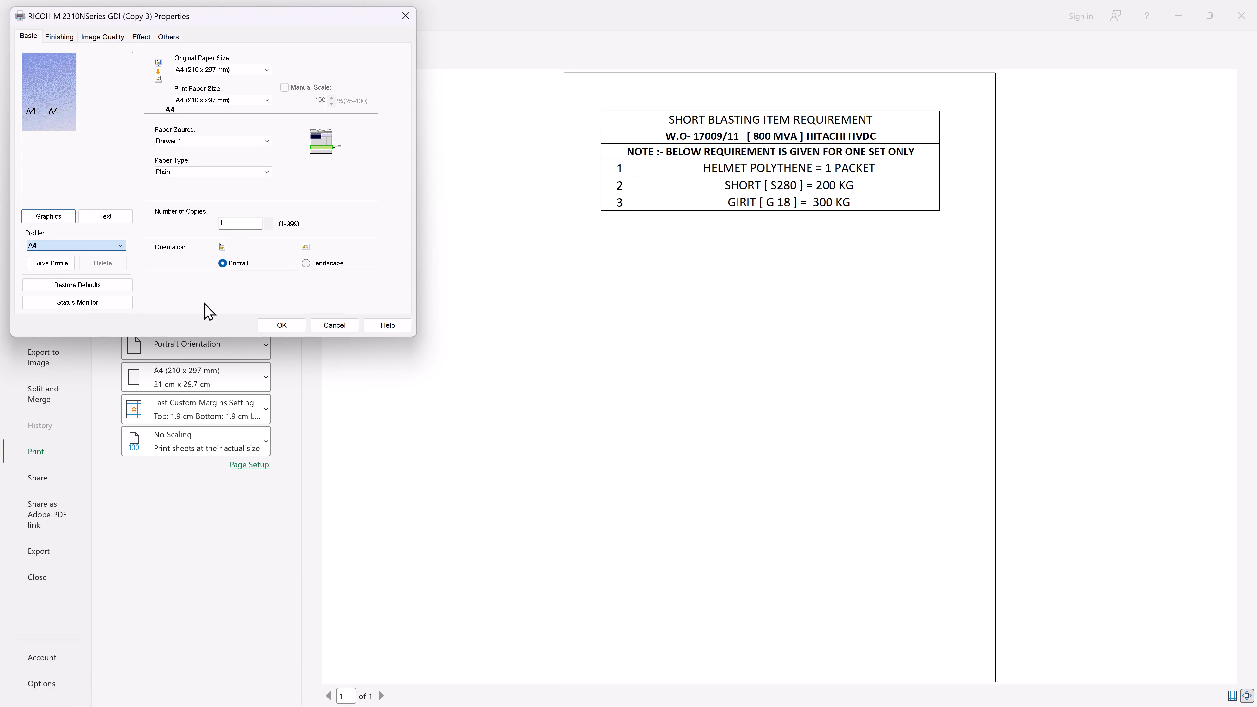
{"action": "left_click", "coordinate": [283, 324]}
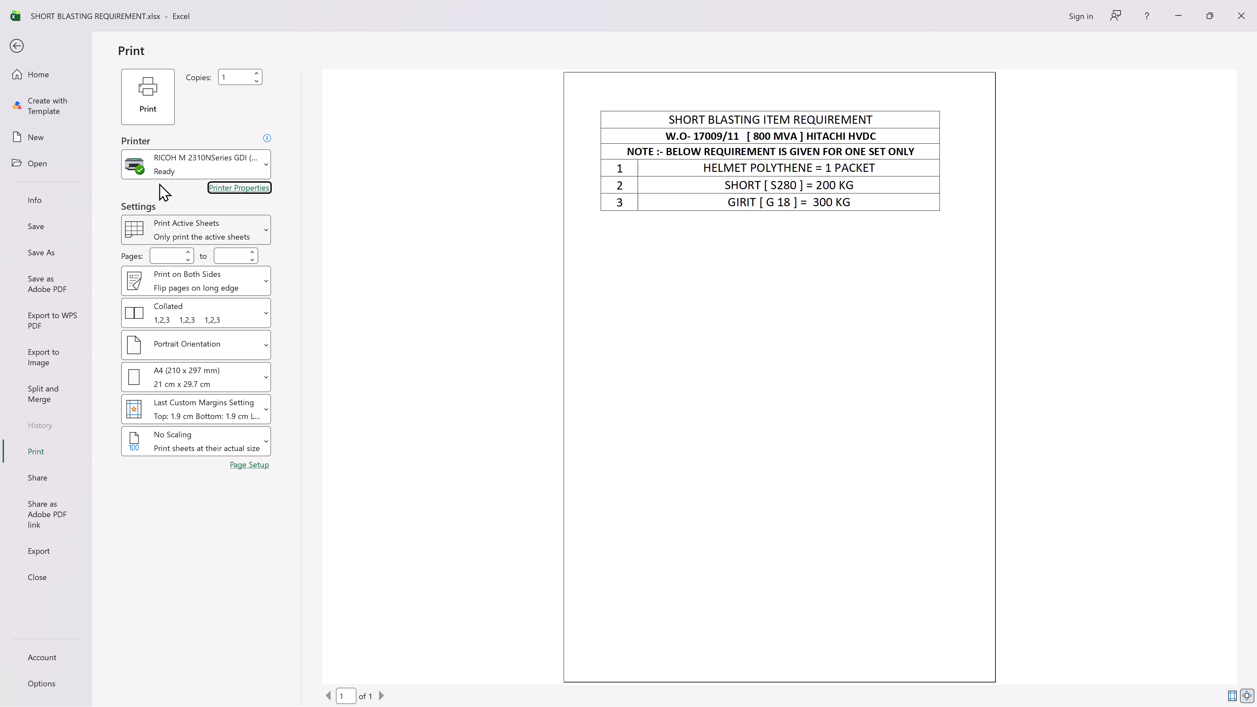
{"action": "left_click", "coordinate": [146, 105]}
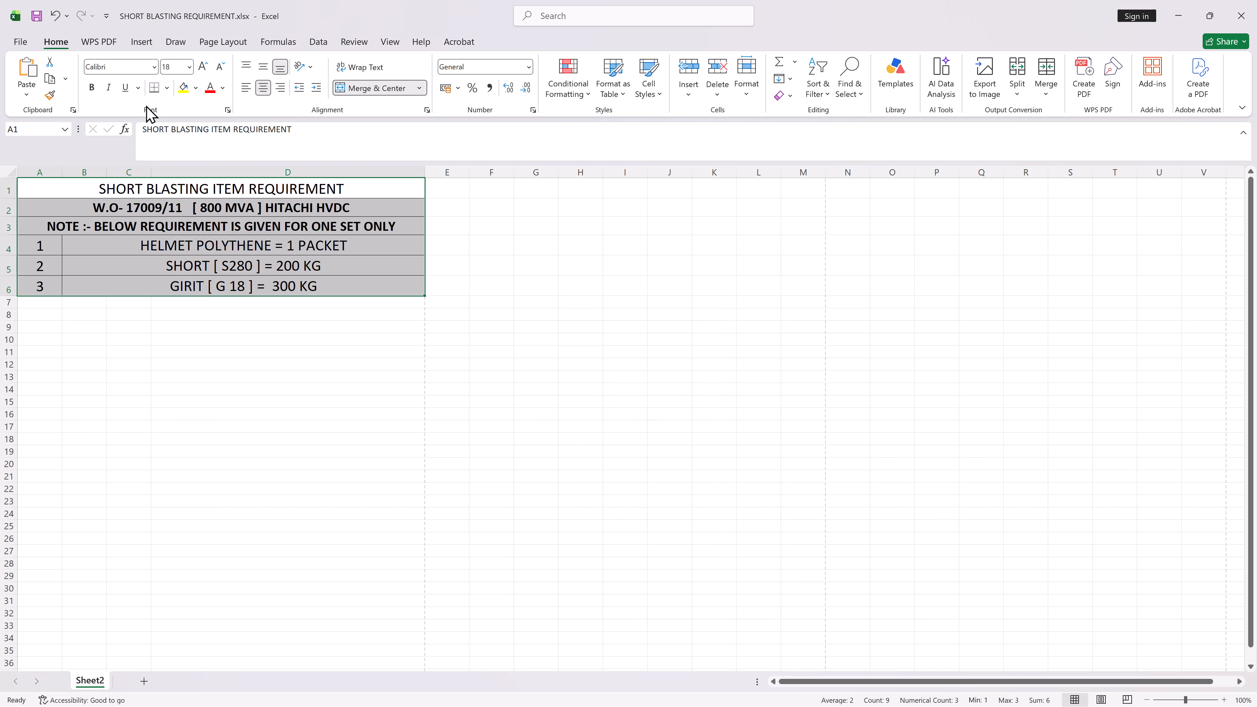
{"action": "left_click", "coordinate": [1238, 18]}
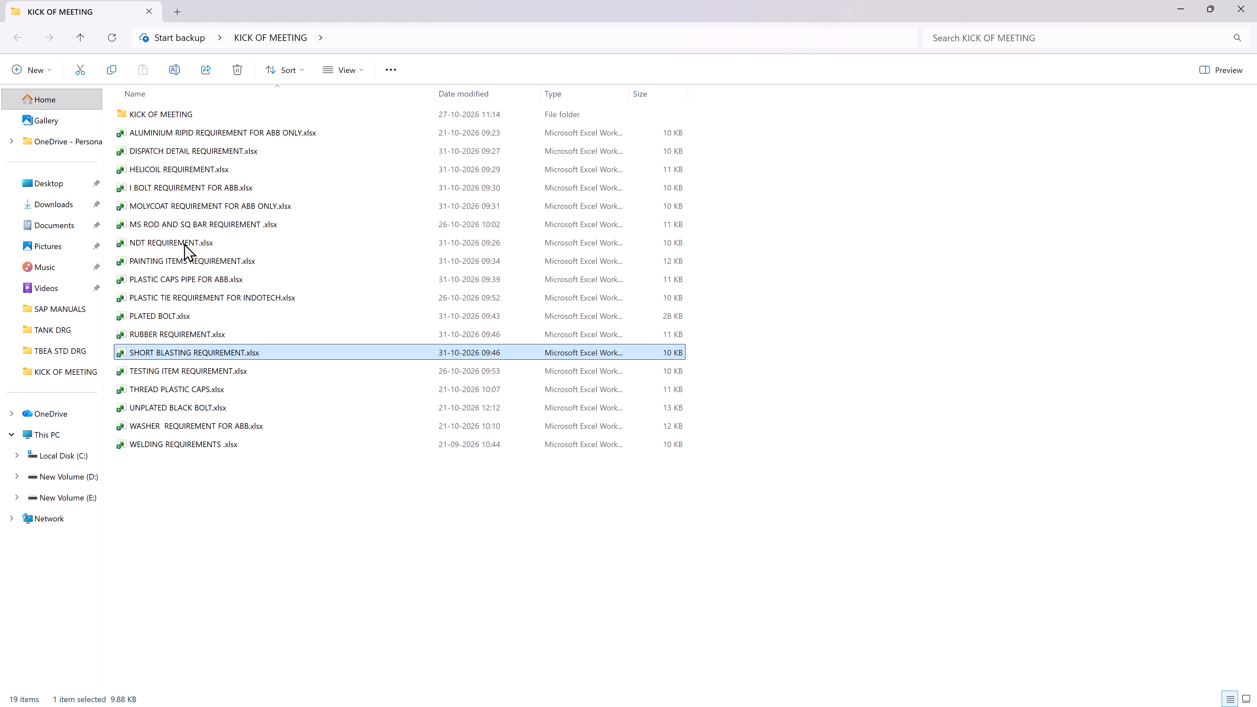
Open TESTING ITEM REQUIREMENT.xlsx from the KICK OF MEETING folder.
{"action": "scroll", "coordinate": [176, 251], "scroll_direction": "up", "scroll_amount": 3}
{"action": "double_click", "coordinate": [191, 371]}
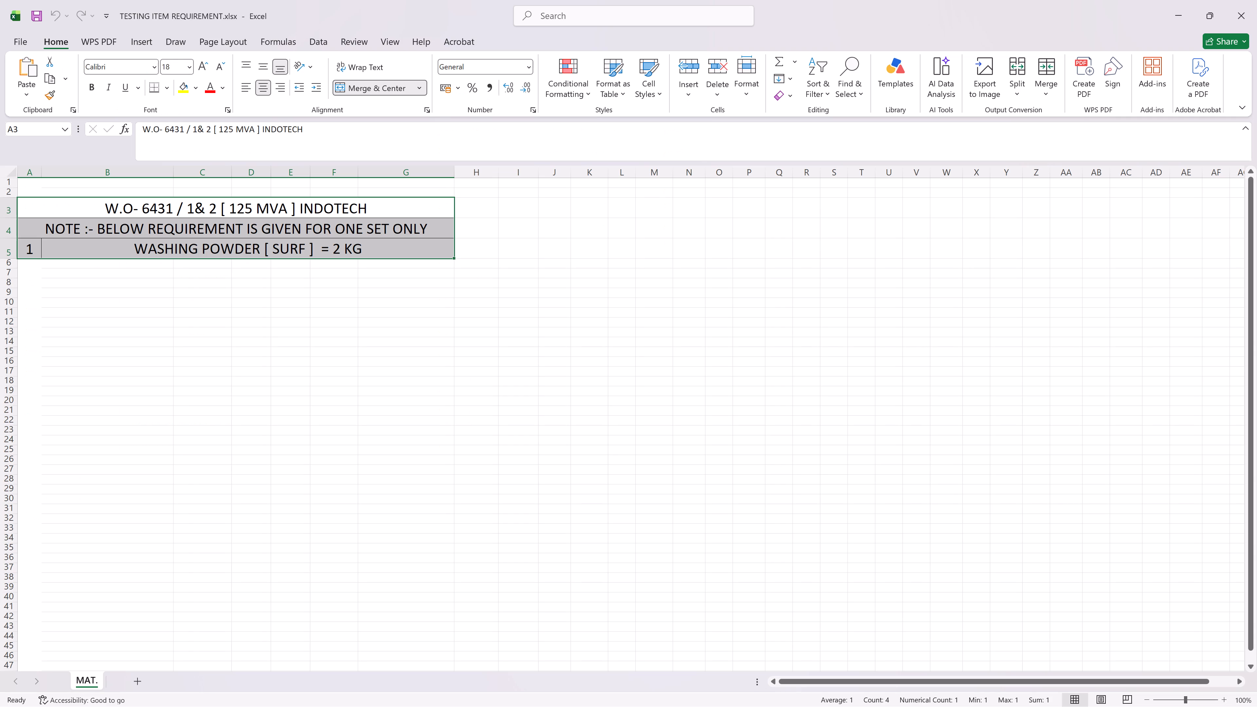
Change the work order number in the testing item sheet's heading to 17009 / 11, removing the "& 2" part.
{"action": "double_click", "coordinate": [175, 205]}
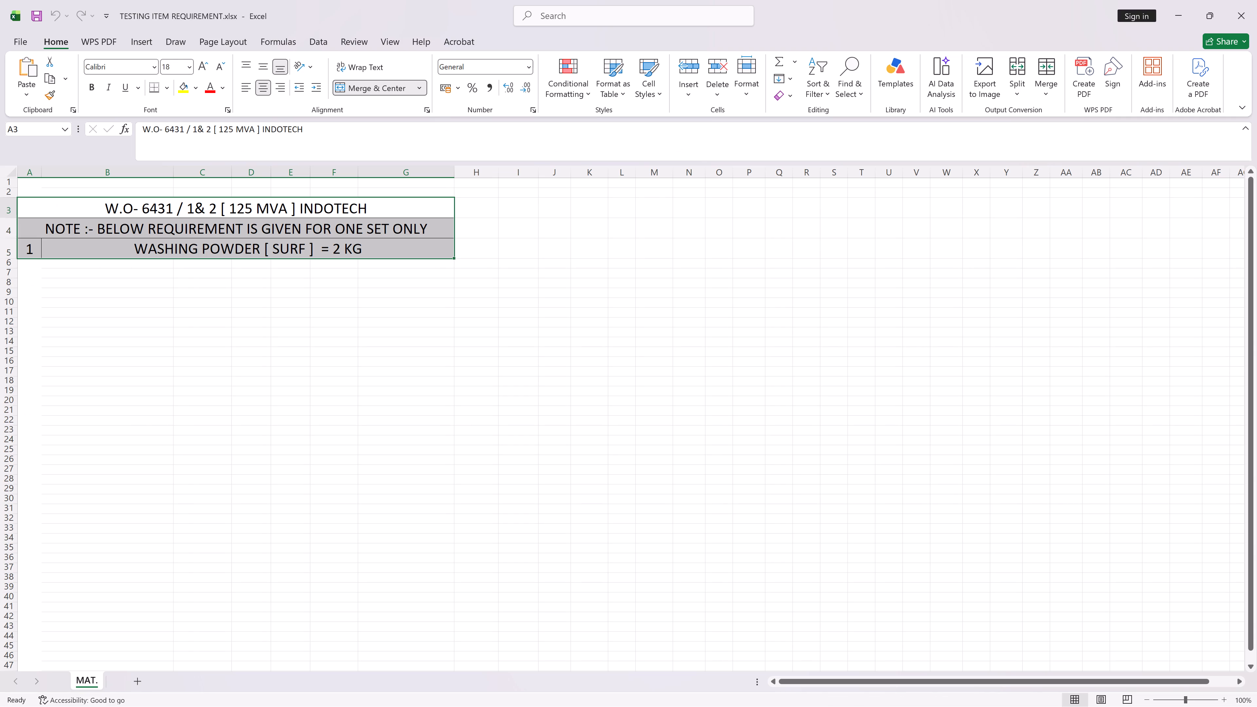
{"action": "double_click", "coordinate": [173, 209]}
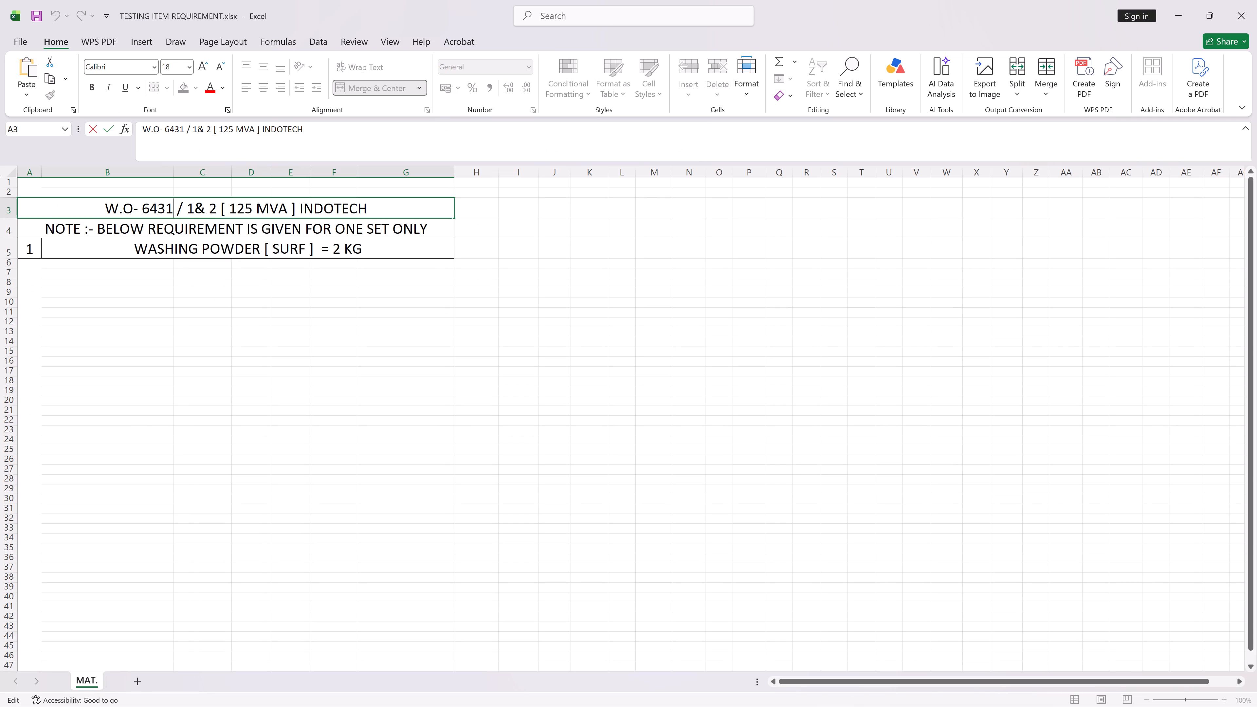
{"action": "key", "text": "BackSpace"}
{"action": "key", "text": "BackSpace"}
{"action": "key", "text": "BackSpace"}
{"action": "key", "text": "BackSpace"}
{"action": "type", "text": "17009"}
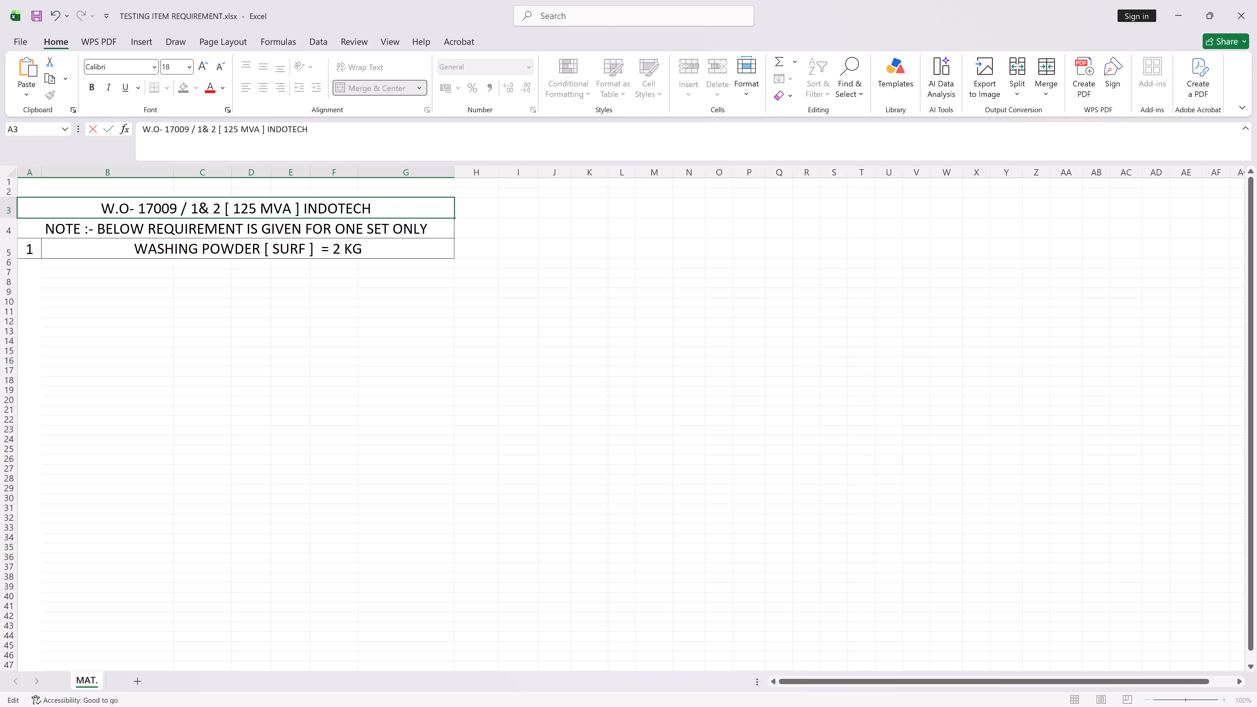
{"action": "key", "text": "Right"}
{"action": "key", "text": "Right"}
{"action": "key", "text": "Right"}
{"action": "key", "text": "Right"}
{"action": "key", "text": "1"}
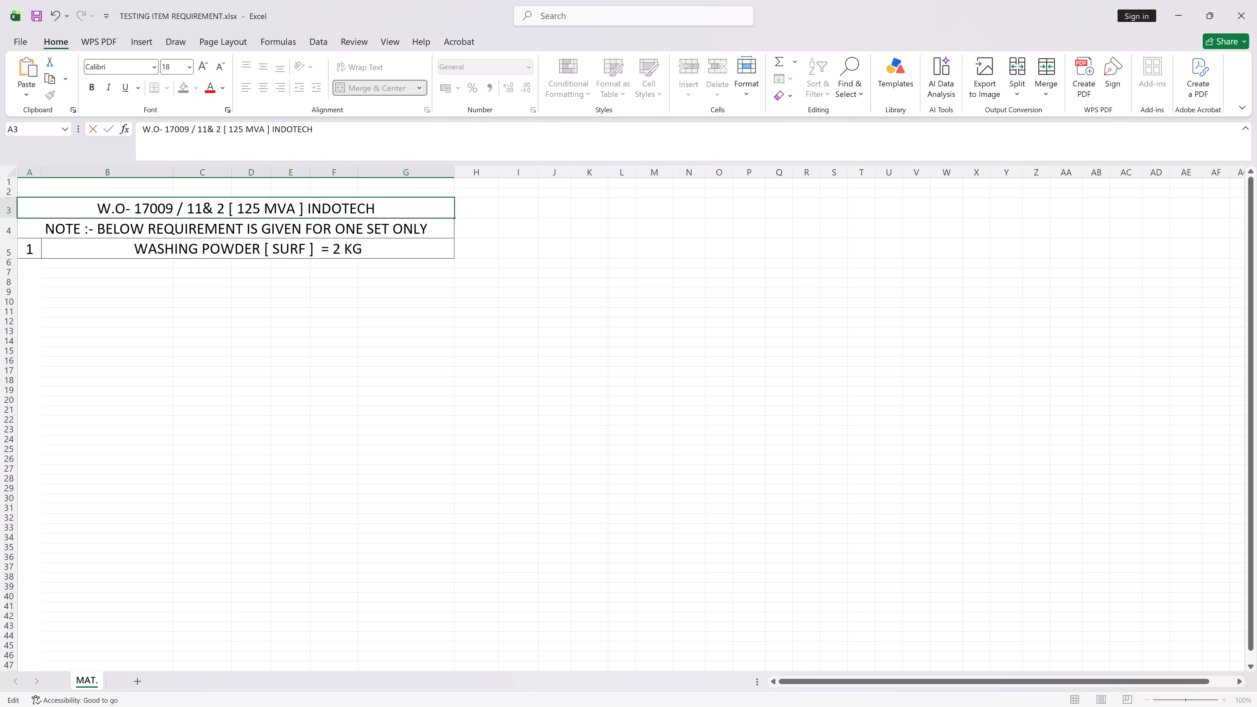
{"action": "key", "text": "Delete"}
{"action": "key", "text": "Delete"}
{"action": "key", "text": "Delete"}
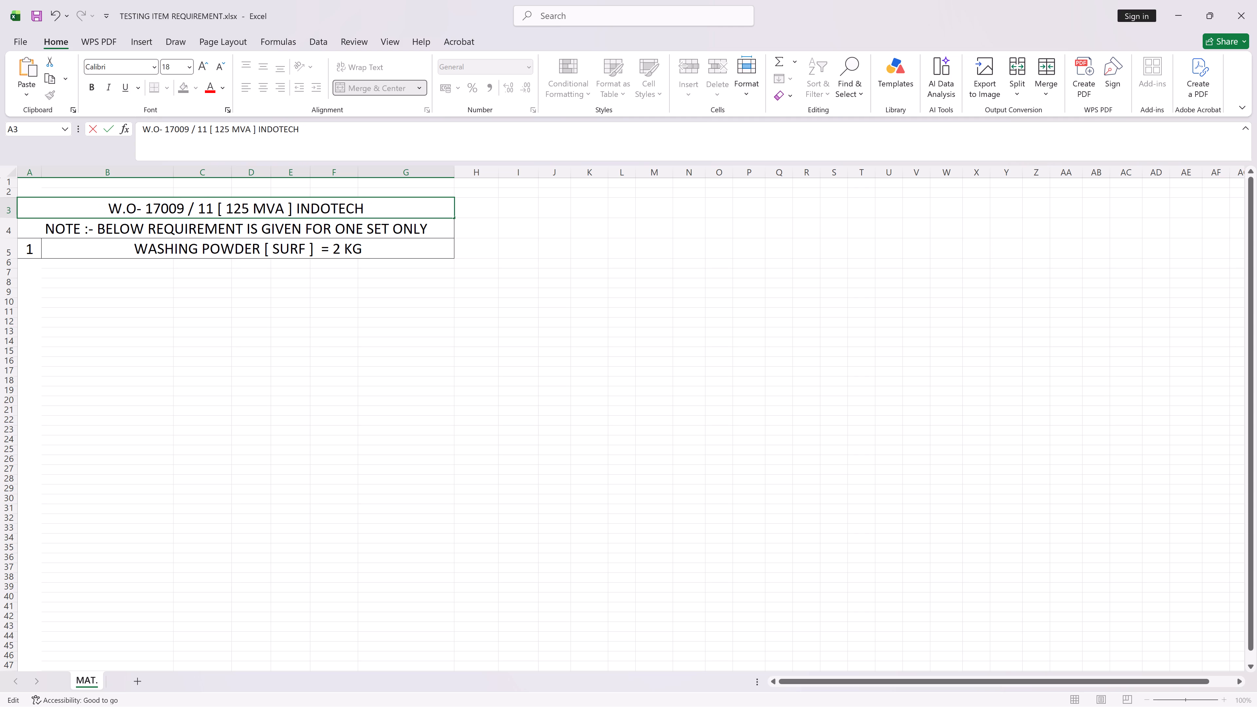
Set the MVA rating in the testing item sheet's work order heading to 800.
{"action": "key", "text": "Right"}
{"action": "key", "text": "Right"}
{"action": "key", "text": "Right"}
{"action": "key", "text": "Right"}
{"action": "key", "text": "Right"}
{"action": "key", "text": "Right"}
{"action": "key", "text": "BackSpace"}
{"action": "key", "text": "BackSpace"}
{"action": "key", "text": "BackSpace"}
{"action": "type", "text": "800"}
Replace the customer name INDOTECH in the testing item heading with HITACHI HVDC and save the workbook.
{"action": "key", "text": "Right"}
{"action": "key", "text": "Right"}
{"action": "key", "text": "Right"}
{"action": "key", "text": "Right"}
{"action": "key", "text": "Right"}
{"action": "key", "text": "Right"}
{"action": "key", "text": "Right"}
{"action": "key", "text": "Right"}
{"action": "key", "text": "Right"}
{"action": "key", "text": "Right"}
{"action": "key", "text": "Right"}
{"action": "key", "text": "Right"}
{"action": "key", "text": "Right"}
{"action": "key", "text": "Right"}
{"action": "key", "text": "BackSpace"}
{"action": "key", "text": "BackSpace"}
{"action": "key", "text": "BackSpace"}
{"action": "key", "text": "BackSpace"}
{"action": "key", "text": "BackSpace"}
{"action": "key", "text": "BackSpace"}
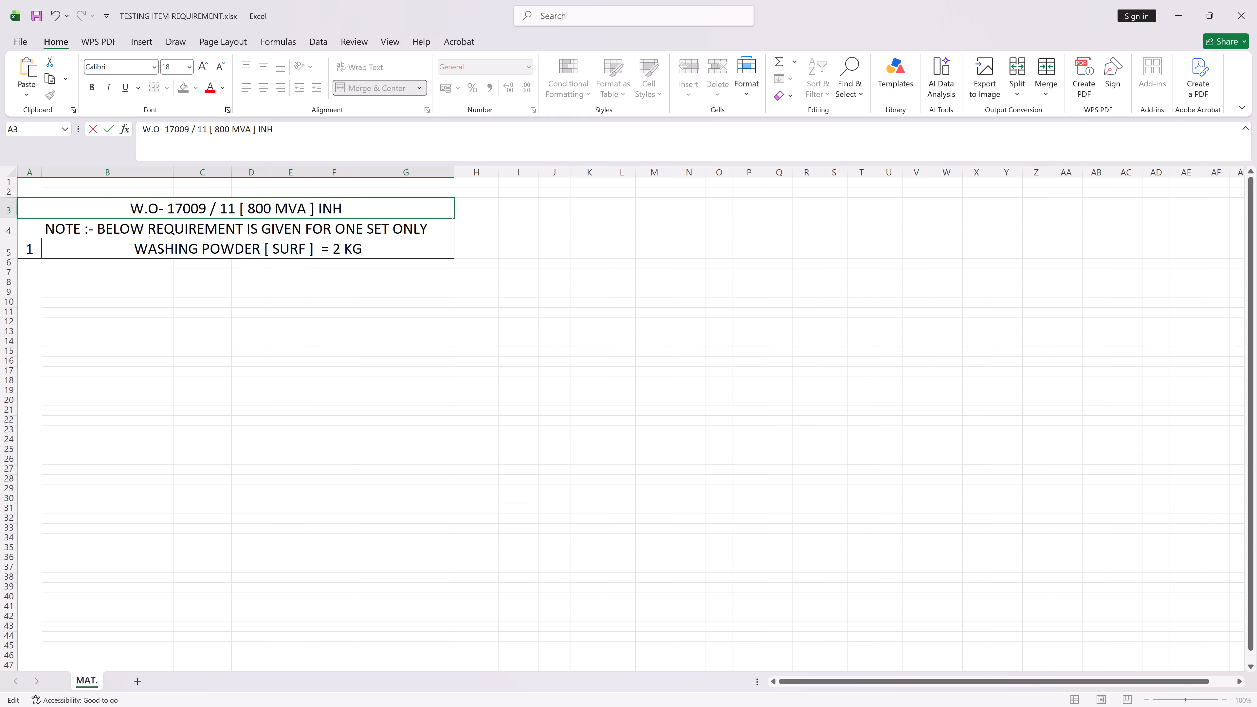
{"action": "key", "text": "BackSpace"}
{"action": "key", "text": "Right"}
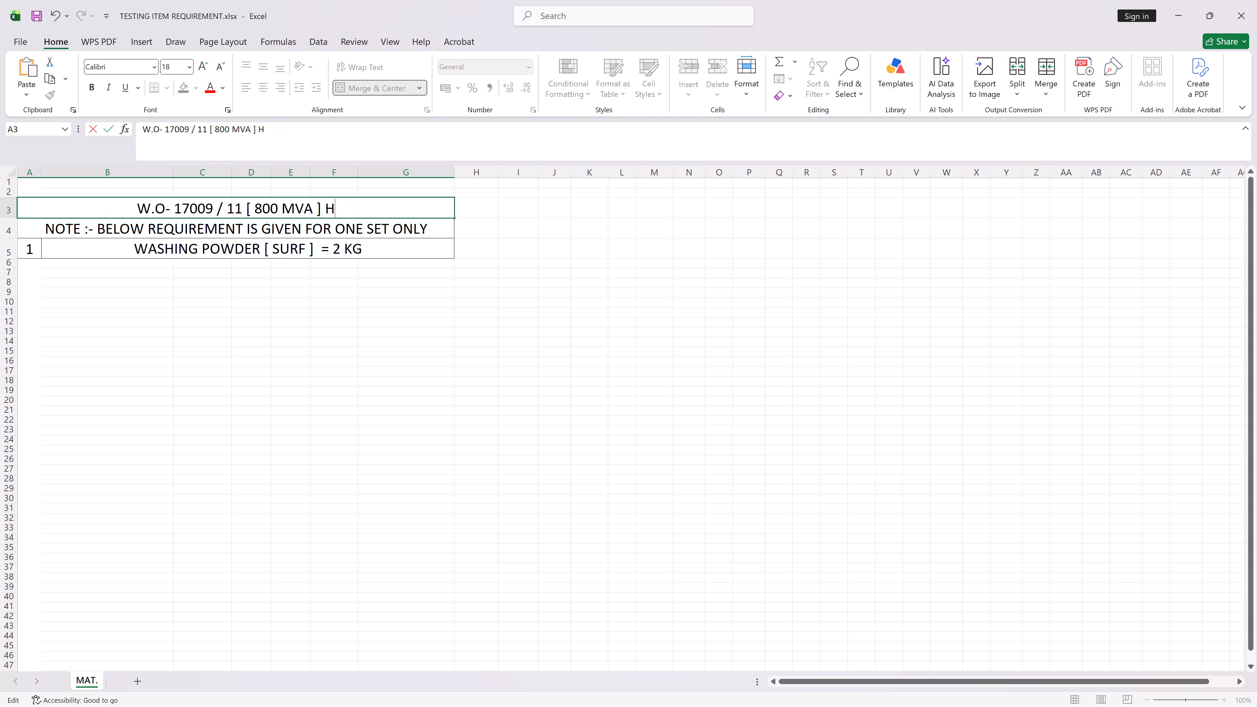
{"action": "type", "text": "ITAC"}
{"action": "type", "text": "HI"}
{"action": "key", "text": "space"}
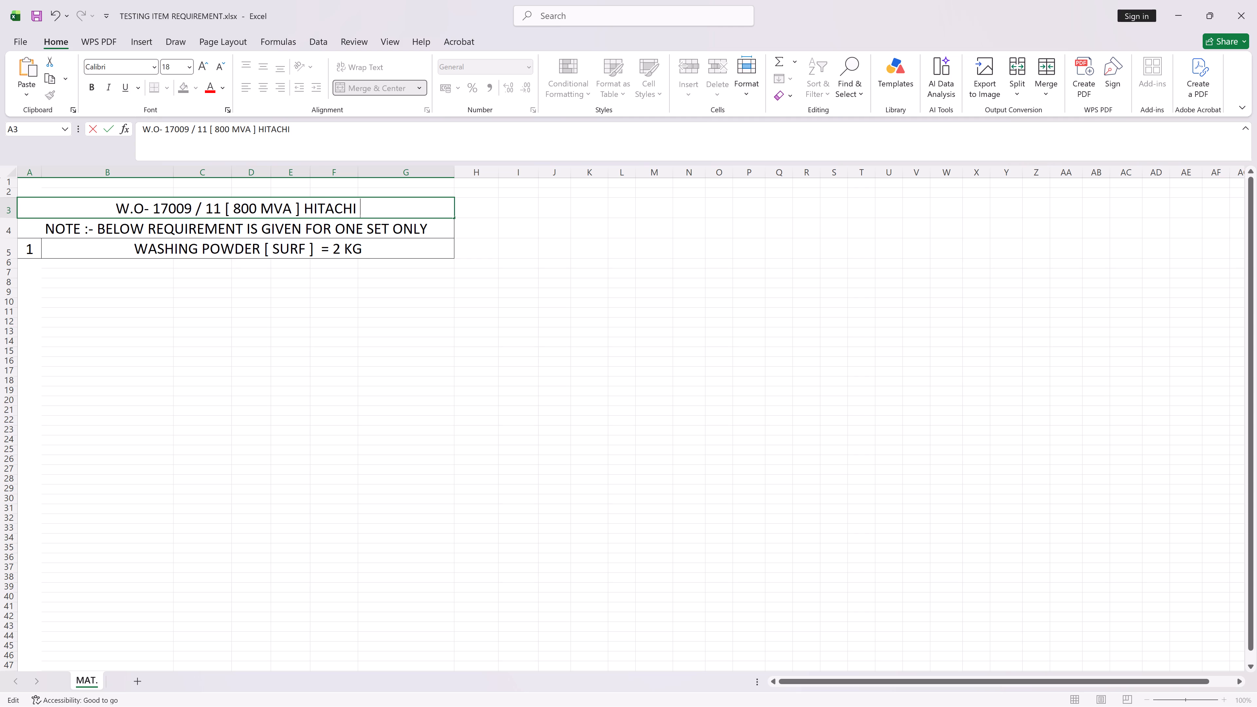
{"action": "type", "text": "HVDC"}
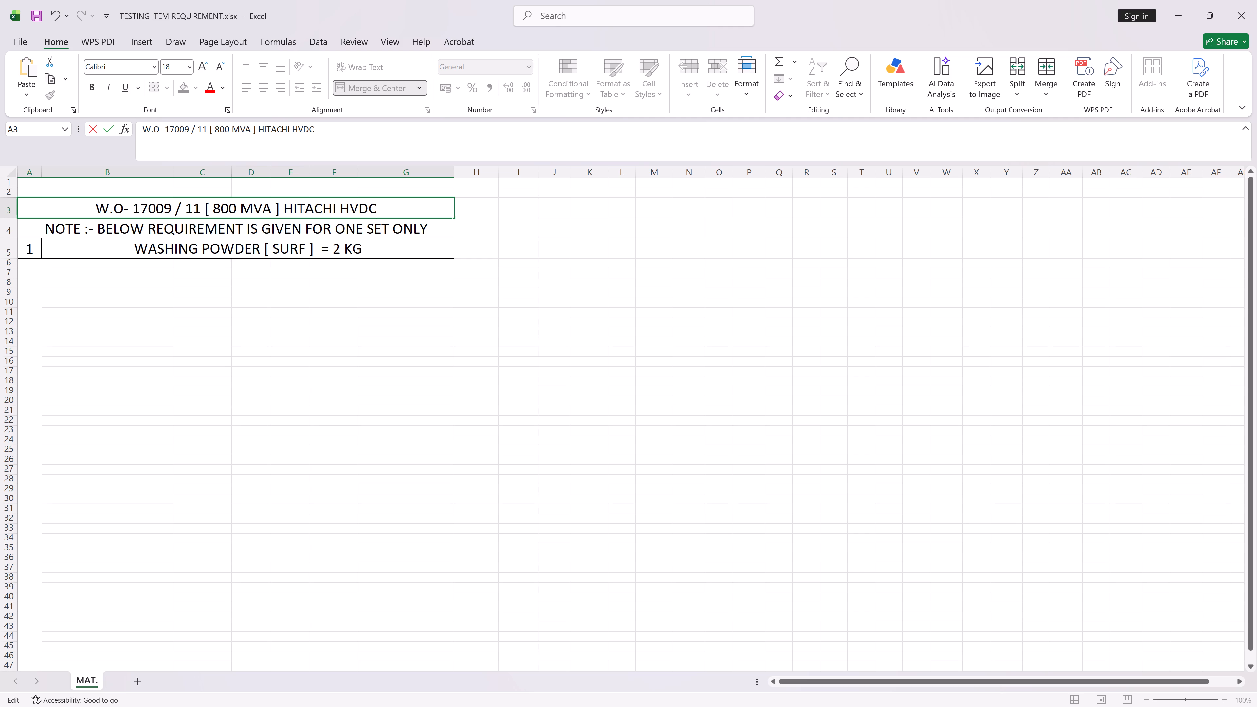
{"action": "key", "text": "ctrl+s"}
{"action": "key", "text": "ctrl+s"}
{"action": "key", "text": "ctrl+s"}
{"action": "left_click", "coordinate": [248, 418]}
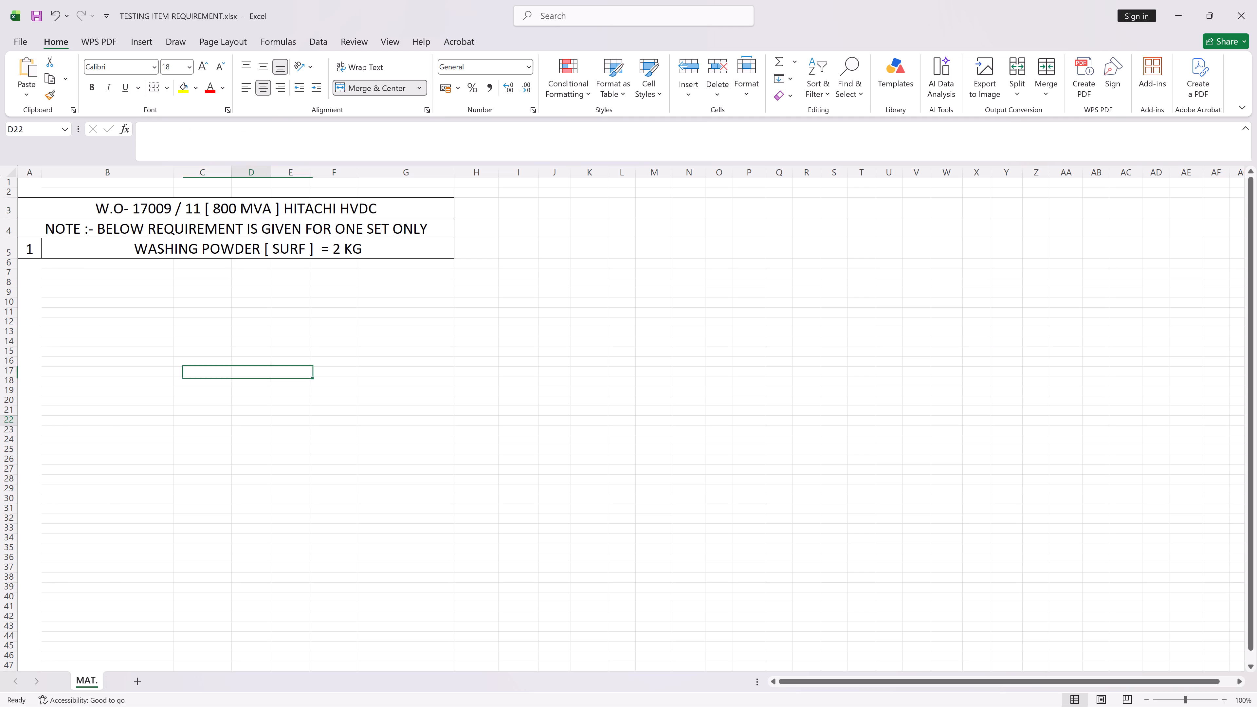
Print the testing item requirement sheet using the printer's A4 profile, and close the workbook.
{"action": "left_click_drag", "start_coordinate": [30, 194], "coordinate": [107, 207]}
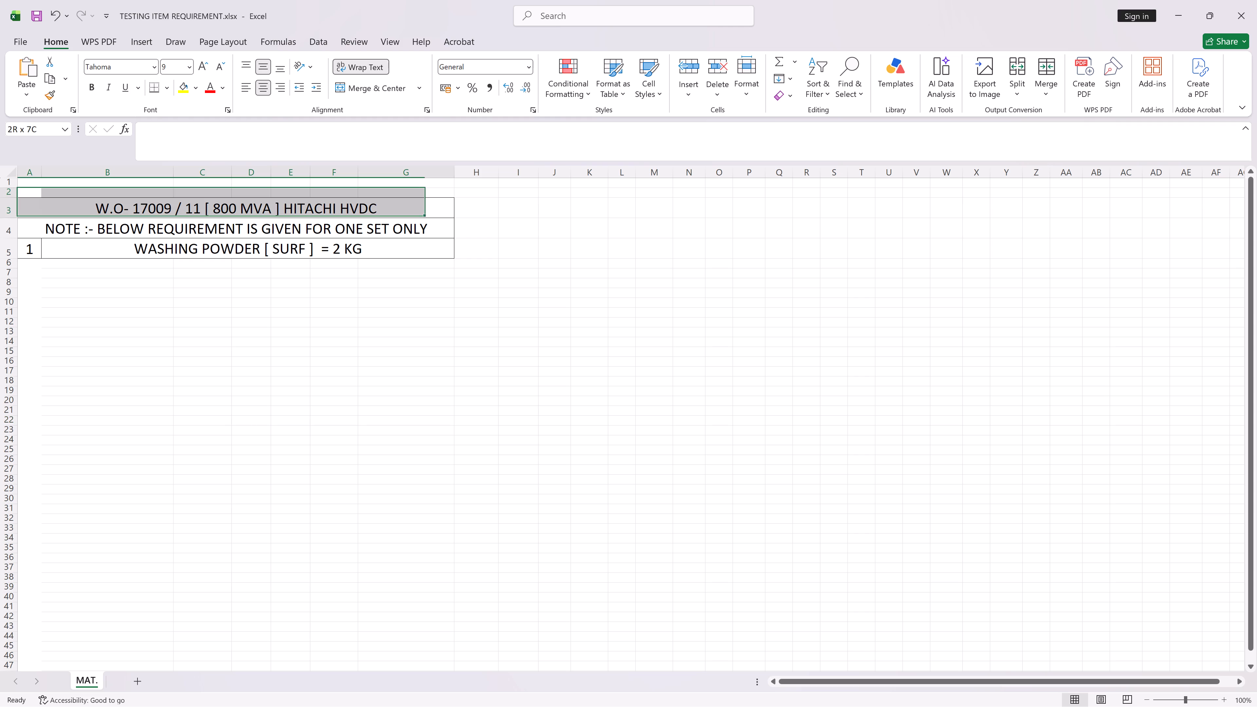
{"action": "left_click_drag", "start_coordinate": [107, 207], "coordinate": [343, 256]}
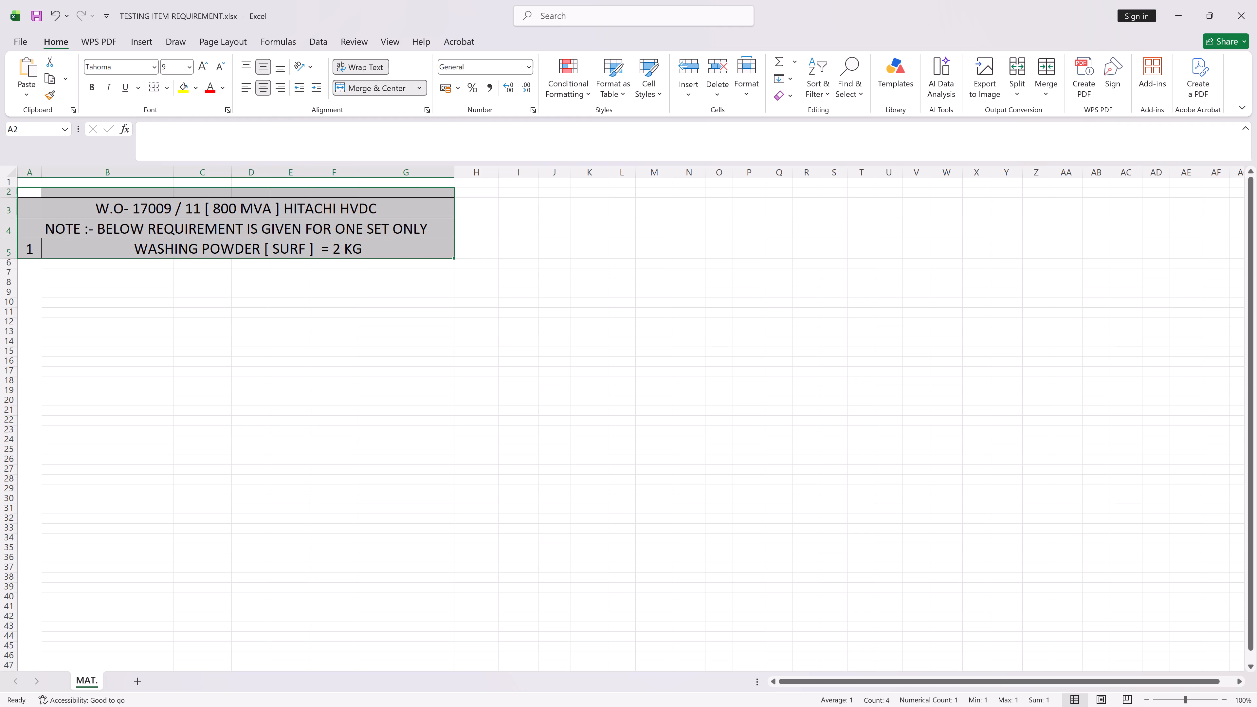
{"action": "key", "text": "ctrl+p"}
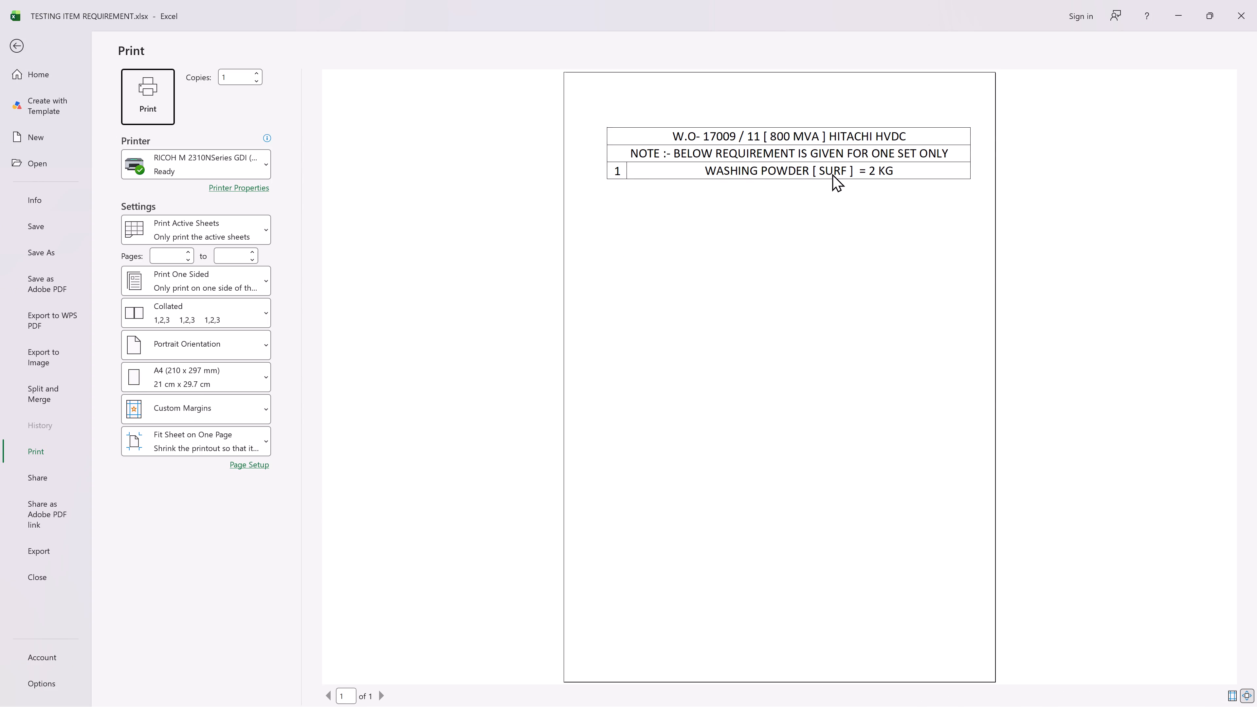
{"action": "left_click", "coordinate": [244, 190]}
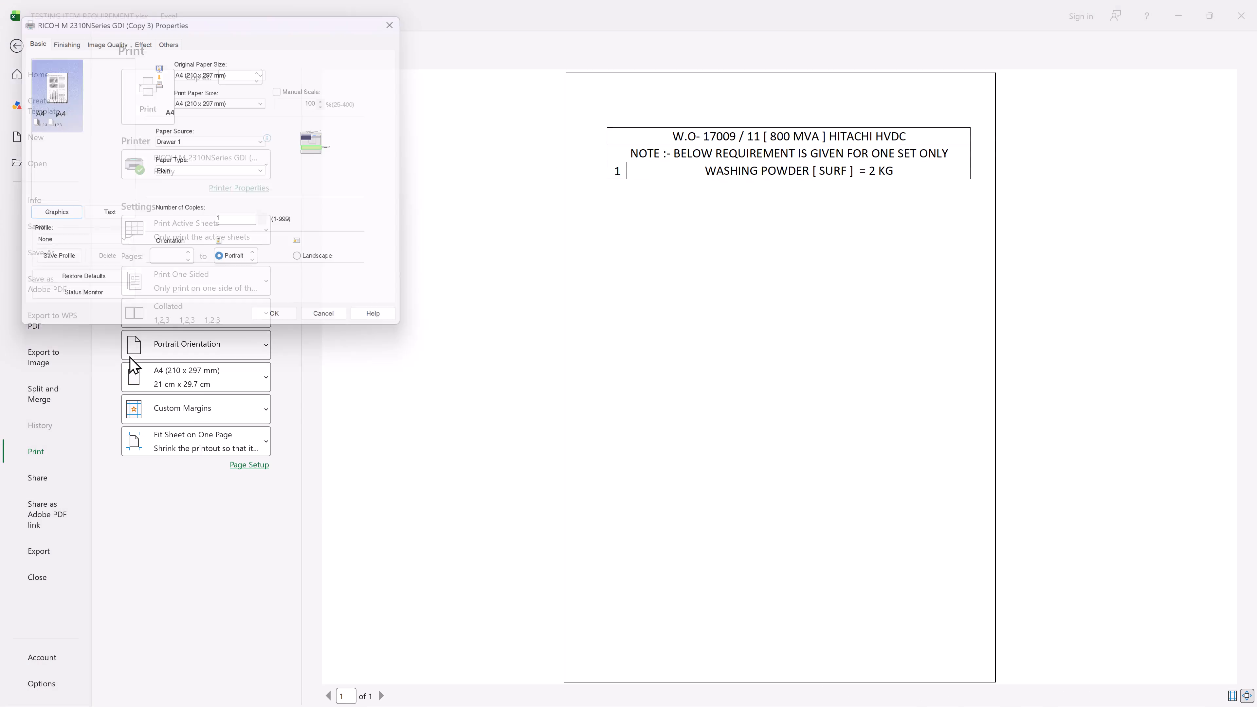
{"action": "left_click", "coordinate": [82, 245]}
{"action": "left_click", "coordinate": [58, 262]}
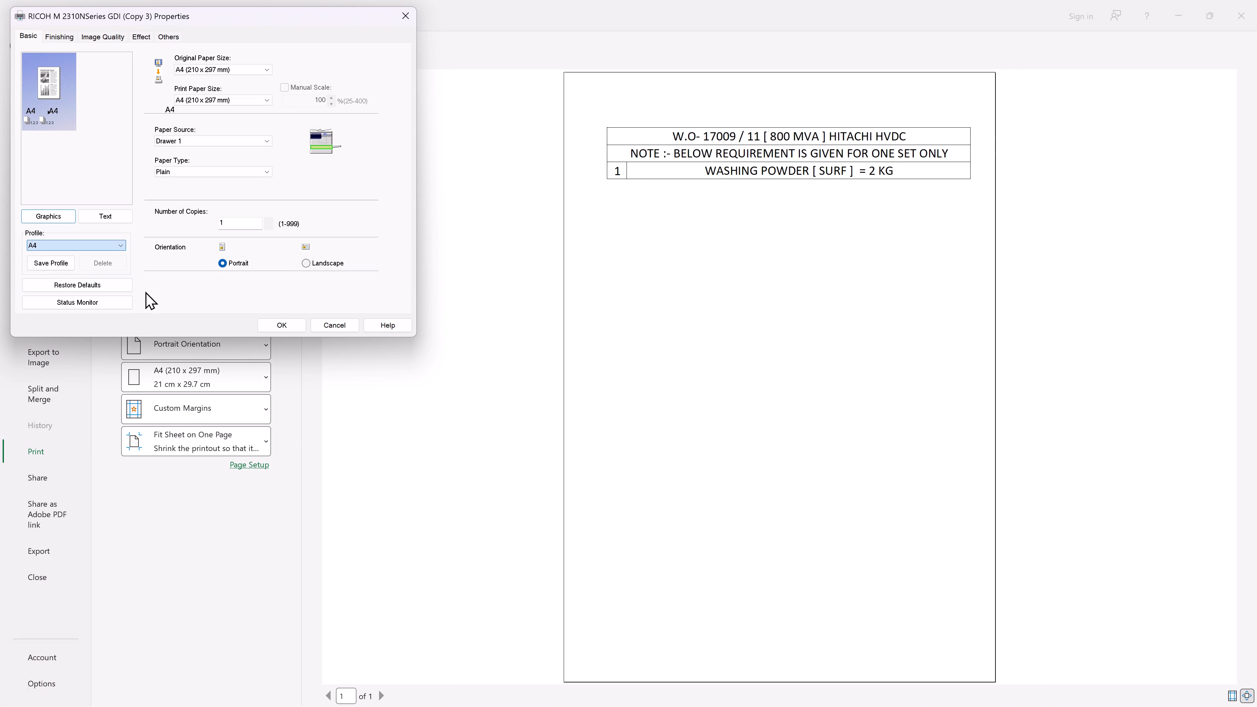
{"action": "left_click", "coordinate": [274, 322]}
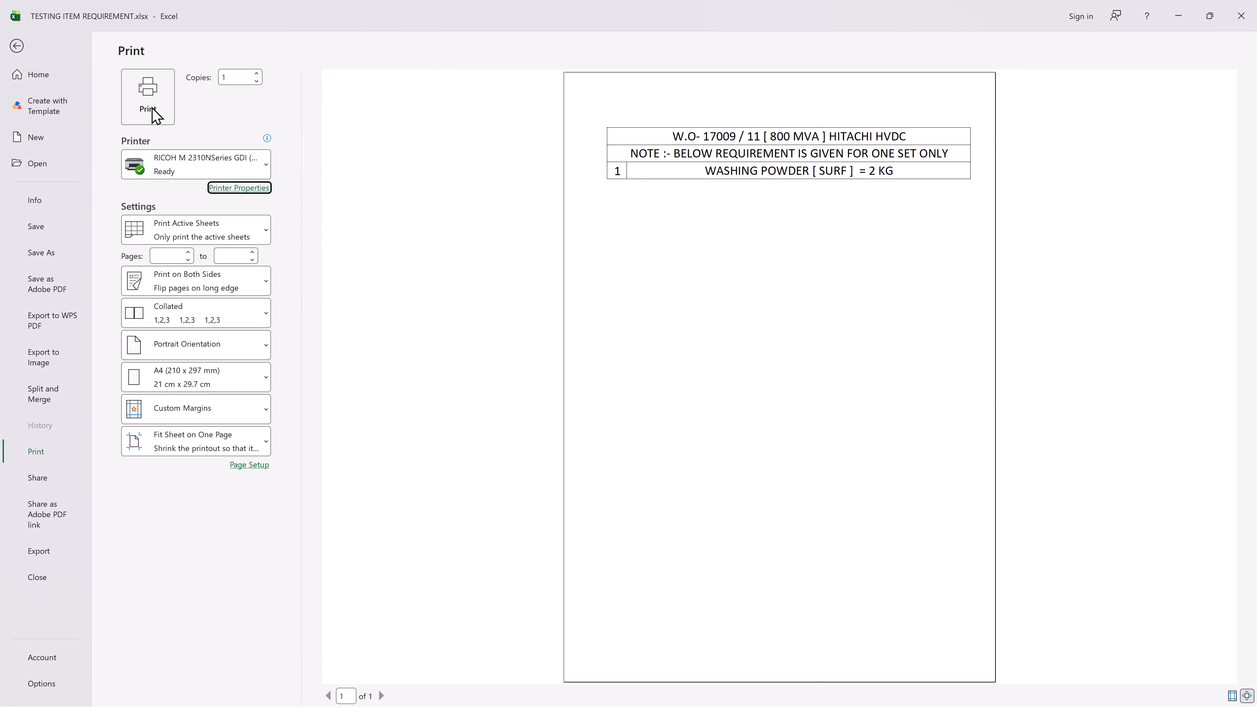
{"action": "left_click", "coordinate": [152, 106]}
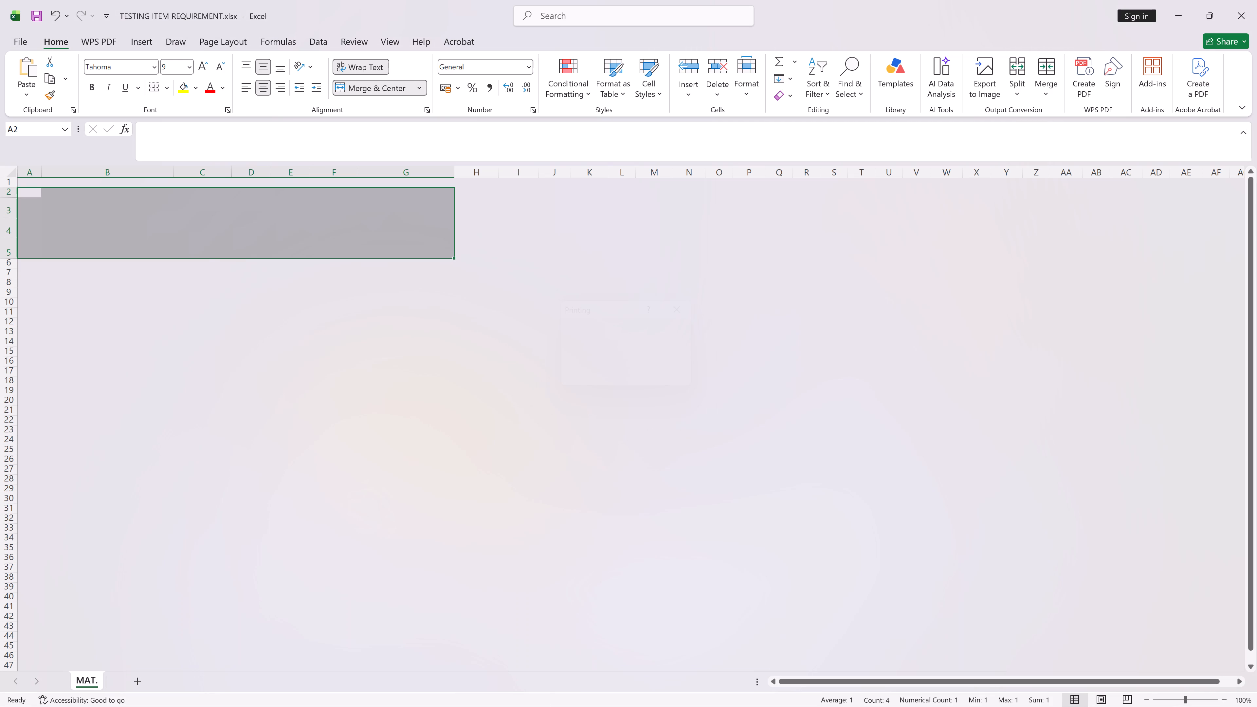
{"action": "left_click", "coordinate": [1239, 16]}
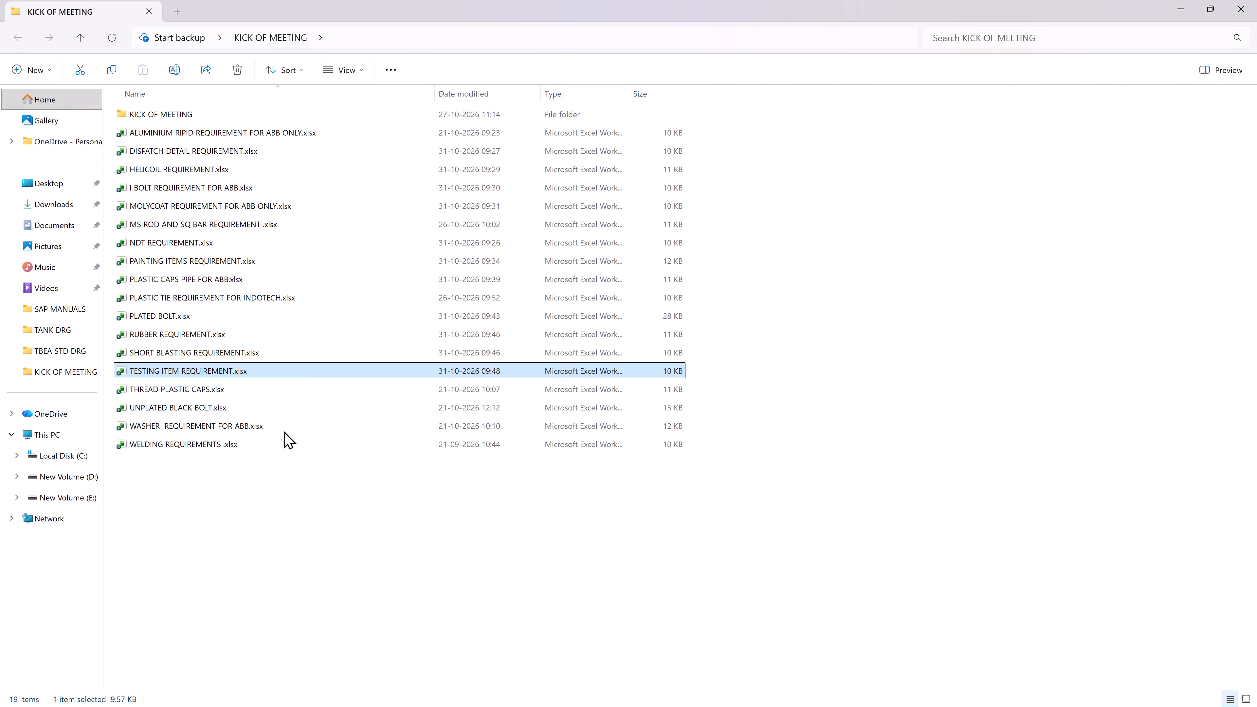
Open THREAD PLASTIC CAPS.xlsx from the KICK OF MEETING folder.
{"action": "double_click", "coordinate": [185, 393]}
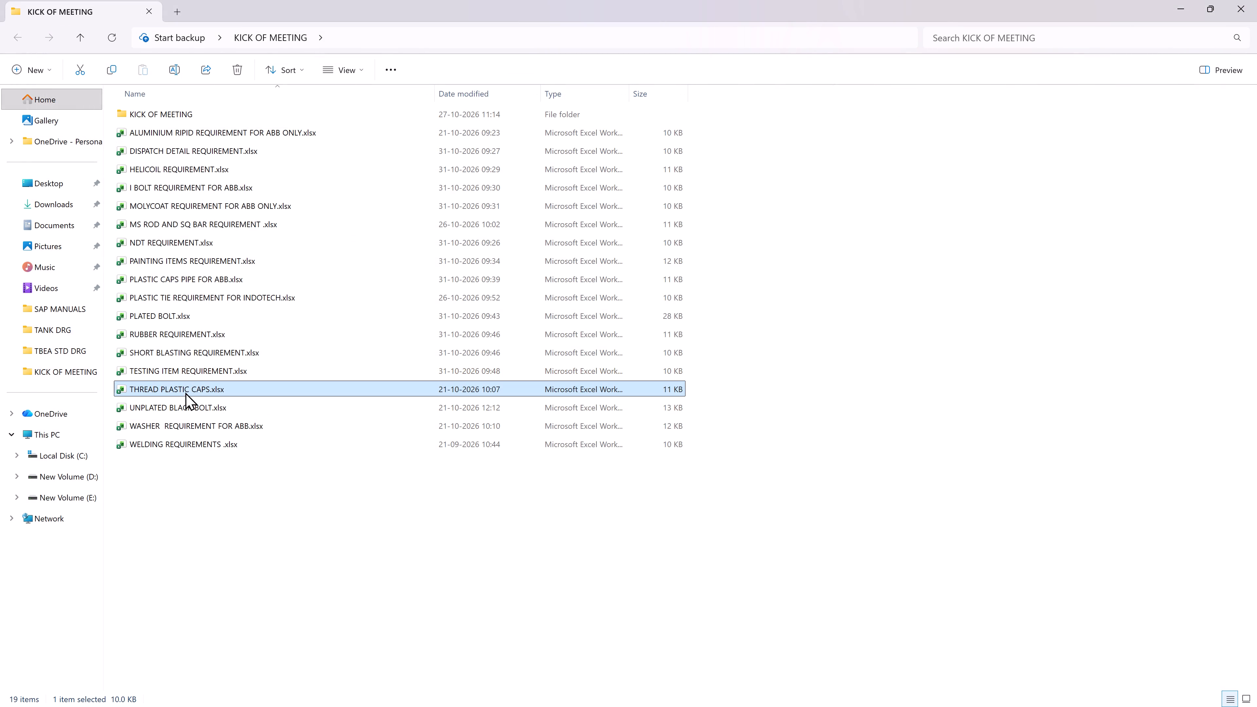
{"action": "double_click", "coordinate": [187, 390]}
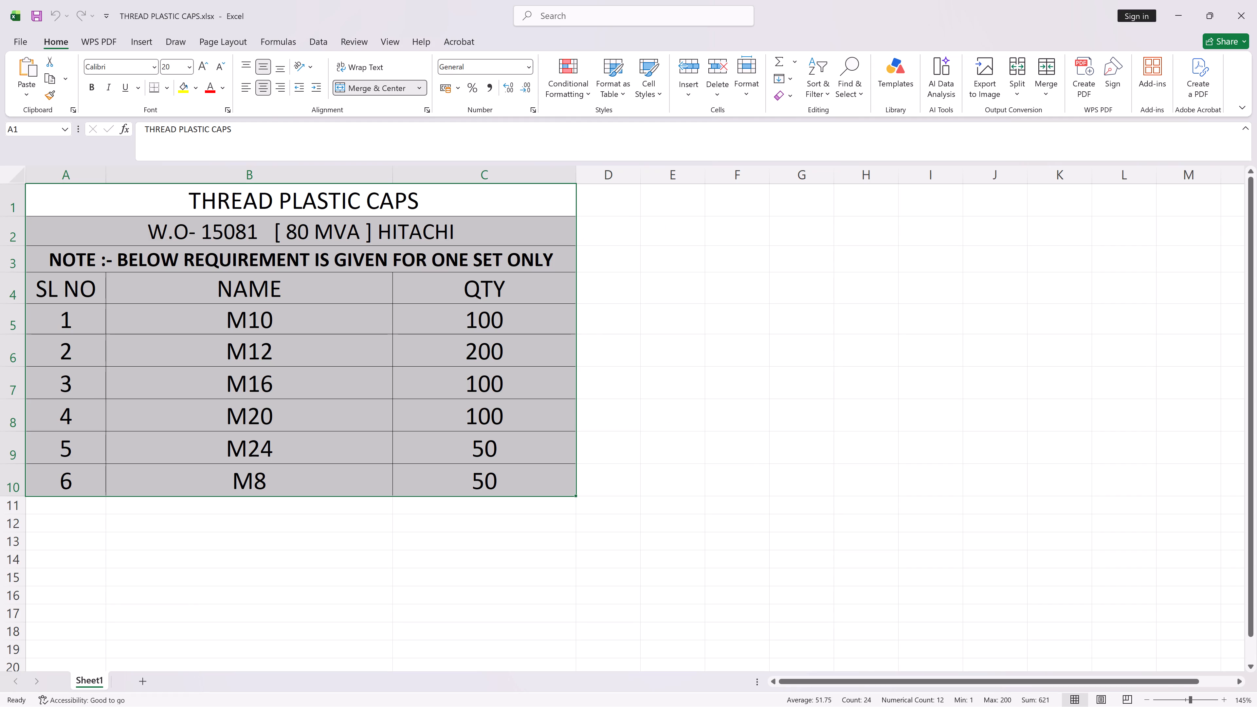
Change the work order number in the thread plastic caps heading to 17009/11.
{"action": "double_click", "coordinate": [258, 232]}
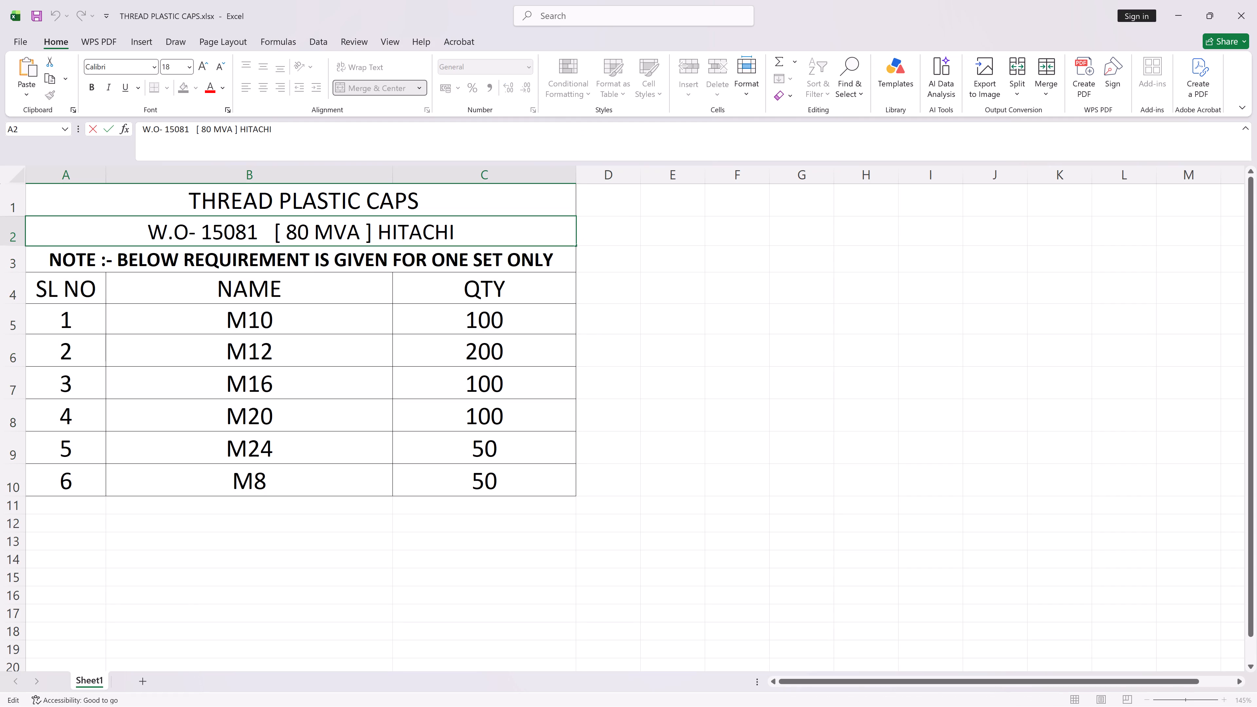
{"action": "key", "text": "BackSpace"}
{"action": "key", "text": "BackSpace"}
{"action": "key", "text": "BackSpace"}
{"action": "key", "text": "BackSpace"}
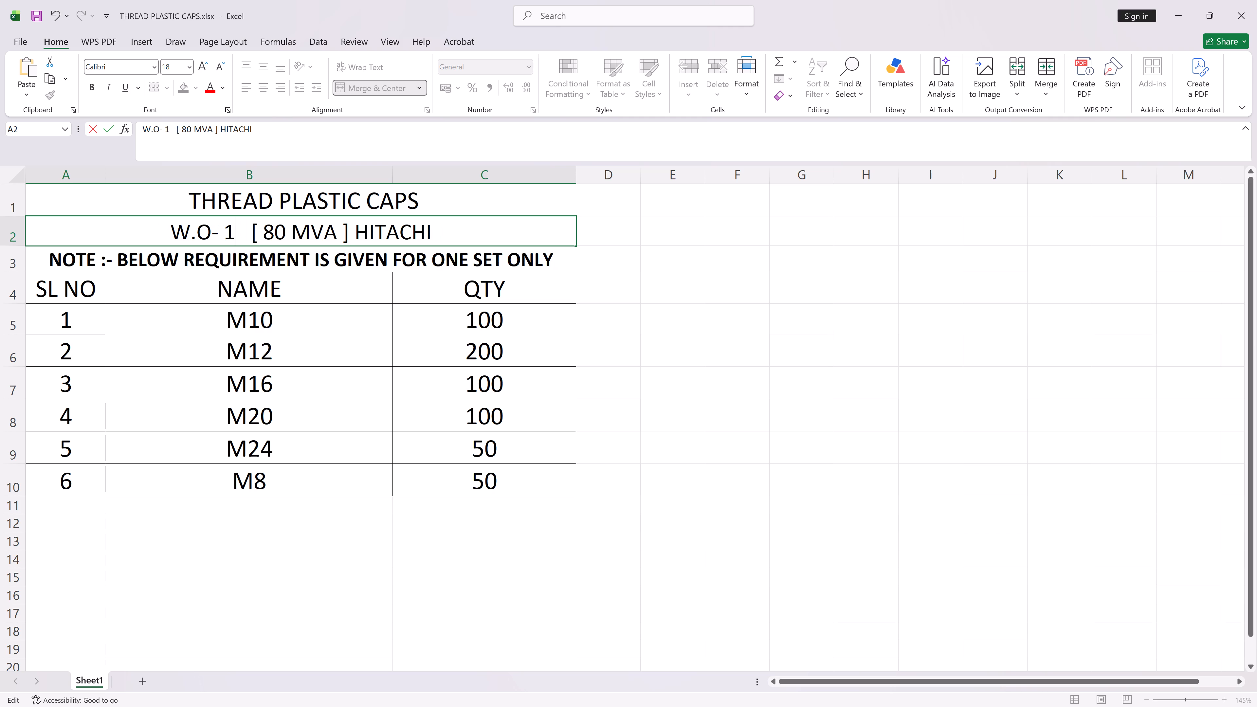
{"action": "type", "text": "7009"}
{"action": "key", "text": "Right"}
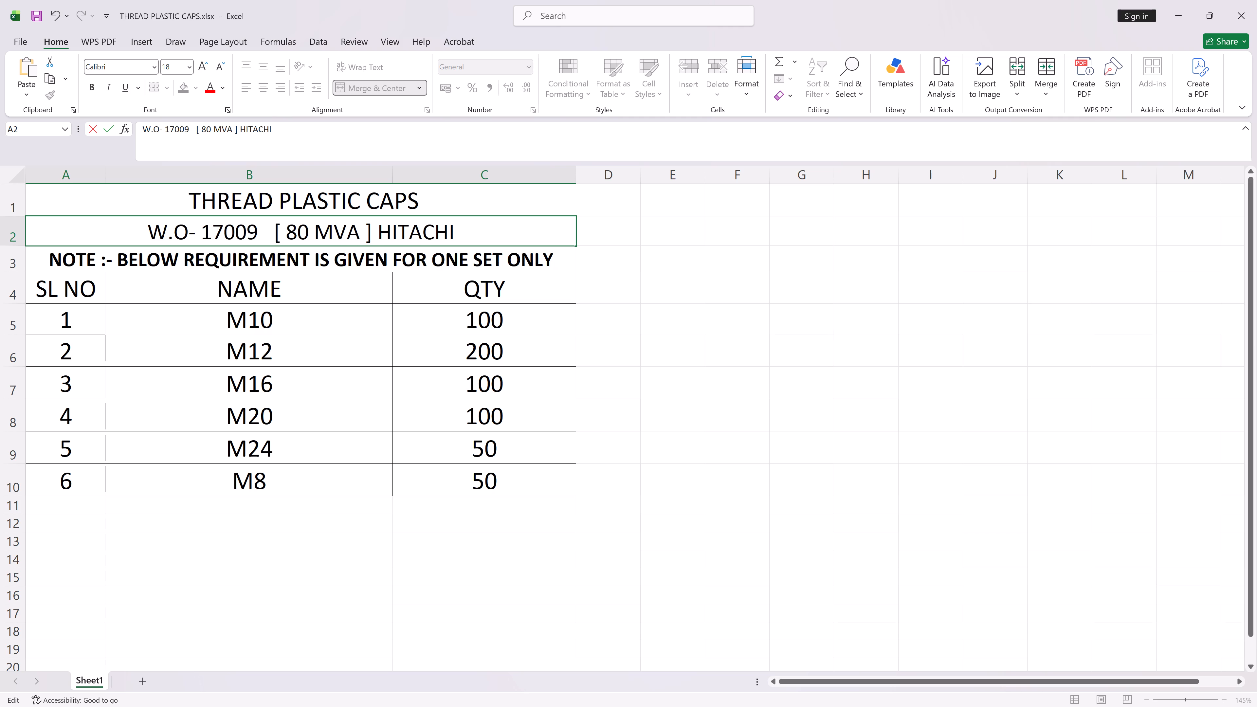
{"action": "key", "text": "Left"}
{"action": "type", "text": "/11"}
Set the MVA rating in the thread plastic caps work order heading to 800.
{"action": "key", "text": "Right"}
{"action": "key", "text": "Right"}
{"action": "key", "text": "Right"}
{"action": "key", "text": "Right"}
{"action": "key", "text": "Right"}
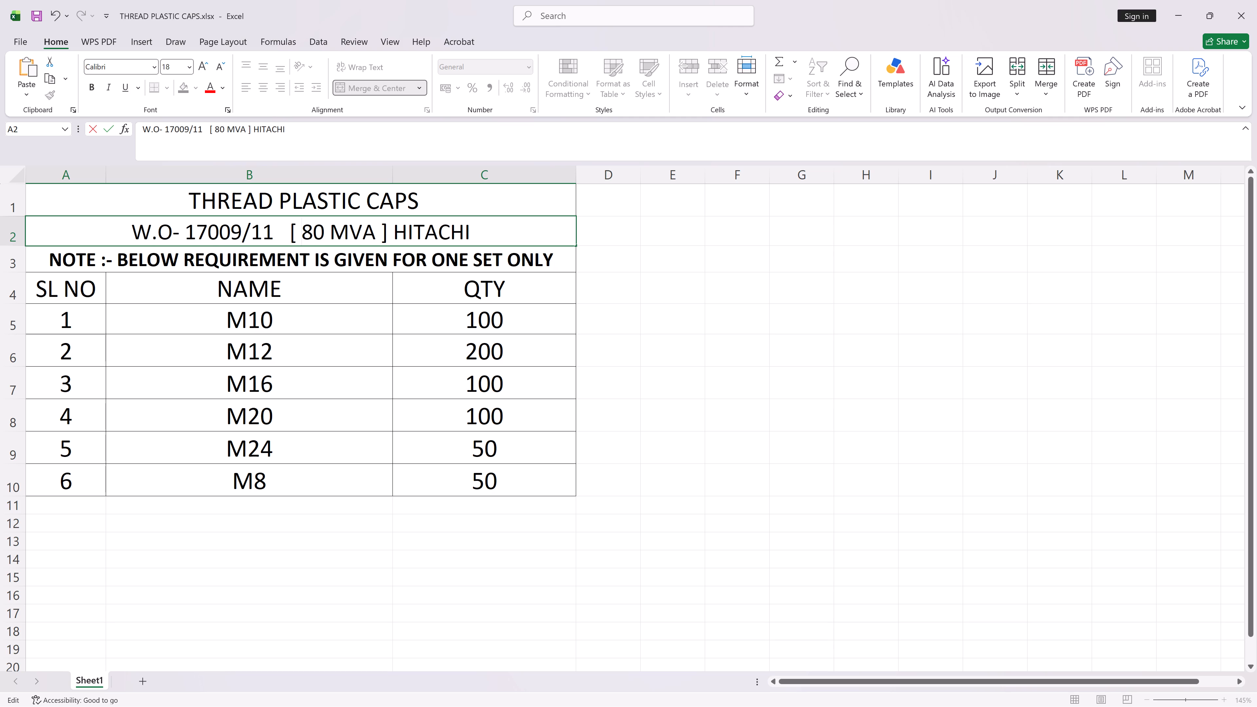
{"action": "key", "text": "Right"}
{"action": "key", "text": "Right"}
{"action": "key", "text": "0"}
Add HVDC after the customer name HITACHI in the thread plastic caps heading.
{"action": "key", "text": "Right"}
{"action": "key", "text": "Right"}
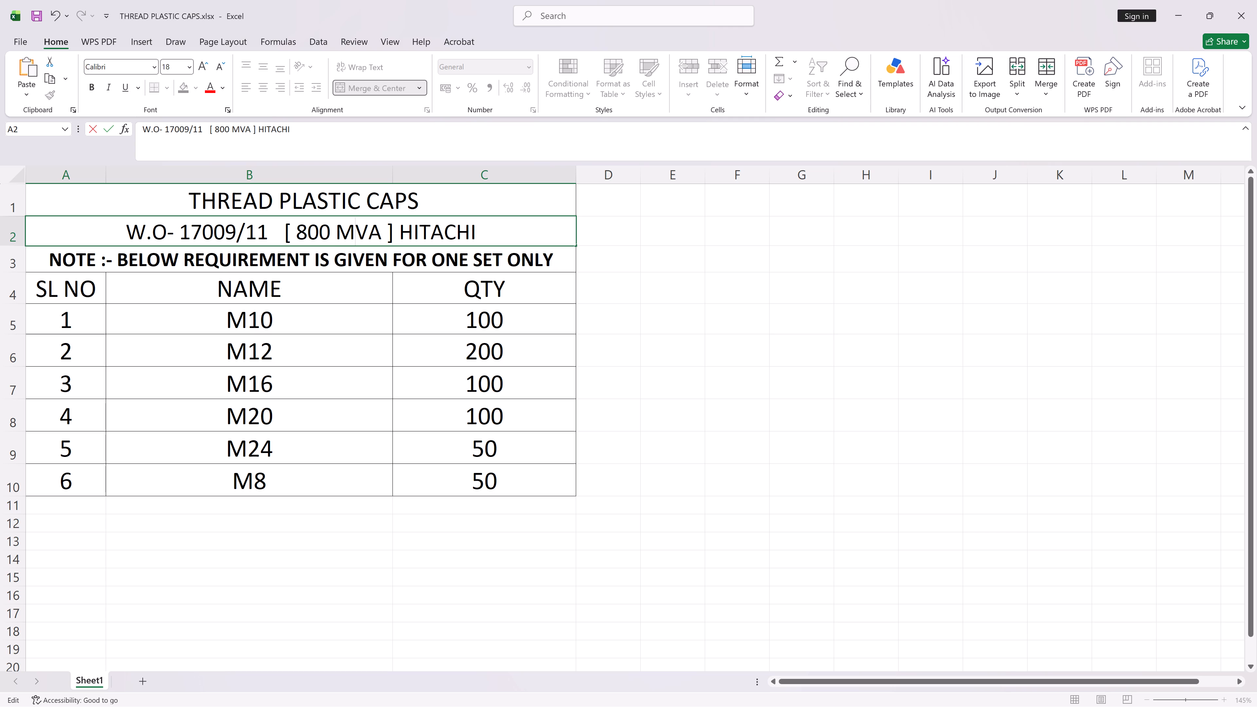
{"action": "key", "text": "Right"}
{"action": "key", "text": "Right"}
{"action": "key", "text": "Right"}
{"action": "key", "text": "Right"}
{"action": "key", "text": "Right"}
{"action": "key", "text": "Right"}
{"action": "key", "text": "Right"}
{"action": "key", "text": "Right"}
{"action": "key", "text": "Right"}
{"action": "key", "text": "Right"}
{"action": "key", "text": "Right"}
{"action": "key", "text": "Right"}
{"action": "key", "text": "space"}
{"action": "type", "text": "HVDC"}
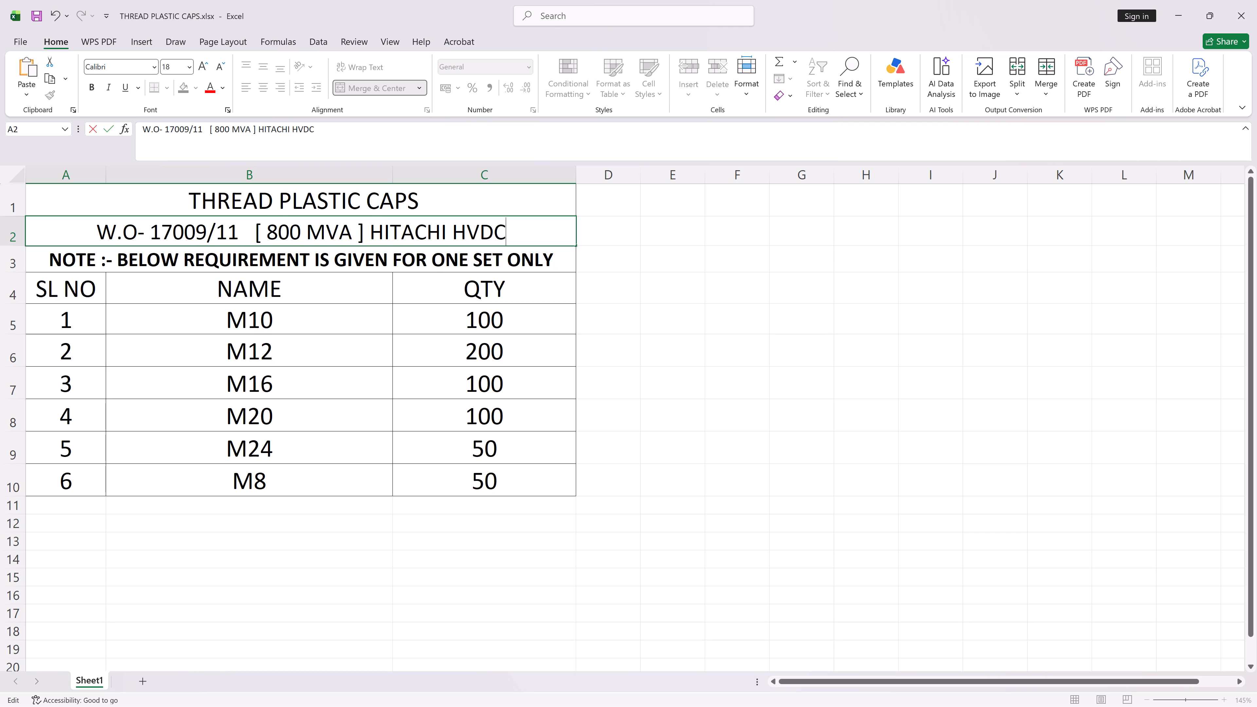
Set the cap quantities to M10 300, M12 800, M16 500, M20 300, M24 100 and M8 100.
{"action": "left_click", "coordinate": [473, 319]}
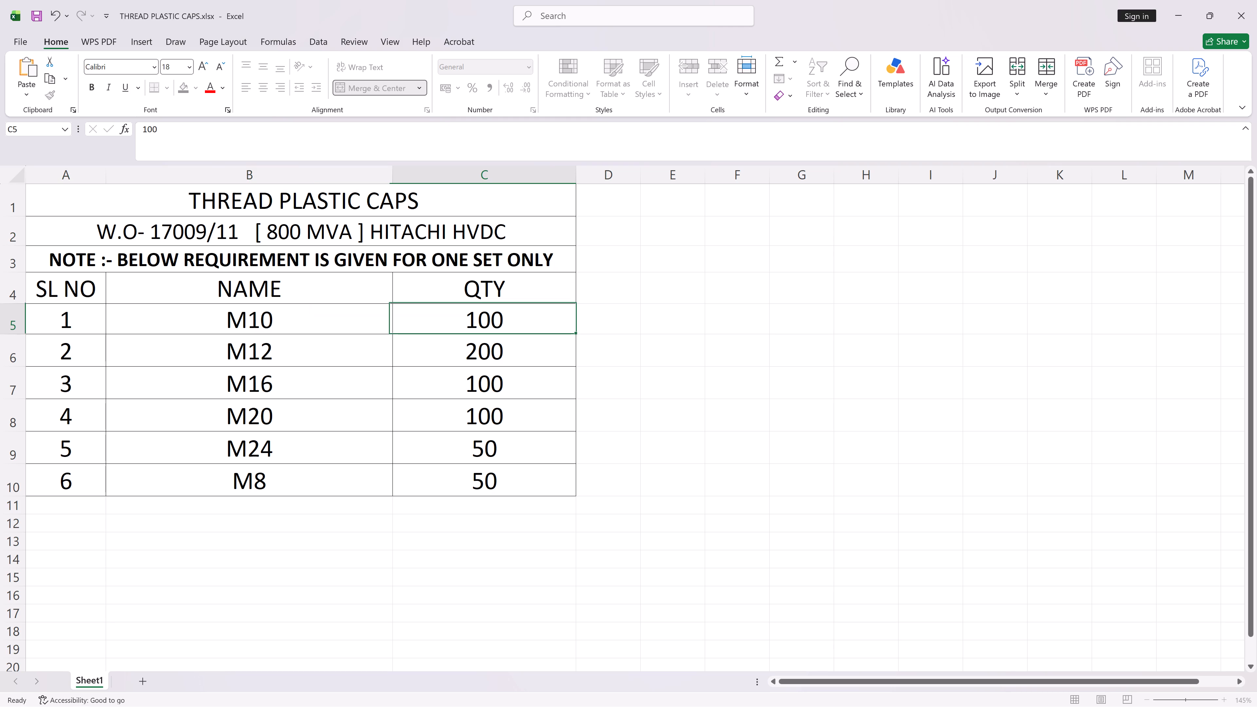
{"action": "key", "text": "3"}
{"action": "type", "text": "00"}
{"action": "key", "text": "Down"}
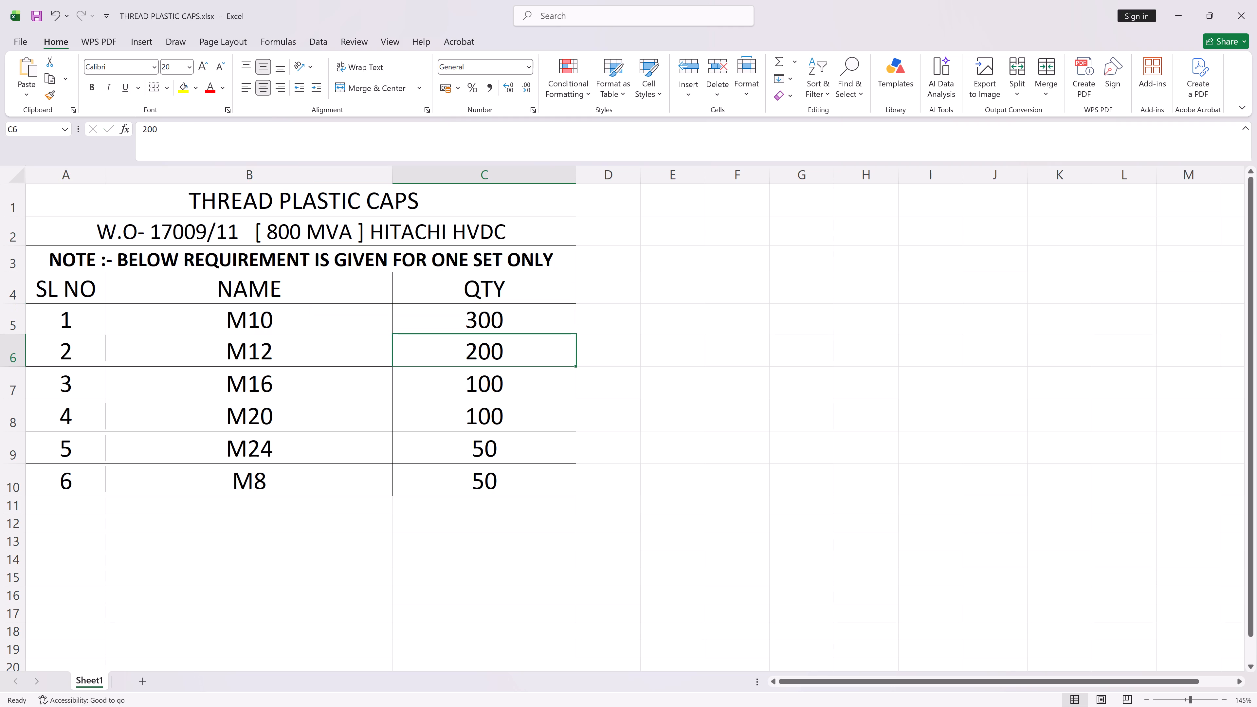
{"action": "type", "text": "800"}
{"action": "key", "text": "Down"}
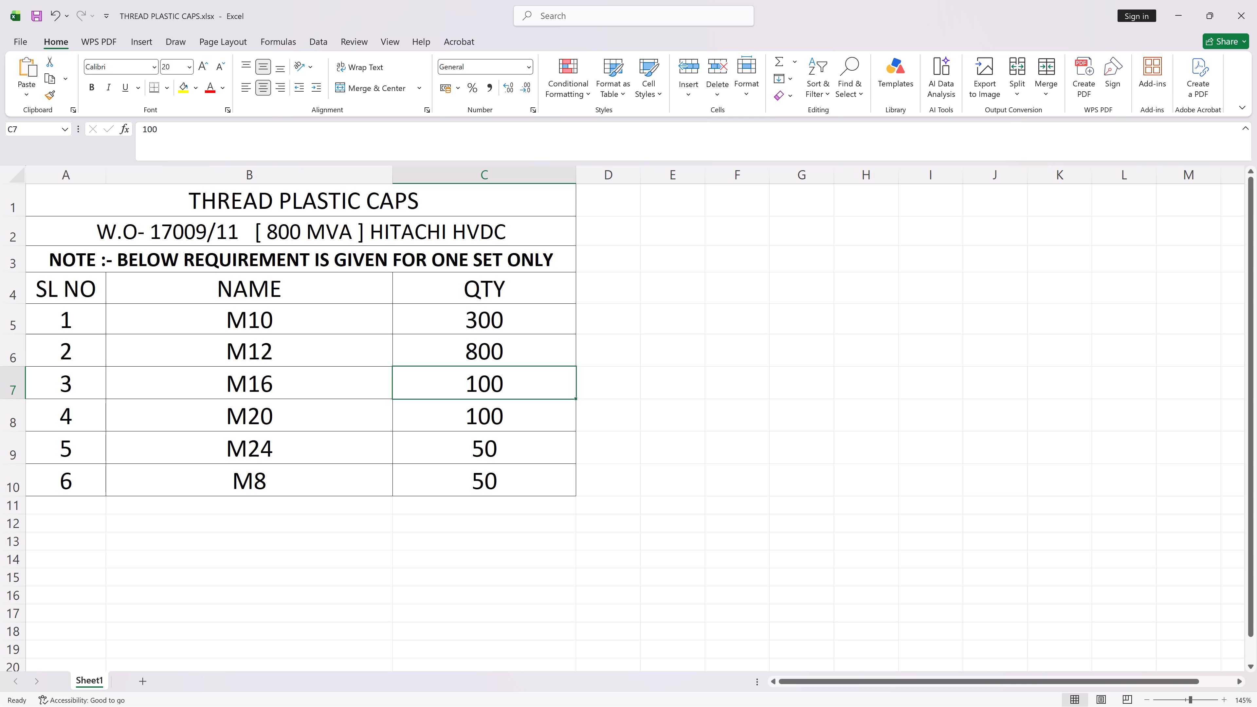
{"action": "type", "text": "500"}
{"action": "key", "text": "Down"}
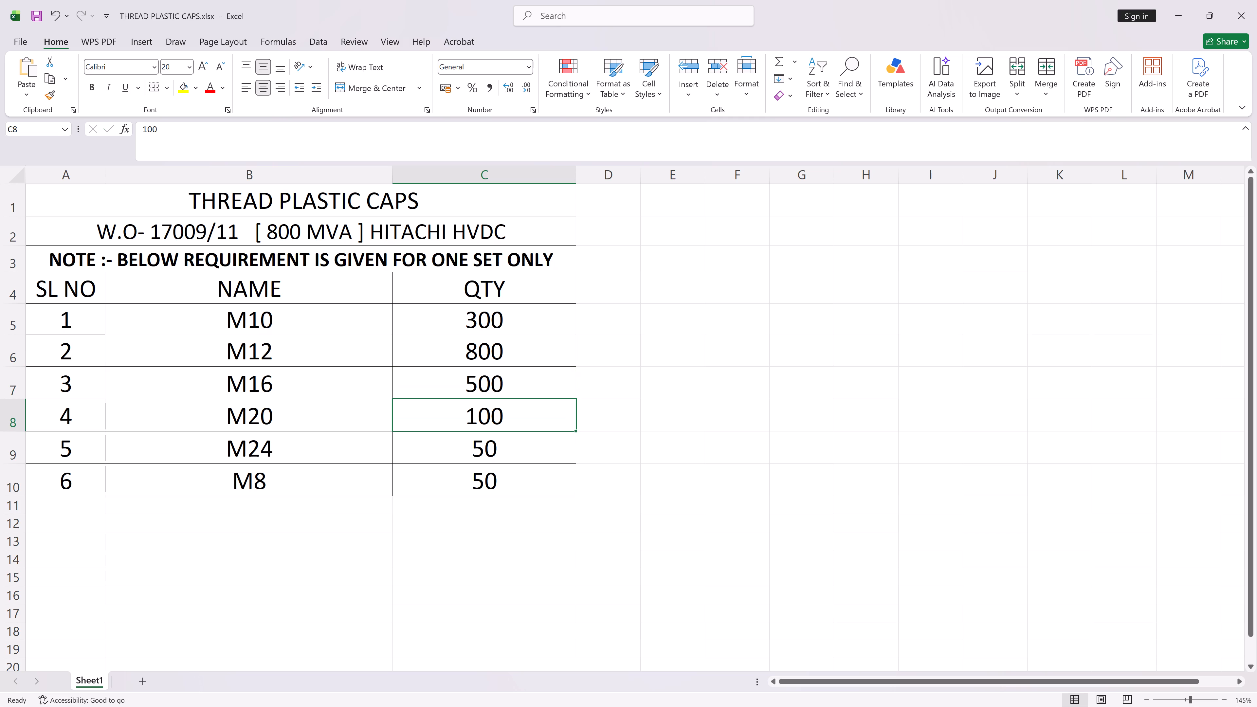
{"action": "type", "text": "300"}
{"action": "key", "text": "Down"}
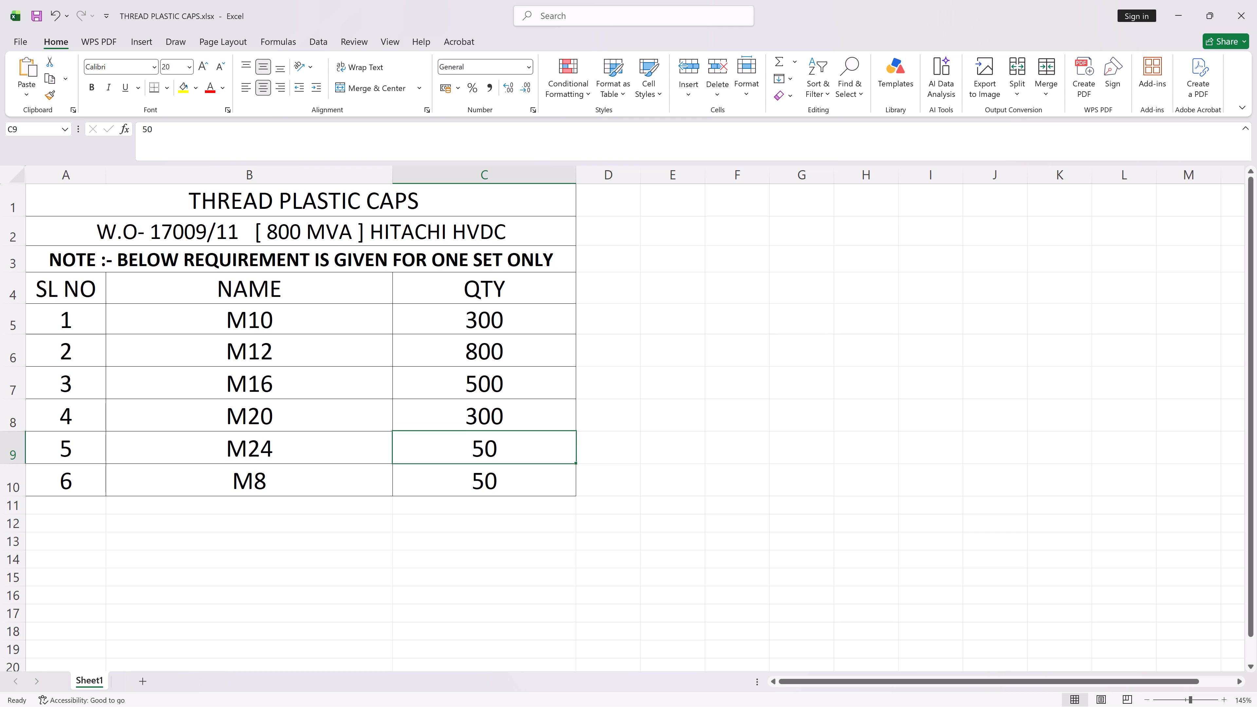
{"action": "type", "text": "100"}
{"action": "key", "text": "Down"}
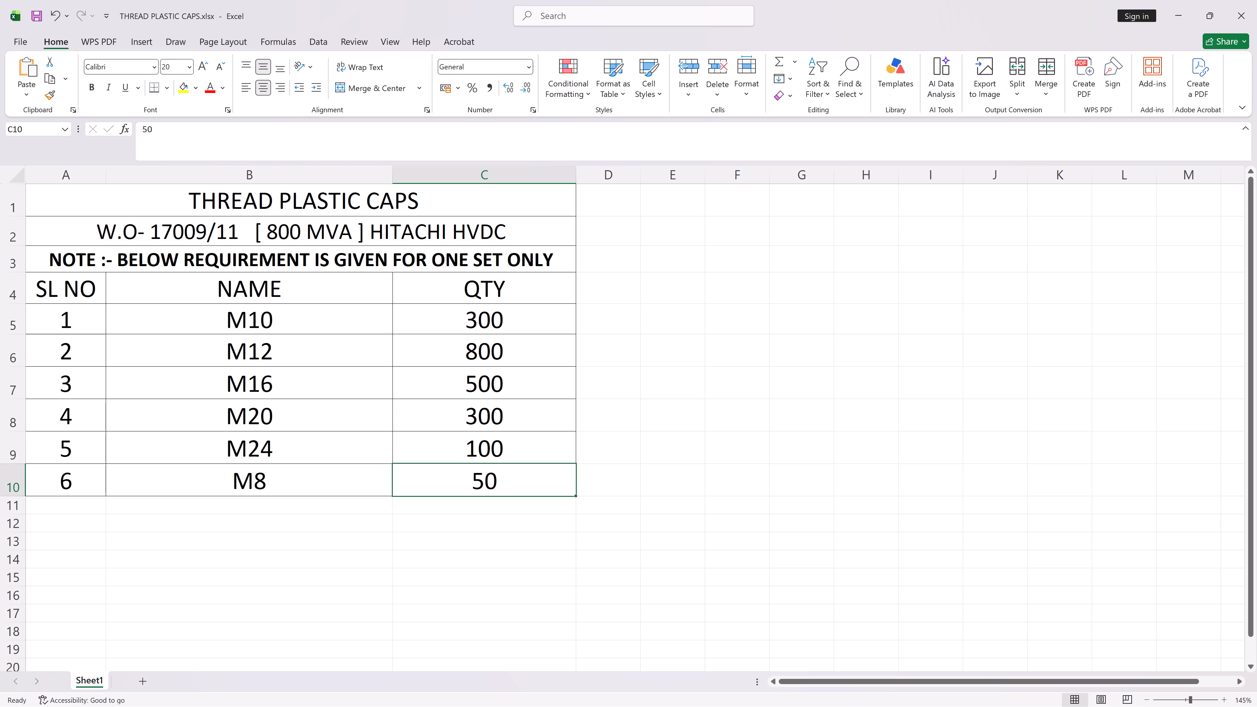
{"action": "type", "text": "100"}
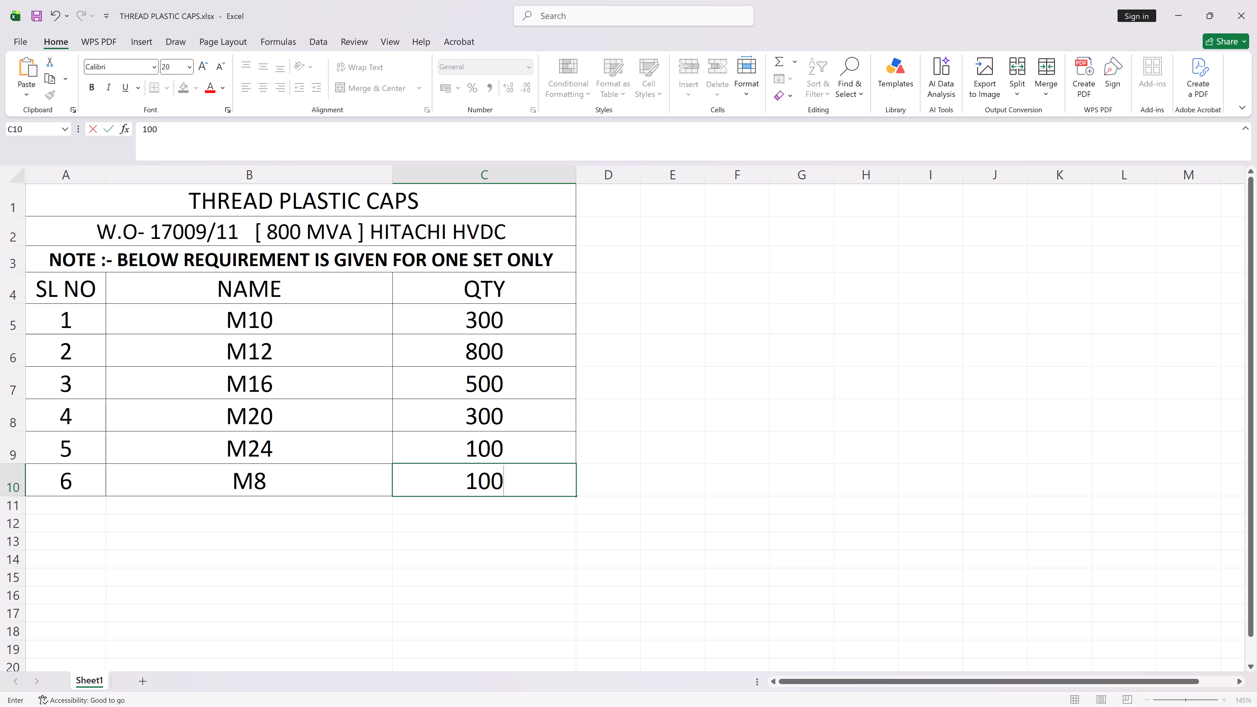
{"action": "left_click", "coordinate": [801, 349]}
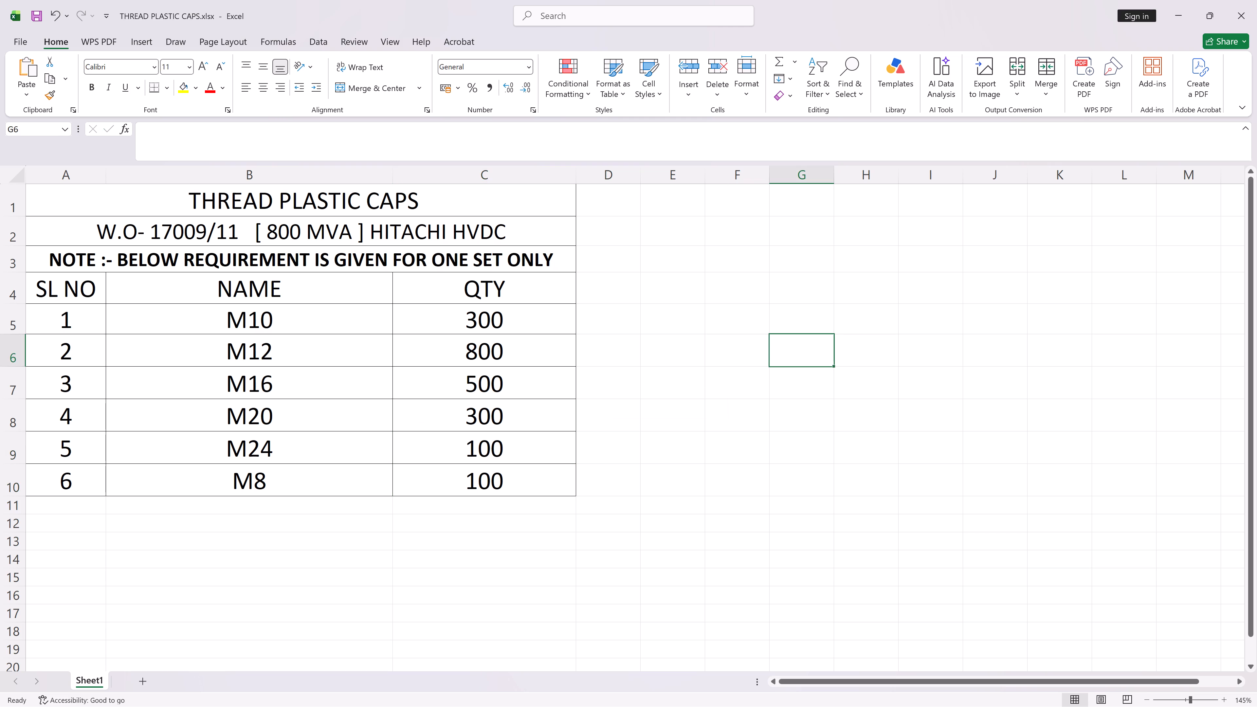
Print the thread plastic caps sheet using the printer's A4 profile, then save and close the workbook.
{"action": "left_click_drag", "start_coordinate": [42, 196], "coordinate": [302, 484]}
{"action": "key", "text": "ctrl+p"}
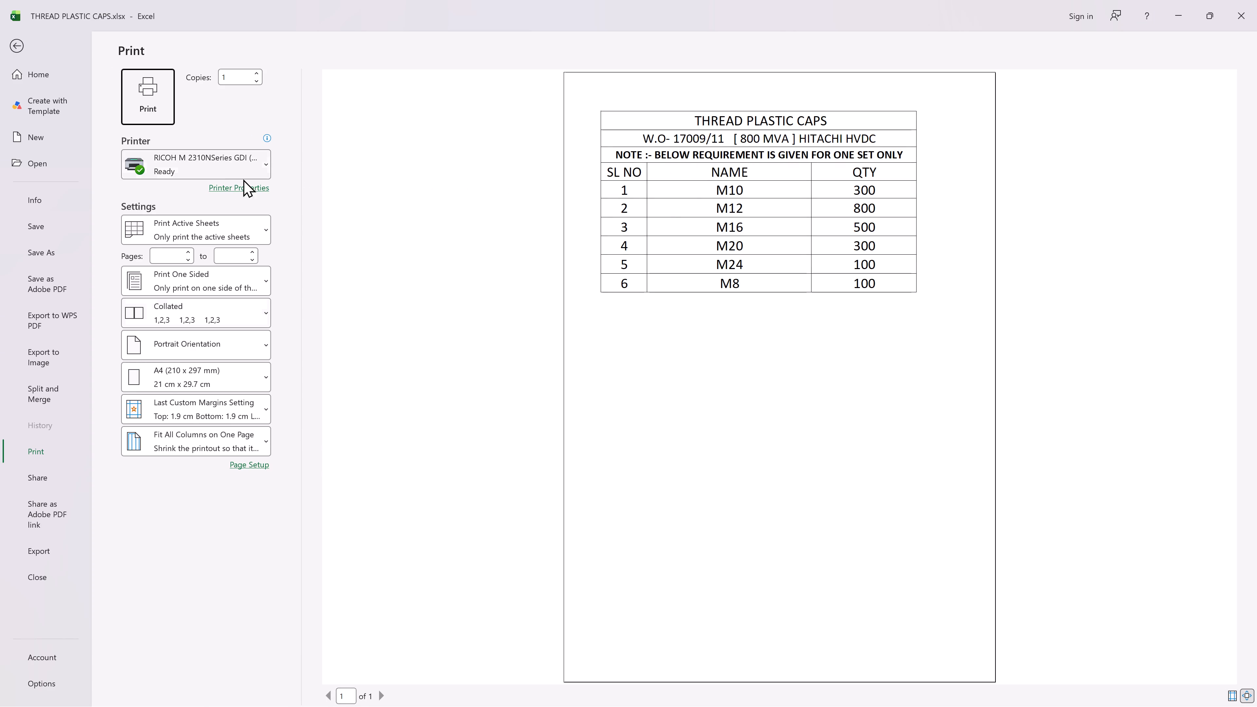
{"action": "left_click", "coordinate": [237, 189]}
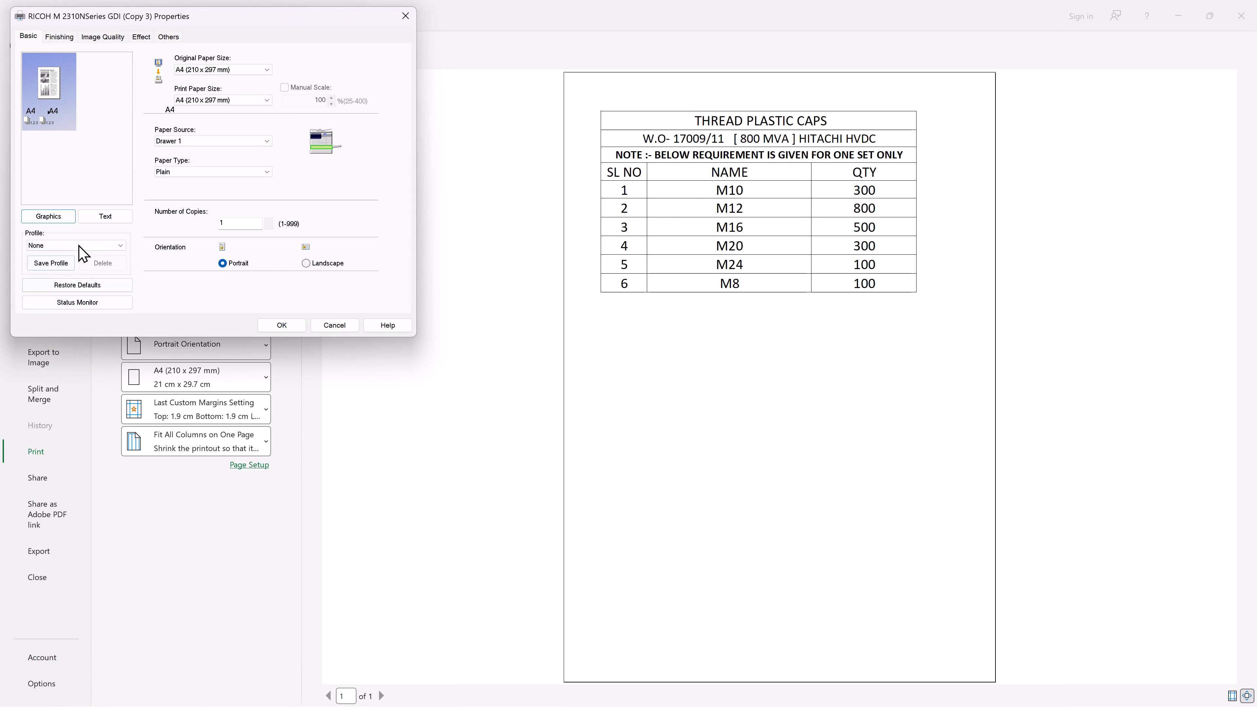
{"action": "left_click", "coordinate": [78, 244]}
{"action": "left_click", "coordinate": [53, 266]}
{"action": "left_click", "coordinate": [289, 326]}
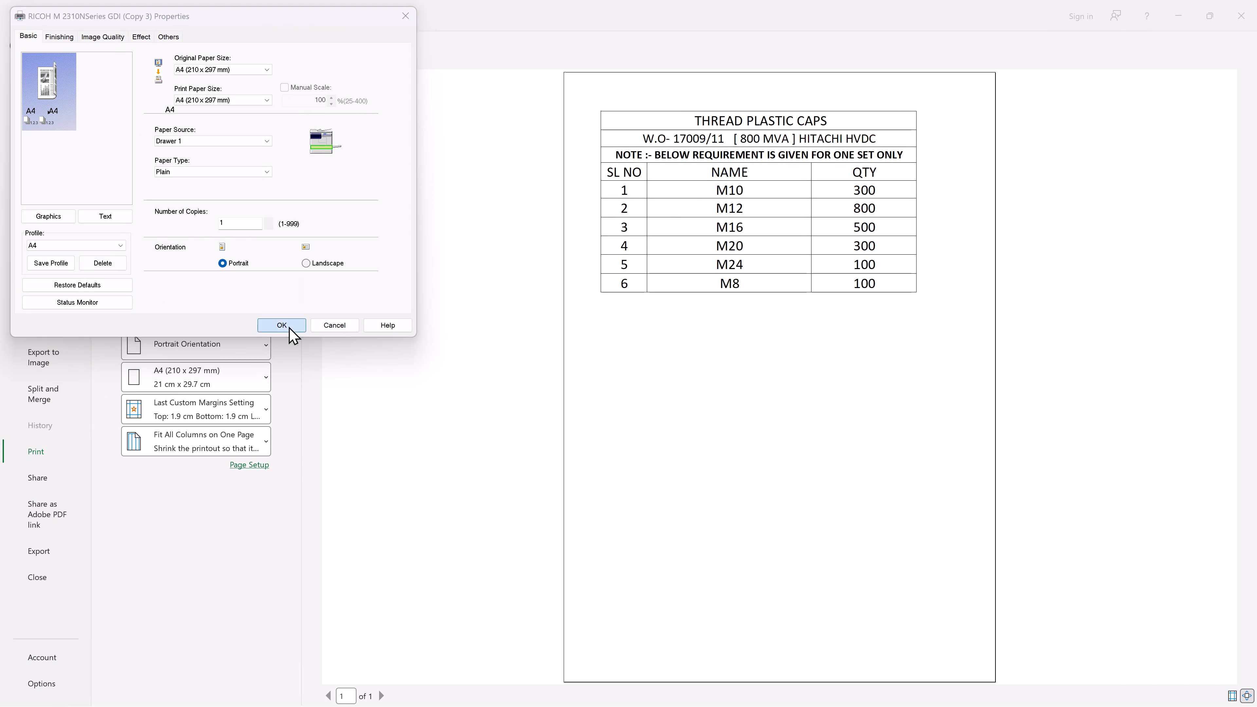
{"action": "left_click", "coordinate": [153, 99]}
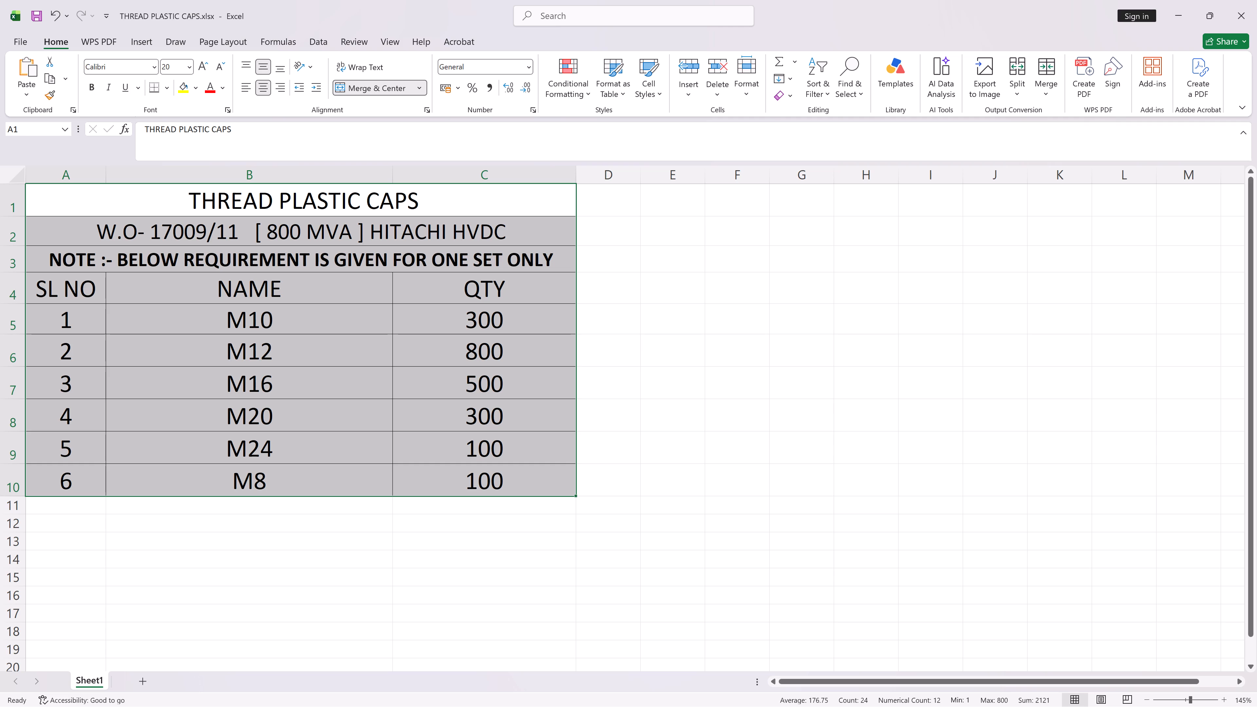
{"action": "left_click", "coordinate": [1244, 17]}
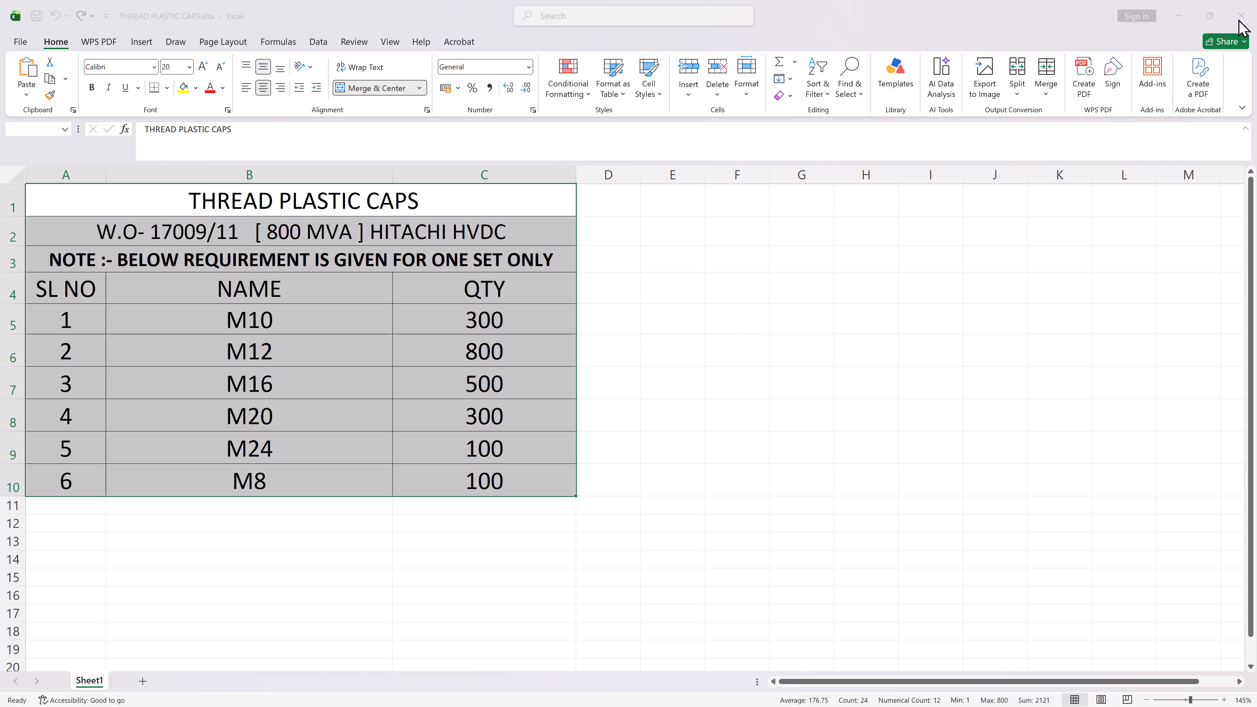
{"action": "left_click", "coordinate": [578, 377]}
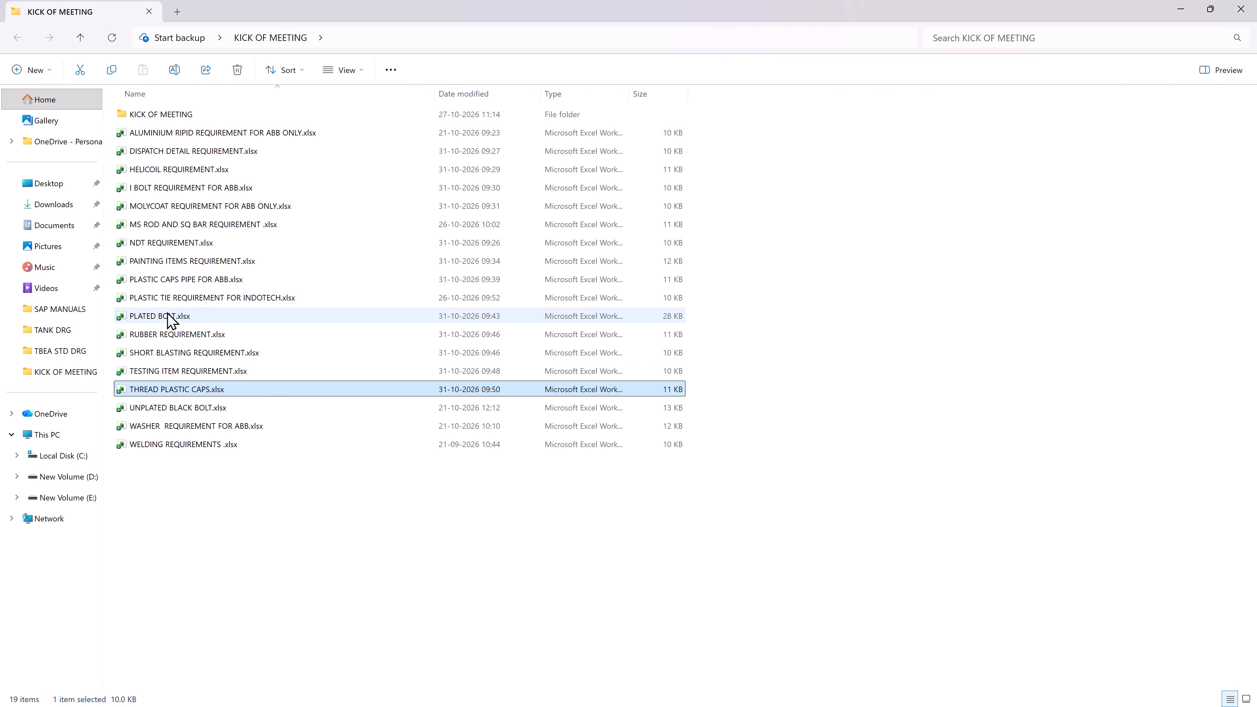
Open PLATED BOLT.xlsx from the KICK OF MEETING folder.
{"action": "double_click", "coordinate": [160, 319]}
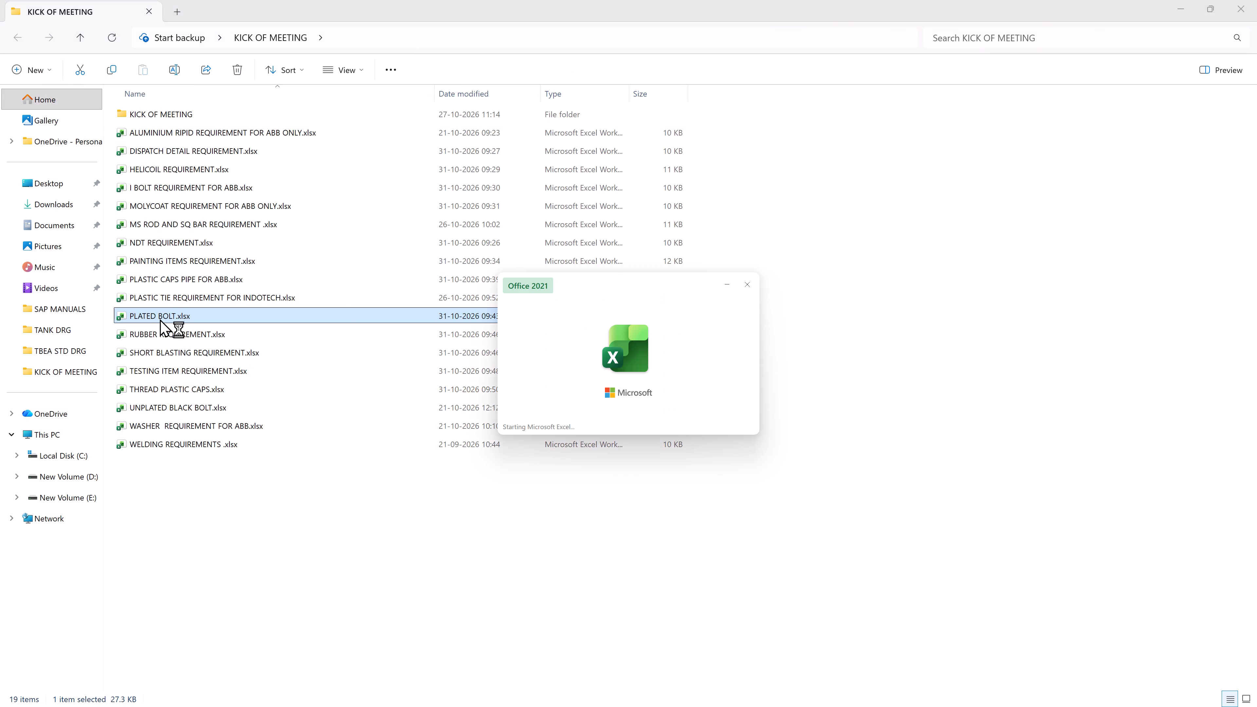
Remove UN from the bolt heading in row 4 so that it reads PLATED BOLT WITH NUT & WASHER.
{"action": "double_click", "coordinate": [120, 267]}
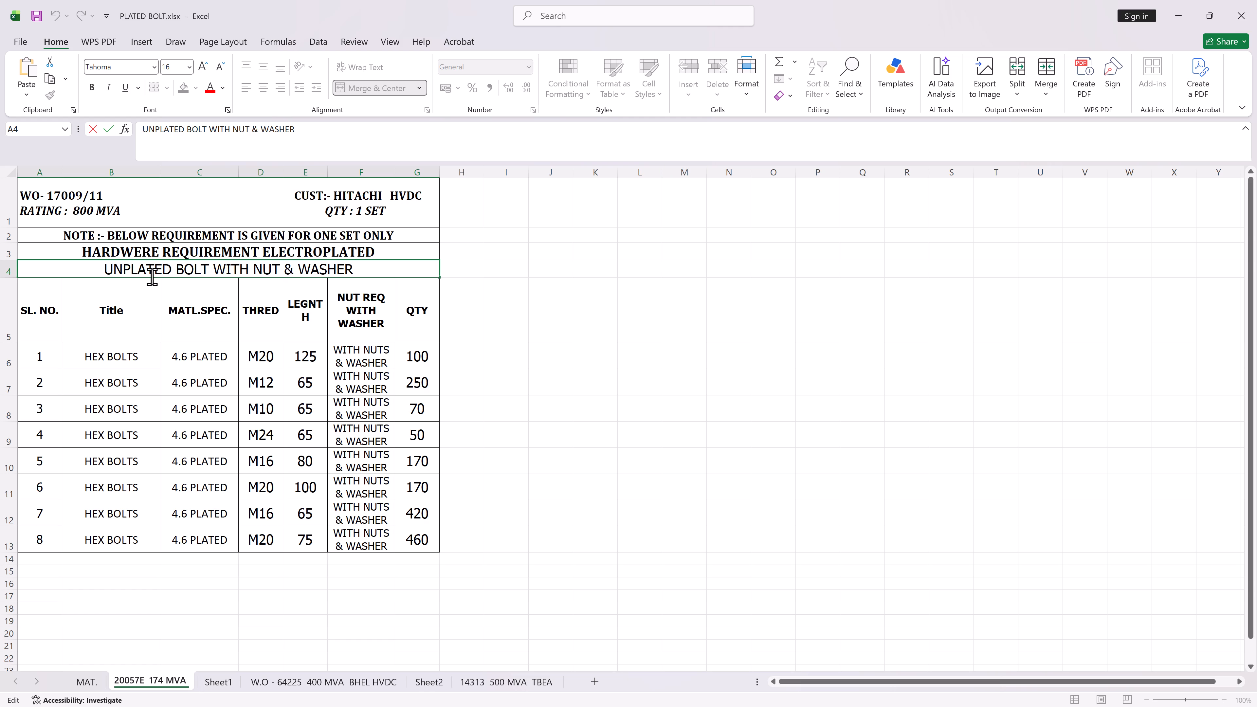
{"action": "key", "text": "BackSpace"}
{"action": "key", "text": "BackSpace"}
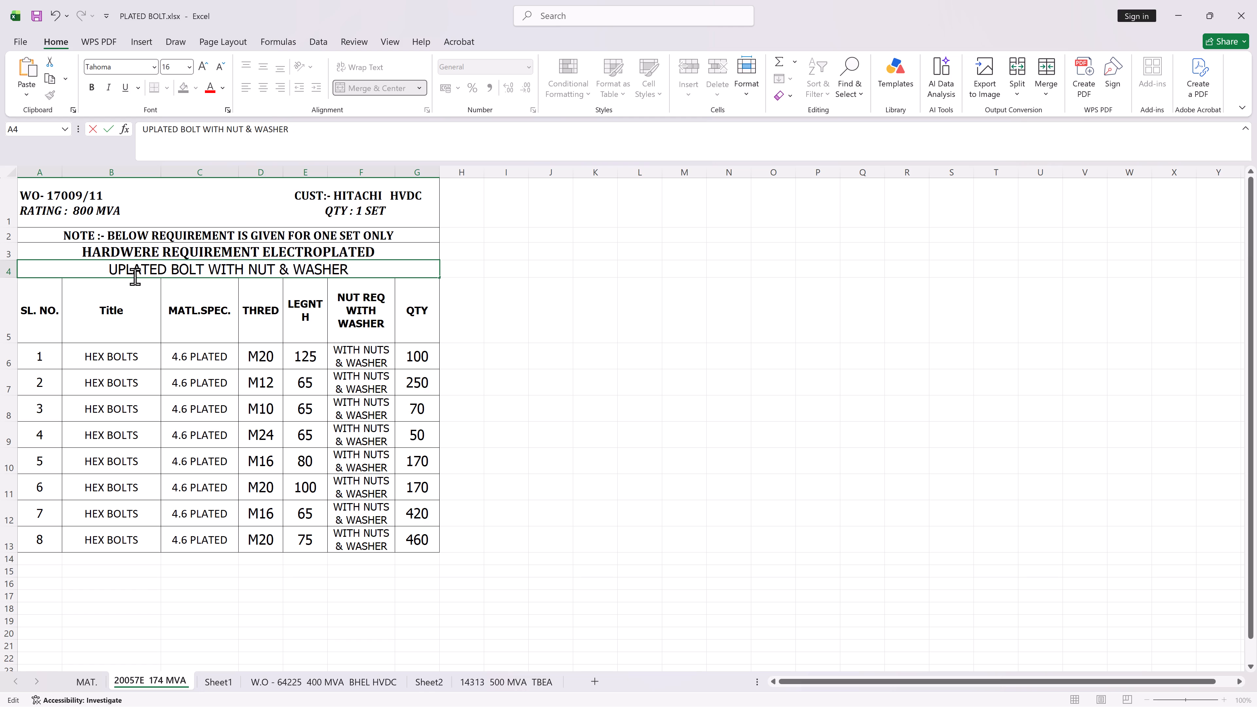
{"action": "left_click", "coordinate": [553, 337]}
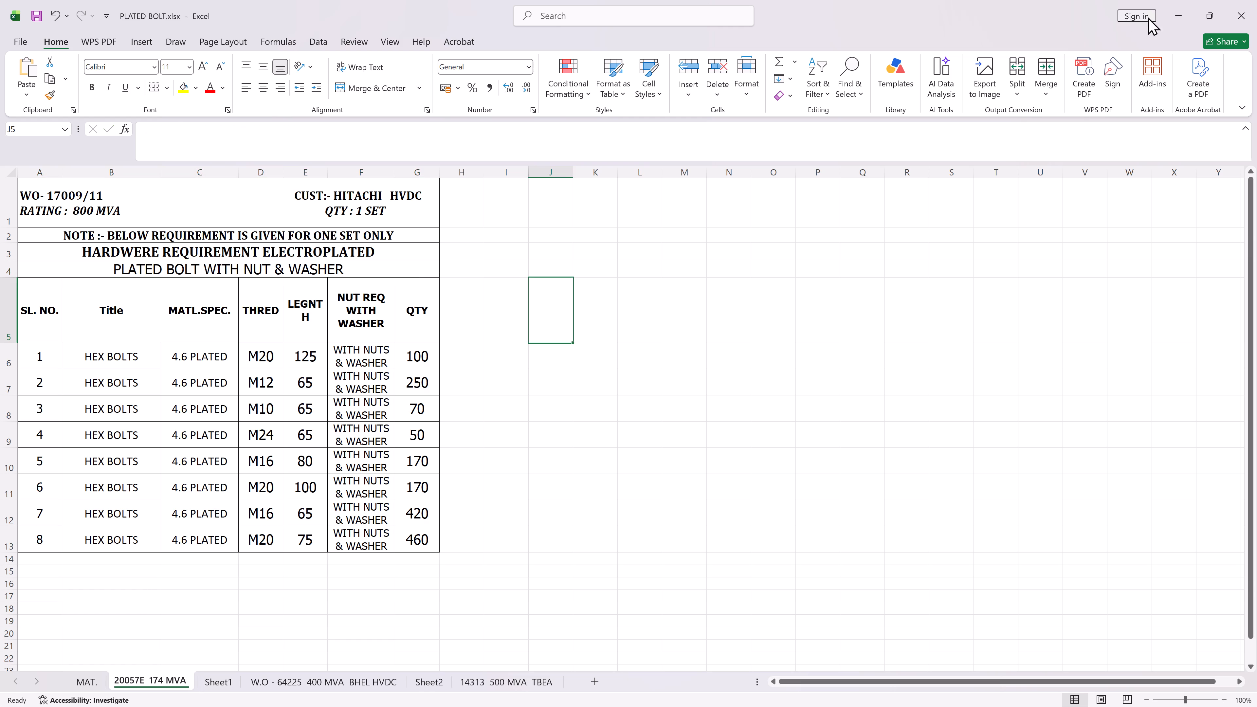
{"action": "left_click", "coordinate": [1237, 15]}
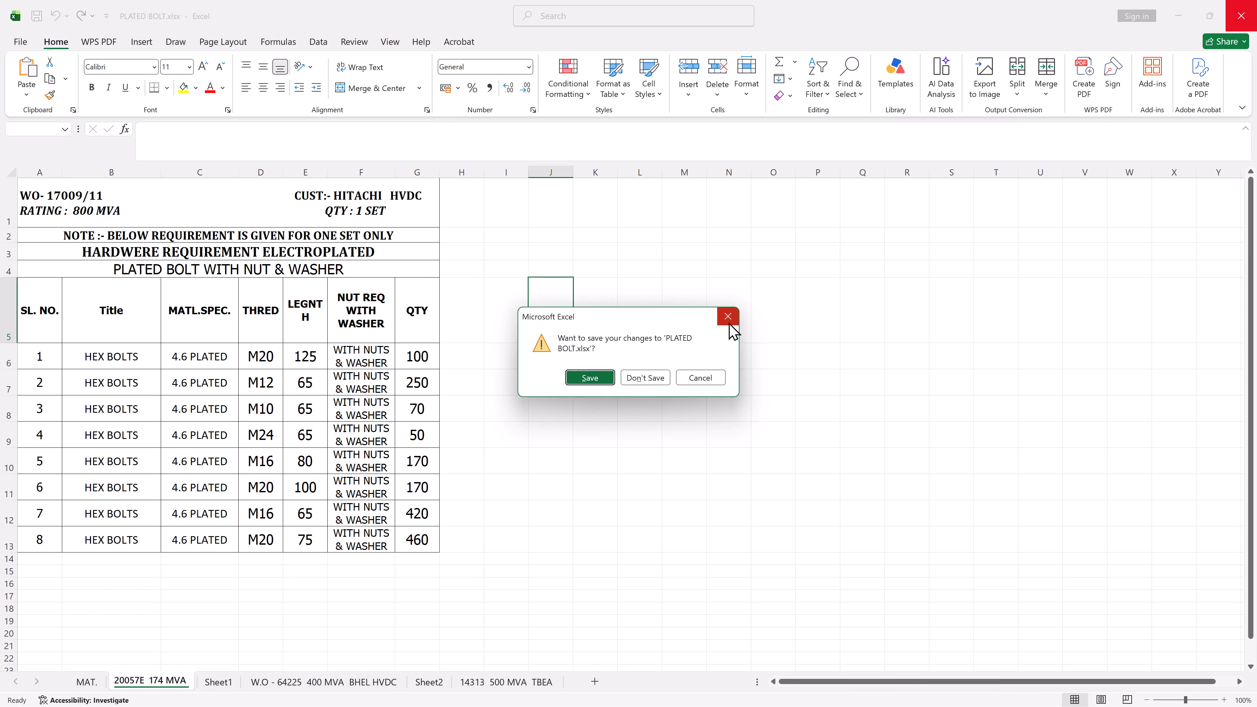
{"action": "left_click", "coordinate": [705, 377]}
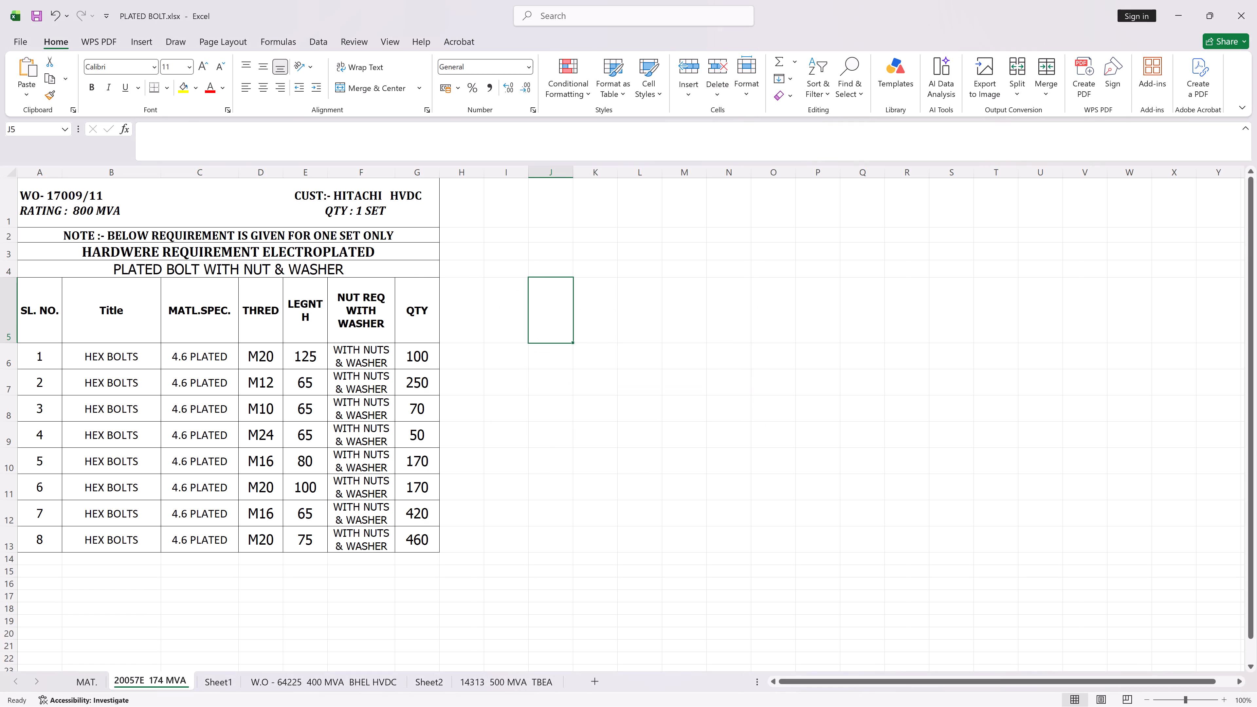
Change the bolt heading in row 4 to UNPLATED BLACK BOLT WITH NUT & WASHER.
{"action": "double_click", "coordinate": [113, 271]}
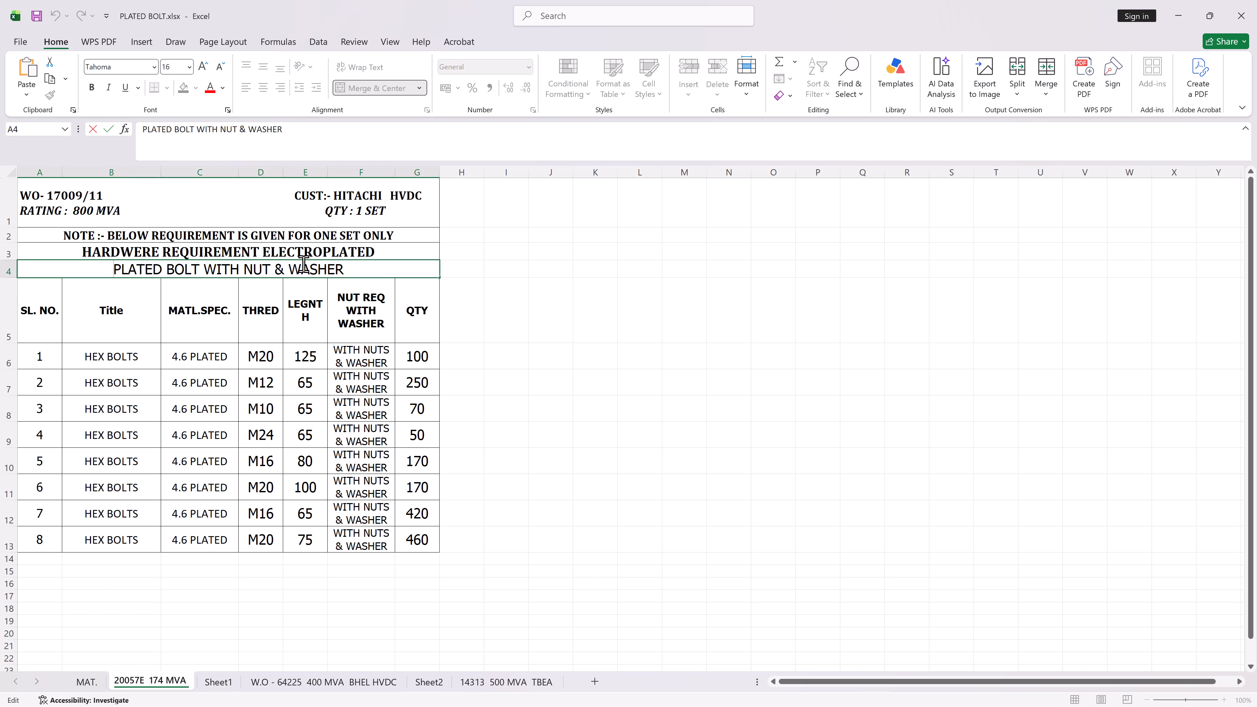
{"action": "type", "text": "UN"}
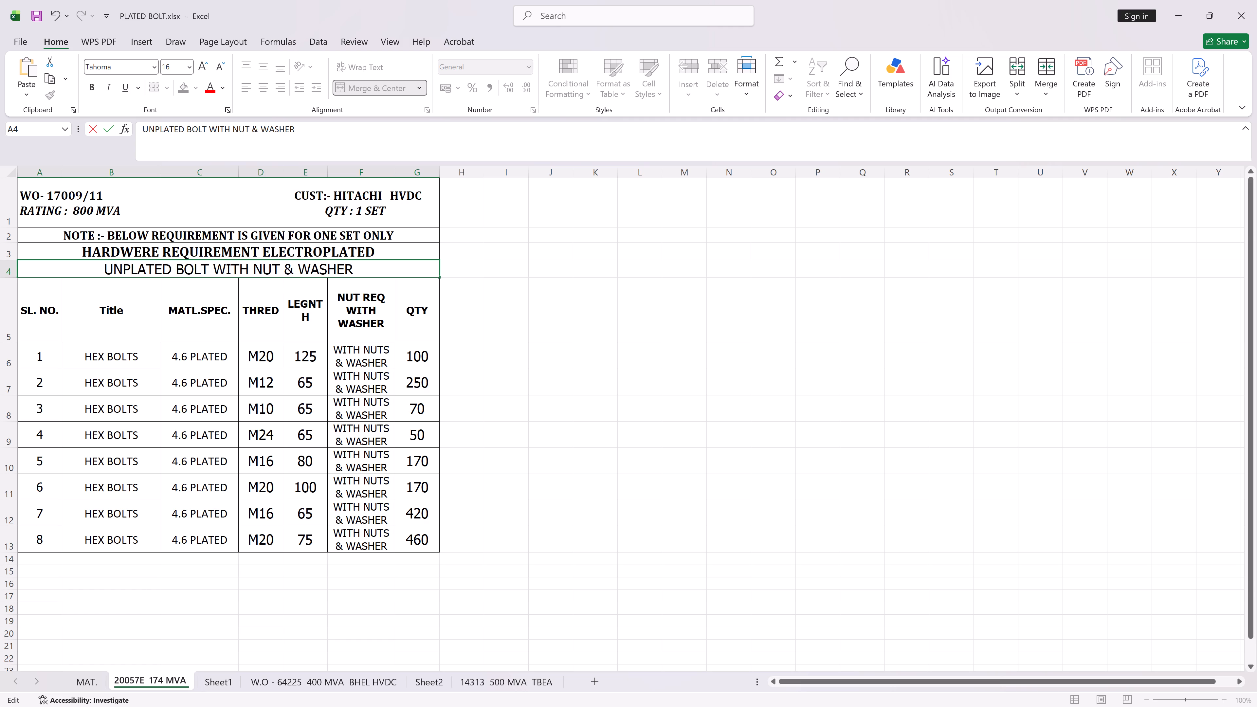
{"action": "left_click", "coordinate": [173, 265]}
{"action": "key", "text": "space"}
{"action": "type", "text": "BLAC"}
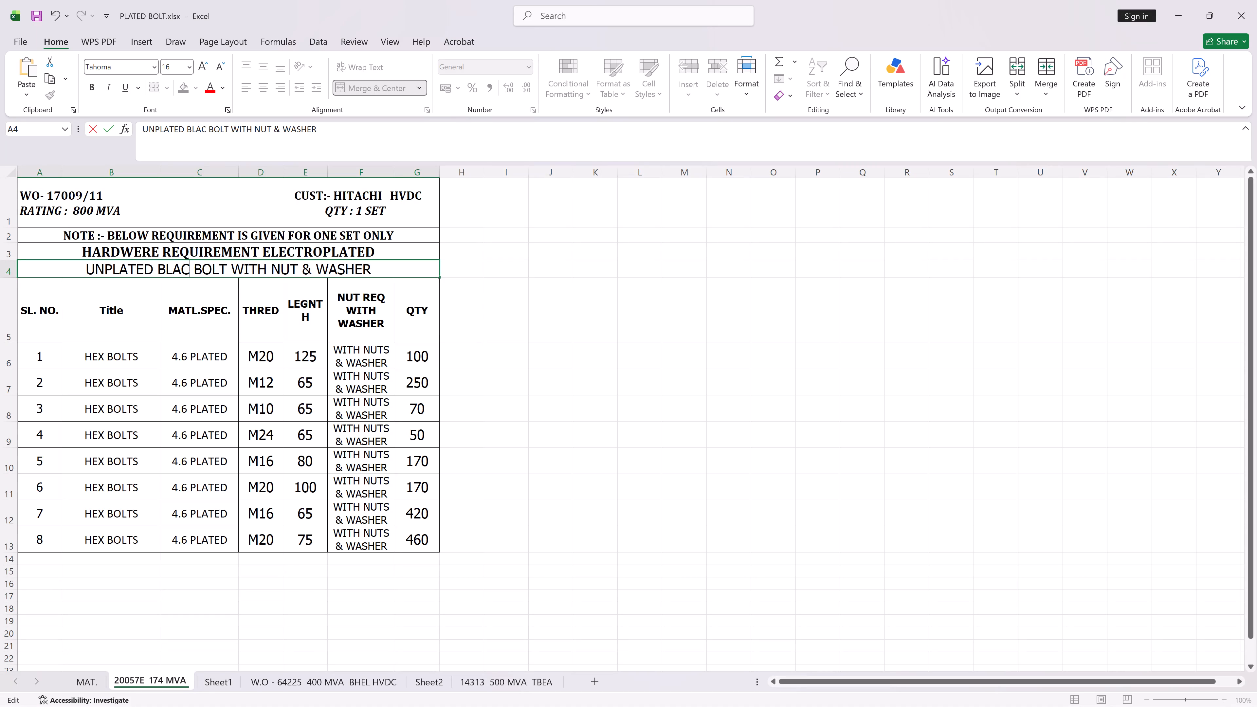
{"action": "key", "text": "k"}
{"action": "key", "text": "space"}
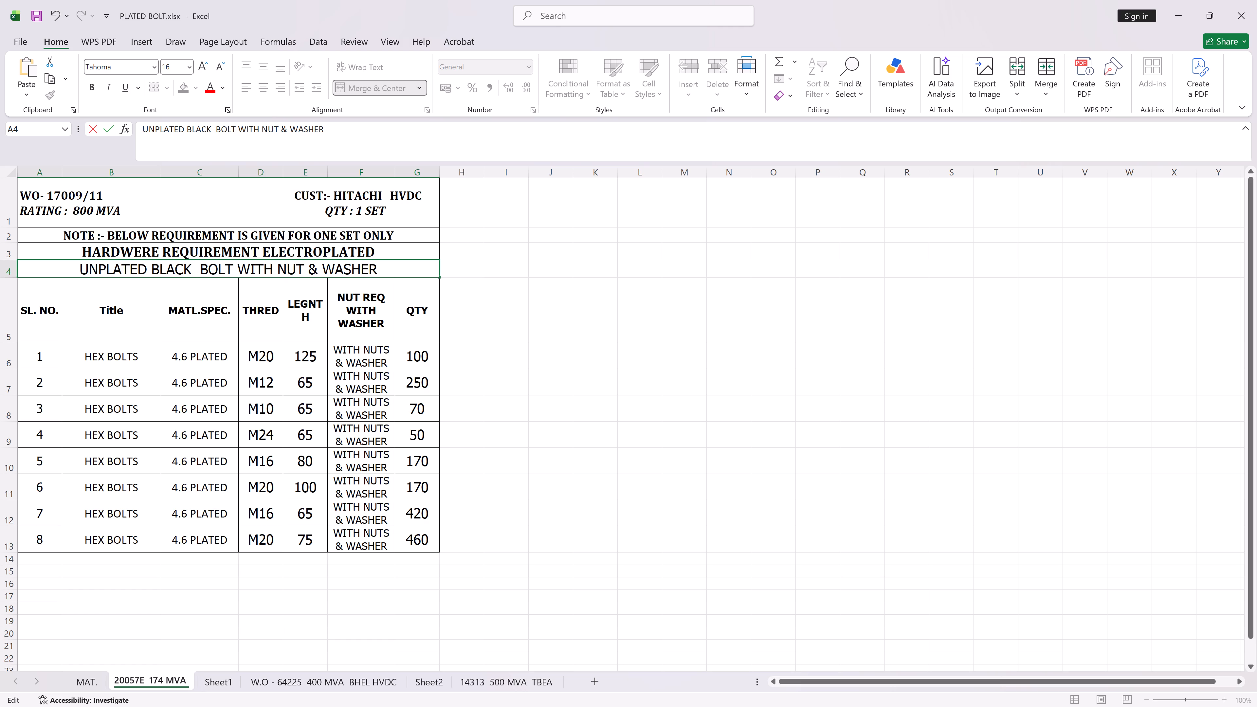
Set the hex bolt at serial number 1 to thread M12, length 65 and quantity 485.
{"action": "left_click", "coordinate": [268, 358]}
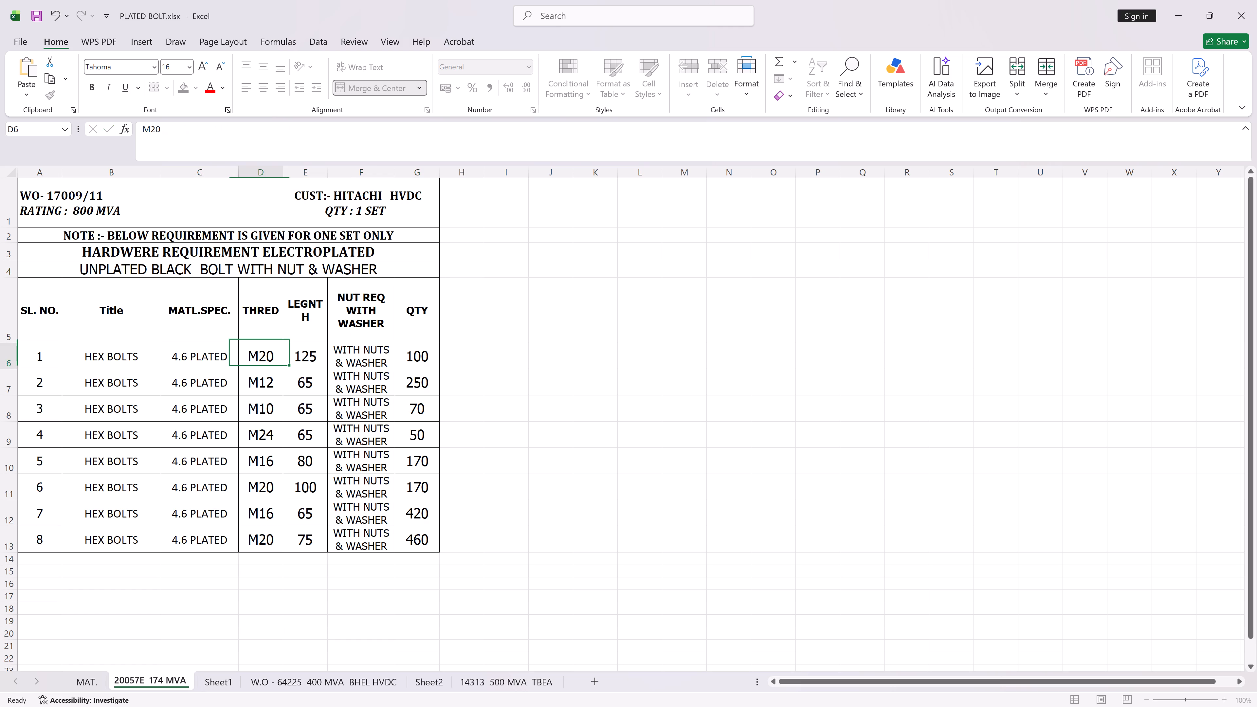
{"action": "type", "text": "M12"}
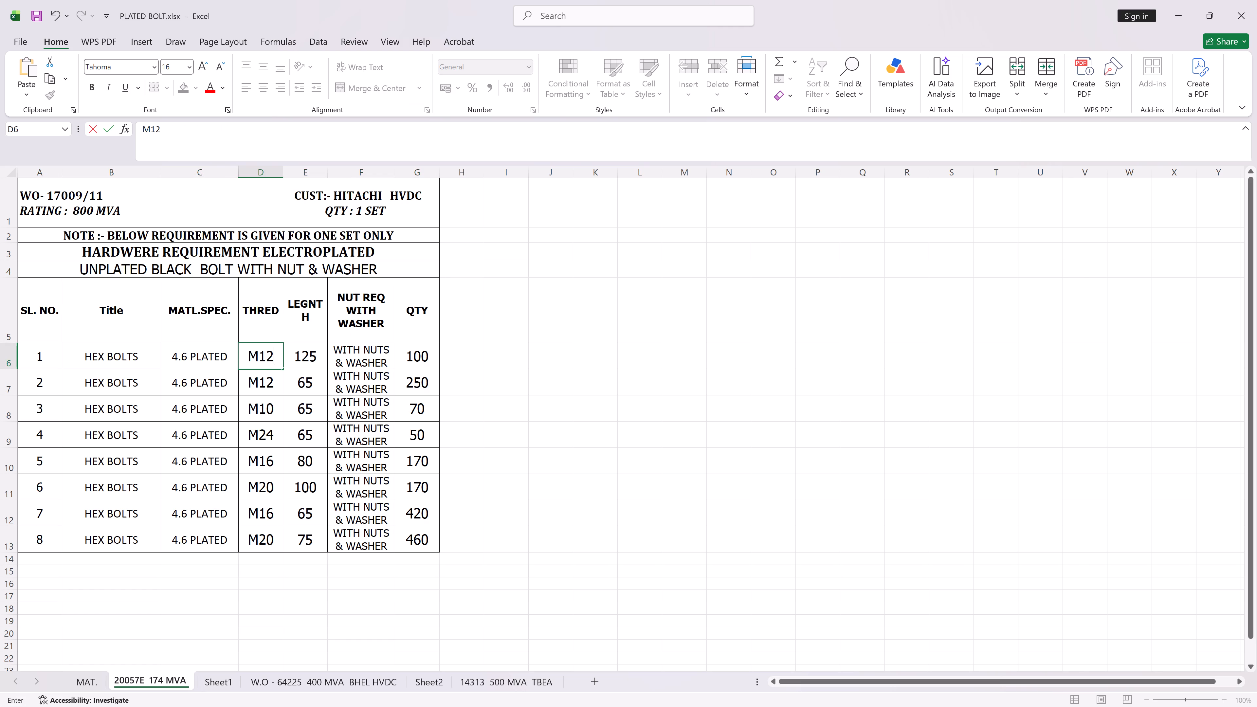
{"action": "key", "text": "Right"}
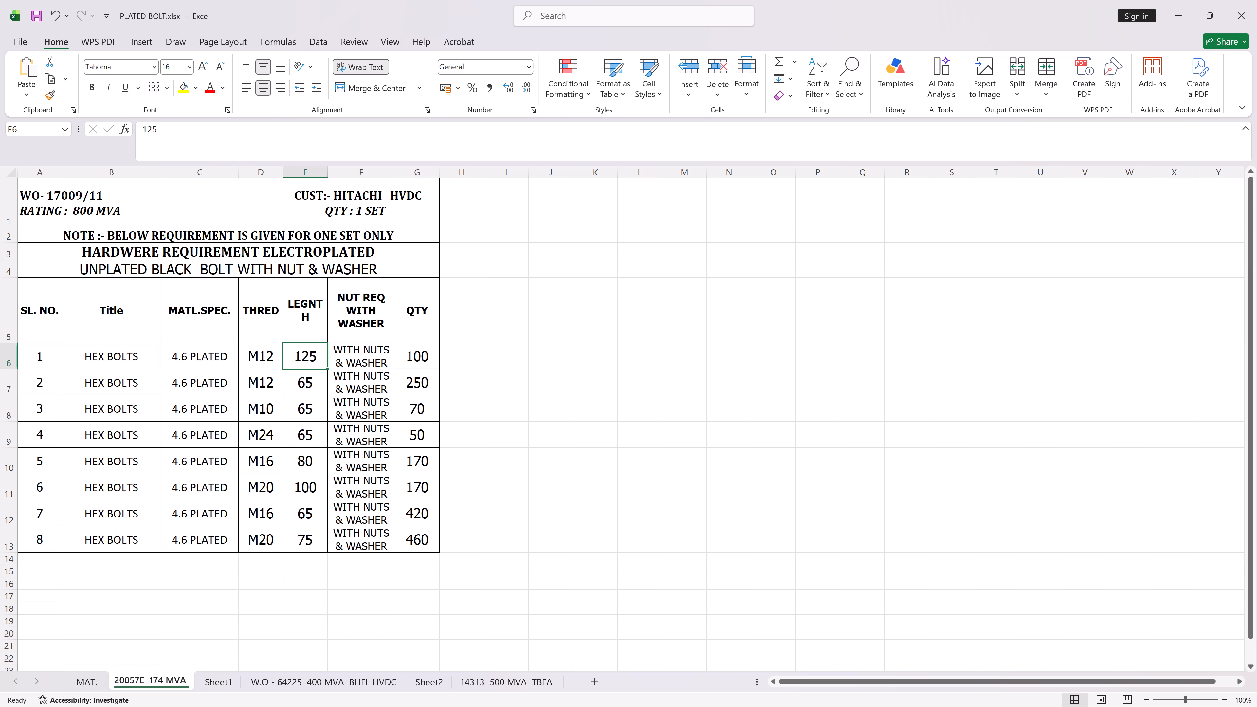
{"action": "type", "text": "65"}
{"action": "key", "text": "Right"}
{"action": "key", "text": "Right"}
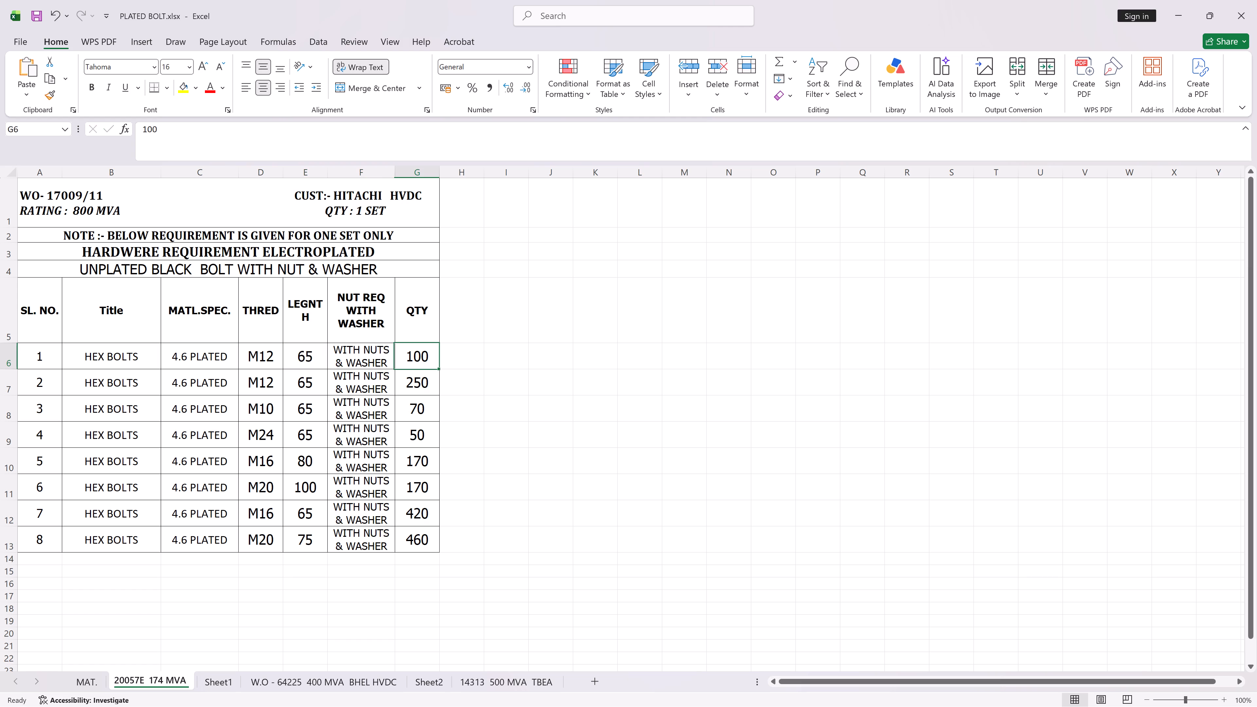
{"action": "type", "text": "485"}
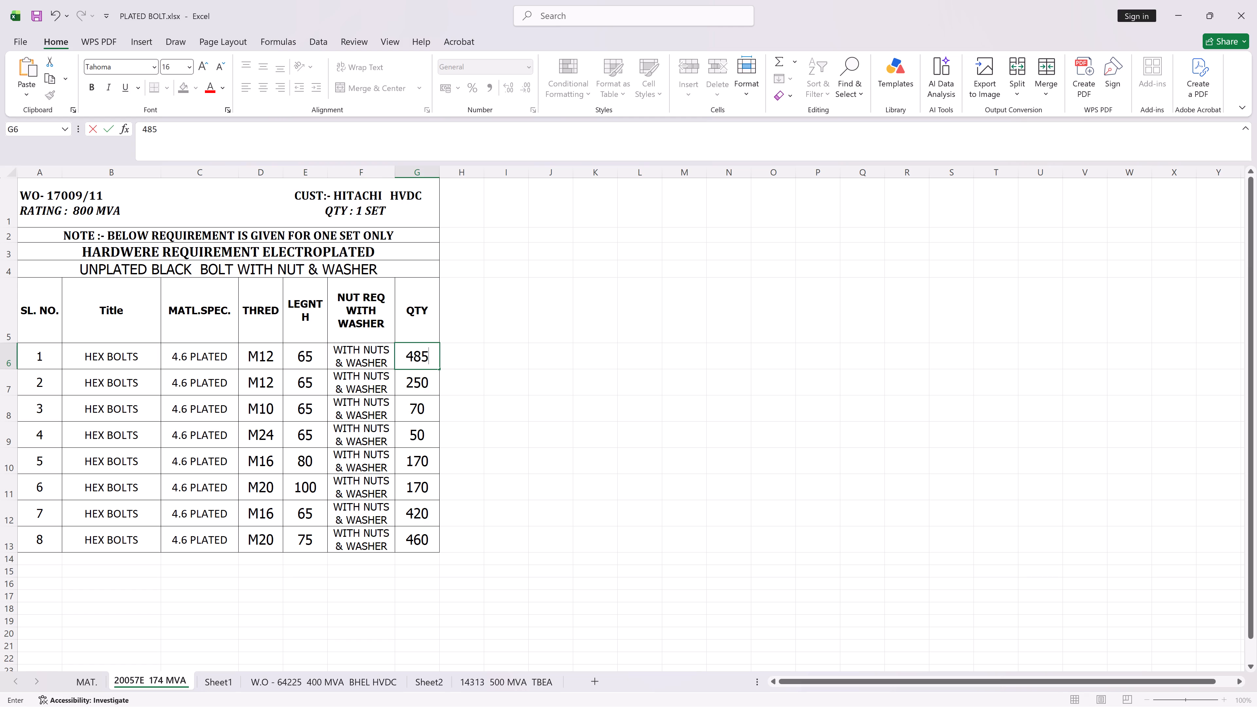
Set the hex bolt at serial number 2 to thread M16 and quantity 350.
{"action": "left_click", "coordinate": [271, 380]}
{"action": "key", "text": "m"}
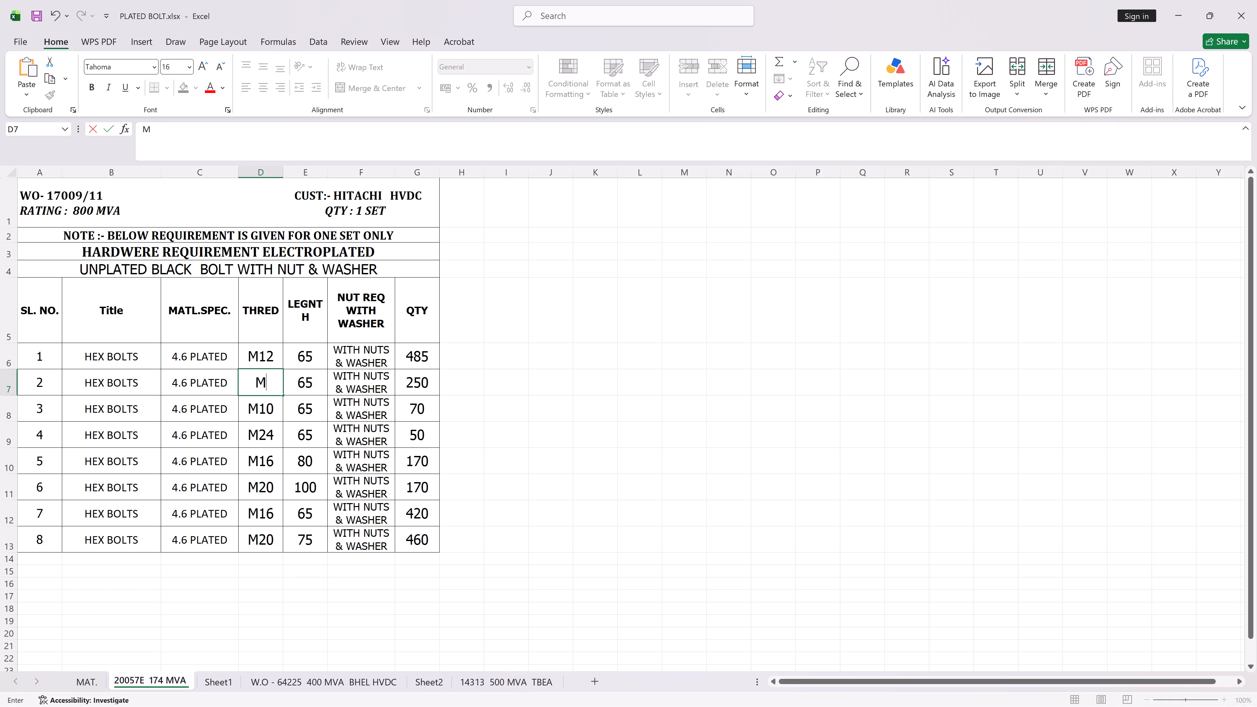
{"action": "type", "text": "16"}
{"action": "key", "text": "Right"}
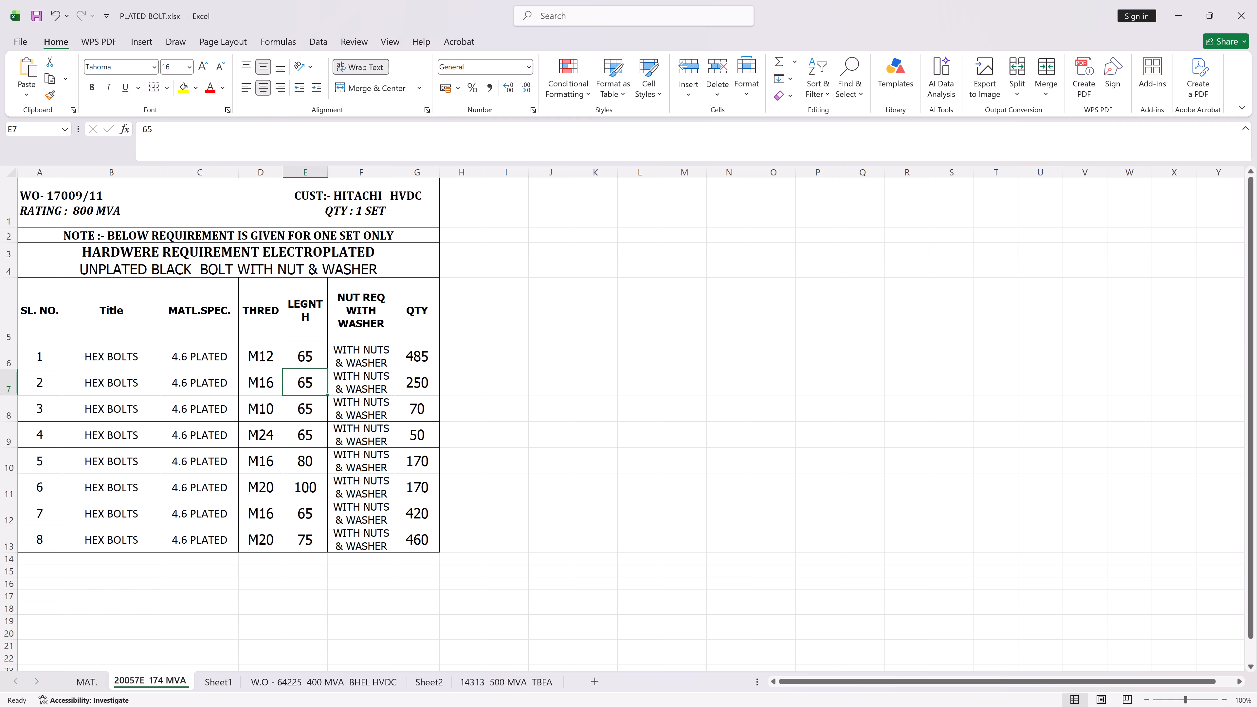
{"action": "key", "text": "Right"}
{"action": "key", "text": "Right"}
{"action": "type", "text": "350"}
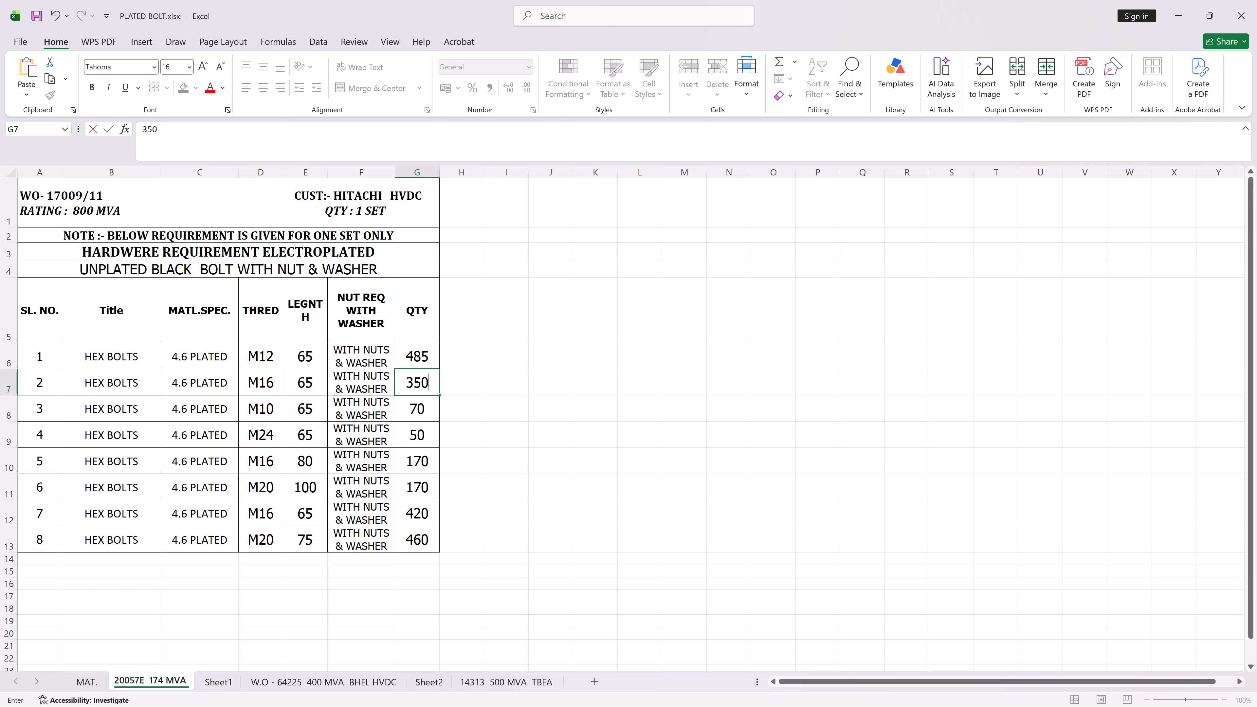
Set the hex bolt at serial number 3 to thread M20, length 75 and quantity 300.
{"action": "left_click", "coordinate": [250, 405]}
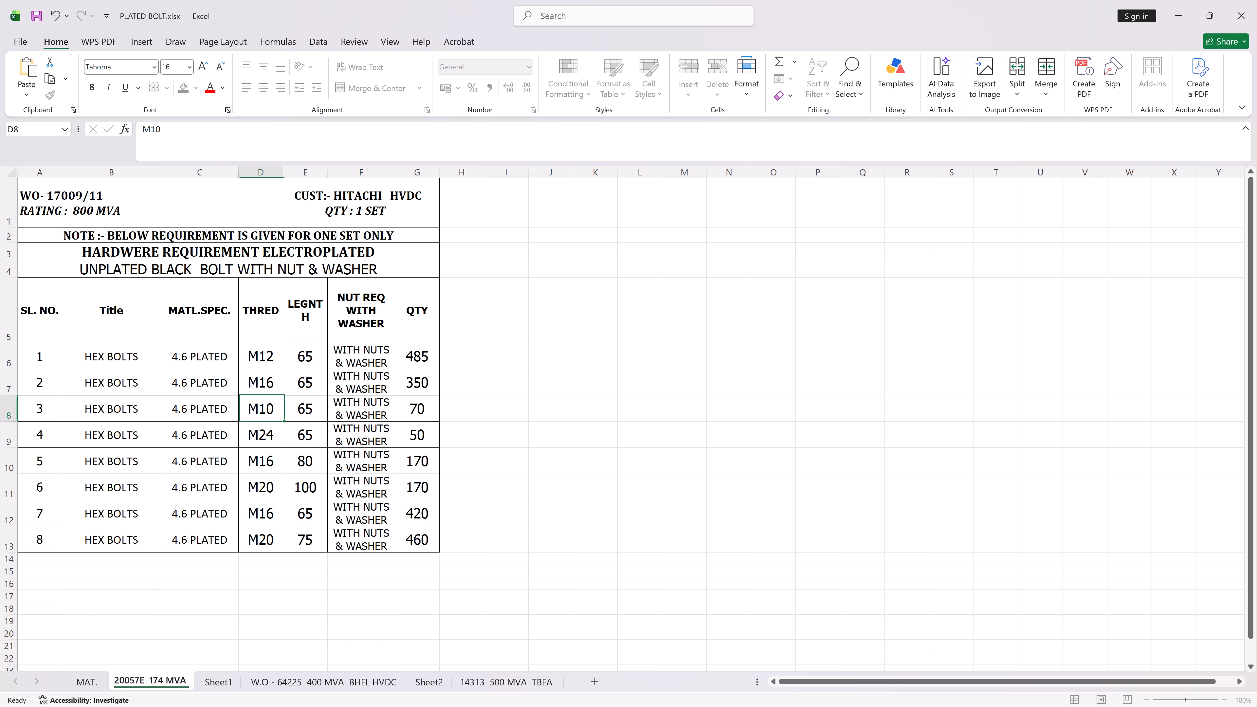
{"action": "type", "text": "M20"}
{"action": "key", "text": "Right"}
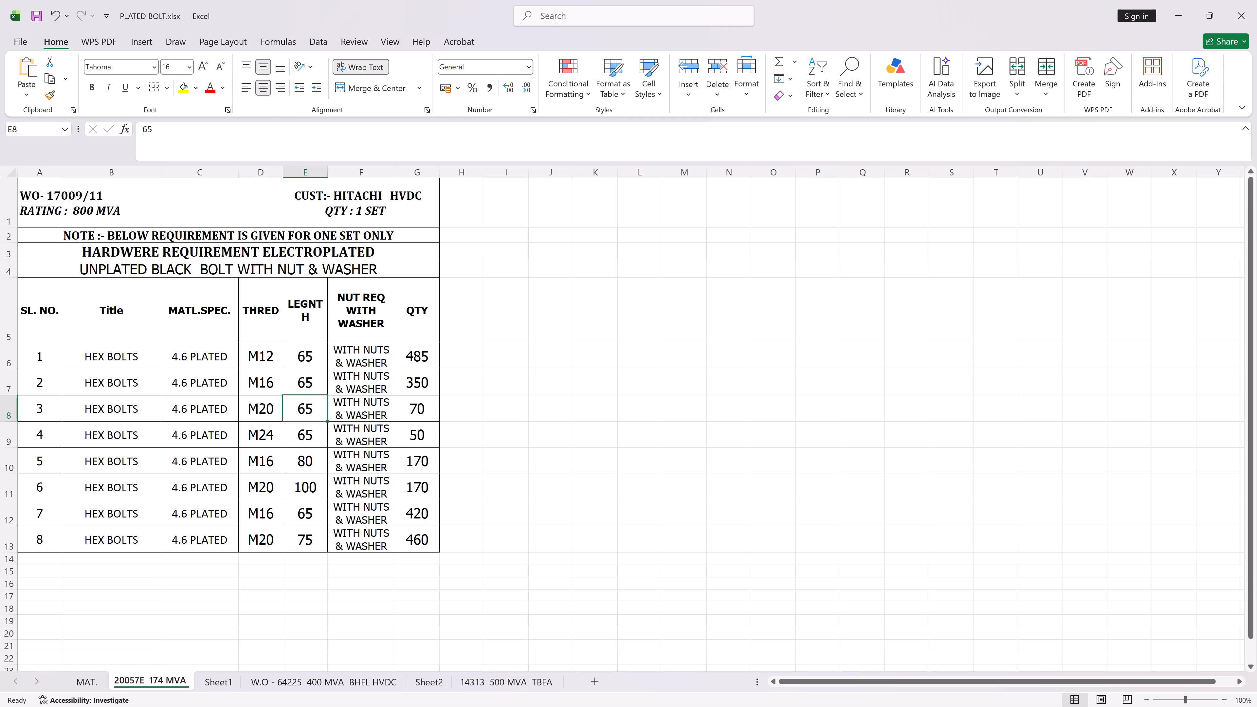
{"action": "type", "text": "75"}
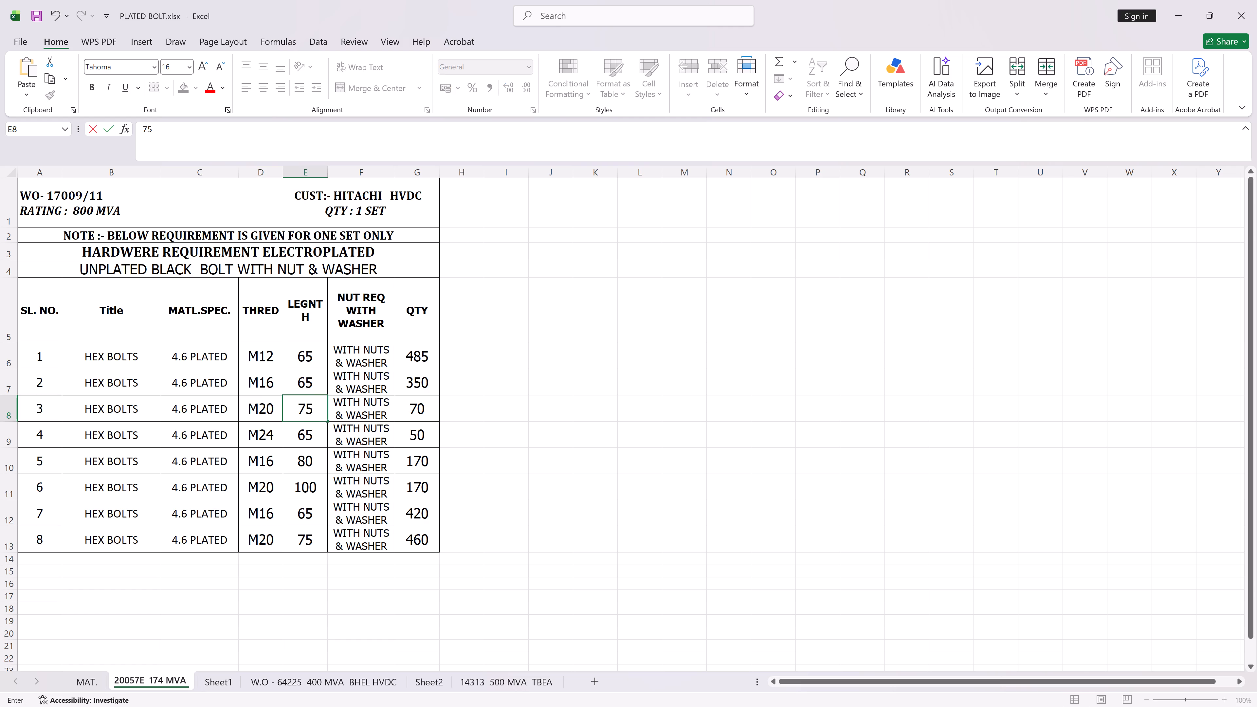
{"action": "key", "text": "Right"}
{"action": "key", "text": "Right"}
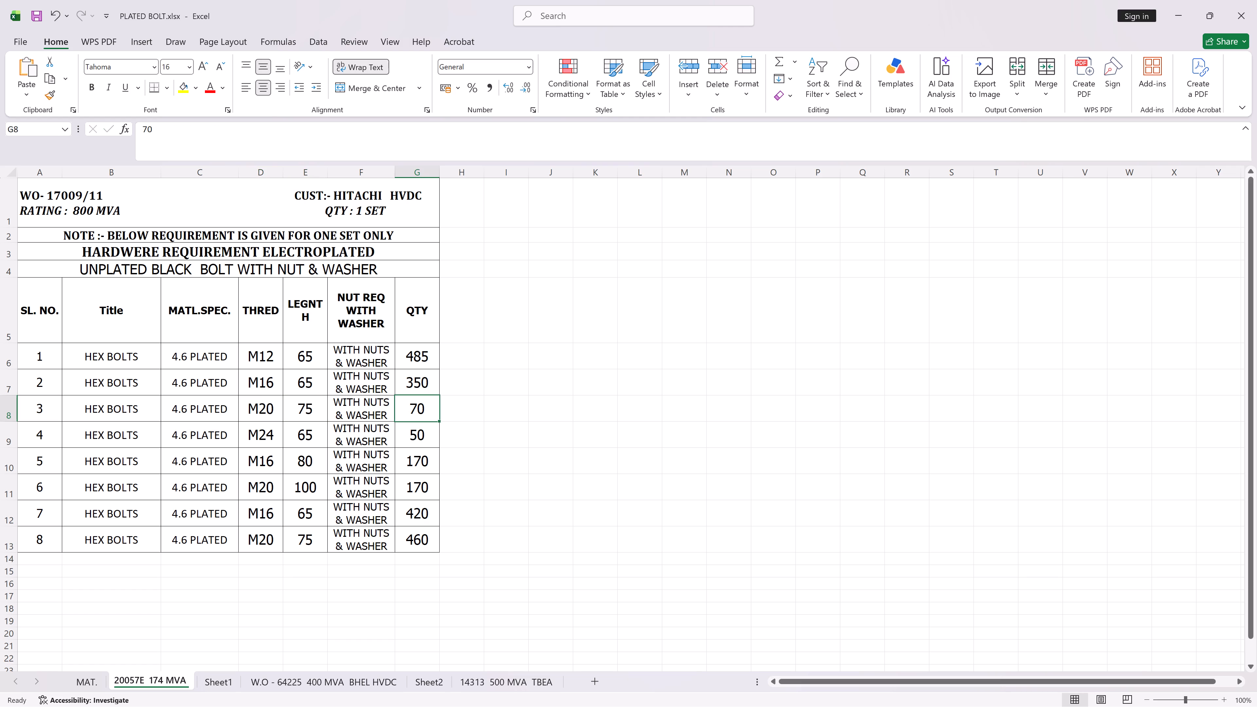
{"action": "type", "text": "300"}
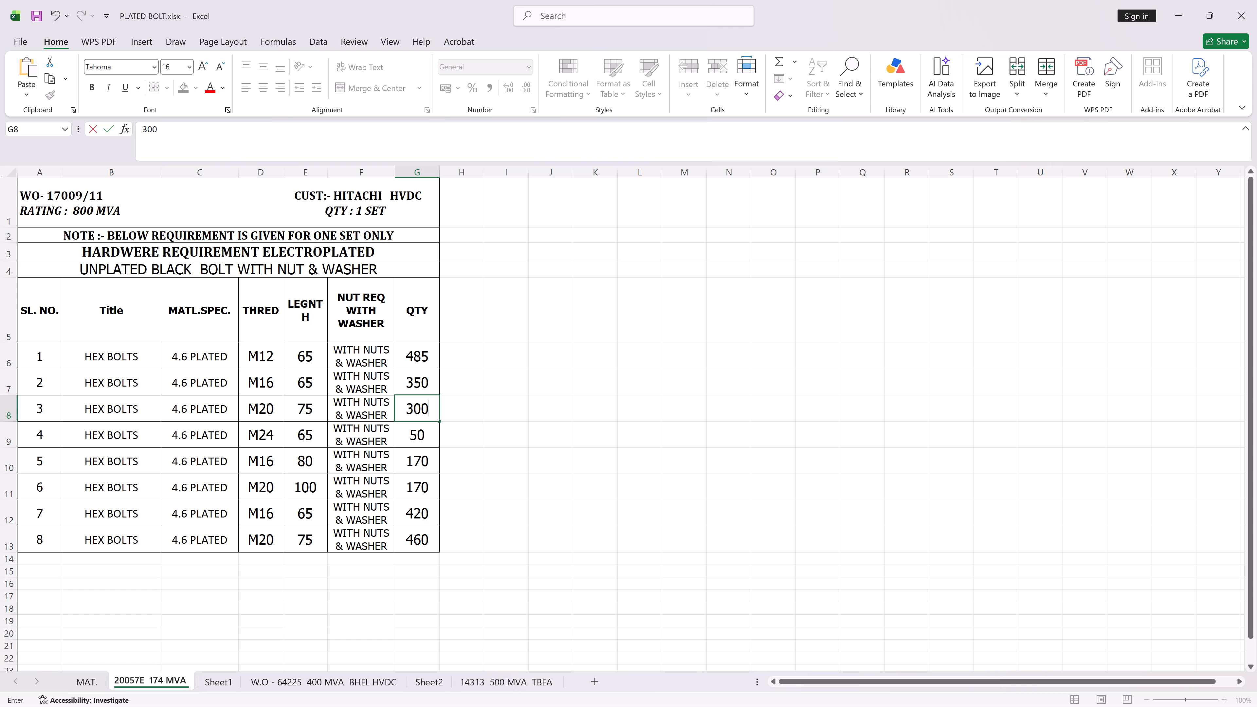
Set the M24 hex bolt at serial number 4 to length 100 and quantity 230.
{"action": "left_click", "coordinate": [300, 431]}
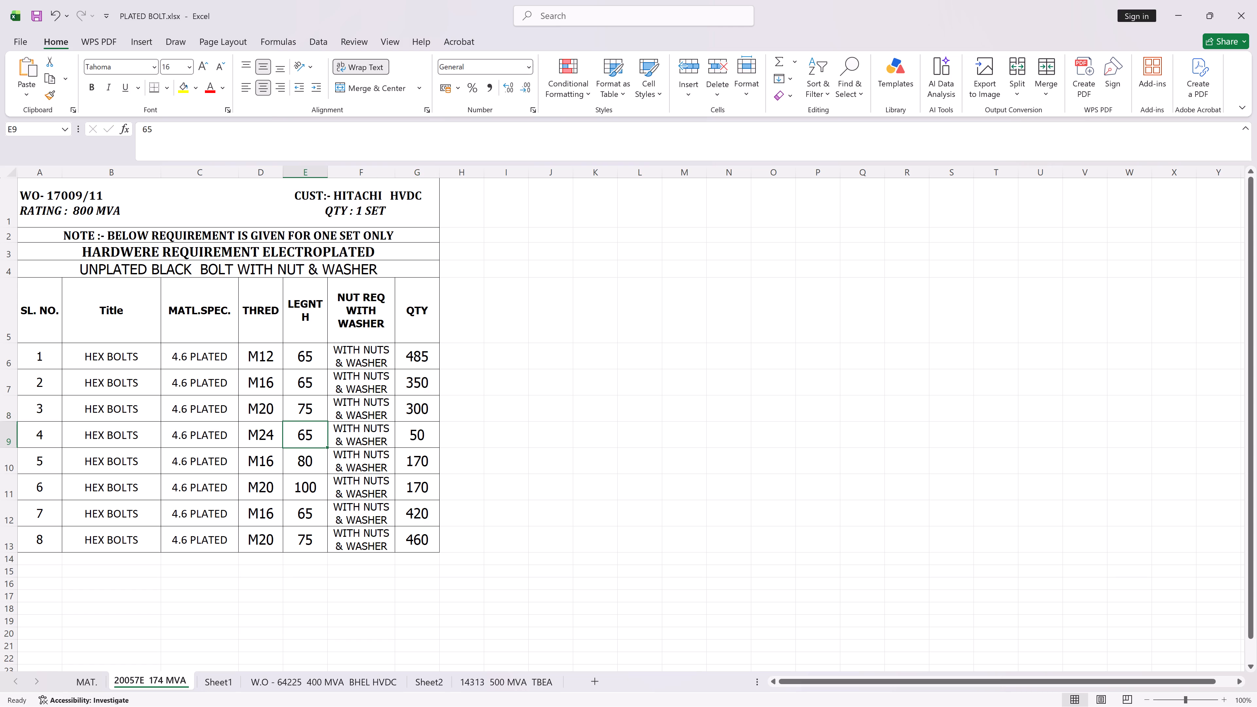
{"action": "type", "text": "100"}
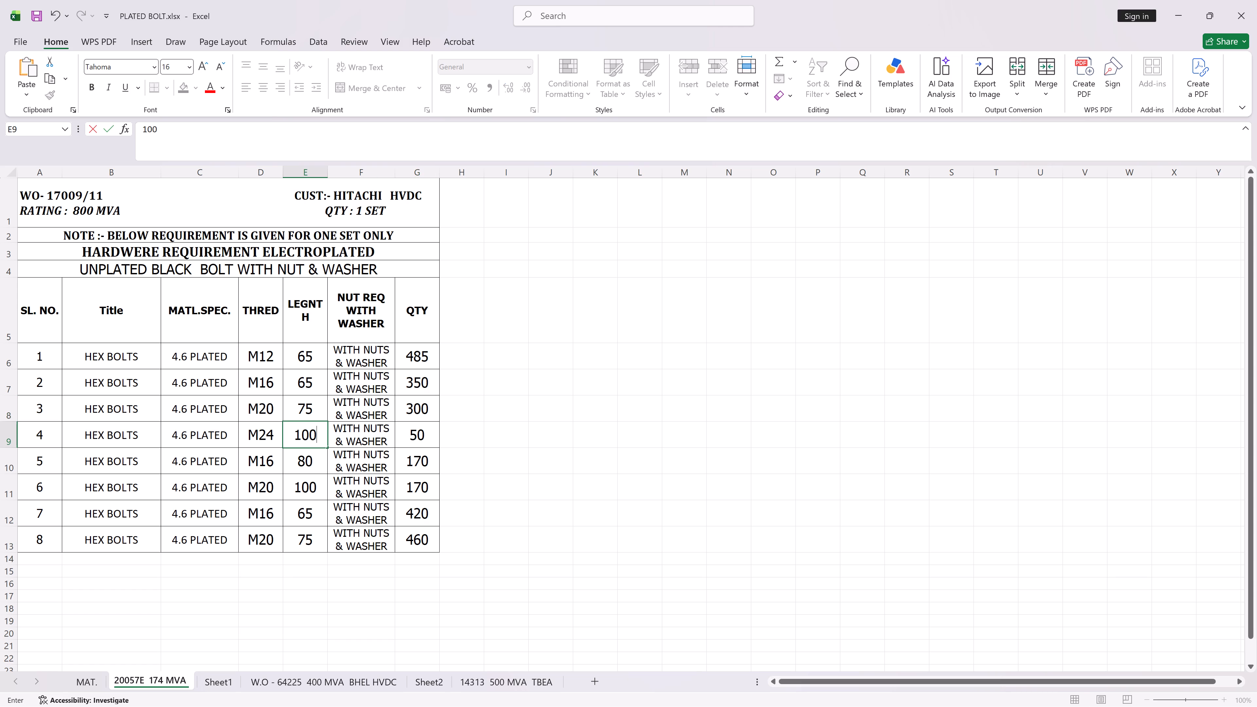
{"action": "key", "text": "Right"}
{"action": "key", "text": "Right"}
{"action": "type", "text": "230"}
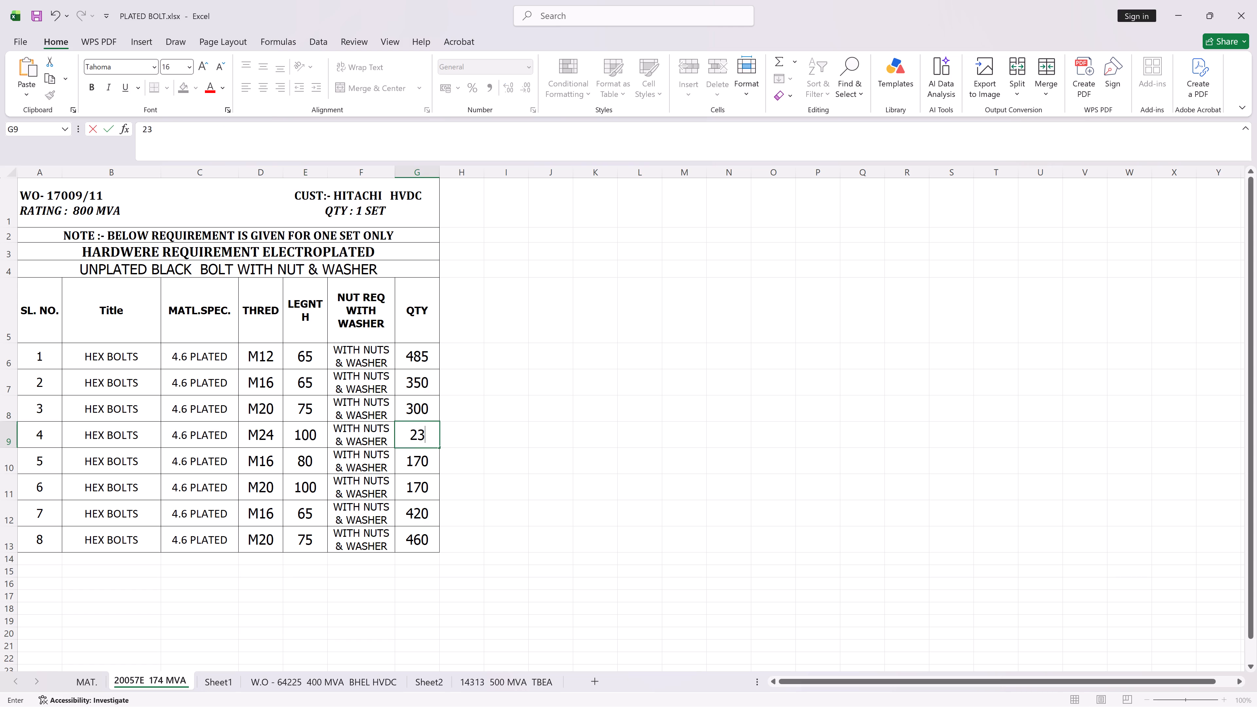
Set the hex bolt at serial number 5 to thread M20, length 100 and quantity 200.
{"action": "left_click", "coordinate": [266, 464]}
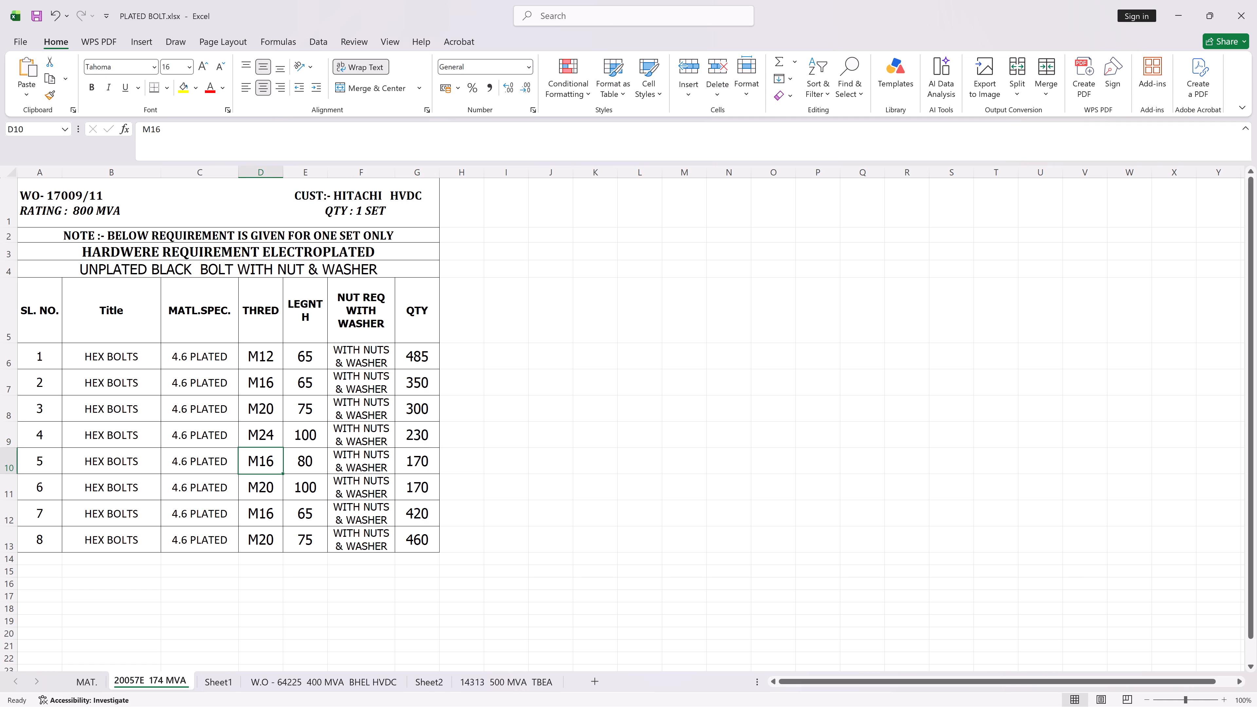
{"action": "type", "text": "M20"}
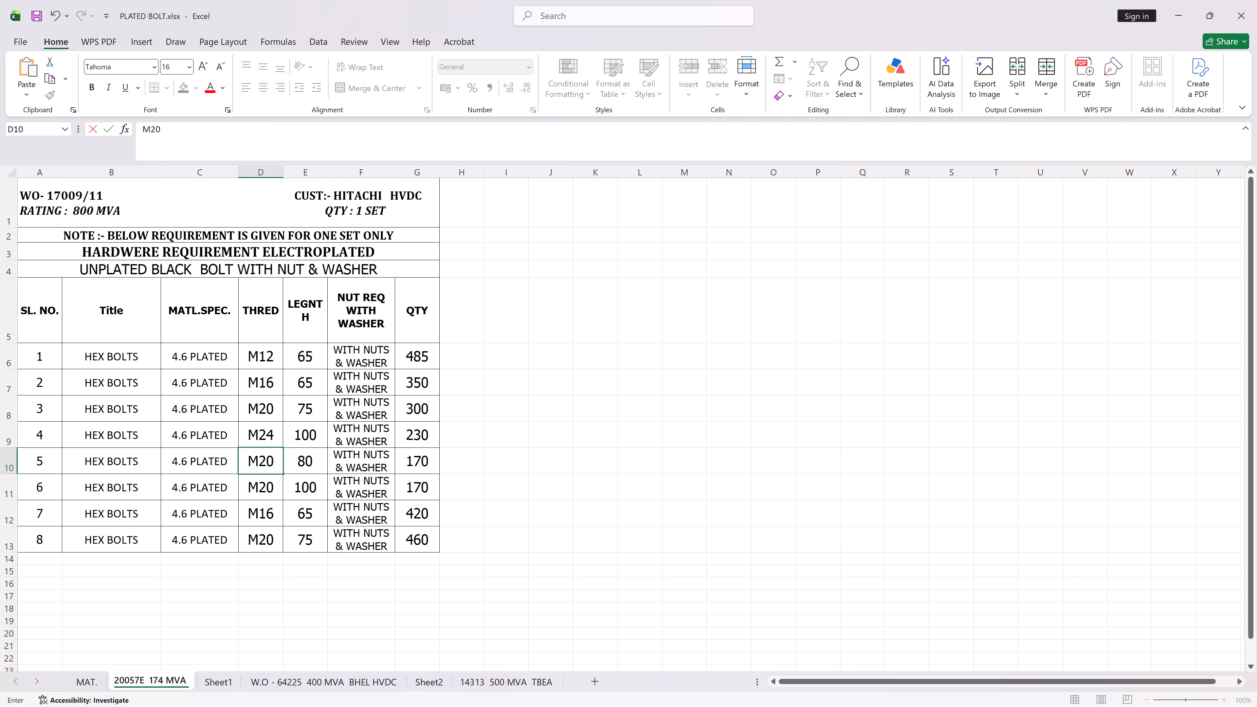
{"action": "key", "text": "Right"}
{"action": "type", "text": "100"}
{"action": "key", "text": "Right"}
{"action": "key", "text": "Right"}
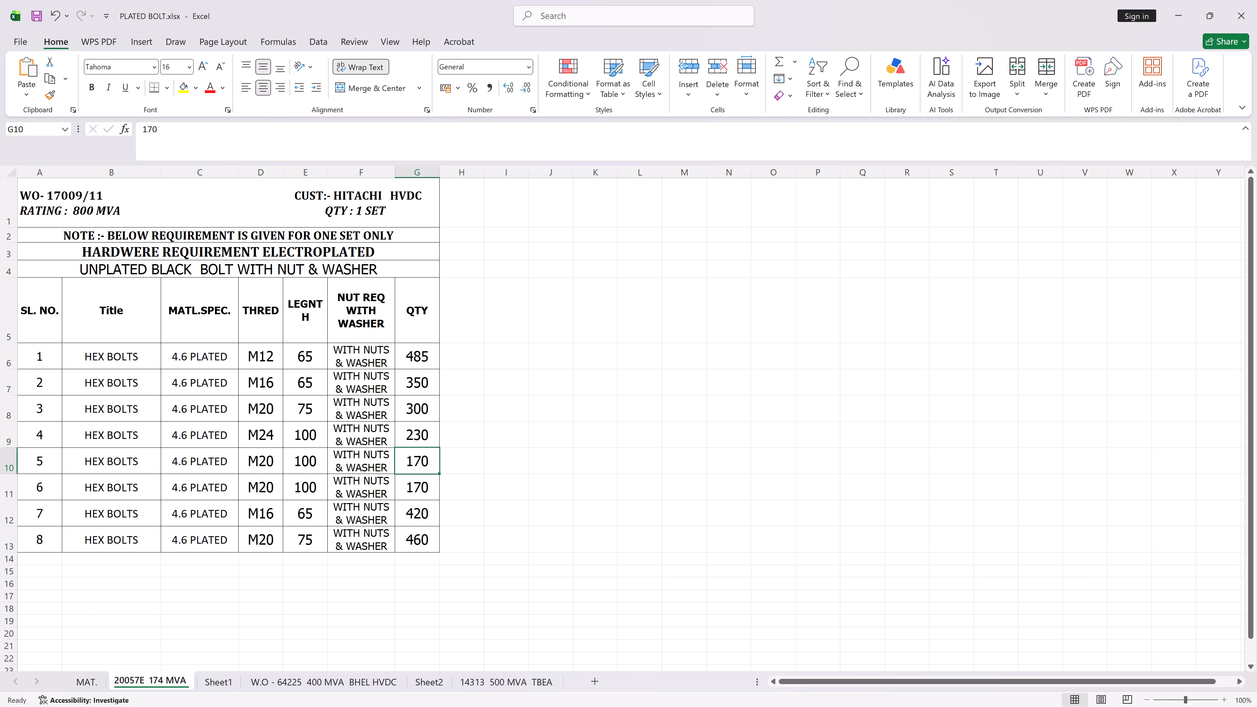
{"action": "type", "text": "200"}
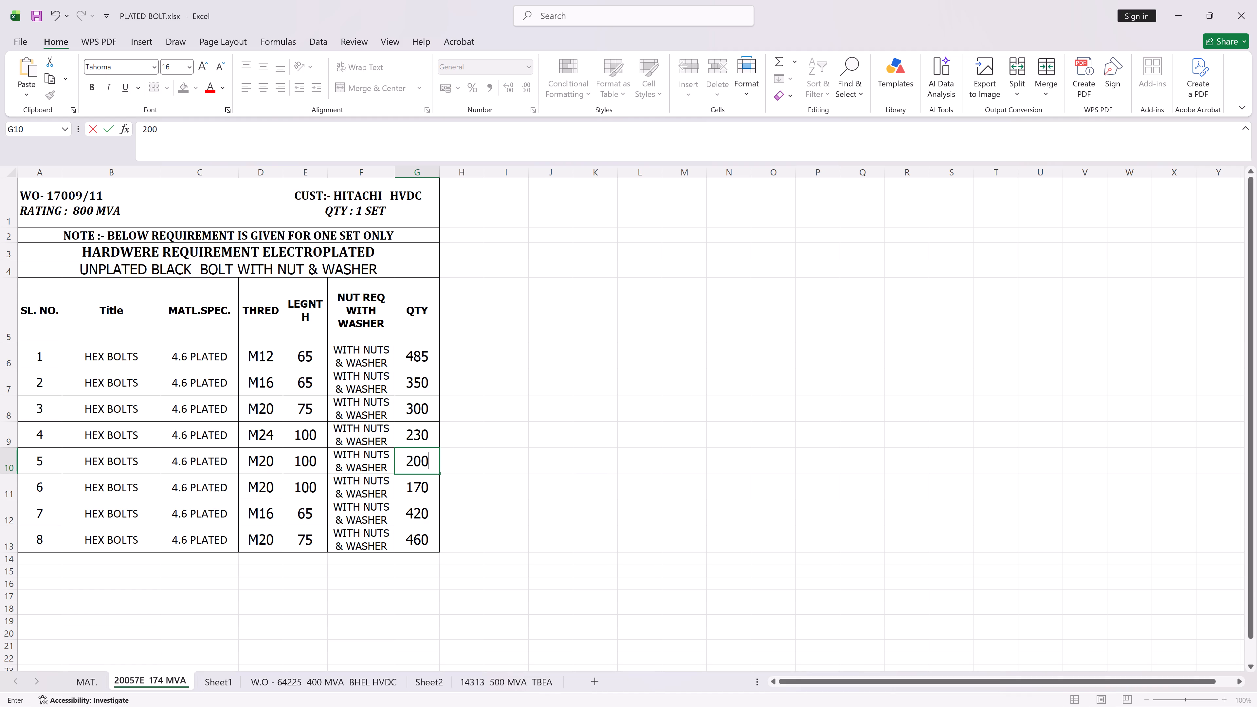
Set the hex bolt at serial number 7 to thread M10 and quantity 100.
{"action": "left_click", "coordinate": [260, 514]}
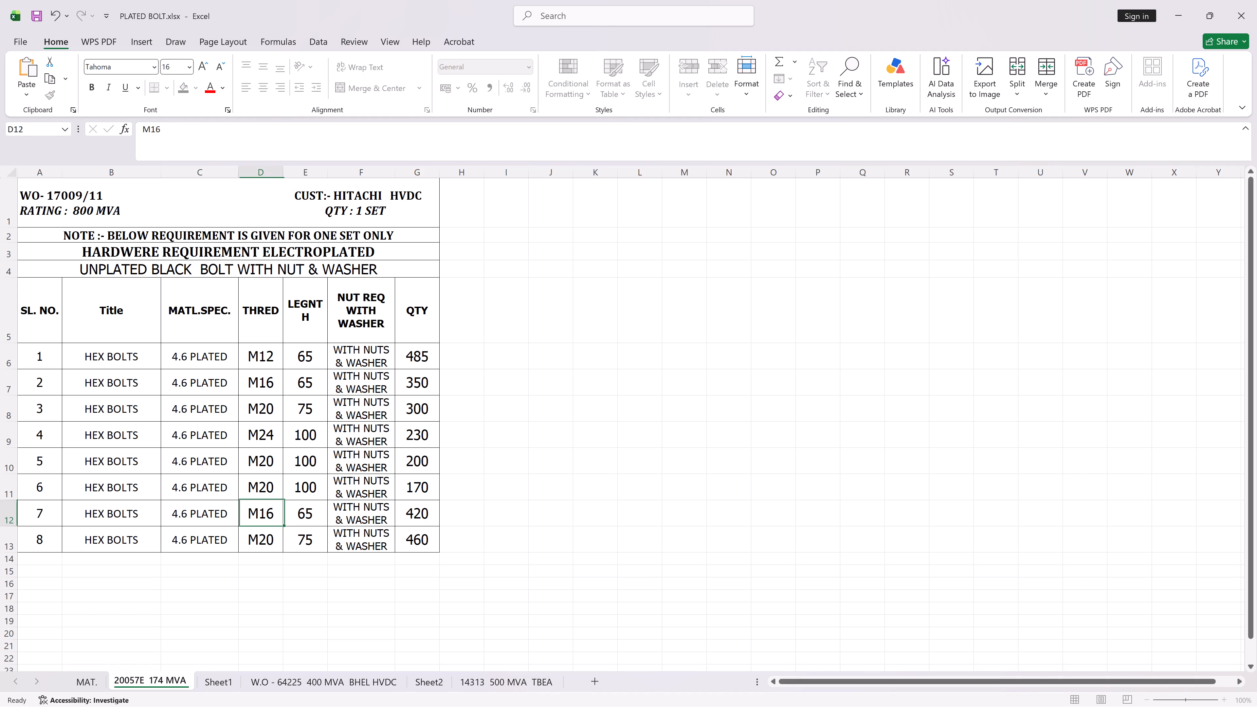
{"action": "type", "text": "M10"}
{"action": "key", "text": "Right"}
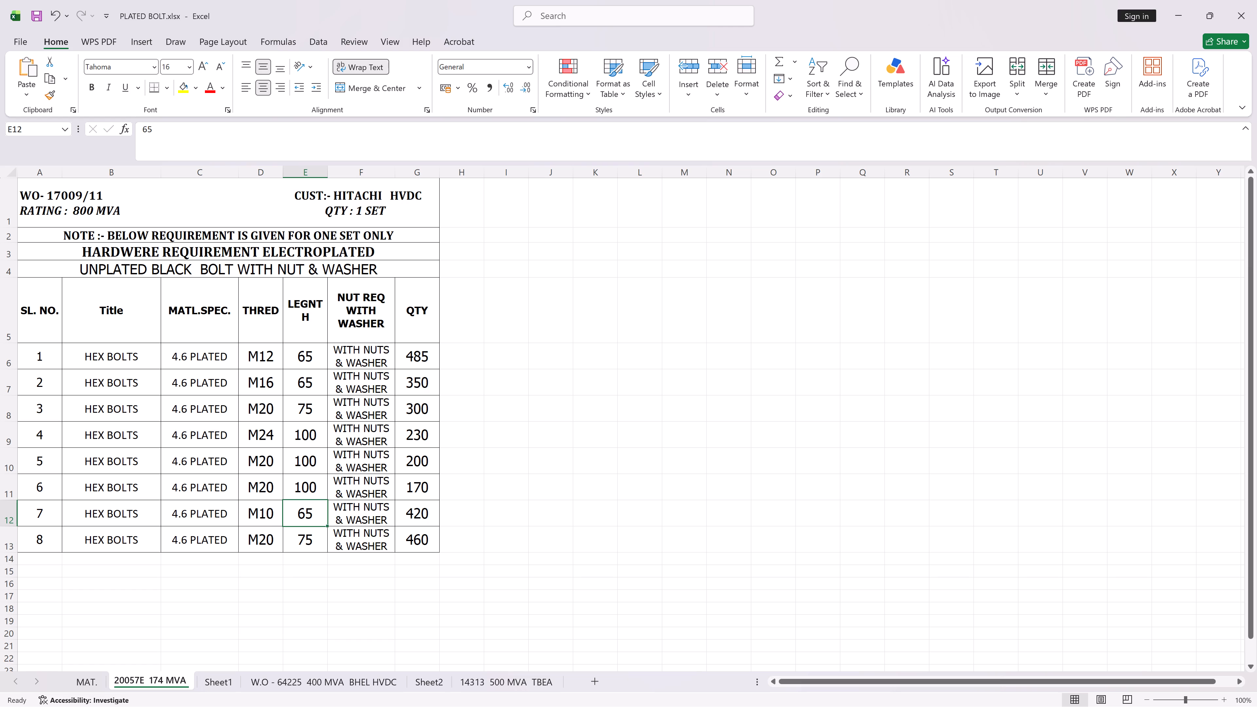
{"action": "left_click", "coordinate": [426, 517]}
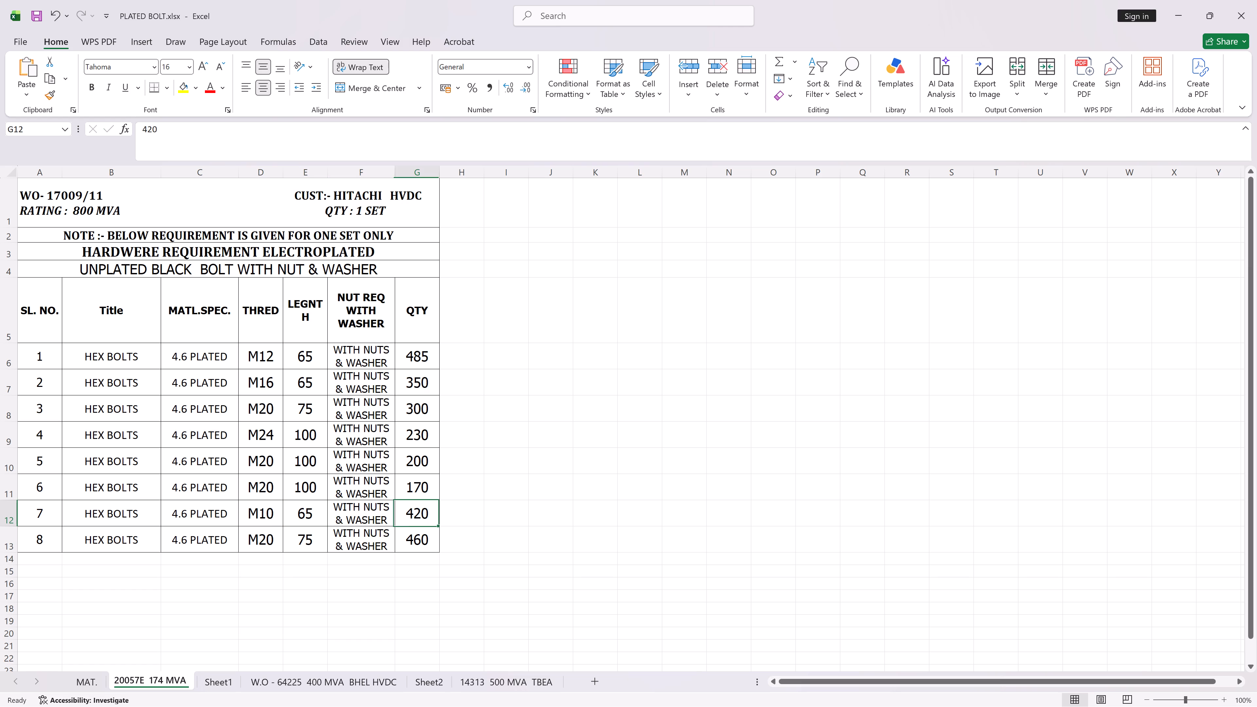
{"action": "type", "text": "100"}
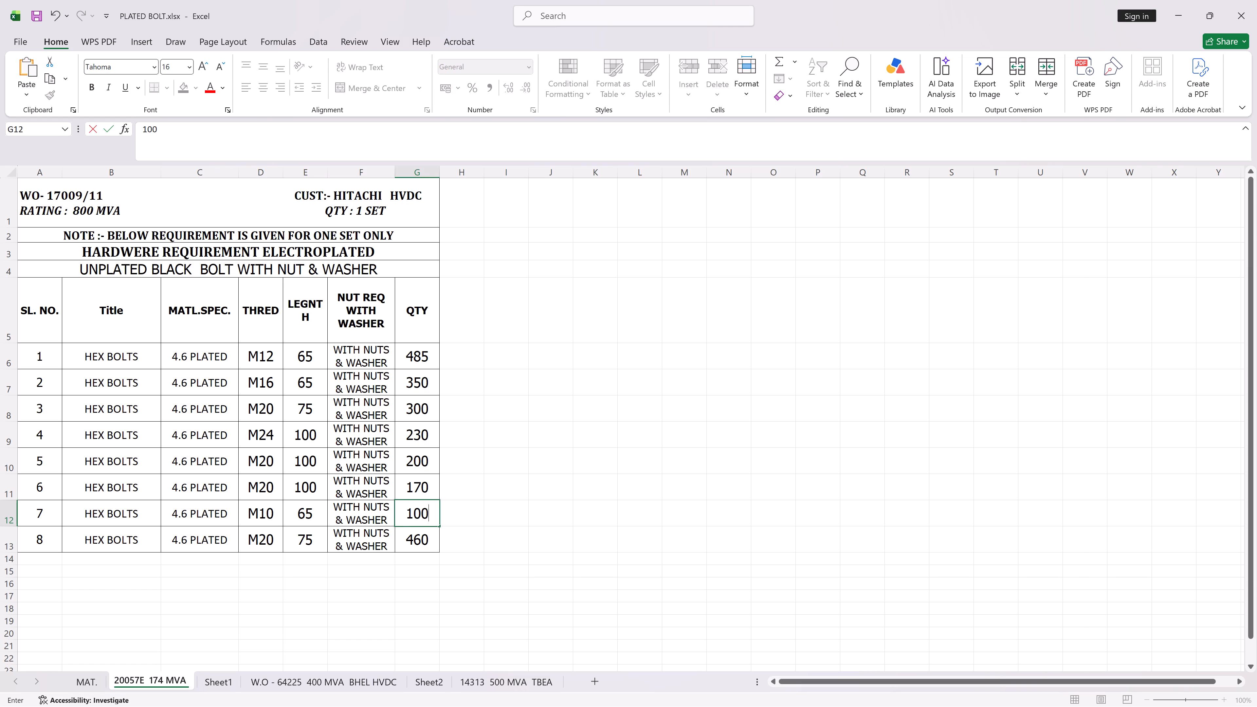
Set the hex bolt at serial number 6 to thread M8, length 50 and quantity 30.
{"action": "left_click", "coordinate": [265, 490]}
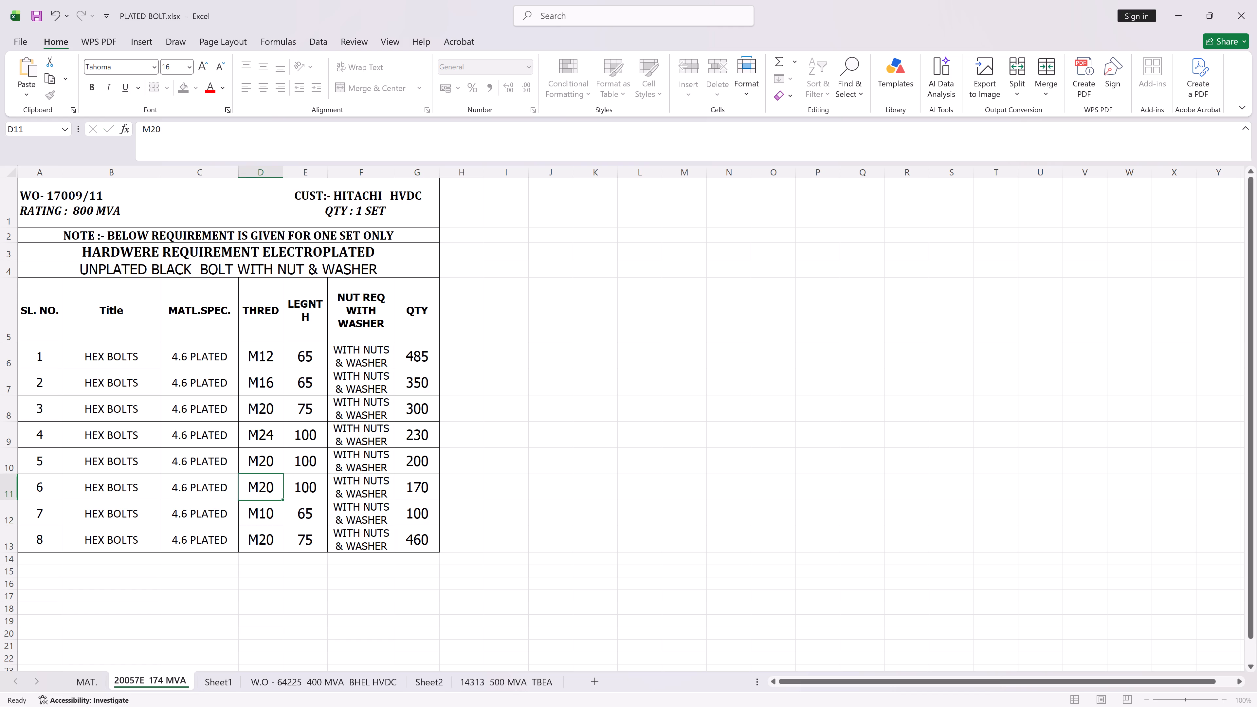
{"action": "type", "text": "M8"}
{"action": "key", "text": "Right"}
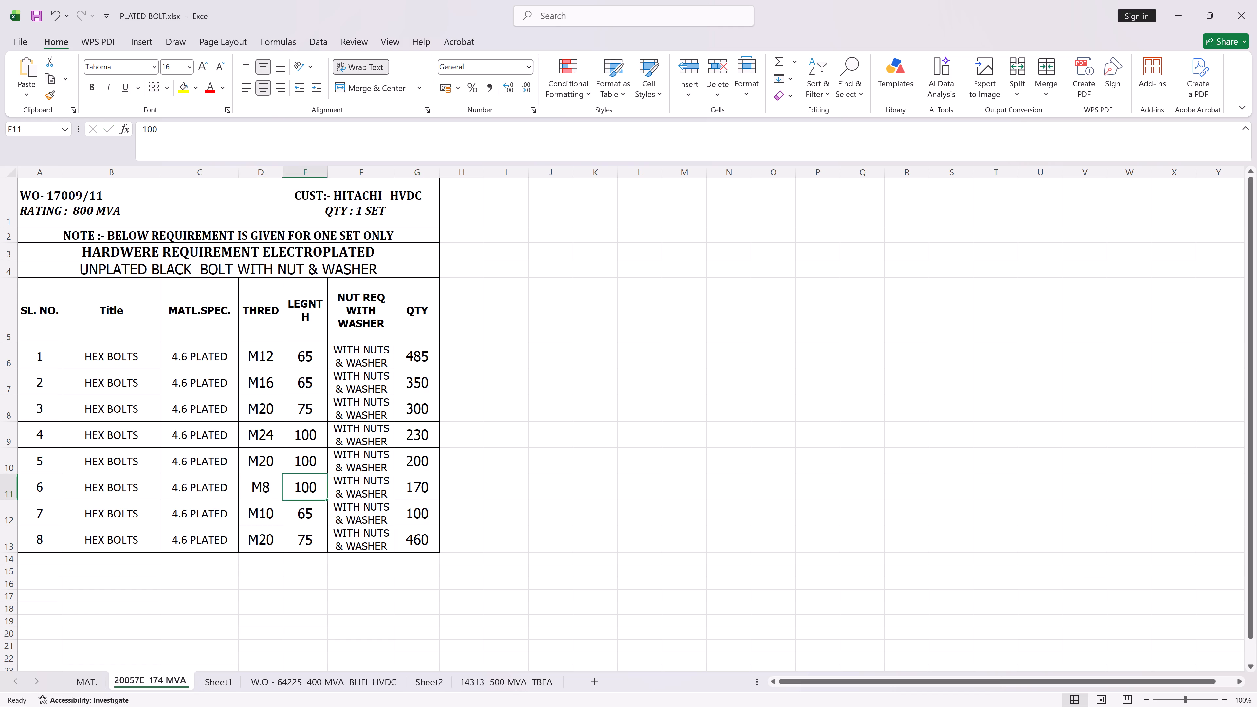
{"action": "key", "text": "Right"}
{"action": "key", "text": "Left"}
{"action": "type", "text": "50"}
{"action": "key", "text": "Right"}
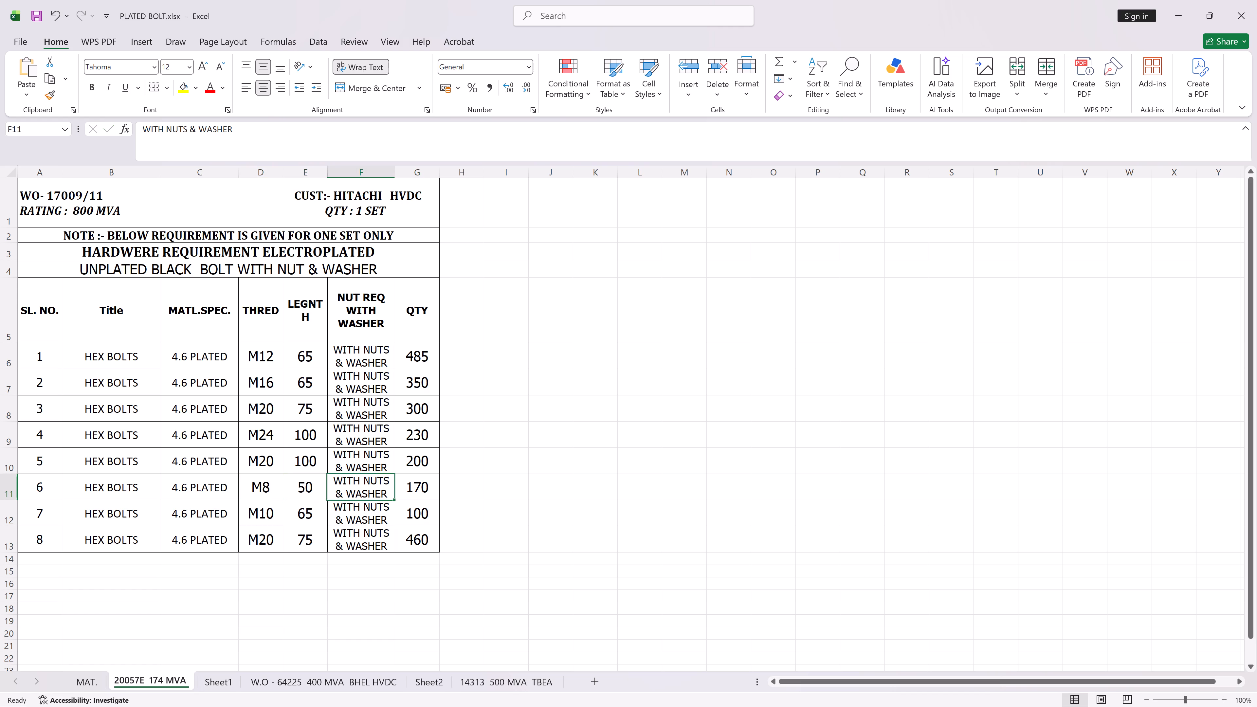
{"action": "key", "text": "Right"}
{"action": "type", "text": "30"}
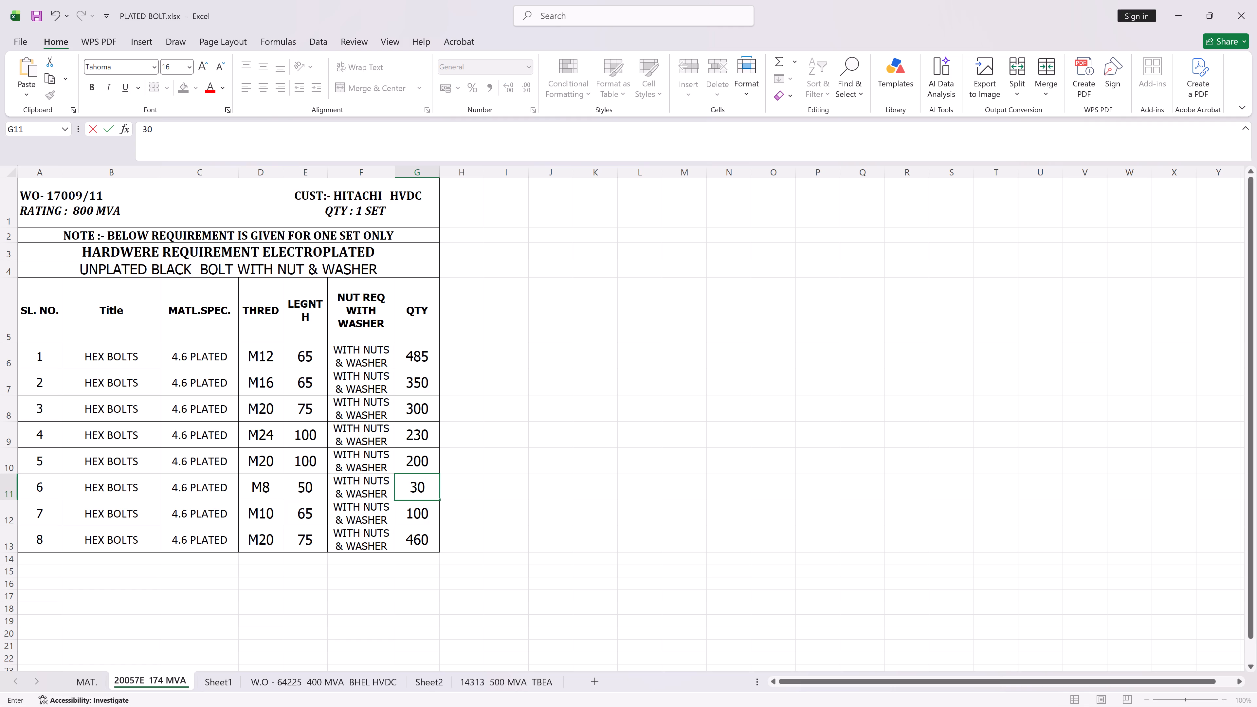
Clear the contents of the serial number 8 row in the bolt list and save the workbook.
{"action": "left_click_drag", "start_coordinate": [34, 539], "coordinate": [403, 539]}
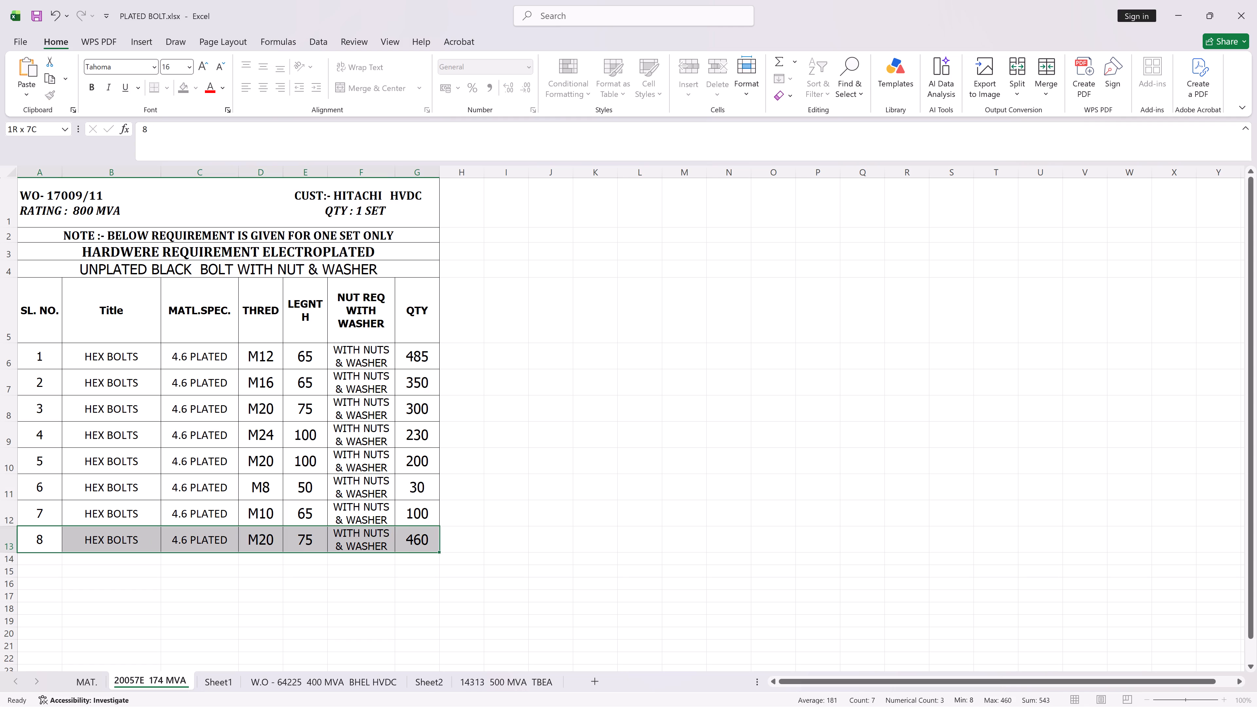
{"action": "key", "text": "Delete"}
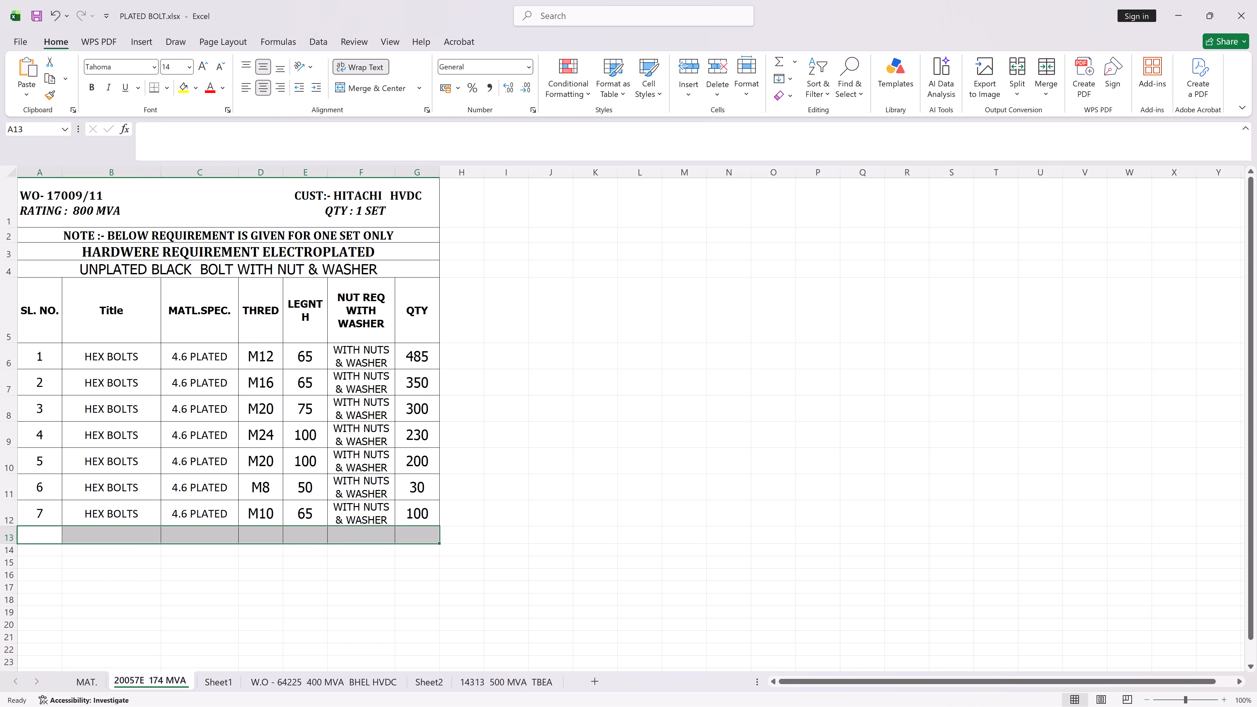
{"action": "key", "text": "ctrl+s"}
{"action": "key", "text": "ctrl+s"}
{"action": "key", "text": "ctrl+s"}
{"action": "key", "text": "ctrl+s"}
Print the unplated black bolt sheet on the RICOH M 2310N printer using its A4 profile.
{"action": "left_click_drag", "start_coordinate": [37, 188], "coordinate": [211, 524]}
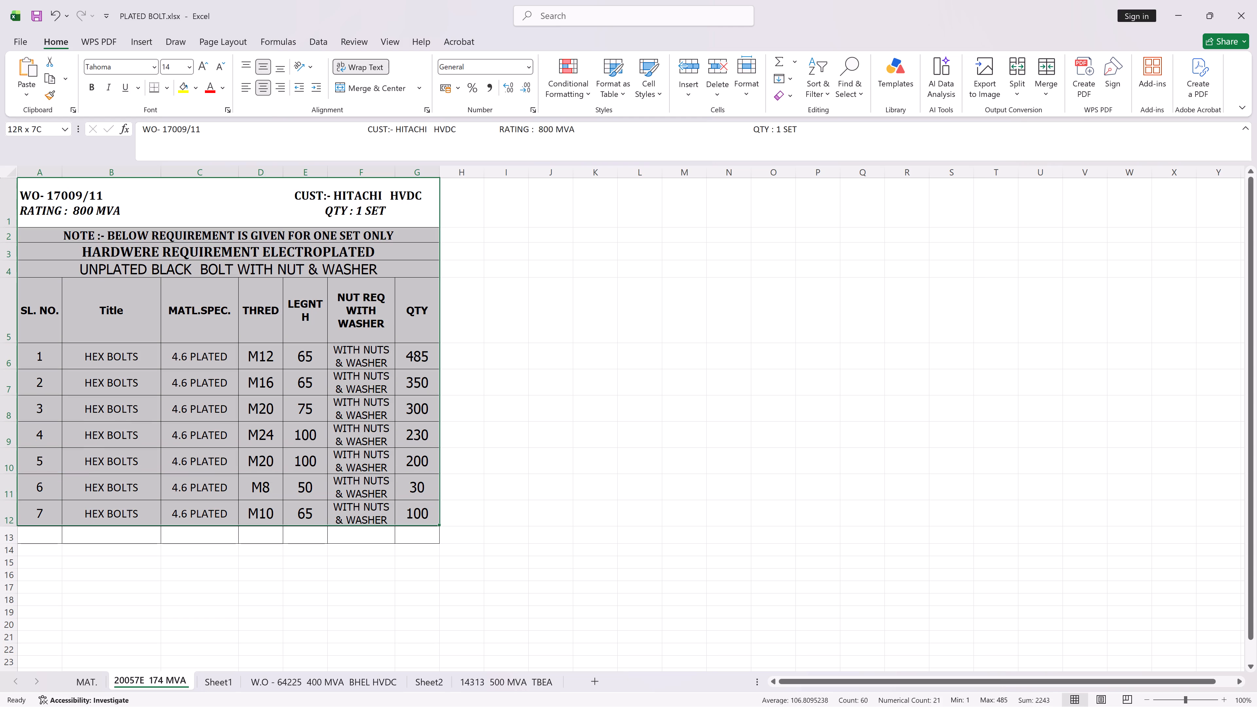
{"action": "left_click_drag", "start_coordinate": [211, 524], "coordinate": [213, 535]}
{"action": "key", "text": "ctrl+p"}
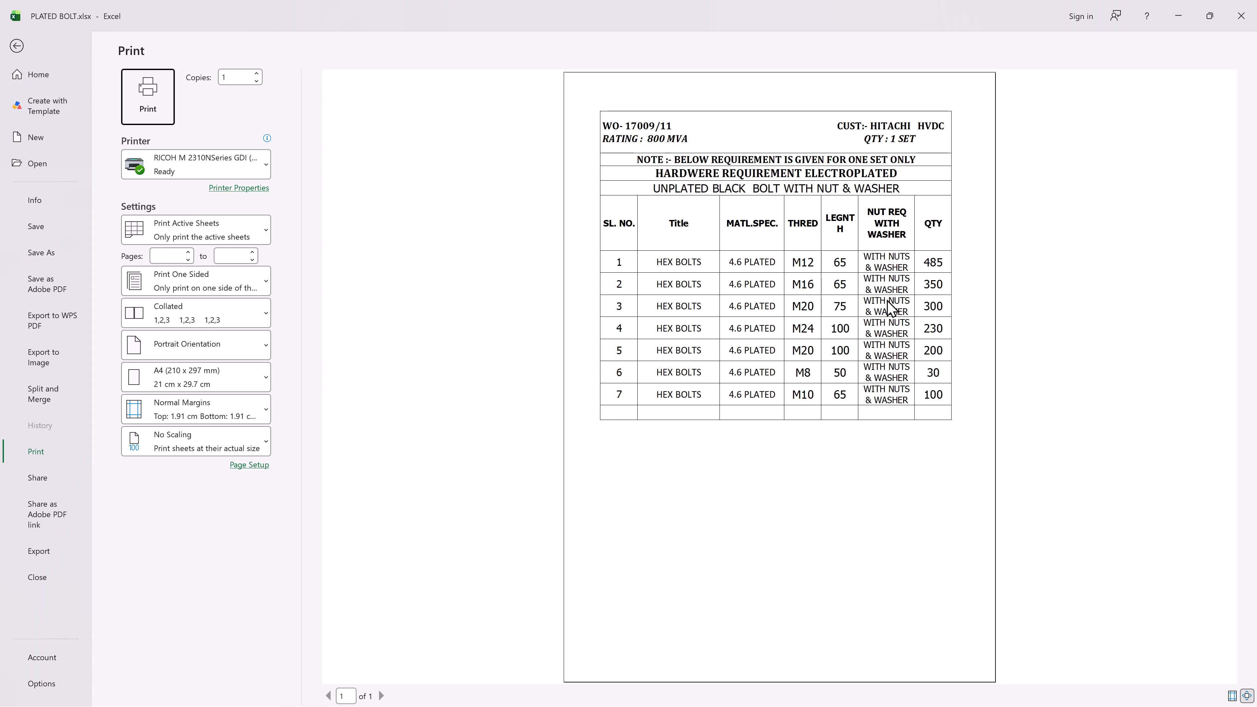
{"action": "left_click", "coordinate": [249, 189]}
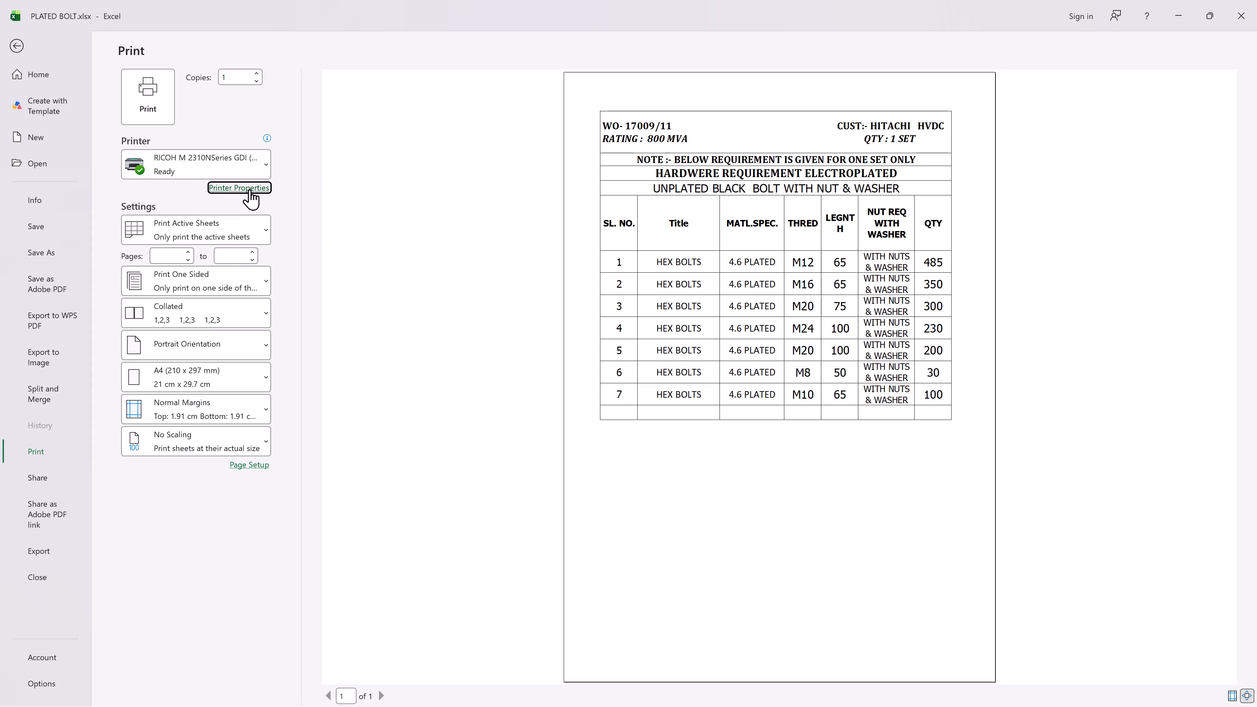
{"action": "left_click", "coordinate": [80, 246]}
{"action": "left_click", "coordinate": [54, 261]}
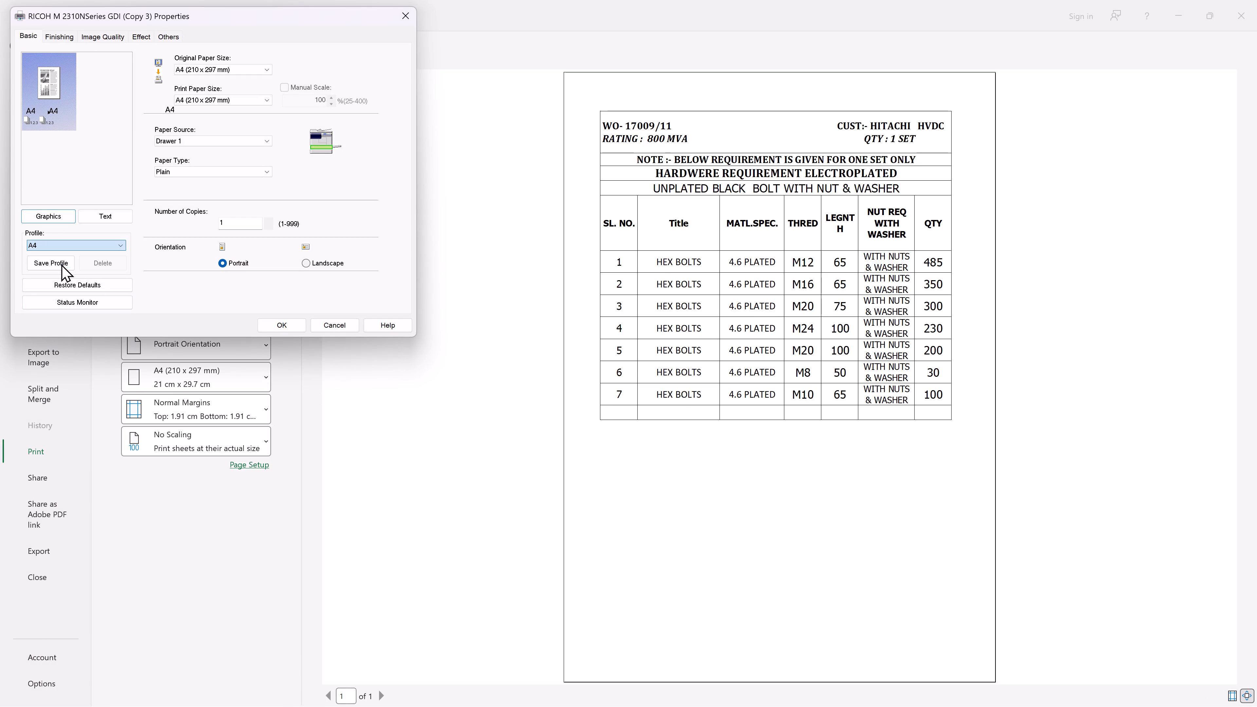
{"action": "left_click", "coordinate": [293, 322]}
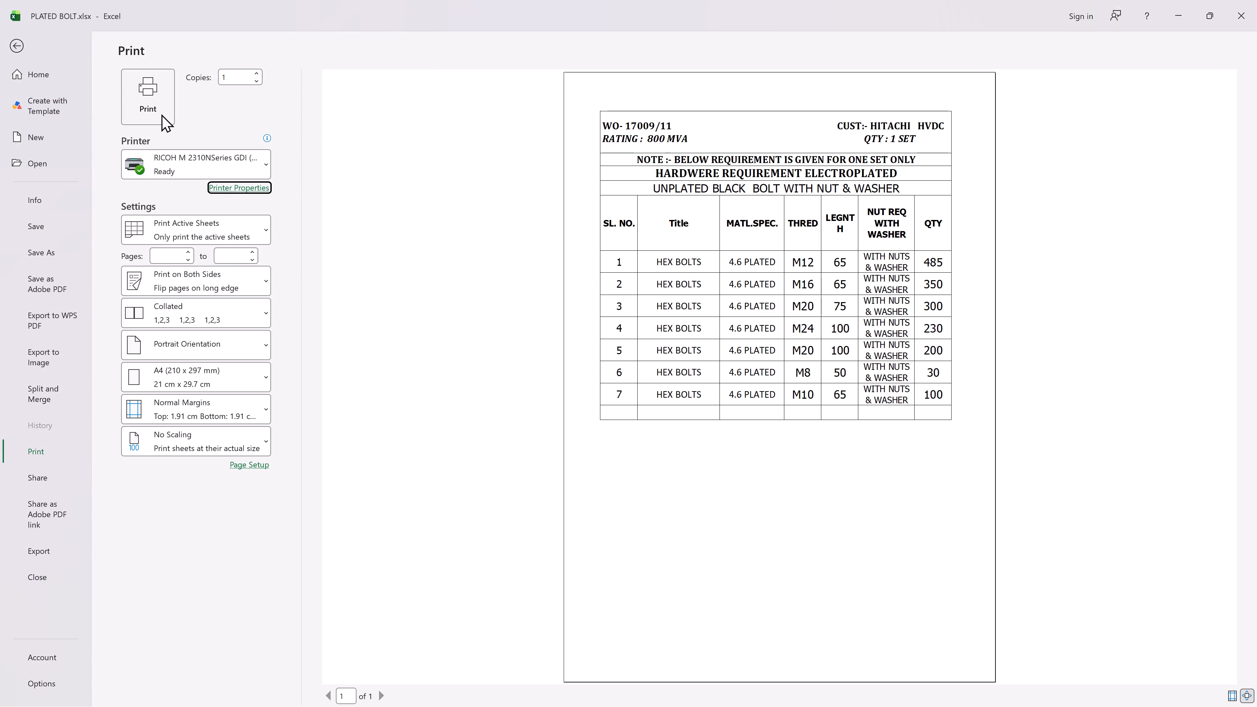
{"action": "left_click", "coordinate": [158, 102]}
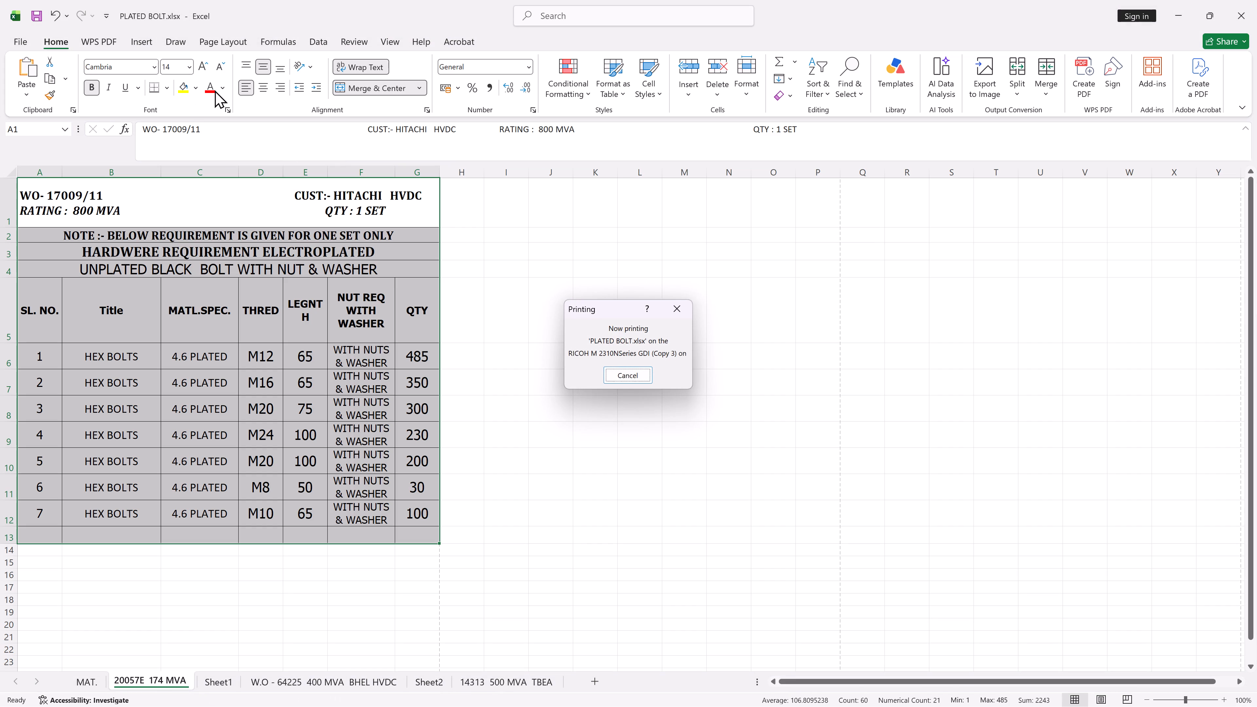
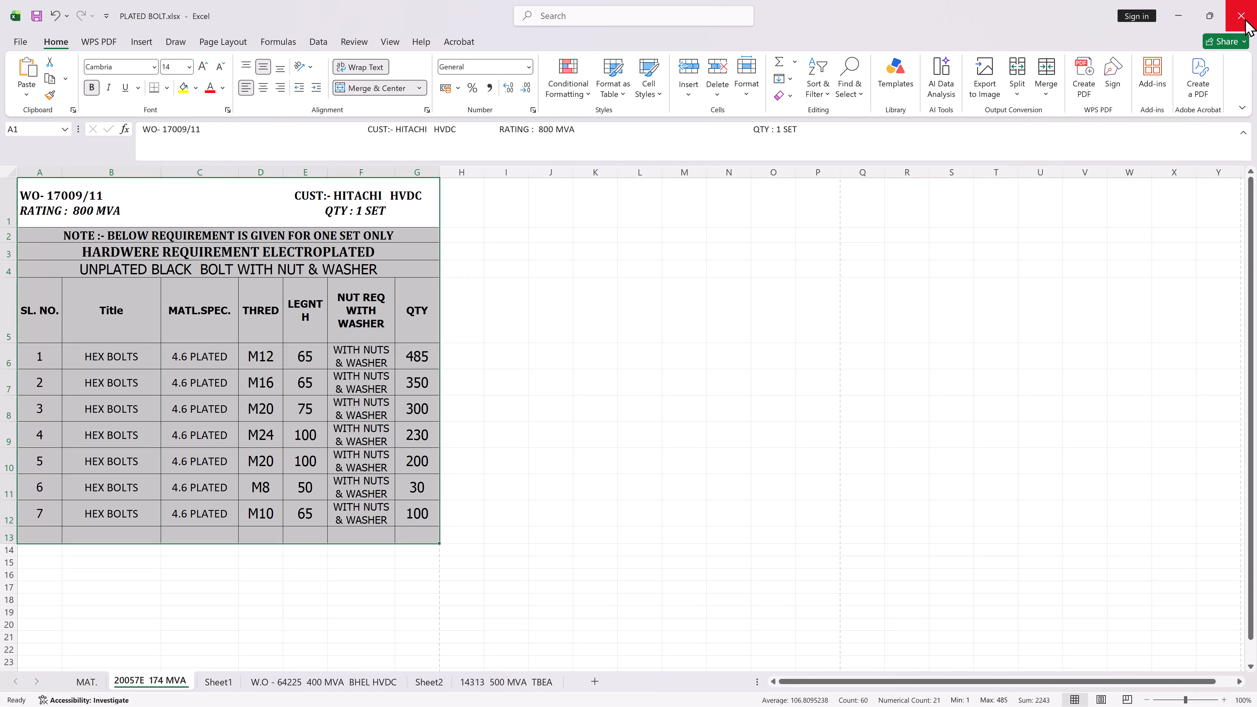
Close the plated bolt workbook, open WELDING REQUIREMENTS and set the work order number in its heading to 17009/11.
{"action": "left_click_drag", "start_coordinate": [1245, 17], "coordinate": [1245, 14]}
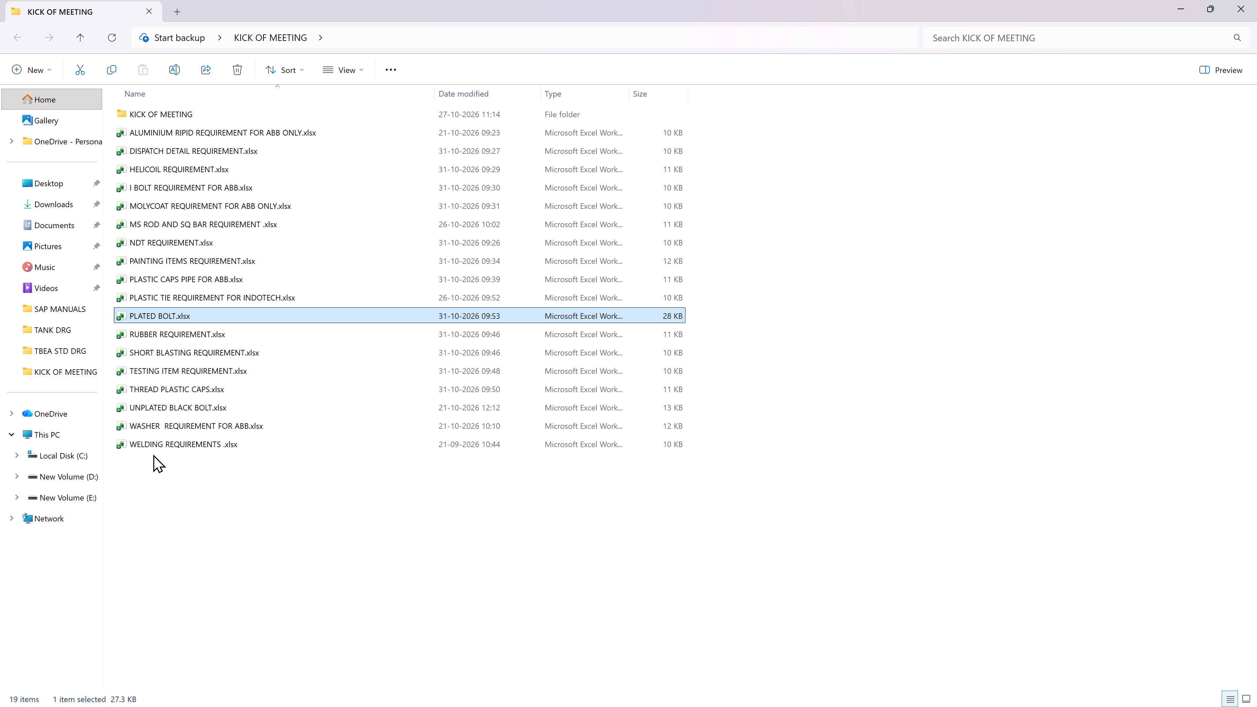
{"action": "double_click", "coordinate": [164, 447]}
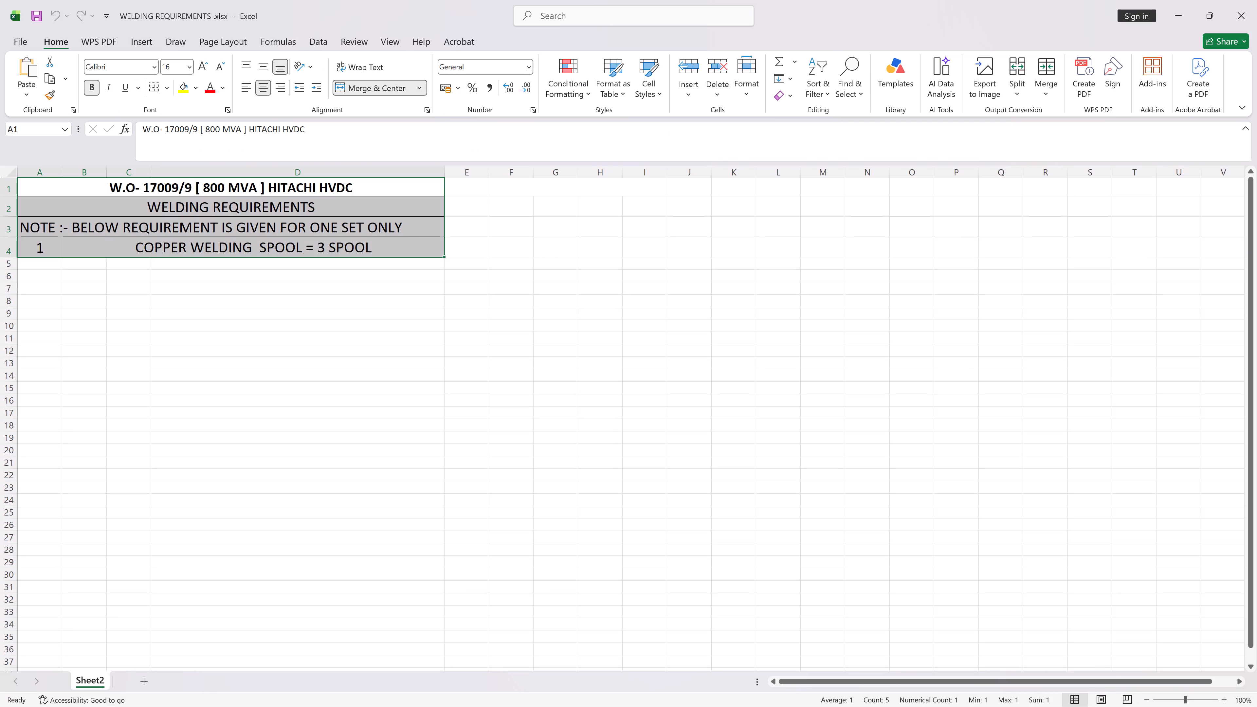
{"action": "double_click", "coordinate": [192, 184]}
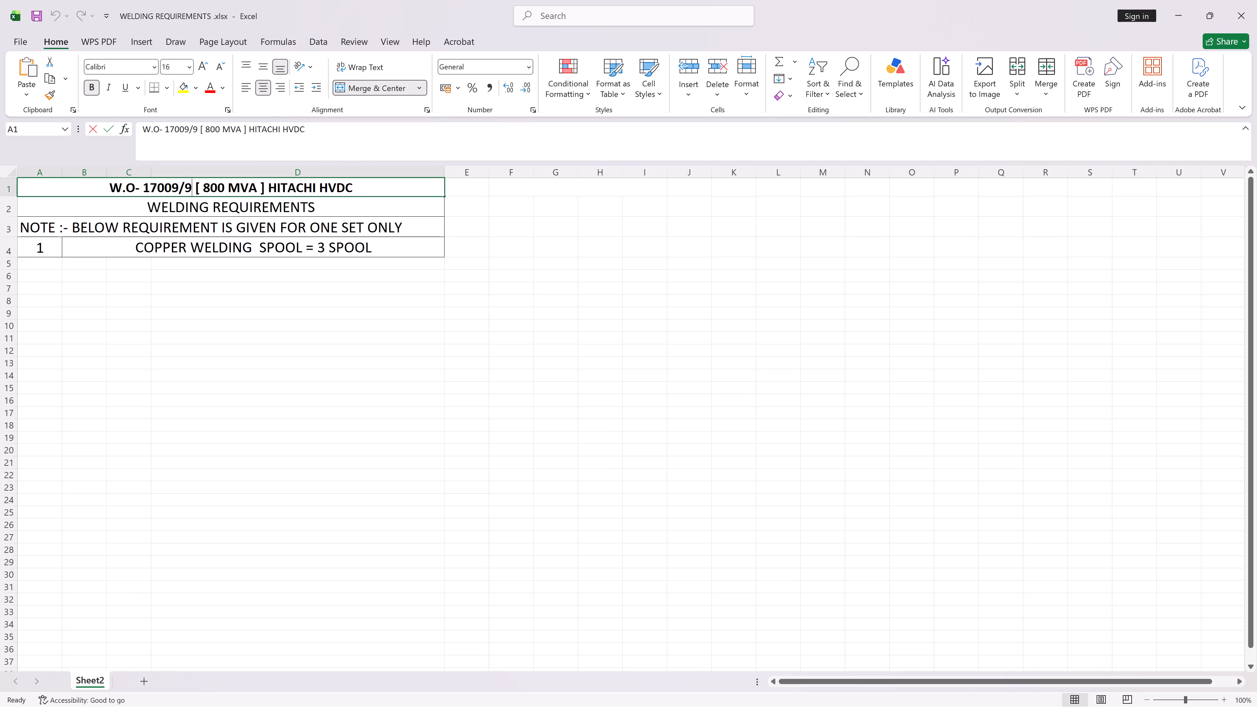
{"action": "key", "text": "BackSpace"}
{"action": "type", "text": "11"}
{"action": "left_click", "coordinate": [245, 294]}
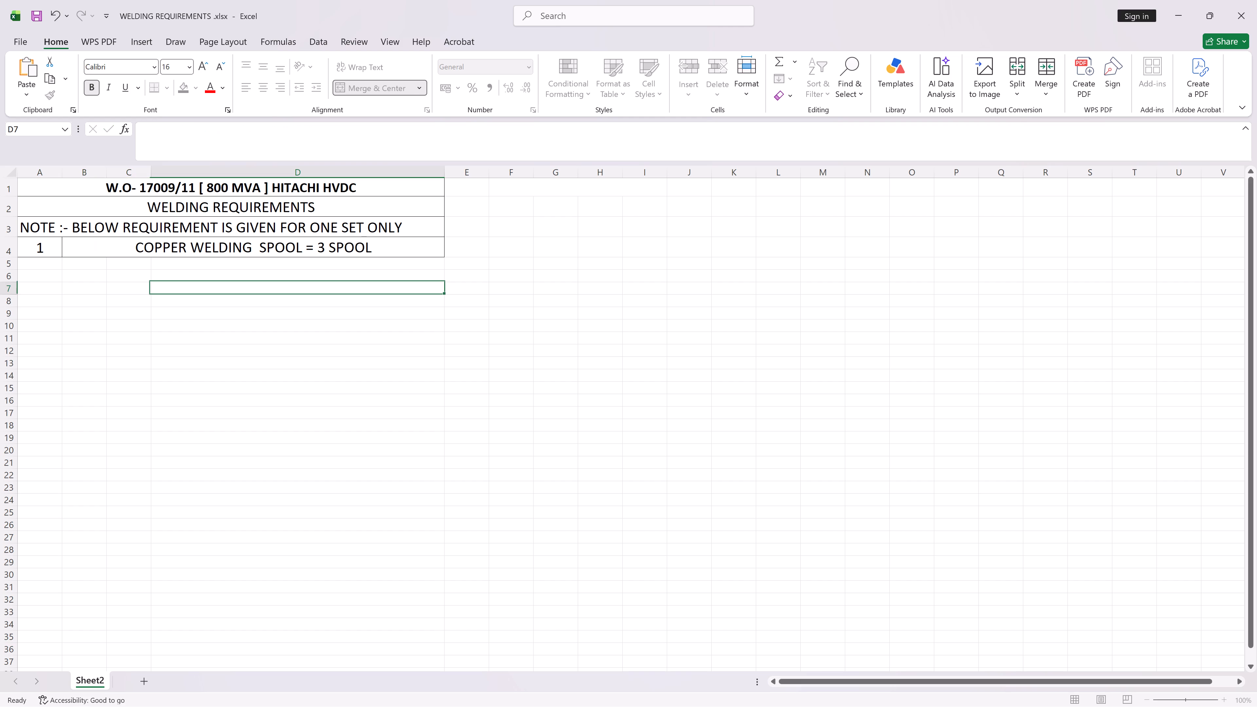
Print the welding requirements sheet on the RICOH M 2310N printer using its A4 profile.
{"action": "left_click_drag", "start_coordinate": [38, 184], "coordinate": [248, 249]}
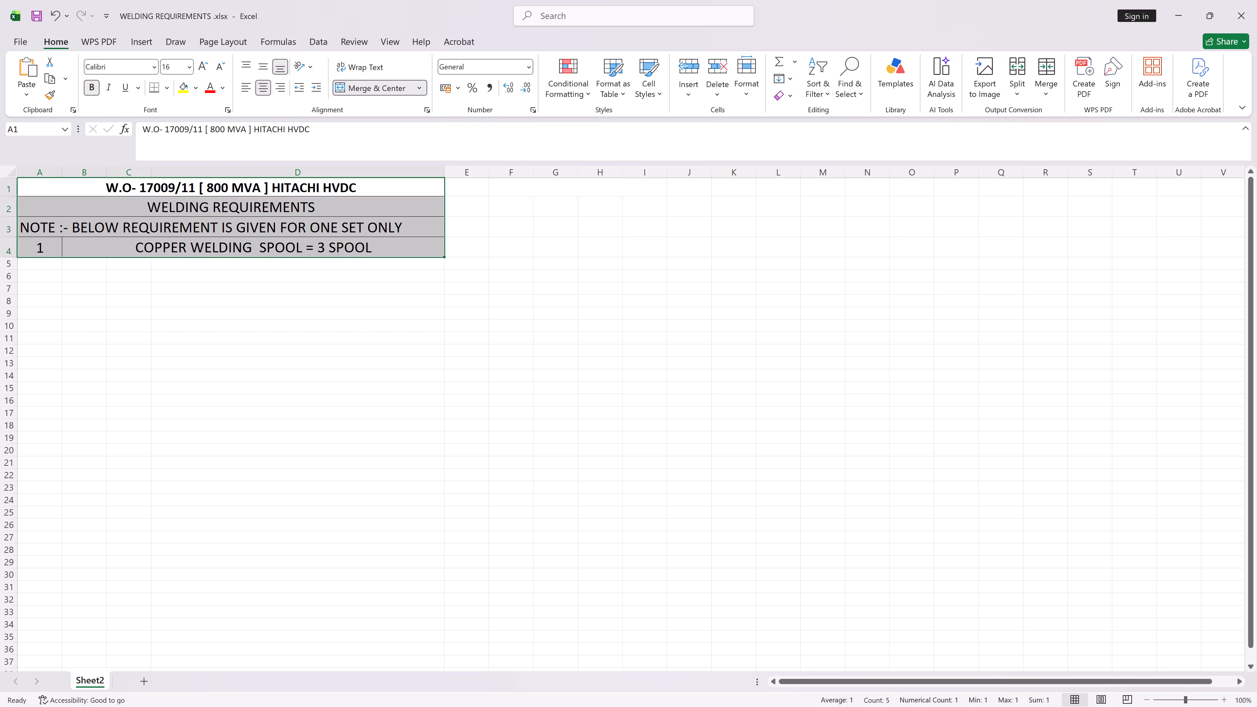
{"action": "key", "text": "ctrl+p"}
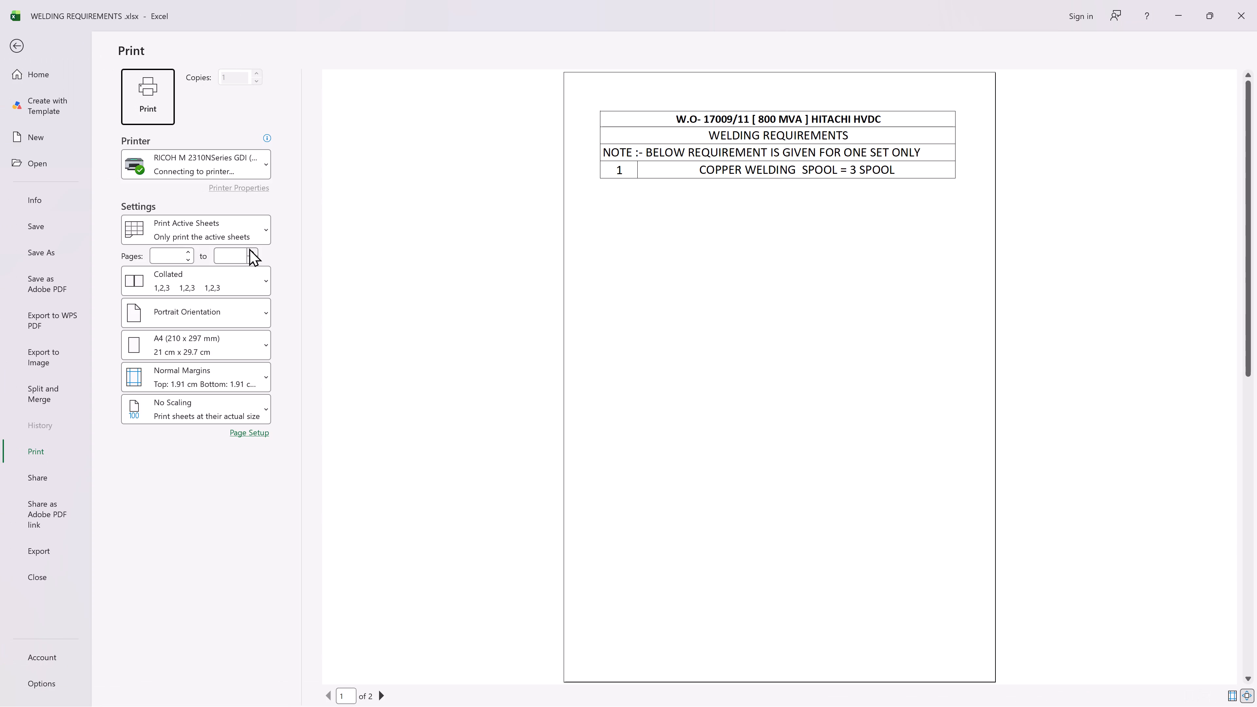
{"action": "left_click", "coordinate": [248, 187]}
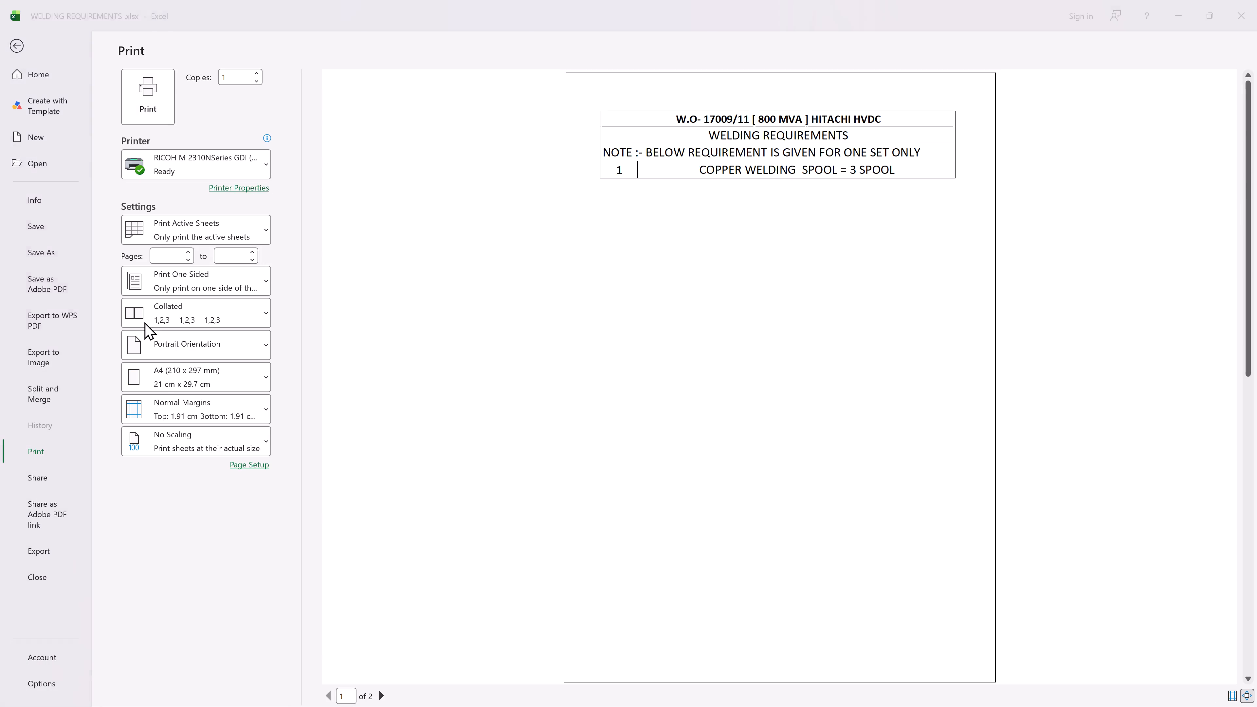
{"action": "left_click", "coordinate": [71, 242]}
{"action": "left_click", "coordinate": [50, 261]}
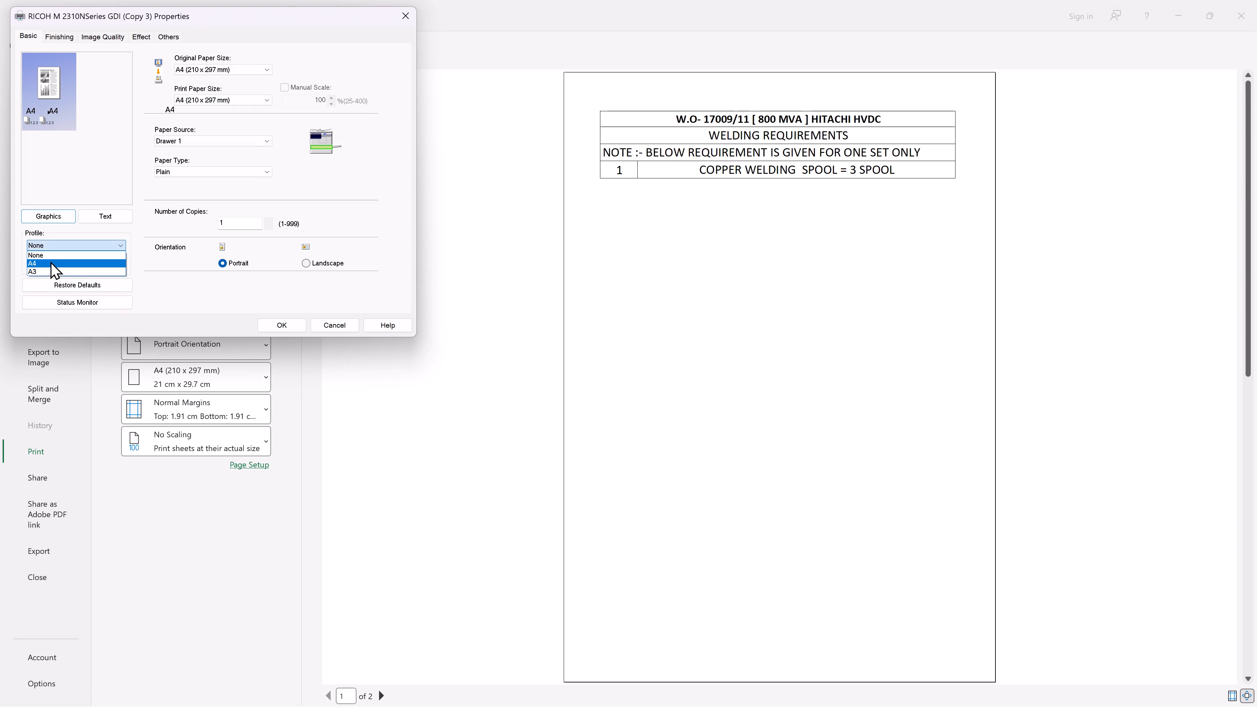
{"action": "left_click", "coordinate": [274, 324]}
{"action": "left_click", "coordinate": [153, 103]}
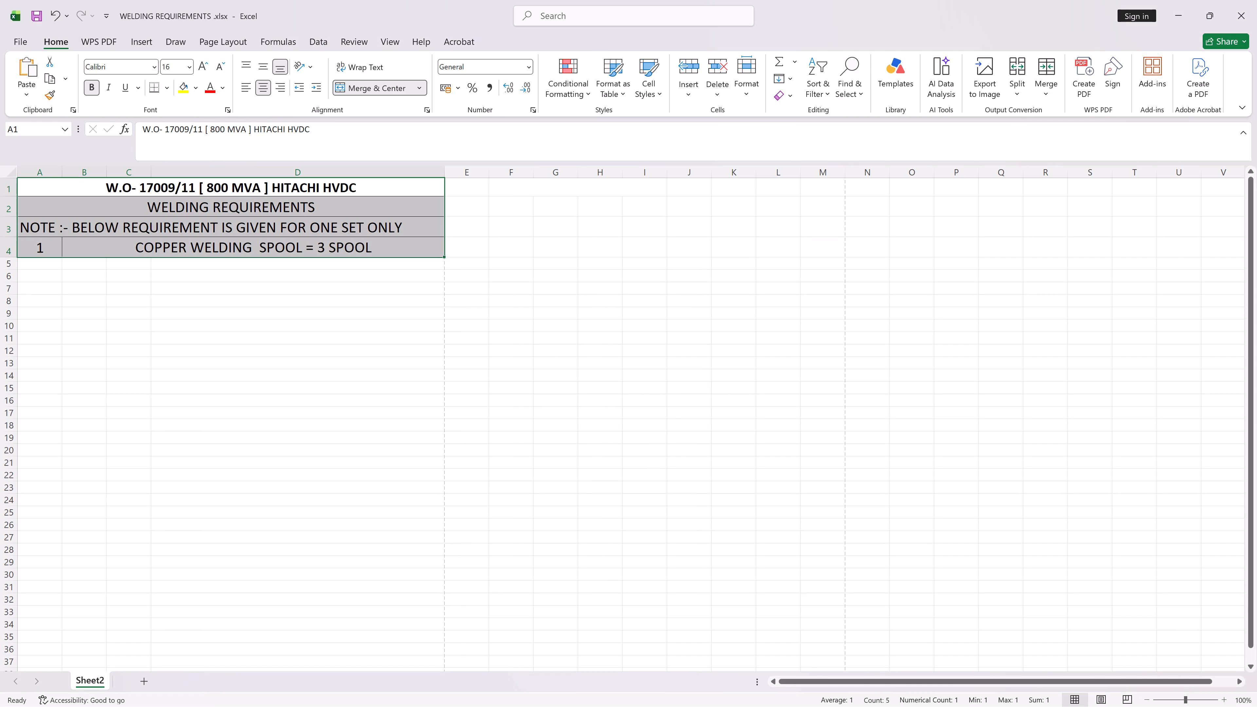
Close the welding requirements workbook, saving its changes.
{"action": "left_click", "coordinate": [1245, 18]}
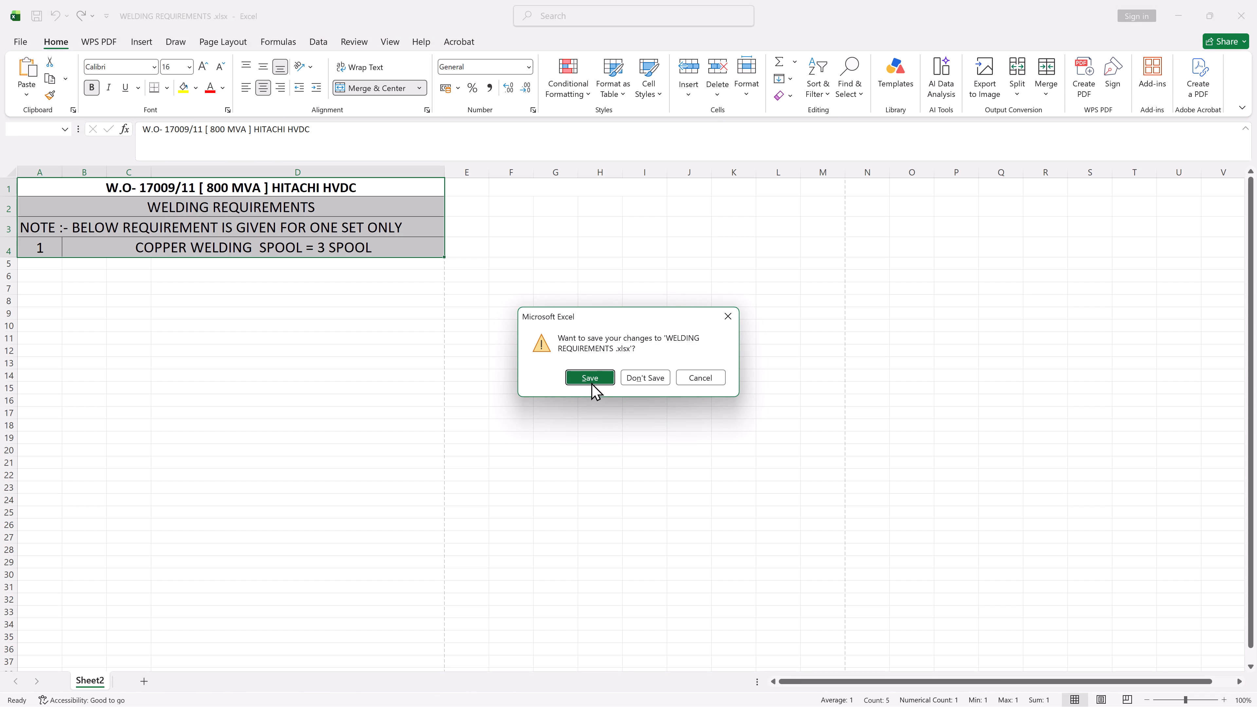
{"action": "left_click", "coordinate": [590, 377]}
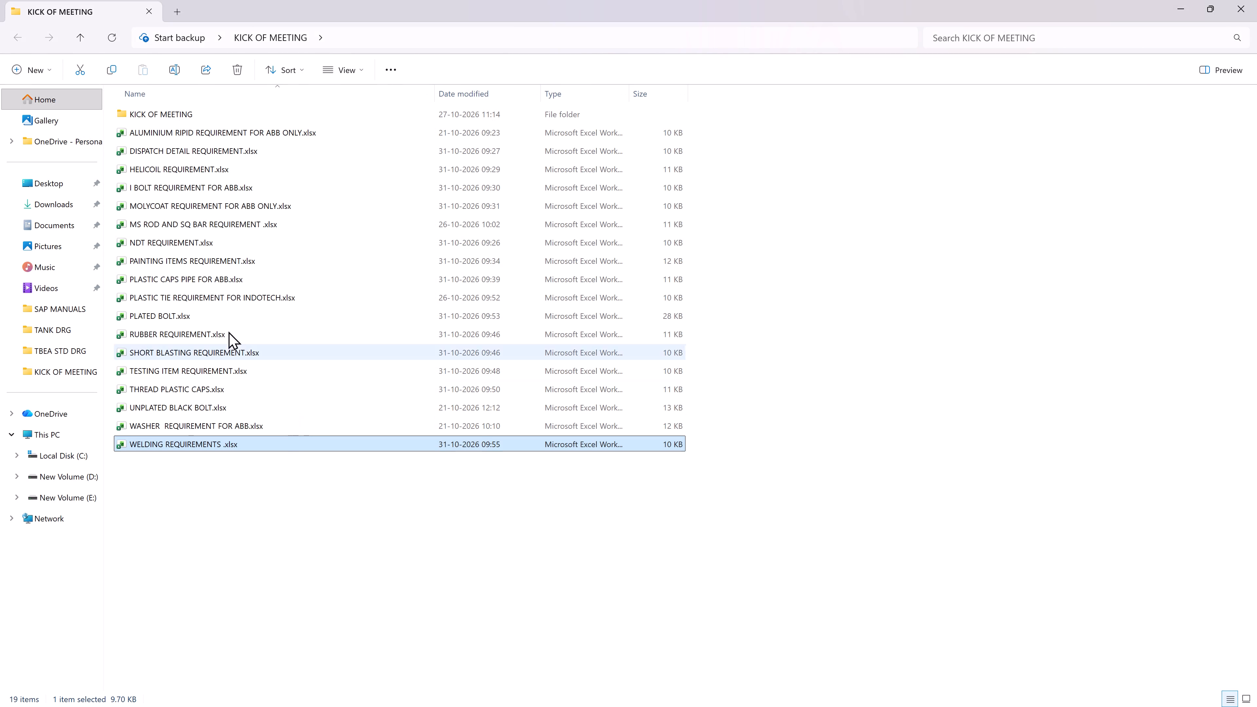
Open the Kick_Off_Format workbook from the KICK OF MEETING subfolder.
{"action": "scroll", "coordinate": [154, 319], "scroll_direction": "up", "scroll_amount": 1}
{"action": "double_click", "coordinate": [200, 119]}
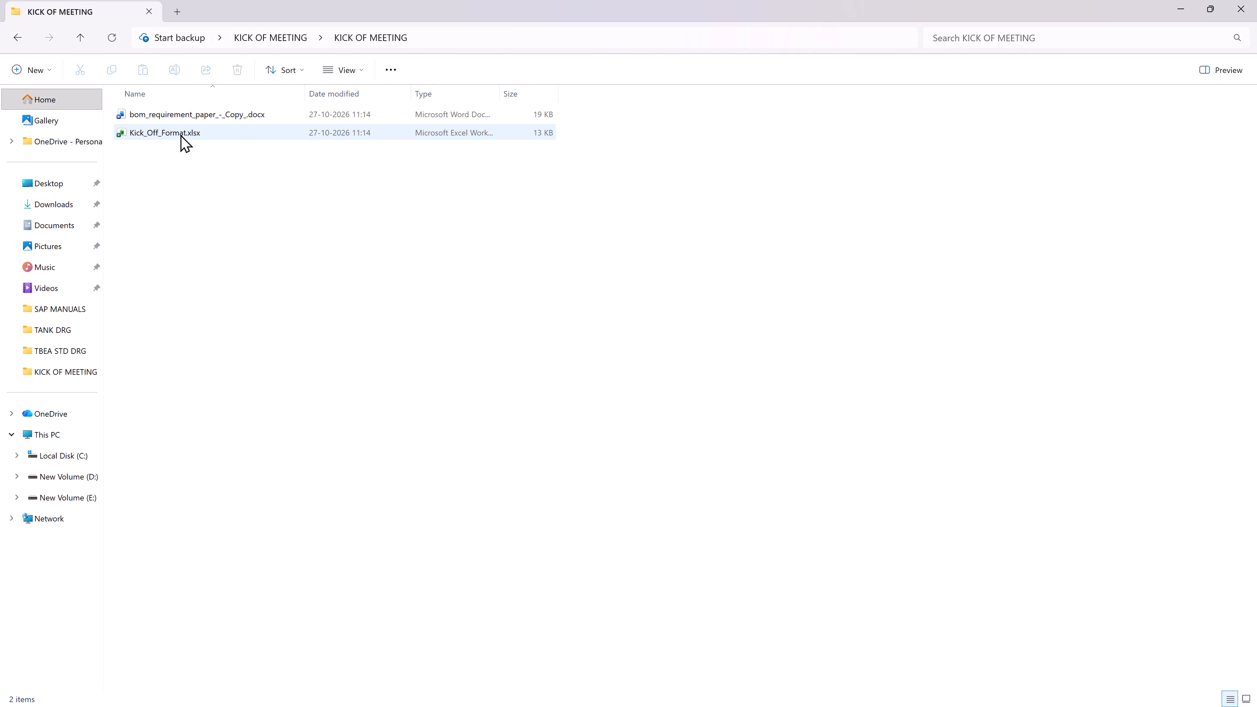
{"action": "double_click", "coordinate": [180, 134]}
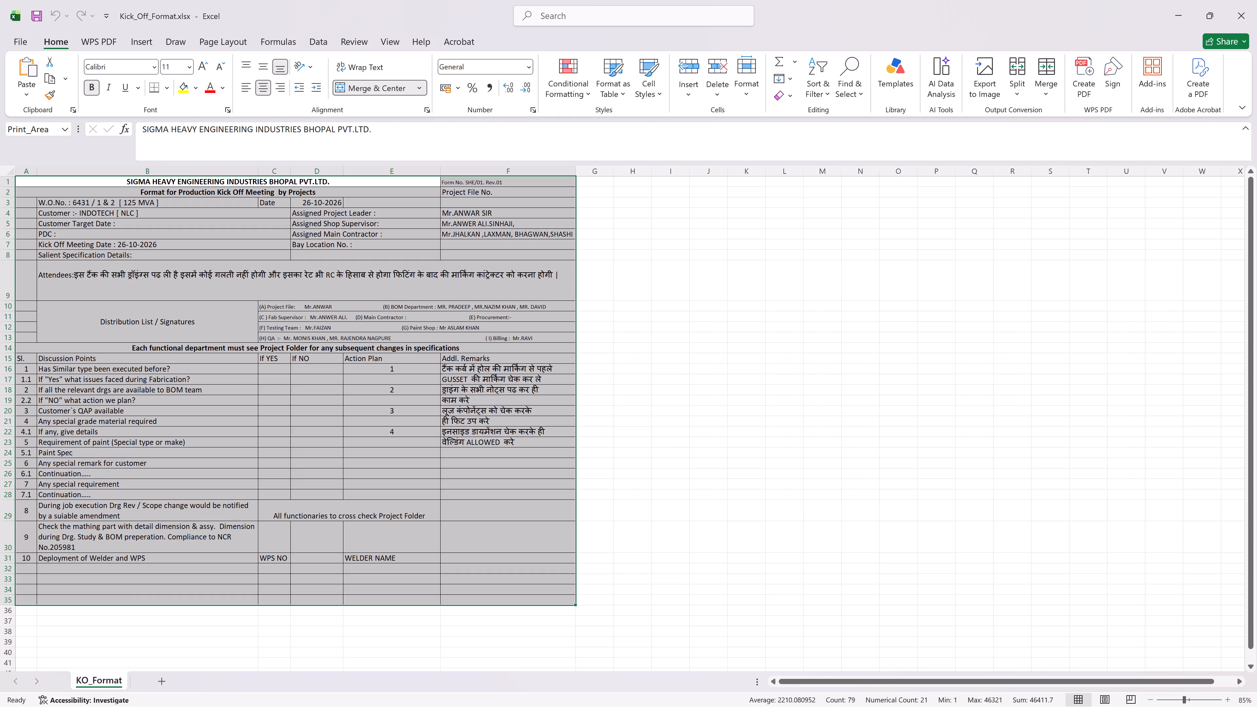
Replace the work order number in the W.O.No. line of the kick-off format with 17009/11.
{"action": "scroll", "coordinate": [361, 311], "scroll_direction": "down", "scroll_amount": 2}
{"action": "scroll", "coordinate": [312, 372], "scroll_direction": "up", "scroll_amount": 5}
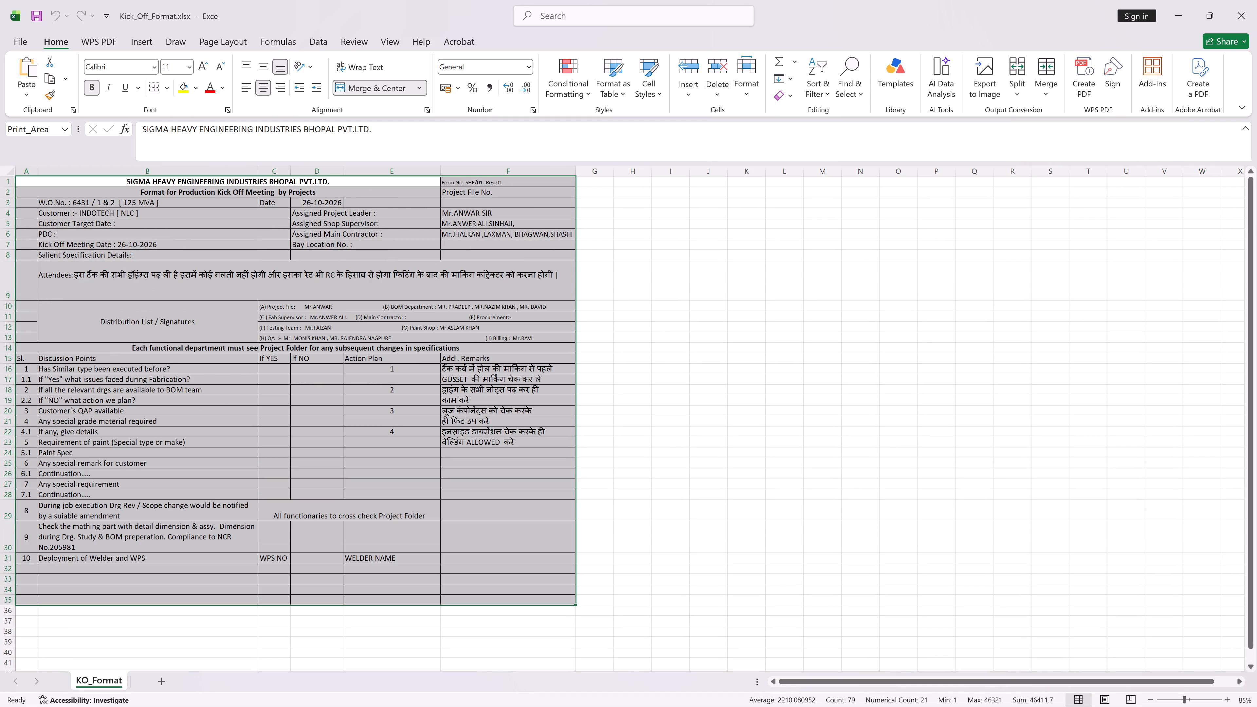
{"action": "scroll", "coordinate": [191, 293], "scroll_direction": "down", "scroll_amount": 3}
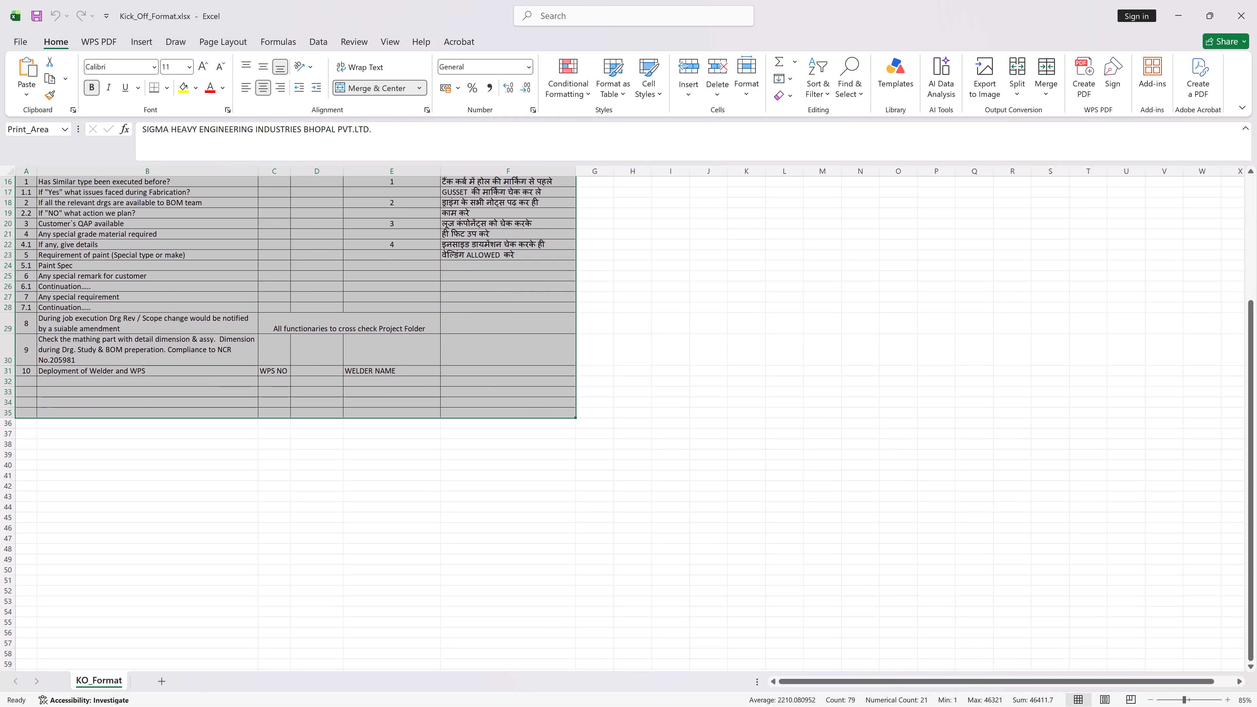
{"action": "scroll", "coordinate": [137, 303], "scroll_direction": "up", "scroll_amount": 4}
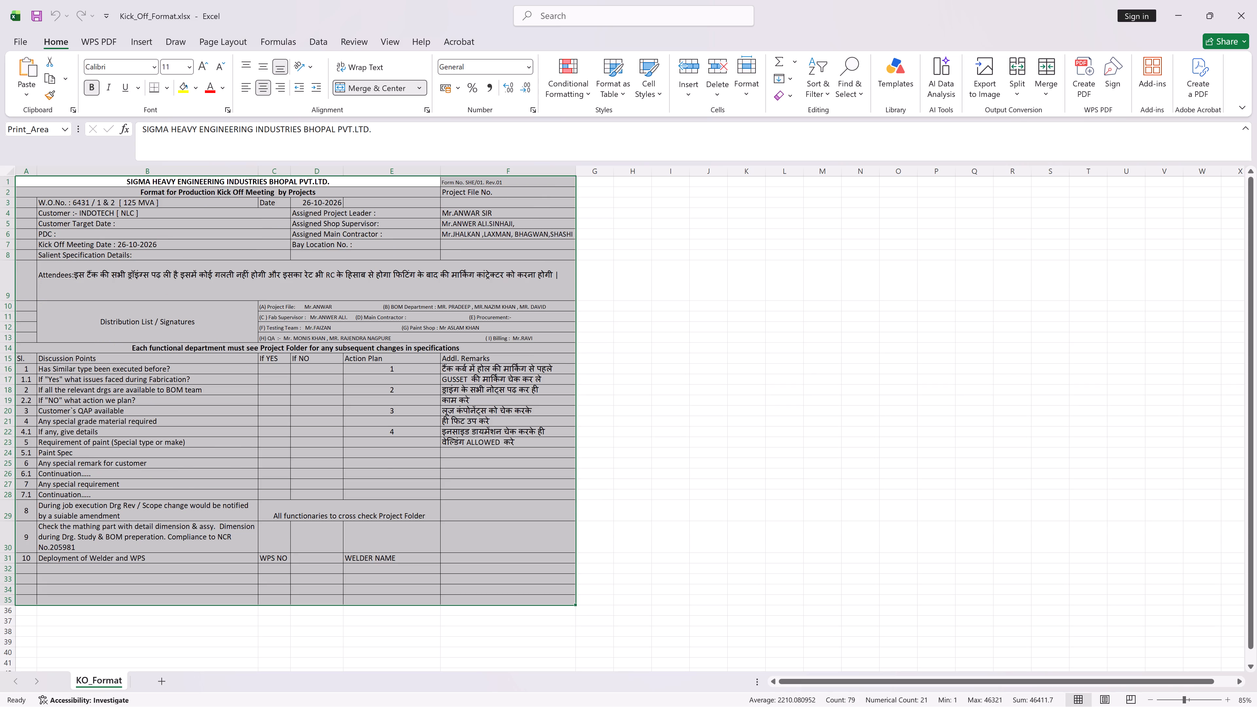
{"action": "double_click", "coordinate": [114, 204]}
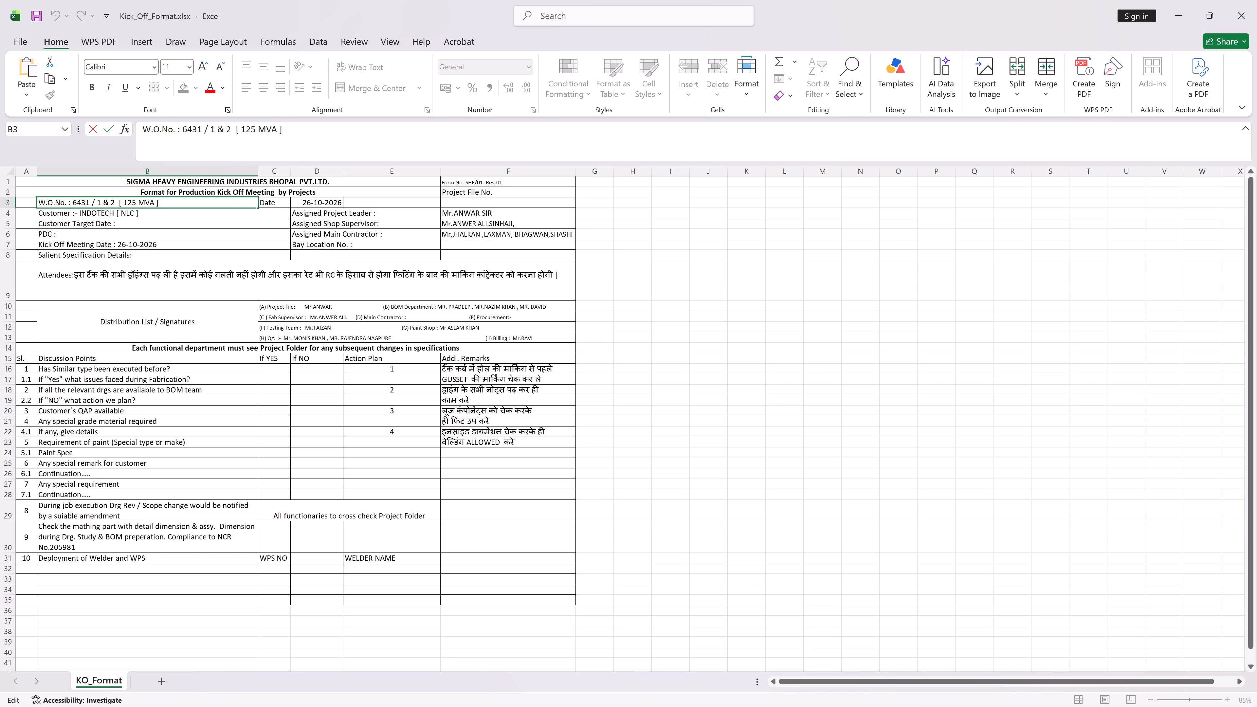
{"action": "key", "text": "BackSpace"}
{"action": "key", "text": "BackSpace"}
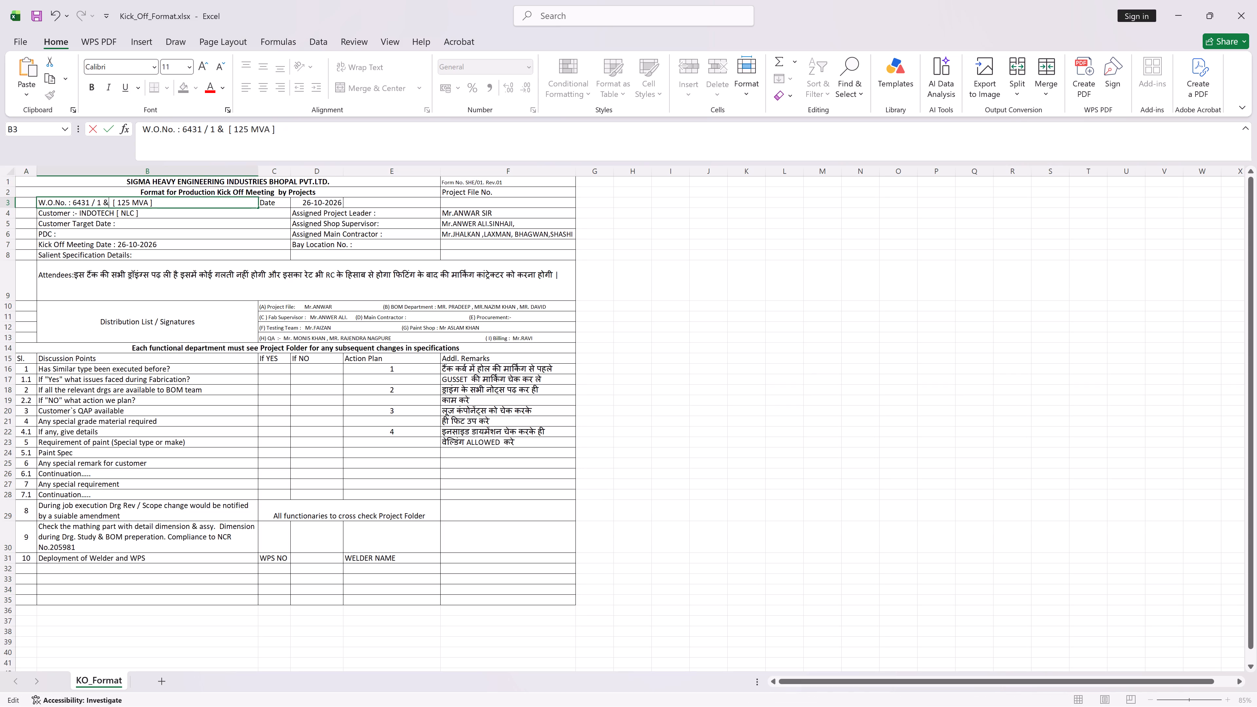
{"action": "key", "text": "BackSpace"}
{"action": "key", "text": "BackSpace"}
{"action": "key", "text": "BackSpace"}
{"action": "key", "text": "BackSpace"}
{"action": "key", "text": "BackSpace"}
{"action": "key", "text": "BackSpace"}
{"action": "key", "text": "BackSpace"}
{"action": "key", "text": "BackSpace"}
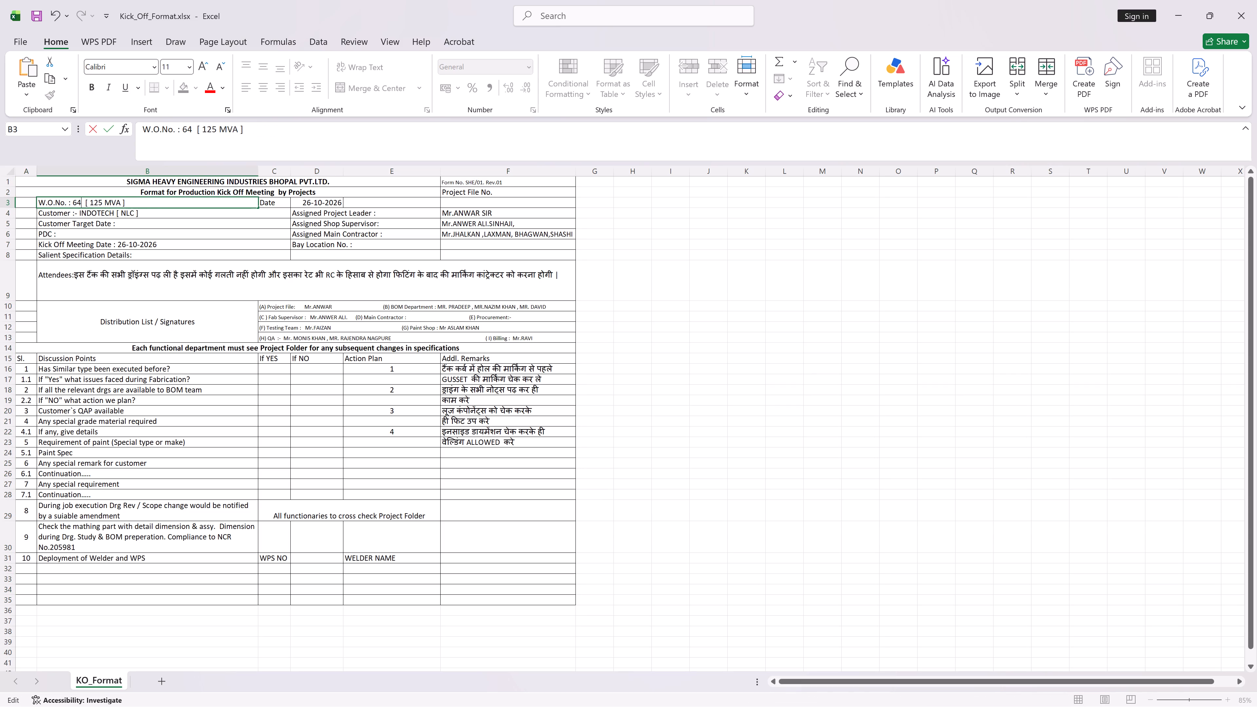
{"action": "key", "text": "BackSpace"}
{"action": "key", "text": "BackSpace"}
{"action": "type", "text": "17009/11"}
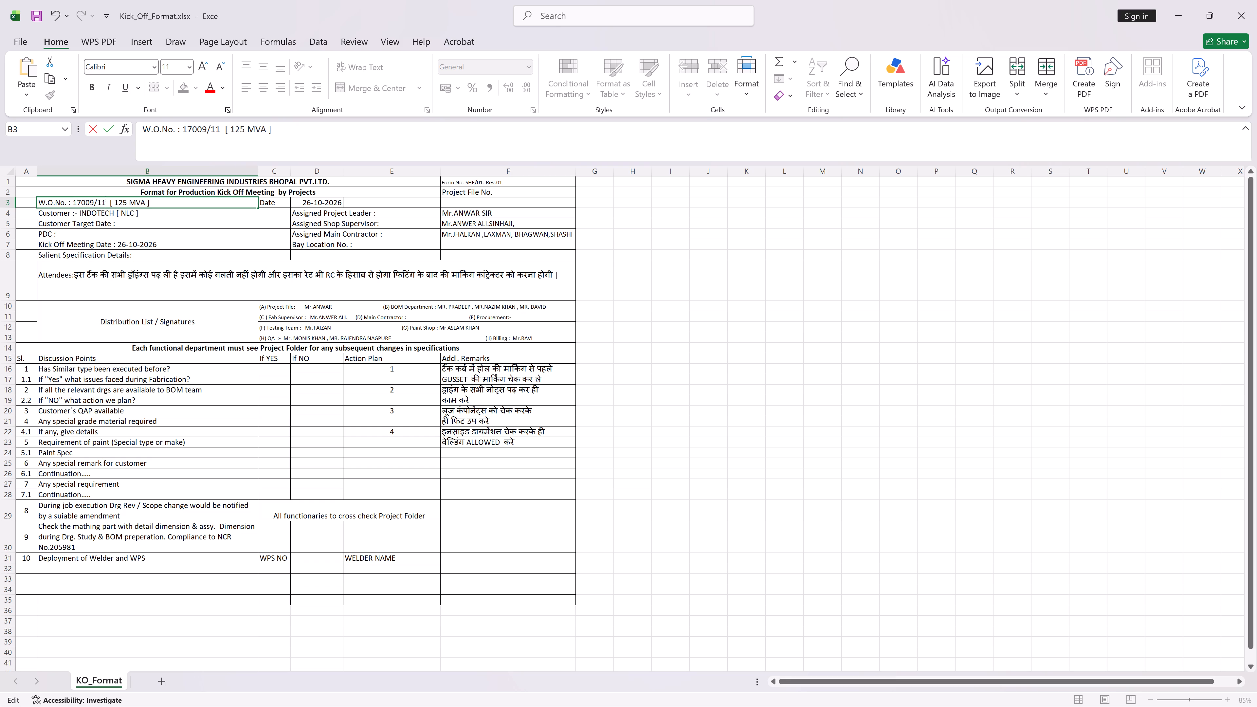
Set the rating in the brackets of the W.O.No. line to 800 MVA.
{"action": "key", "text": "Right"}
{"action": "key", "text": "Right"}
{"action": "key", "text": "Right"}
{"action": "key", "text": "Right"}
{"action": "key", "text": "Right"}
{"action": "key", "text": "Right"}
{"action": "key", "text": "Right"}
{"action": "key", "text": "BackSpace"}
{"action": "key", "text": "BackSpace"}
{"action": "key", "text": "BackSpace"}
{"action": "key", "text": "BackSpace"}
{"action": "key", "text": "space"}
{"action": "type", "text": "800"}
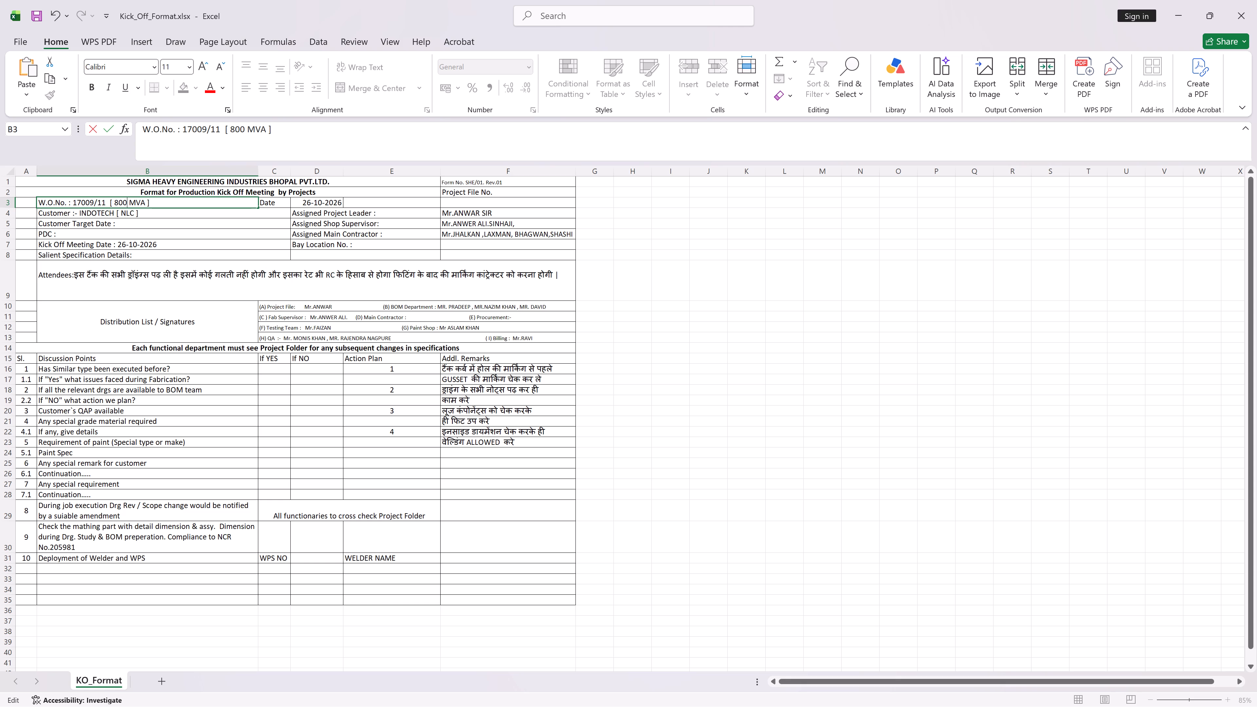
Set the Date beside the work order number to 31-10-2026 and save the workbook.
{"action": "double_click", "coordinate": [308, 200]}
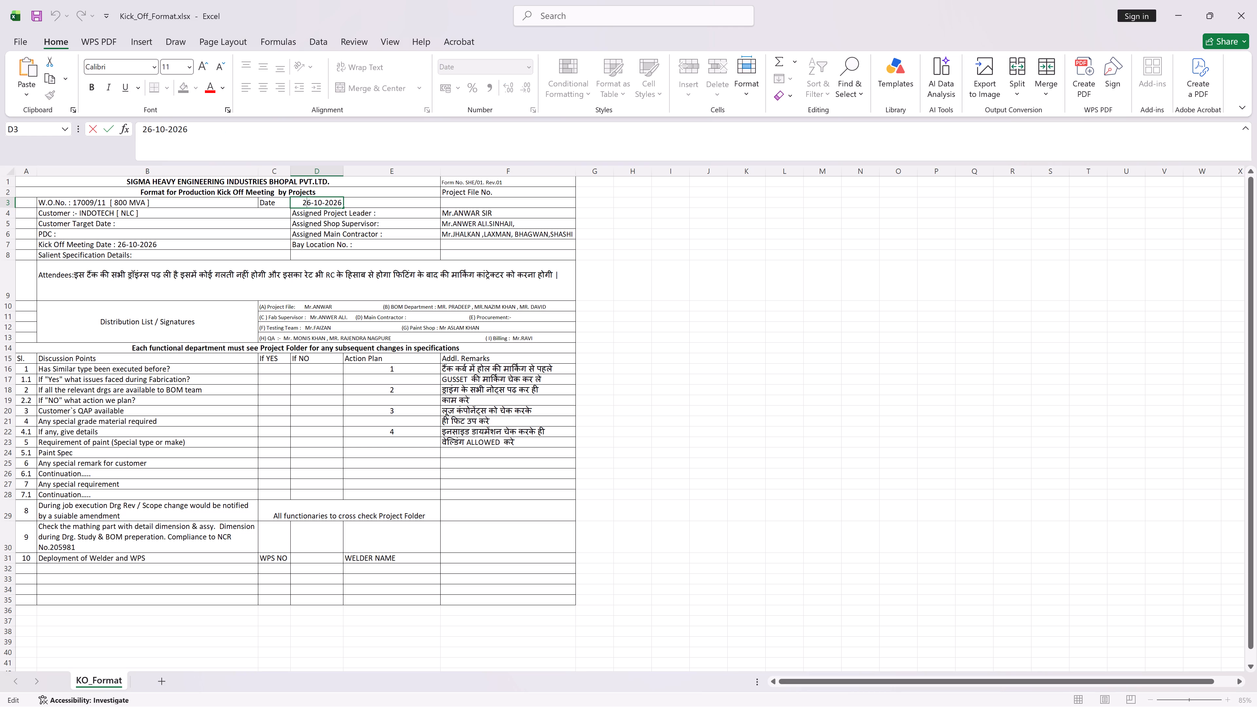
{"action": "key", "text": "BackSpace"}
{"action": "key", "text": "Delete"}
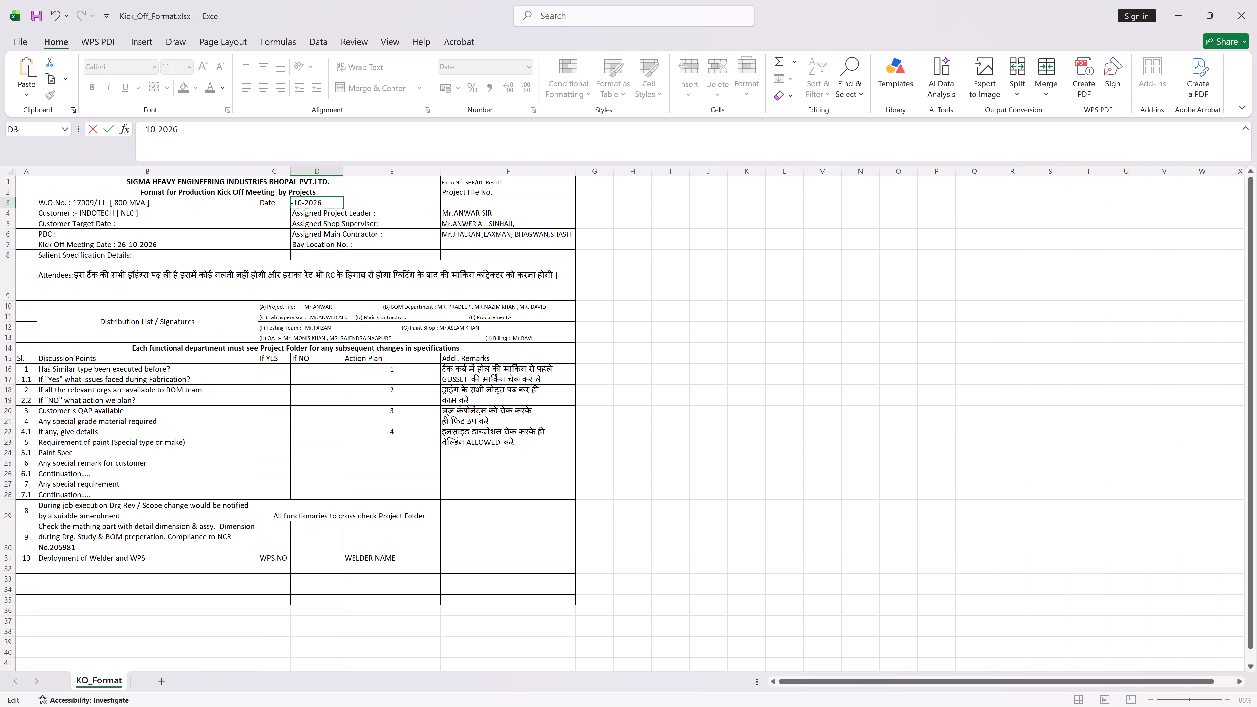
{"action": "type", "text": "31"}
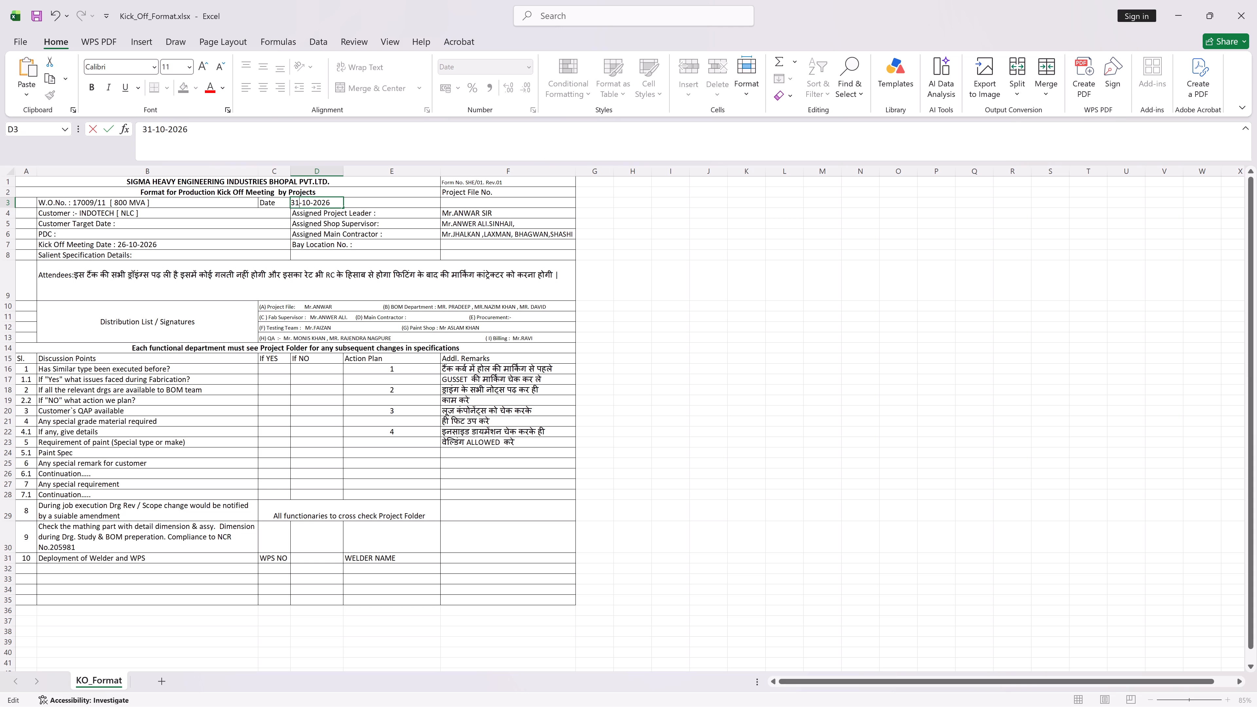
{"action": "left_click", "coordinate": [430, 220]}
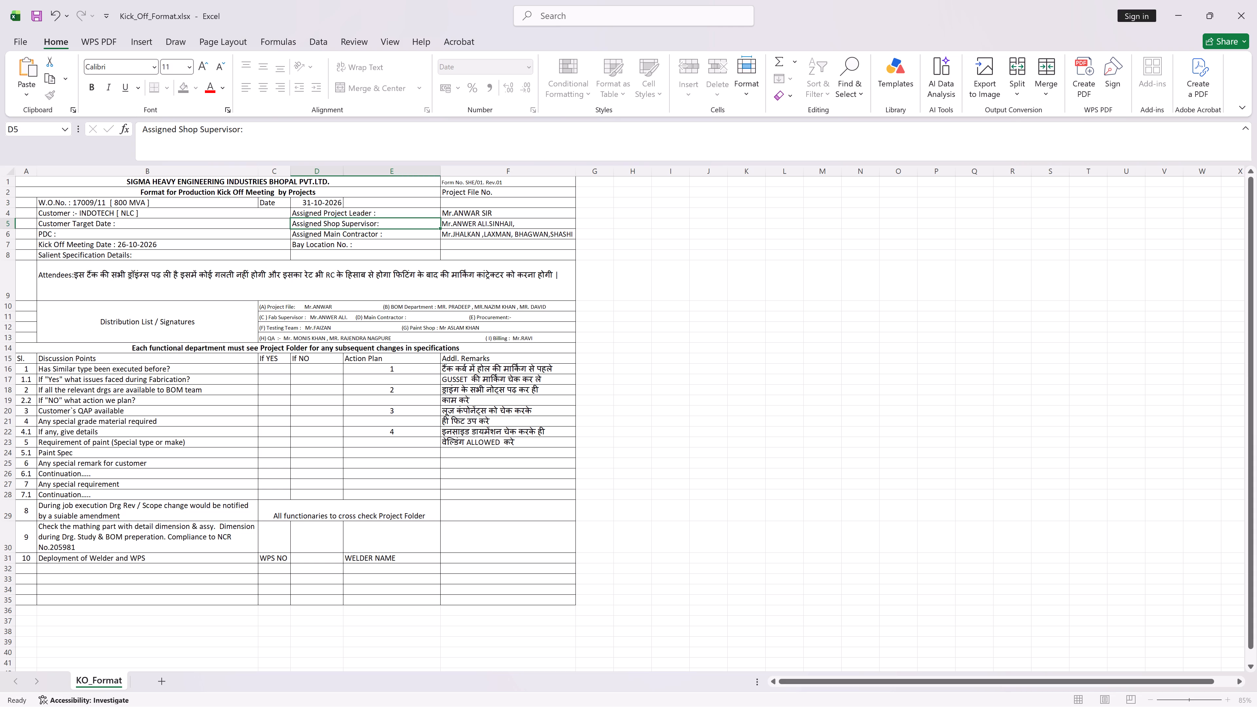
{"action": "key", "text": "ctrl+s"}
{"action": "key", "text": "ctrl+s"}
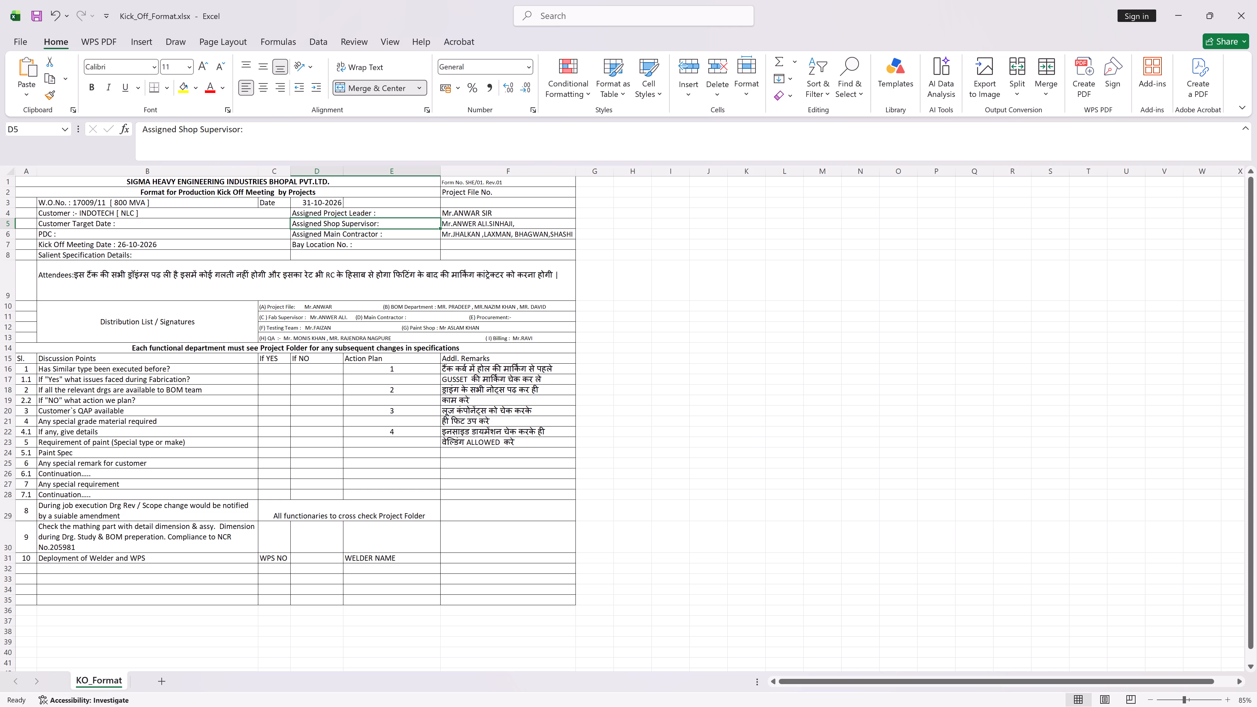
Replace the customer name in the Customer line of the kick-off format with HITACHI.
{"action": "double_click", "coordinate": [111, 212]}
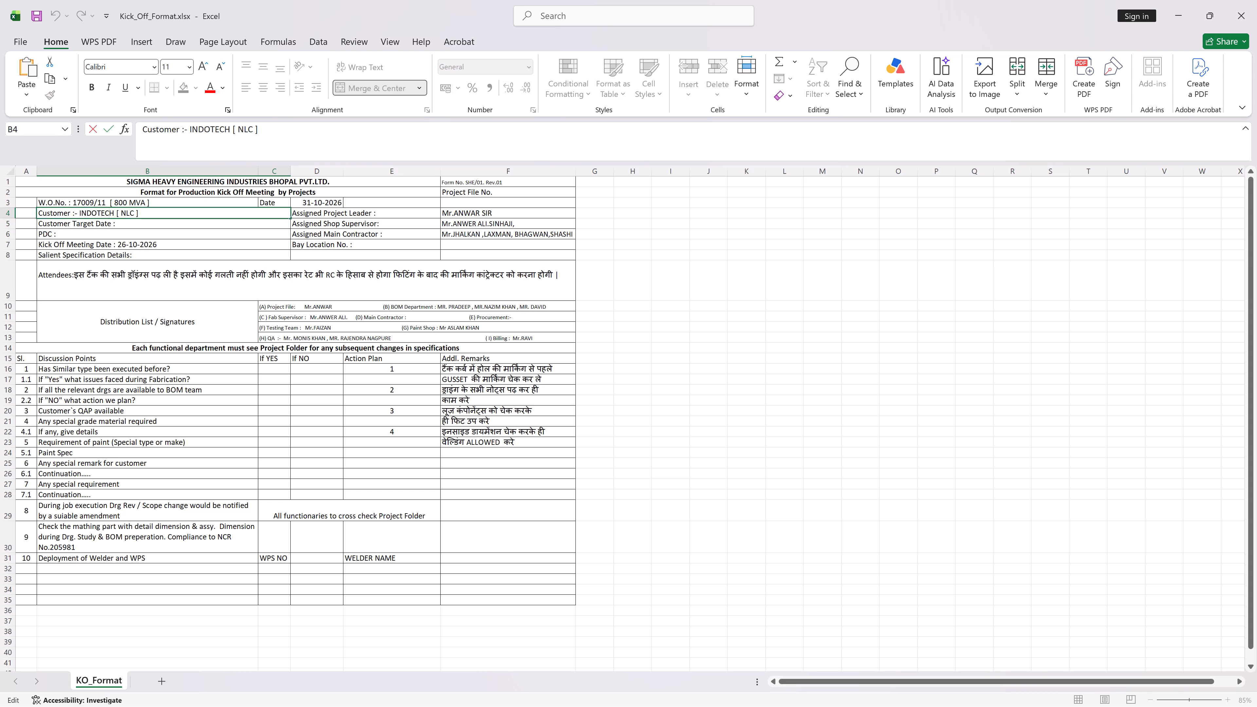
{"action": "key", "text": "BackSpace"}
{"action": "key", "text": "BackSpace"}
{"action": "key", "text": "BackSpace"}
{"action": "key", "text": "BackSpace"}
{"action": "key", "text": "BackSpace"}
{"action": "key", "text": "BackSpace"}
{"action": "key", "text": "BackSpace"}
{"action": "key", "text": "Right"}
{"action": "key", "text": "i"}
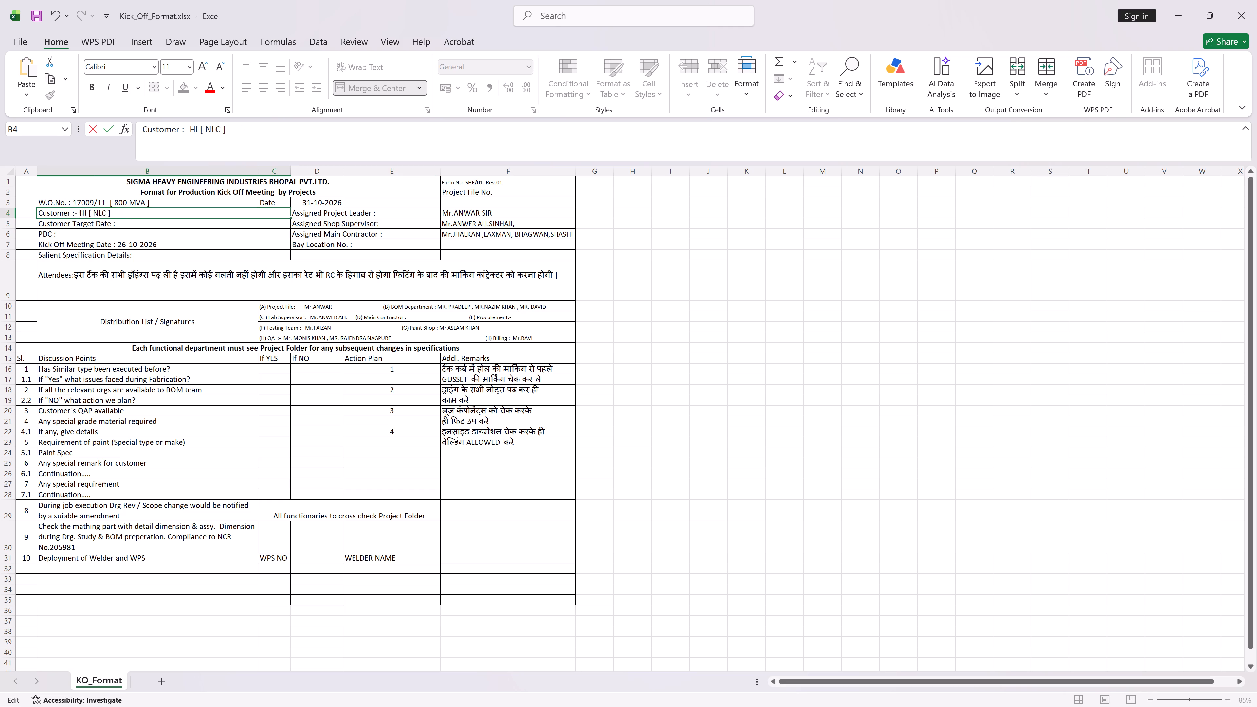
{"action": "type", "text": "TA"}
{"action": "key", "text": "g"}
{"action": "key", "text": "BackSpace"}
{"action": "type", "text": "CHI"}
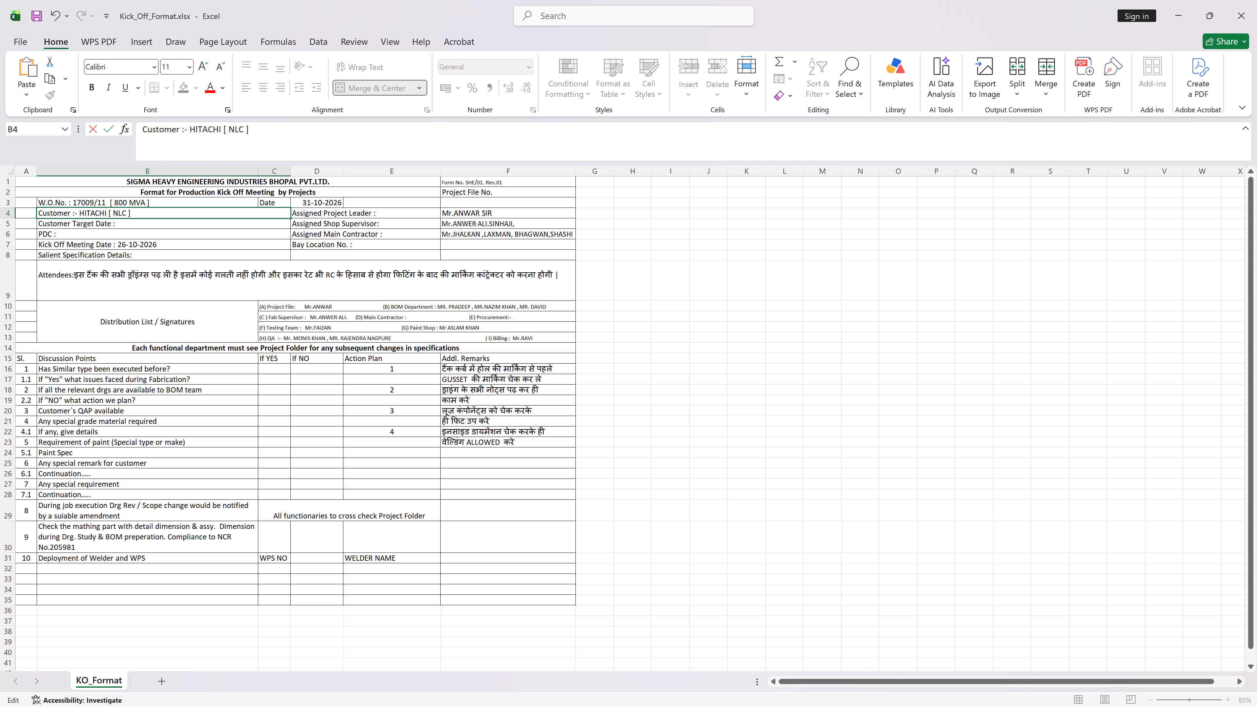
Replace the text in the brackets of the Customer line with HVDC and save the workbook.
{"action": "key", "text": "Right"}
{"action": "key", "text": "Right"}
{"action": "key", "text": "Right"}
{"action": "key", "text": "Delete"}
{"action": "key", "text": "Delete"}
{"action": "key", "text": "Delete"}
{"action": "type", "text": "HVDC"}
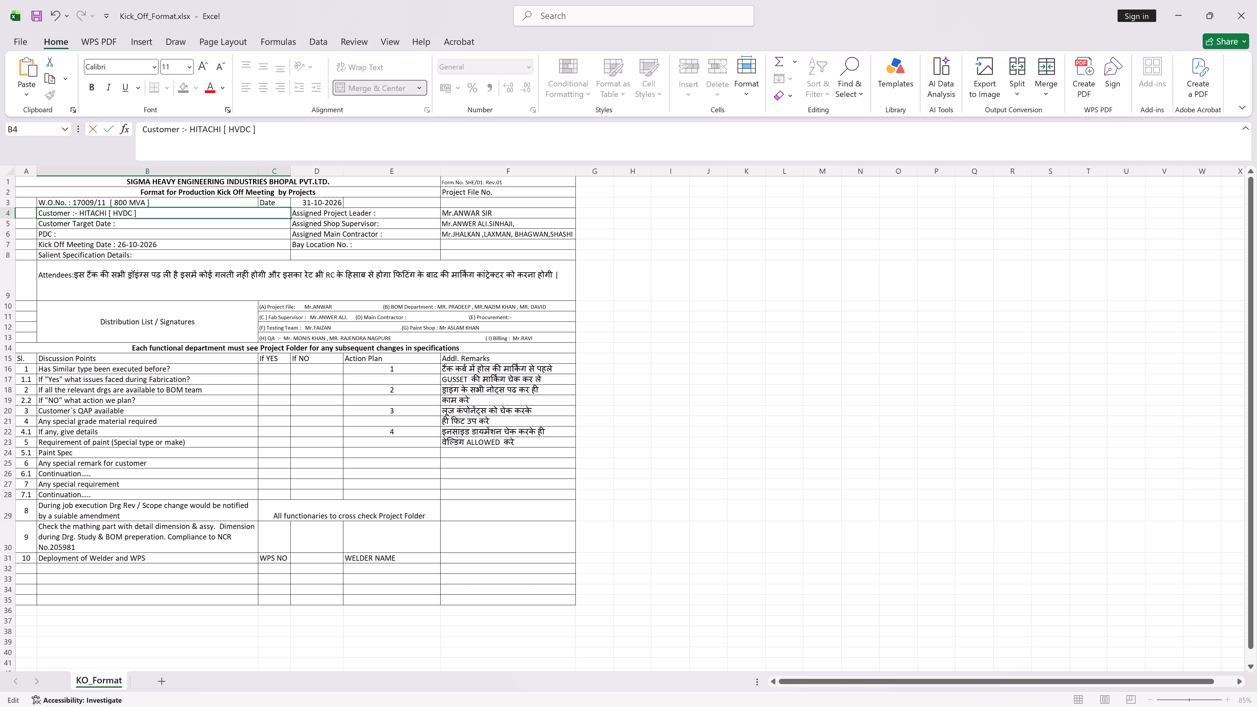
{"action": "key", "text": "ctrl+s"}
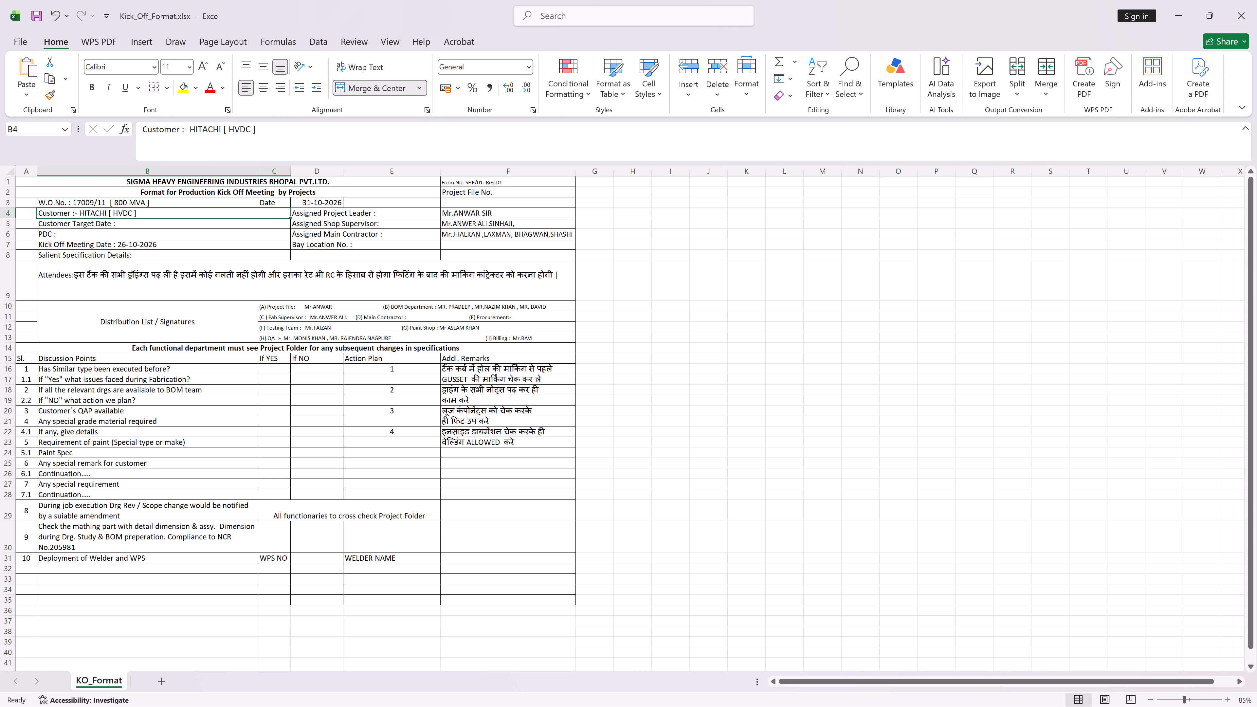
{"action": "key", "text": "ctrl+s"}
{"action": "key", "text": "ctrl+s"}
Set the Kick Off Meeting Date to 31-10-2026.
{"action": "double_click", "coordinate": [125, 244]}
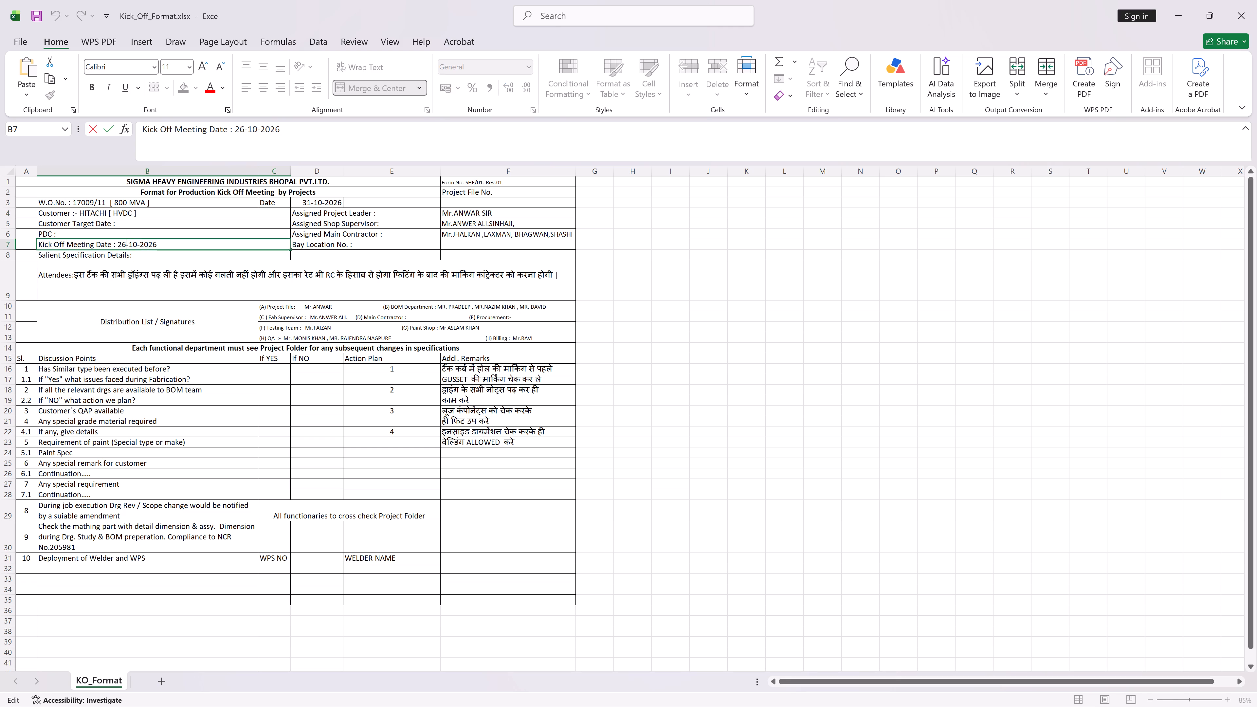
{"action": "key", "text": "BackSpace"}
{"action": "key", "text": "BackSpace"}
{"action": "type", "text": "31"}
{"action": "left_click", "coordinate": [357, 250]}
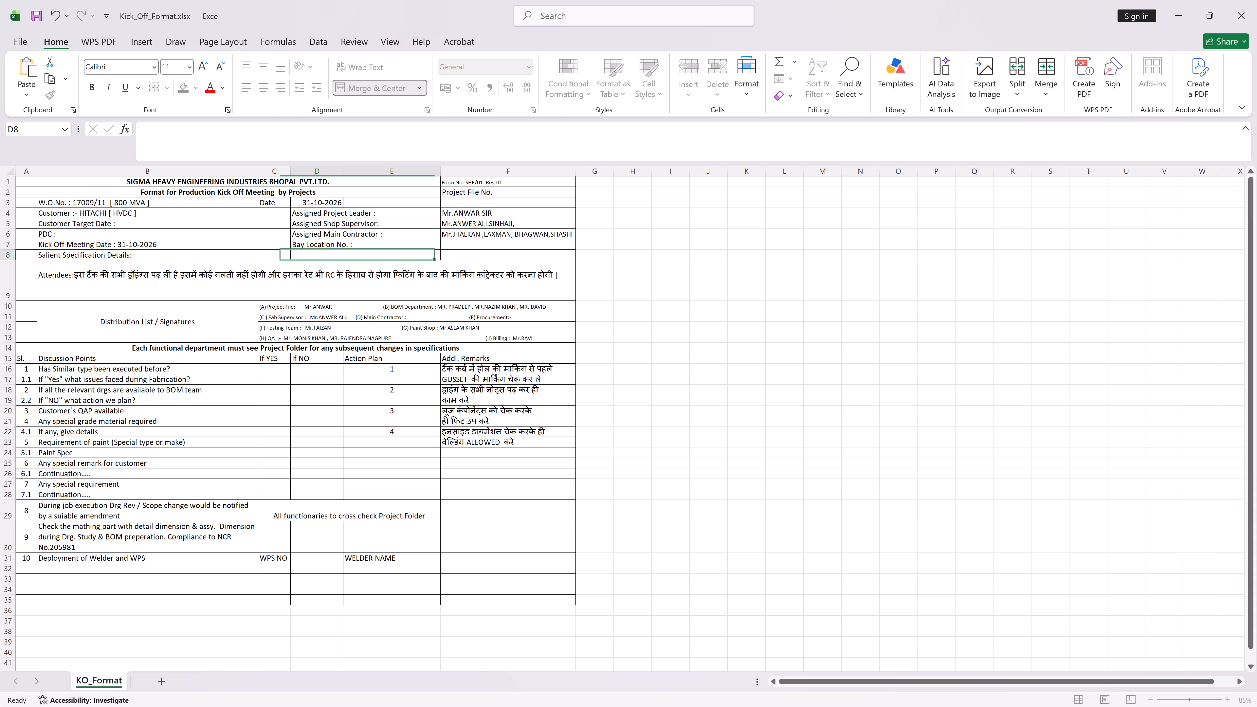
{"action": "scroll", "coordinate": [259, 492], "scroll_direction": "up", "scroll_amount": 4}
Select the whole kick-off form from its company title to the last bordered row and open its print preview.
{"action": "left_click_drag", "start_coordinate": [28, 183], "coordinate": [527, 482]}
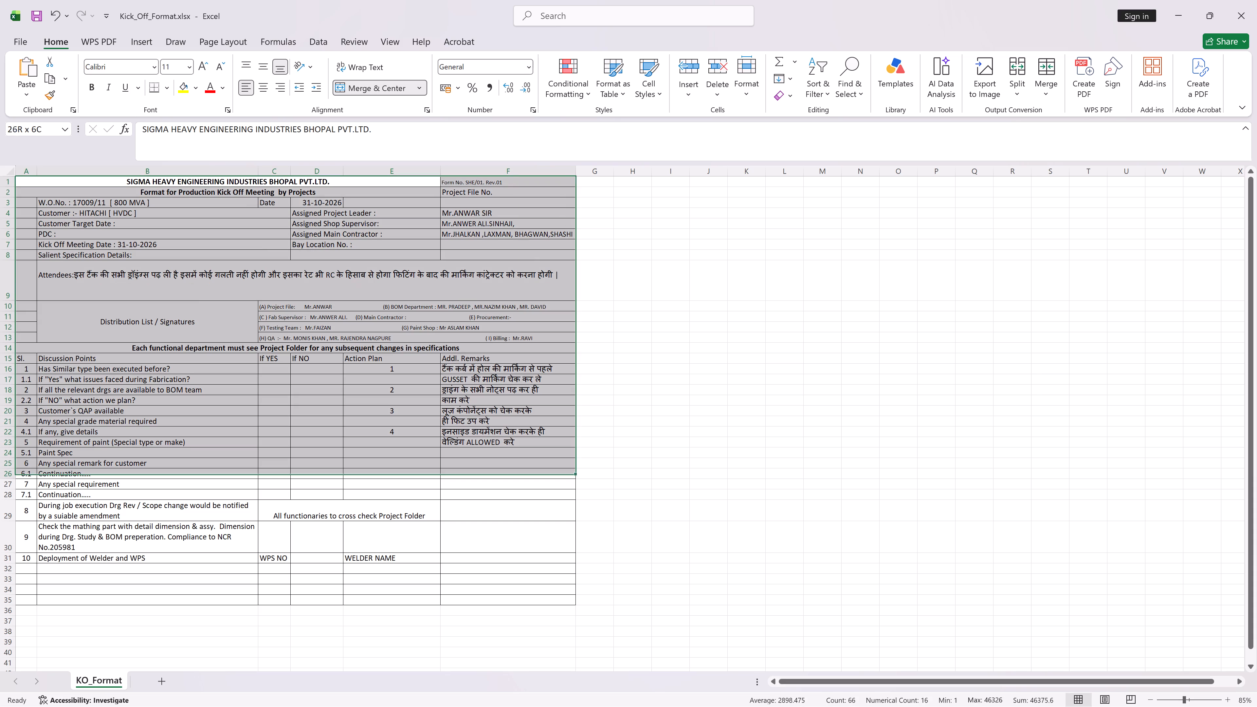
{"action": "left_click_drag", "start_coordinate": [527, 482], "coordinate": [527, 579]}
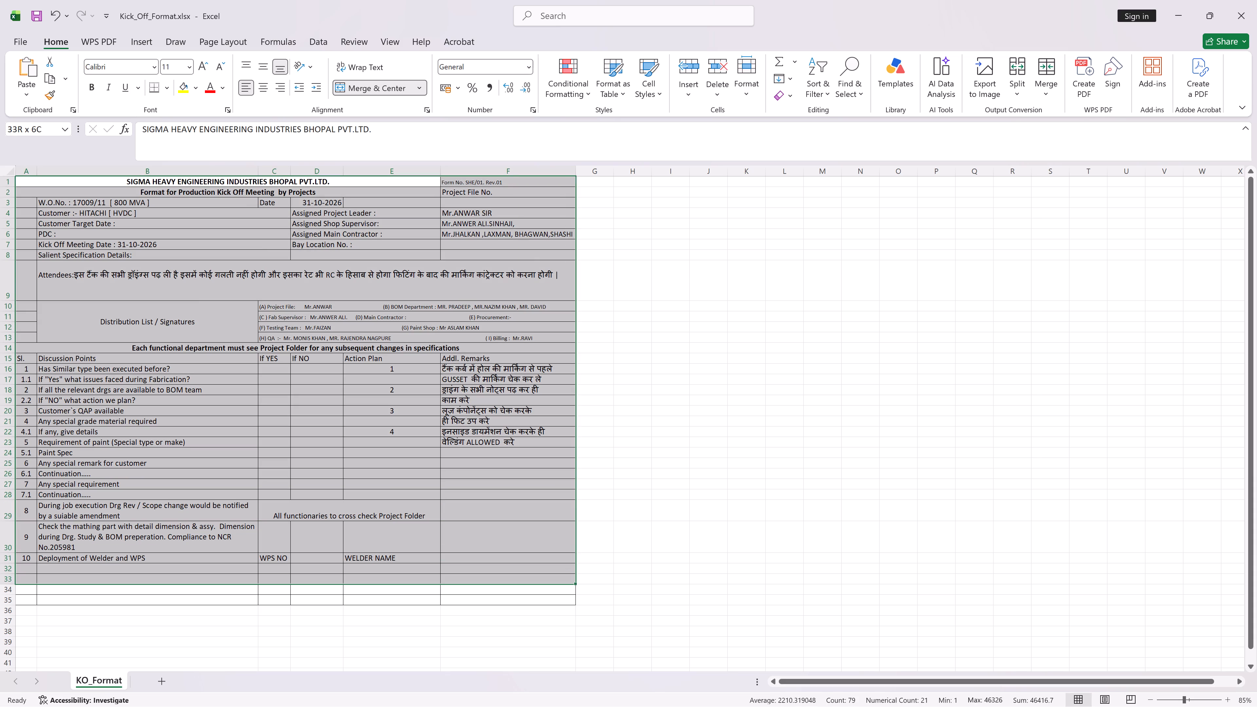
{"action": "left_click_drag", "start_coordinate": [527, 579], "coordinate": [530, 590]}
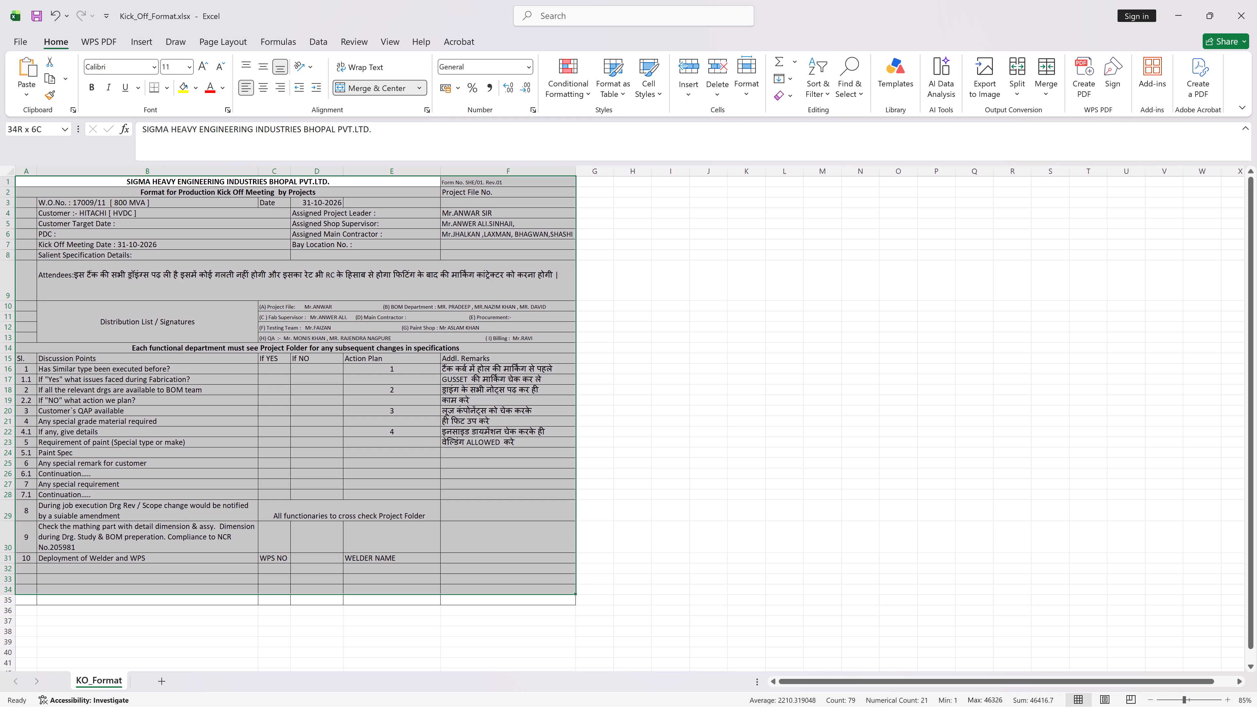
{"action": "left_click_drag", "start_coordinate": [530, 590], "coordinate": [534, 598]}
{"action": "key", "text": "ctrl+p"}
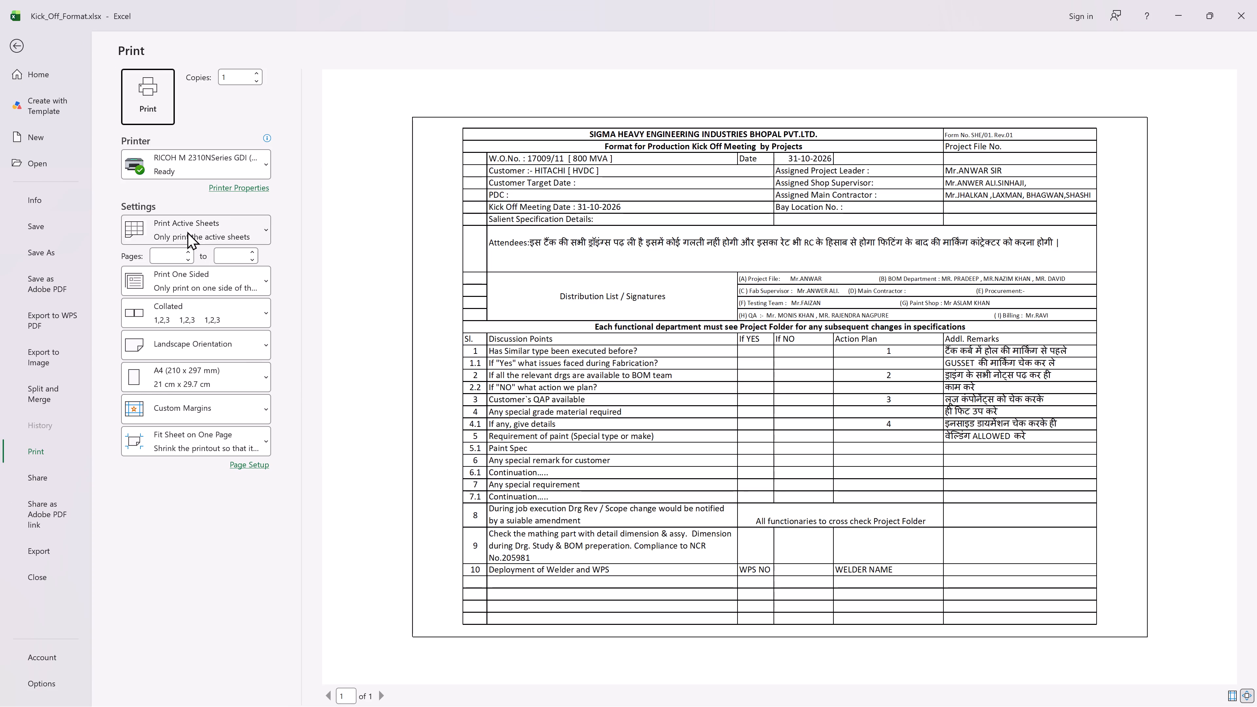
Apply the saved A4 profile in the RICOH M 2310N printer properties.
{"action": "left_click", "coordinate": [241, 187]}
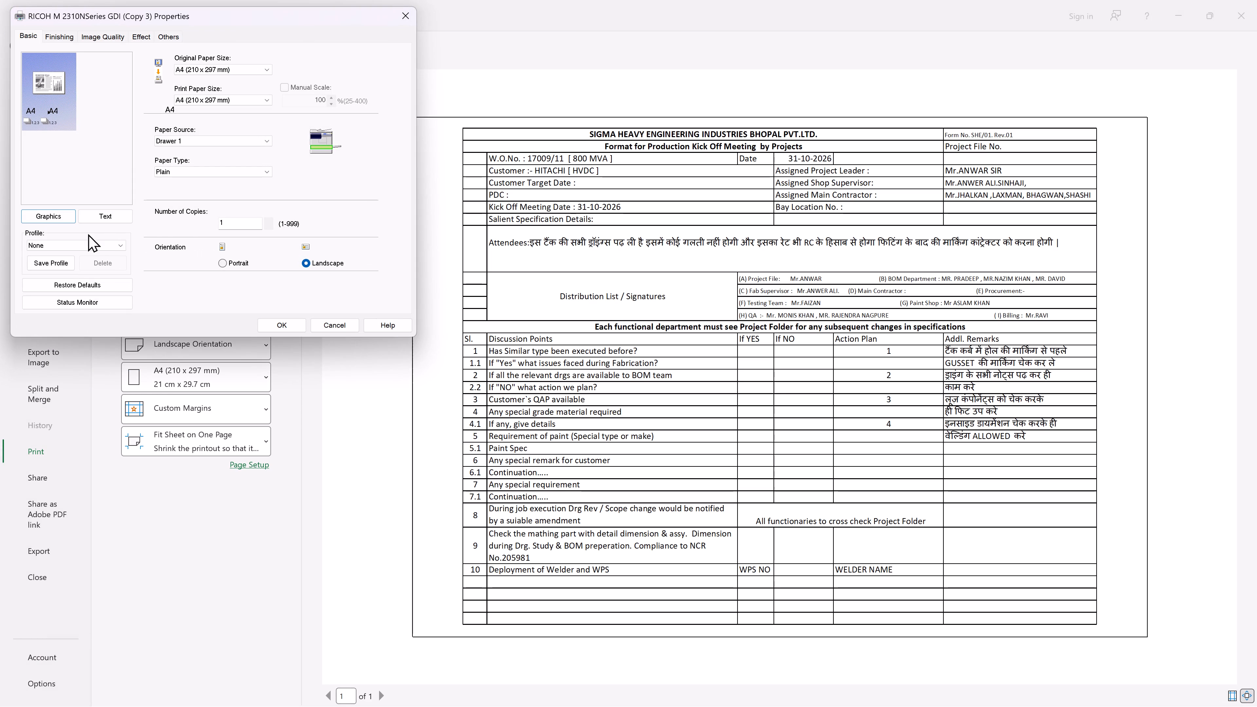
{"action": "left_click", "coordinate": [84, 247]}
{"action": "left_click", "coordinate": [59, 265]}
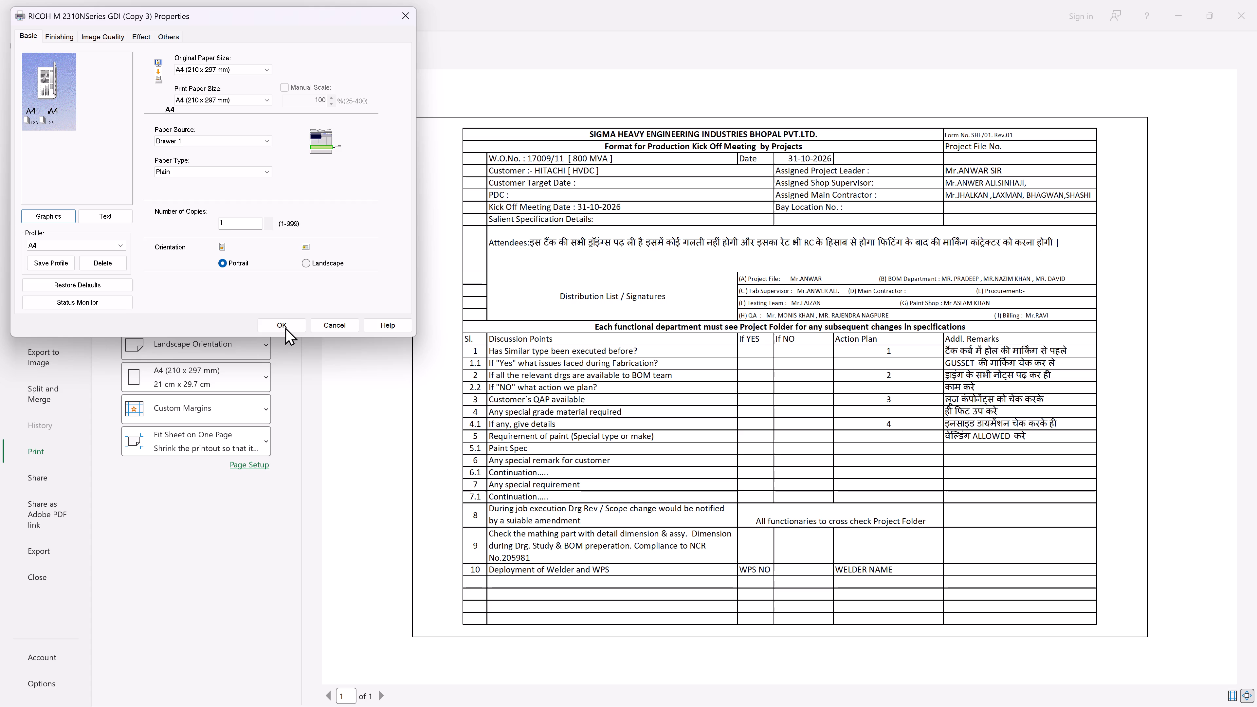
{"action": "left_click", "coordinate": [285, 326]}
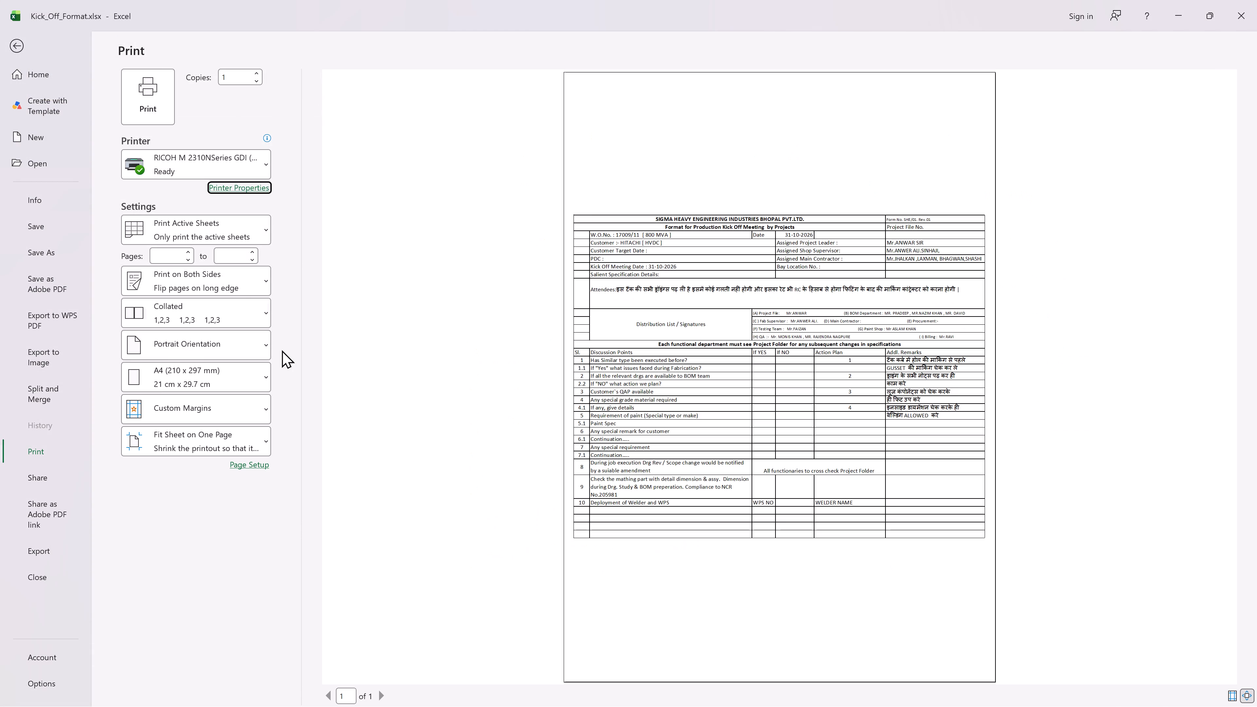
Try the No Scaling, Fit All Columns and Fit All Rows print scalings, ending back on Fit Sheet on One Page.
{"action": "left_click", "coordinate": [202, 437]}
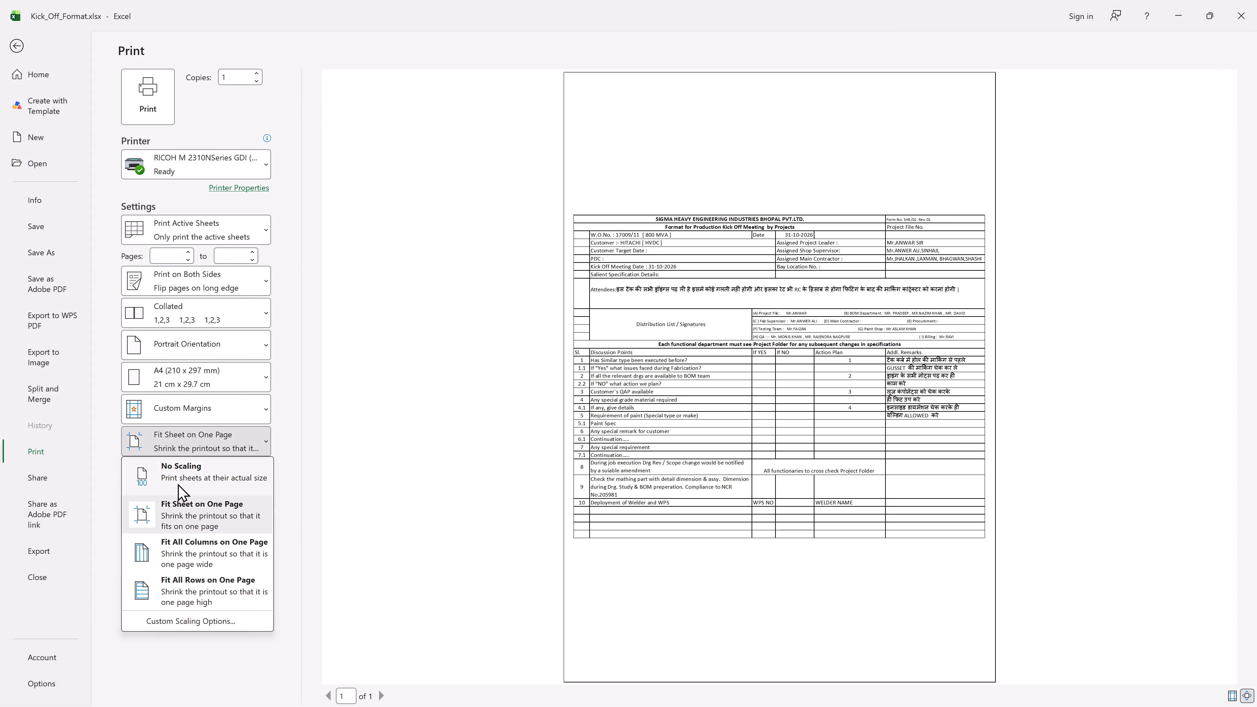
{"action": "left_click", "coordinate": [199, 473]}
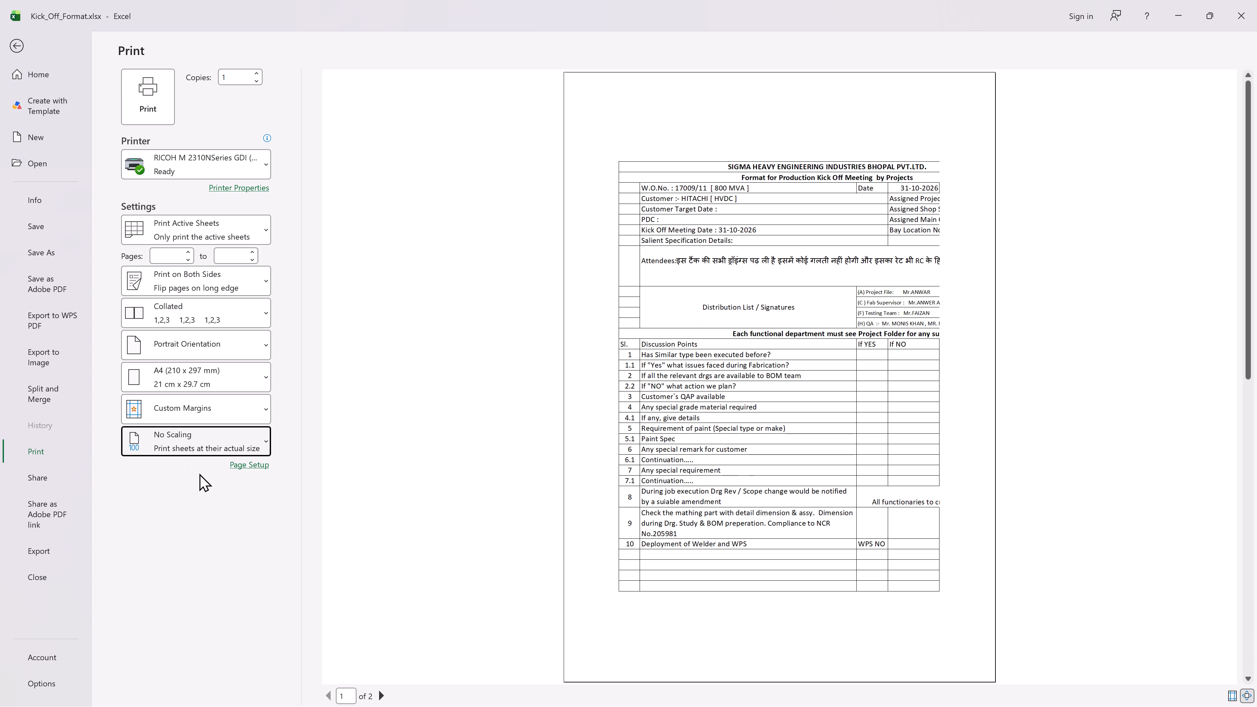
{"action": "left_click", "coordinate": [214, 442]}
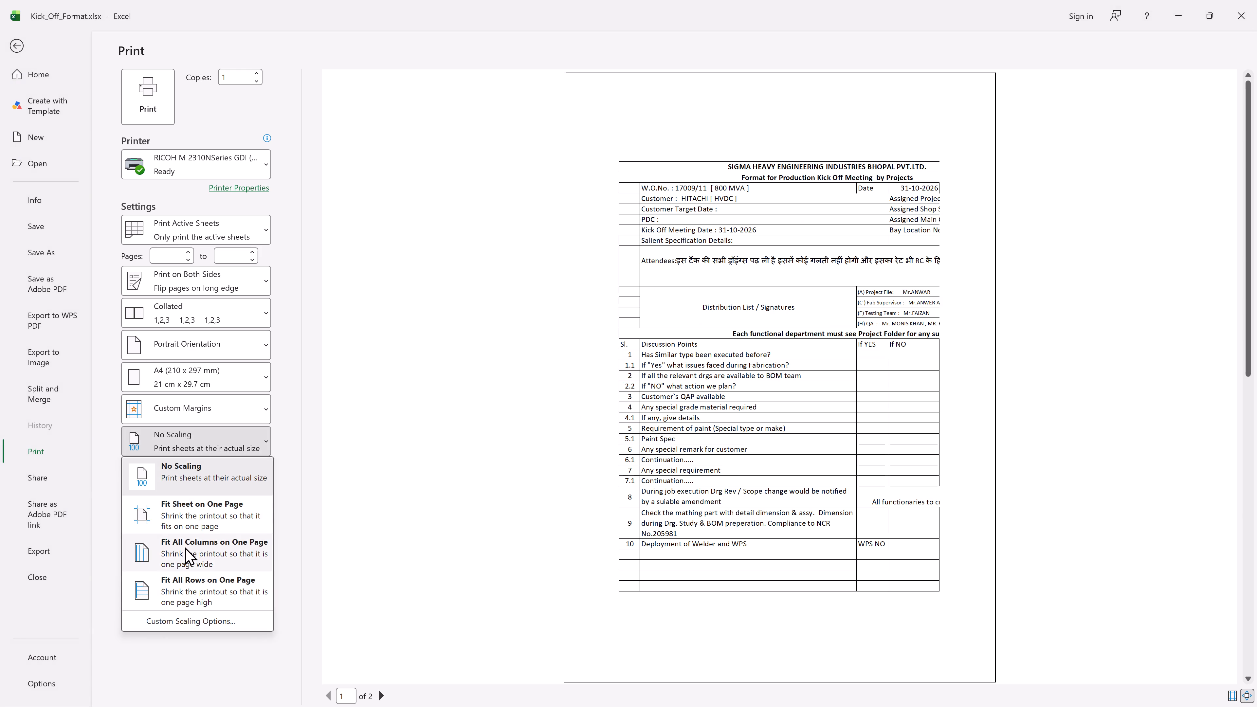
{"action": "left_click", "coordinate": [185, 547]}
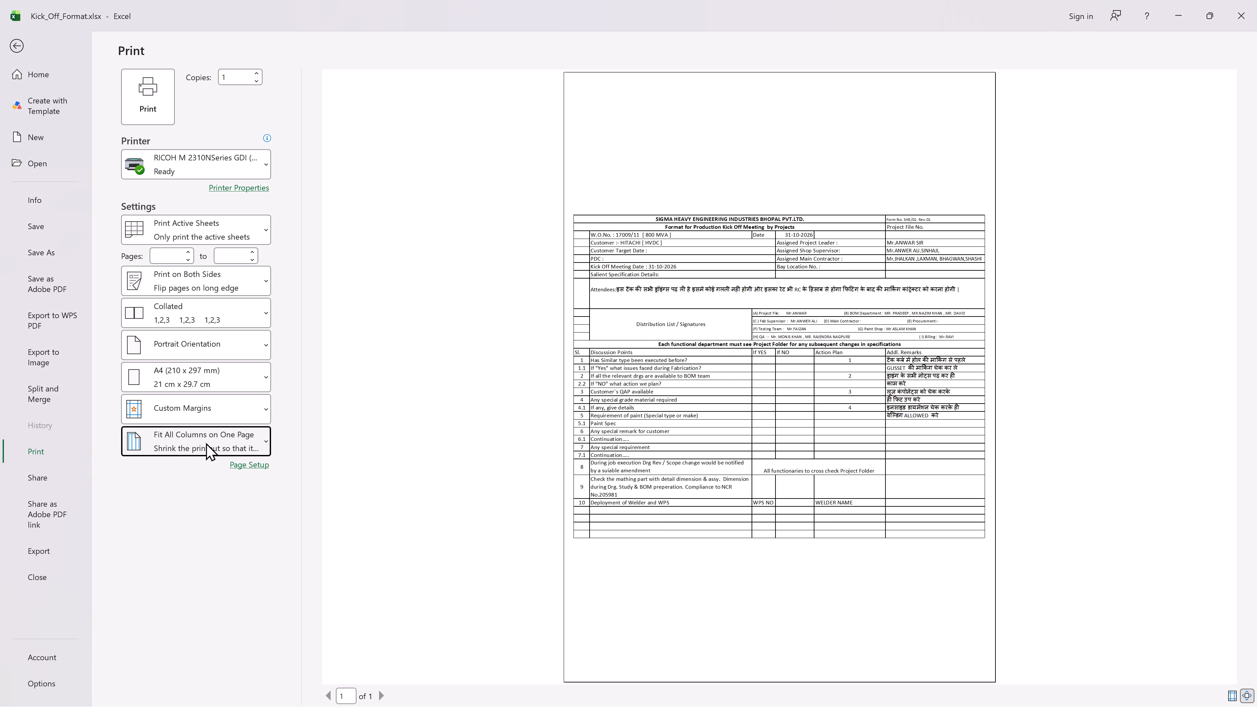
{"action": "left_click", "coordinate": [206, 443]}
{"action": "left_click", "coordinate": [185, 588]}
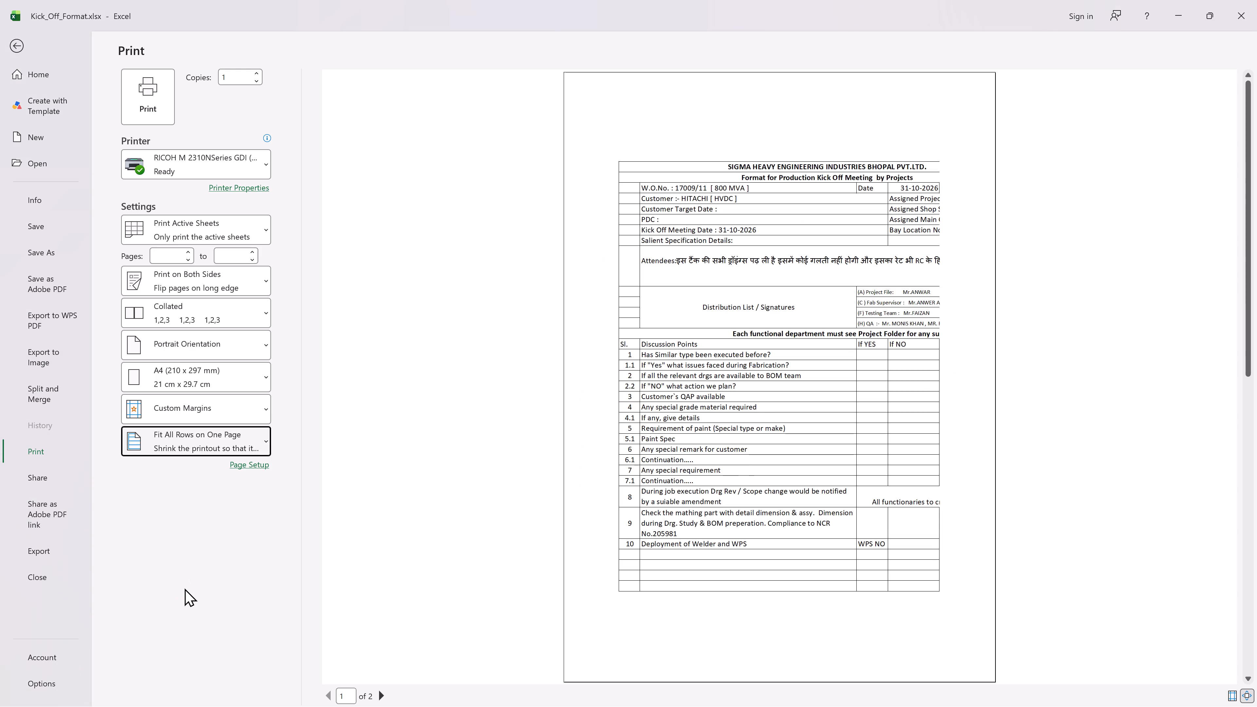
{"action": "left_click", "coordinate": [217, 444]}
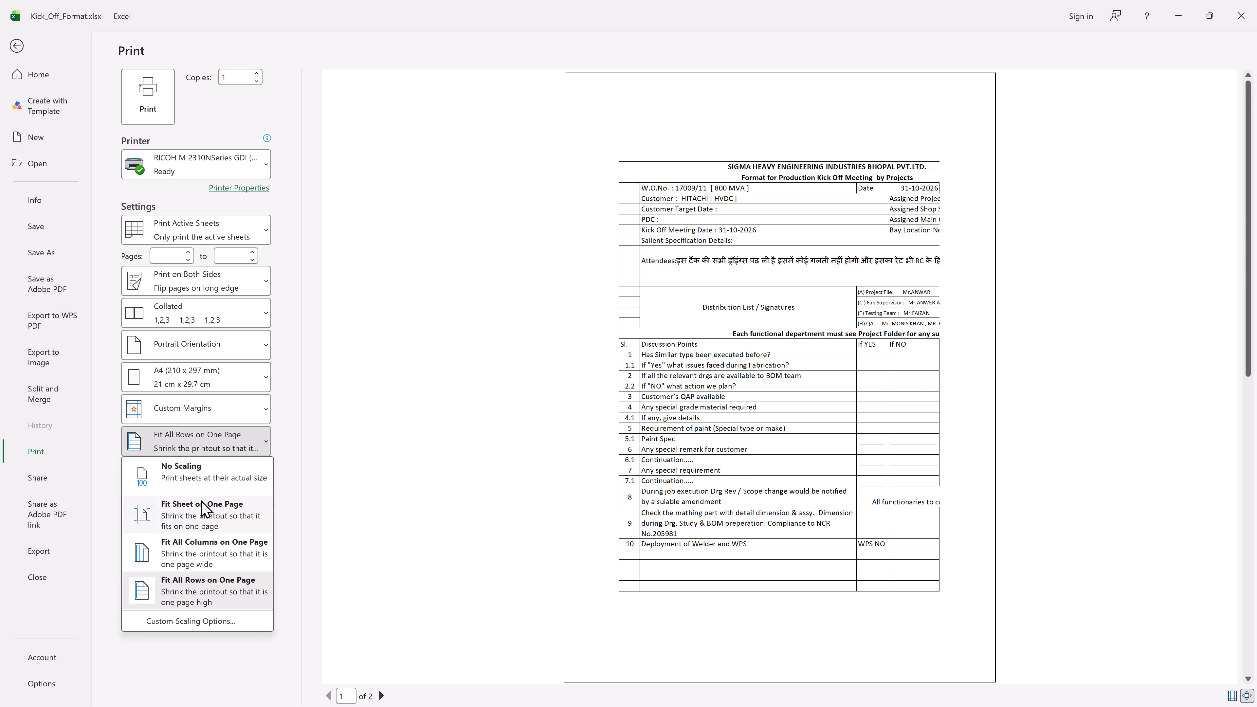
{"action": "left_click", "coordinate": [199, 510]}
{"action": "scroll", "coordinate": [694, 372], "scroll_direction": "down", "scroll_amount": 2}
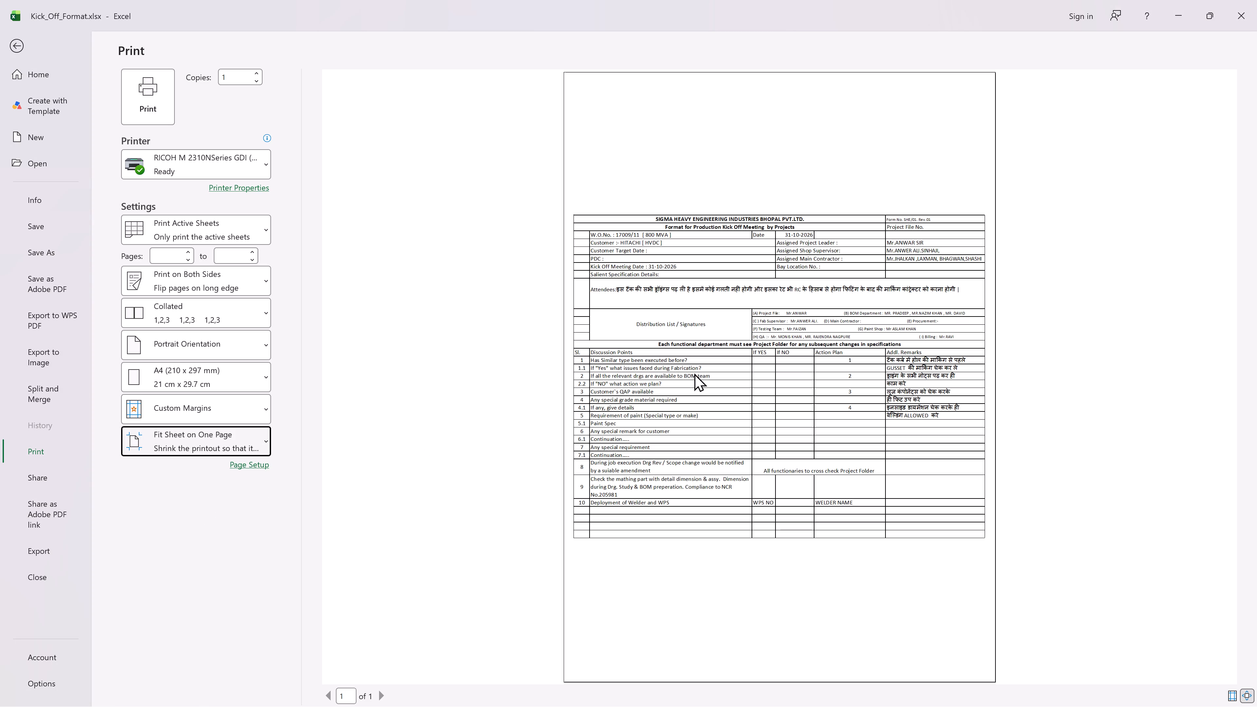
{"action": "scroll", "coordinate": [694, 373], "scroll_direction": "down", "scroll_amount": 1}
Set the kick-off format to print one sided.
{"action": "left_click", "coordinate": [259, 280]}
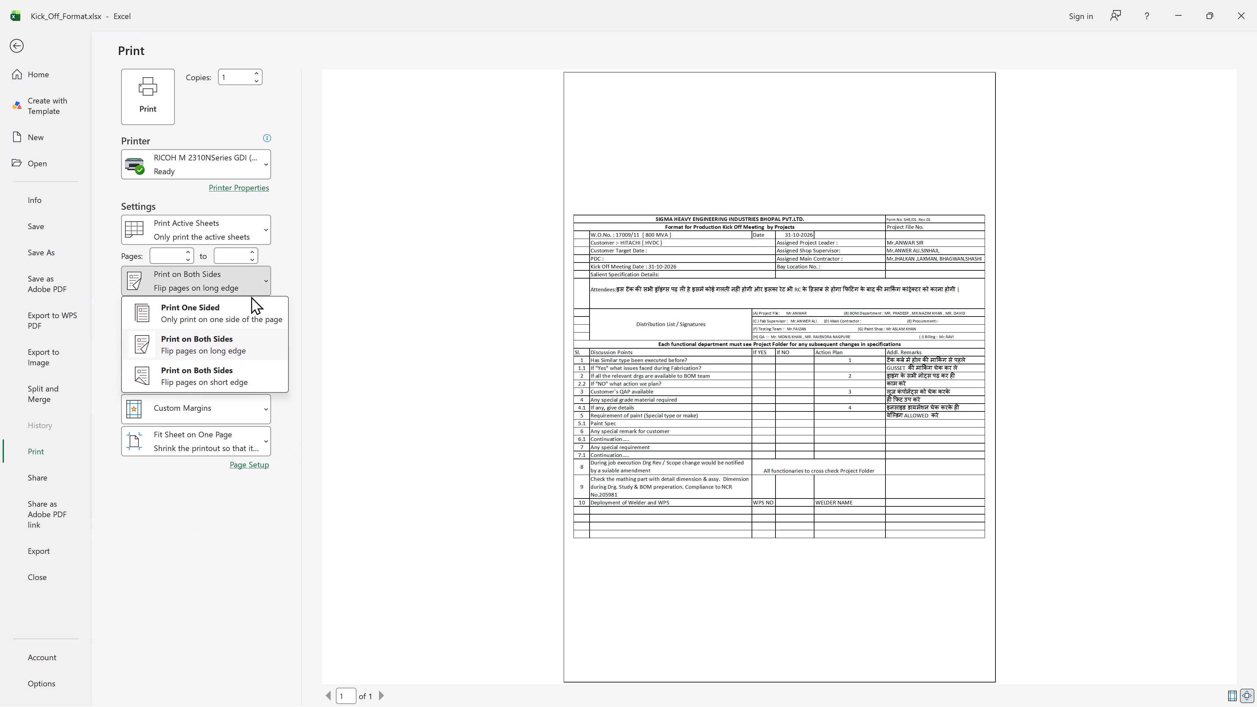
{"action": "left_click", "coordinate": [235, 309]}
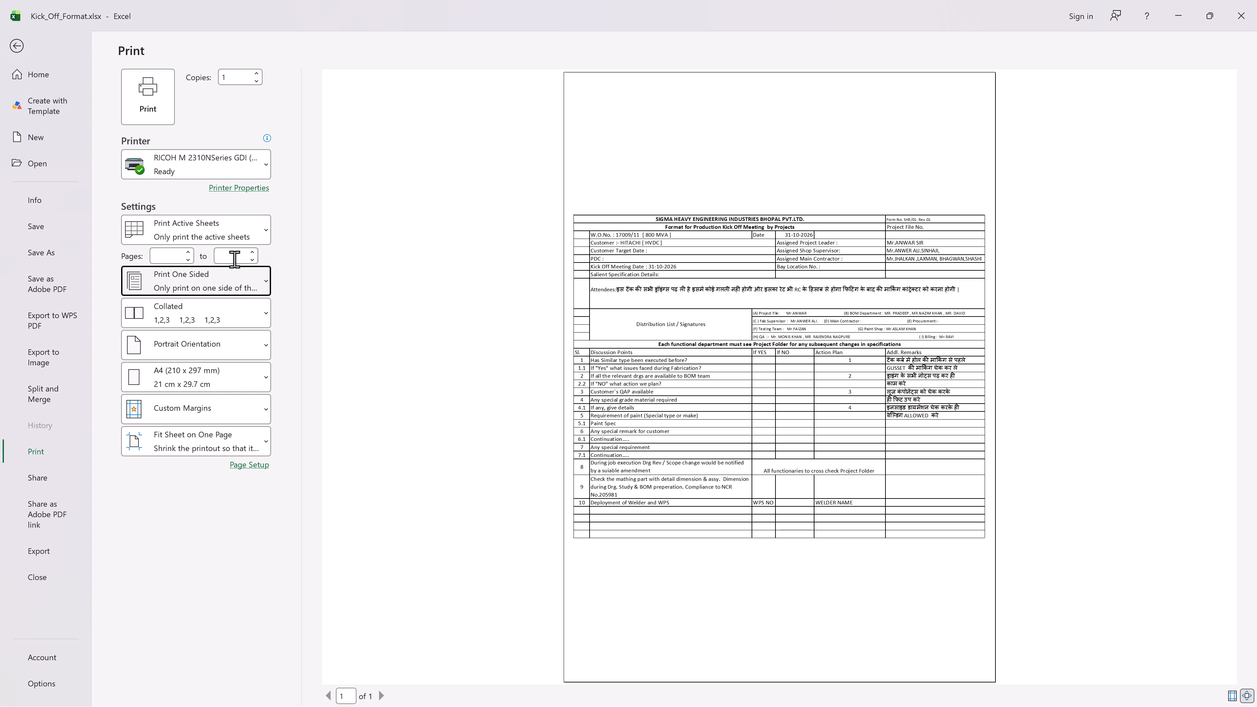
Try printing the entire workbook, and set the print range to Print Selection.
{"action": "left_click", "coordinate": [244, 236]}
{"action": "left_click", "coordinate": [223, 265]}
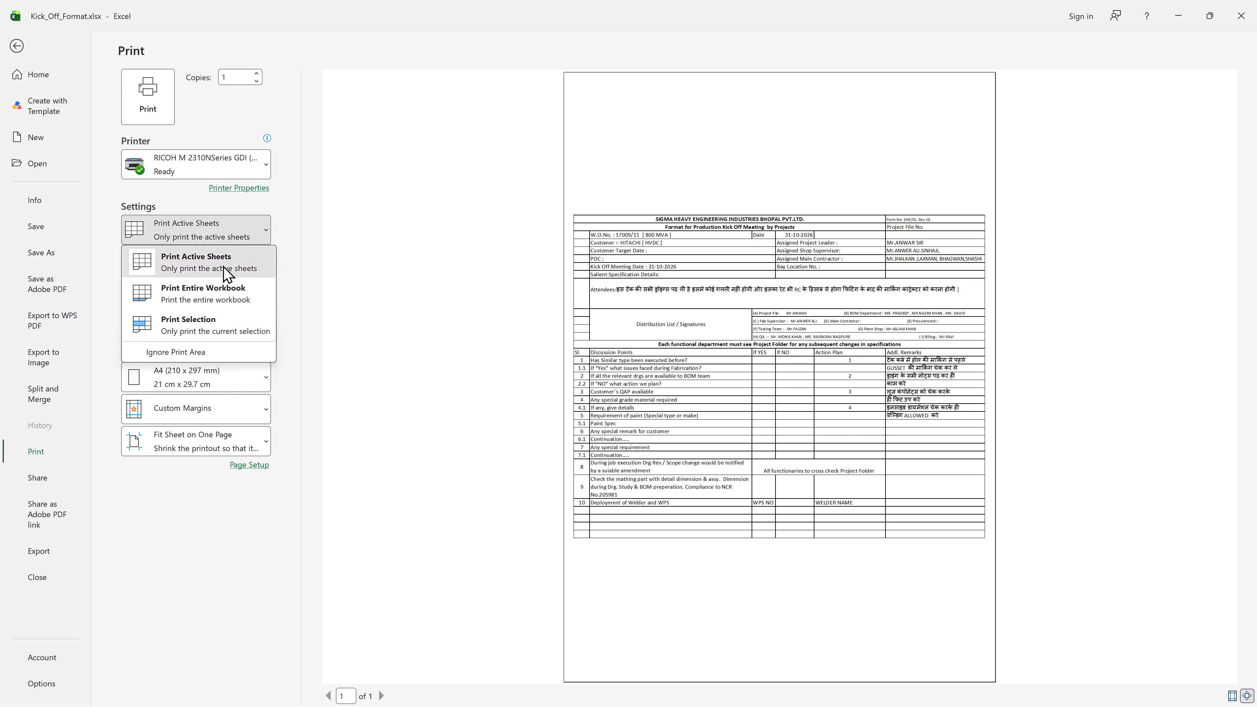
{"action": "left_click", "coordinate": [237, 237]}
{"action": "left_click", "coordinate": [216, 296]}
{"action": "left_click", "coordinate": [231, 234]}
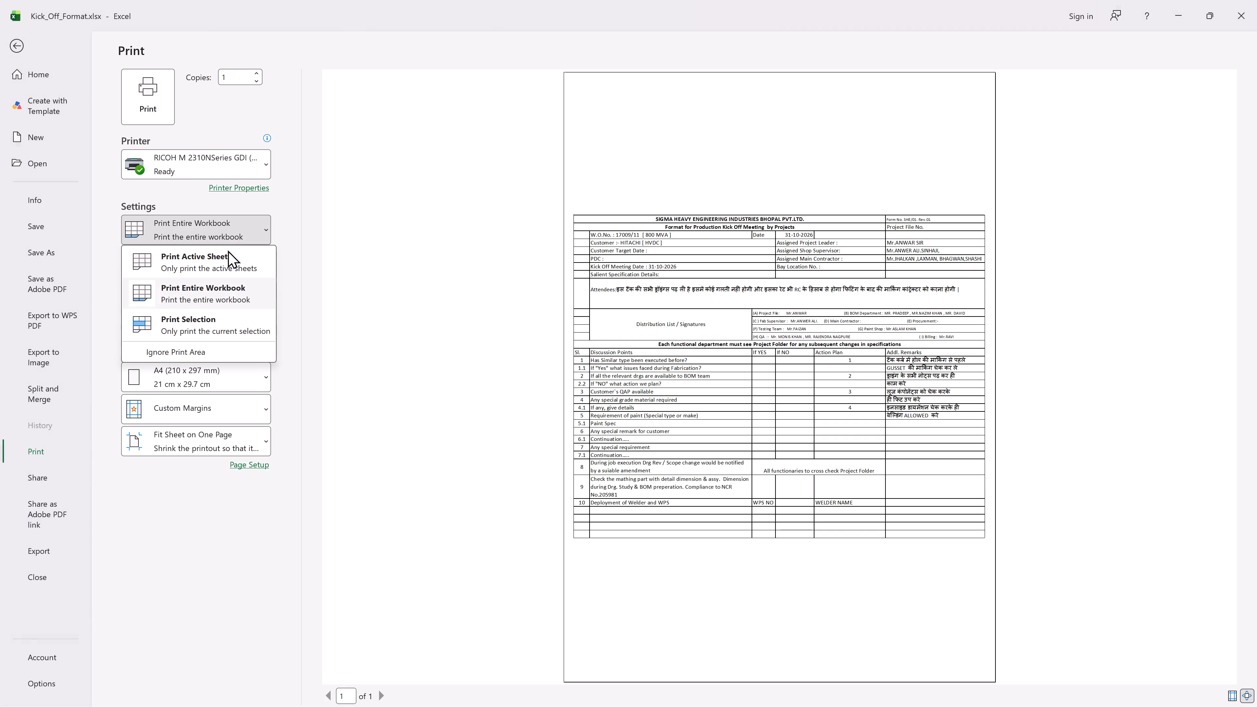
{"action": "left_click", "coordinate": [203, 326]}
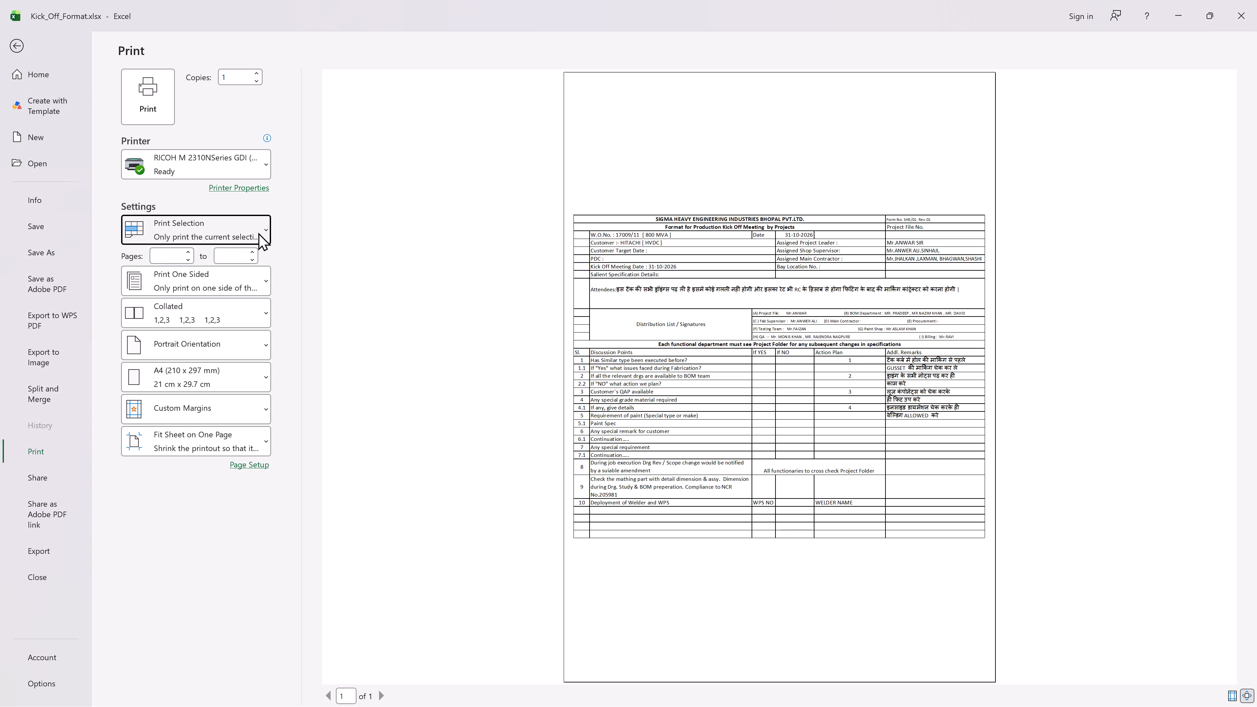
Set the kick-off format to landscape orientation and print it.
{"action": "scroll", "coordinate": [600, 421], "scroll_direction": "down", "scroll_amount": 2}
{"action": "left_click", "coordinate": [223, 352]}
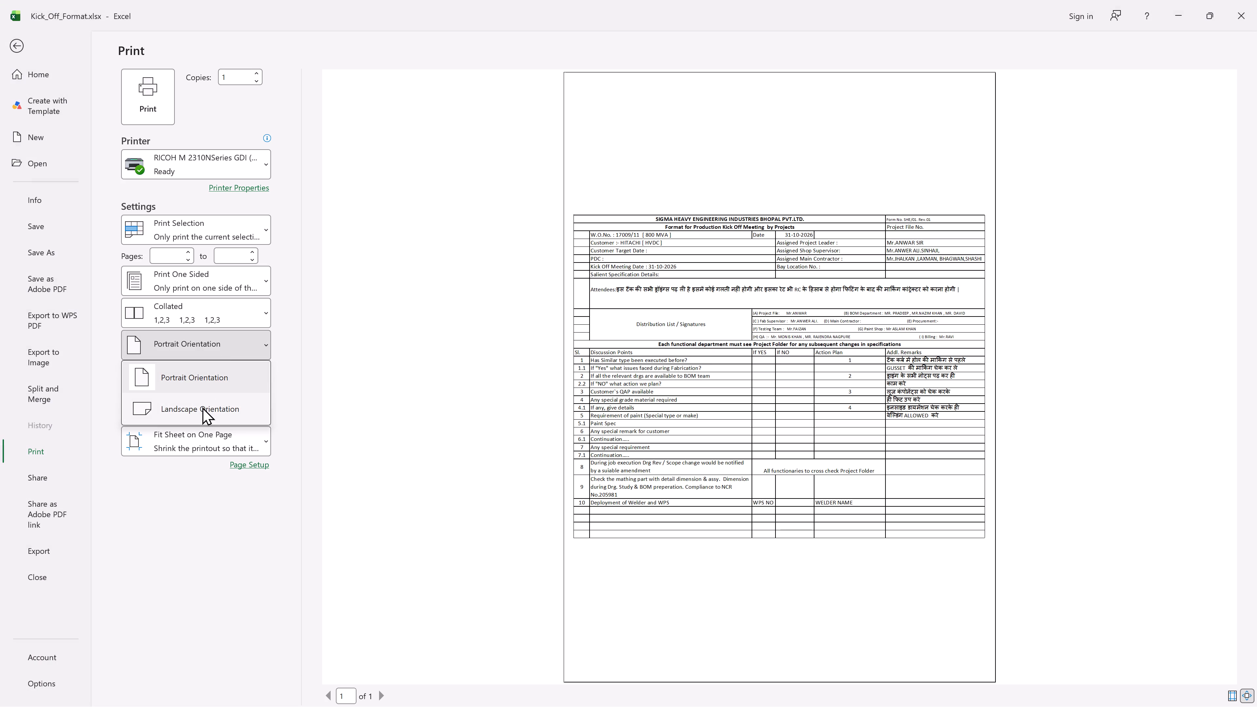
{"action": "left_click", "coordinate": [208, 385]}
{"action": "left_click", "coordinate": [224, 345]}
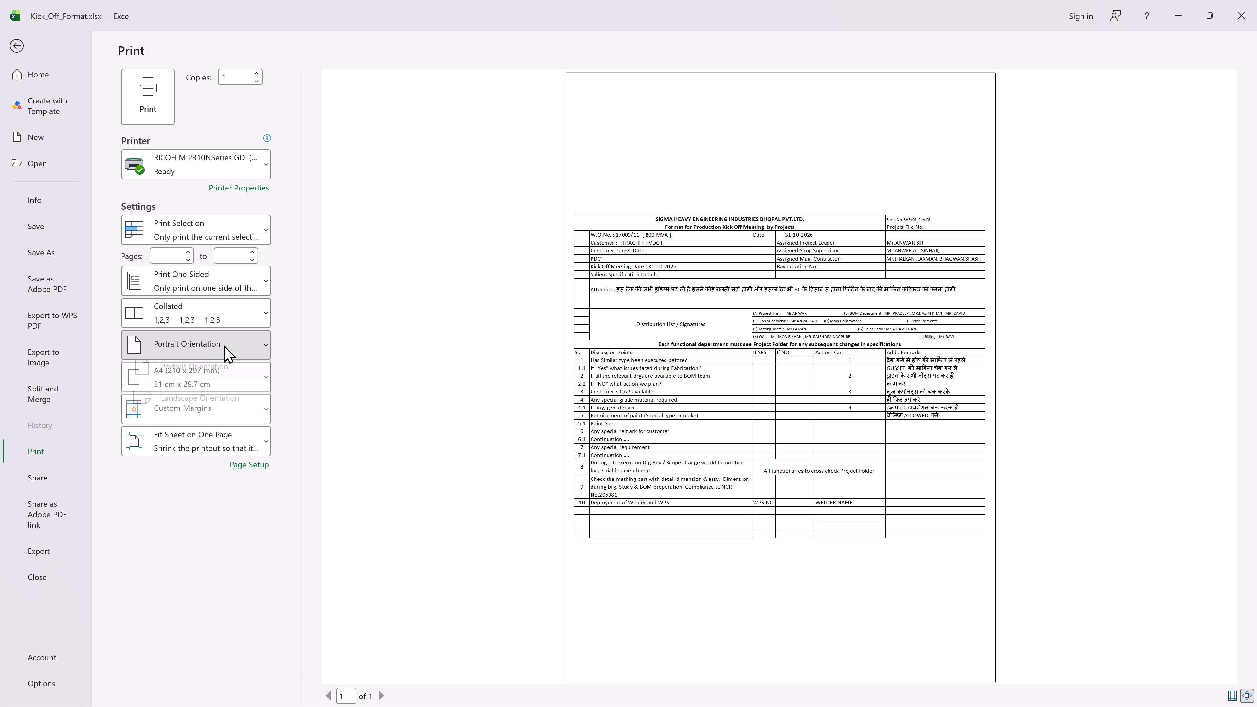
{"action": "left_click", "coordinate": [211, 408]}
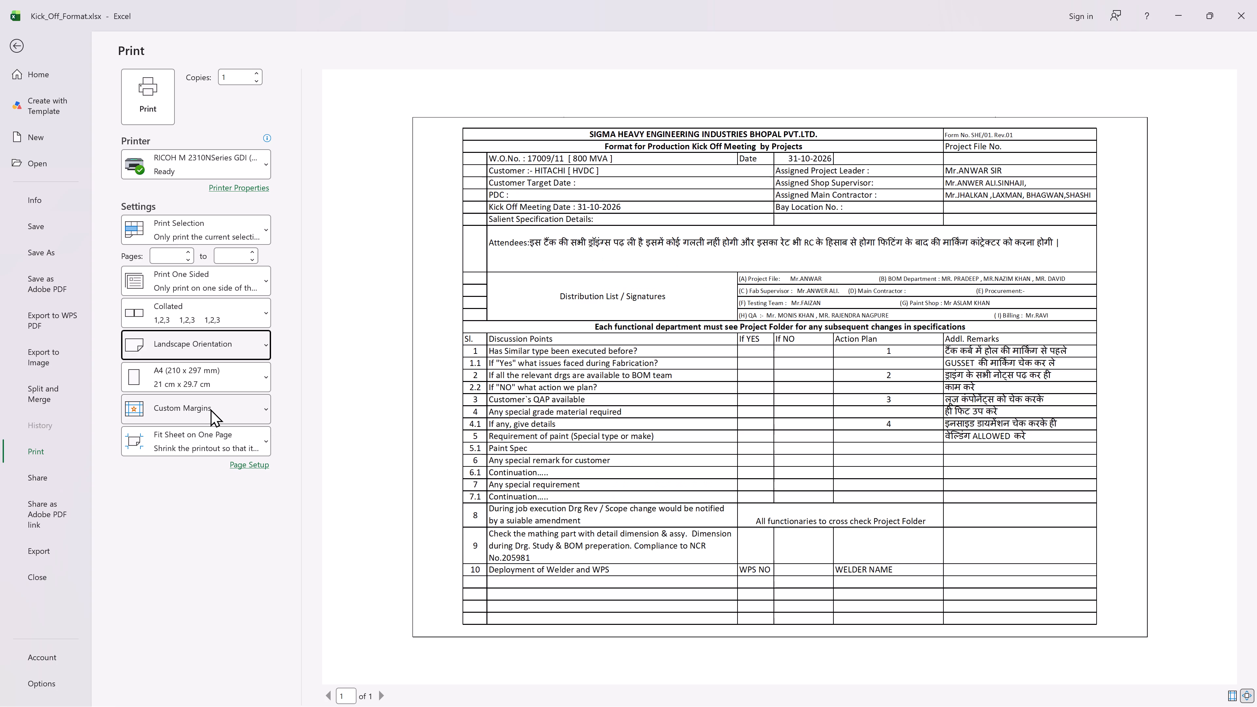
{"action": "scroll", "coordinate": [464, 390], "scroll_direction": "down", "scroll_amount": 2}
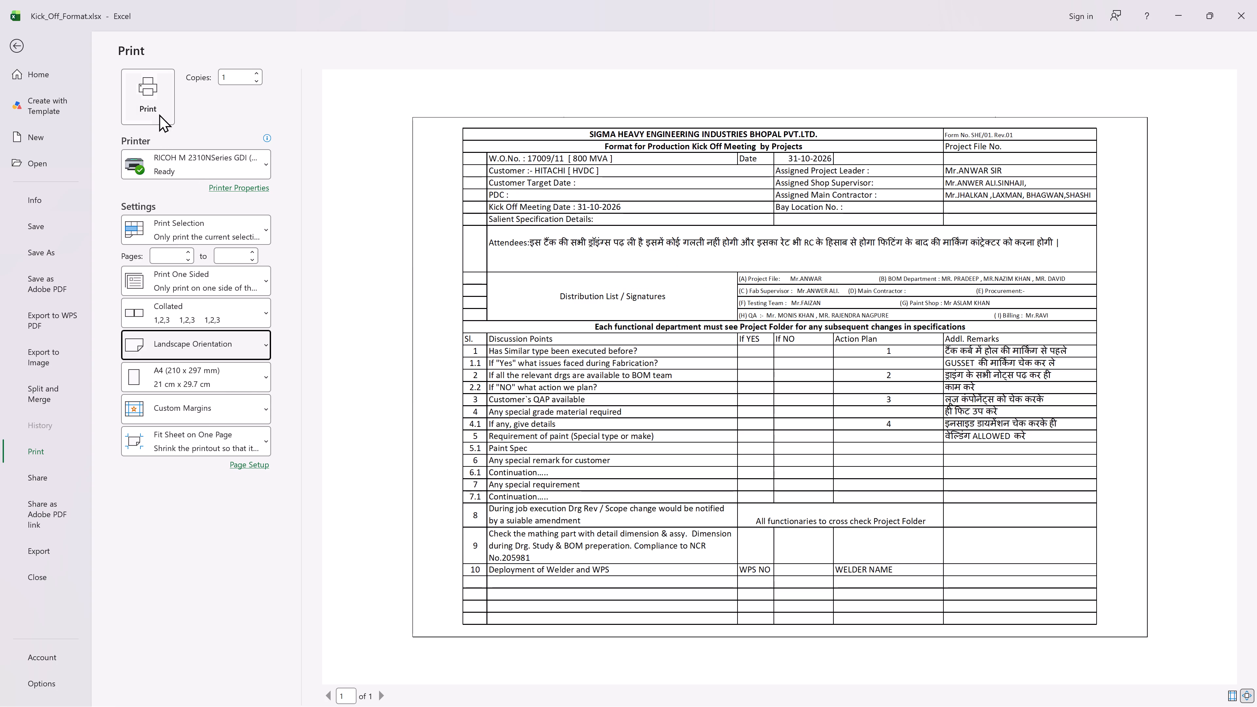
{"action": "left_click", "coordinate": [159, 99]}
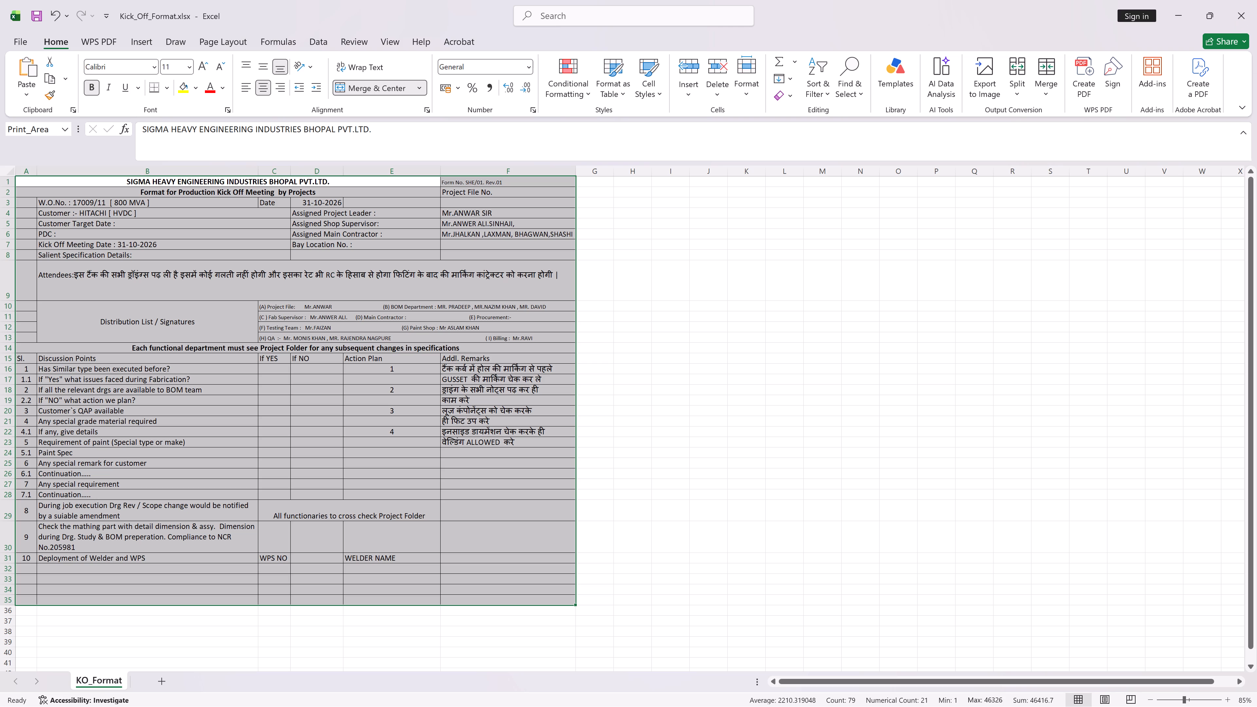
Close the kick-off format workbook and go back to the parent KICK OF MEETING folder.
{"action": "left_click", "coordinate": [1241, 14]}
{"action": "left_click", "coordinate": [593, 382]}
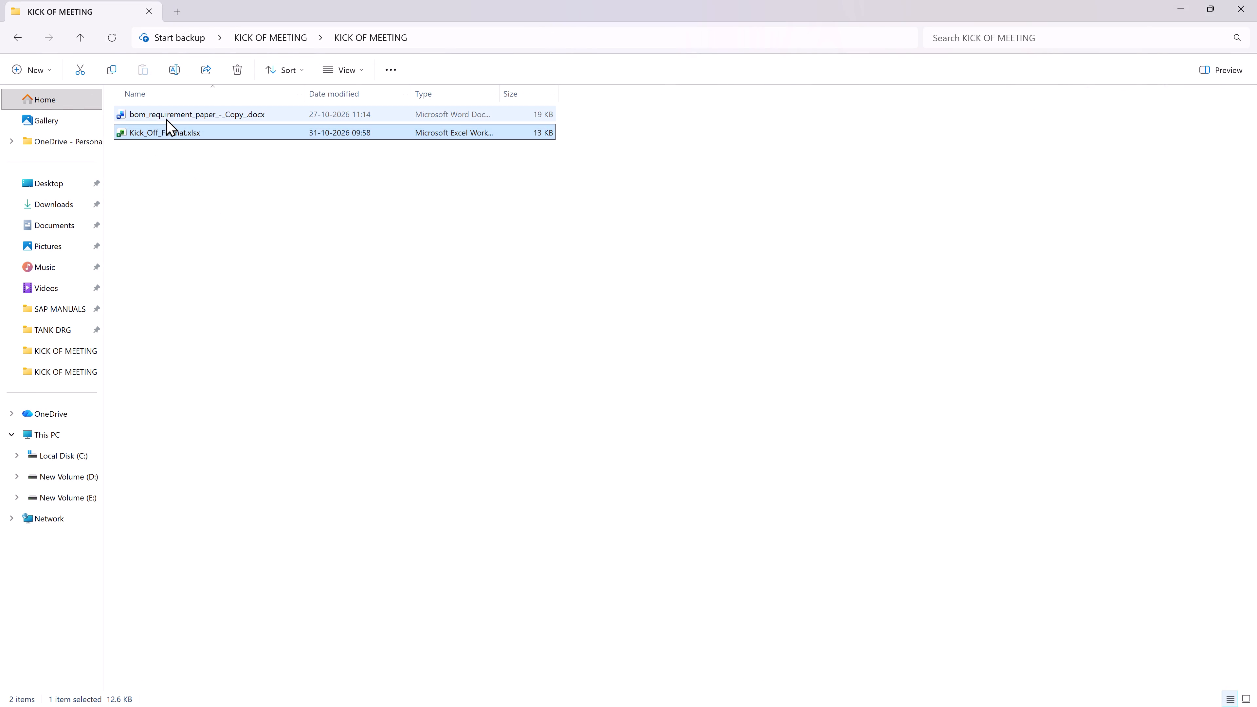
{"action": "left_click", "coordinate": [21, 45]}
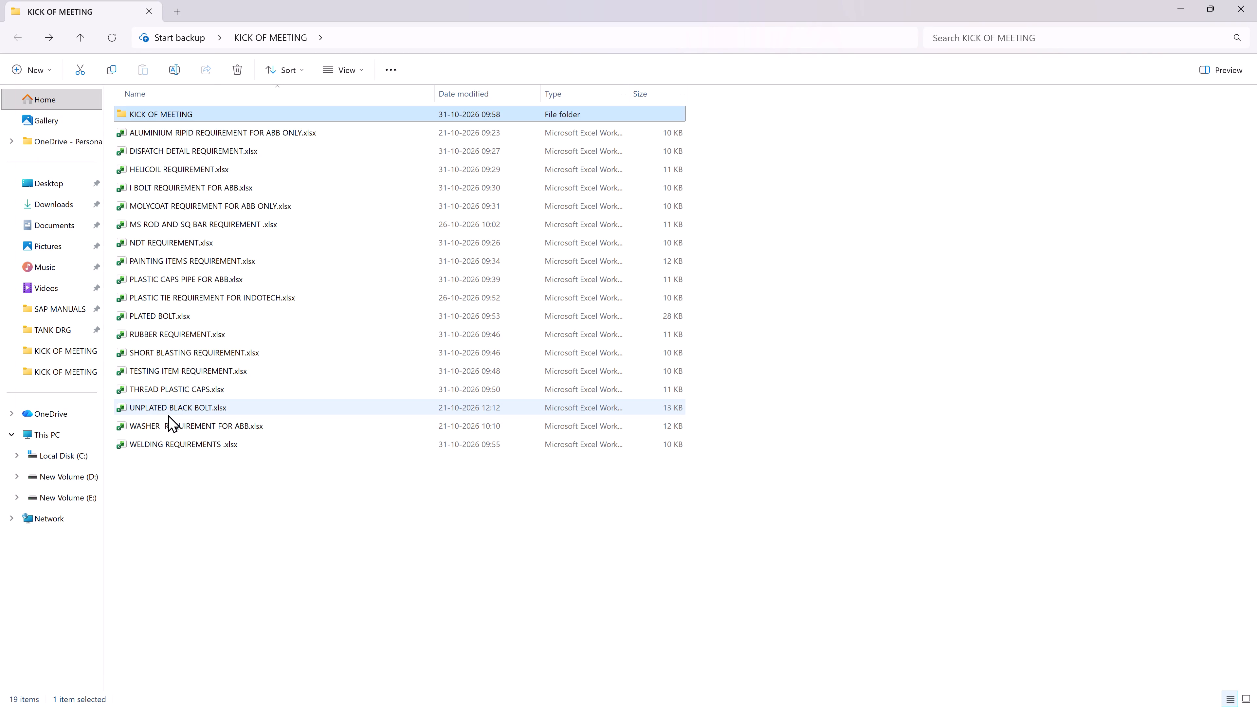
Open the DISPATCH DETAIL REQUIREMENT and ALUMINIUM RIPID REQUIREMENT FOR ABB ONLY workbooks for a check, closing each one.
{"action": "double_click", "coordinate": [175, 155]}
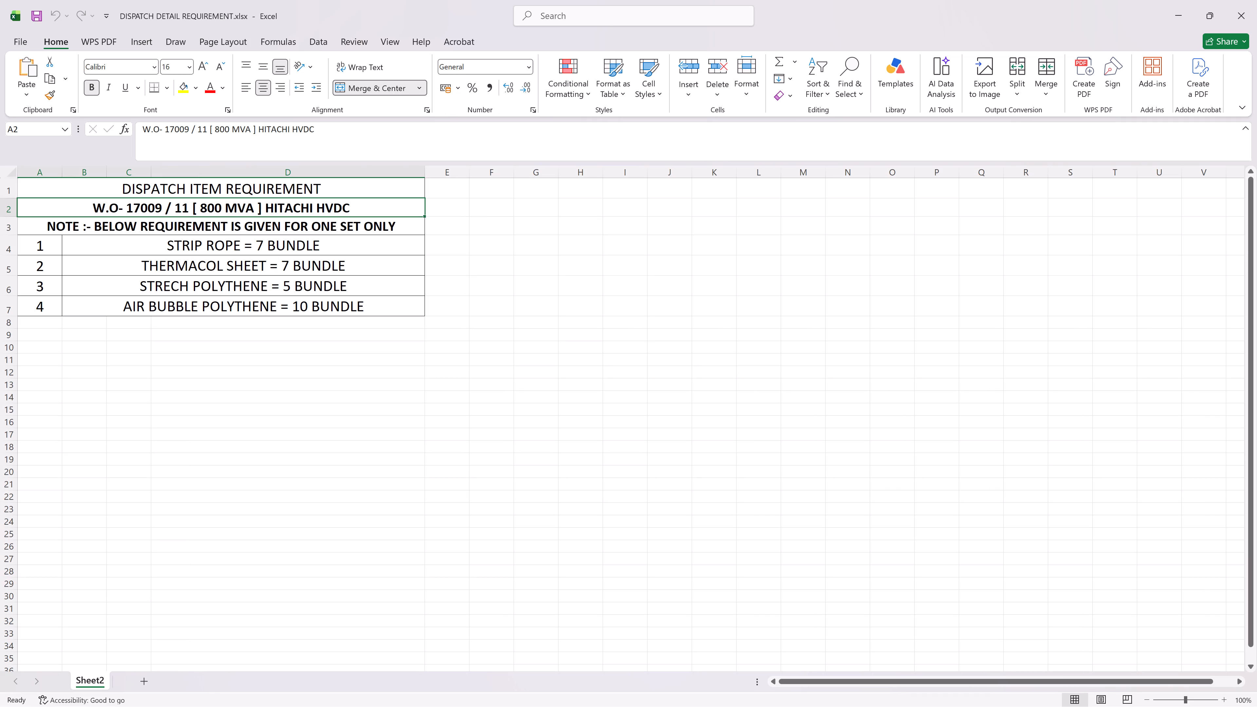
{"action": "left_click", "coordinate": [1234, 15]}
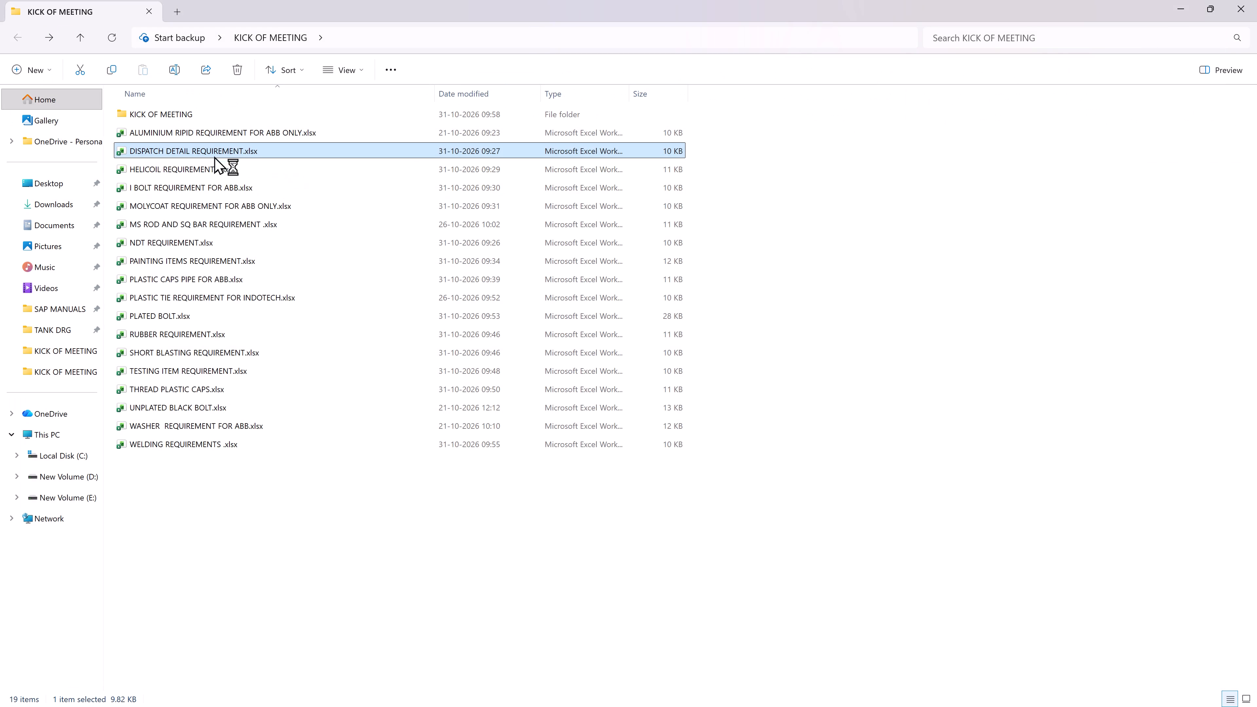
{"action": "double_click", "coordinate": [212, 125]}
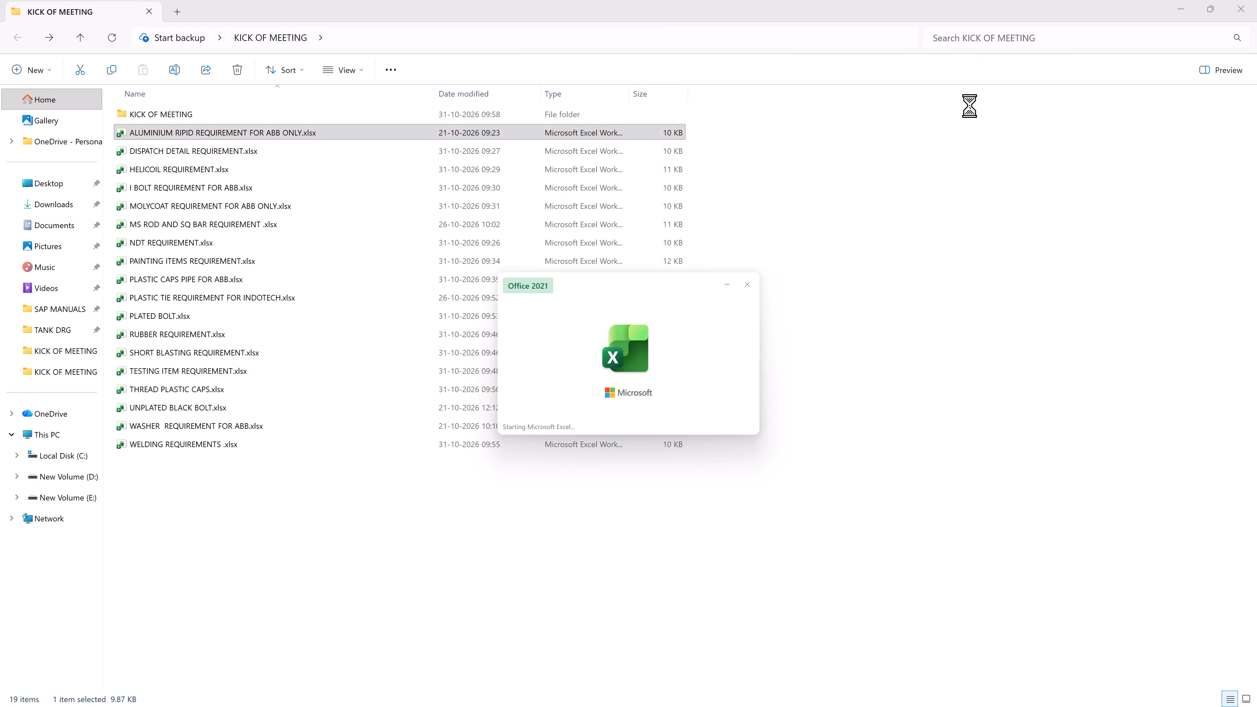
{"action": "left_click", "coordinate": [1247, 13]}
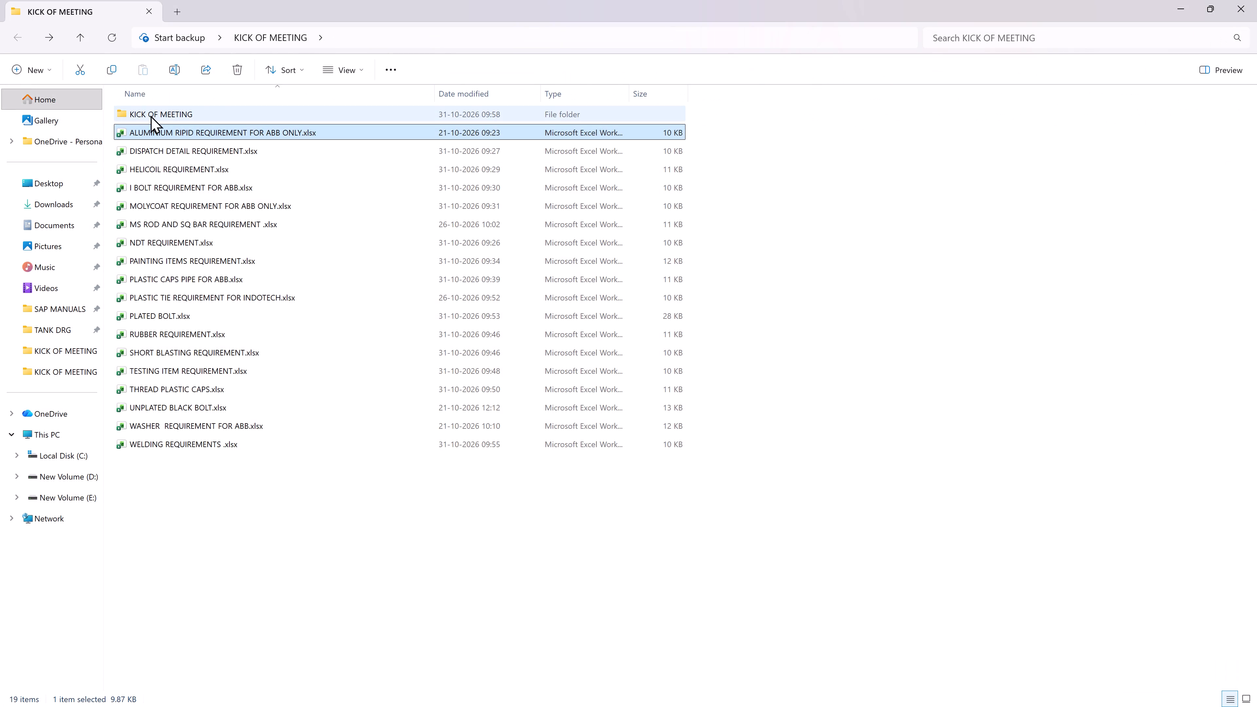
Open the bom_requirement_paper document from the inner KICK OF MEETING folder in Word.
{"action": "double_click", "coordinate": [151, 115]}
{"action": "double_click", "coordinate": [165, 115]}
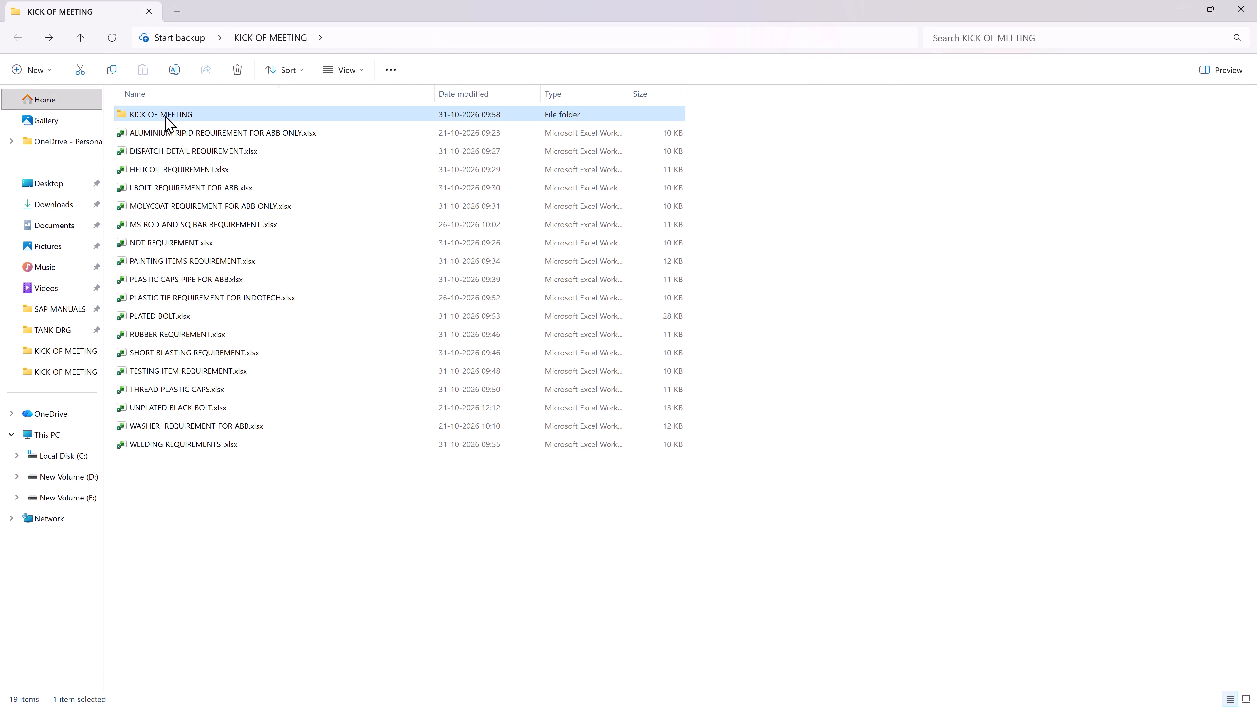
{"action": "double_click", "coordinate": [166, 115]}
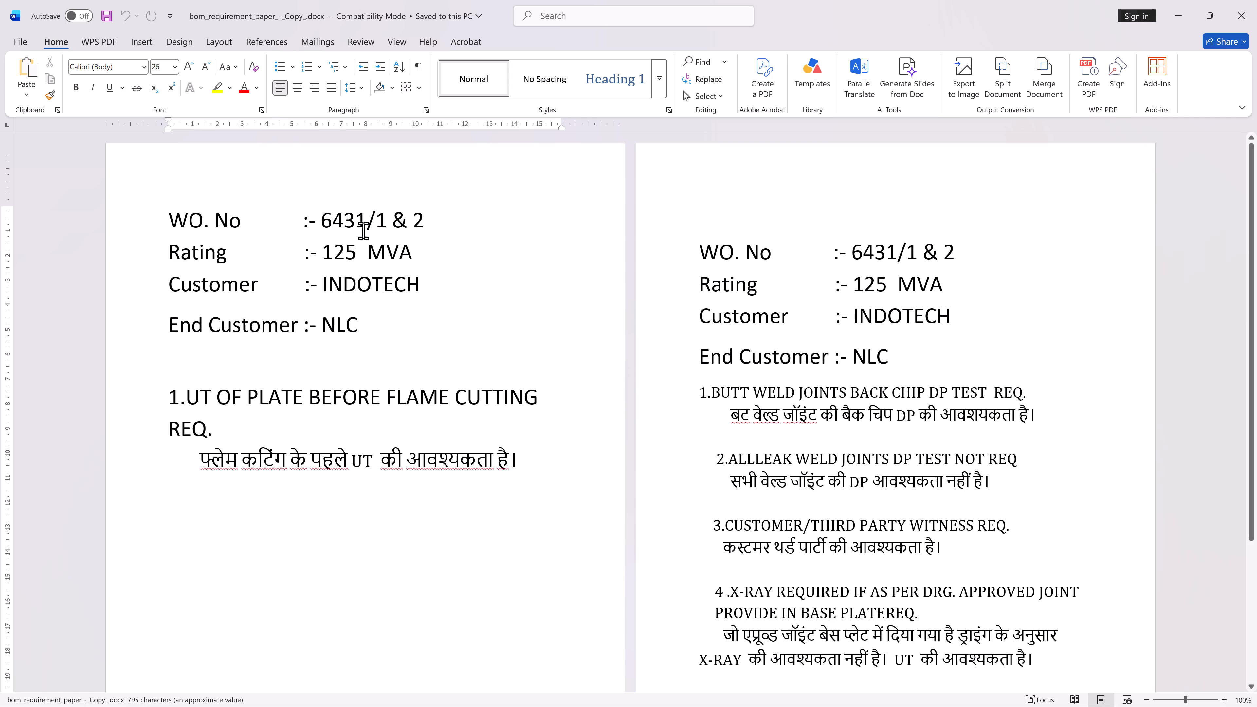
Change the WO. No on the first page to 17009/11.
{"action": "left_click", "coordinate": [364, 221]}
{"action": "key", "text": "BackSpace"}
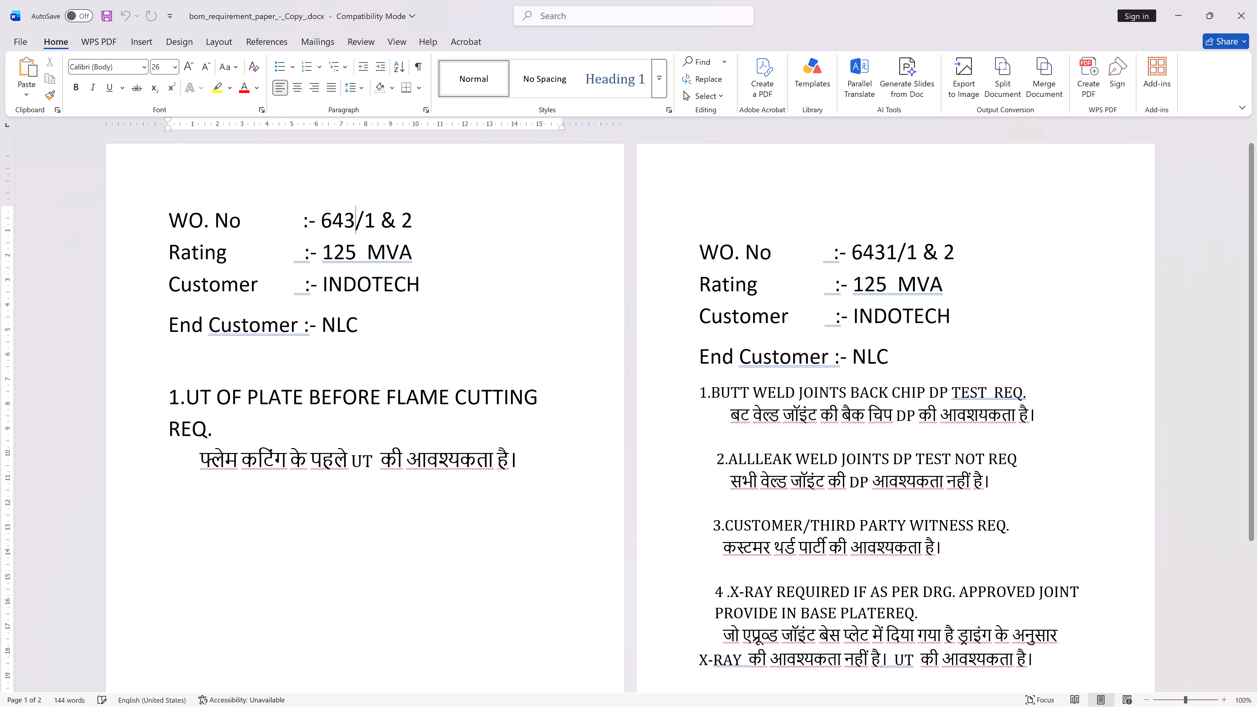
{"action": "key", "text": "BackSpace"}
{"action": "key", "text": "BackSpace"}
{"action": "key", "text": "BackSpace"}
{"action": "type", "text": "17009"}
{"action": "key", "text": "Right"}
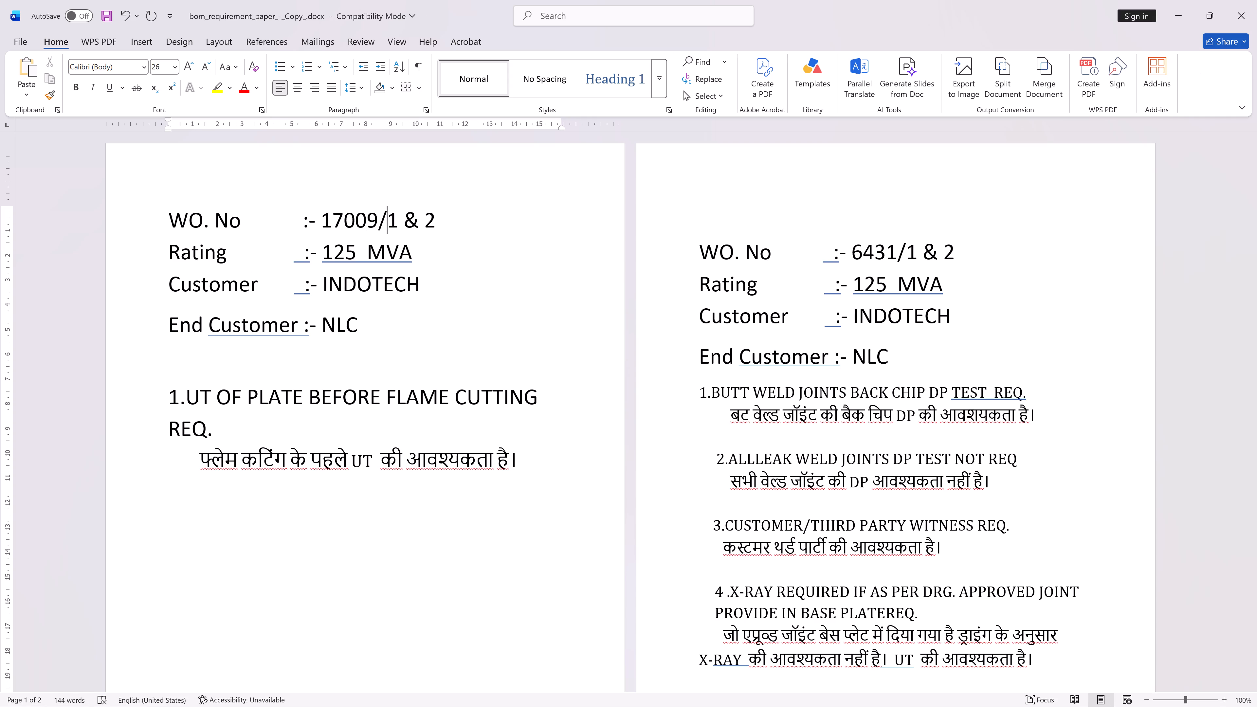
{"action": "key", "text": "Right"}
{"action": "key", "text": "1"}
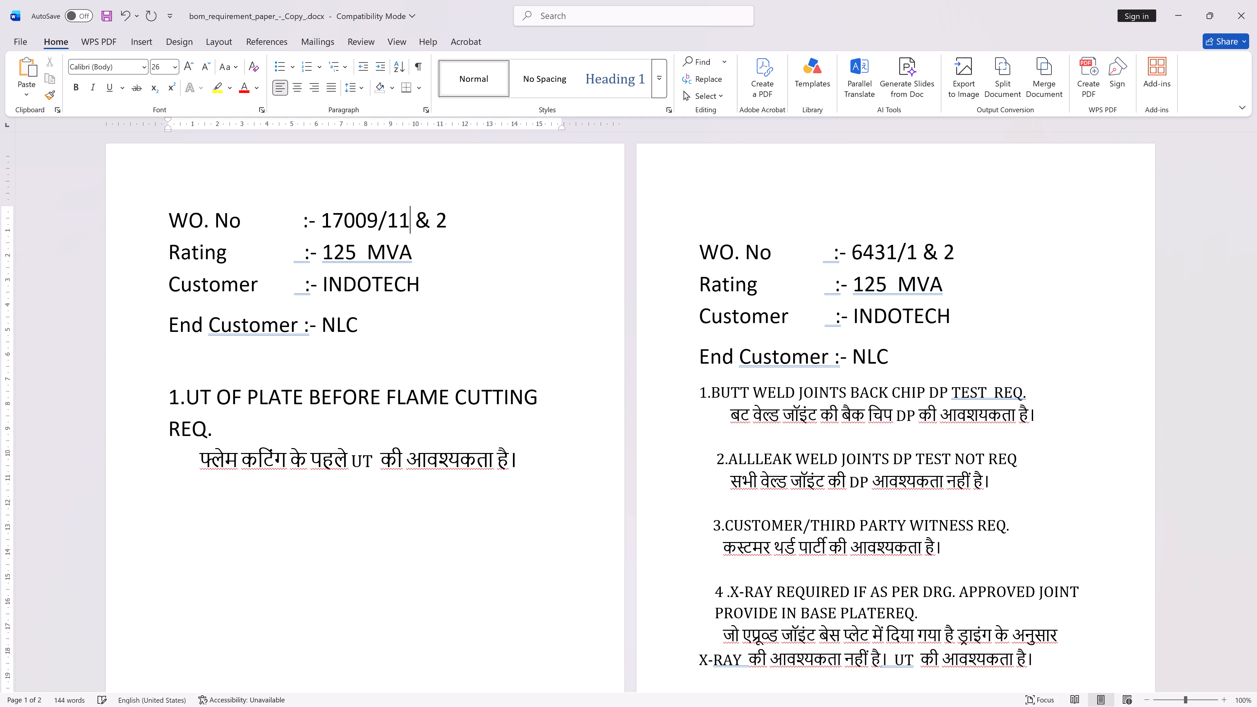
{"action": "key", "text": "Delete"}
{"action": "key", "text": "Delete"}
{"action": "key", "text": "Delete"}
{"action": "key", "text": "Delete"}
Set the rating on the first page to 800 MVA.
{"action": "left_click", "coordinate": [359, 249]}
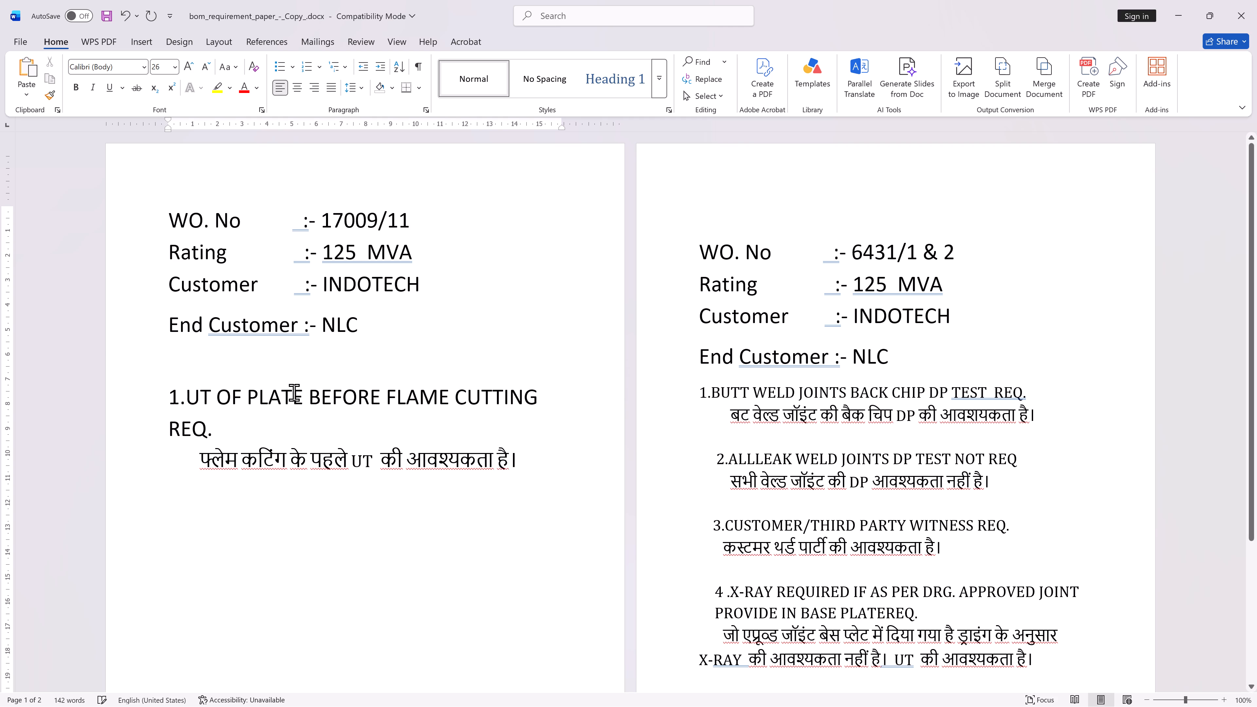
{"action": "key", "text": "Left"}
{"action": "key", "text": "BackSpace"}
{"action": "key", "text": "BackSpace"}
{"action": "key", "text": "BackSpace"}
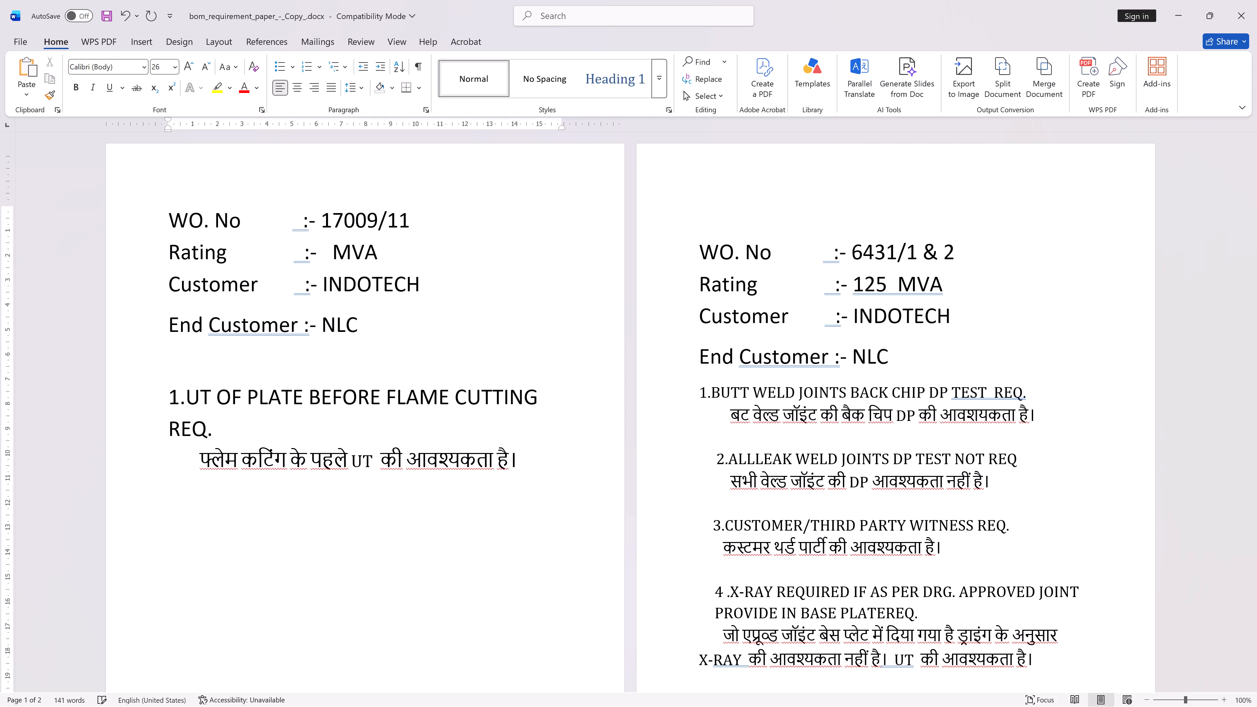
{"action": "type", "text": "800"}
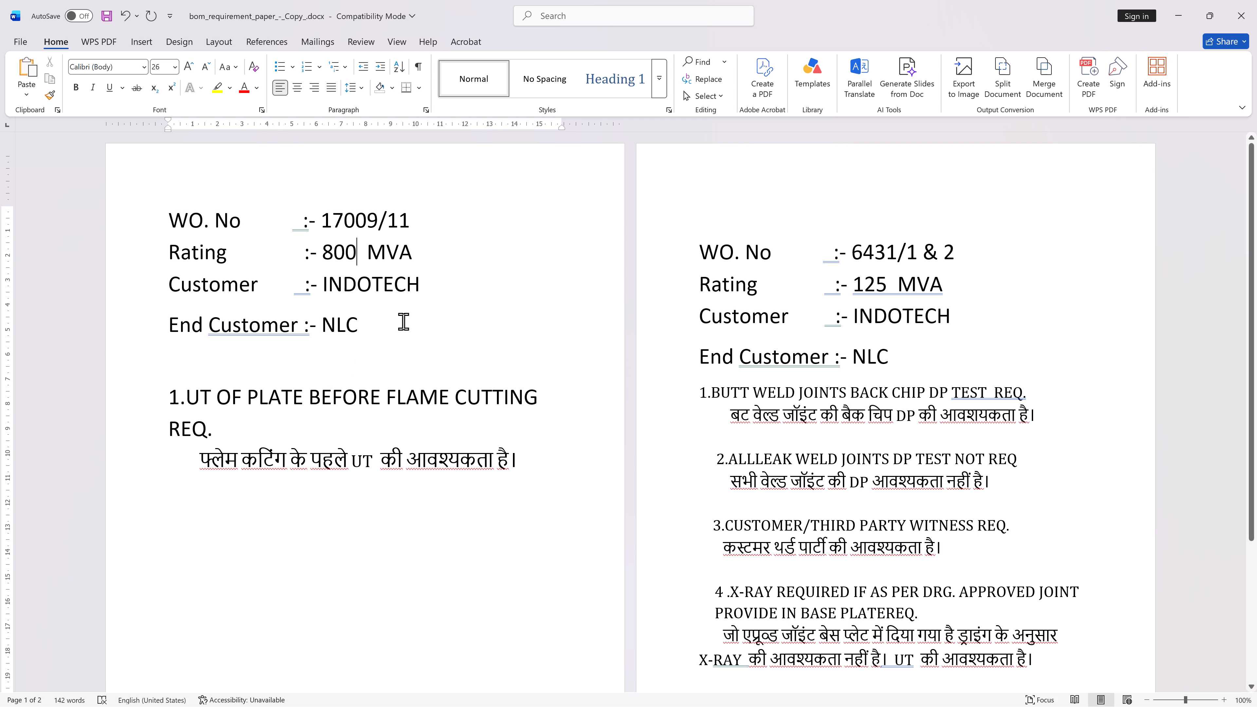
Replace the customer on the first page with HITACHI [ HVDC ].
{"action": "left_click", "coordinate": [423, 279]}
{"action": "key", "text": "BackSpace"}
{"action": "key", "text": "BackSpace"}
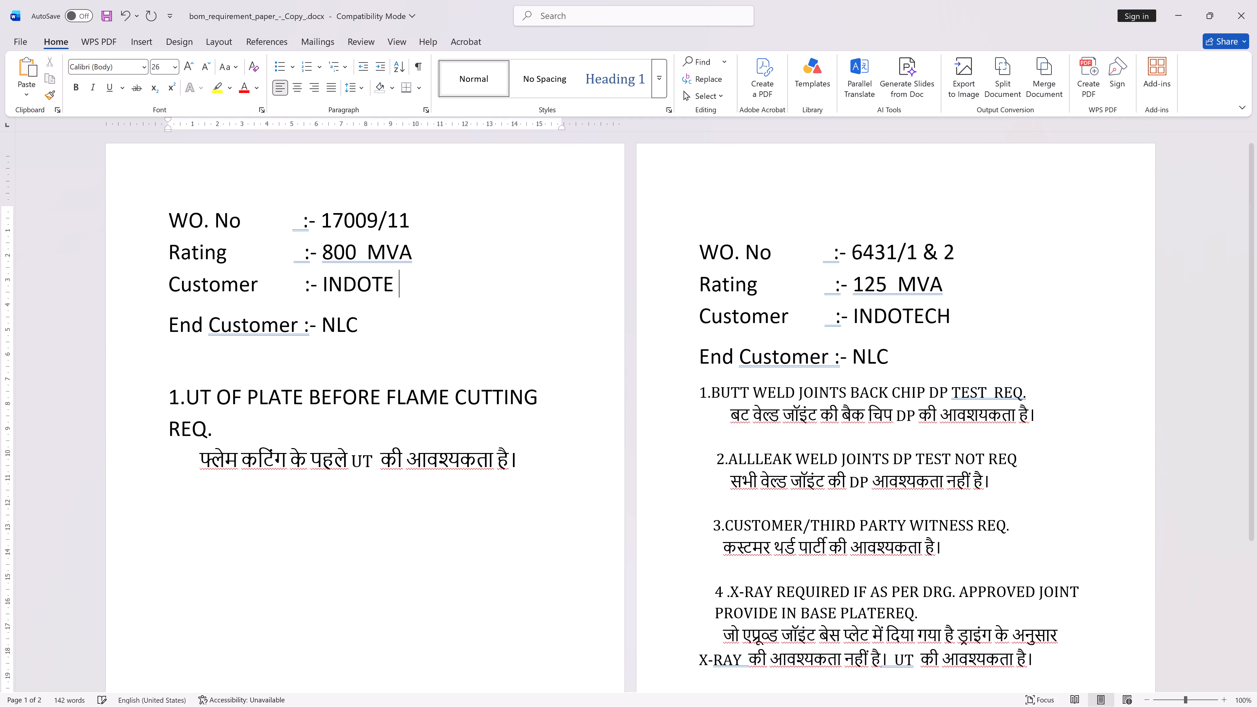
{"action": "key", "text": "BackSpace"}
{"action": "key", "text": "BackSpace"}
{"action": "key", "text": "BackSpace"}
{"action": "key", "text": "BackSpace"}
{"action": "key", "text": "BackSpace"}
{"action": "key", "text": "BackSpace"}
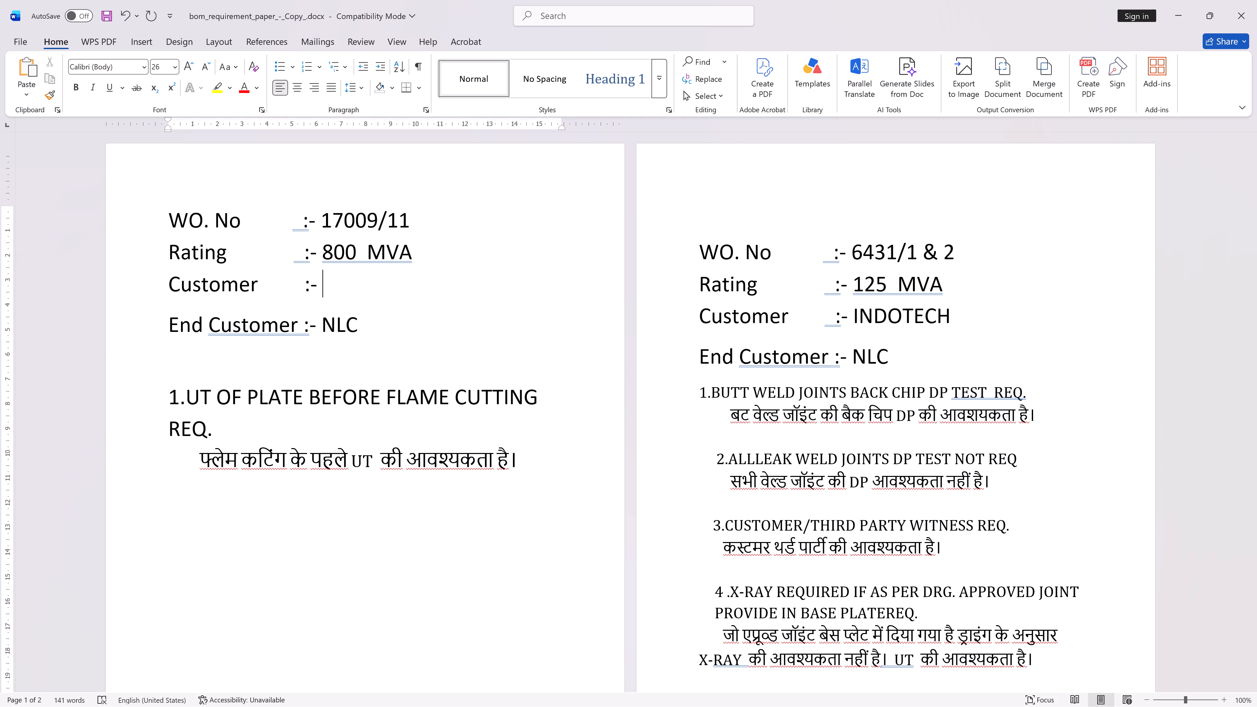
{"action": "type", "text": "HI"}
{"action": "type", "text": "TACHI"}
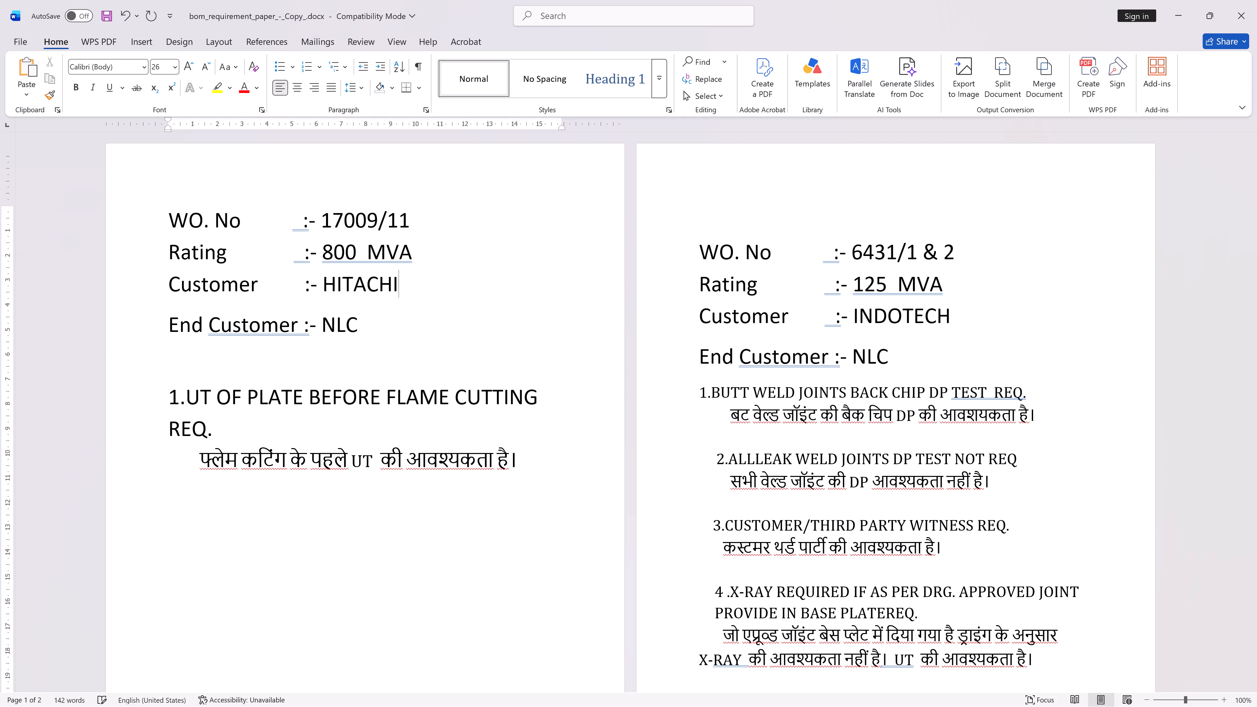
{"action": "key", "text": "space"}
{"action": "type", "text": "["}
{"action": "key", "text": "space"}
{"action": "type", "text": "HVDC"}
{"action": "key", "text": "space"}
{"action": "type", "text": "]"}
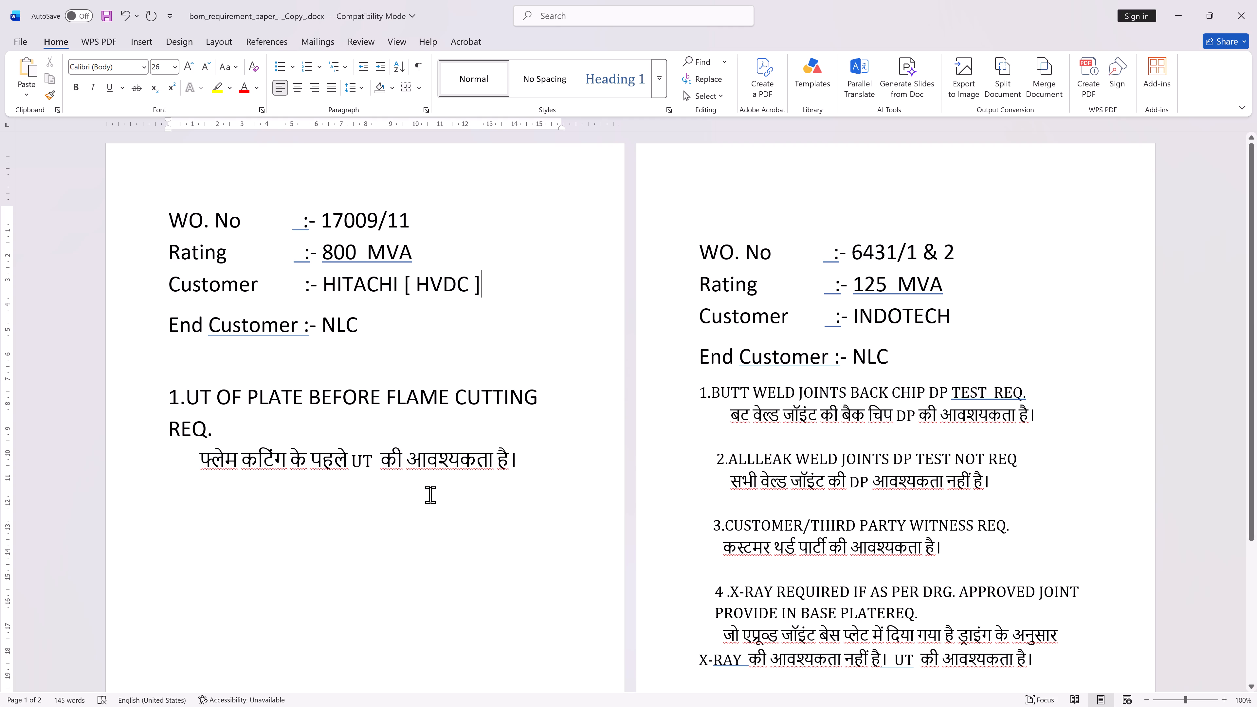
Replace the end customer on the first page with HVDC PGCIL and save the document.
{"action": "left_click", "coordinate": [360, 325]}
{"action": "key", "text": "BackSpace"}
{"action": "key", "text": "BackSpace"}
{"action": "key", "text": "BackSpace"}
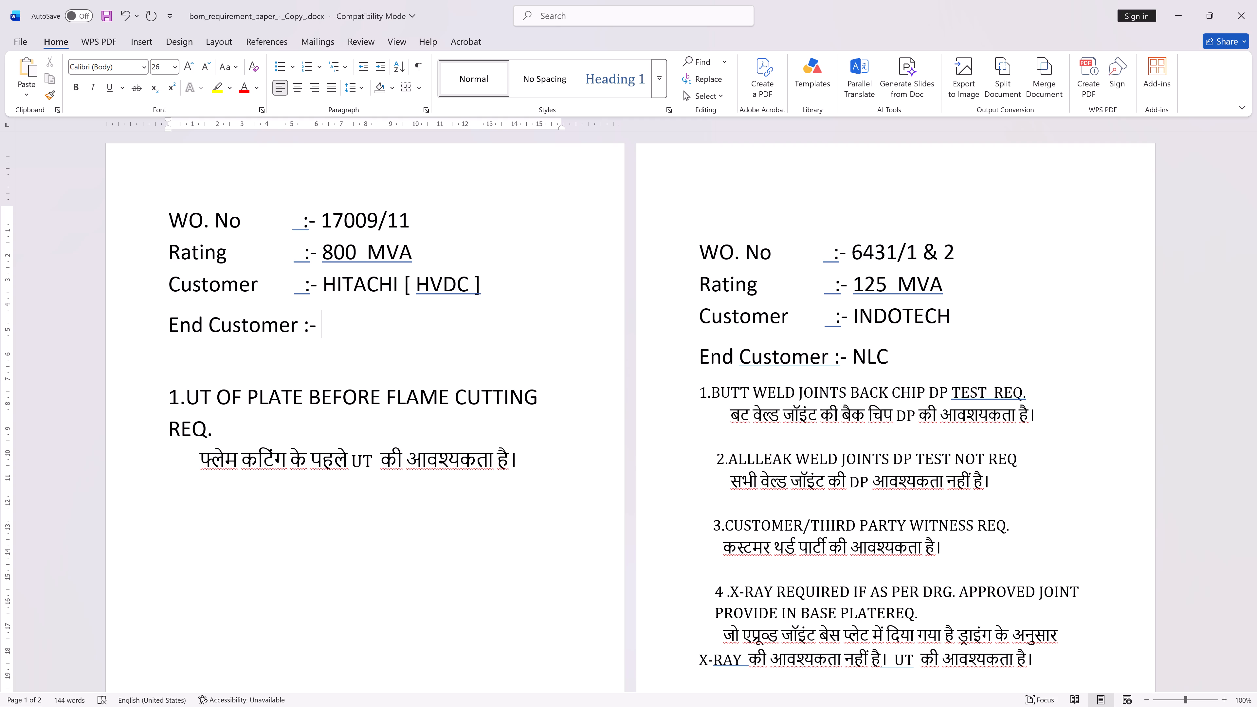
{"action": "type", "text": "HVDC"}
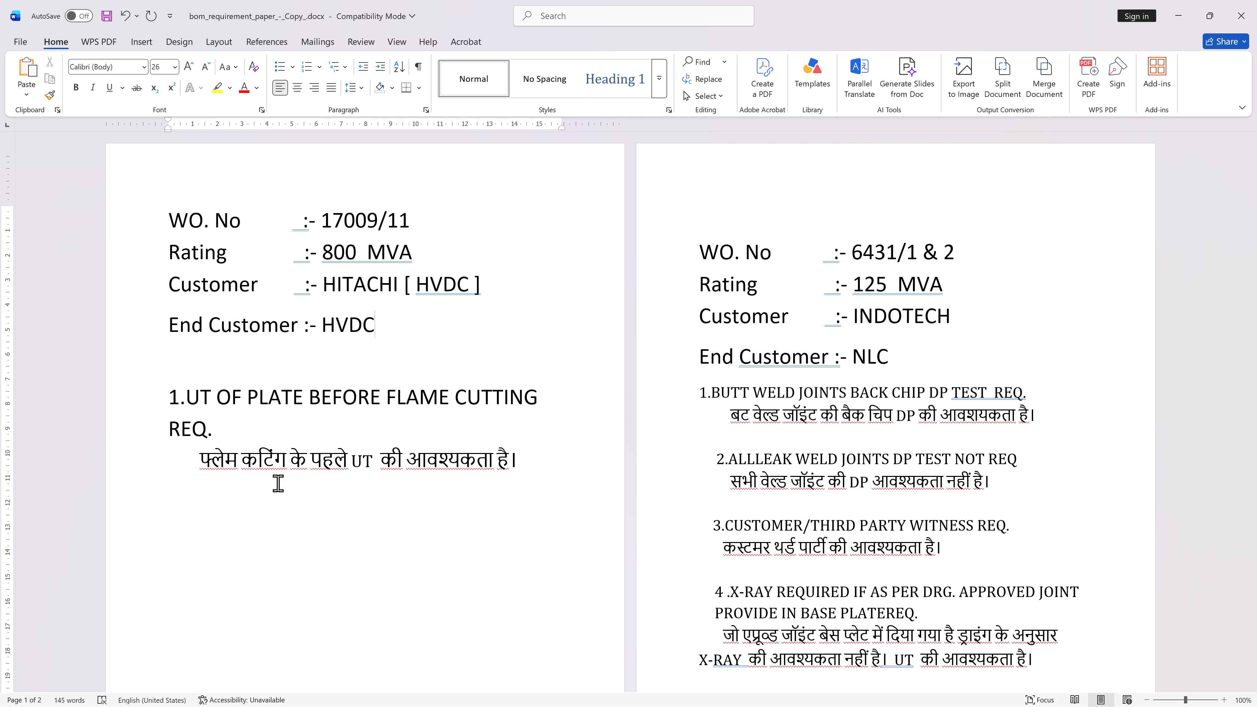
{"action": "key", "text": "space"}
{"action": "type", "text": "PGCI"}
{"action": "key", "text": "l"}
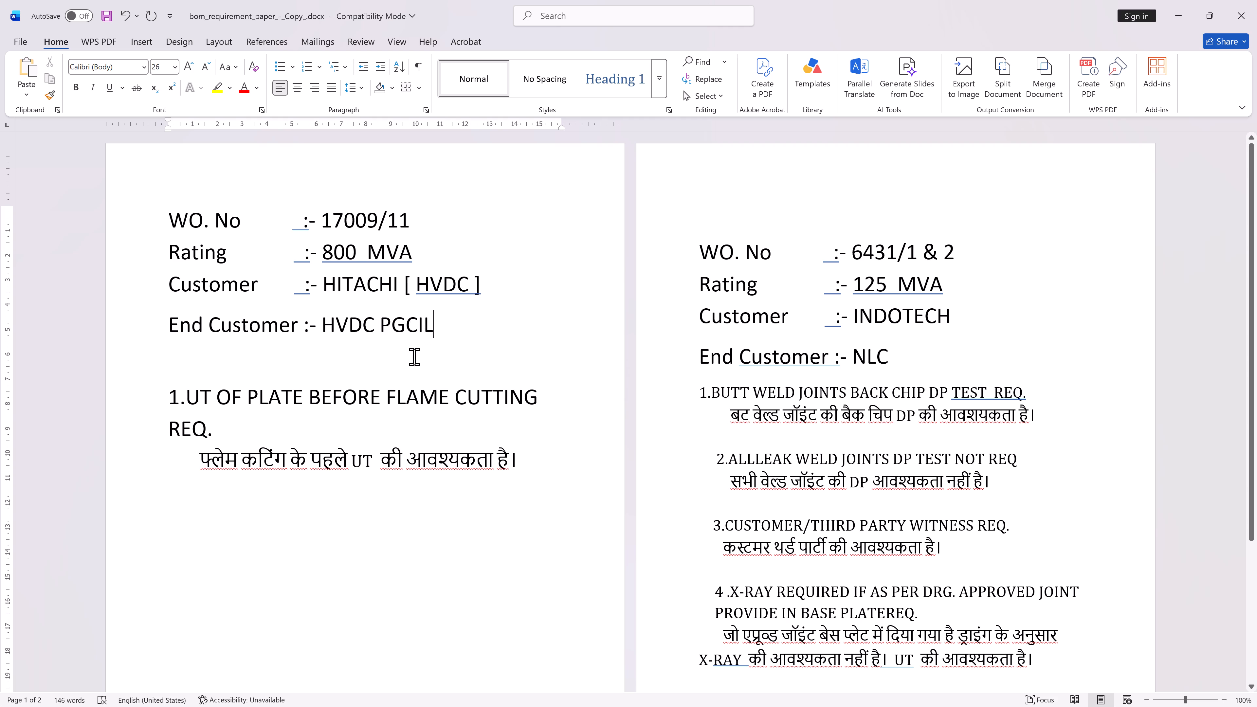
{"action": "key", "text": "ctrl+s"}
{"action": "key", "text": "ctrl+s"}
Replace the WO. No on the second page with 17009/11, copied from the first page.
{"action": "left_click_drag", "start_coordinate": [323, 218], "coordinate": [405, 213]}
{"action": "key", "text": "ctrl+c"}
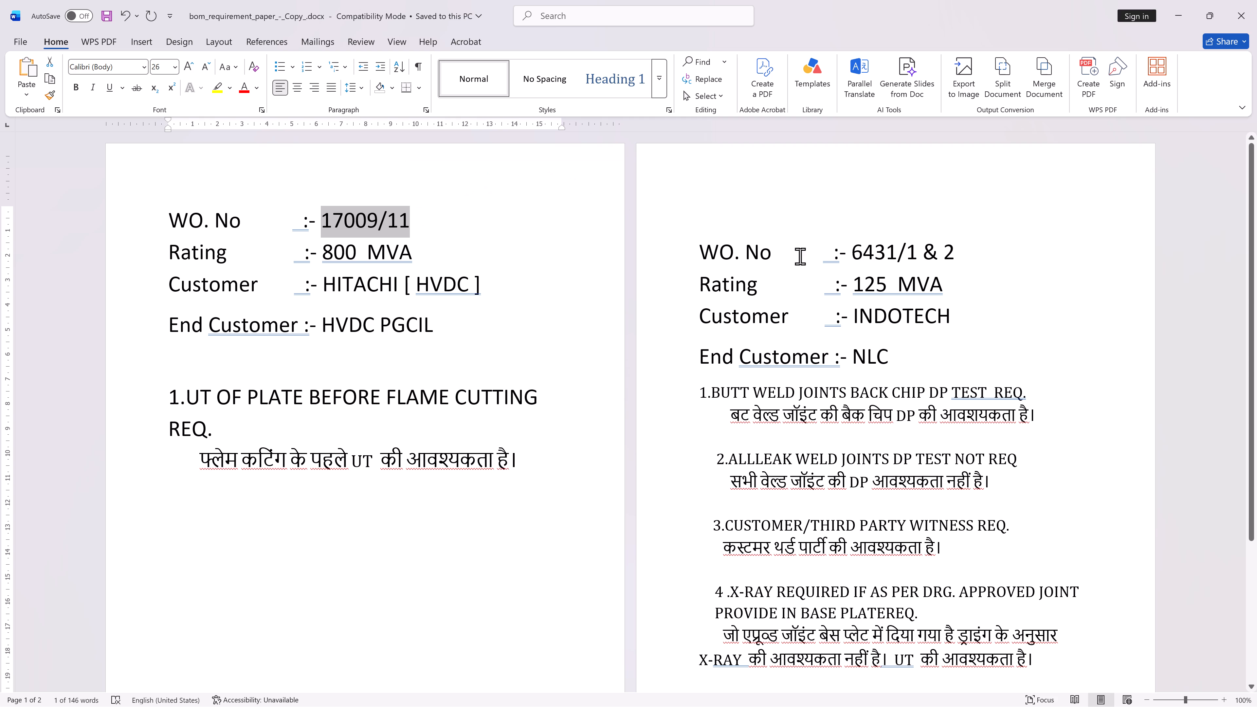
{"action": "left_click", "coordinate": [852, 248]}
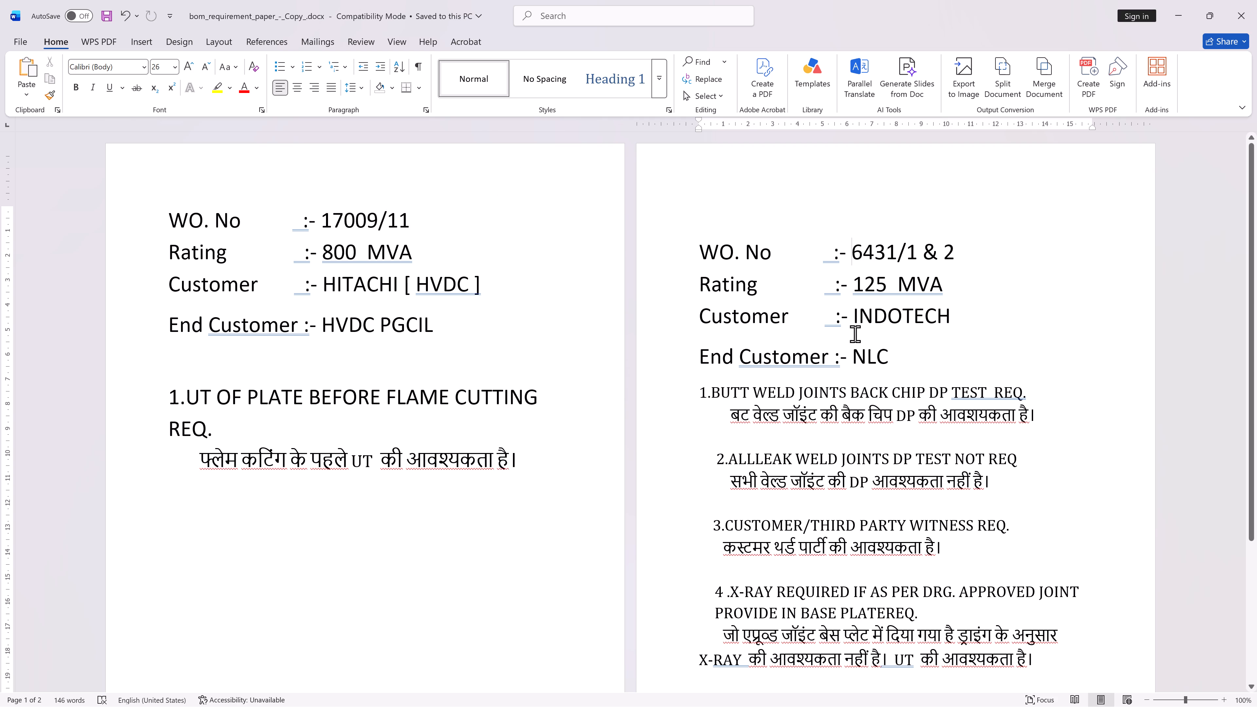
{"action": "key", "text": "ctrl+v"}
{"action": "key", "text": "Delete"}
{"action": "key", "text": "Delete"}
{"action": "key", "text": "Delete"}
{"action": "key", "text": "Delete"}
{"action": "key", "text": "Delete"}
{"action": "key", "text": "Delete"}
{"action": "key", "text": "Delete"}
{"action": "key", "text": "Delete"}
{"action": "key", "text": "Delete"}
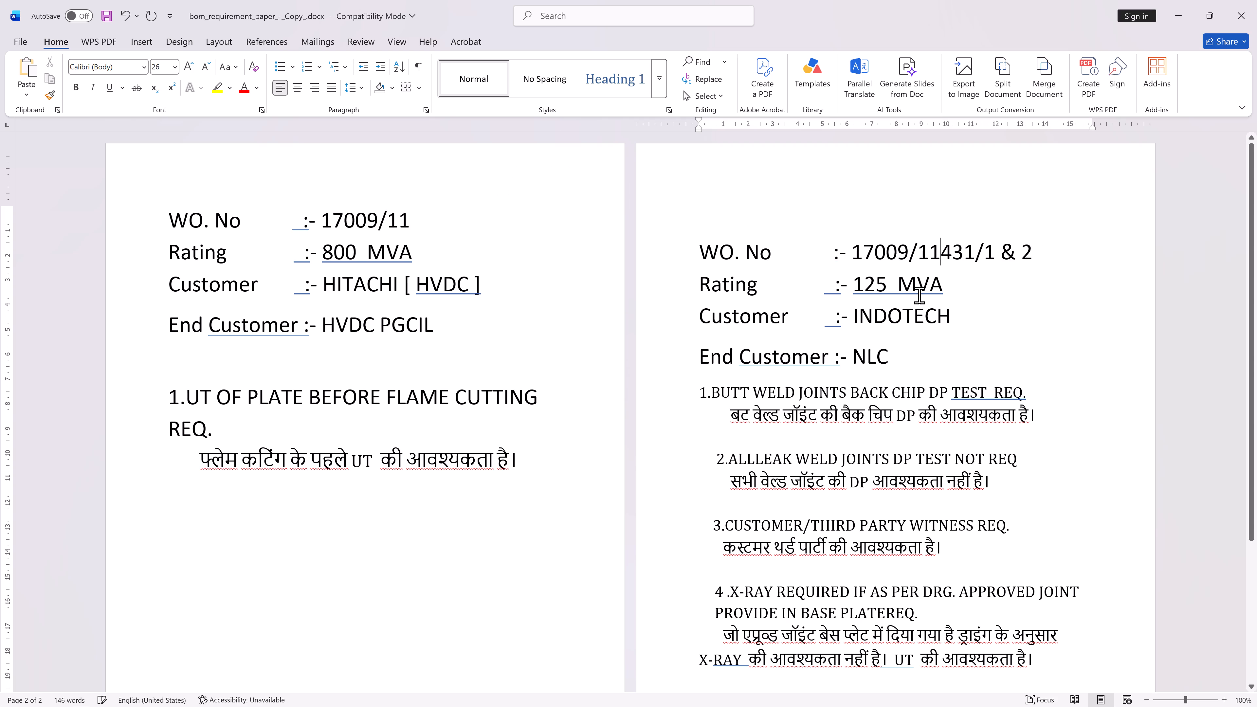
{"action": "key", "text": "Delete"}
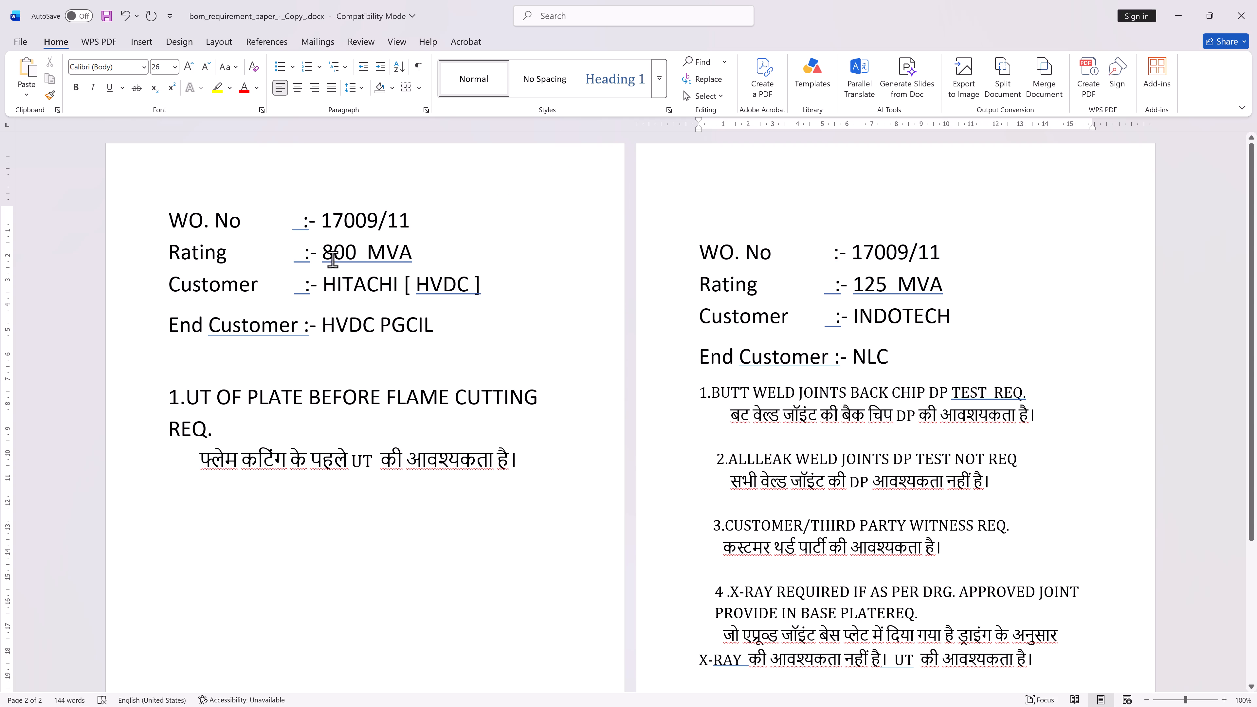
Replace the rating on the second page with 800 MVA copied from the first page, keeping the Customer label intact.
{"action": "left_click_drag", "start_coordinate": [321, 247], "coordinate": [419, 253]}
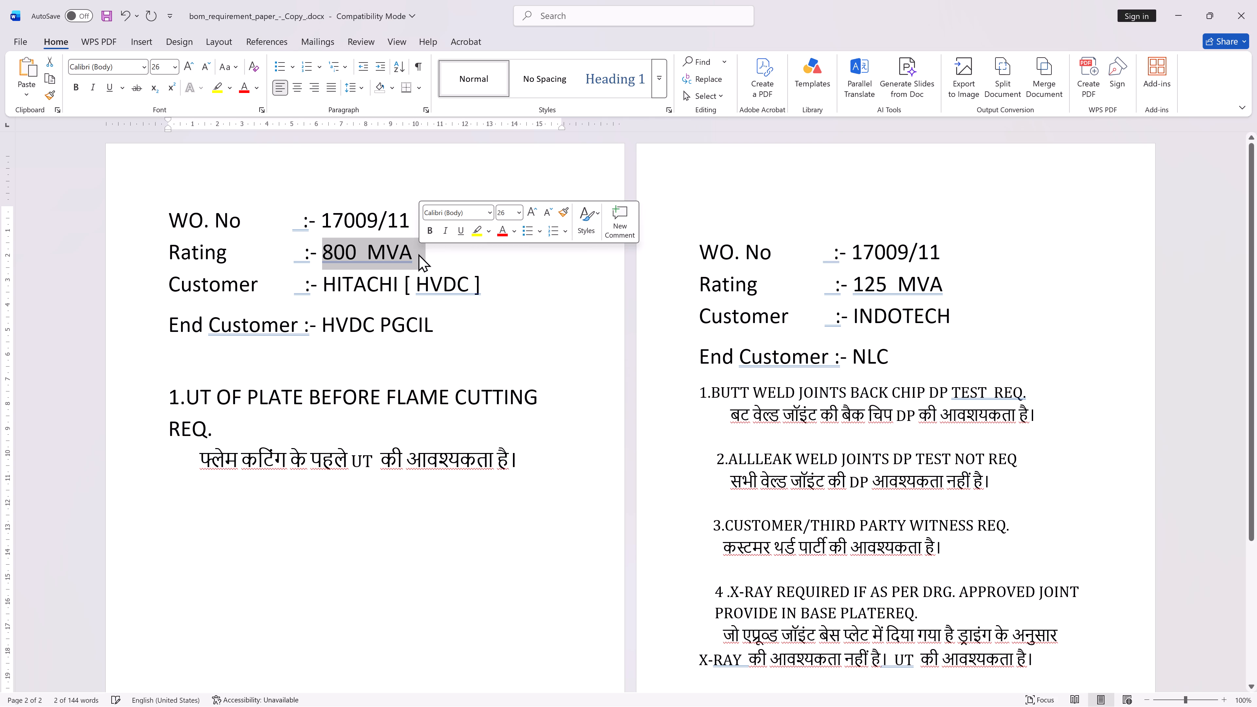
{"action": "key", "text": "ctrl+c"}
{"action": "left_click", "coordinate": [856, 281]}
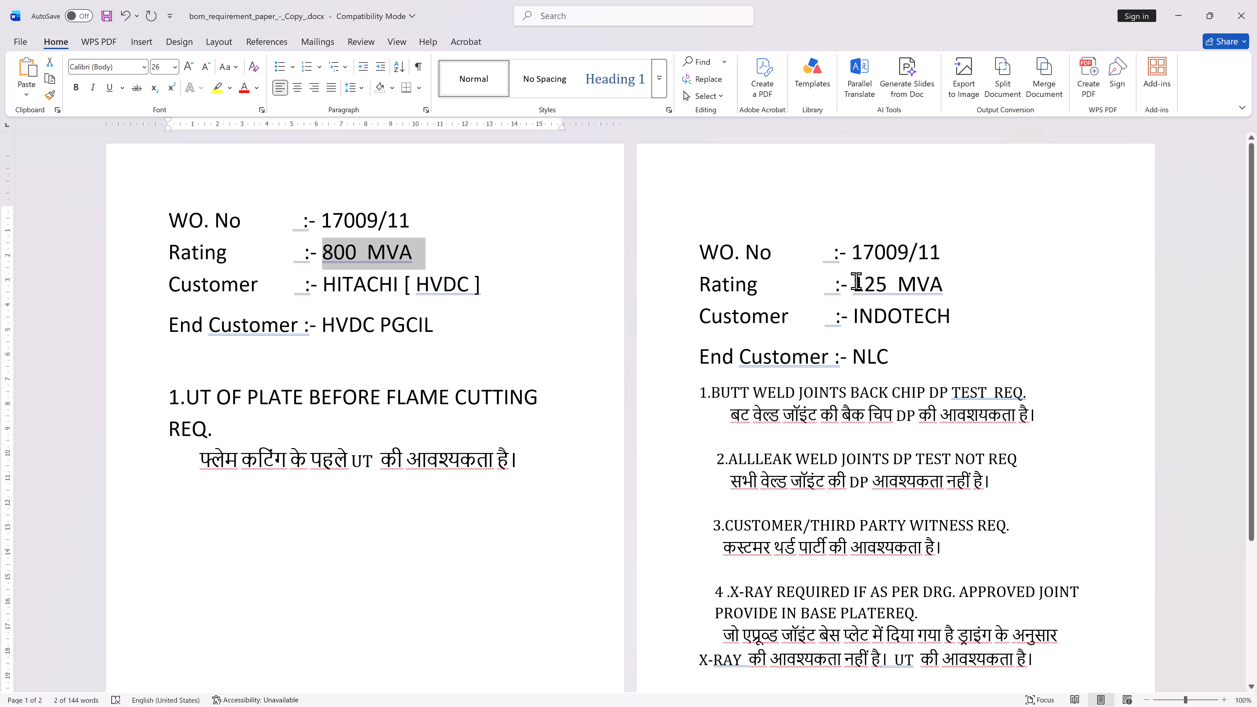
{"action": "key", "text": "ctrl+v"}
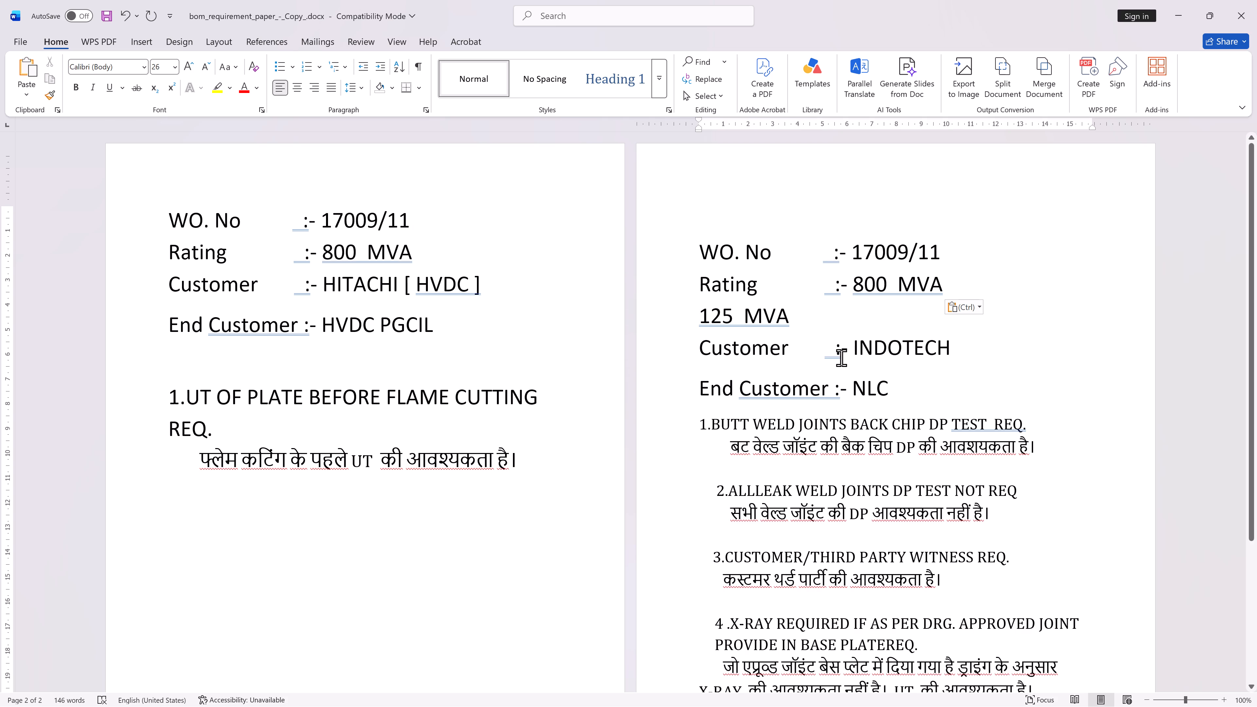
{"action": "key", "text": "Delete"}
{"action": "key", "text": "Delete"}
{"action": "key", "text": "Delete"}
{"action": "key", "text": "Delete"}
{"action": "key", "text": "Delete"}
{"action": "key", "text": "Delete"}
{"action": "key", "text": "Delete"}
{"action": "key", "text": "Delete"}
{"action": "key", "text": "Delete"}
{"action": "key", "text": "Delete"}
{"action": "key", "text": "Delete"}
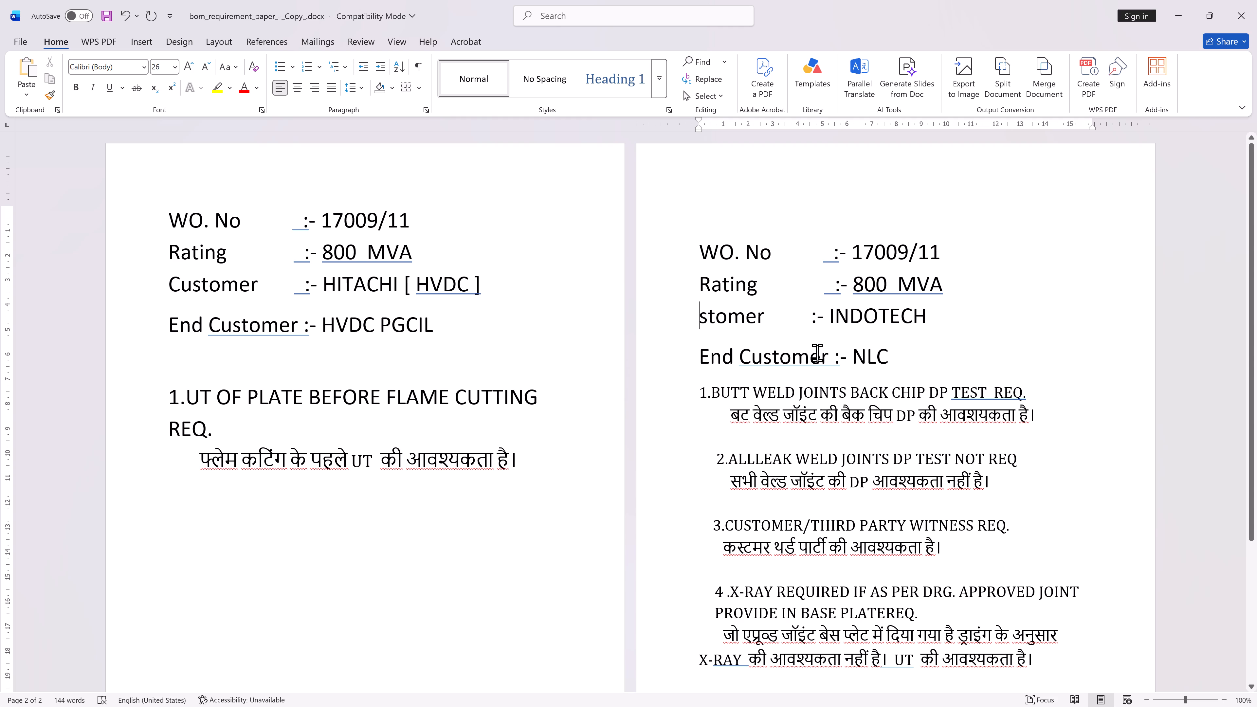
{"action": "key", "text": "ctrl+z"}
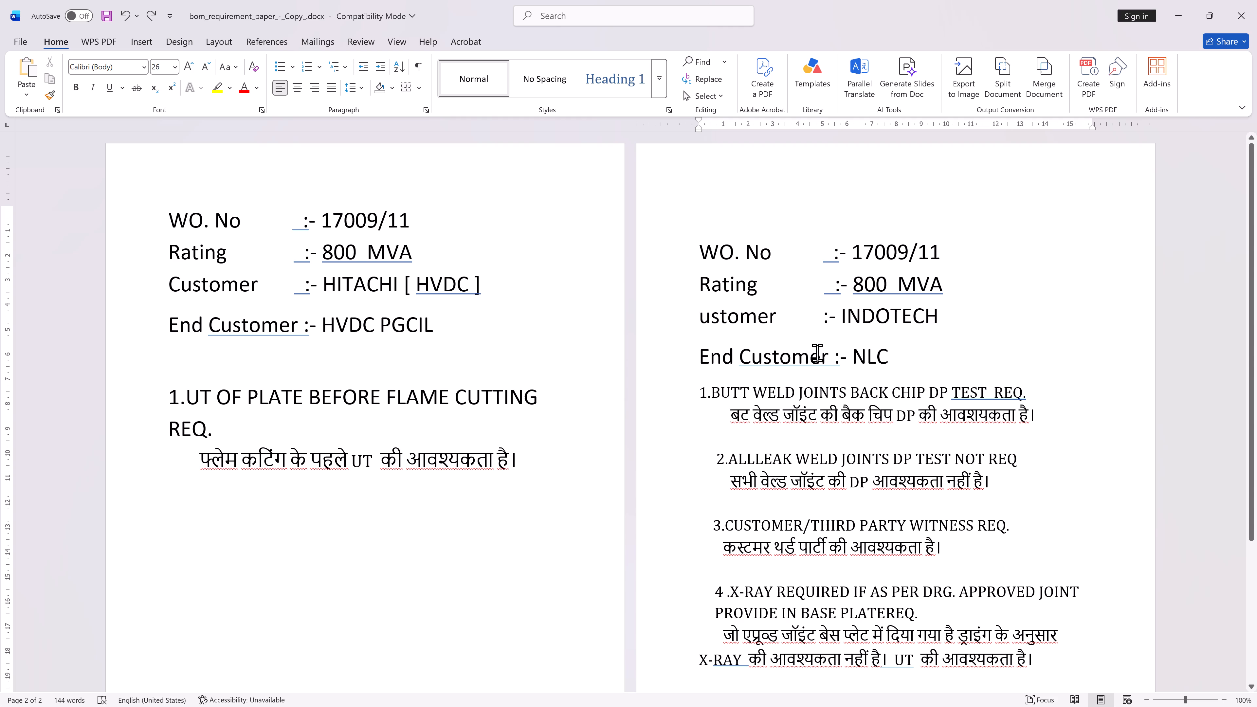
{"action": "key", "text": "ctrl+z"}
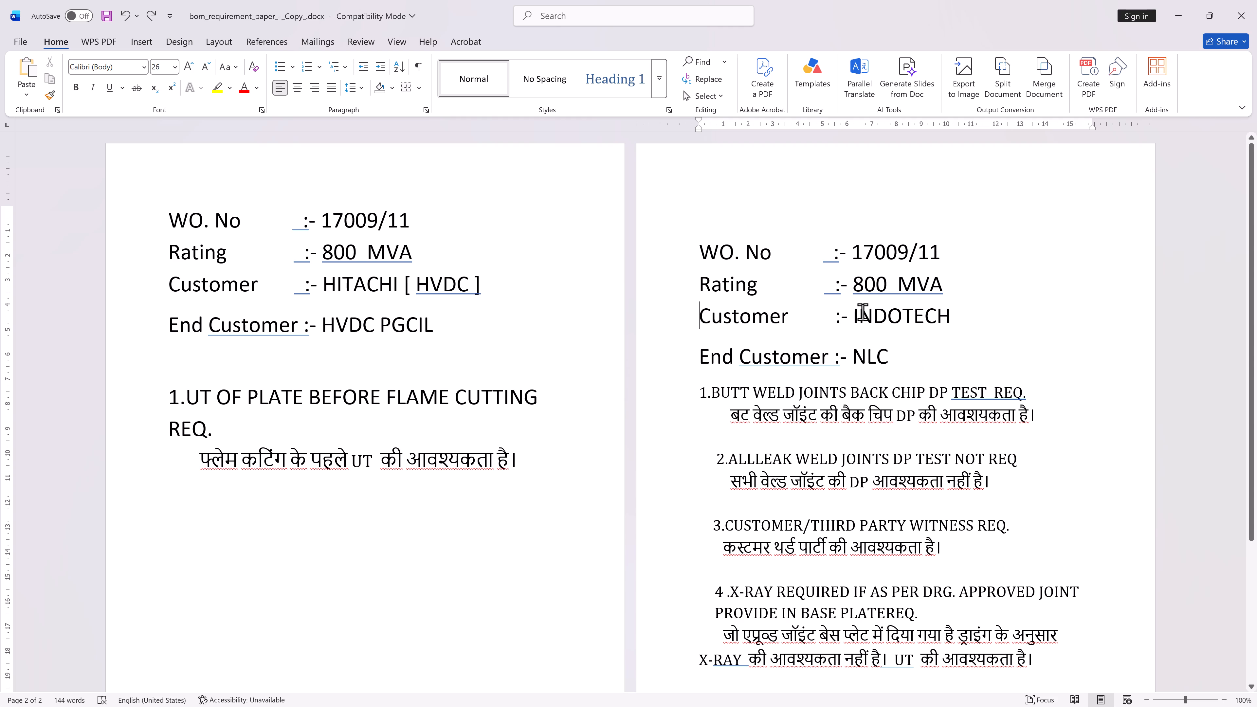
Replace the customer on the second page with HITACHI [ HVDC ], copied from the first page.
{"action": "left_click_drag", "start_coordinate": [853, 312], "coordinate": [947, 321]}
{"action": "key", "text": "Delete"}
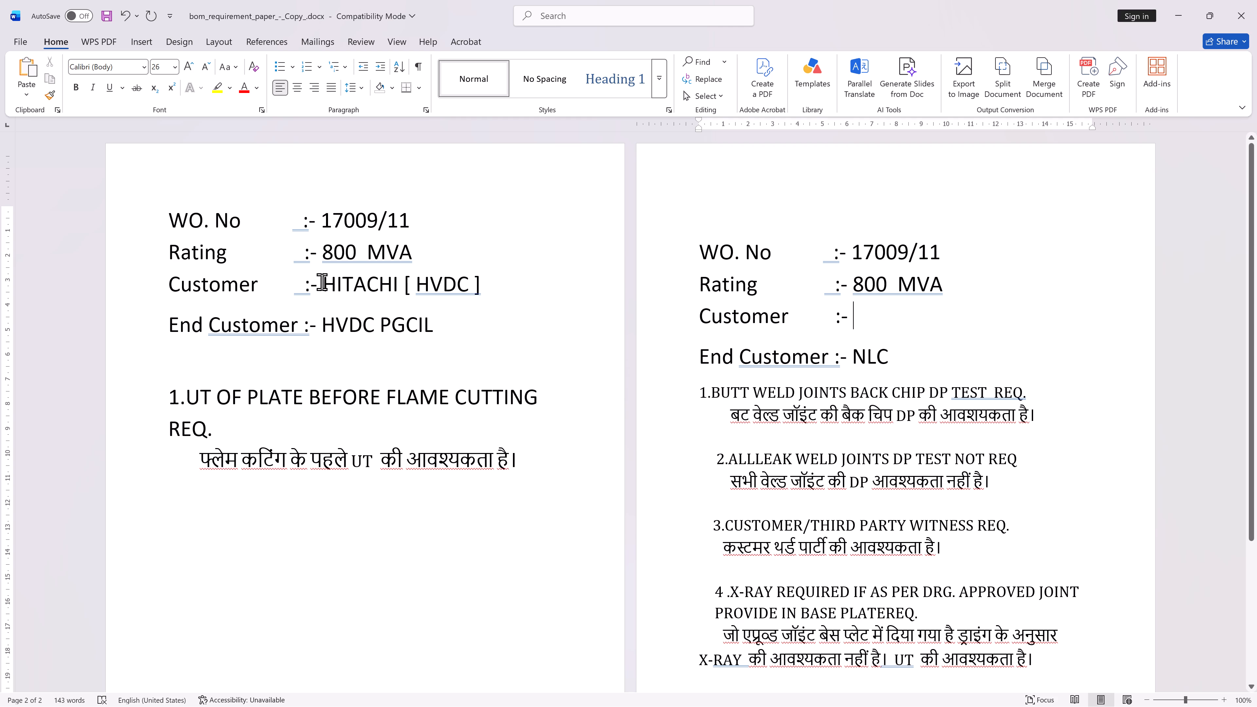
{"action": "left_click_drag", "start_coordinate": [322, 282], "coordinate": [476, 284]}
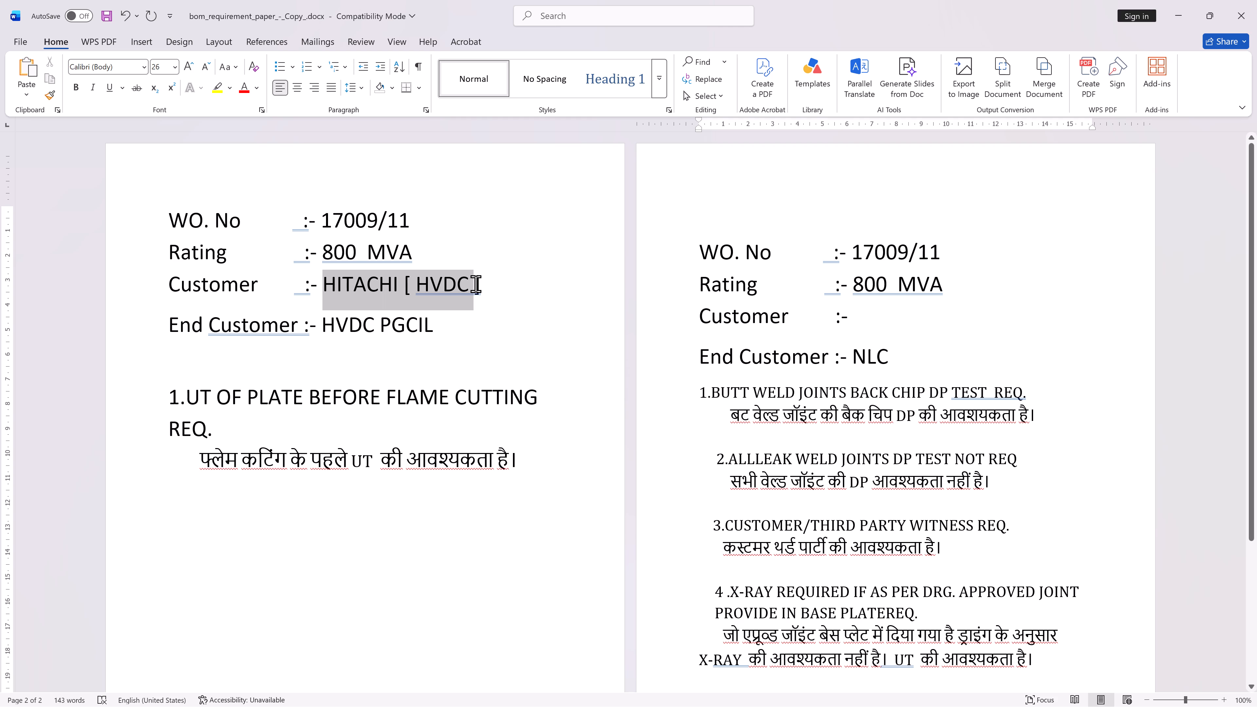
{"action": "left_click_drag", "start_coordinate": [476, 284], "coordinate": [491, 284]}
{"action": "left_click_drag", "start_coordinate": [491, 284], "coordinate": [489, 285]}
{"action": "left_click_drag", "start_coordinate": [489, 285], "coordinate": [480, 282]}
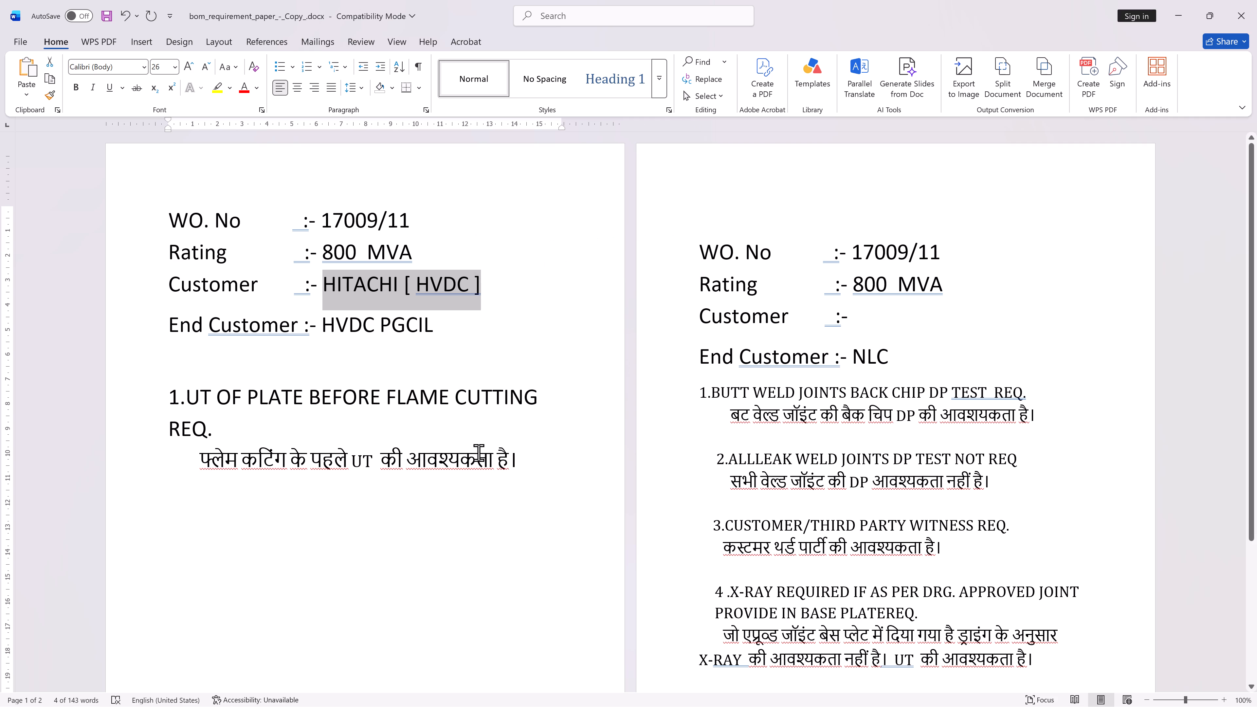
{"action": "key", "text": "ctrl+c"}
{"action": "left_click", "coordinate": [857, 317]}
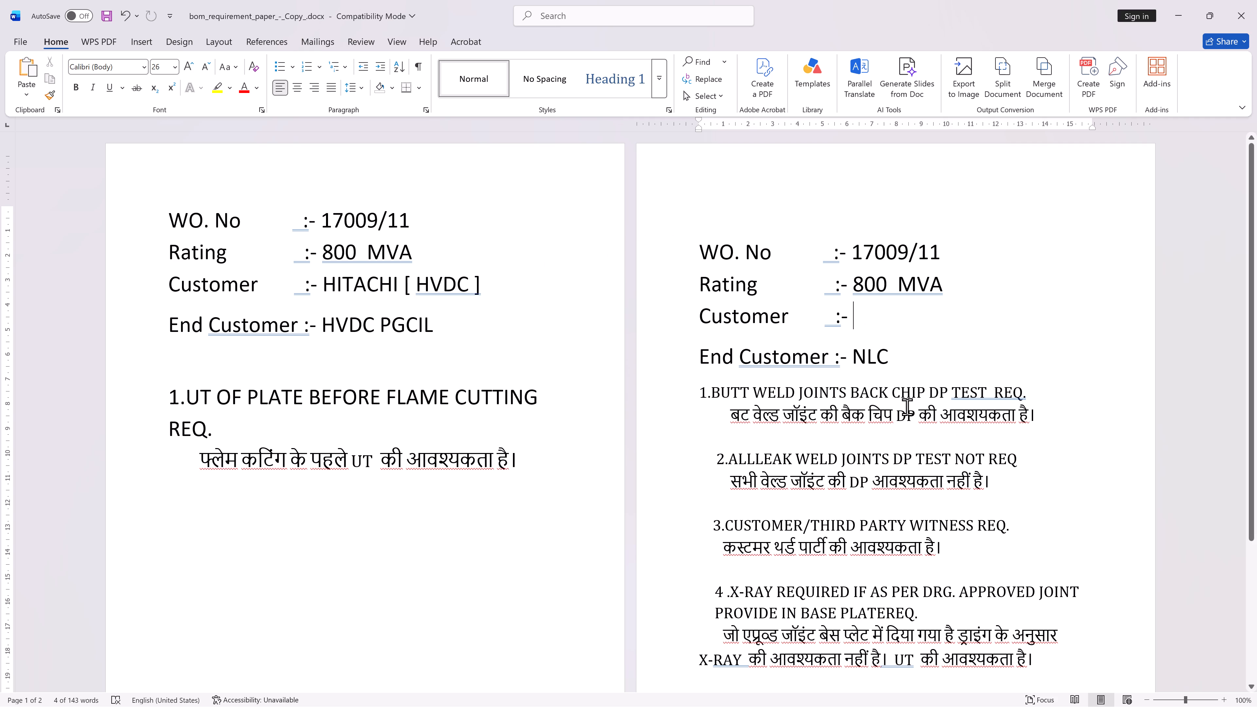
{"action": "key", "text": "ctrl+v"}
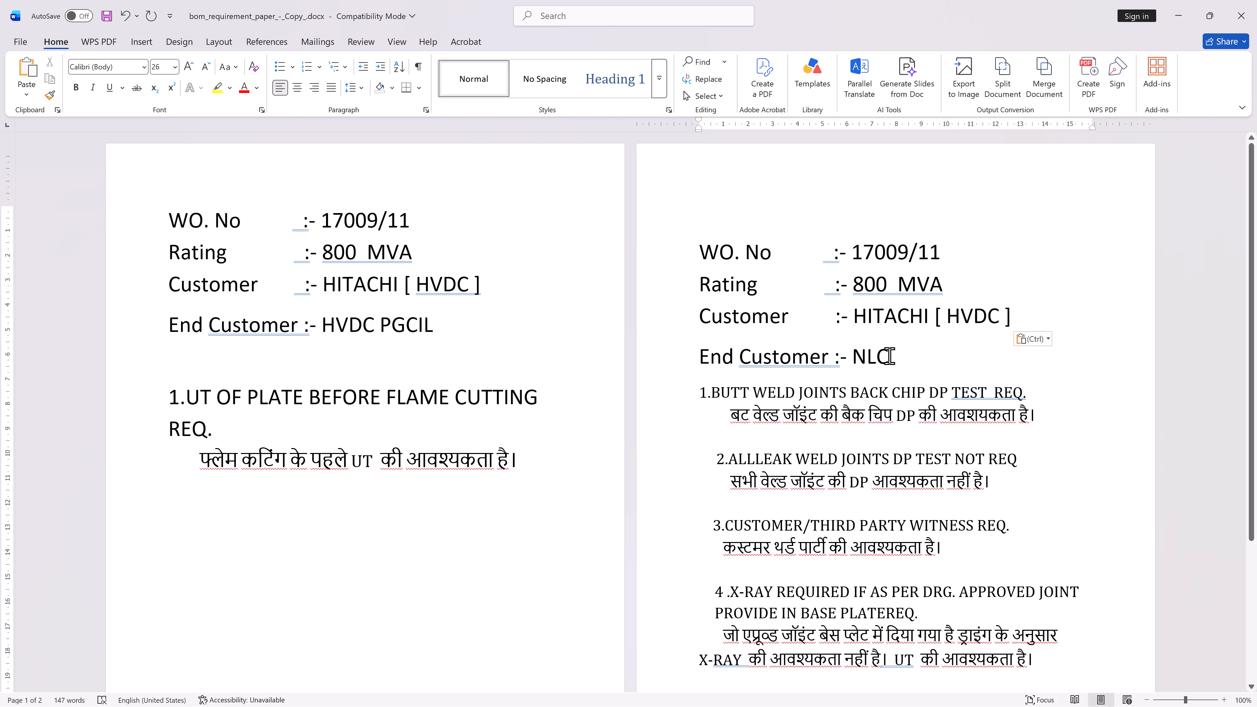
Replace the end customer on the second page with HVDC PGCIL, copied from the first page.
{"action": "left_click", "coordinate": [889, 355]}
{"action": "key", "text": "BackSpace"}
{"action": "key", "text": "BackSpace"}
{"action": "key", "text": "BackSpace"}
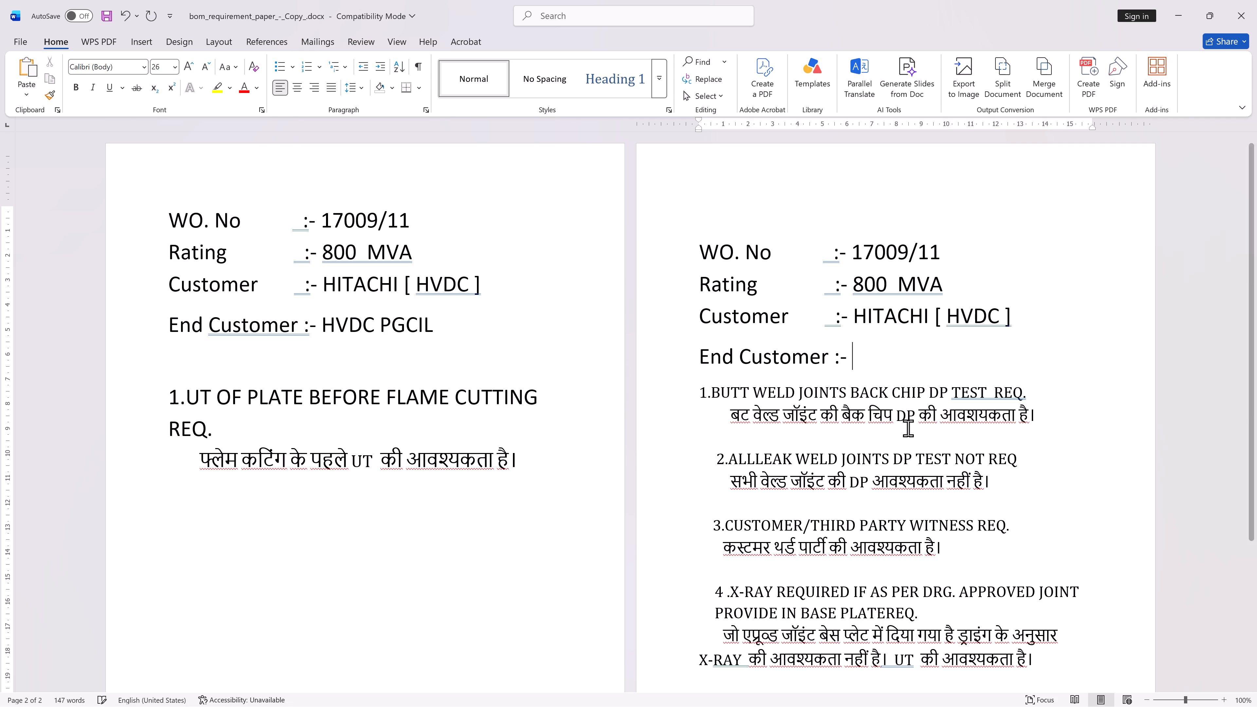
{"action": "left_click_drag", "start_coordinate": [319, 316], "coordinate": [335, 320]}
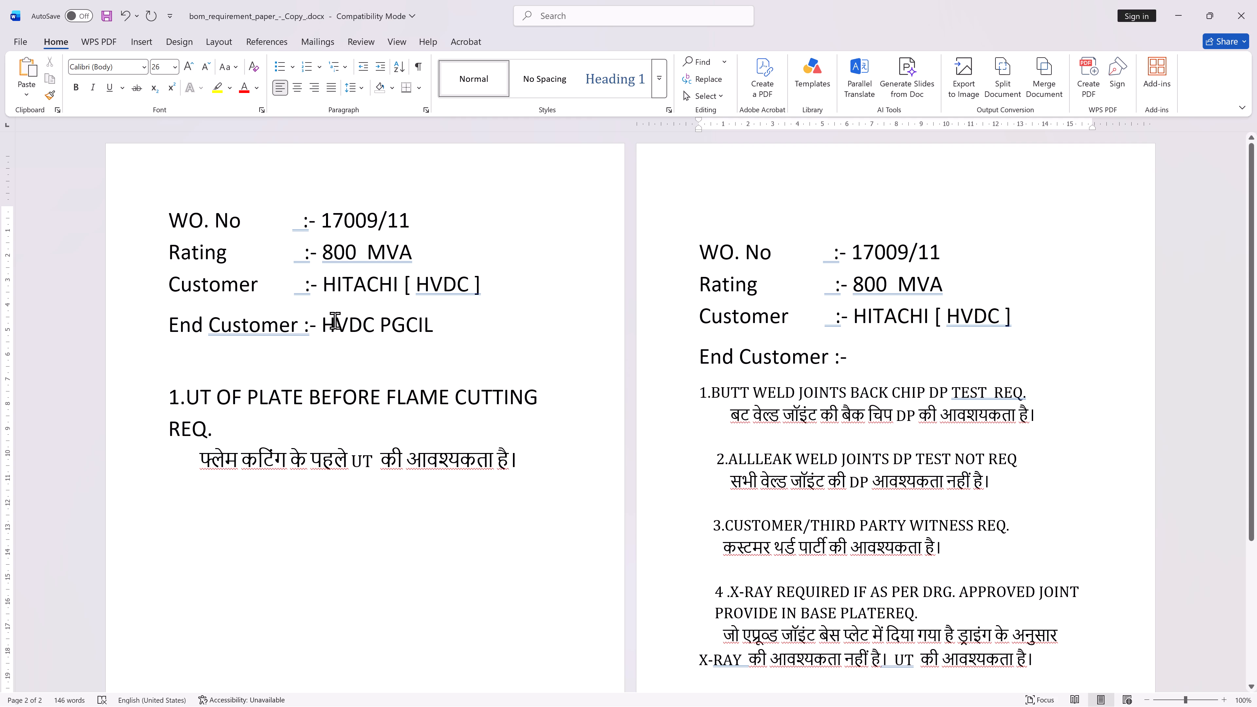
{"action": "left_click_drag", "start_coordinate": [335, 320], "coordinate": [429, 324]}
{"action": "key", "text": "ctrl+c"}
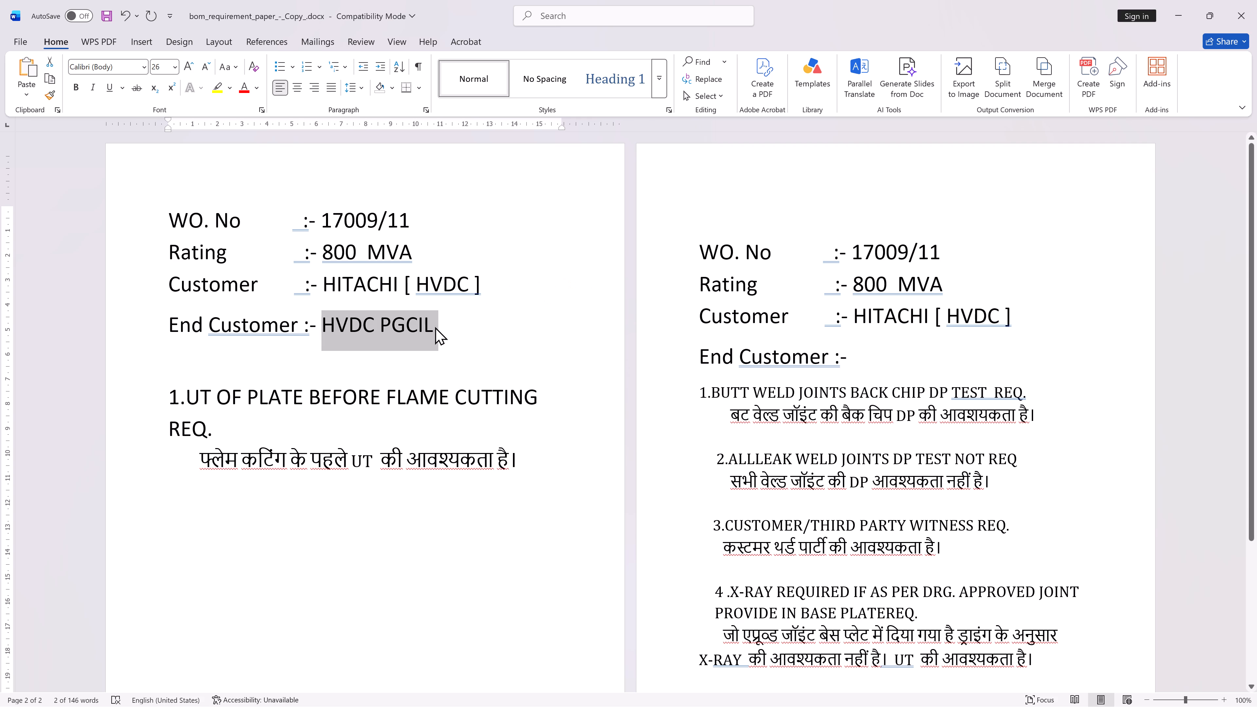
{"action": "left_click", "coordinate": [853, 356]}
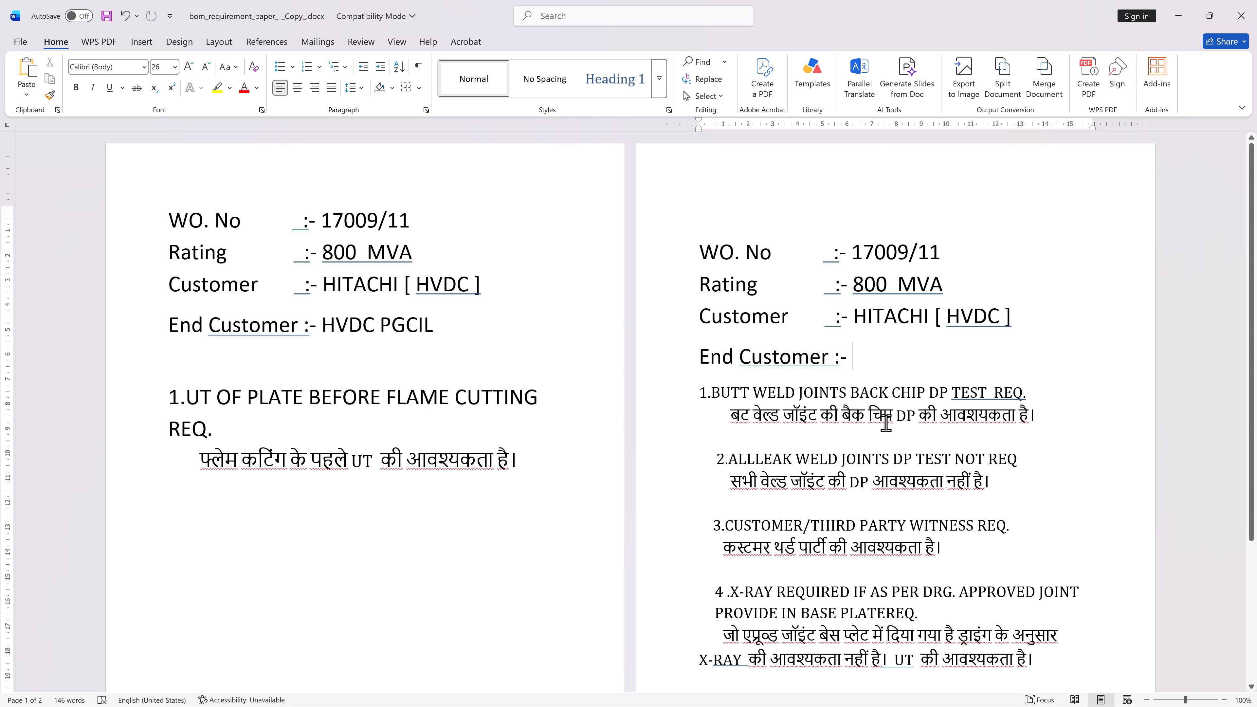
{"action": "key", "text": "ctrl+v"}
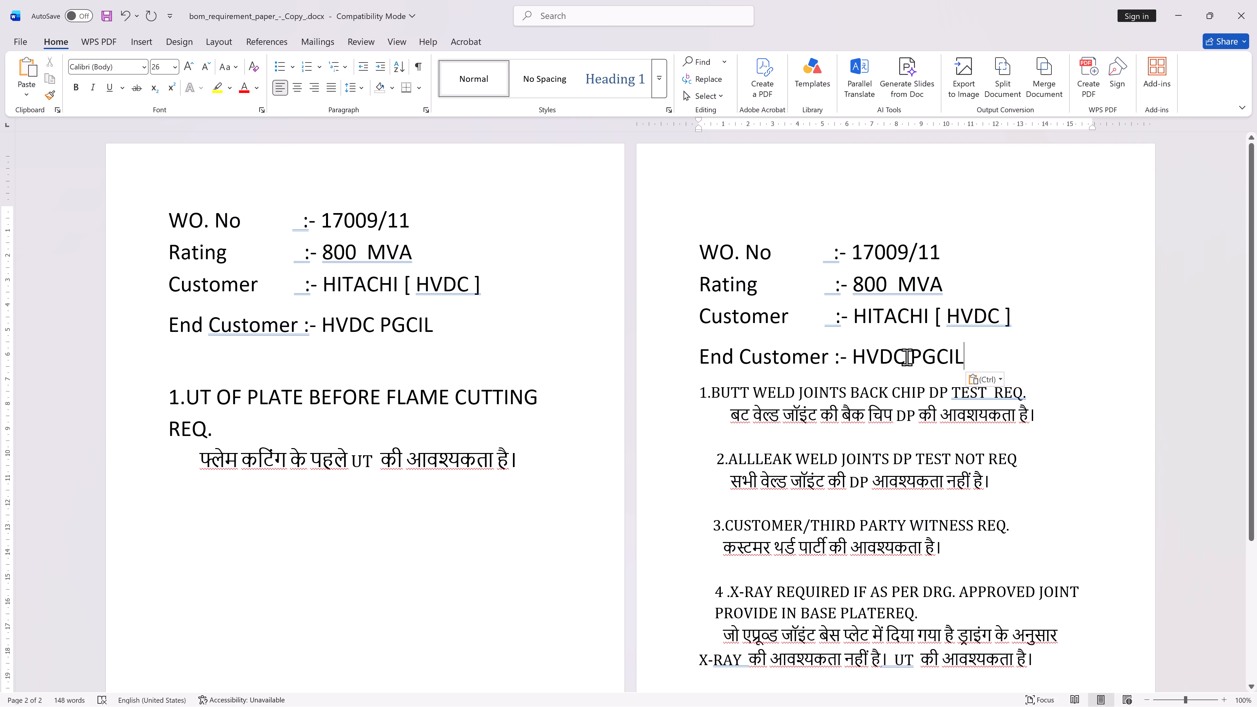
Reword the end customer on the second page as M/s PGCIL HVDC, moving HVDC behind PGCIL.
{"action": "left_click", "coordinate": [910, 355]}
{"action": "left_click_drag", "start_coordinate": [907, 355], "coordinate": [852, 353]}
{"action": "key", "text": "ctrl+c"}
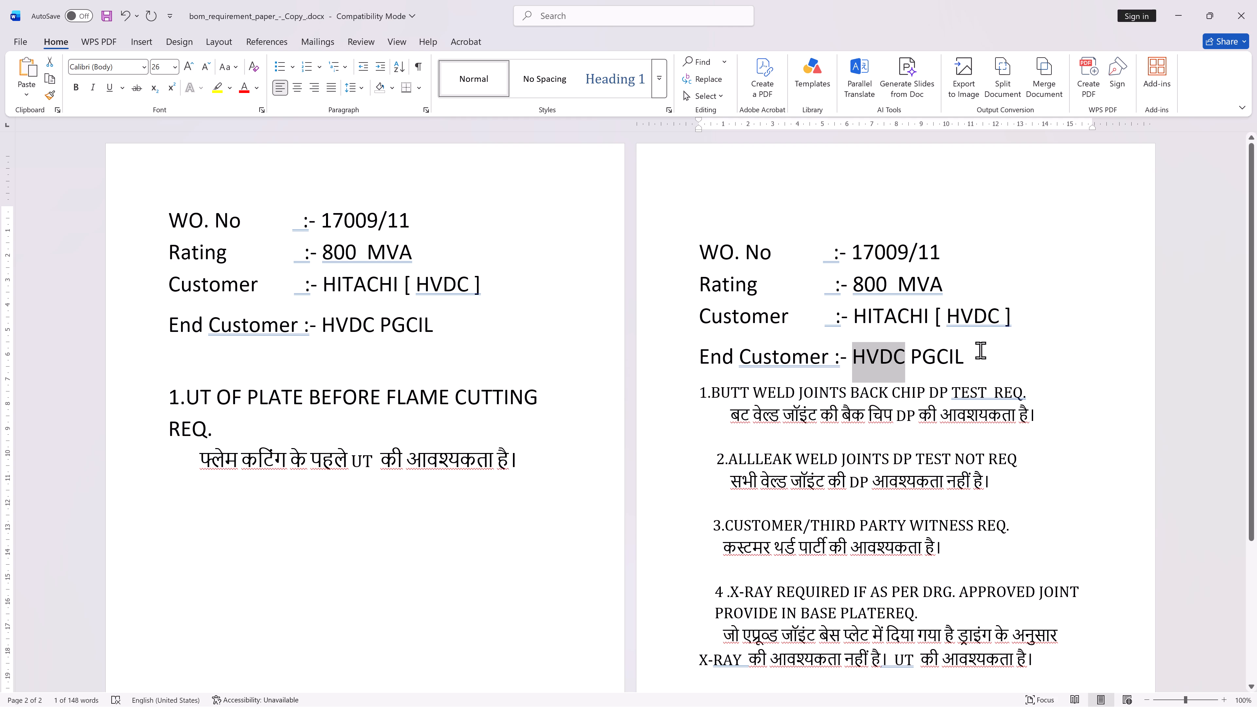
{"action": "left_click", "coordinate": [974, 350]}
{"action": "key", "text": "ctrl+v"}
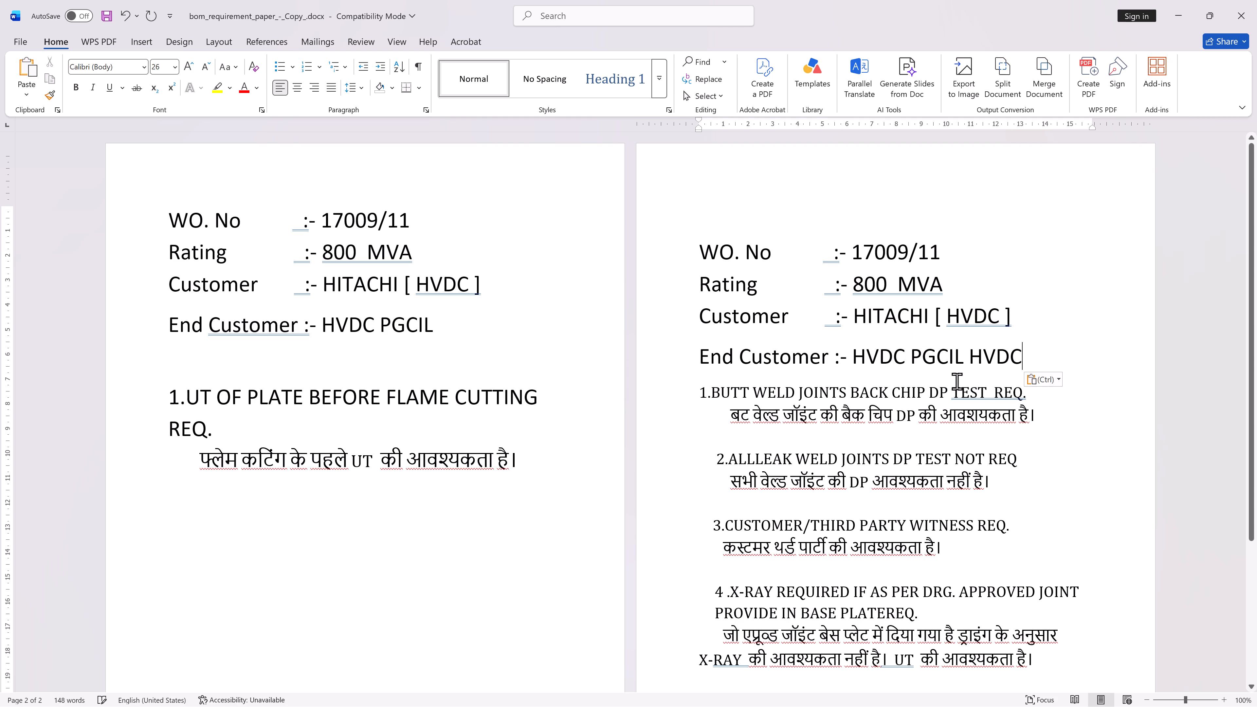
{"action": "left_click", "coordinate": [903, 354]}
{"action": "key", "text": "BackSpace"}
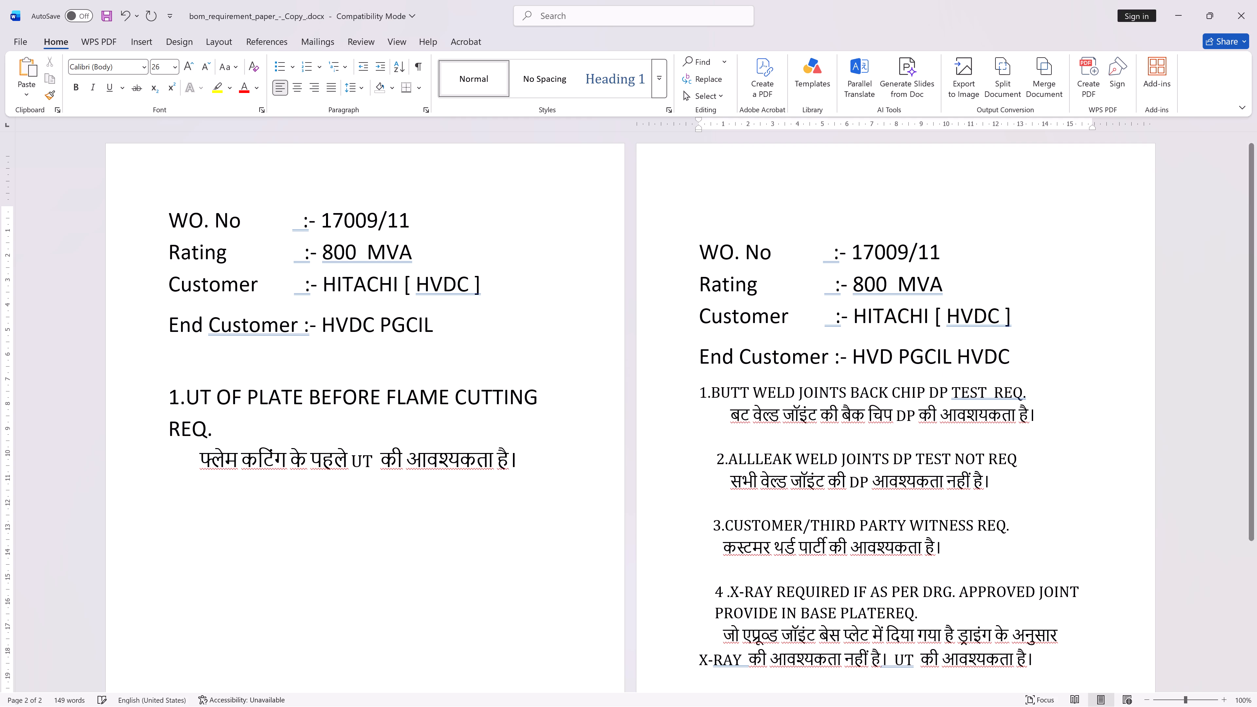
{"action": "key", "text": "BackSpace"}
{"action": "key", "text": "BackSpace"}
{"action": "key", "text": "BackSpace"}
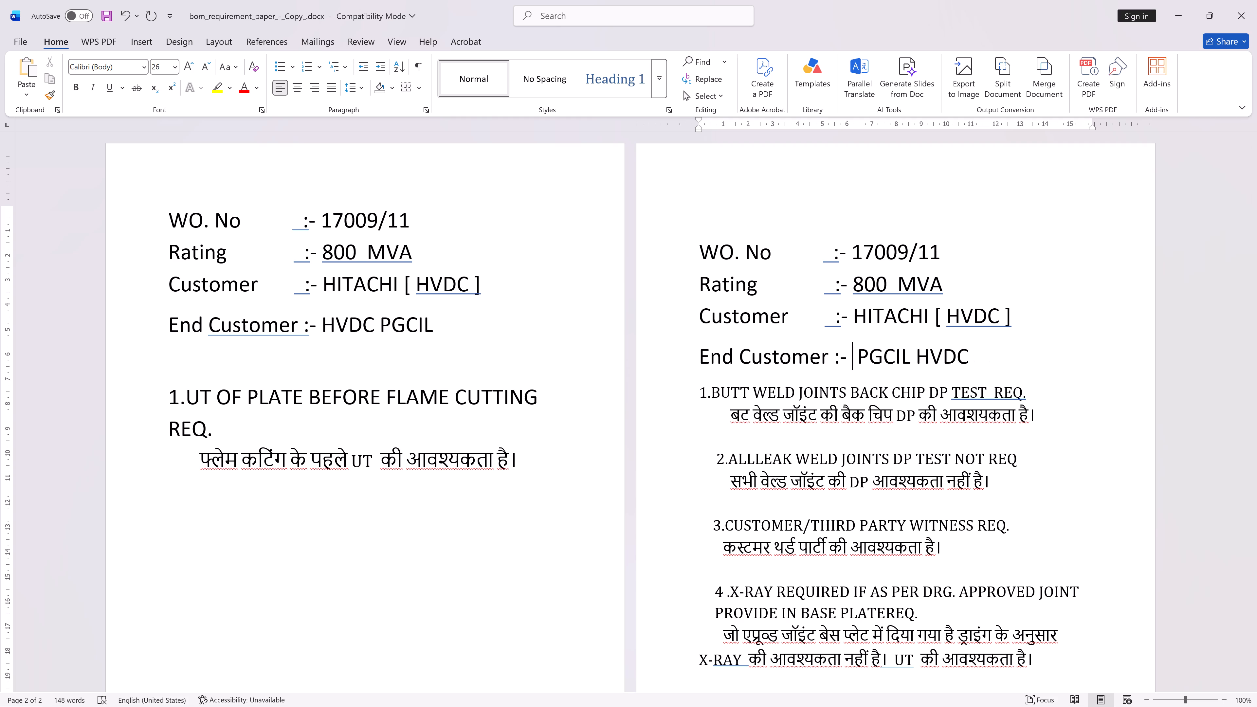
{"action": "key", "text": "m"}
{"action": "key", "text": "slash"}
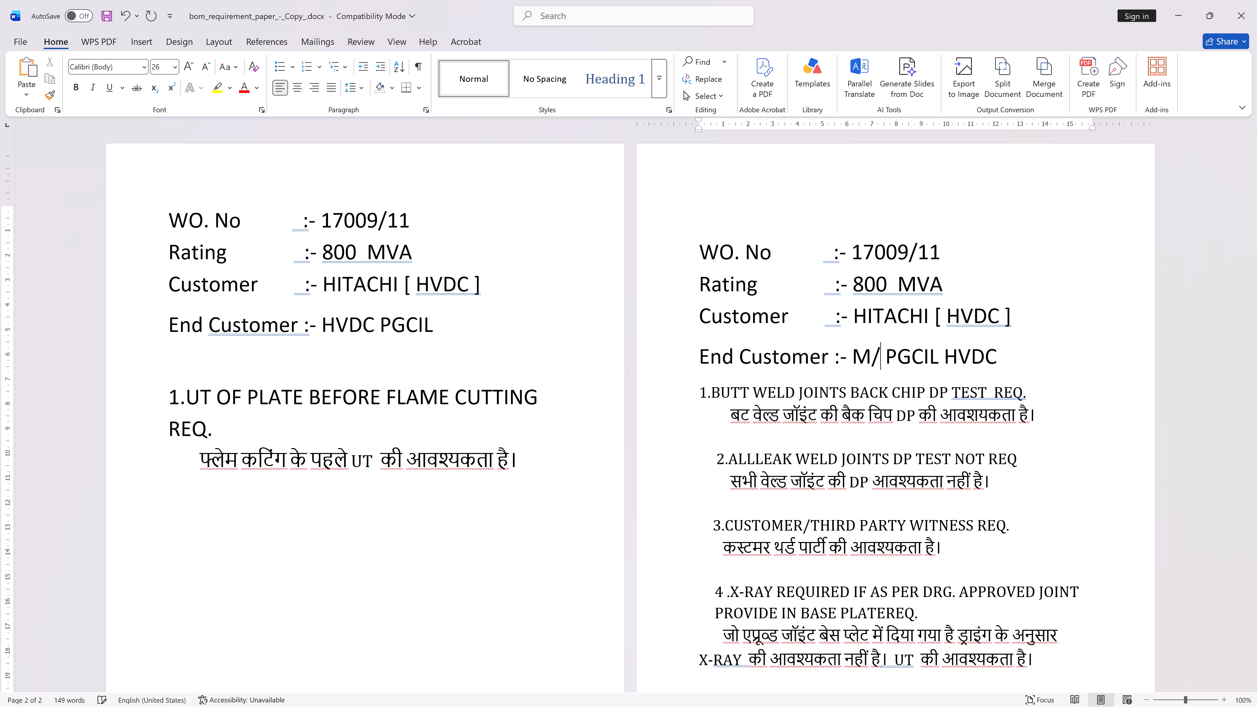
{"action": "key", "text": "shift+s"}
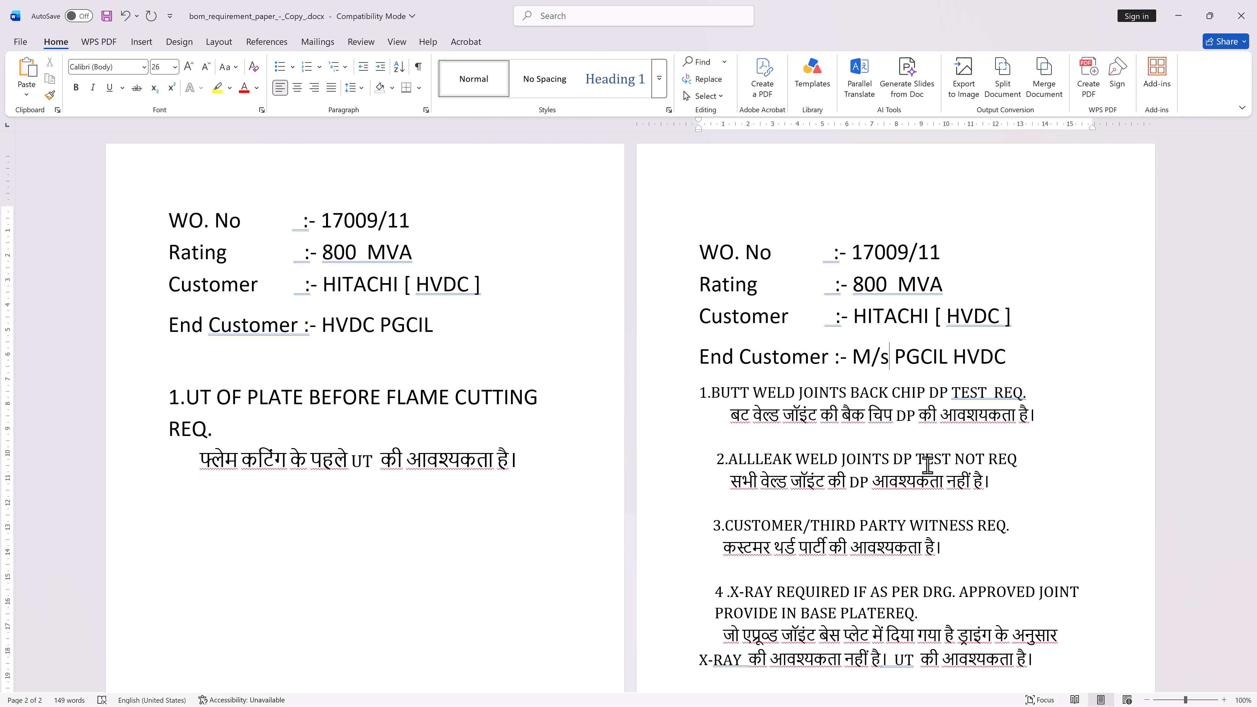
Reword the end customer on the first page as M/s PGCIL HVDC, moving HVDC behind PGCIL.
{"action": "left_click", "coordinate": [373, 317]}
{"action": "left_click_drag", "start_coordinate": [374, 319], "coordinate": [330, 312]}
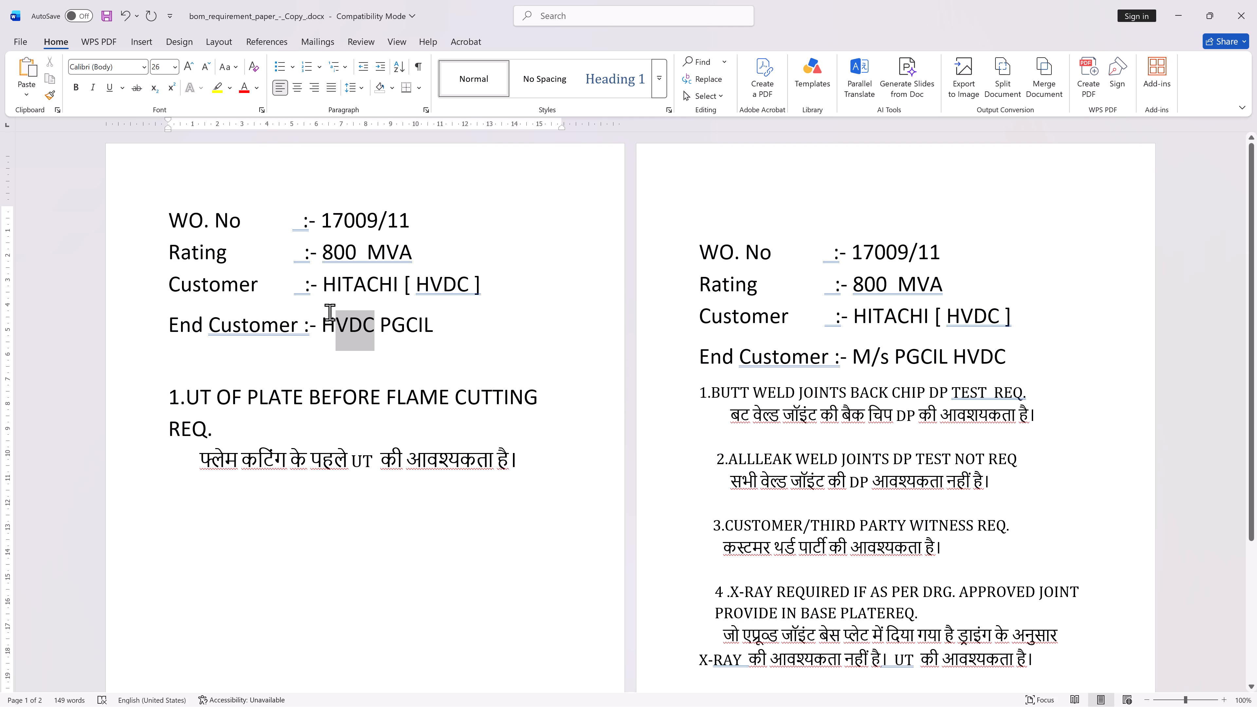
{"action": "left_click_drag", "start_coordinate": [330, 312], "coordinate": [319, 312]}
{"action": "key", "text": "ctrl+c"}
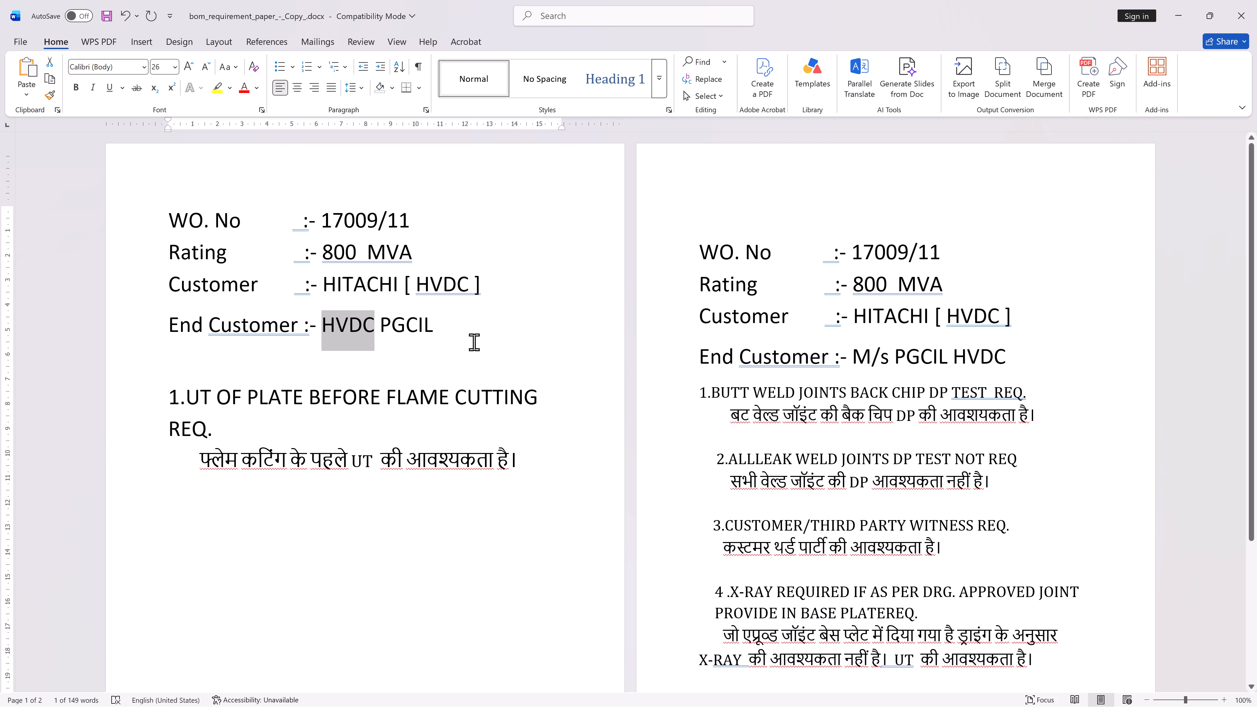
{"action": "left_click", "coordinate": [438, 317]}
{"action": "key", "text": "ctrl+v"}
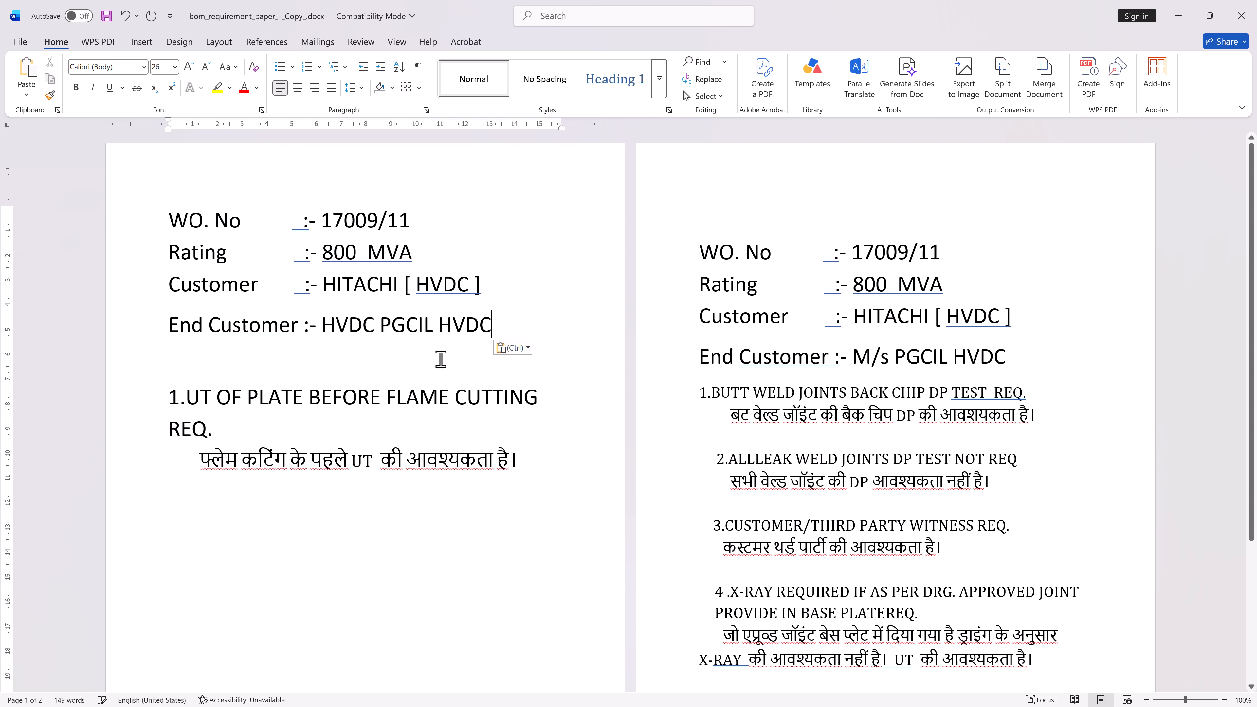
{"action": "left_click", "coordinate": [373, 319]}
{"action": "key", "text": "BackSpace"}
{"action": "key", "text": "BackSpace"}
{"action": "key", "text": "BackSpace"}
{"action": "key", "text": "BackSpace"}
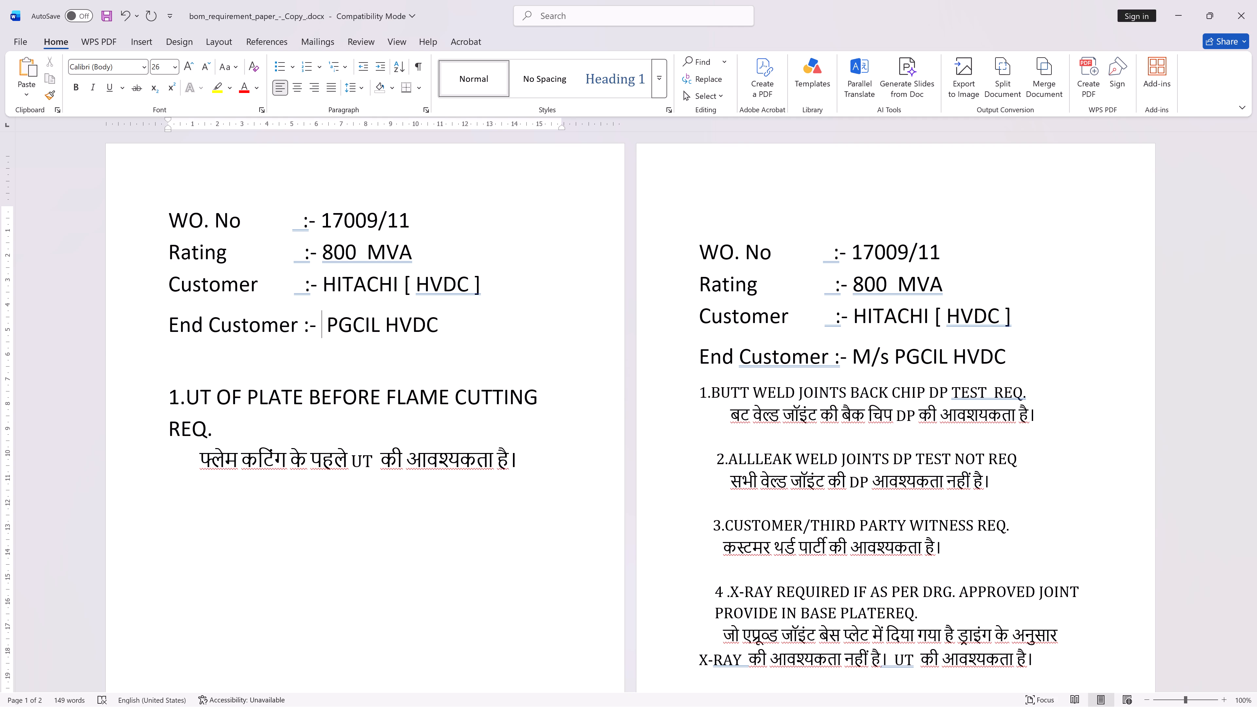
{"action": "type", "text": "M/"}
{"action": "key", "text": "shift+s"}
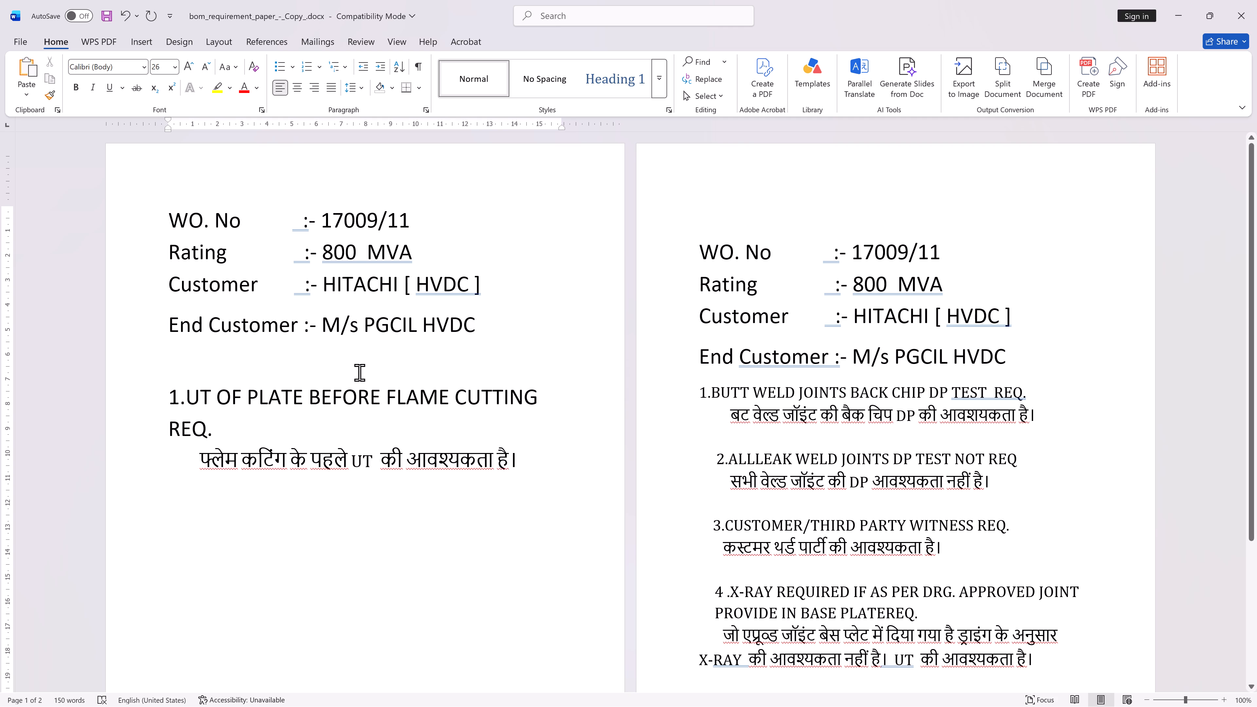
Save the updated BOM requirement paper.
{"action": "key", "text": "ctrl+s"}
{"action": "key", "text": "ctrl+s"}
{"action": "scroll", "coordinate": [718, 483], "scroll_direction": "down", "scroll_amount": 4}
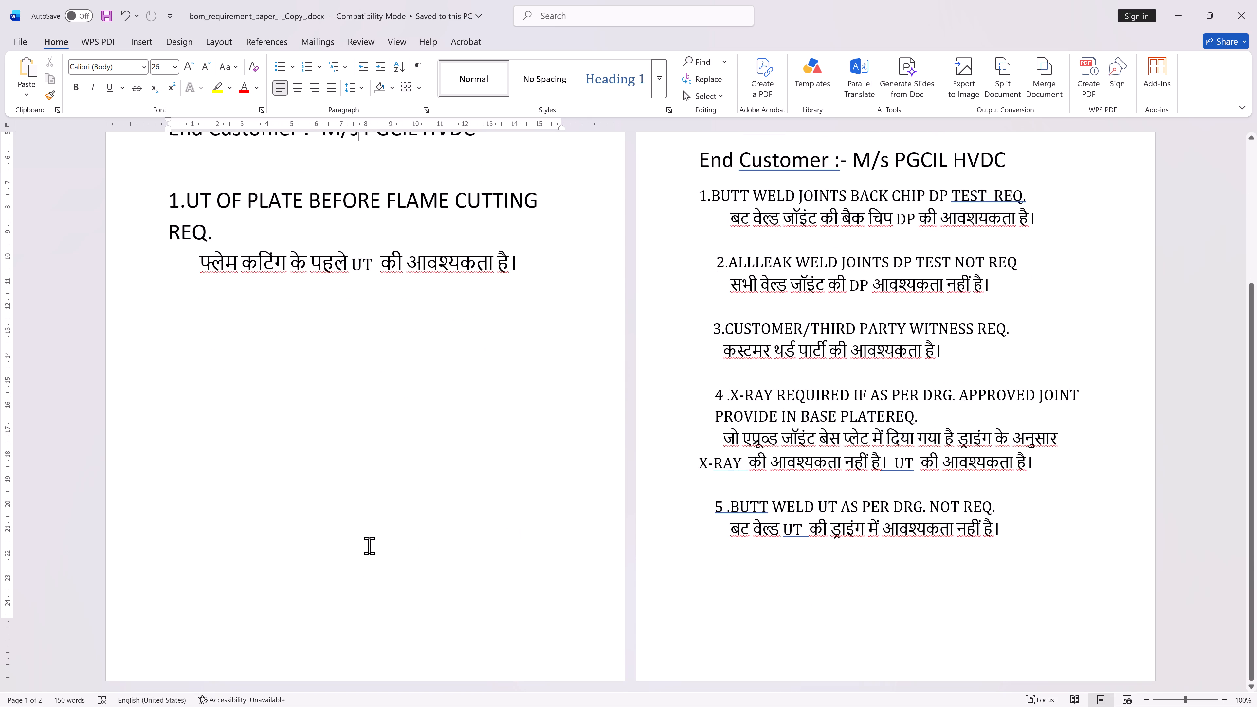
{"action": "scroll", "coordinate": [369, 546], "scroll_direction": "up", "scroll_amount": 5}
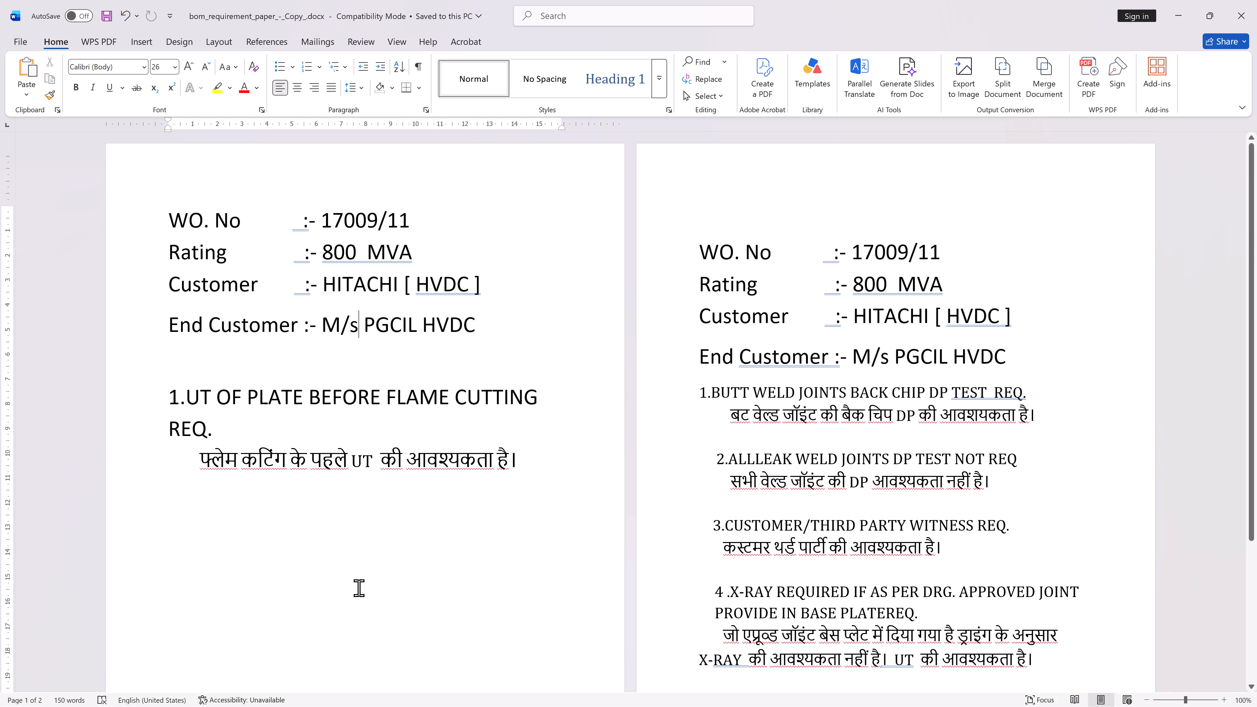
{"action": "key", "text": "ctrl+s"}
Check the print preview and both pages' work order details and test requirements before printing.
{"action": "key", "text": "ctrl+p"}
{"action": "scroll", "coordinate": [518, 486], "scroll_direction": "down", "scroll_amount": 3}
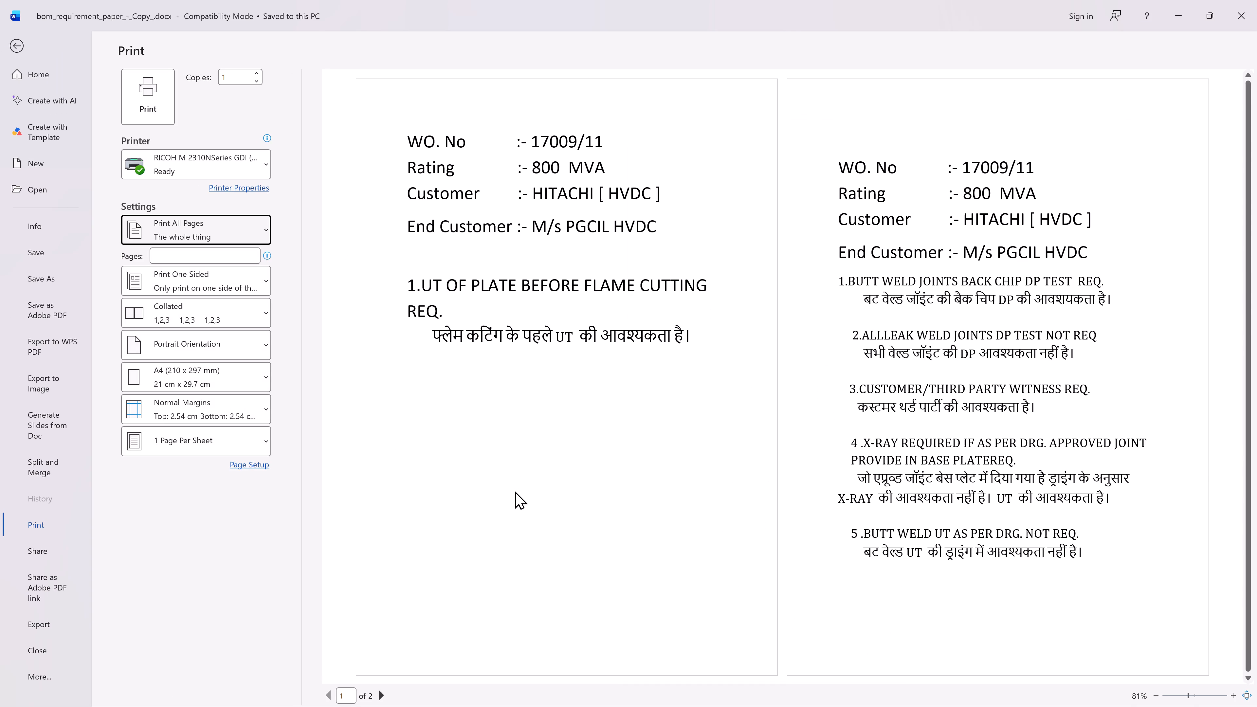
{"action": "left_click", "coordinate": [23, 41]}
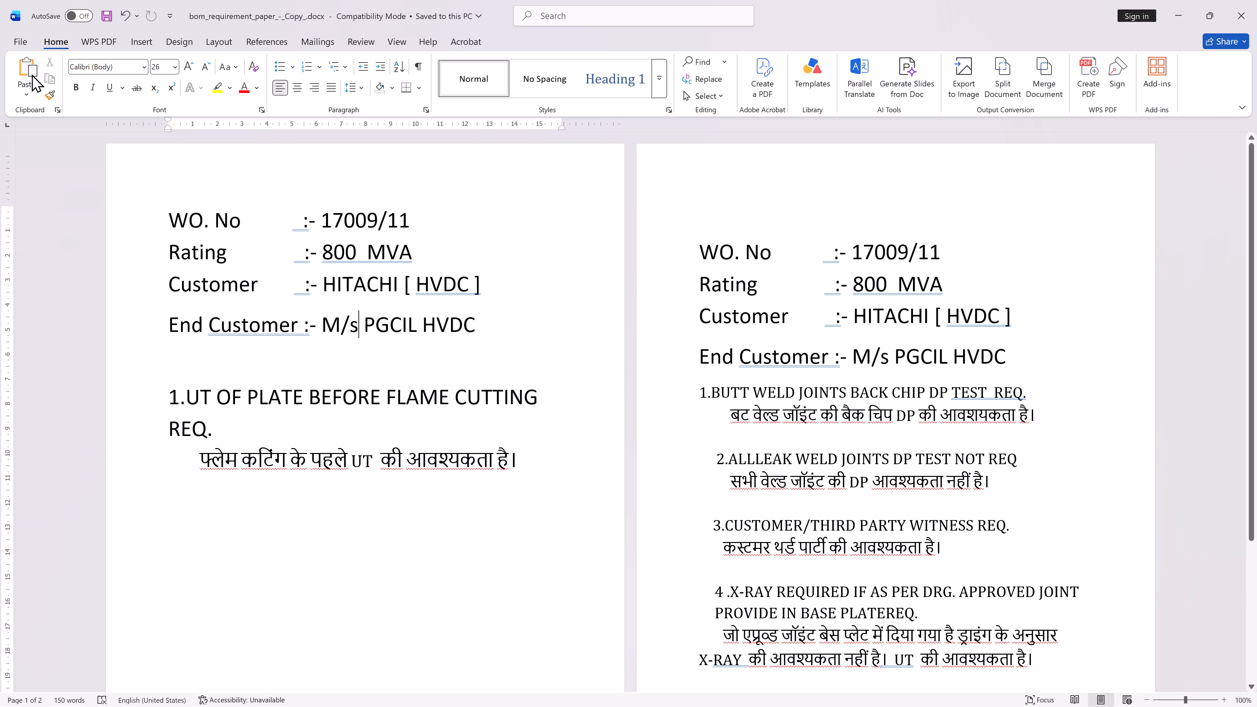
{"action": "left_click", "coordinate": [141, 161]}
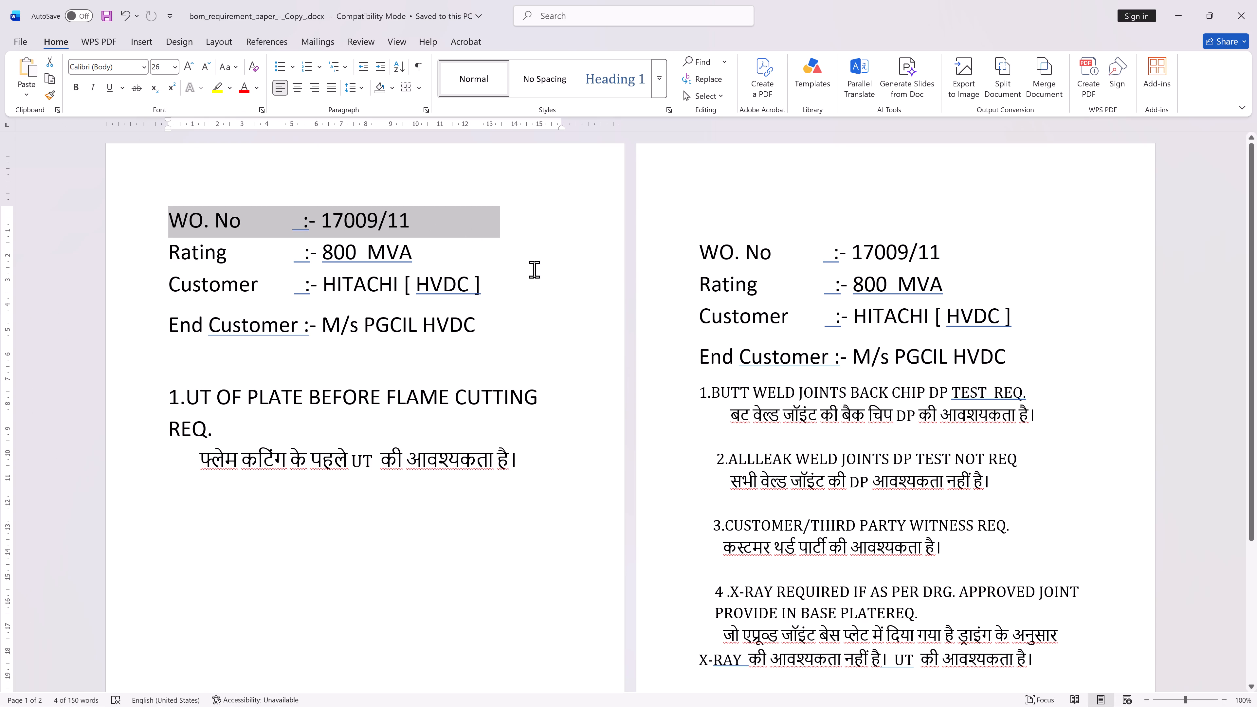
{"action": "left_click", "coordinate": [642, 284]}
{"action": "scroll", "coordinate": [523, 473], "scroll_direction": "up", "scroll_amount": 2, "text": "ctrl"}
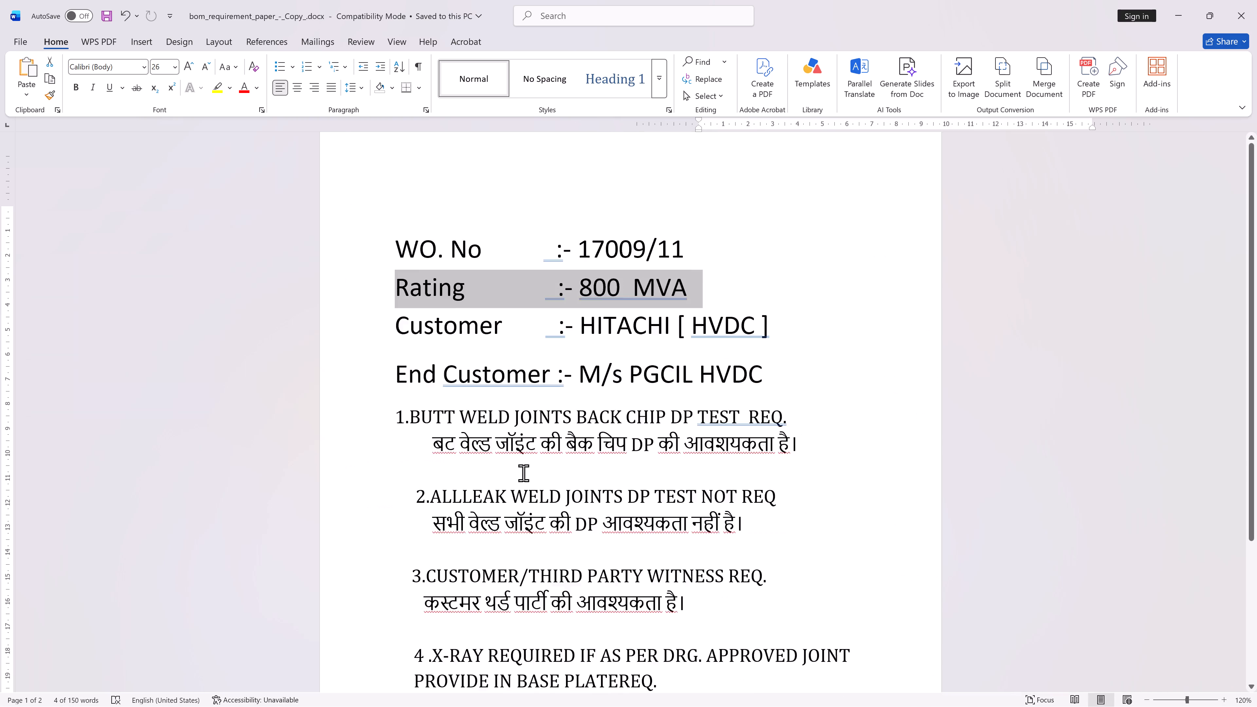
{"action": "scroll", "coordinate": [523, 473], "scroll_direction": "up", "scroll_amount": 1, "text": "ctrl"}
{"action": "scroll", "coordinate": [523, 473], "scroll_direction": "down", "scroll_amount": 7}
{"action": "scroll", "coordinate": [518, 505], "scroll_direction": "up", "scroll_amount": 4}
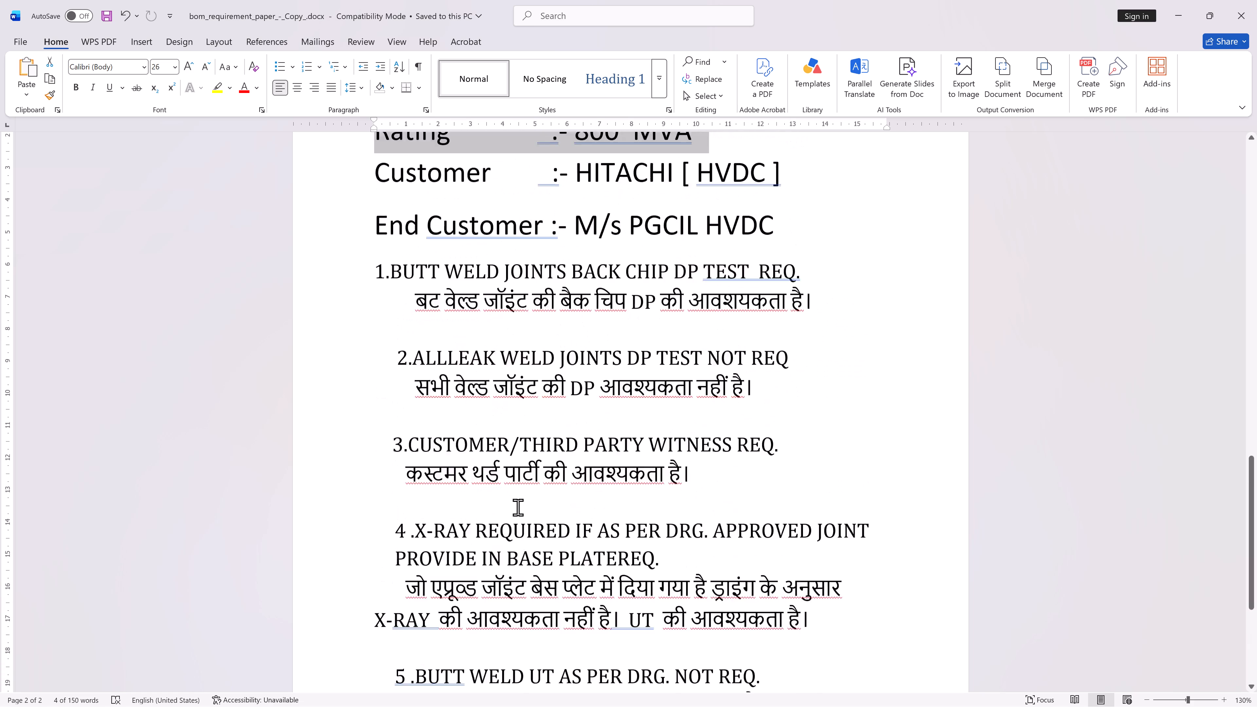
{"action": "scroll", "coordinate": [518, 507], "scroll_direction": "up", "scroll_amount": 20}
{"action": "scroll", "coordinate": [514, 510], "scroll_direction": "up", "scroll_amount": 4}
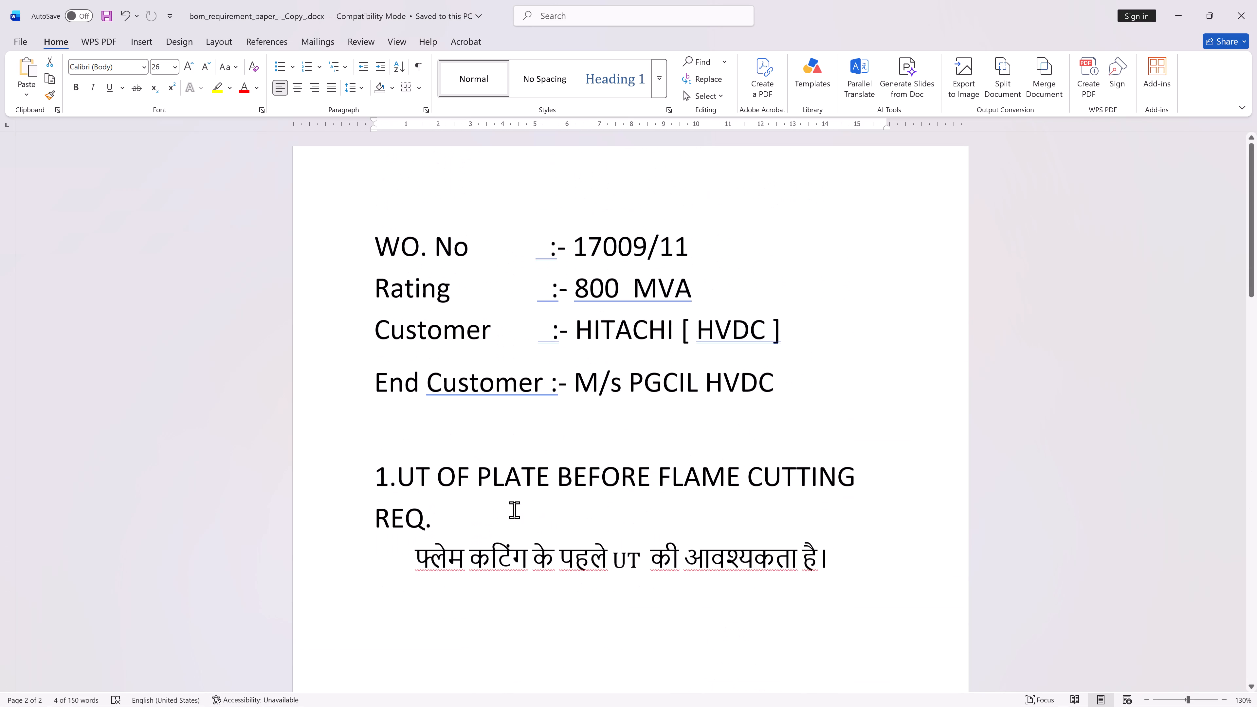
Print one copy of all pages of the BOM requirement paper on the RICOH M 2310NSeries printer with its A4 profile.
{"action": "key", "text": "ctrl+p"}
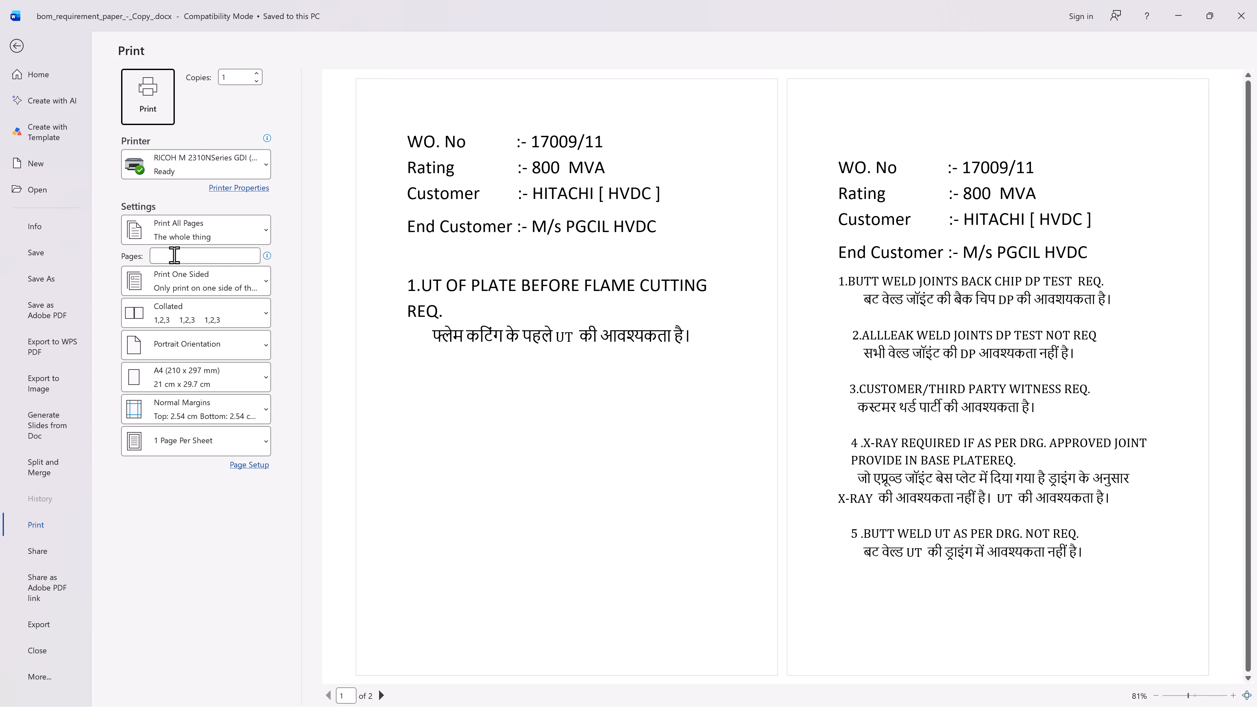
{"action": "left_click", "coordinate": [242, 188]}
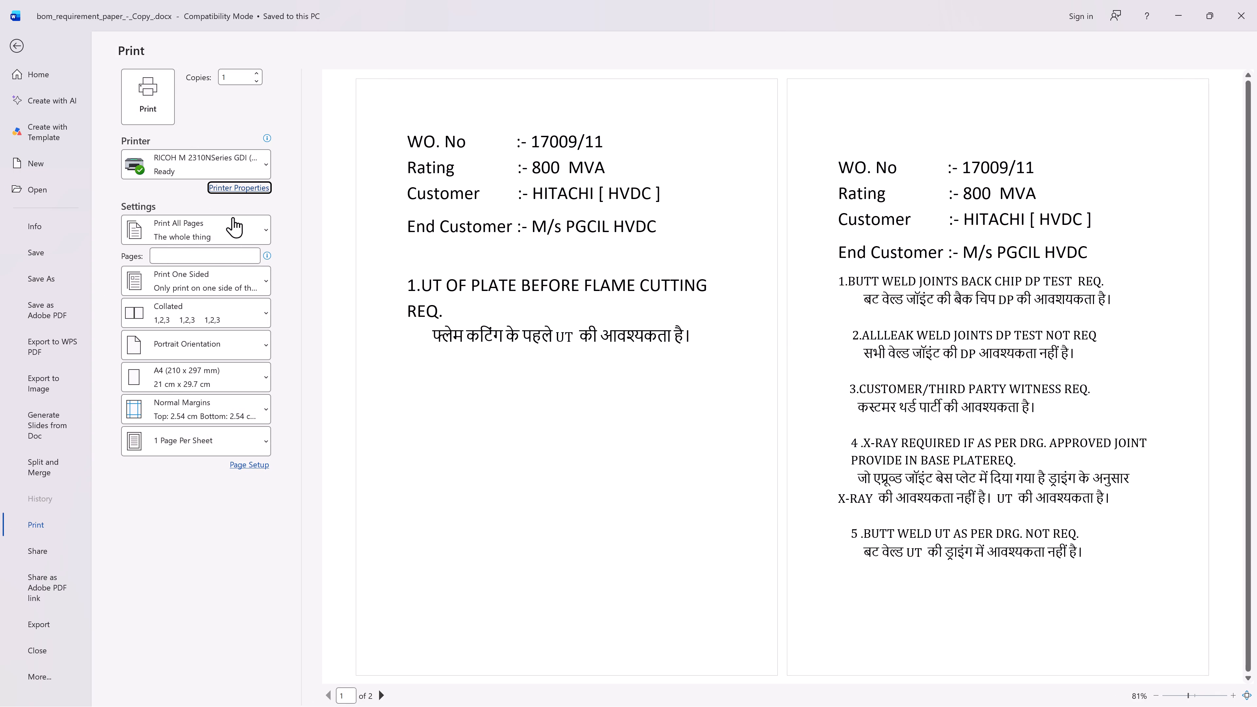
{"action": "left_click", "coordinate": [68, 246]}
{"action": "left_click", "coordinate": [51, 262]}
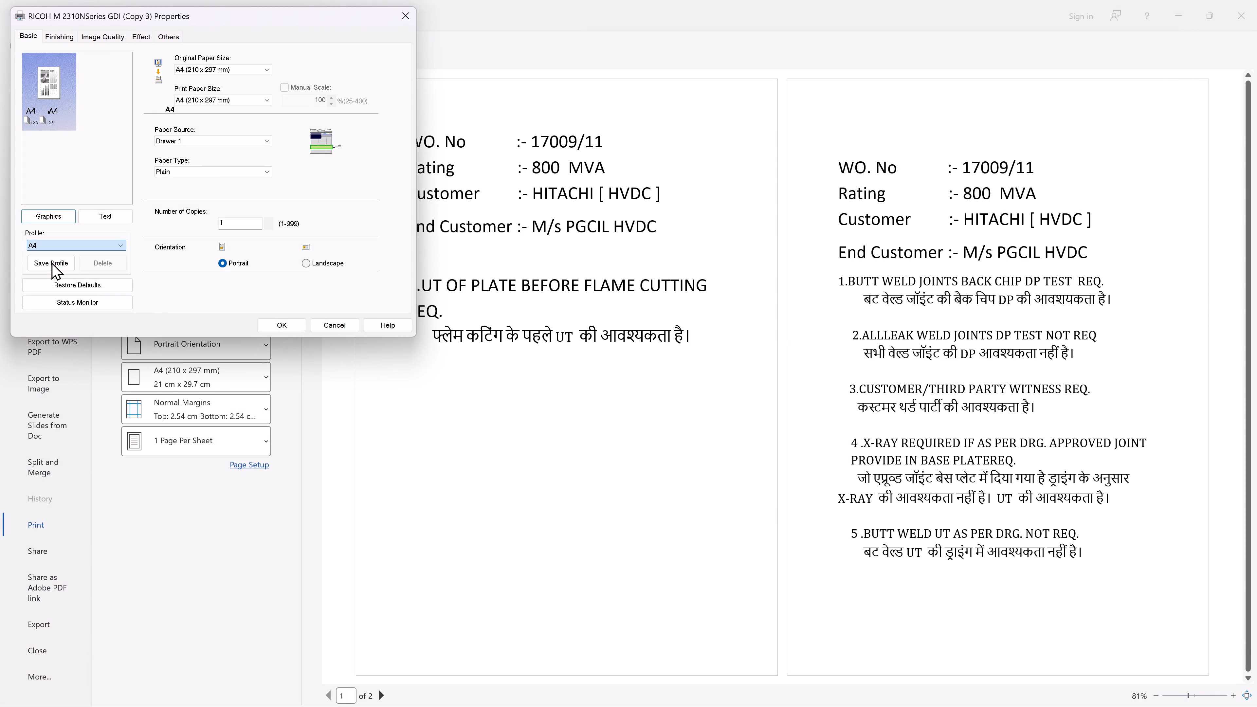
{"action": "left_click", "coordinate": [285, 324]}
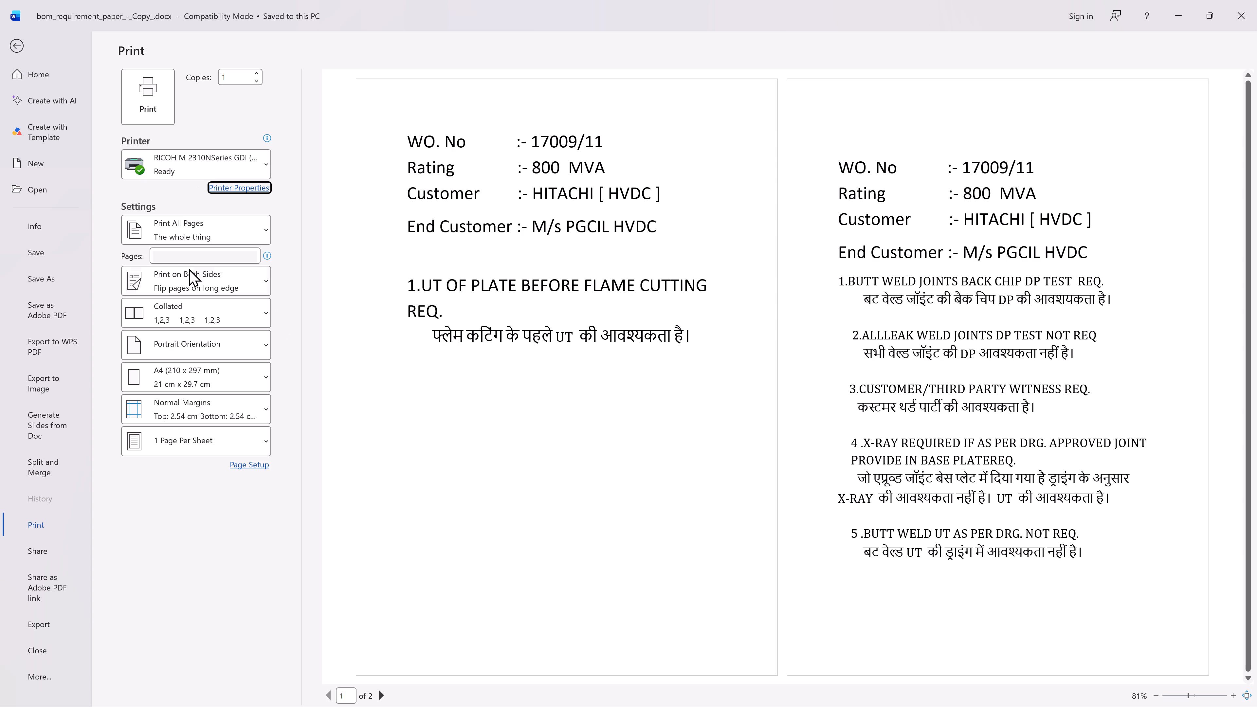
{"action": "left_click", "coordinate": [155, 104]}
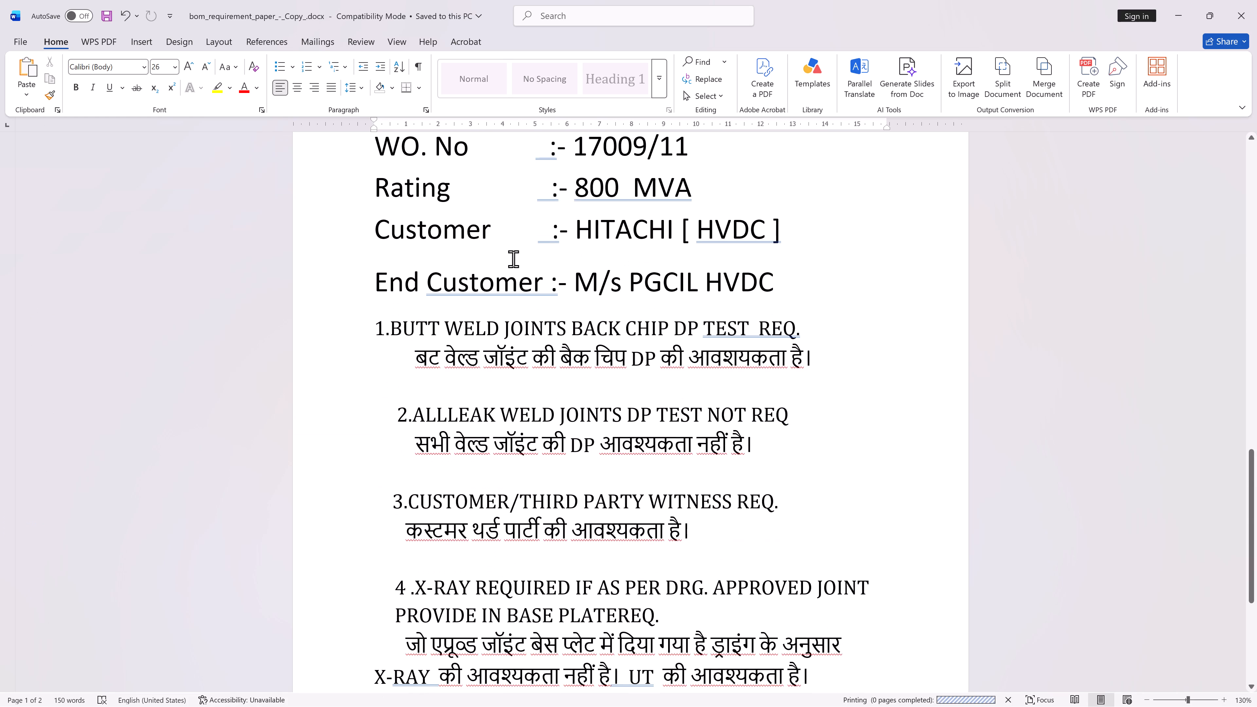
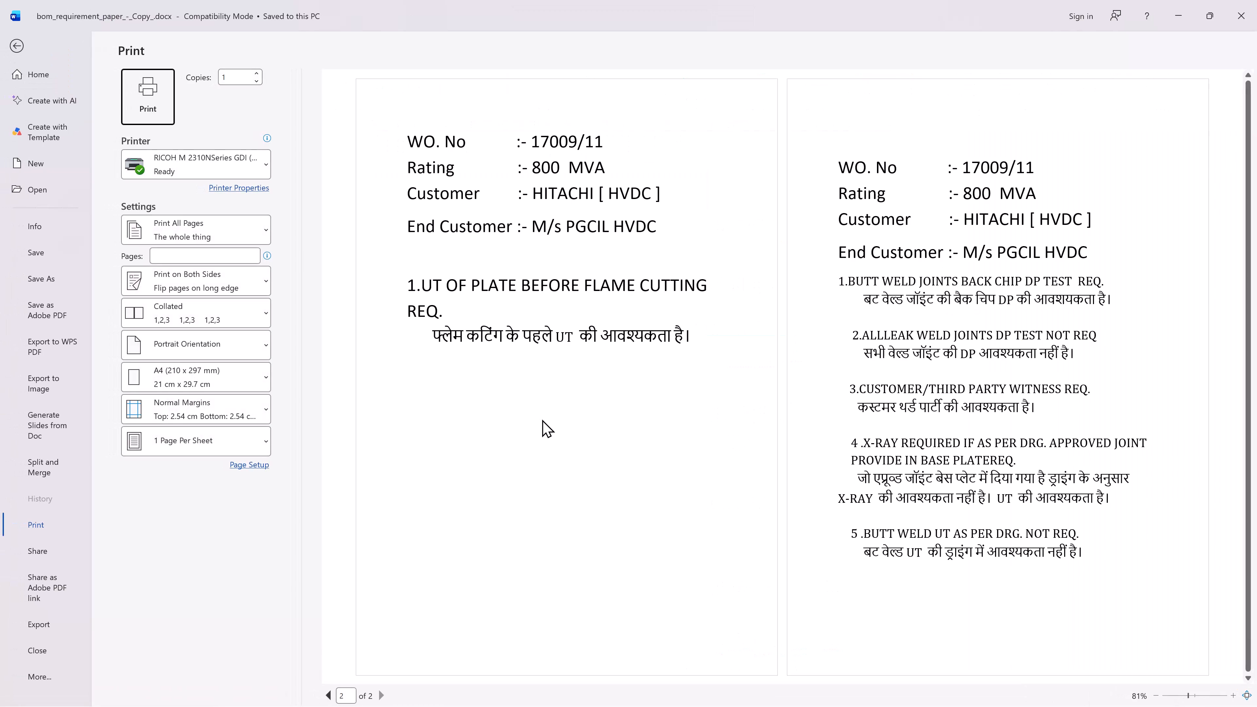
Choose one-sided printing and the printer's A4 profile, and print one copy of all pages of the BOM requirement paper.
{"action": "left_click", "coordinate": [184, 283]}
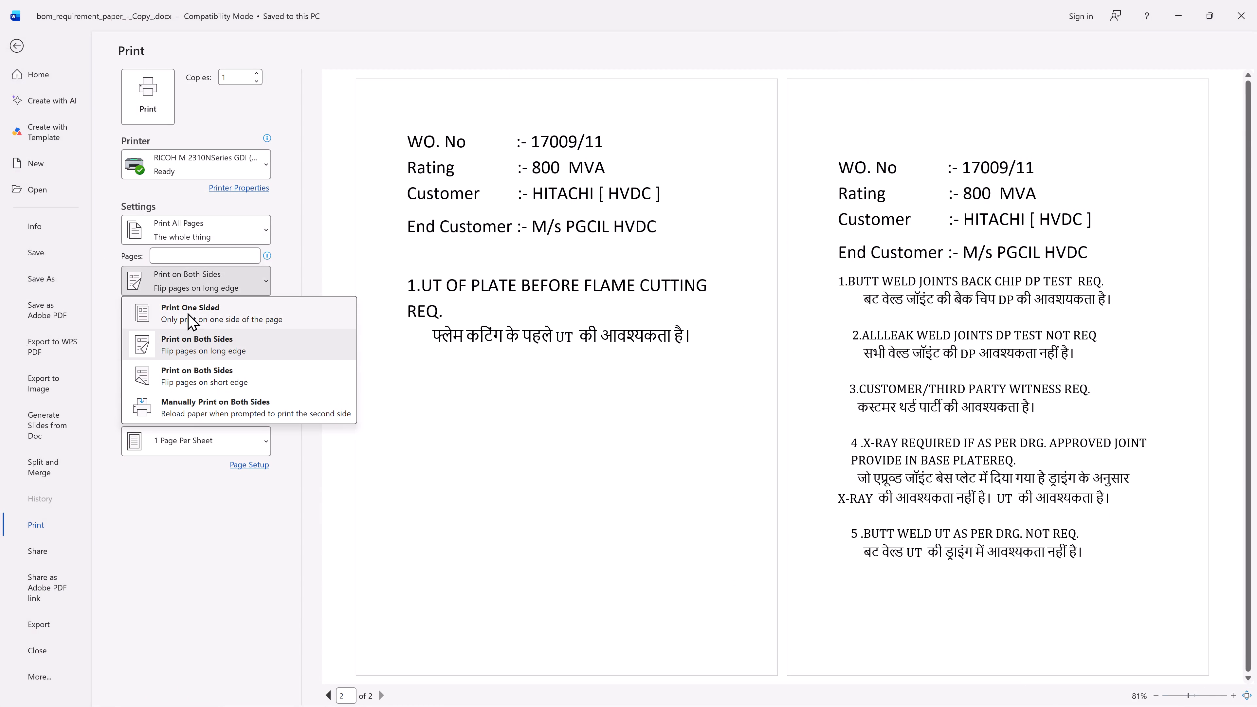
{"action": "left_click", "coordinate": [189, 312]}
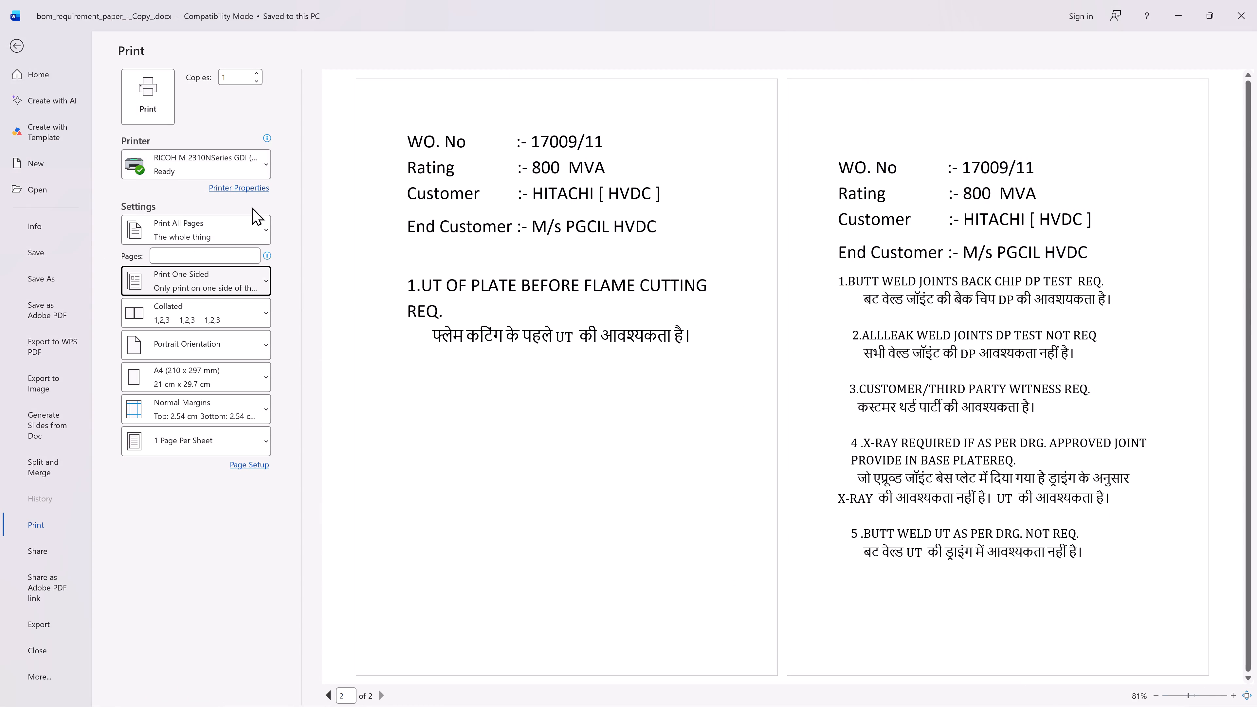
{"action": "left_click", "coordinate": [252, 185]}
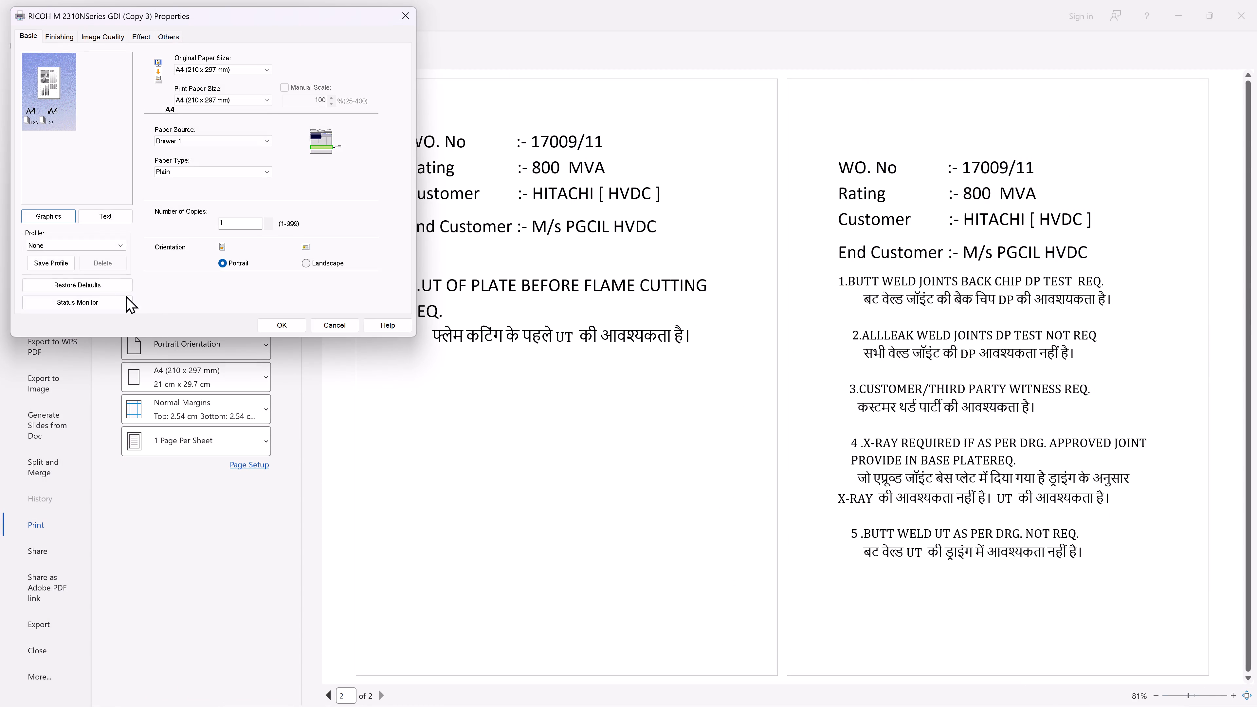
{"action": "left_click", "coordinate": [75, 244]}
{"action": "left_click", "coordinate": [57, 264]}
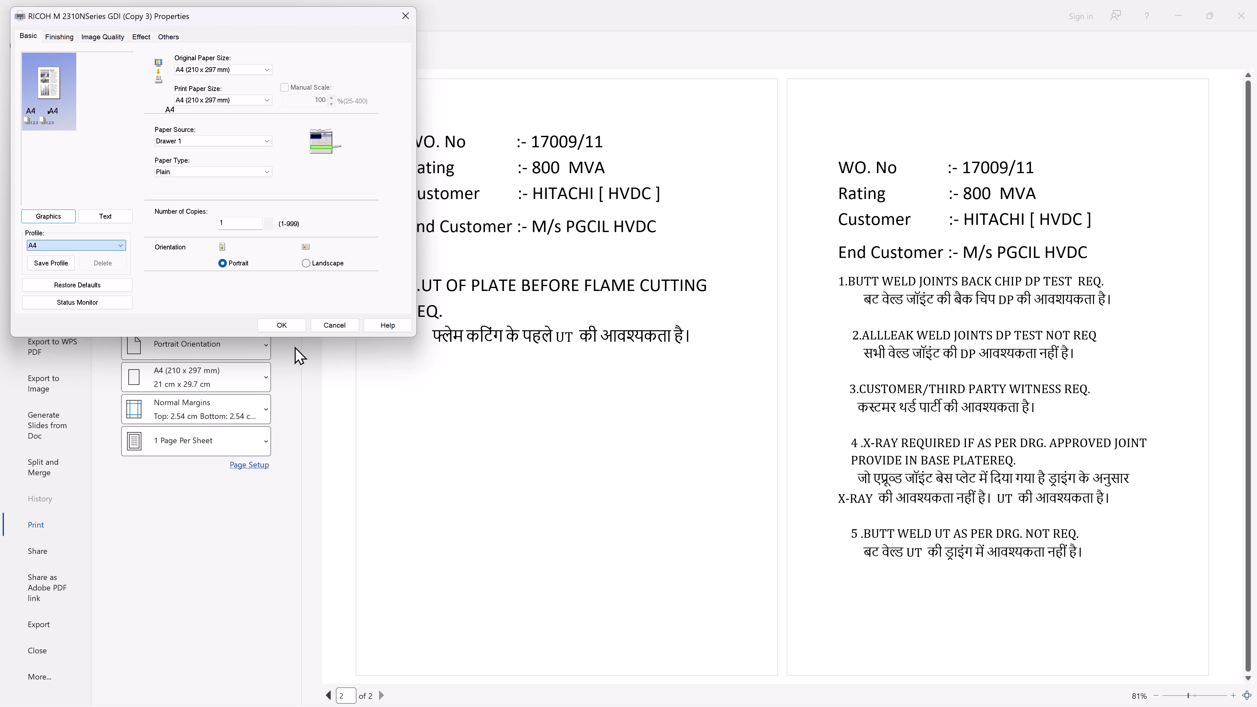
{"action": "left_click", "coordinate": [289, 326]}
{"action": "left_click", "coordinate": [141, 98]}
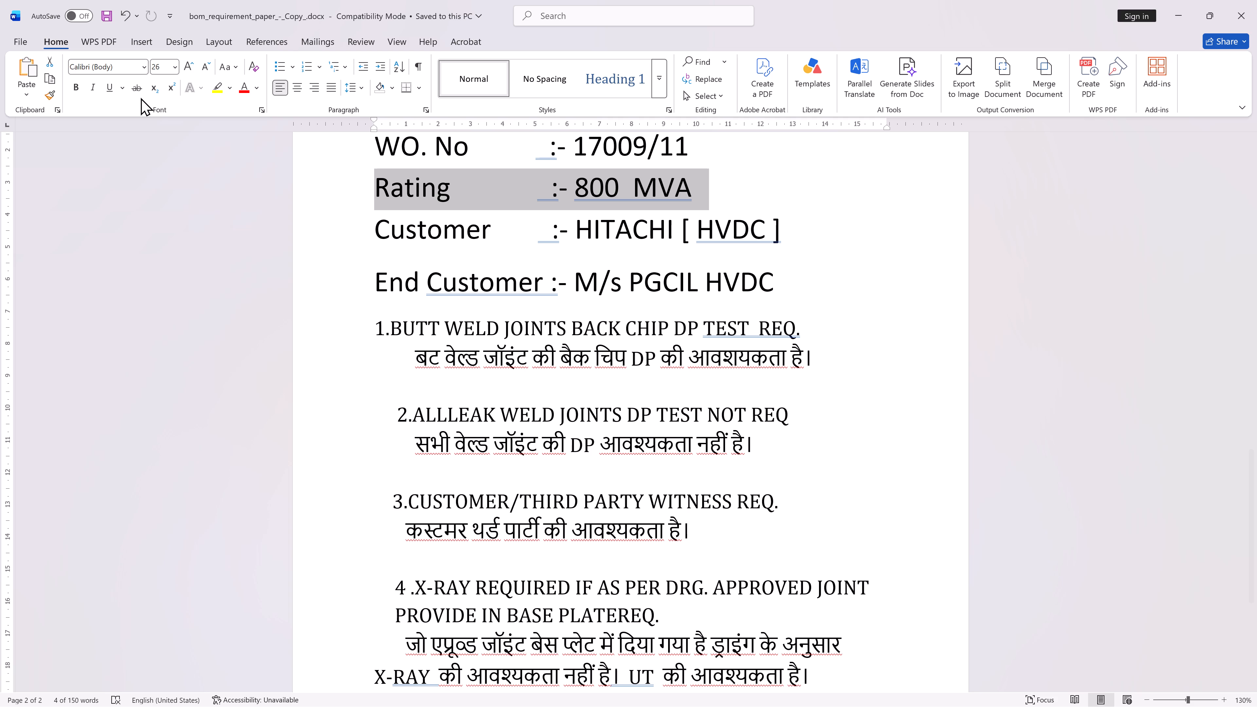
Set the BOM requirement paper's print setup to one-sided and return to the document without printing.
{"action": "left_click", "coordinate": [1075, 303]}
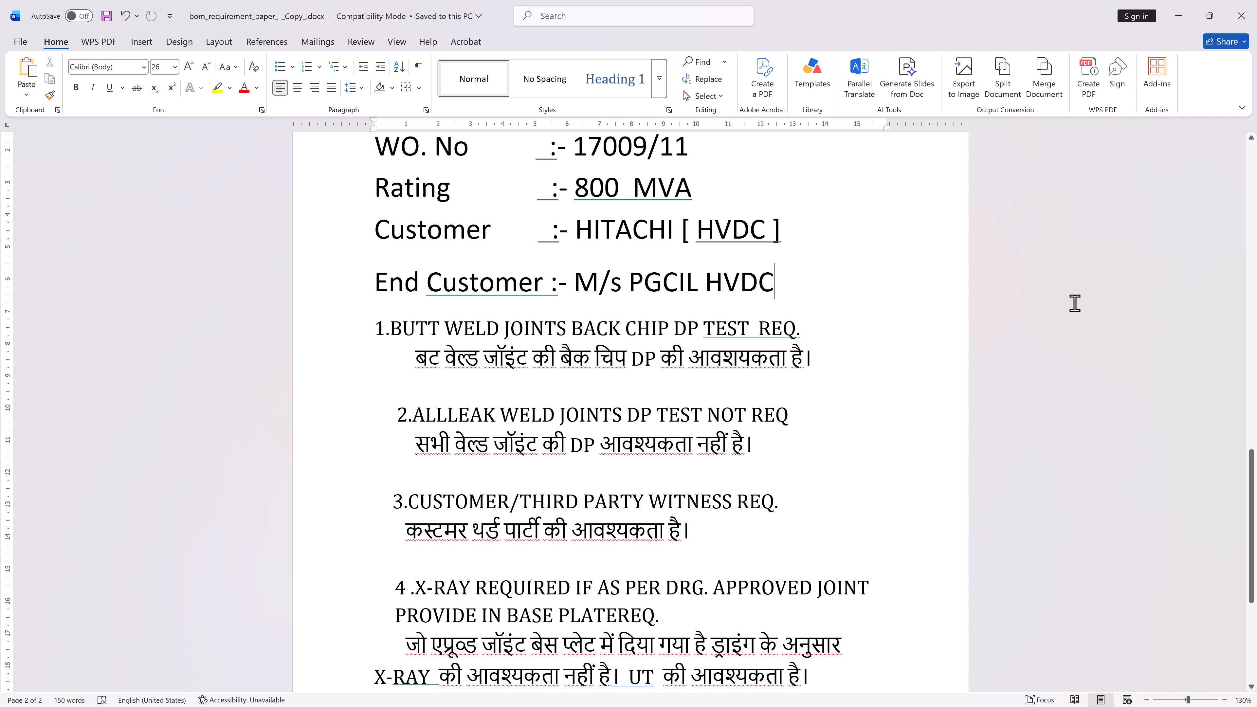
{"action": "key", "text": "ctrl+p"}
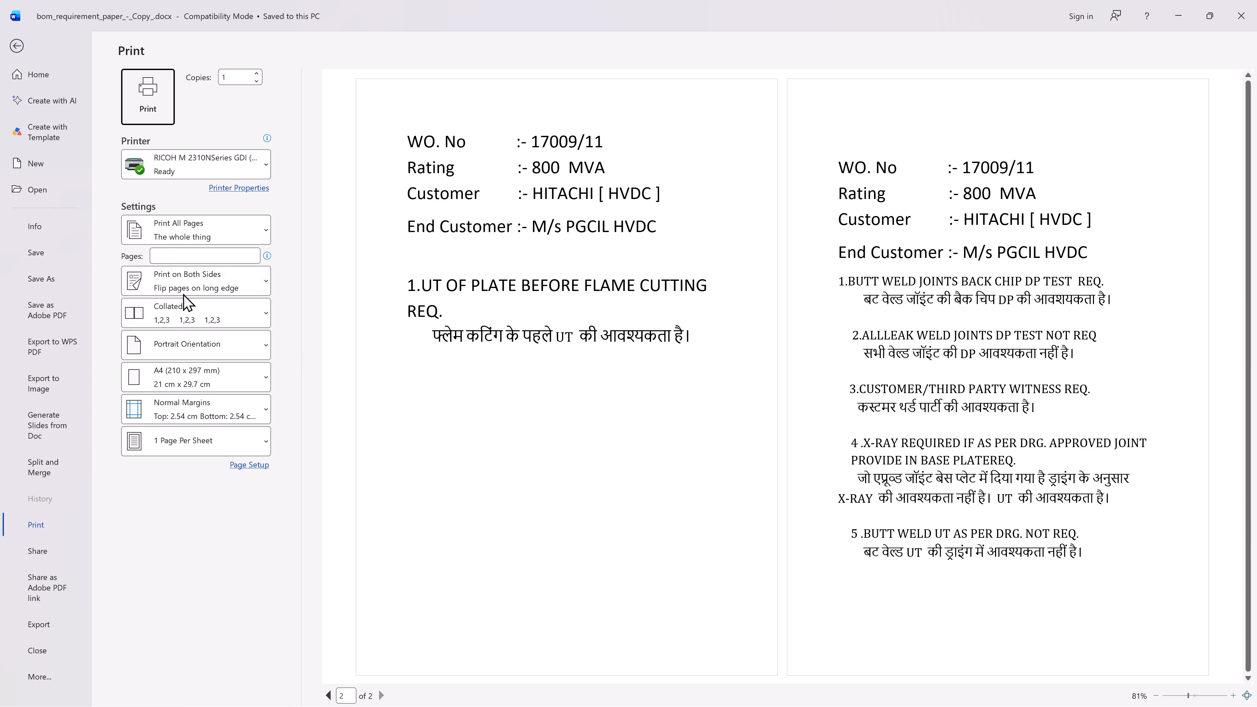
{"action": "left_click", "coordinate": [182, 278]}
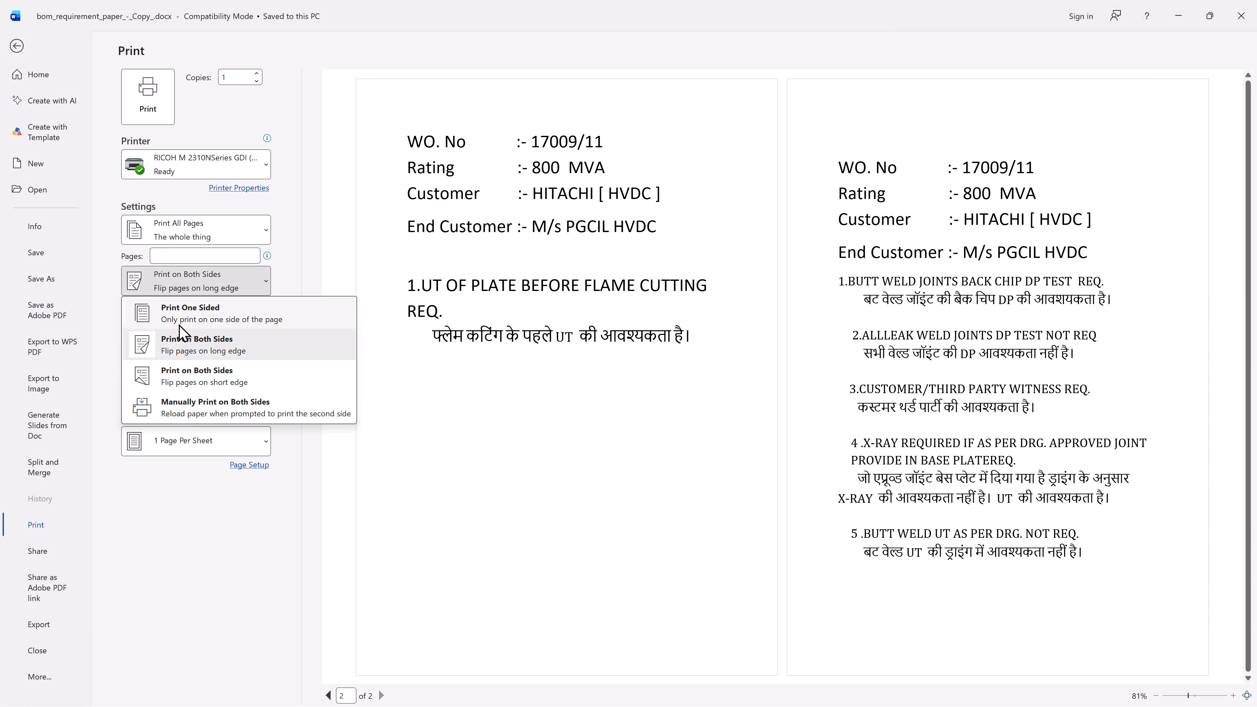
{"action": "left_click", "coordinate": [217, 311]}
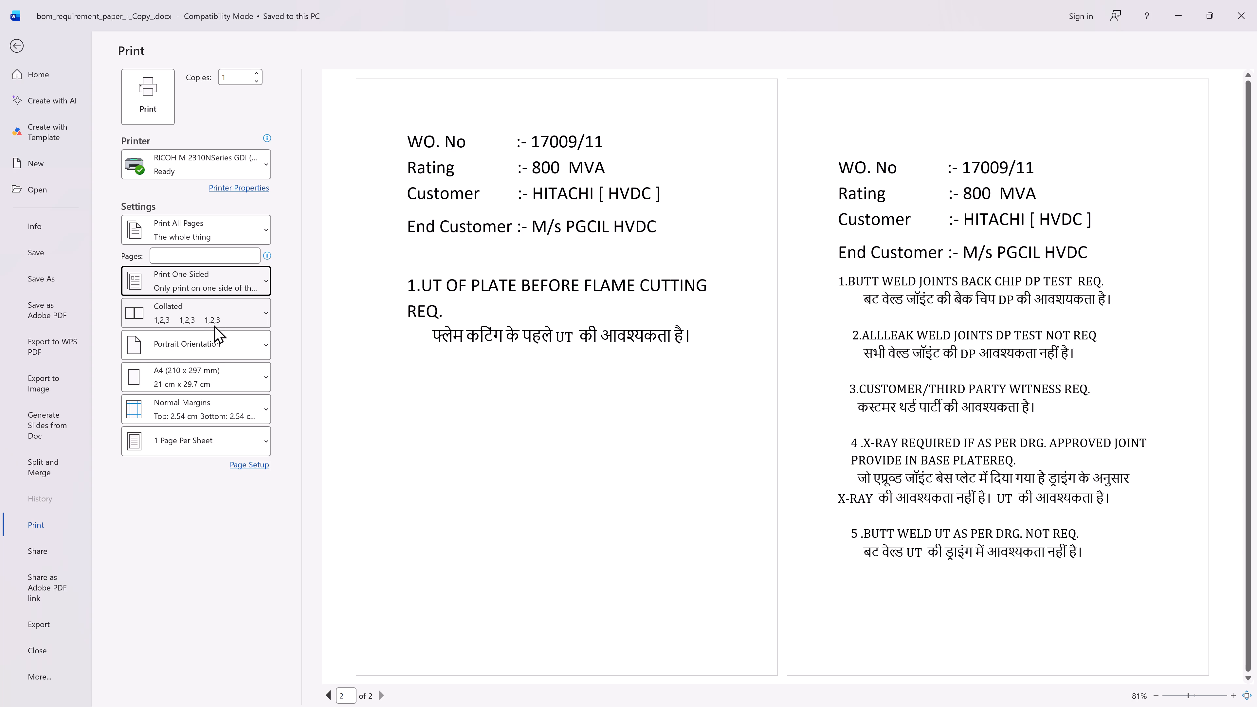
{"action": "scroll", "coordinate": [705, 394], "scroll_direction": "down", "scroll_amount": 3}
{"action": "left_click", "coordinate": [15, 50]}
Print one copy of only page 1 (page range 1-1) of the BOM requirement paper, one-sided.
{"action": "scroll", "coordinate": [597, 397], "scroll_direction": "down", "scroll_amount": 4}
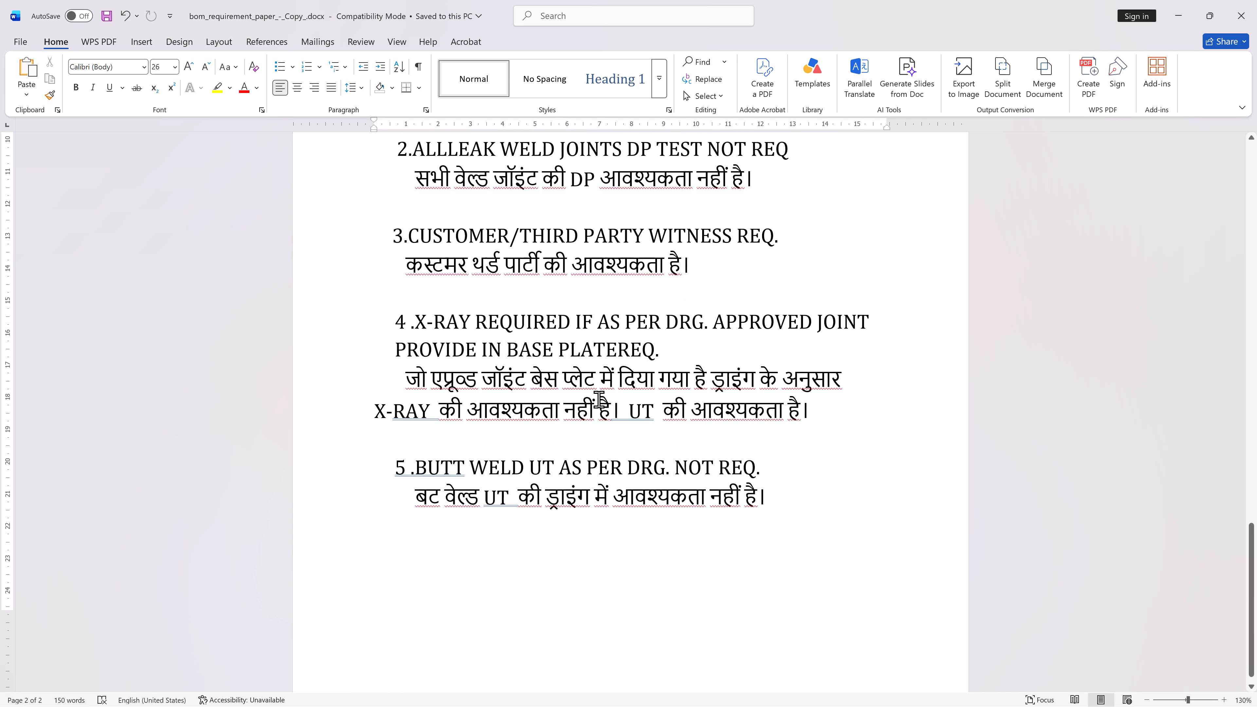
{"action": "scroll", "coordinate": [599, 399], "scroll_direction": "down", "scroll_amount": 5}
{"action": "scroll", "coordinate": [466, 421], "scroll_direction": "up", "scroll_amount": 3}
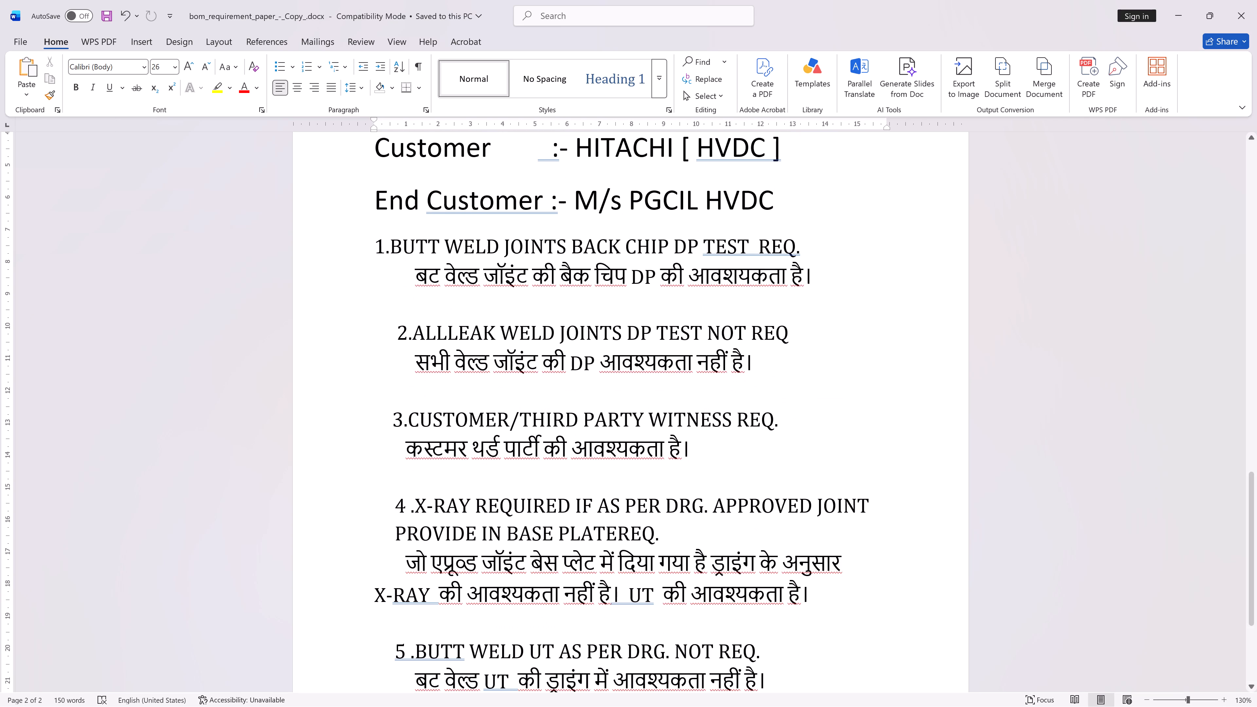
{"action": "key", "text": "ctrl+p"}
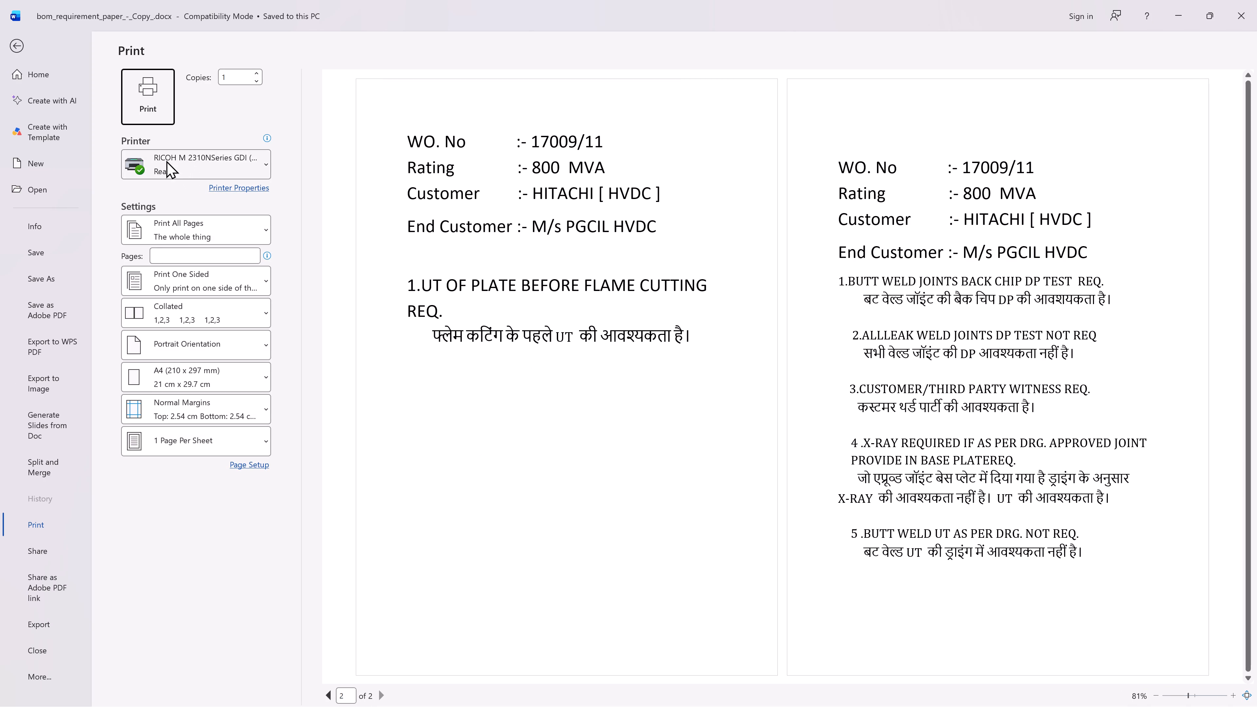
{"action": "left_click", "coordinate": [192, 253]}
{"action": "type", "text": "1-1"}
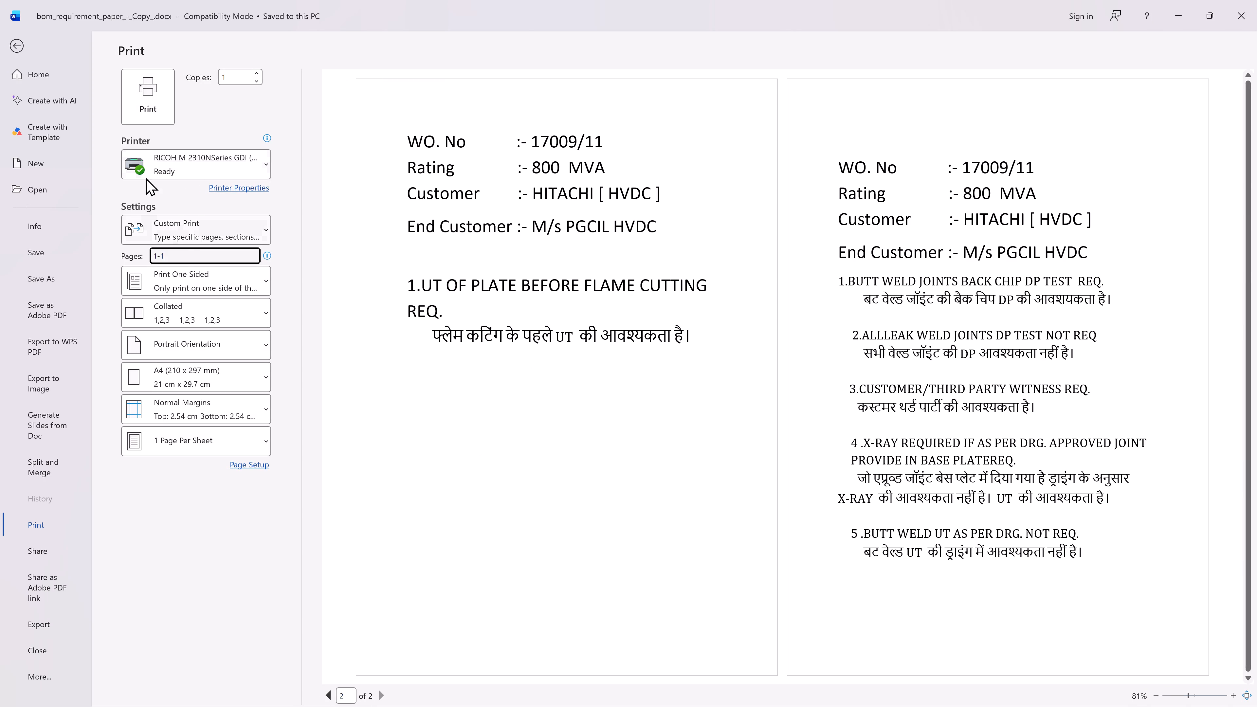
{"action": "left_click", "coordinate": [153, 106]}
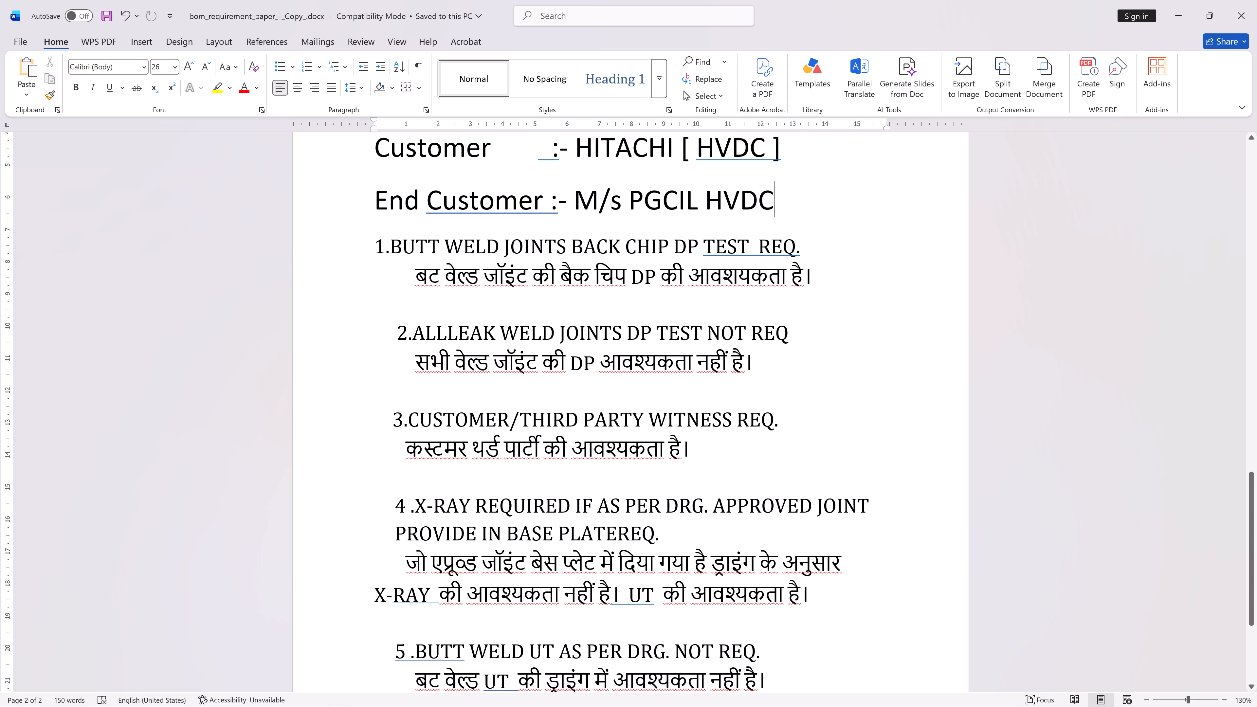
Print one copy of only page 2 (page range 2-2) of the BOM requirement paper, one-sided.
{"action": "key", "text": "ctrl+p"}
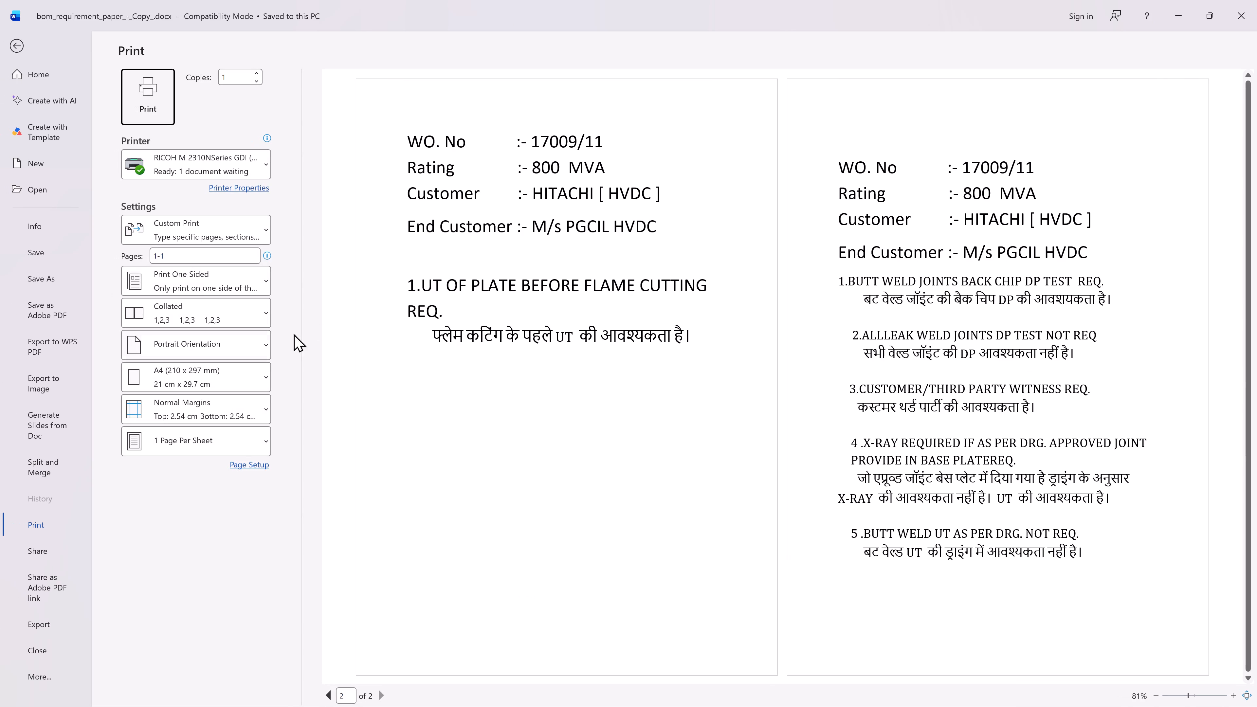
{"action": "left_click", "coordinate": [190, 257]}
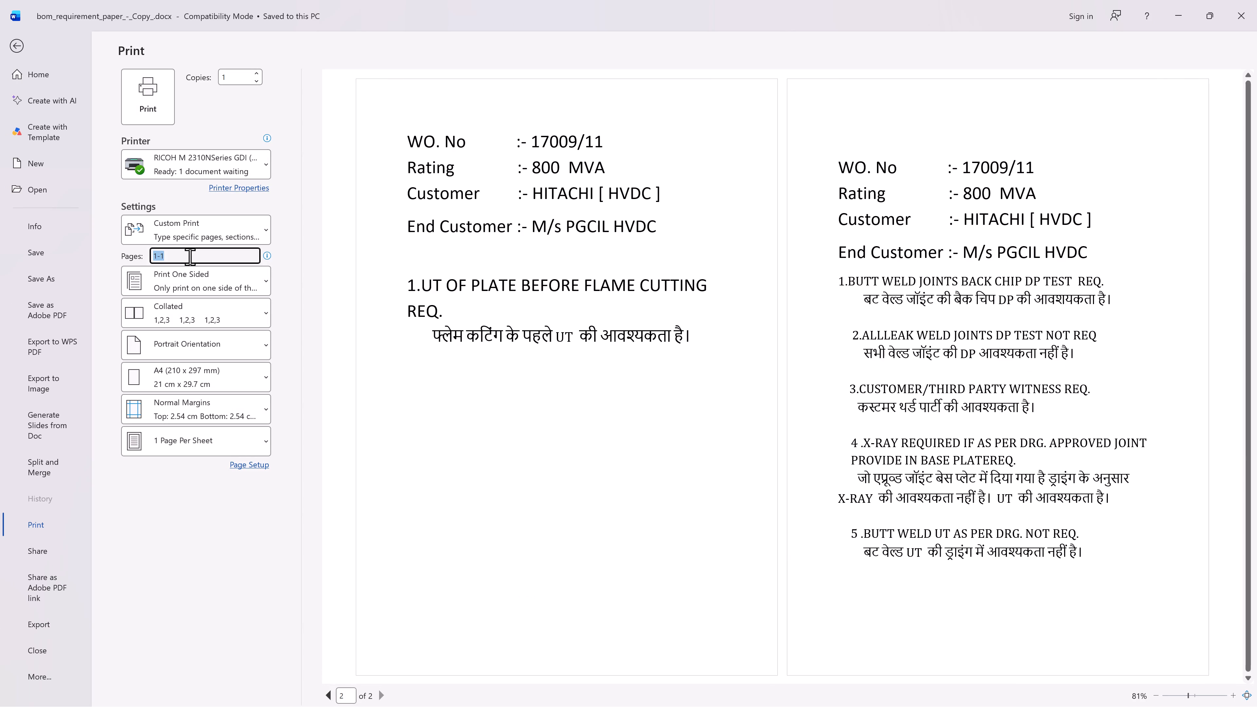
{"action": "type", "text": "2-2"}
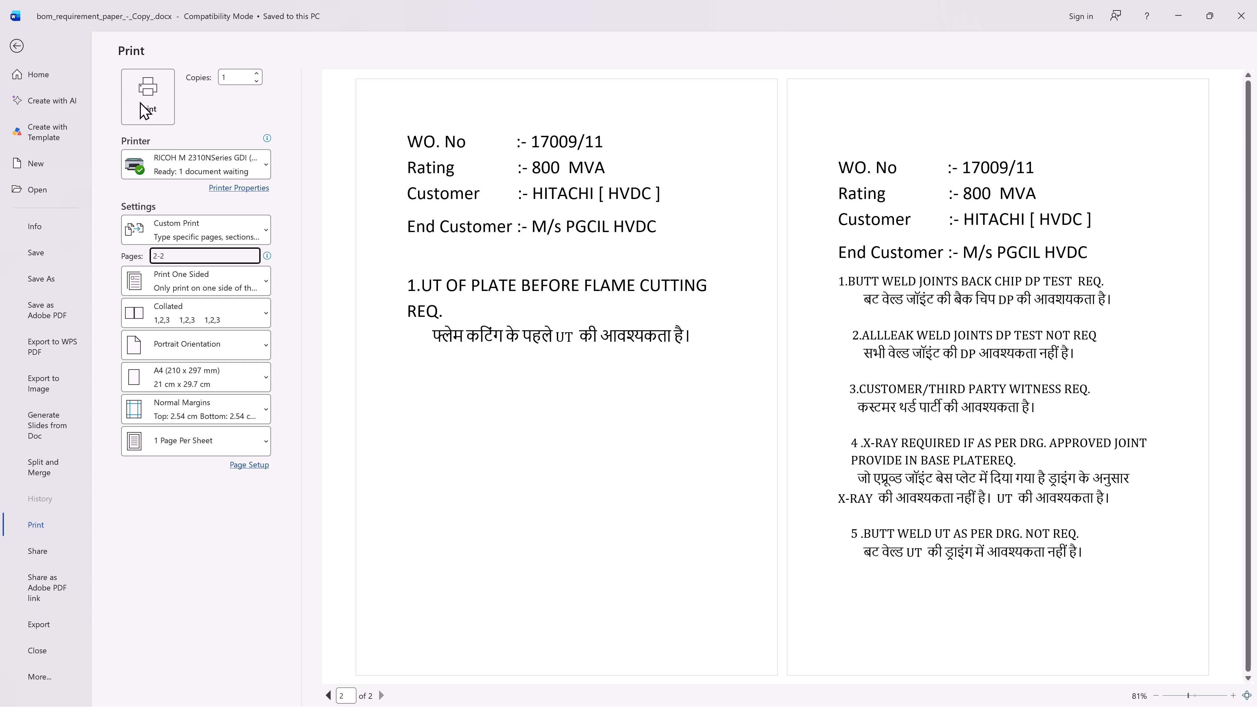
{"action": "left_click", "coordinate": [140, 101]}
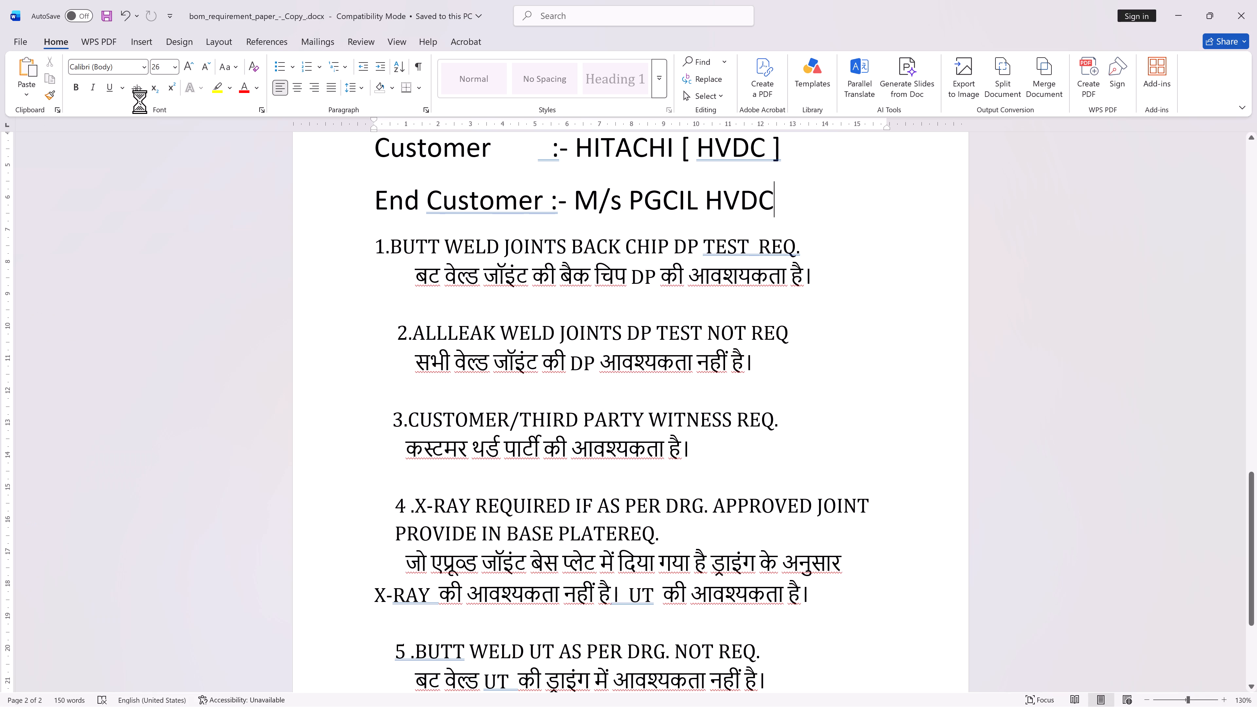
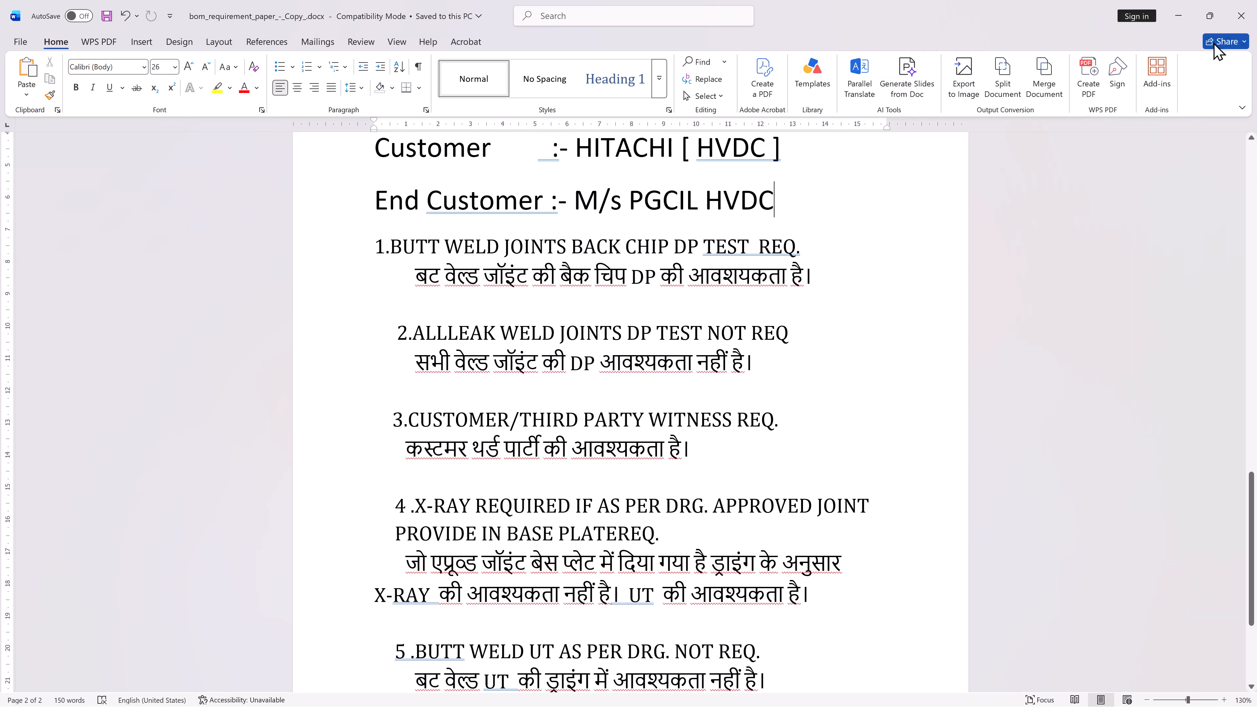
Close the BOM requirement paper and the KICK OF MEETING folder window.
{"action": "left_click", "coordinate": [1244, 10]}
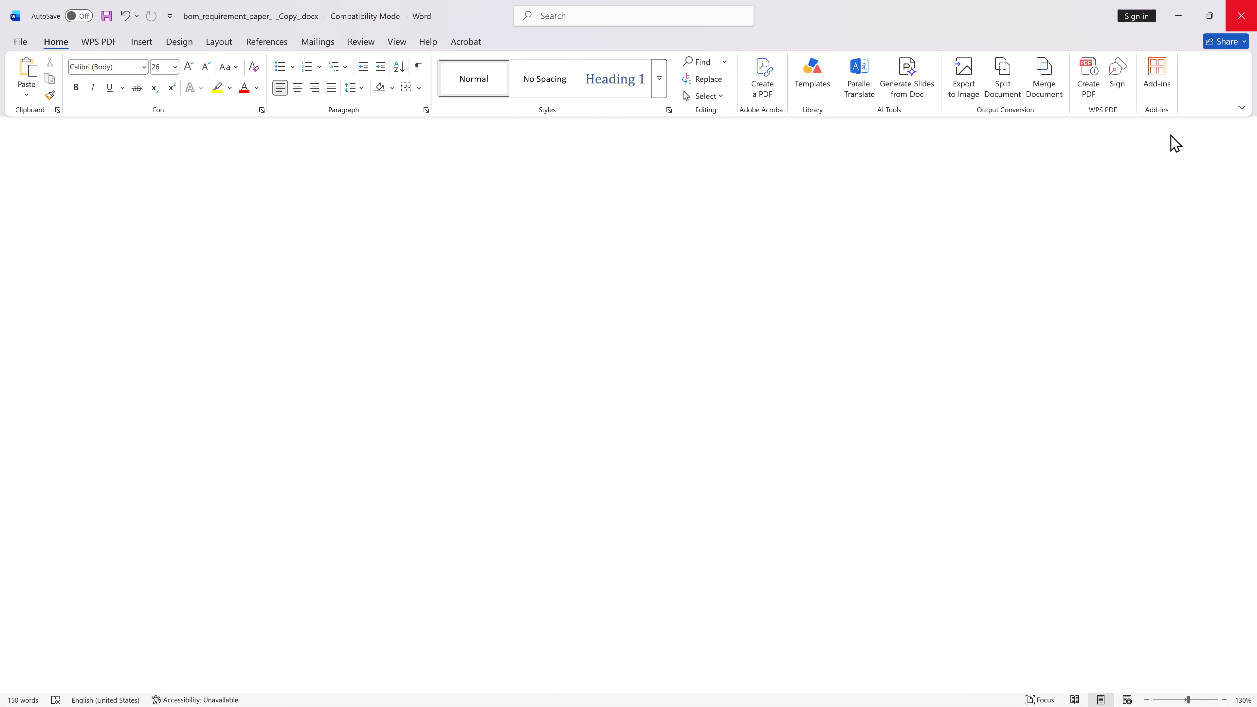
{"action": "left_click", "coordinate": [19, 35]}
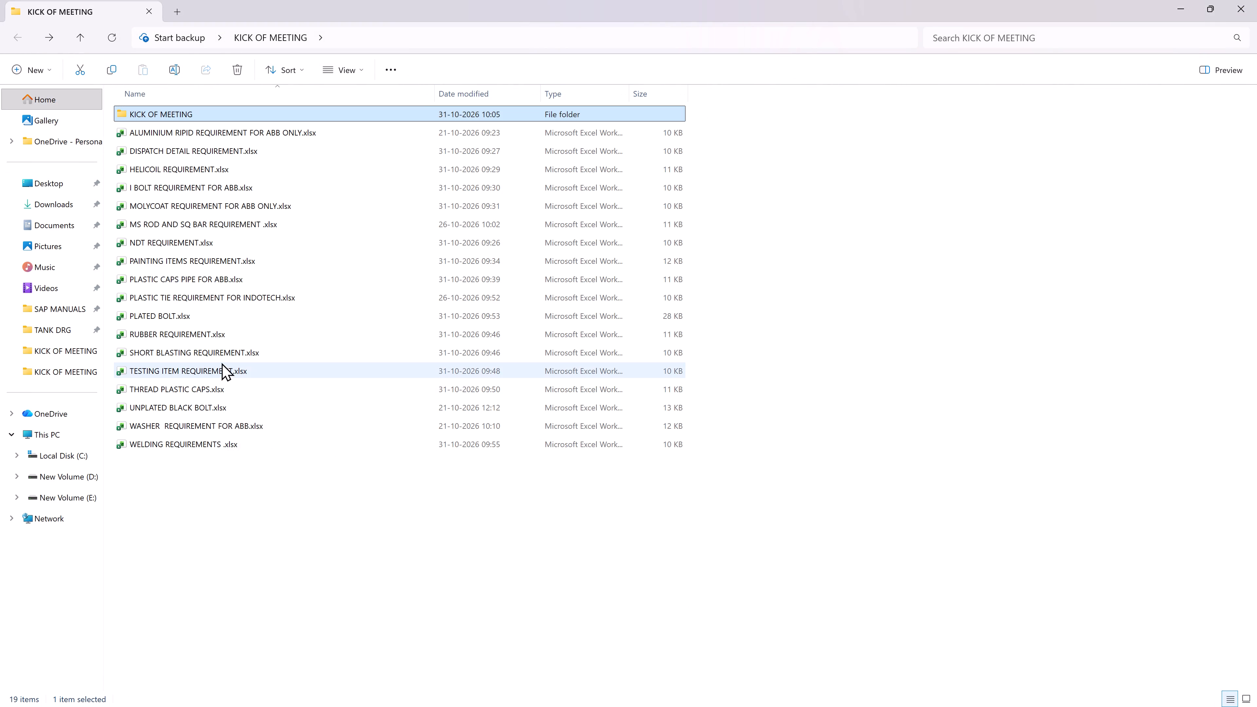
{"action": "left_click", "coordinate": [1245, 9]}
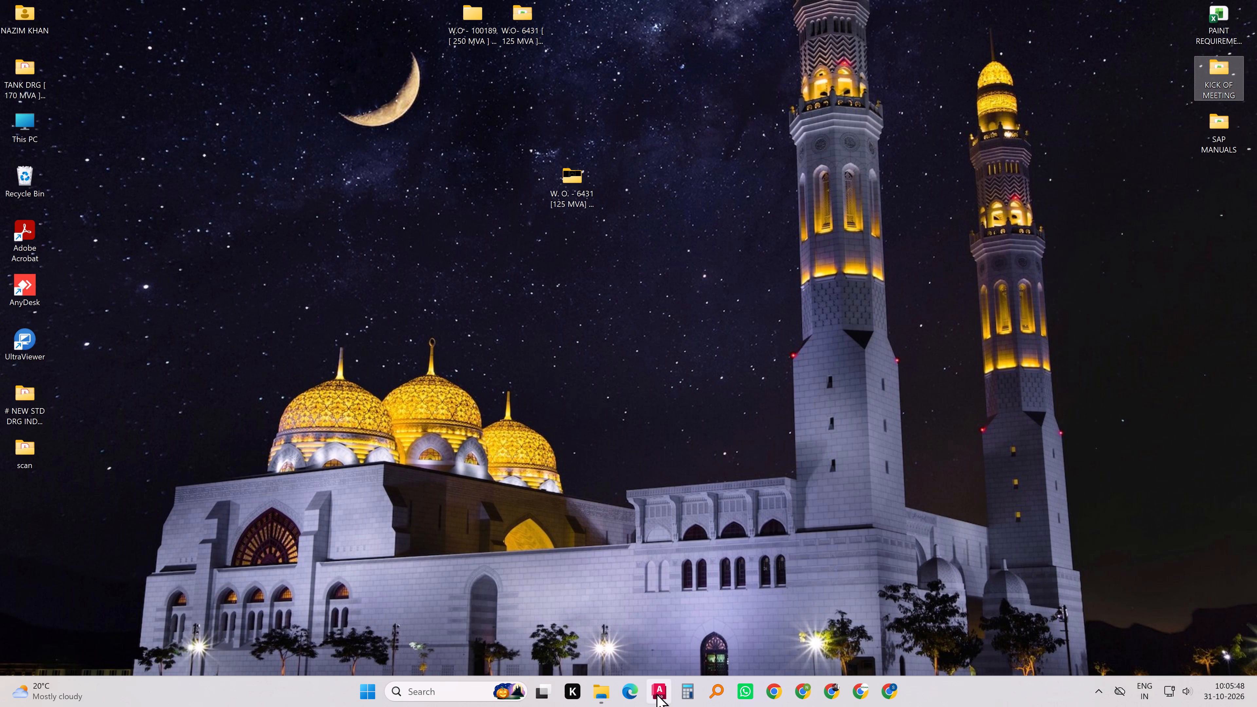
Open 17009 MATERIAL REQ ADDITIONAL REQUIREMENT from the W.O -17009 folder, examine its pipe and elbow requirement tables, and close it.
{"action": "left_click", "coordinate": [602, 695]}
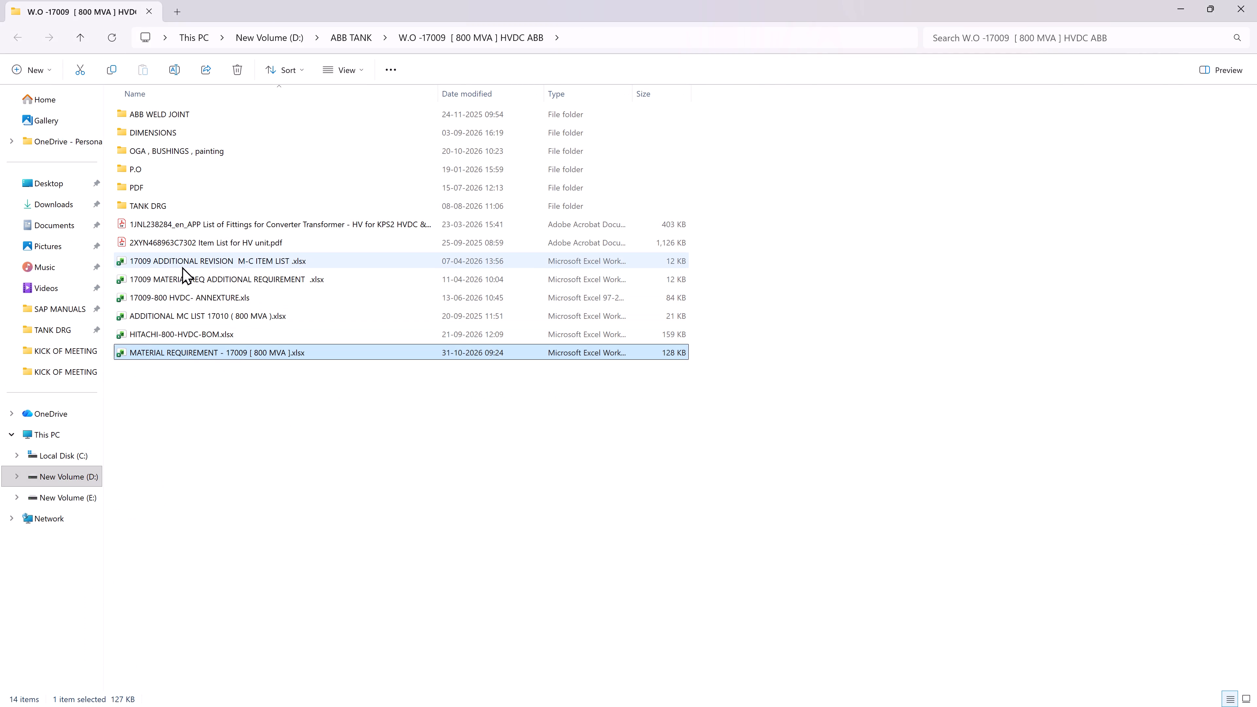
{"action": "double_click", "coordinate": [194, 278]}
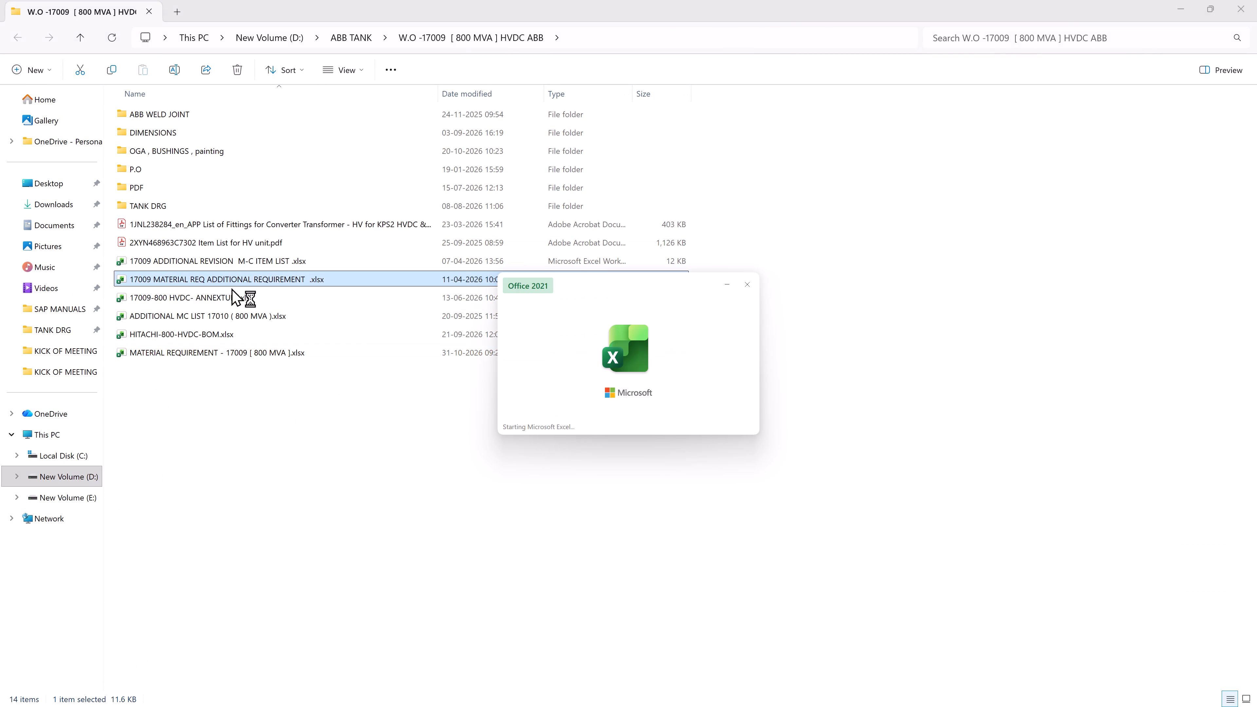
{"action": "scroll", "coordinate": [281, 353], "scroll_direction": "down", "scroll_amount": 11}
{"action": "scroll", "coordinate": [264, 339], "scroll_direction": "up", "scroll_amount": 4}
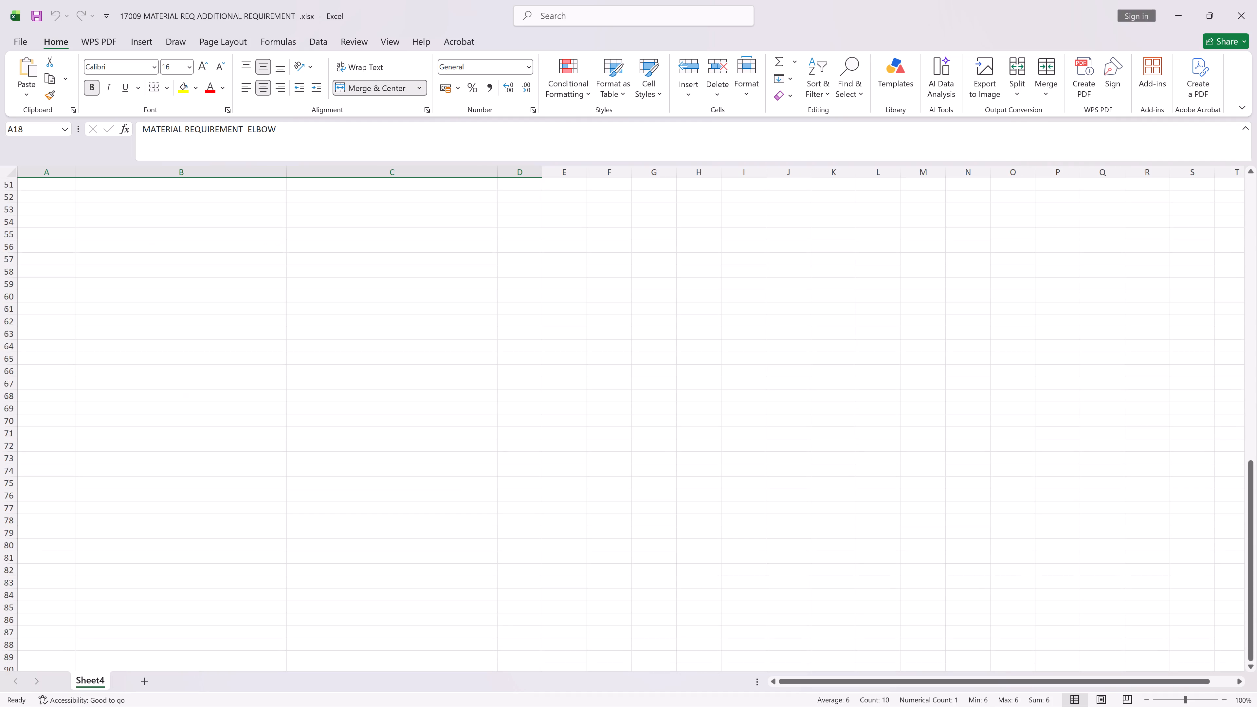
{"action": "scroll", "coordinate": [264, 339], "scroll_direction": "up", "scroll_amount": 20}
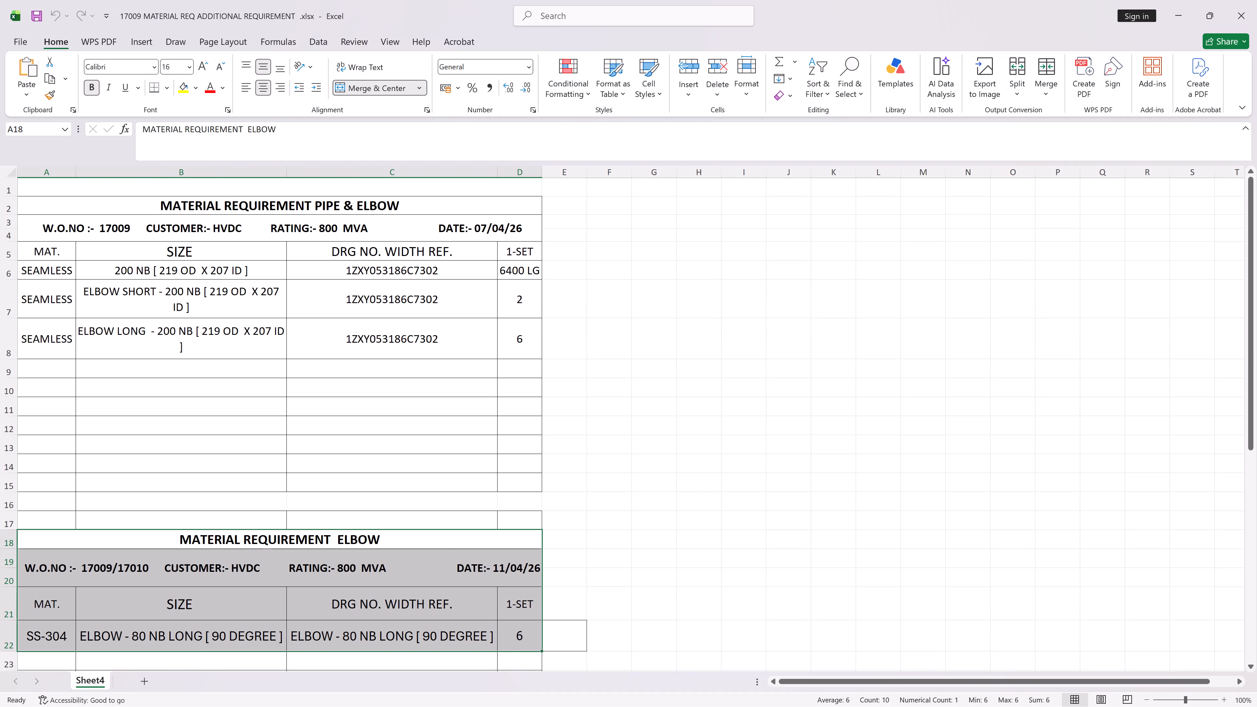
{"action": "scroll", "coordinate": [121, 338], "scroll_direction": "up", "scroll_amount": 6}
{"action": "scroll", "coordinate": [185, 346], "scroll_direction": "up", "scroll_amount": 4}
{"action": "scroll", "coordinate": [270, 382], "scroll_direction": "down", "scroll_amount": 1}
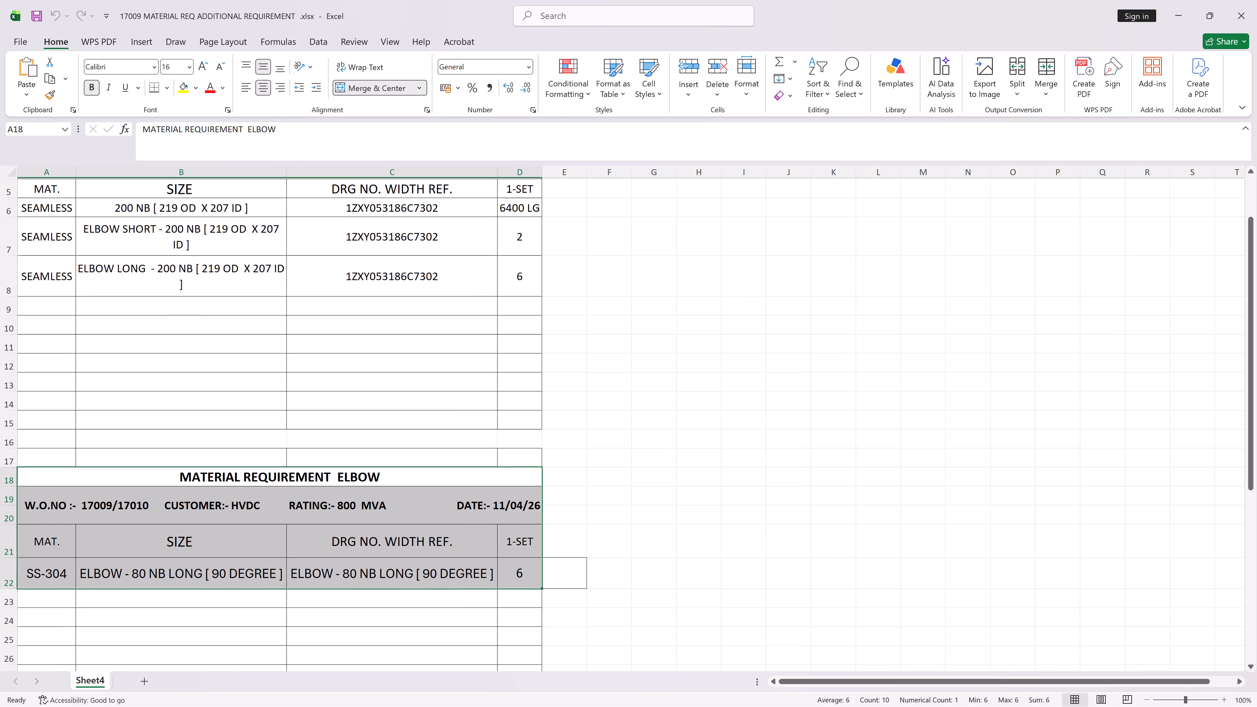
{"action": "scroll", "coordinate": [270, 382], "scroll_direction": "up", "scroll_amount": 5}
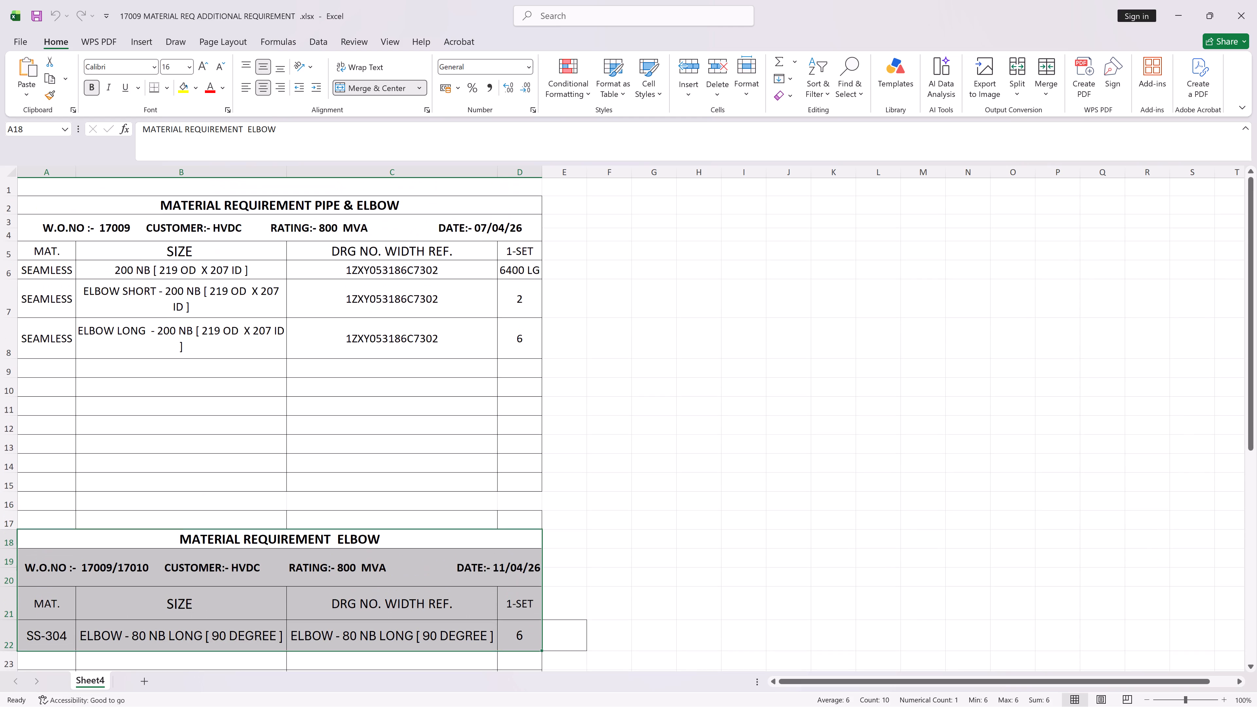
{"action": "left_click", "coordinate": [1243, 16]}
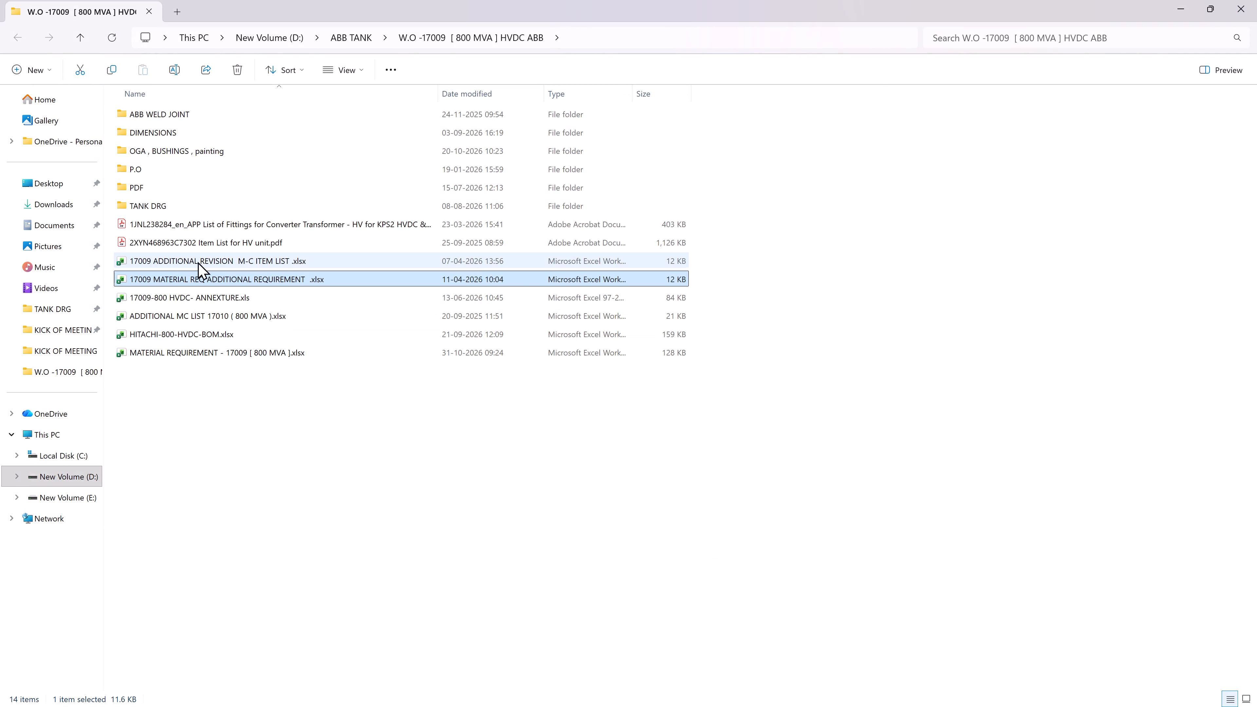
Check the 17009-800 HVDC- ANNEXTURE workbook and all three sheets of the ADDITIONAL MC LIST 17010 workbook, closing each one.
{"action": "double_click", "coordinate": [197, 302]}
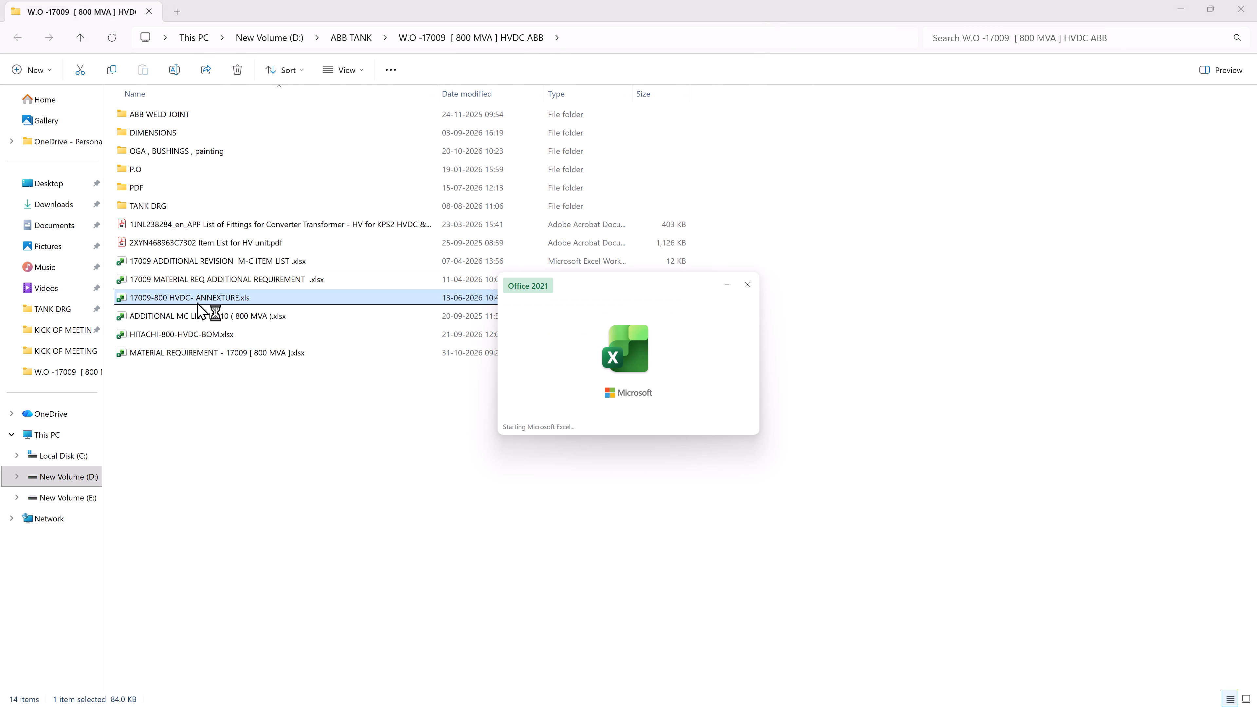
{"action": "scroll", "coordinate": [290, 367], "scroll_direction": "down", "scroll_amount": 5}
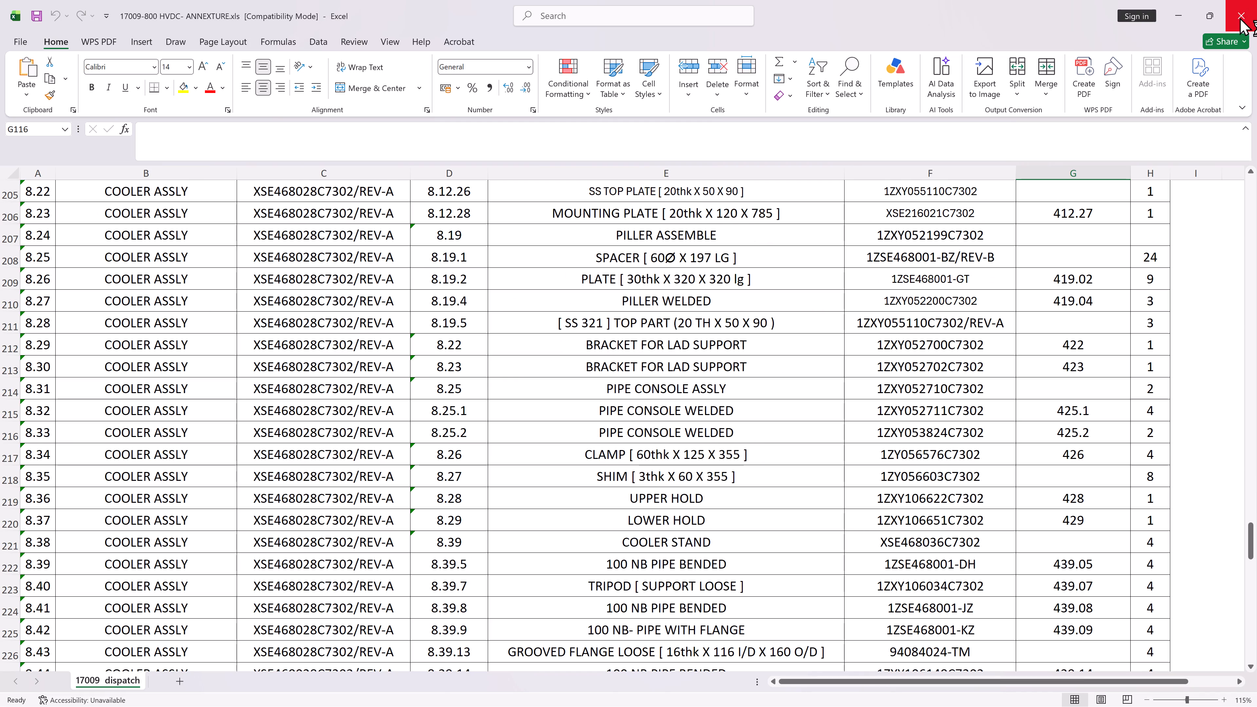
{"action": "left_click", "coordinate": [1240, 17]}
{"action": "double_click", "coordinate": [198, 315]}
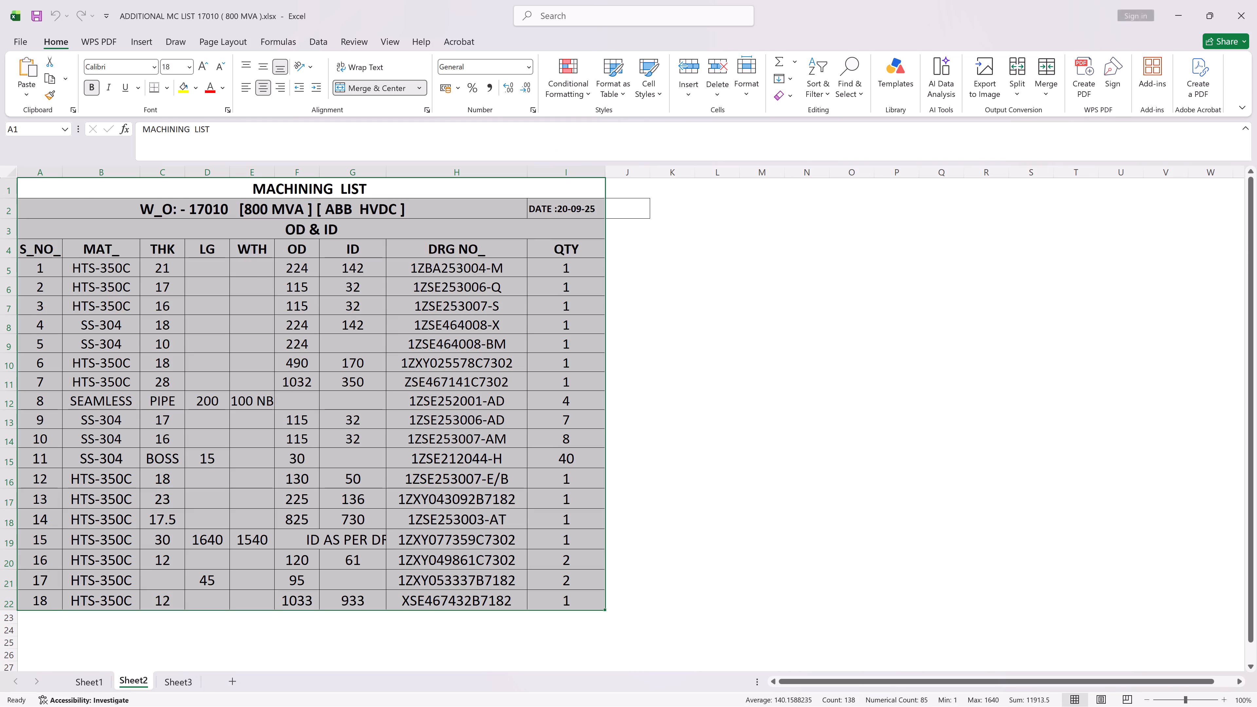
{"action": "left_click", "coordinate": [83, 681]}
{"action": "left_click", "coordinate": [182, 680]}
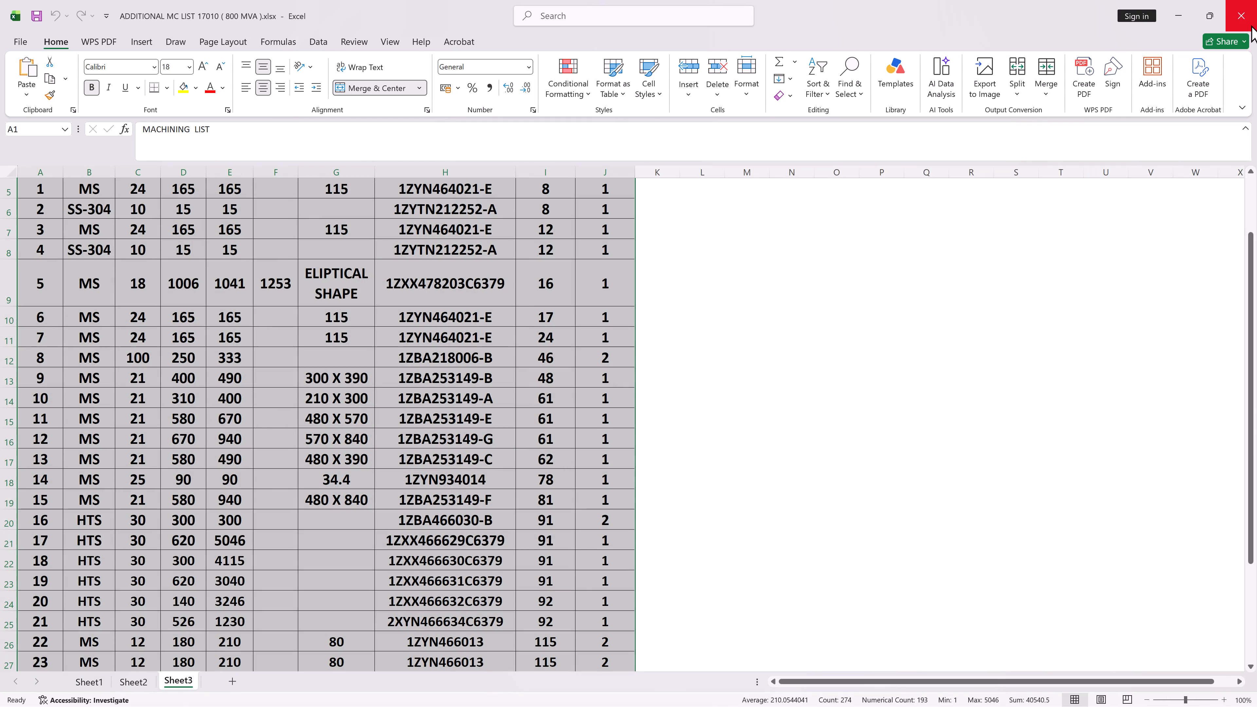
{"action": "left_click", "coordinate": [1247, 13]}
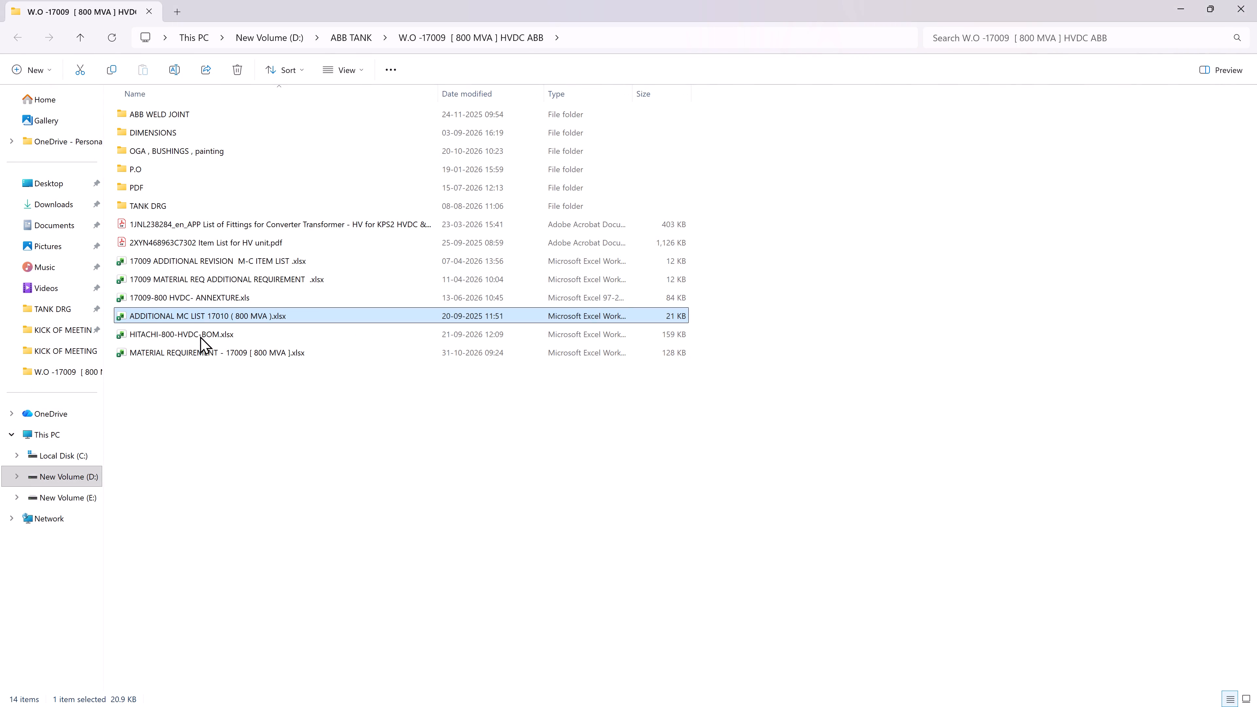
Check both sheets of the MATERIAL REQUIREMENT - 17009 workbook and the contents of the work order's PDF folder.
{"action": "double_click", "coordinate": [199, 354]}
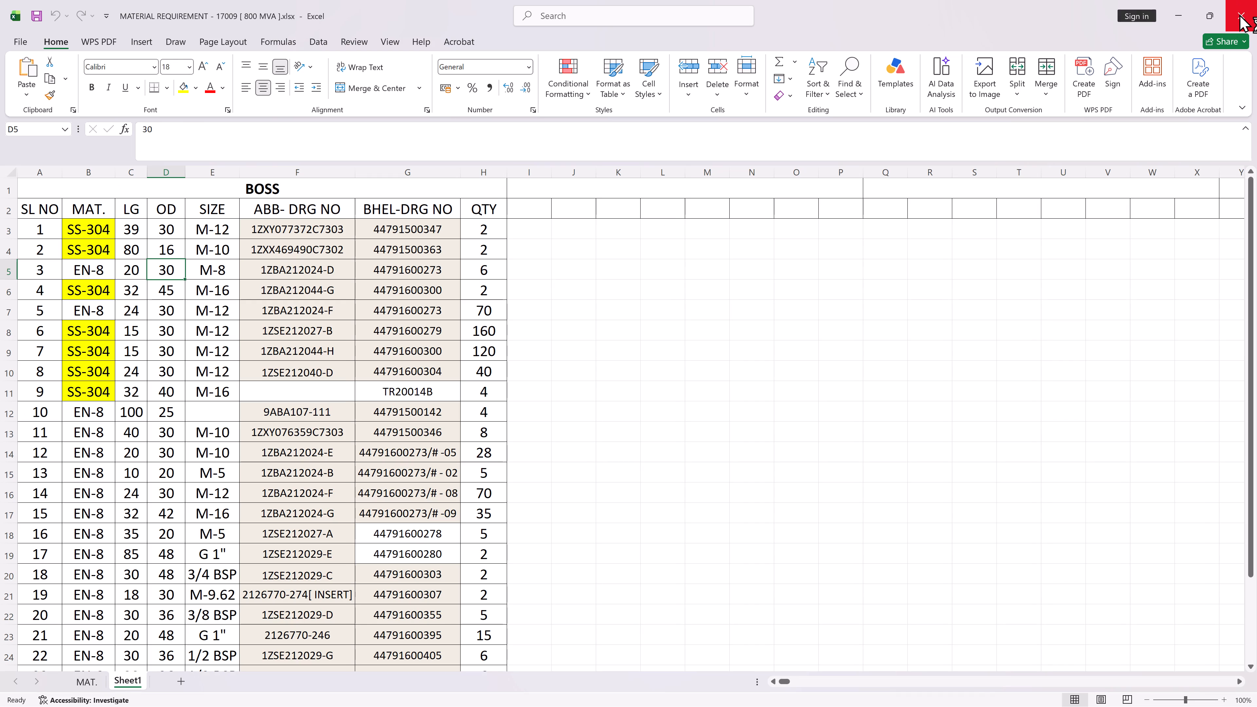
{"action": "left_click", "coordinate": [88, 678]}
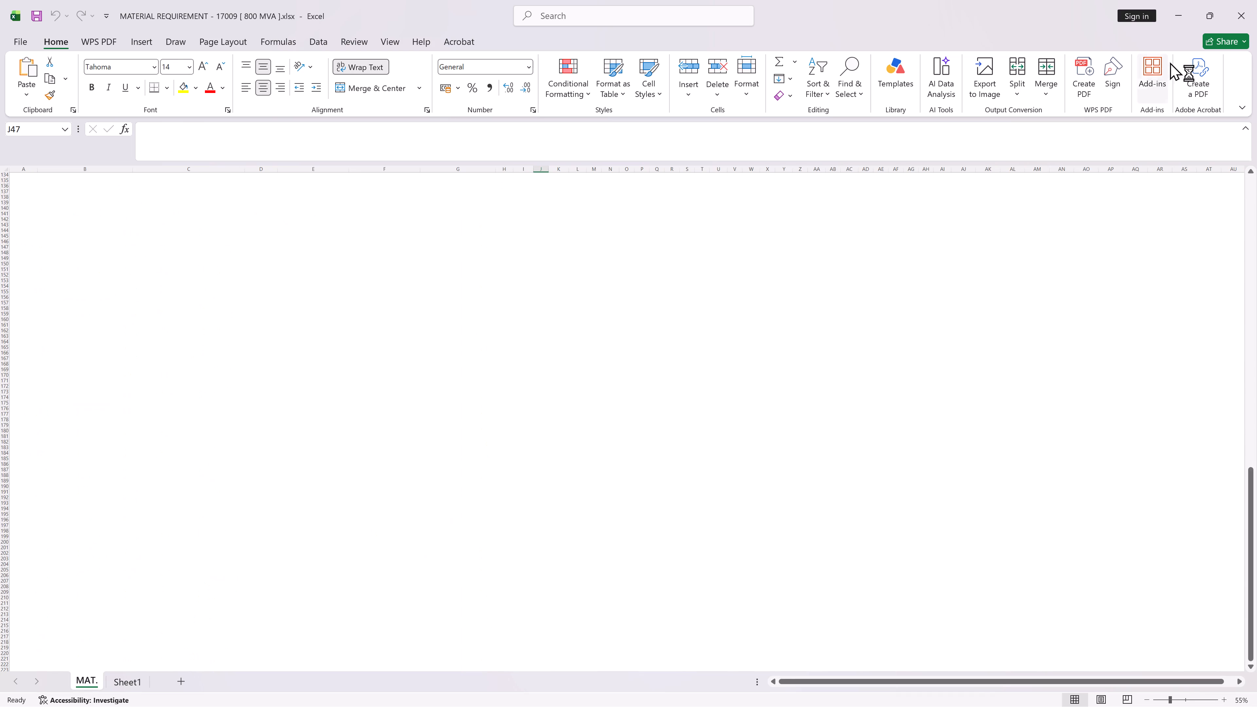
{"action": "left_click", "coordinate": [1242, 11]}
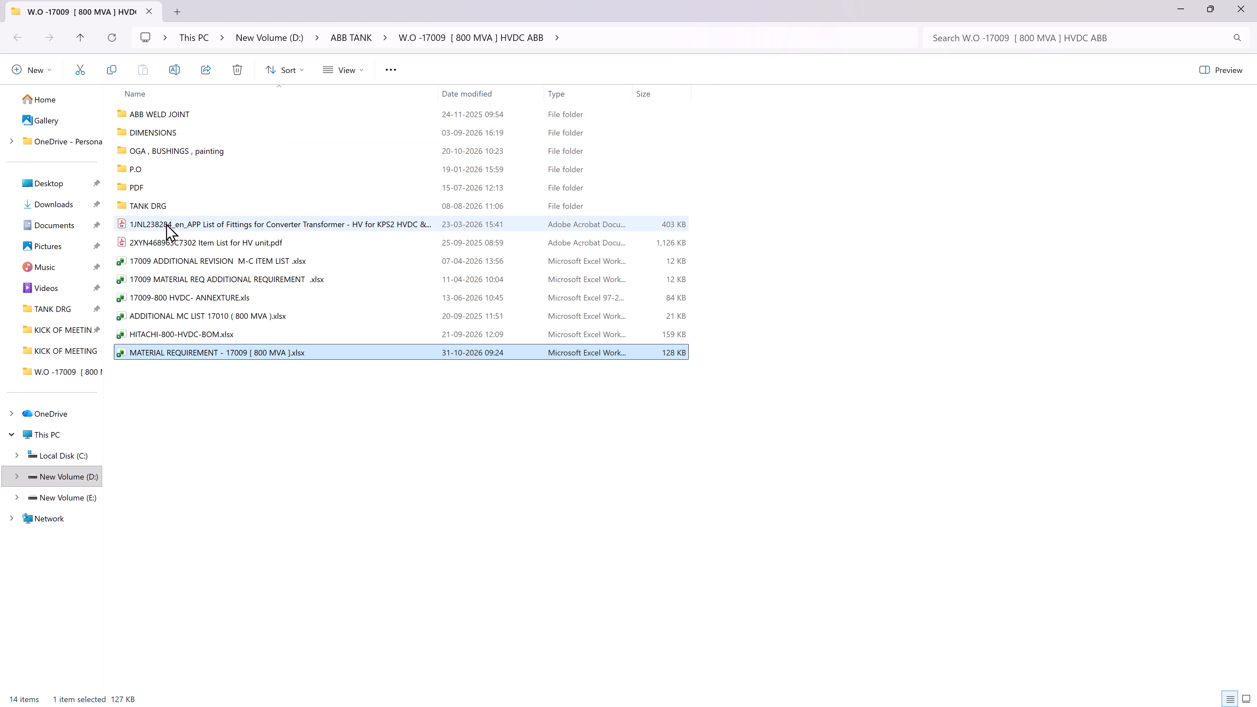
{"action": "double_click", "coordinate": [157, 182]}
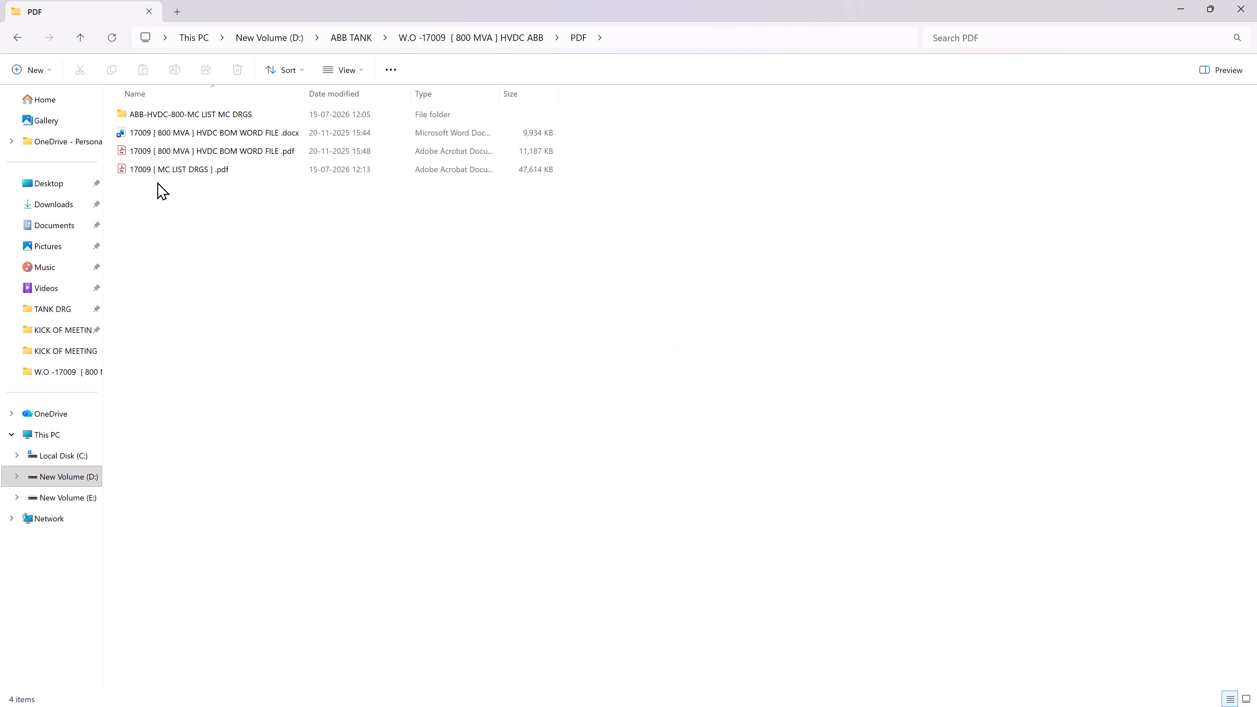
{"action": "left_click", "coordinate": [23, 39]}
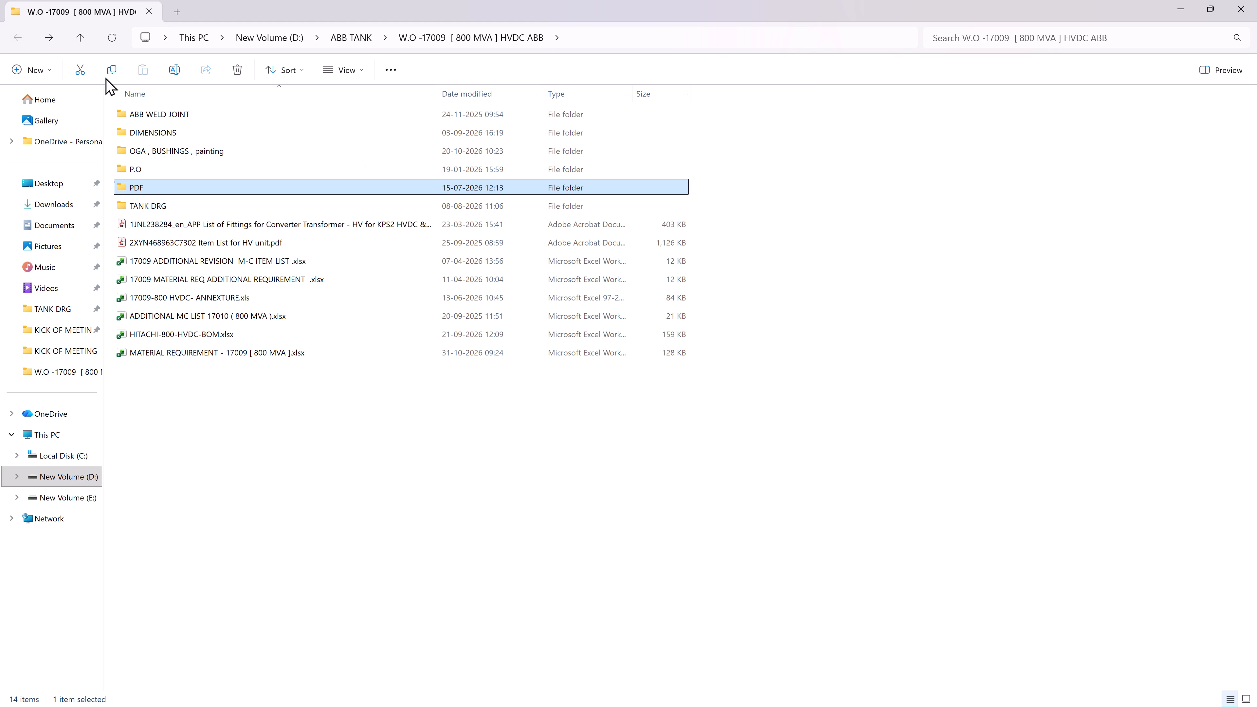
{"action": "left_click", "coordinate": [1187, 8]}
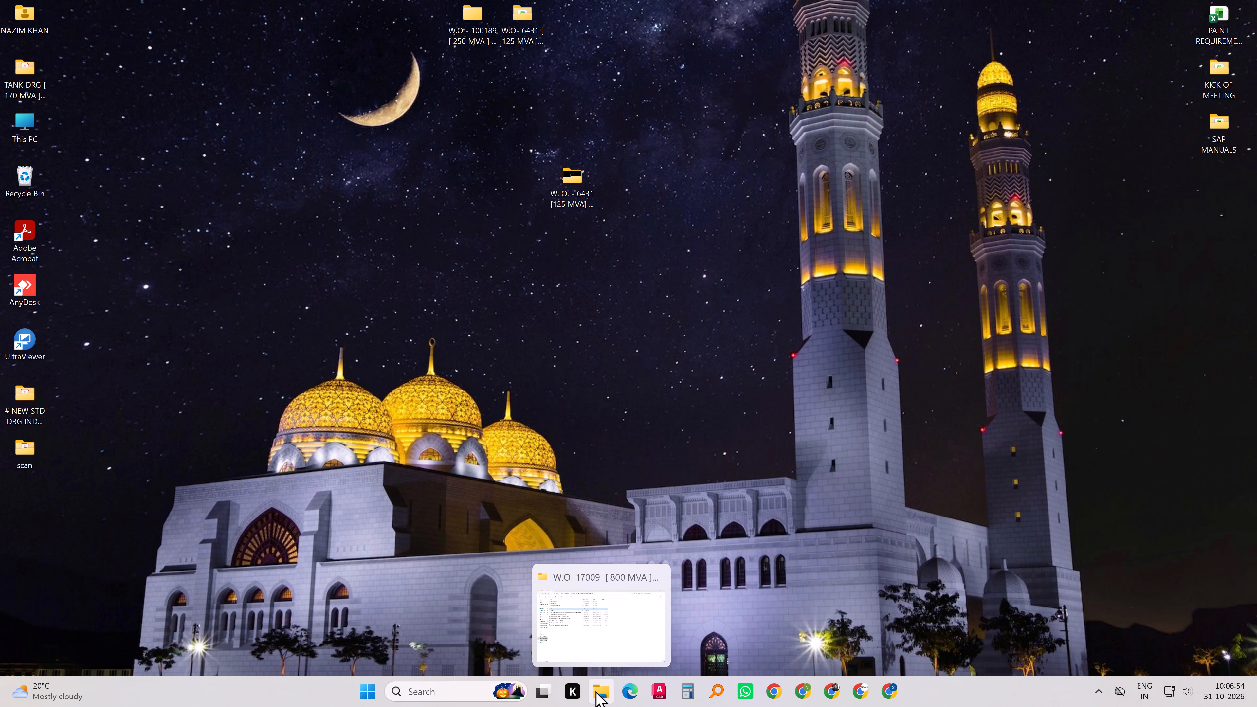
Switch to Everything, search all files for PAIN, and look through the results for the painting file.
{"action": "left_click", "coordinate": [715, 693]}
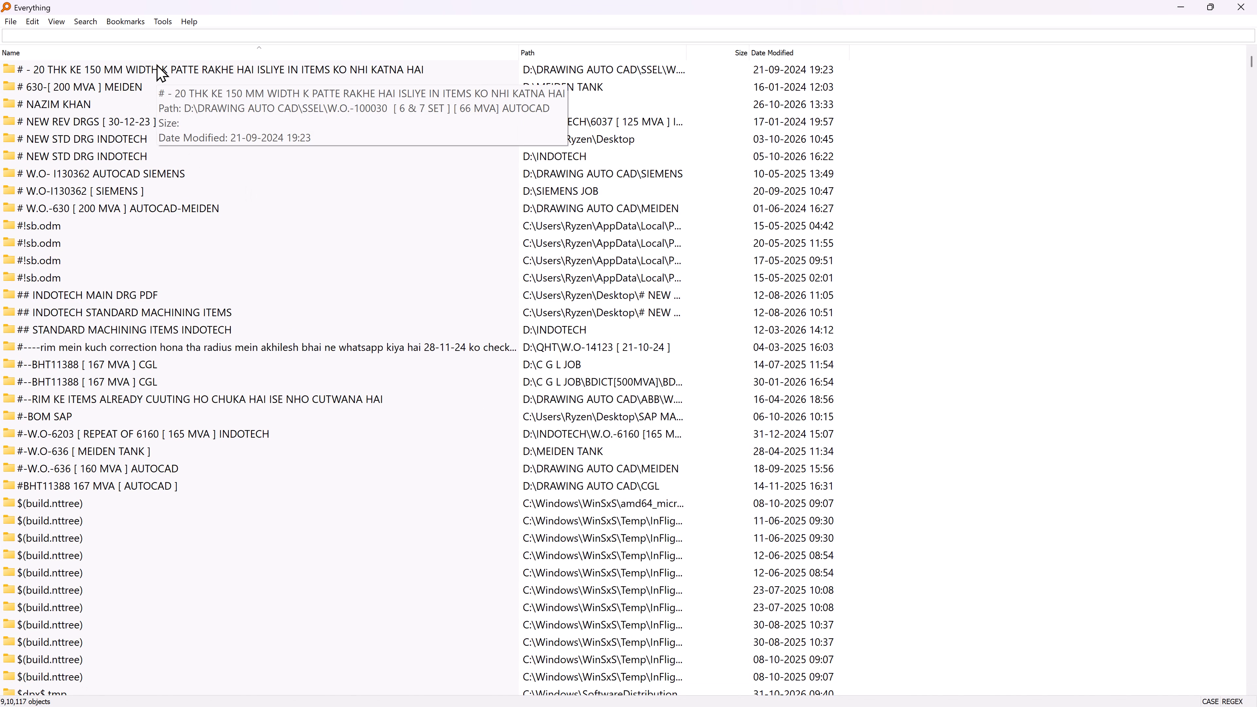
{"action": "key", "text": "p"}
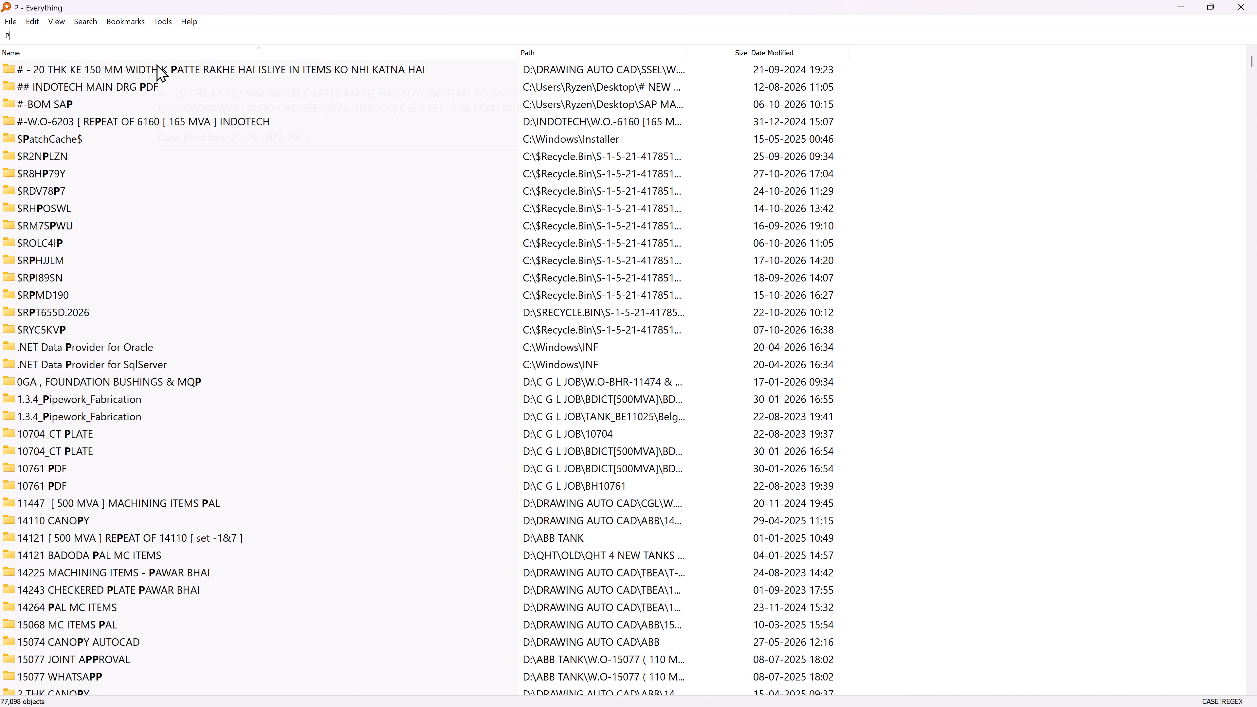
{"action": "key", "text": "a"}
{"action": "type", "text": "IN"}
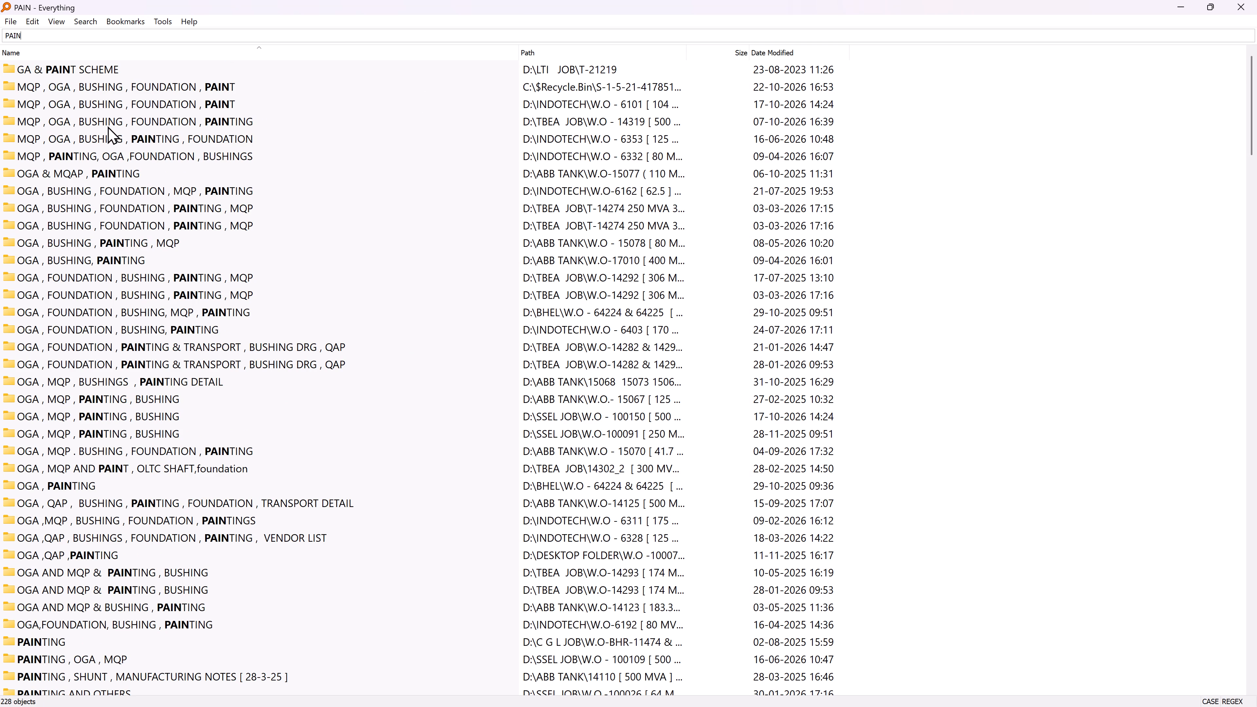
{"action": "scroll", "coordinate": [160, 279], "scroll_direction": "down", "scroll_amount": 4}
{"action": "scroll", "coordinate": [152, 318], "scroll_direction": "down", "scroll_amount": 1}
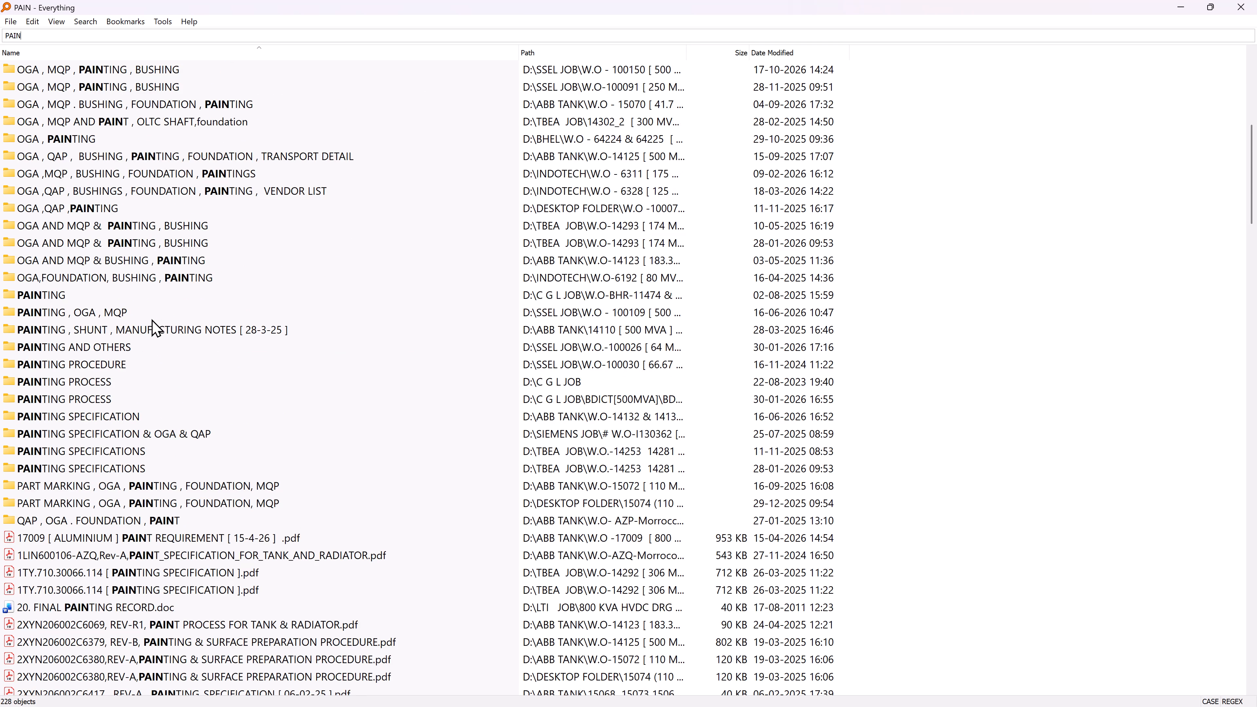
{"action": "scroll", "coordinate": [152, 323], "scroll_direction": "down", "scroll_amount": 19}
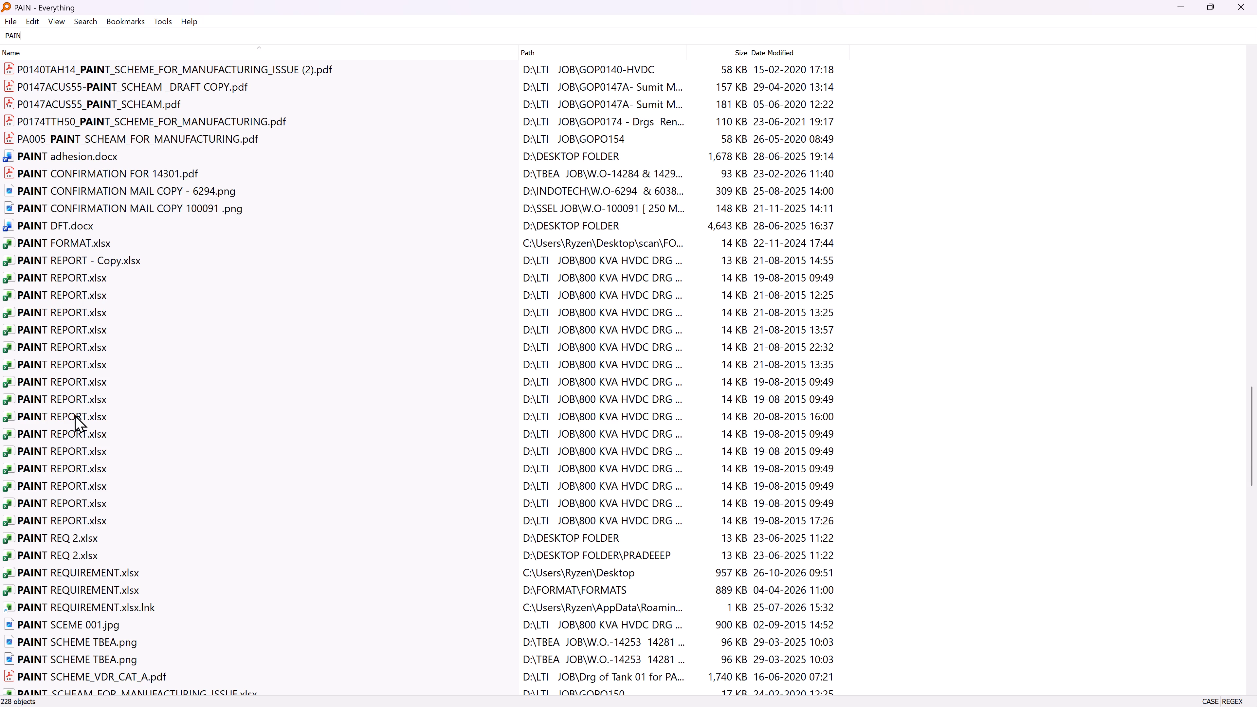
{"action": "scroll", "coordinate": [75, 415], "scroll_direction": "down", "scroll_amount": 1}
{"action": "scroll", "coordinate": [137, 506], "scroll_direction": "down", "scroll_amount": 5}
{"action": "scroll", "coordinate": [122, 495], "scroll_direction": "up", "scroll_amount": 15}
{"action": "scroll", "coordinate": [106, 430], "scroll_direction": "up", "scroll_amount": 5}
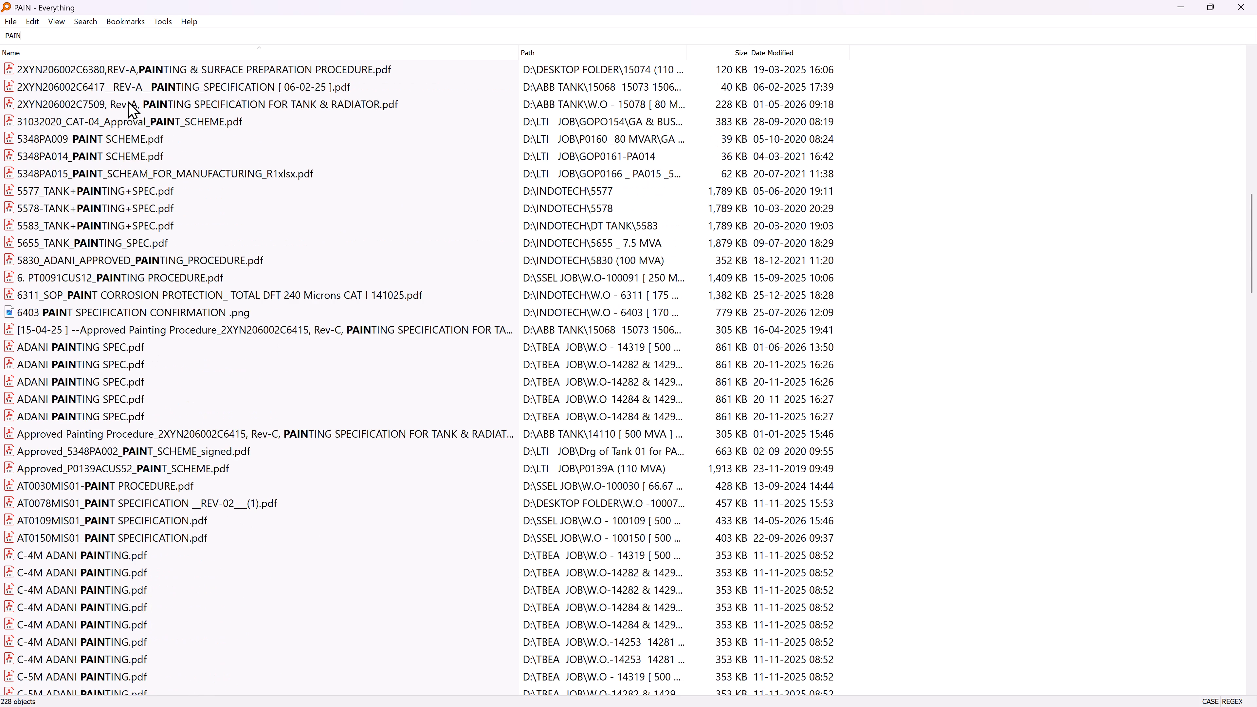
Narrow the file search to PAINTING DETAIL.
{"action": "type", "text": "TING"}
{"action": "key", "text": "space"}
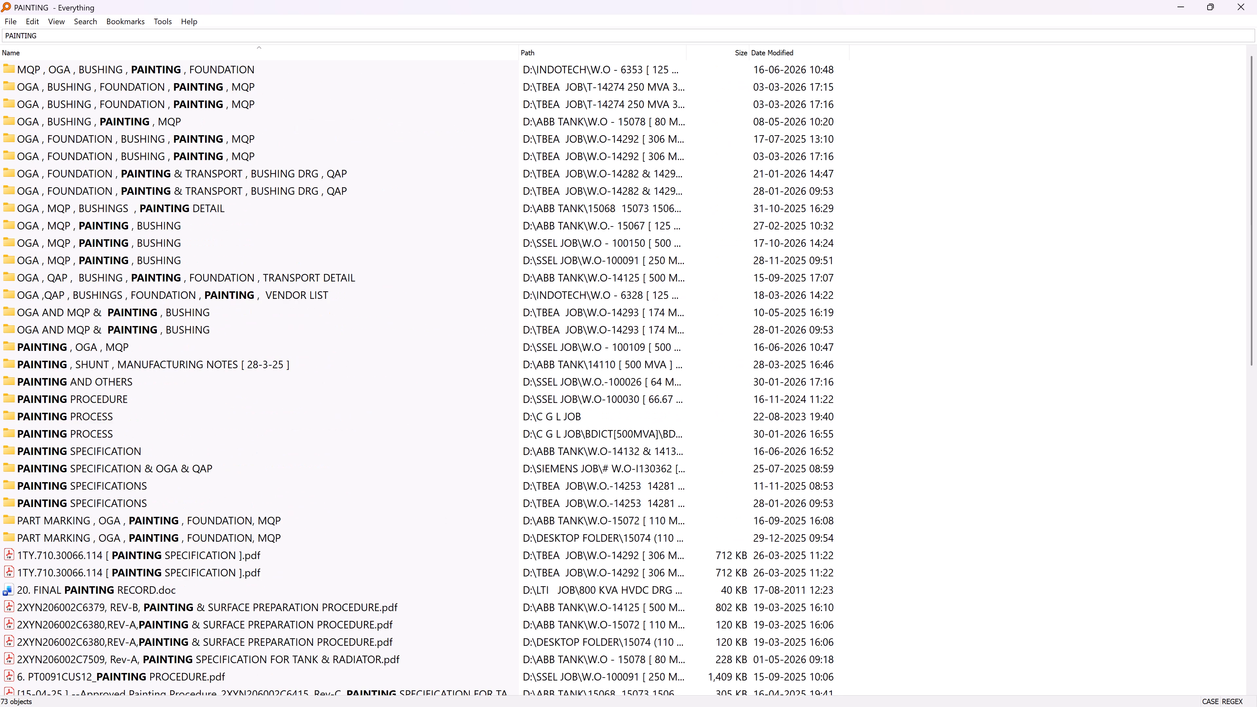
{"action": "type", "text": "DEA"}
{"action": "key", "text": "BackSpace"}
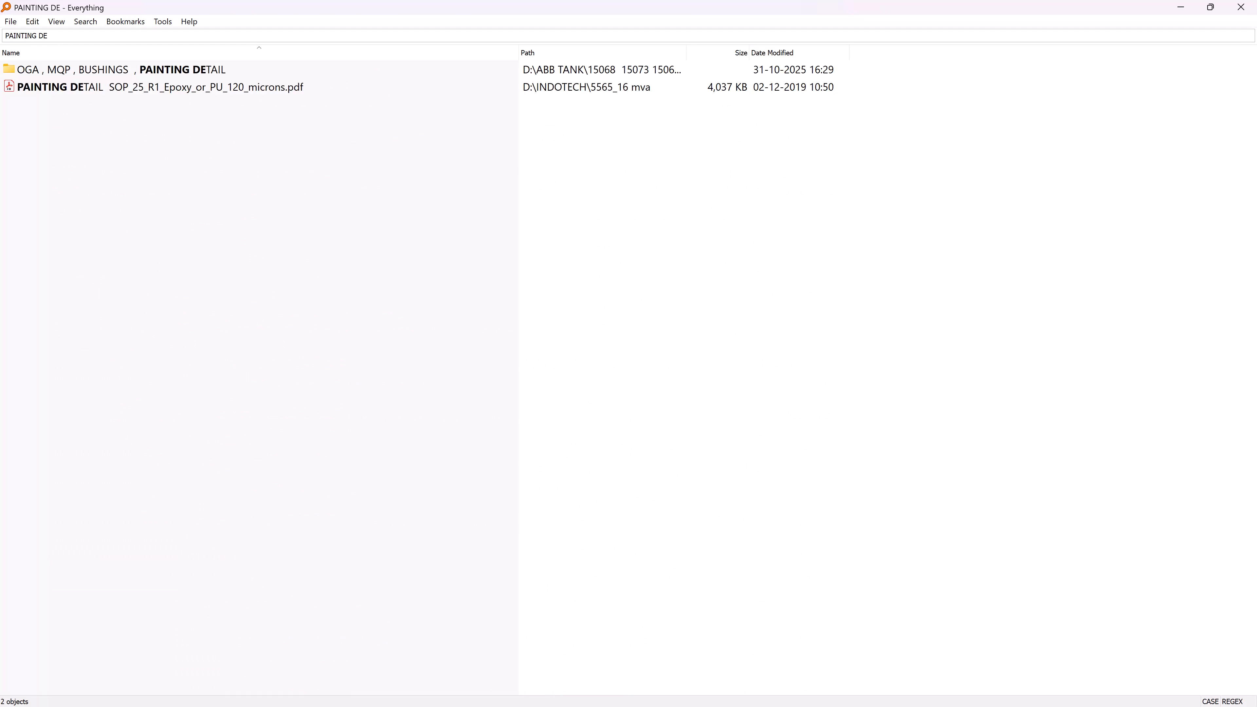
{"action": "type", "text": "TAI"}
{"action": "key", "text": "l"}
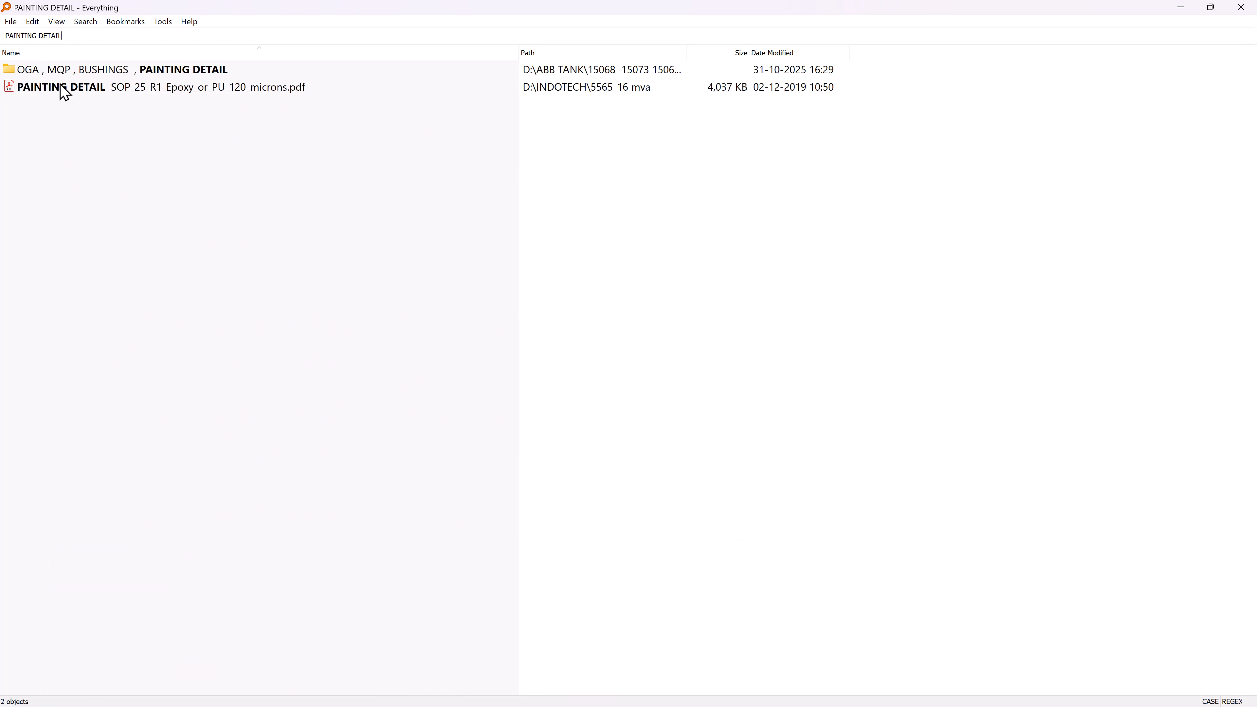
Broaden the file search to PAINTING and look through the results for a painting requirement file.
{"action": "key", "text": "BackSpace"}
{"action": "key", "text": "BackSpace"}
{"action": "key", "text": "BackSpace"}
{"action": "key", "text": "BackSpace"}
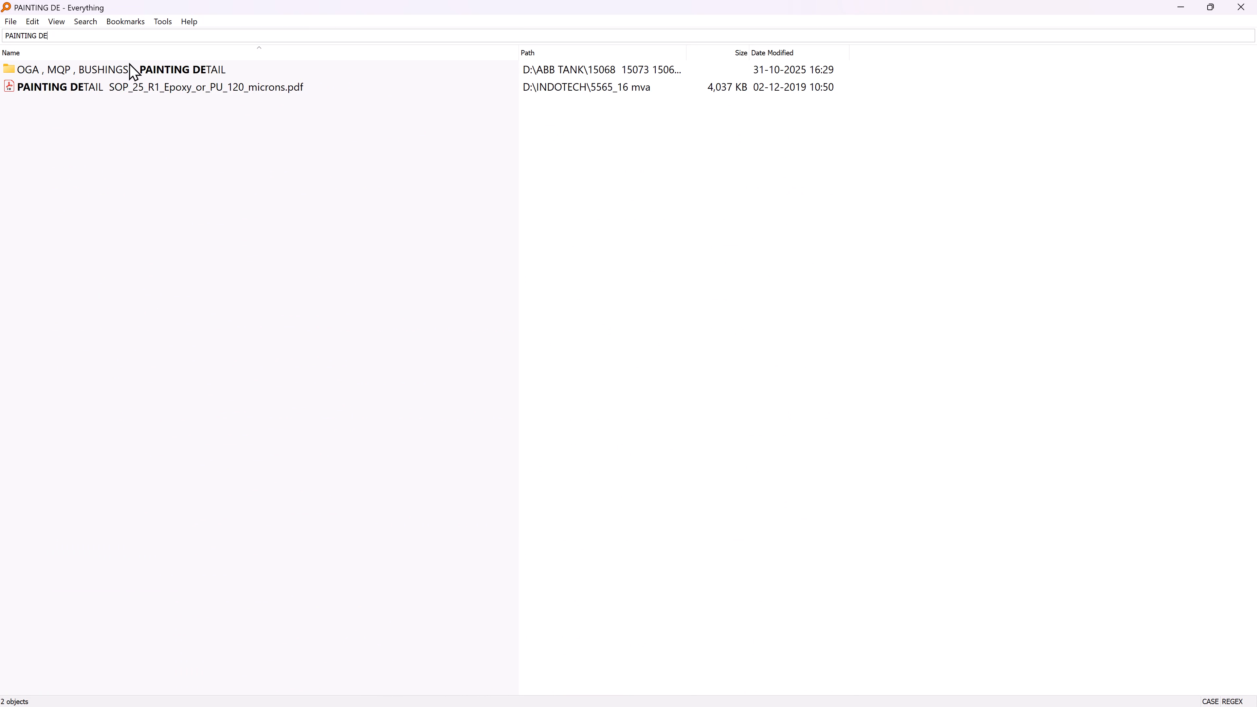
{"action": "key", "text": "BackSpace"}
{"action": "key", "text": "BackSpace"}
{"action": "scroll", "coordinate": [266, 333], "scroll_direction": "down", "scroll_amount": 3}
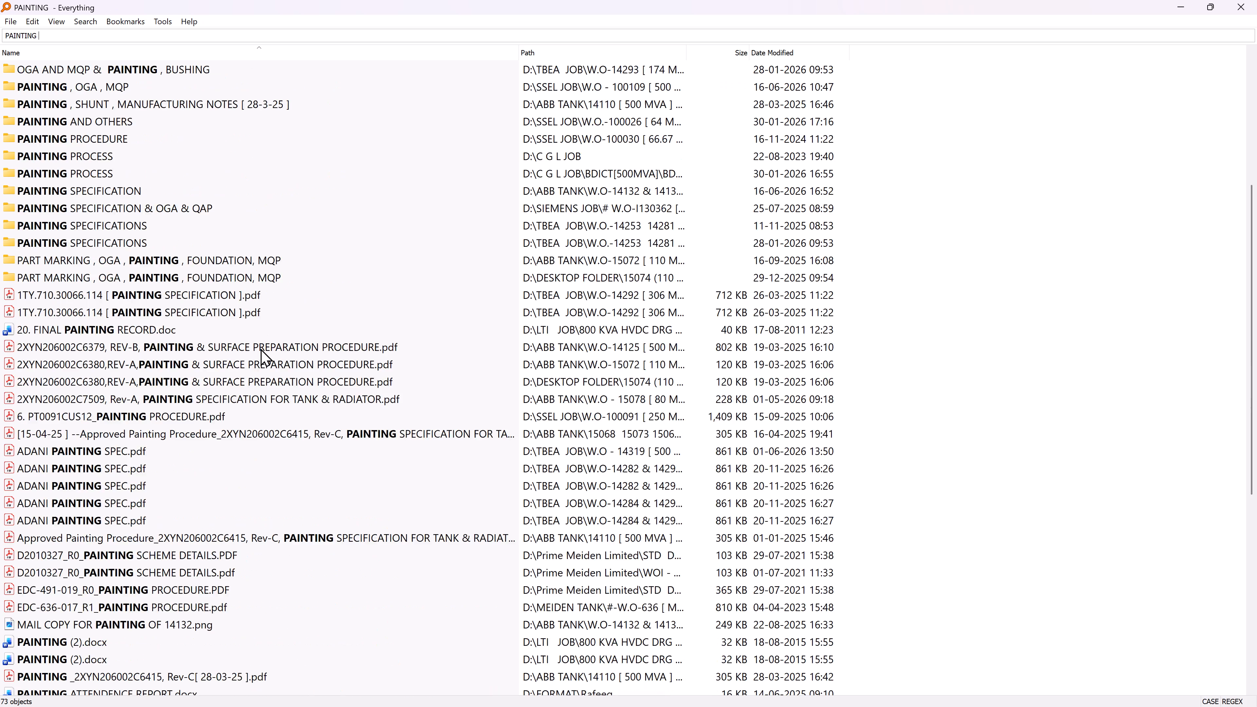
{"action": "scroll", "coordinate": [261, 348], "scroll_direction": "down", "scroll_amount": 1}
{"action": "scroll", "coordinate": [256, 380], "scroll_direction": "down", "scroll_amount": 17}
{"action": "scroll", "coordinate": [243, 438], "scroll_direction": "up", "scroll_amount": 4}
{"action": "scroll", "coordinate": [242, 445], "scroll_direction": "down", "scroll_amount": 4}
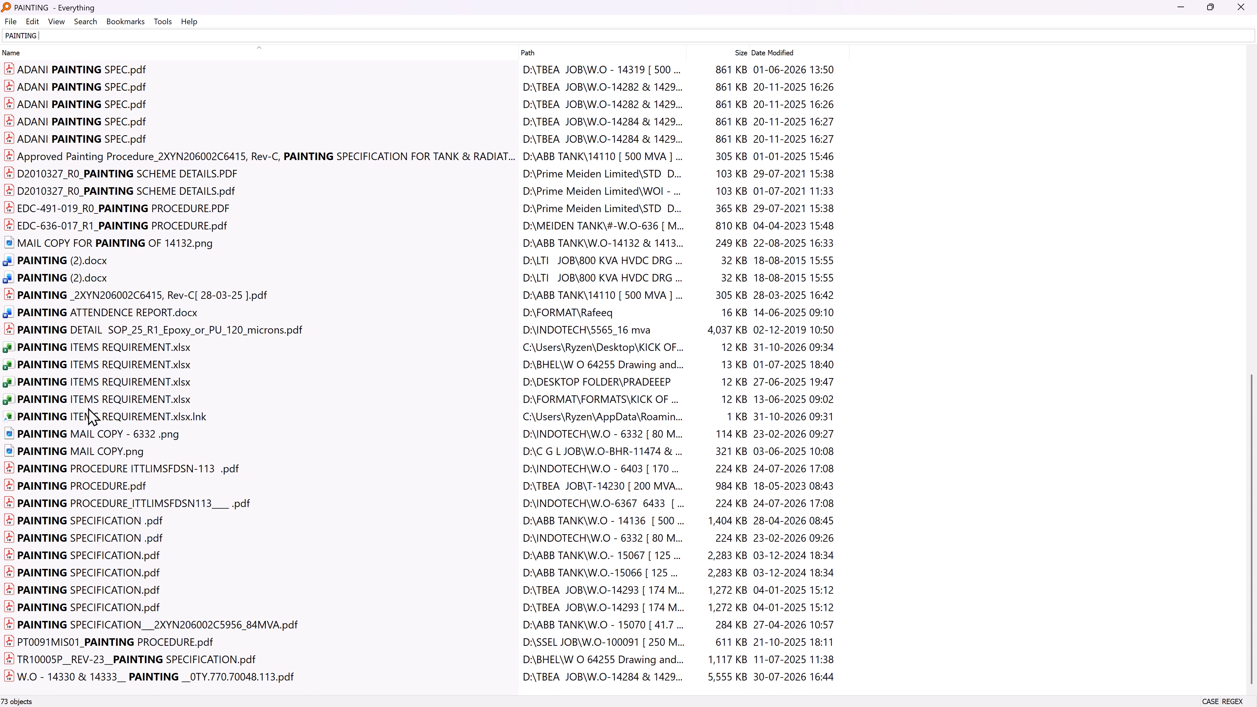
Check the PAINTING ITEMS REQUIREMENT workbook from the KICK OF MEETING folder and close it.
{"action": "double_click", "coordinate": [92, 348]}
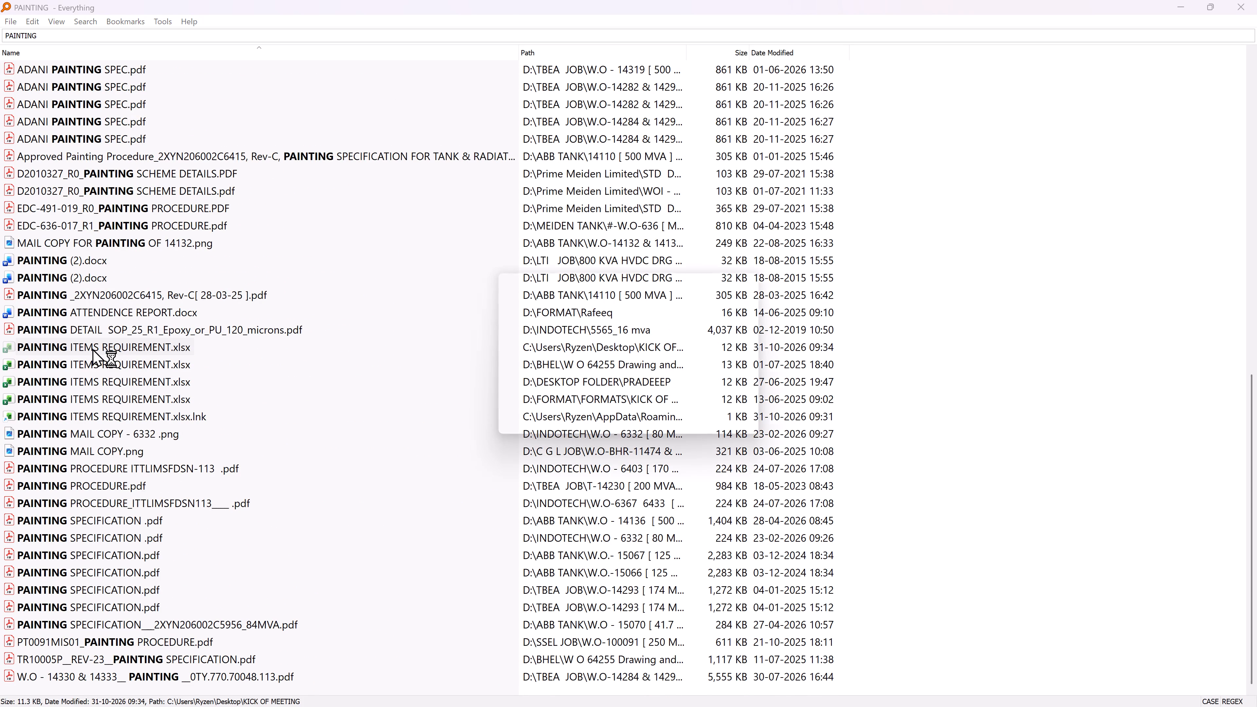
{"action": "scroll", "coordinate": [242, 411], "scroll_direction": "down", "scroll_amount": 4}
{"action": "scroll", "coordinate": [275, 415], "scroll_direction": "up", "scroll_amount": 4}
{"action": "scroll", "coordinate": [275, 415], "scroll_direction": "down", "scroll_amount": 7}
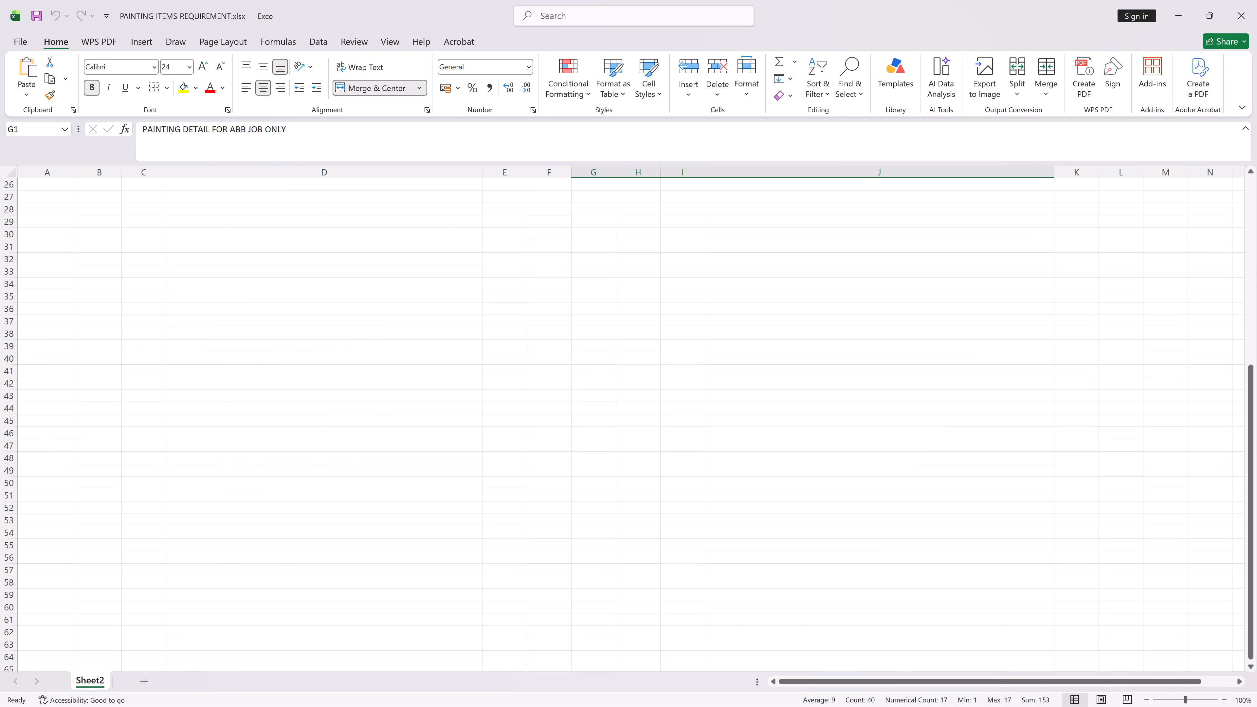
{"action": "scroll", "coordinate": [275, 415], "scroll_direction": "down", "scroll_amount": 3}
{"action": "scroll", "coordinate": [277, 417], "scroll_direction": "up", "scroll_amount": 5}
{"action": "left_click", "coordinate": [1233, 14]}
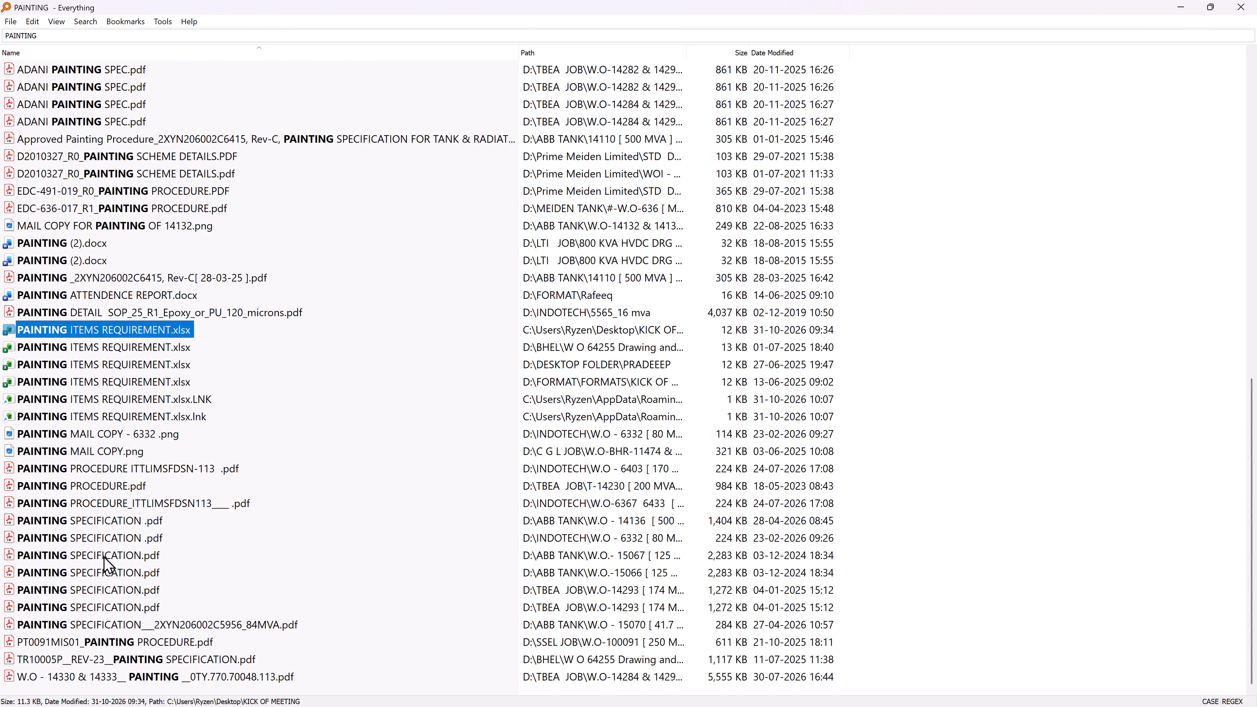
Check the coating test report in PAINTING (2).docx from the search results and close it.
{"action": "scroll", "coordinate": [103, 555], "scroll_direction": "down", "scroll_amount": 5}
{"action": "scroll", "coordinate": [99, 546], "scroll_direction": "up", "scroll_amount": 4}
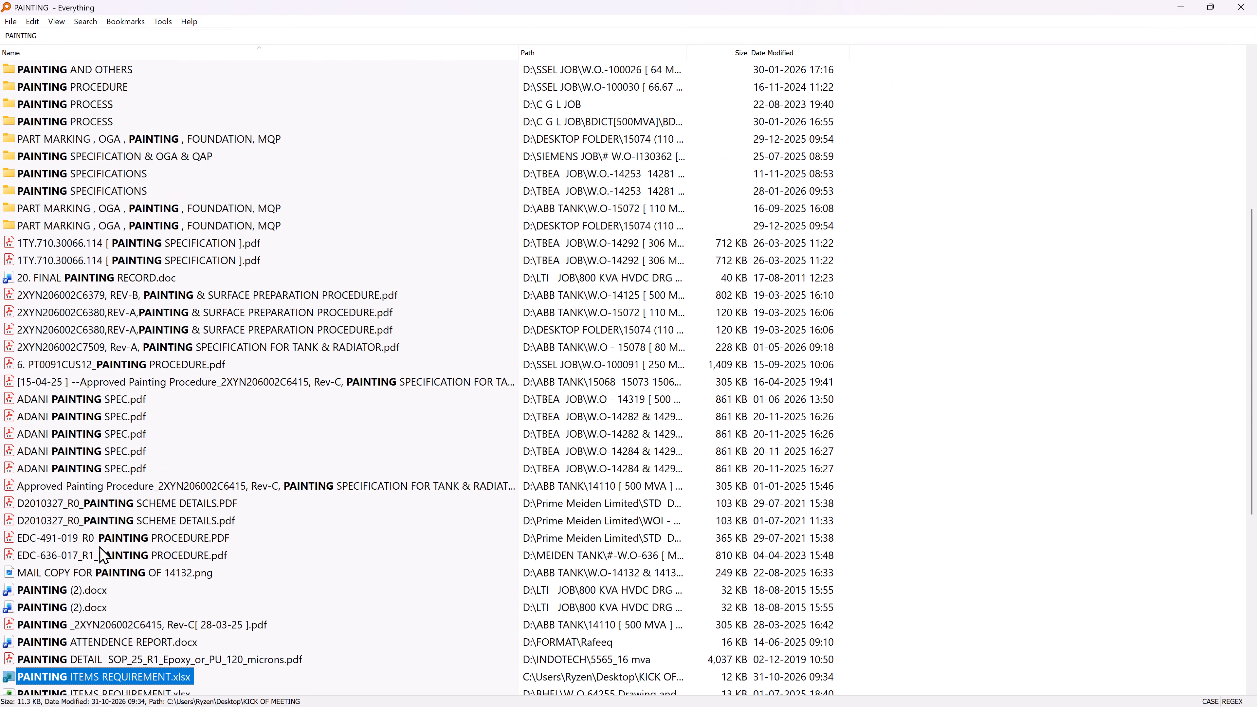
{"action": "double_click", "coordinate": [69, 592]}
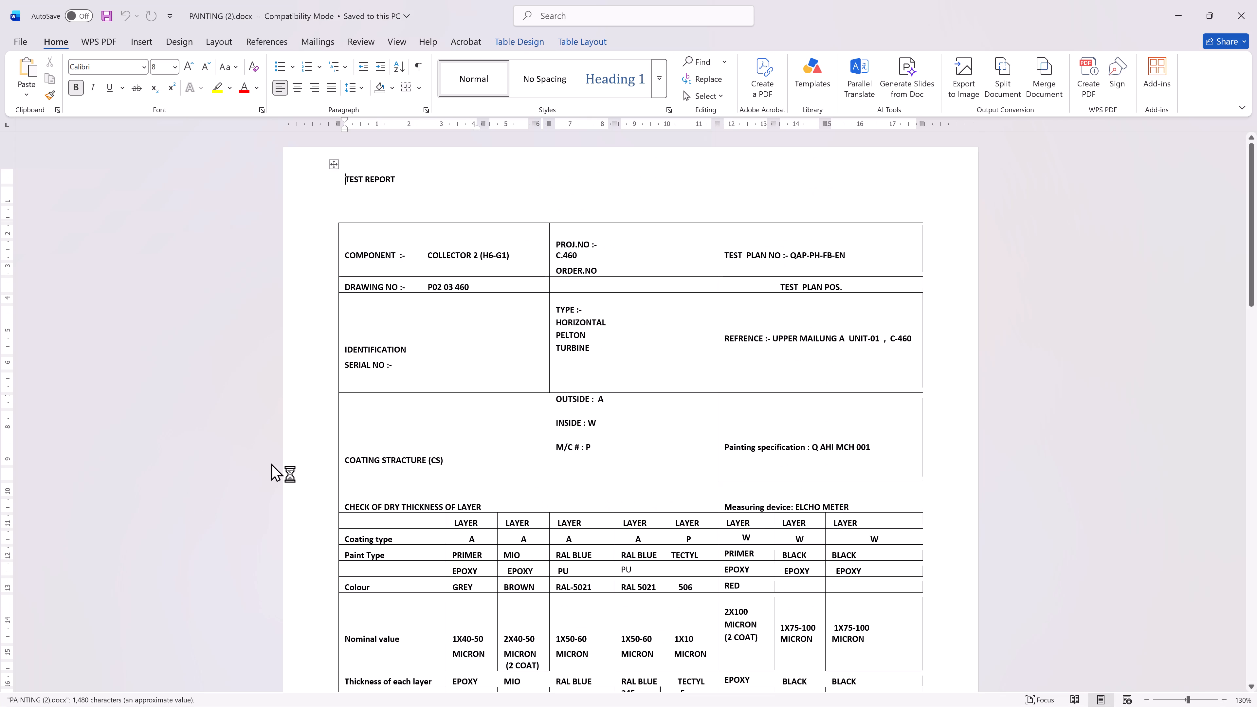
{"action": "scroll", "coordinate": [469, 422], "scroll_direction": "down", "scroll_amount": 8}
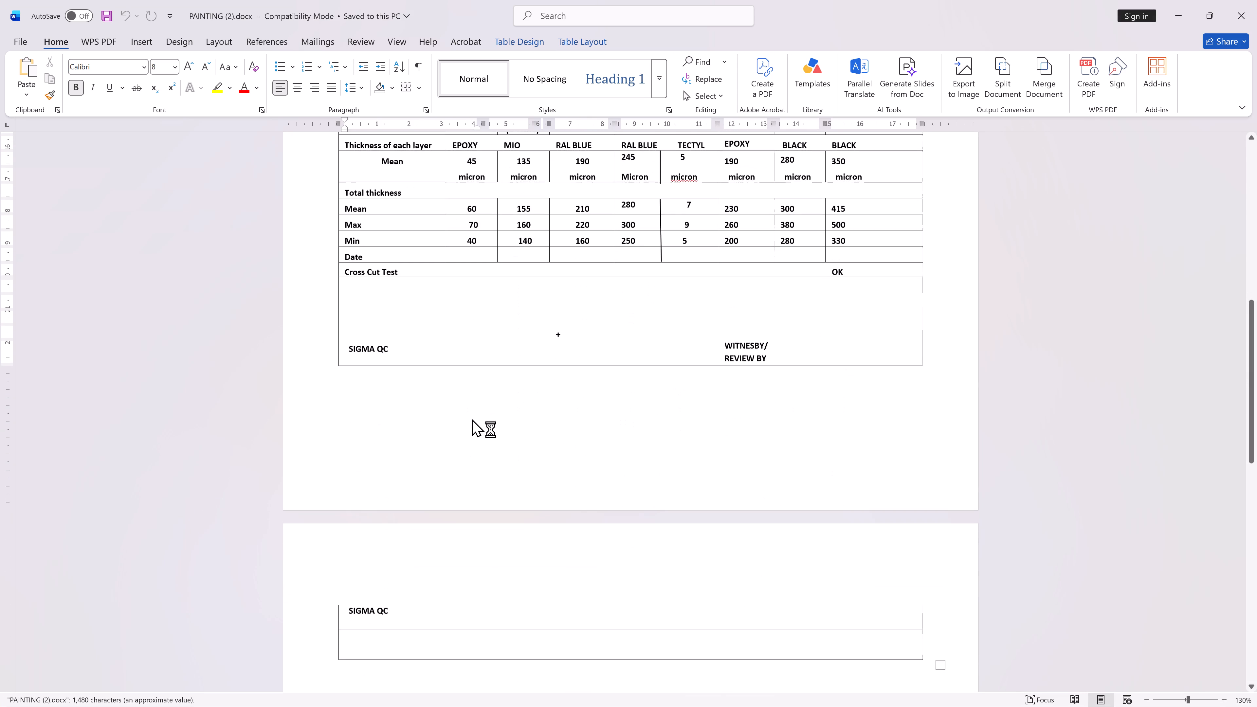
{"action": "scroll", "coordinate": [472, 419], "scroll_direction": "down", "scroll_amount": 5}
{"action": "scroll", "coordinate": [472, 419], "scroll_direction": "up", "scroll_amount": 10}
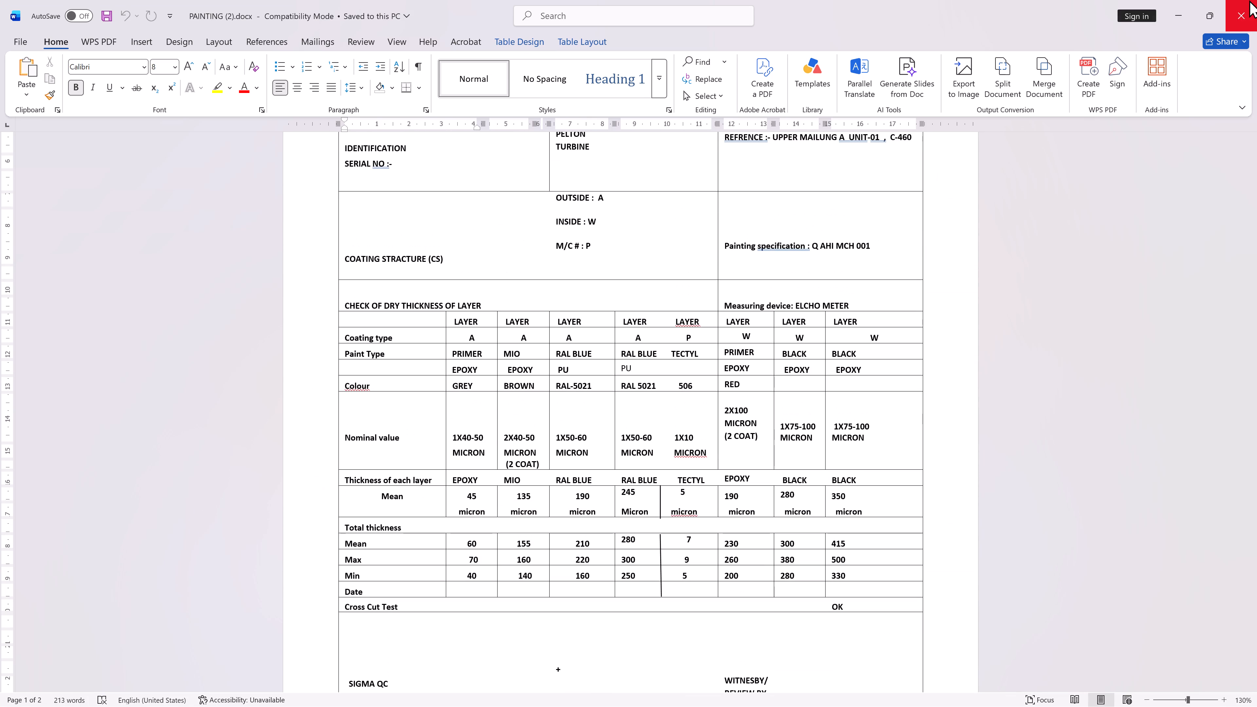
{"action": "left_click", "coordinate": [1241, 17]}
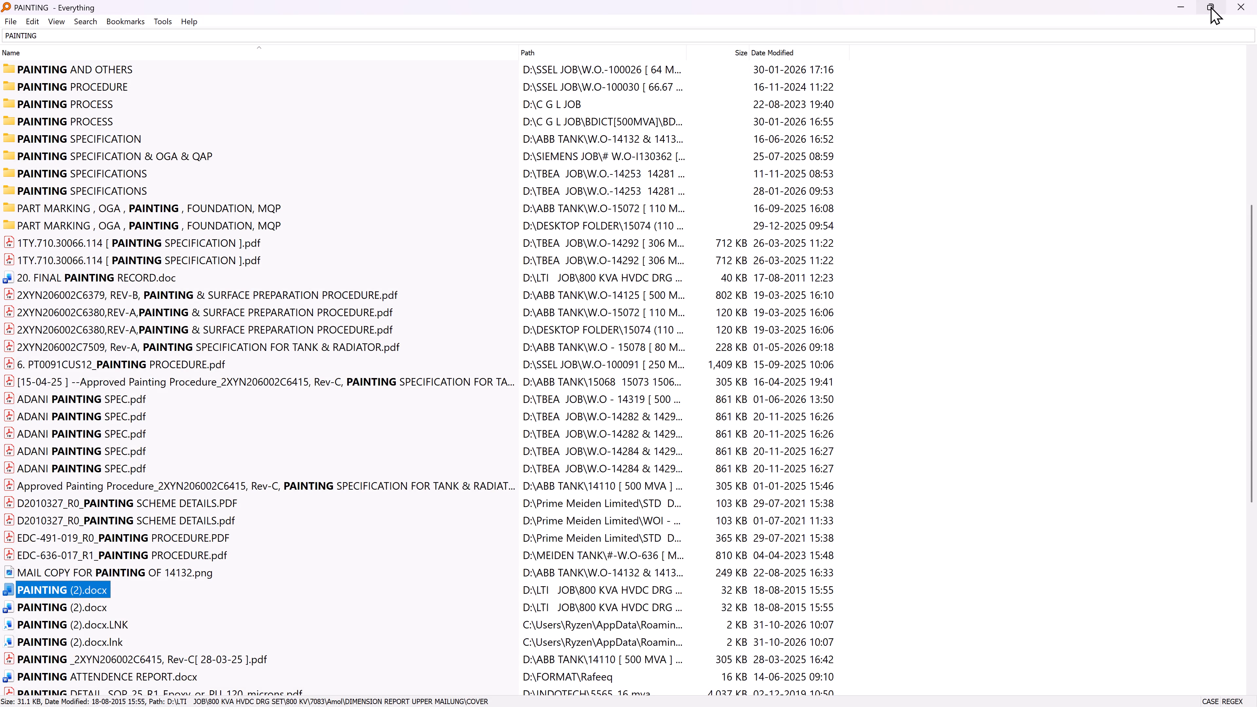
Check the contents of the PAINTING PROCEDURE folder for W.O-100030, closing both the folder and the file search.
{"action": "scroll", "coordinate": [217, 585], "scroll_direction": "up", "scroll_amount": 5}
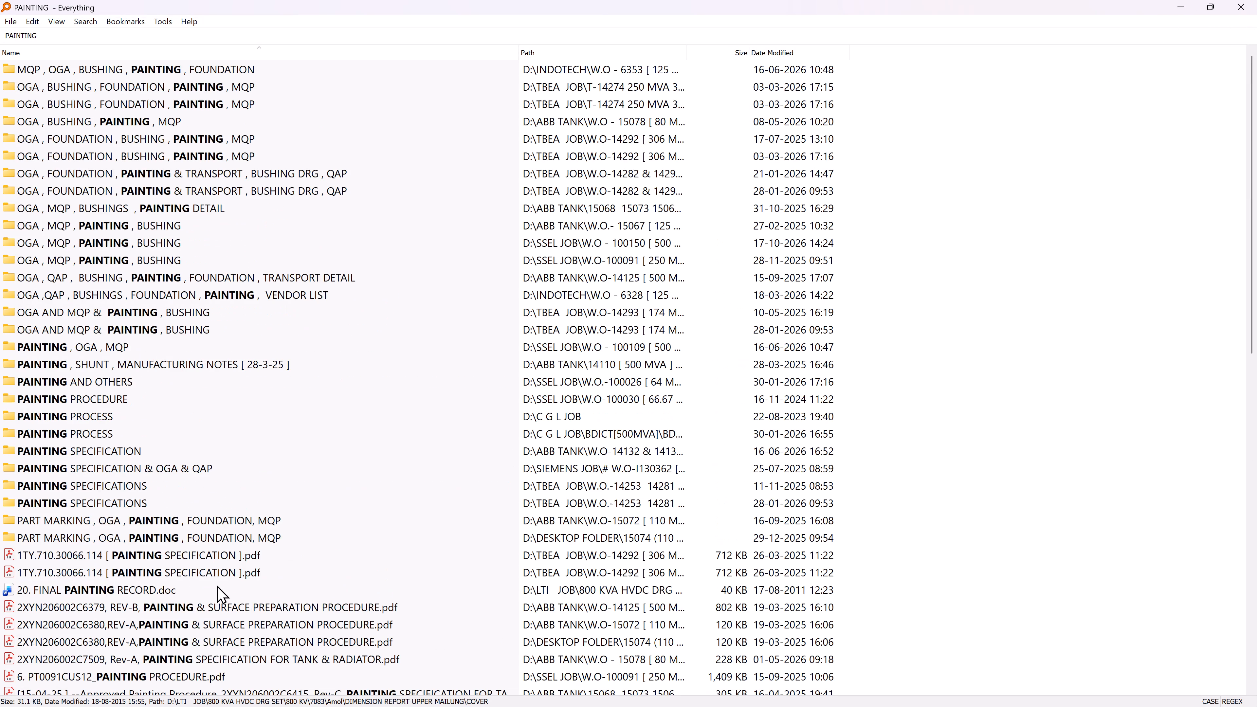
{"action": "scroll", "coordinate": [193, 556], "scroll_direction": "up", "scroll_amount": 10}
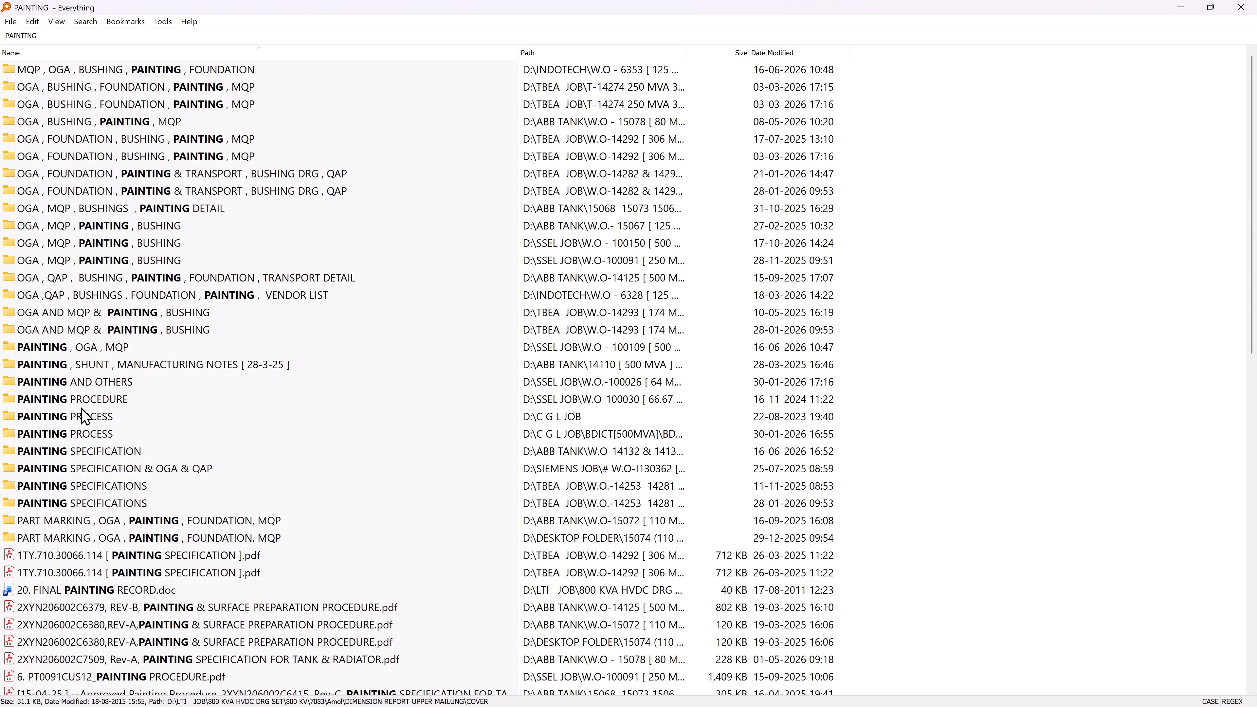
{"action": "double_click", "coordinate": [83, 400]}
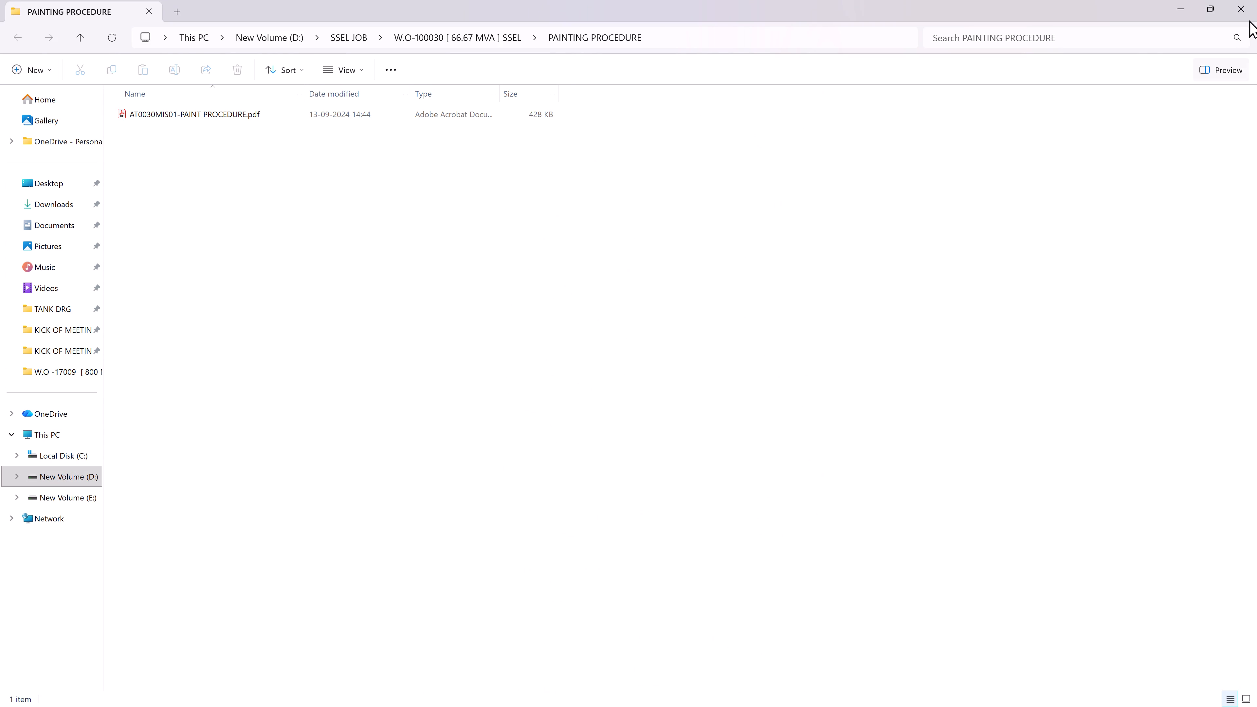
{"action": "left_click", "coordinate": [1247, 9]}
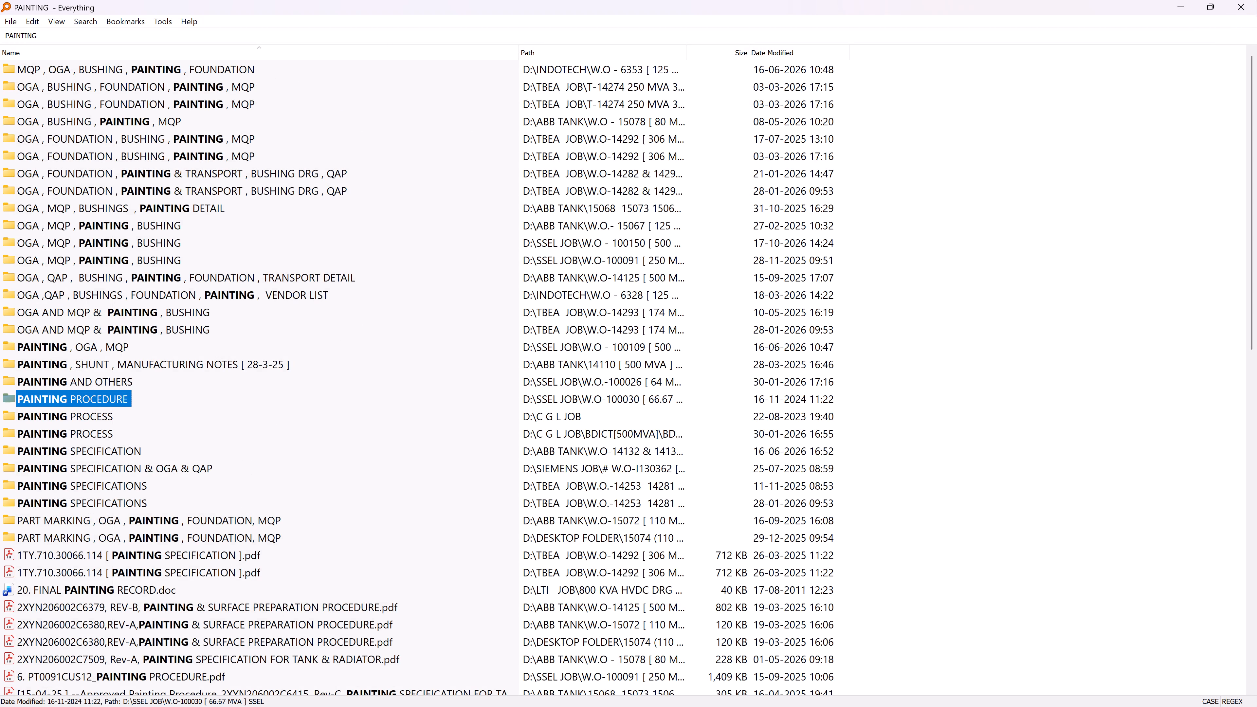
{"action": "left_click", "coordinate": [1236, 7]}
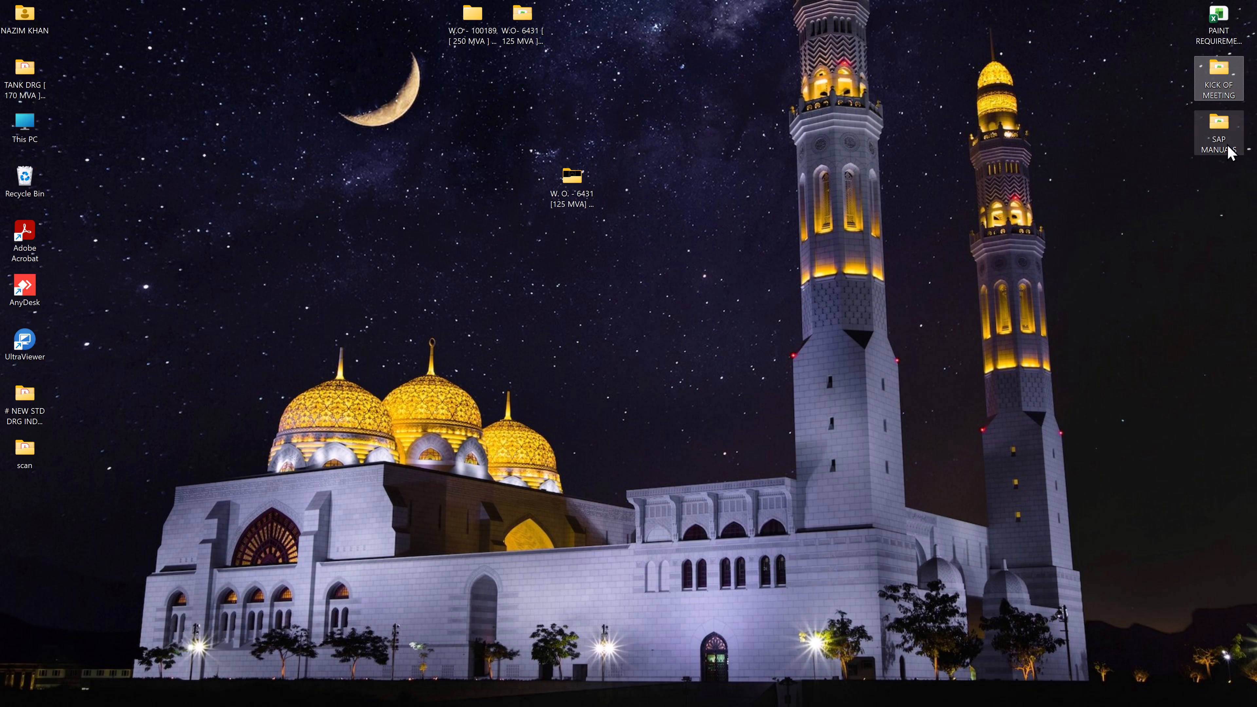
Open the PAINT REQUIREMENT workbook from the desktop and look through the PAINTING sheet for the work order 17009 painting details.
{"action": "double_click", "coordinate": [1222, 30]}
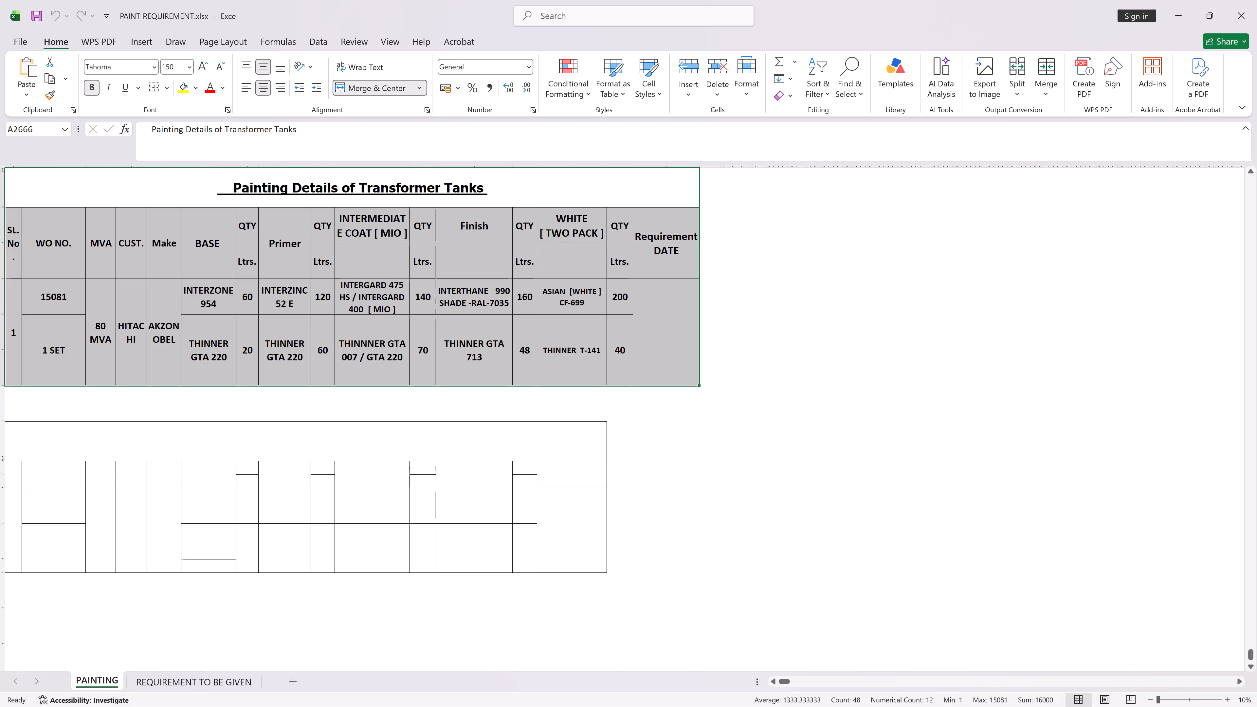
{"action": "scroll", "coordinate": [416, 493], "scroll_direction": "up", "scroll_amount": 4}
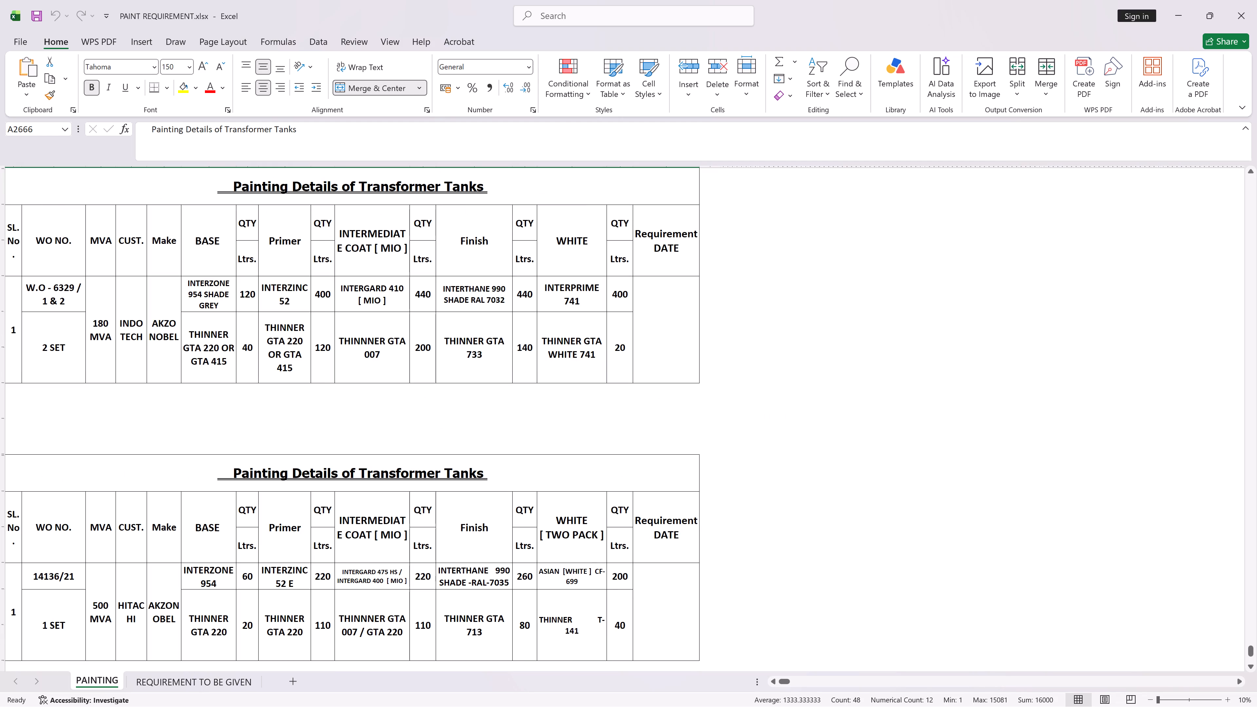
{"action": "scroll", "coordinate": [200, 456], "scroll_direction": "up", "scroll_amount": 3}
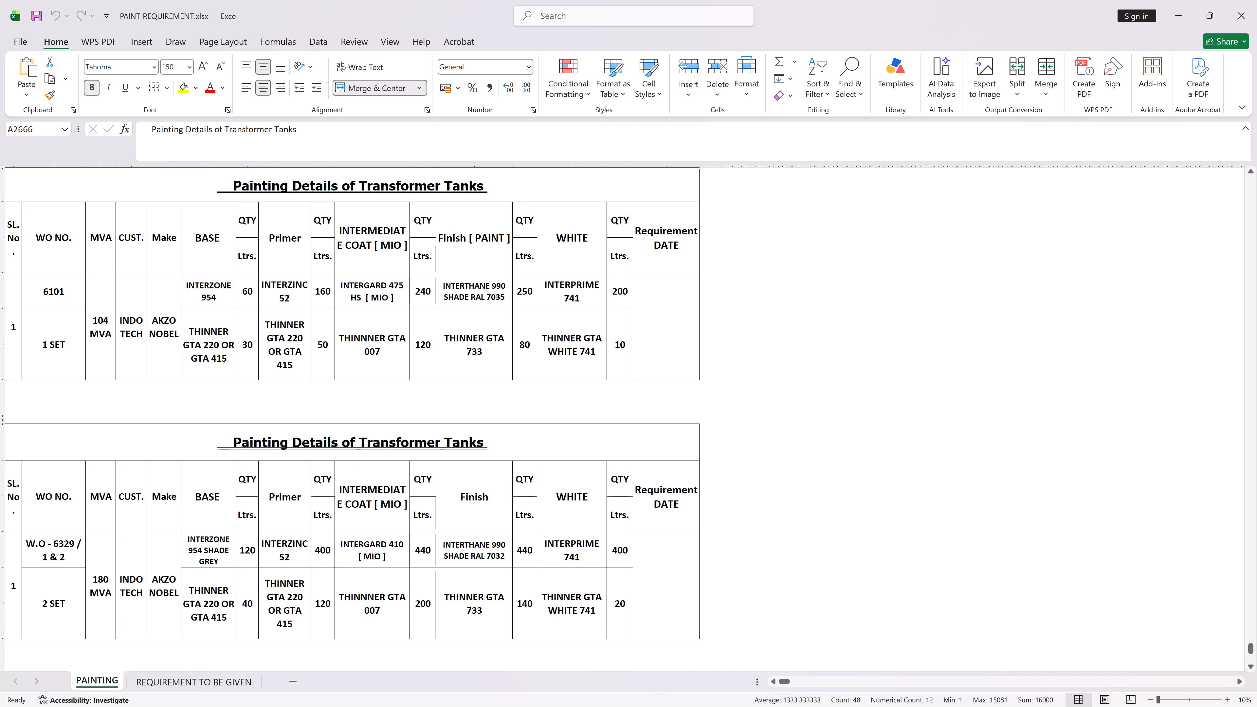
{"action": "scroll", "coordinate": [200, 455], "scroll_direction": "up", "scroll_amount": 8}
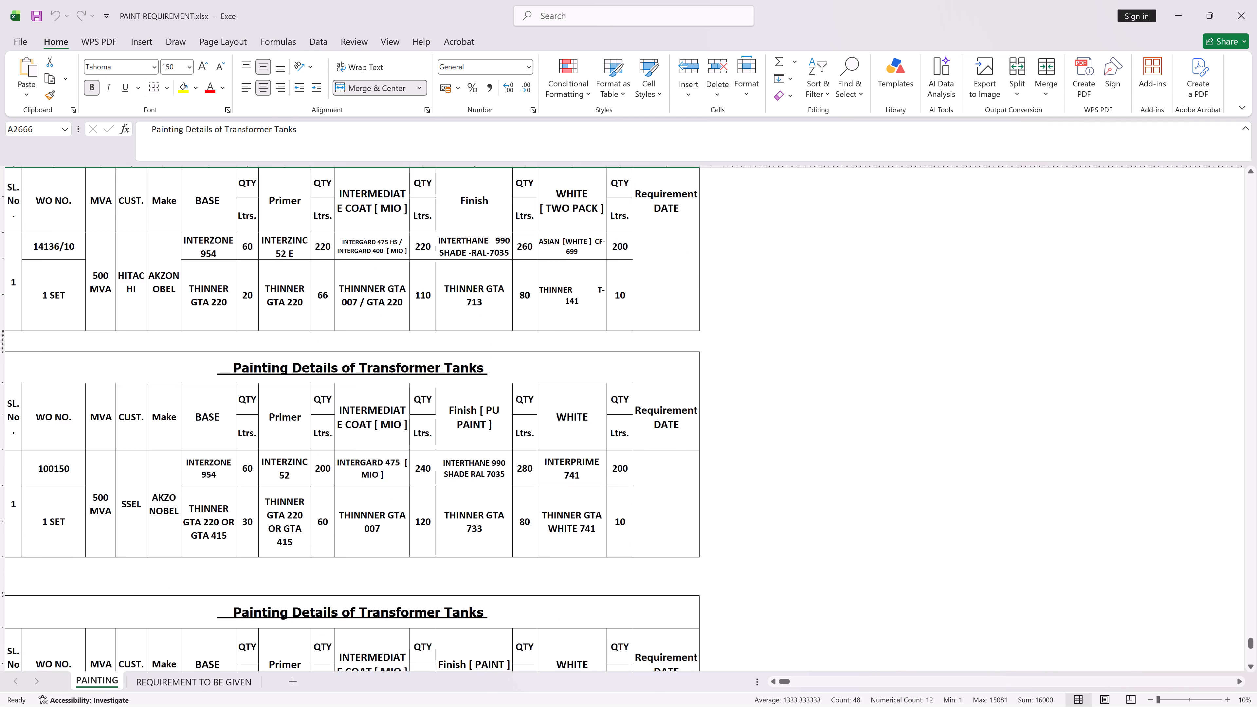
{"action": "scroll", "coordinate": [201, 452], "scroll_direction": "up", "scroll_amount": 6}
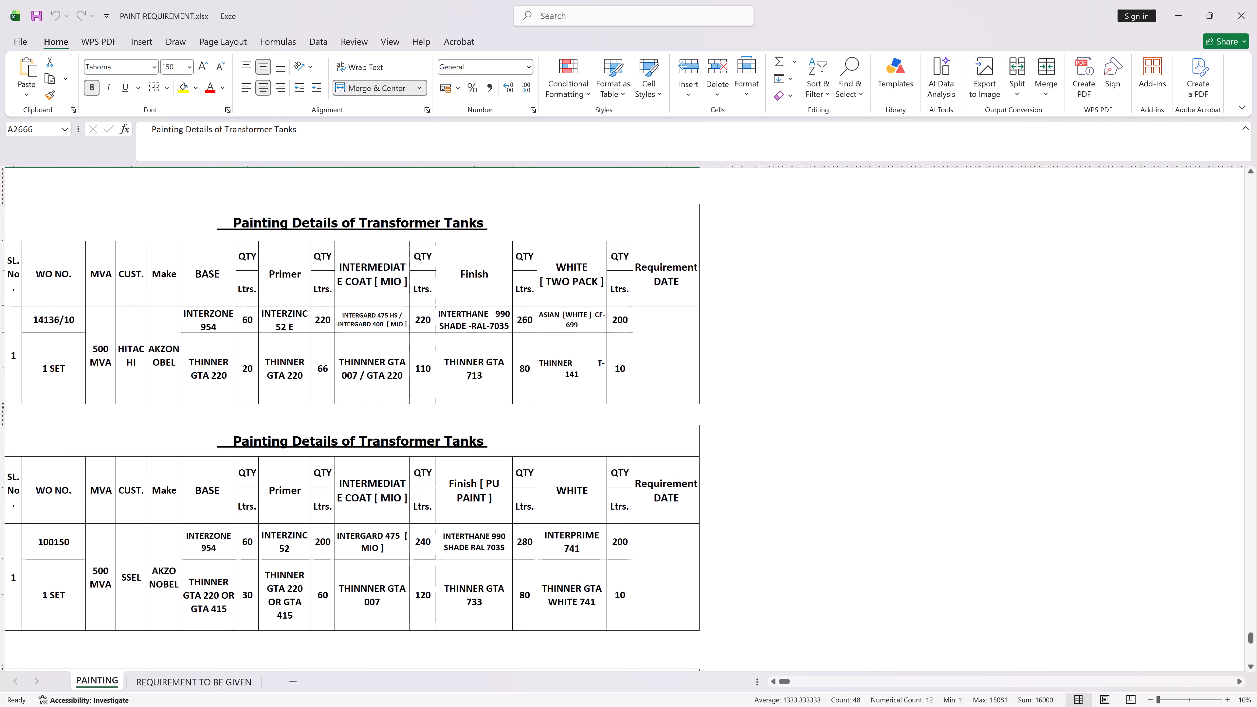
{"action": "scroll", "coordinate": [203, 457], "scroll_direction": "up", "scroll_amount": 6}
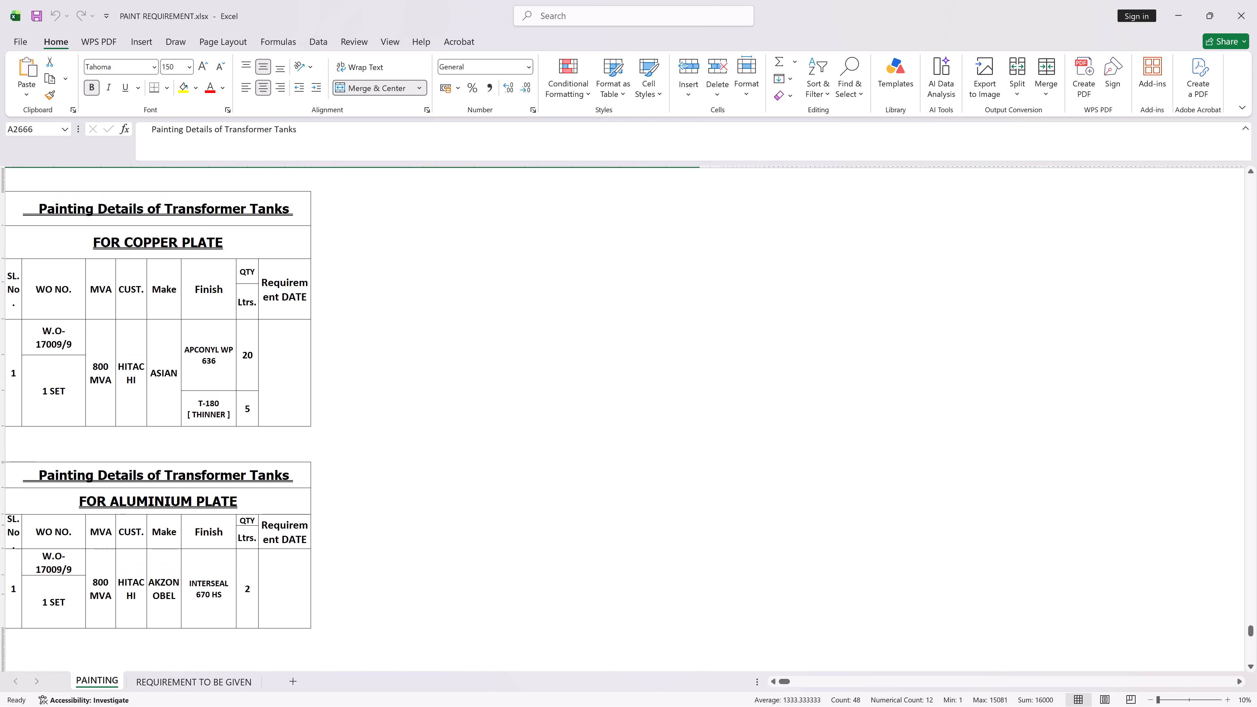
{"action": "scroll", "coordinate": [204, 453], "scroll_direction": "up", "scroll_amount": 3}
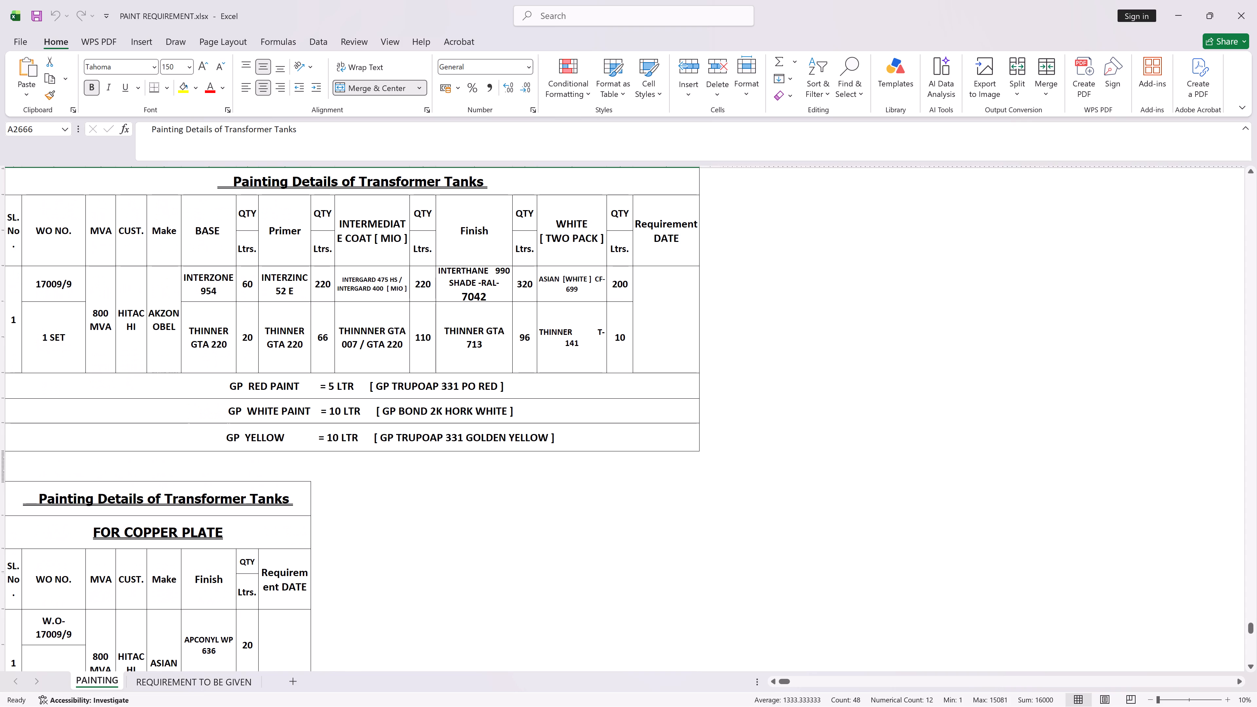
{"action": "scroll", "coordinate": [204, 453], "scroll_direction": "up", "scroll_amount": 4}
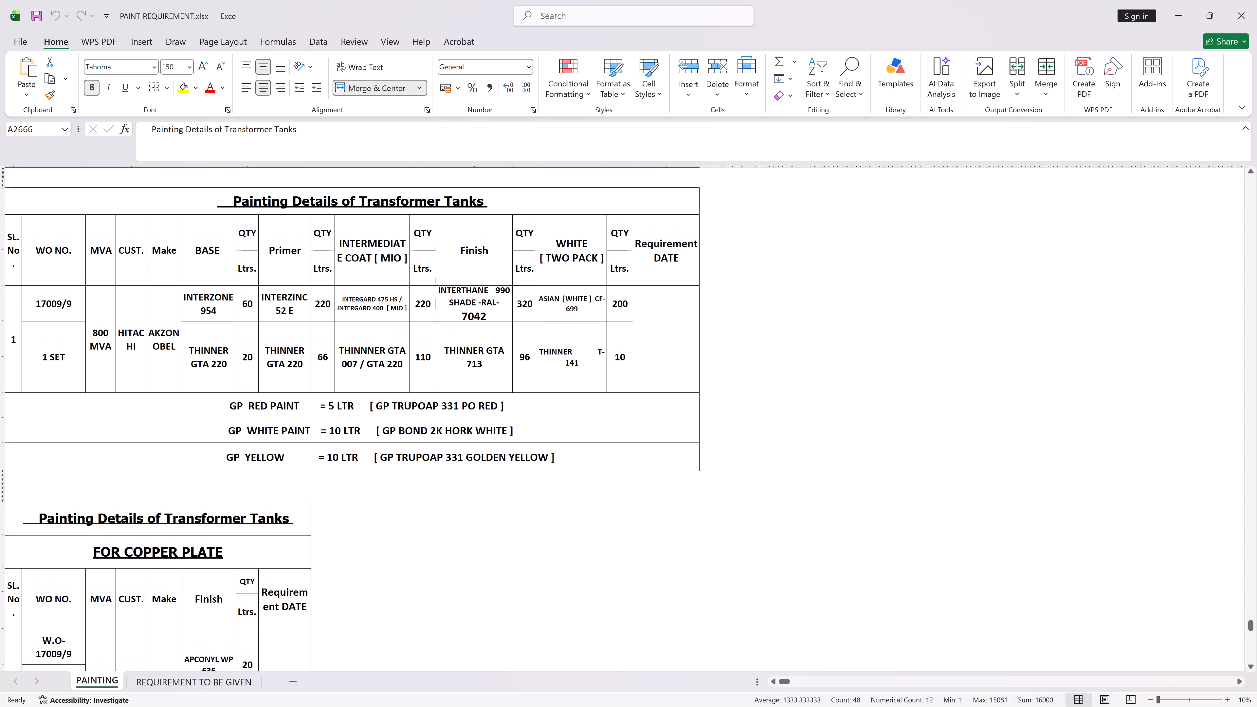
{"action": "scroll", "coordinate": [204, 451], "scroll_direction": "up", "scroll_amount": 3}
{"action": "scroll", "coordinate": [204, 451], "scroll_direction": "down", "scroll_amount": 2}
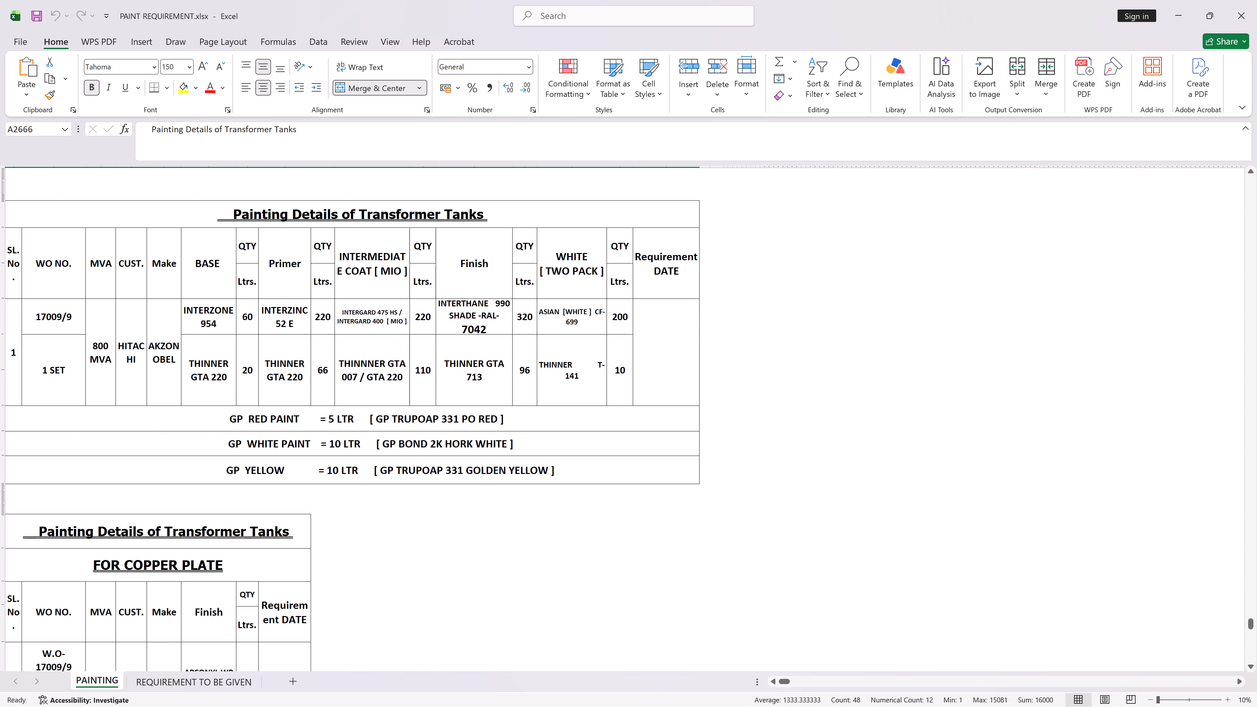
Copy the 17009/9 painting tables, including the copper and aluminium plate ones, to A2676 below the 15081 table.
{"action": "left_click_drag", "start_coordinate": [26, 210], "coordinate": [359, 474]}
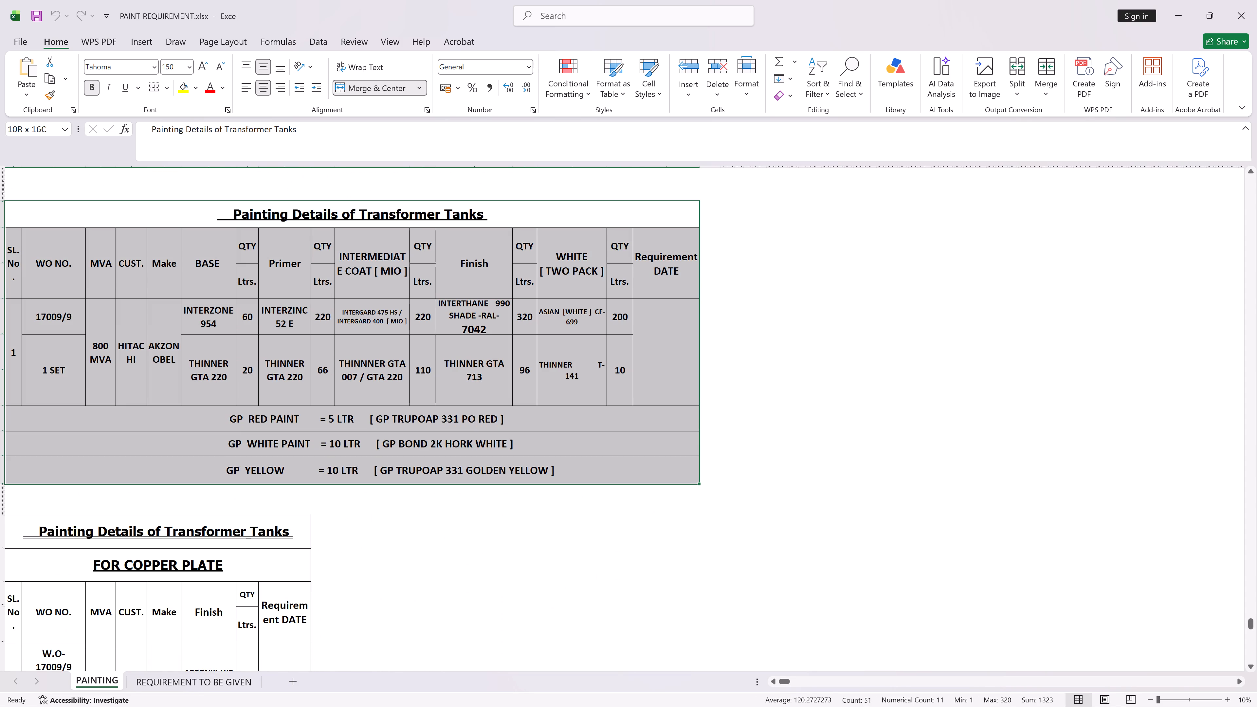
{"action": "left_click_drag", "start_coordinate": [359, 474], "coordinate": [358, 661]}
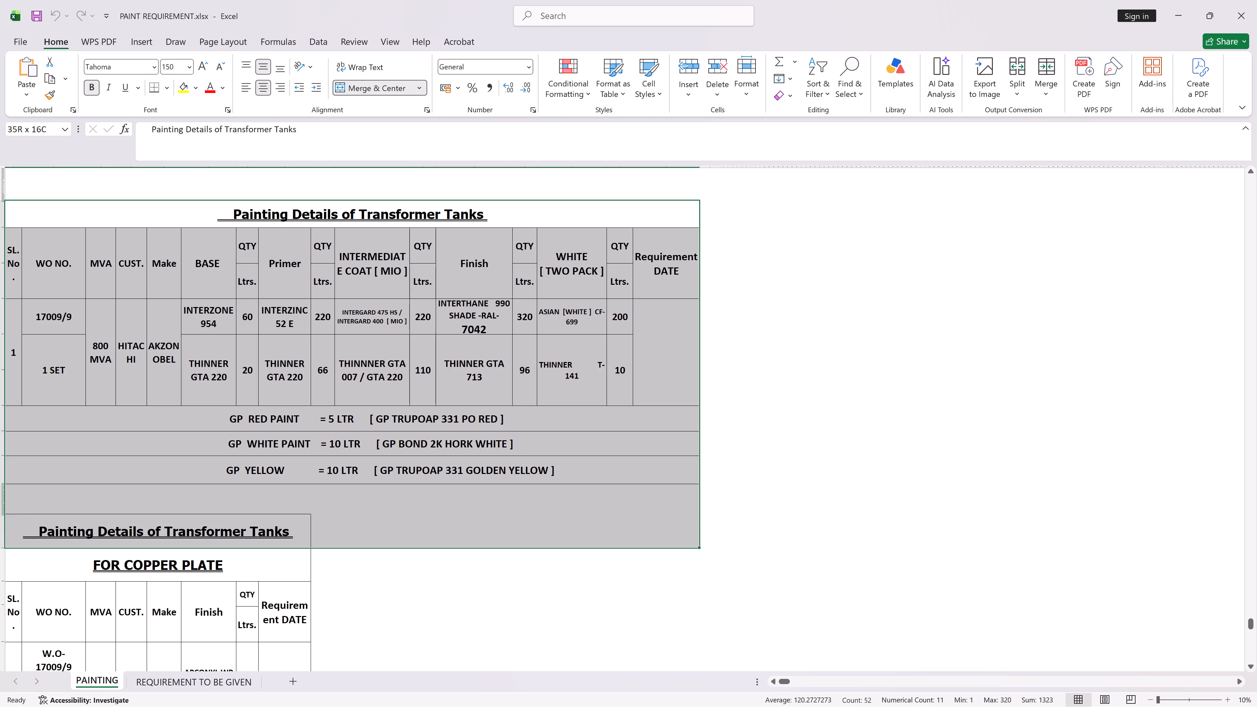
{"action": "left_click_drag", "start_coordinate": [358, 661], "coordinate": [353, 688]}
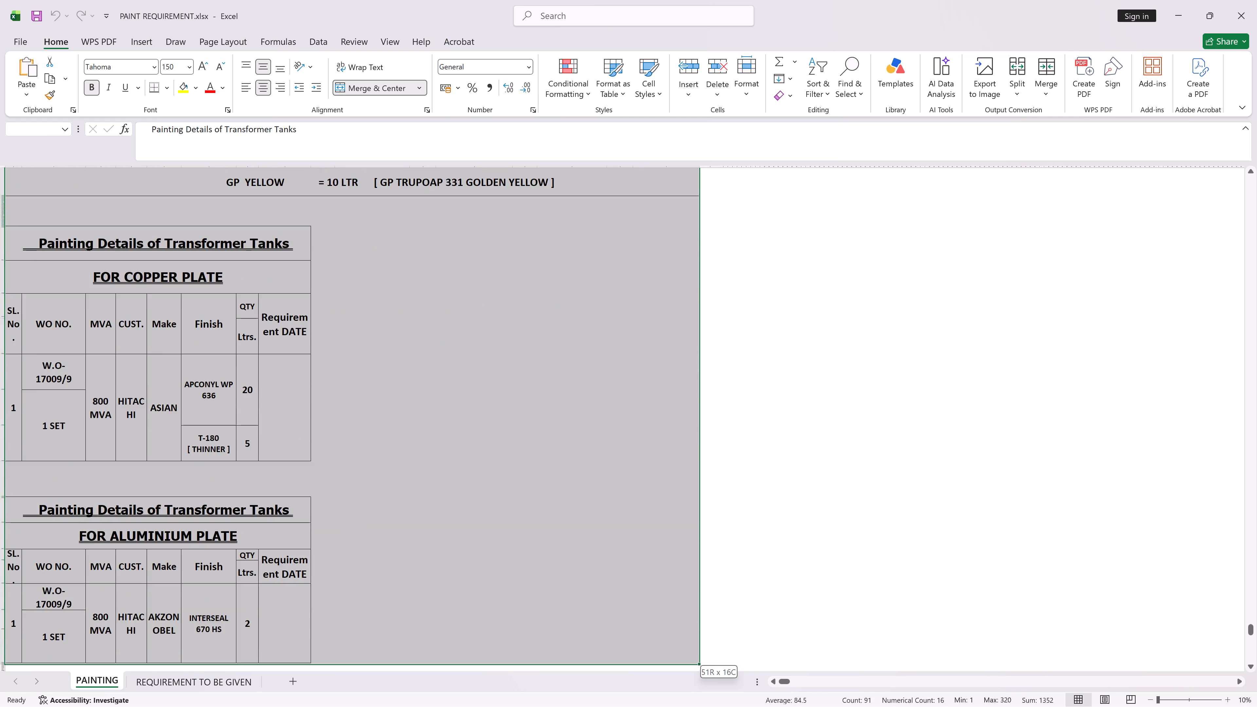
{"action": "left_click_drag", "start_coordinate": [353, 688], "coordinate": [372, 303]}
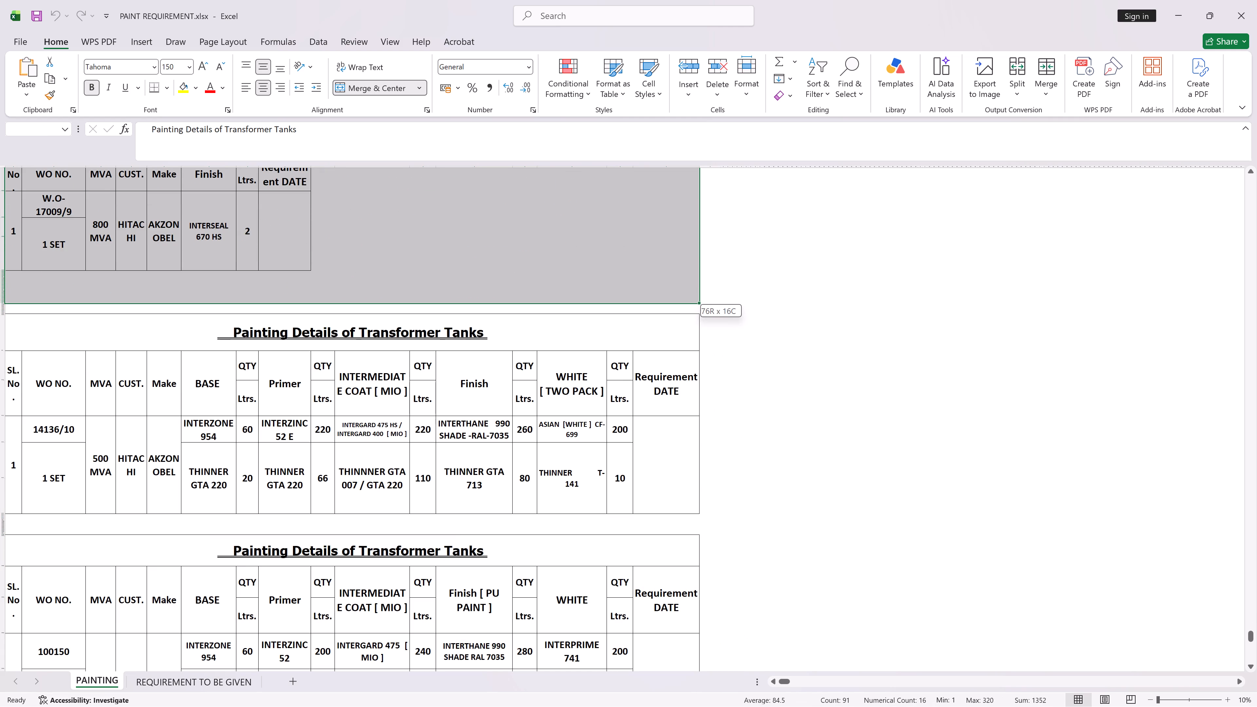
{"action": "left_click_drag", "start_coordinate": [372, 303], "coordinate": [376, 275]}
{"action": "key", "text": "ctrl+c"}
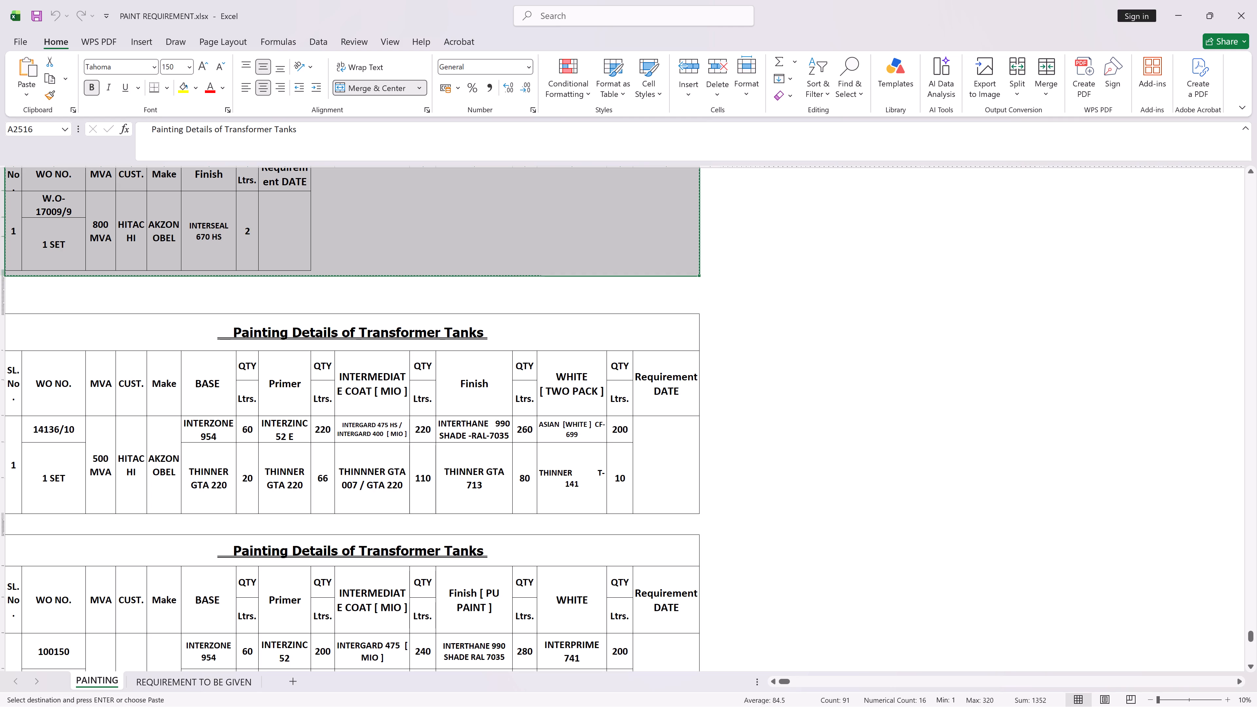
{"action": "scroll", "coordinate": [184, 426], "scroll_direction": "down", "scroll_amount": 5}
{"action": "scroll", "coordinate": [197, 486], "scroll_direction": "down", "scroll_amount": 13}
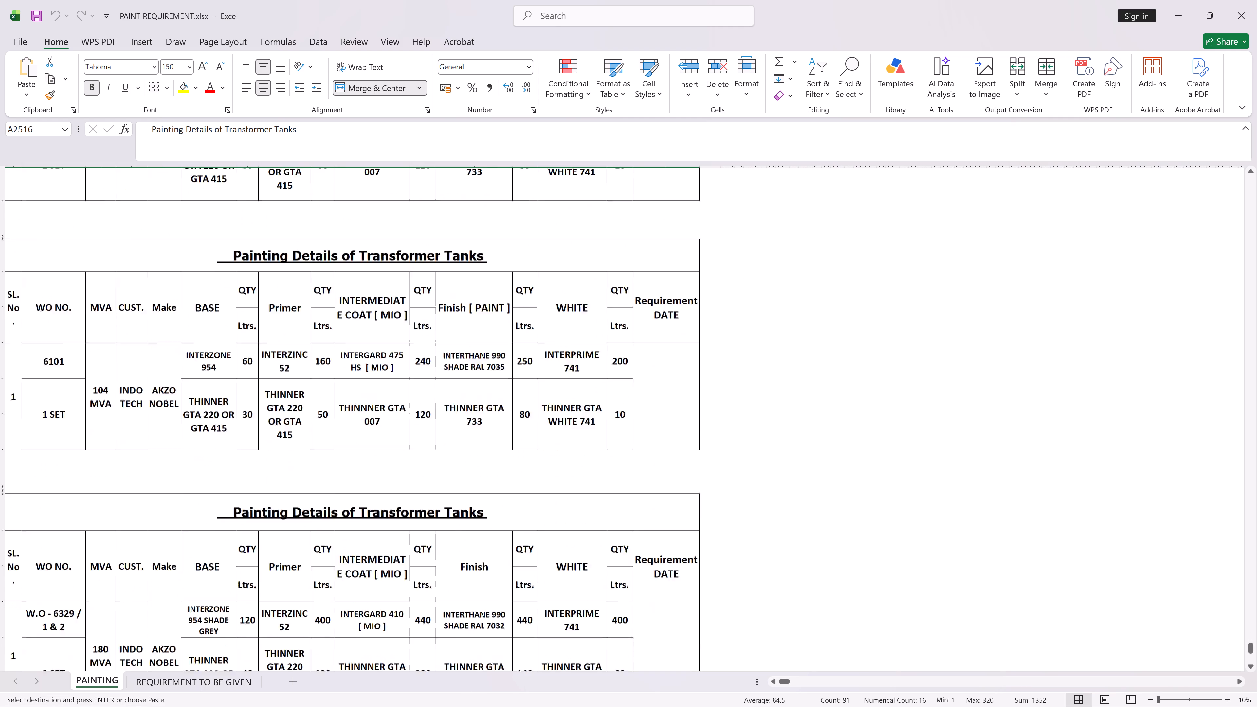
{"action": "scroll", "coordinate": [187, 492], "scroll_direction": "down", "scroll_amount": 5}
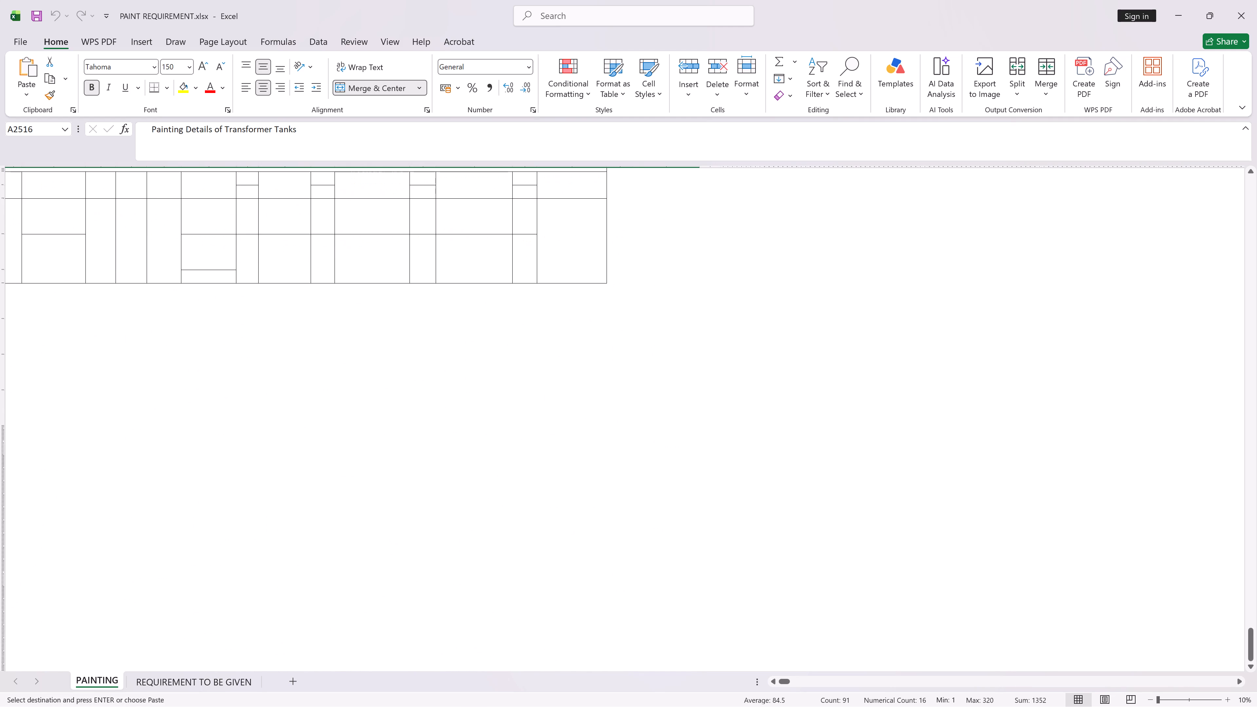
{"action": "scroll", "coordinate": [86, 405], "scroll_direction": "up", "scroll_amount": 3}
{"action": "left_click", "coordinate": [30, 444]}
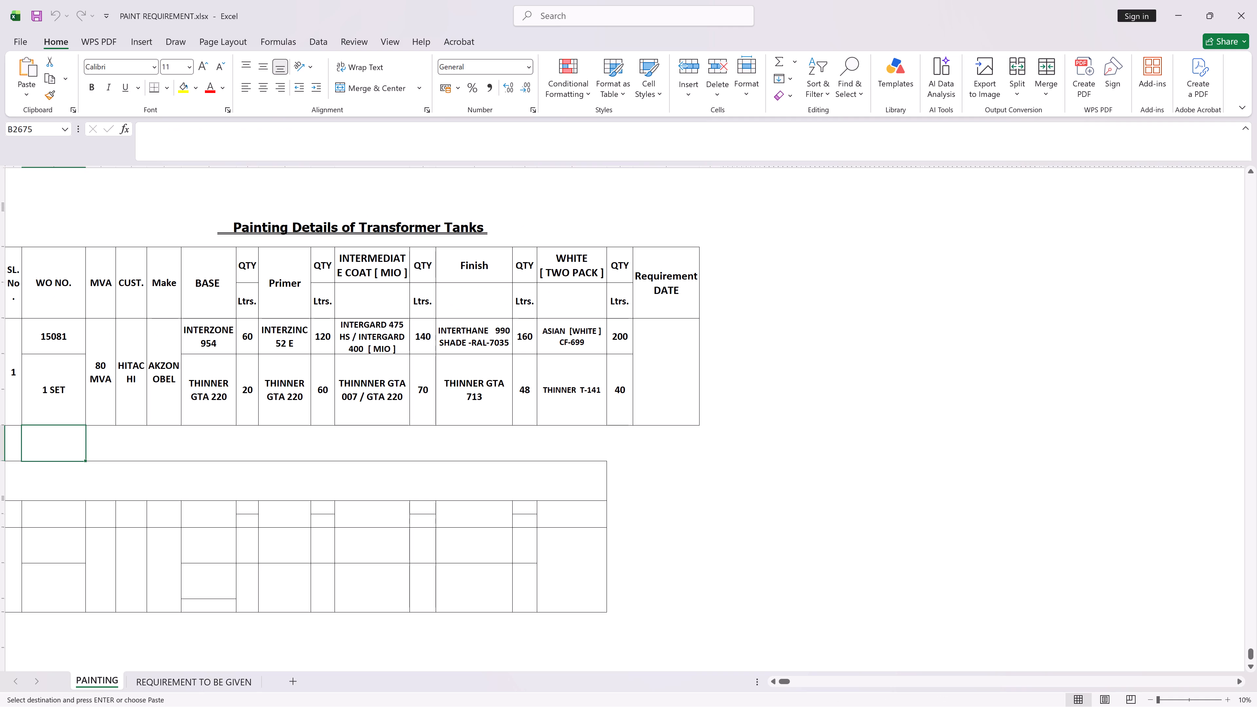
{"action": "left_click", "coordinate": [14, 472]}
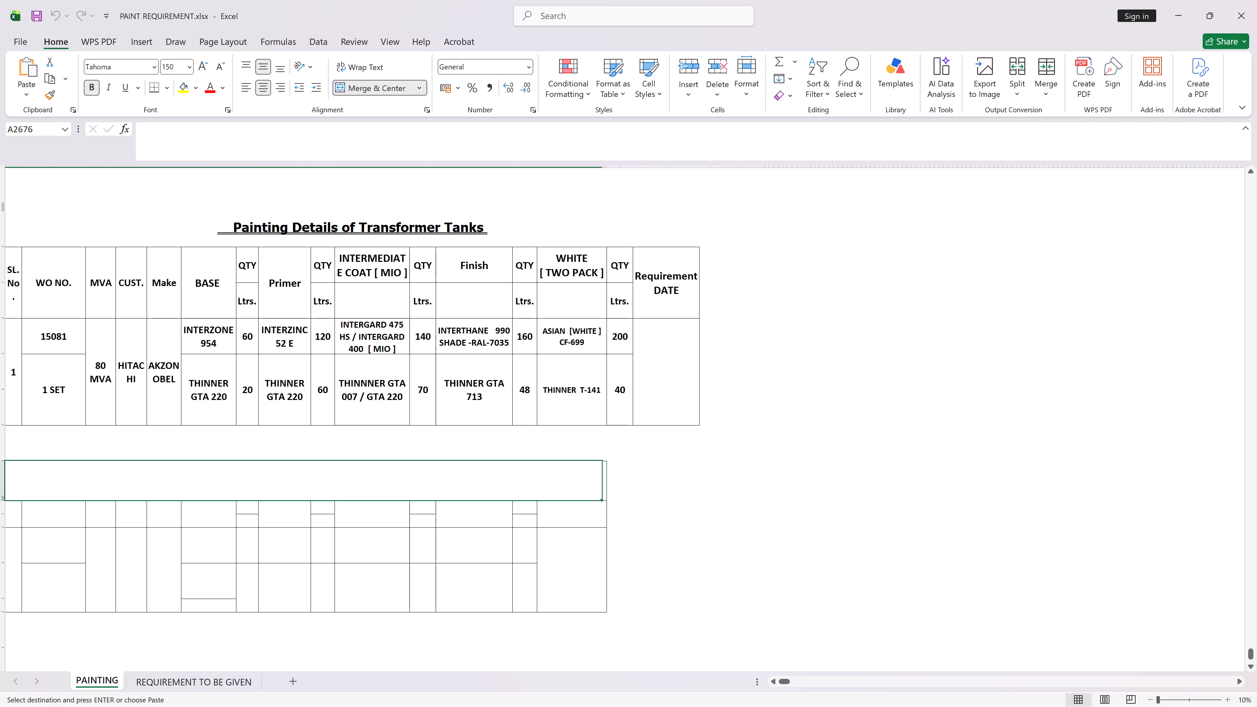
{"action": "key", "text": "ctrl+v"}
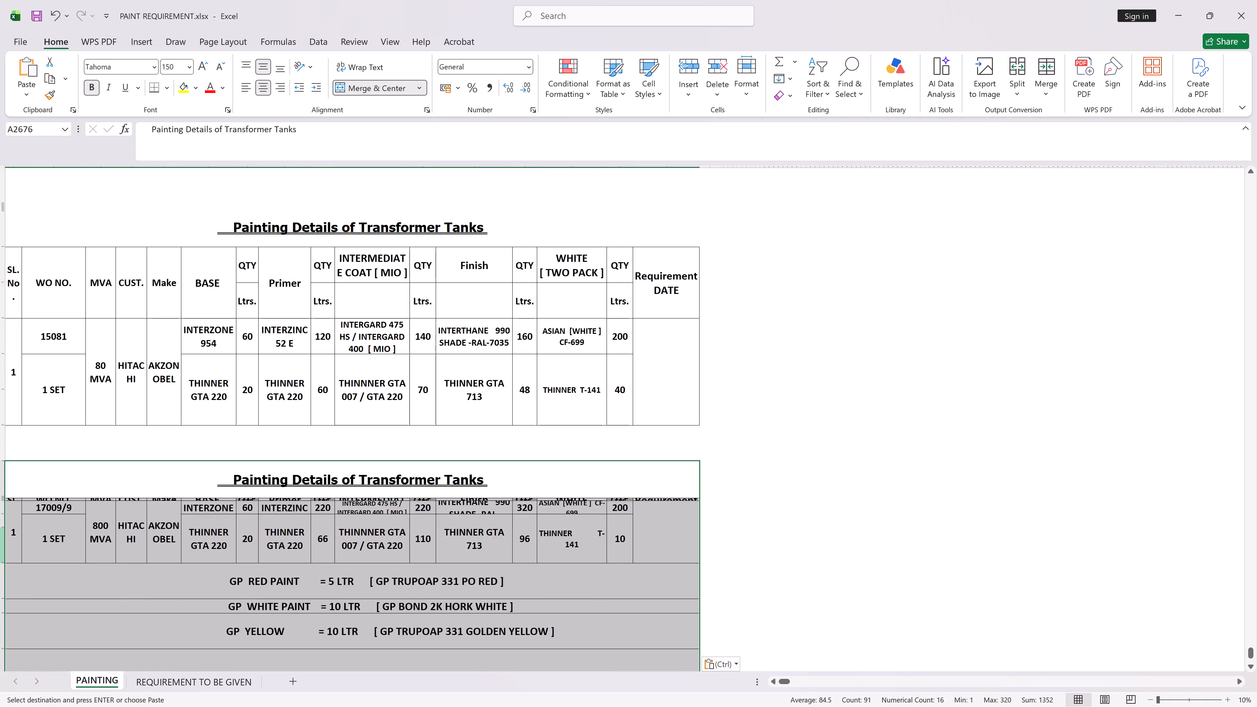
Increase the header and 17009/9 row heights in the pasted tank painting table until all cell text fits.
{"action": "left_click_drag", "start_coordinate": [3, 502], "coordinate": [2, 511]}
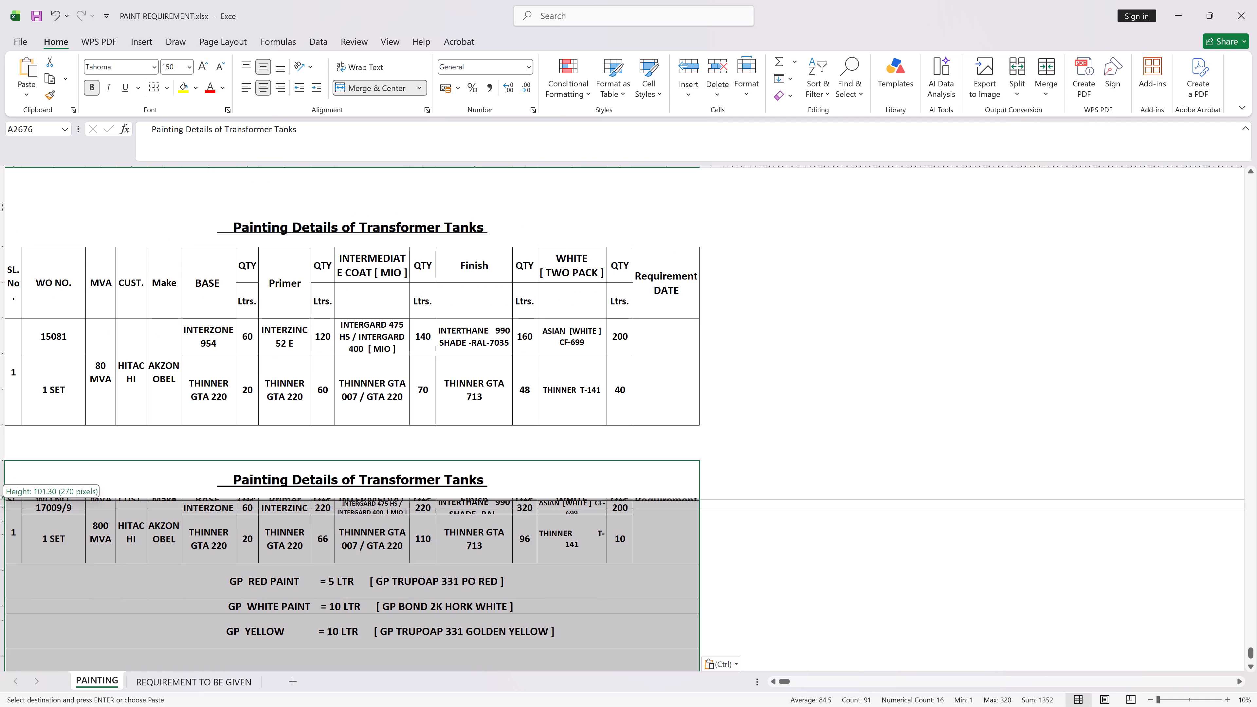
{"action": "left_click_drag", "start_coordinate": [2, 511], "coordinate": [1, 528]}
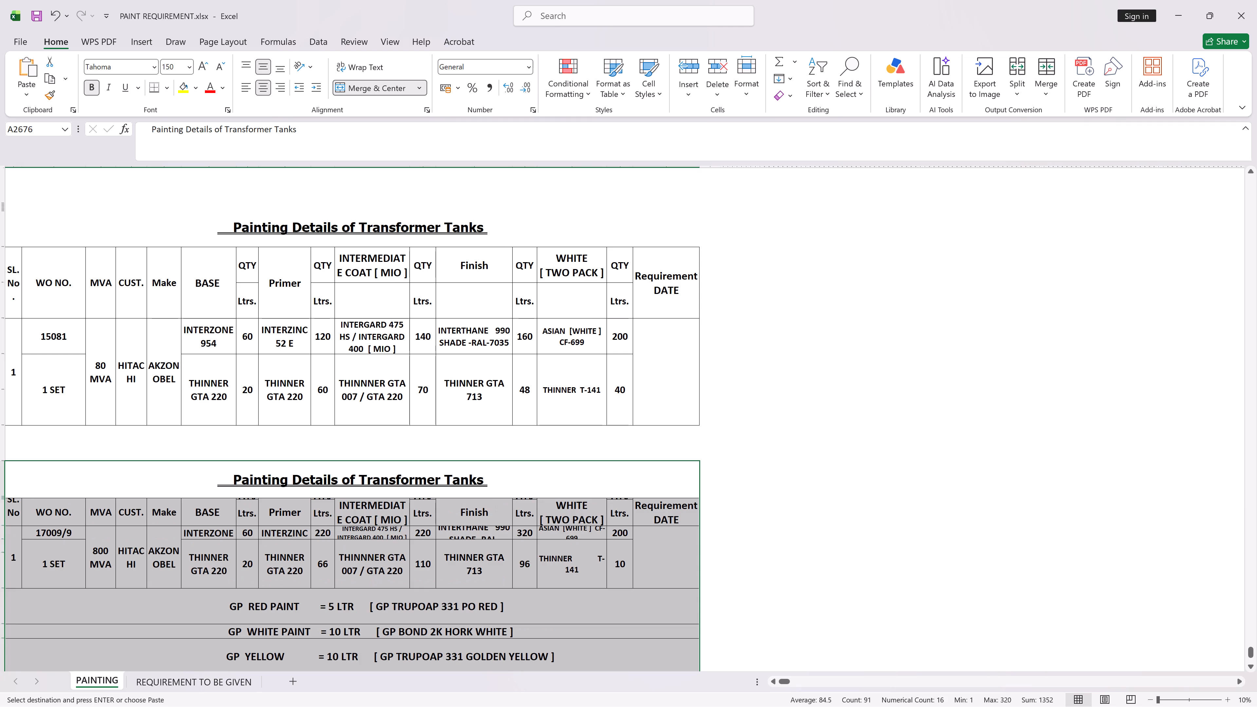
{"action": "left_click_drag", "start_coordinate": [1, 528], "coordinate": [4, 543]}
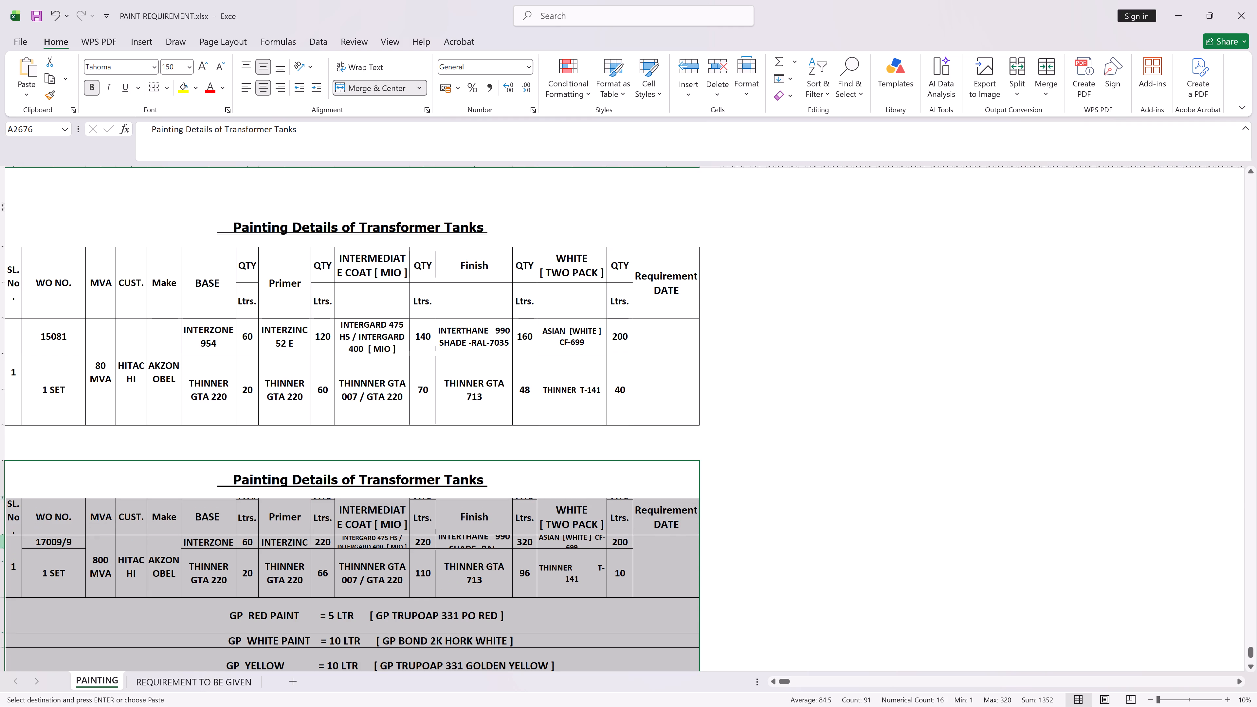
{"action": "left_click_drag", "start_coordinate": [4, 543], "coordinate": [5, 556]}
{"action": "left_click", "coordinate": [25, 585]}
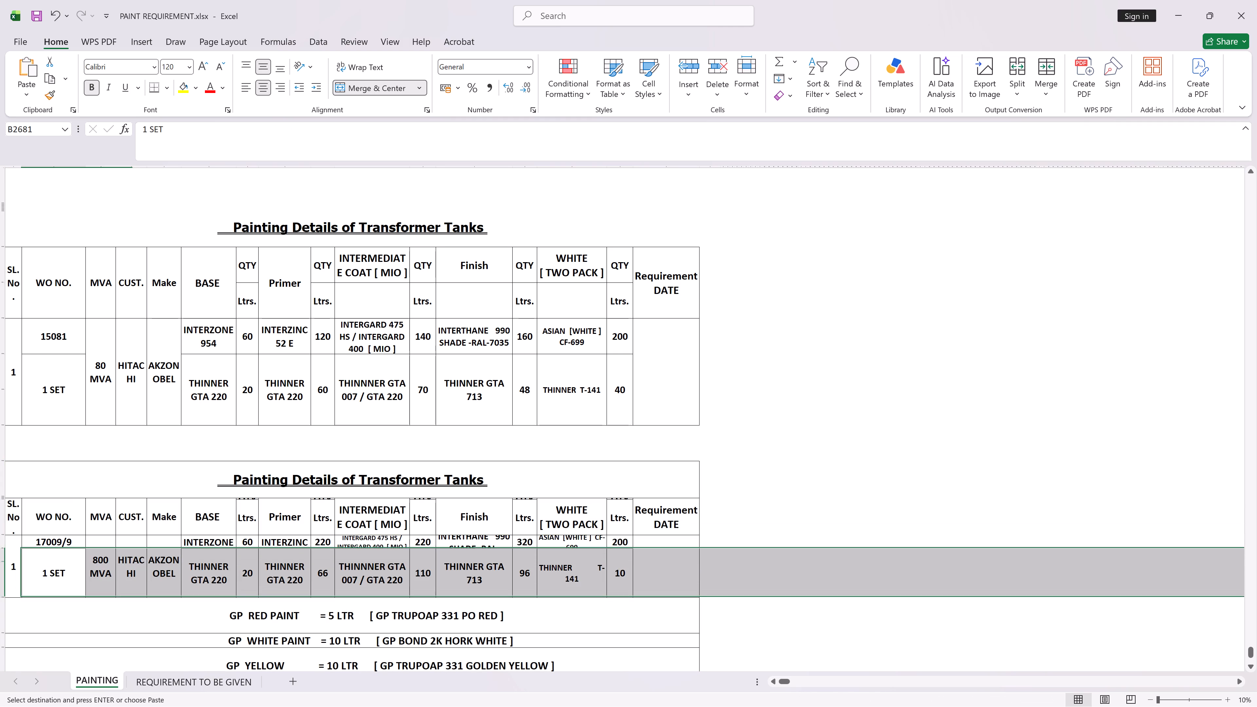
{"action": "left_click_drag", "start_coordinate": [3, 549], "coordinate": [3, 560]}
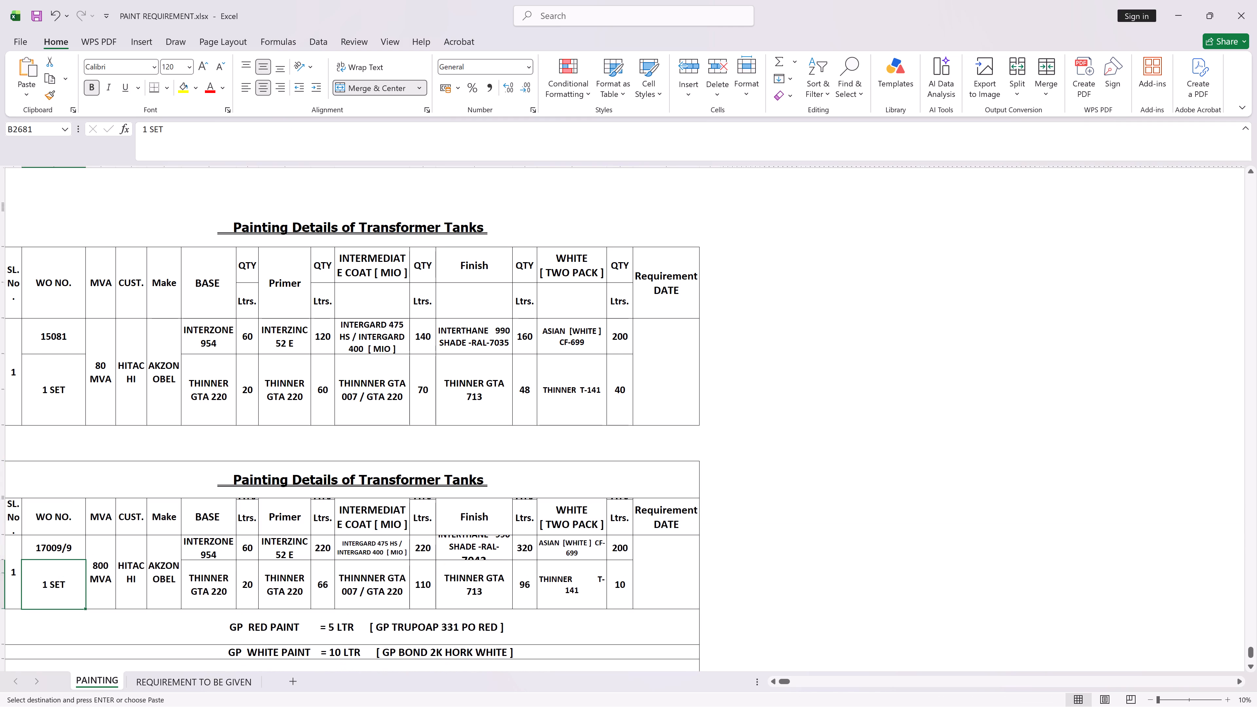
{"action": "left_click_drag", "start_coordinate": [2, 561], "coordinate": [2, 575]}
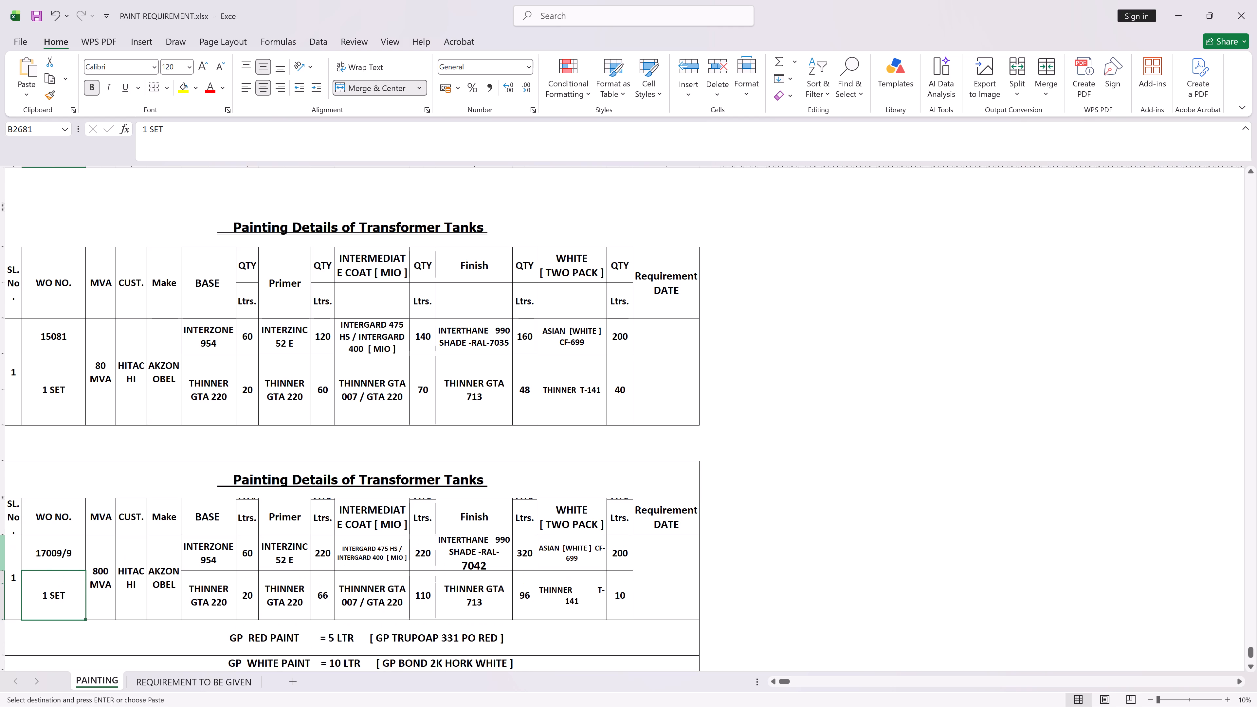
{"action": "left_click_drag", "start_coordinate": [2, 573], "coordinate": [6, 585]}
{"action": "left_click_drag", "start_coordinate": [0, 570], "coordinate": [0, 586]}
{"action": "left_click_drag", "start_coordinate": [0, 498], "coordinate": [11, 483]}
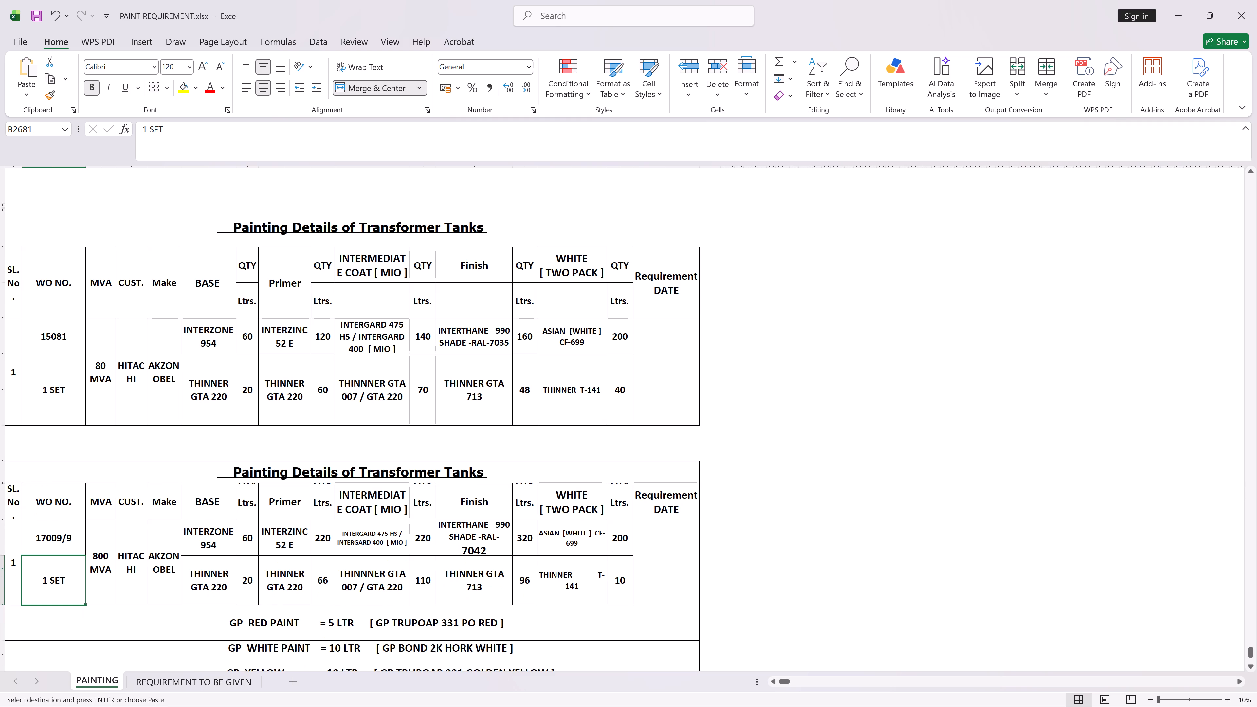
{"action": "left_click_drag", "start_coordinate": [2, 483], "coordinate": [0, 513]}
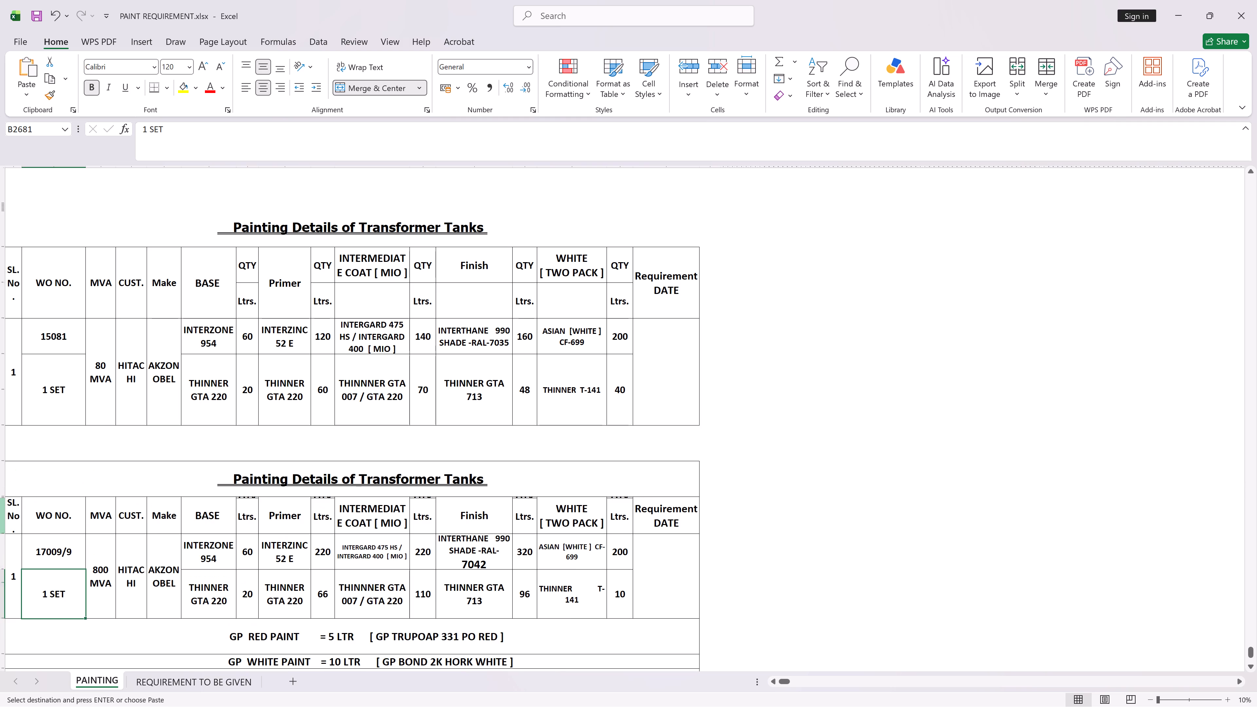
{"action": "left_click_drag", "start_coordinate": [0, 499], "coordinate": [0, 515]}
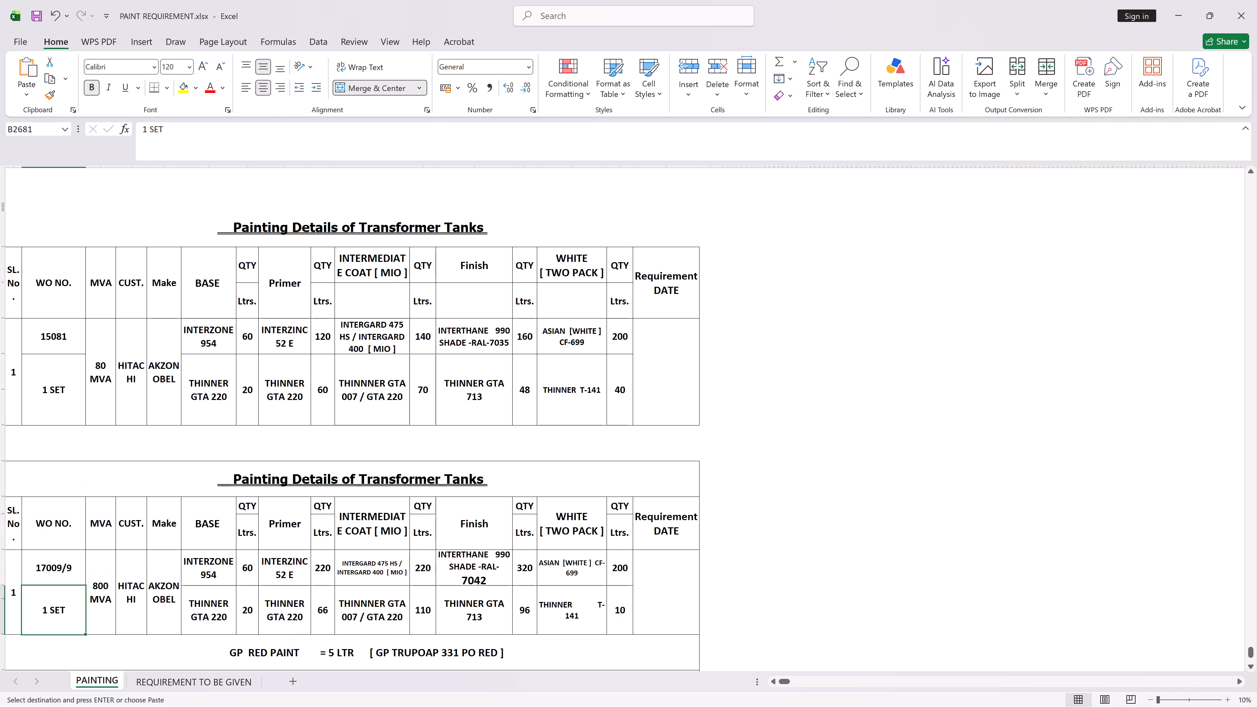
{"action": "left_click_drag", "start_coordinate": [0, 515], "coordinate": [0, 523]}
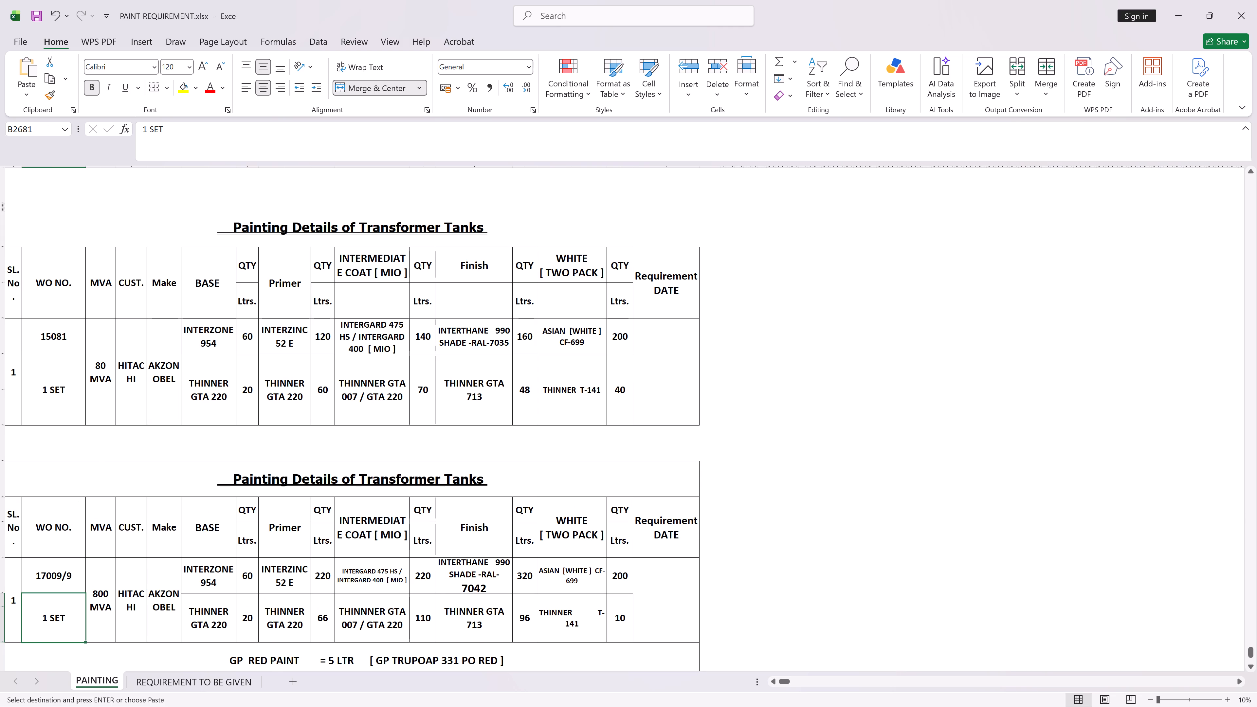
Increase the title row height of the pasted copper plate table so its Painting Details of Transformer Tanks heading fits.
{"action": "scroll", "coordinate": [143, 522], "scroll_direction": "down", "scroll_amount": 5}
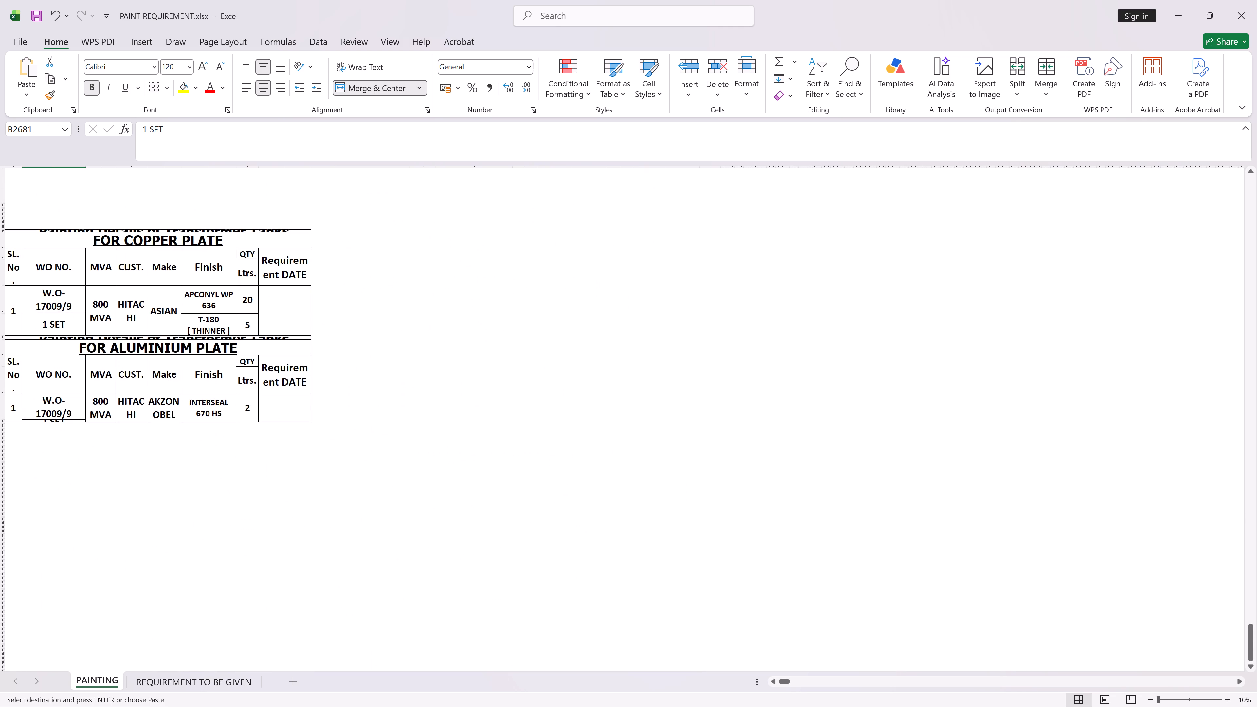
{"action": "scroll", "coordinate": [76, 444], "scroll_direction": "up", "scroll_amount": 3}
{"action": "scroll", "coordinate": [45, 482], "scroll_direction": "down", "scroll_amount": 1}
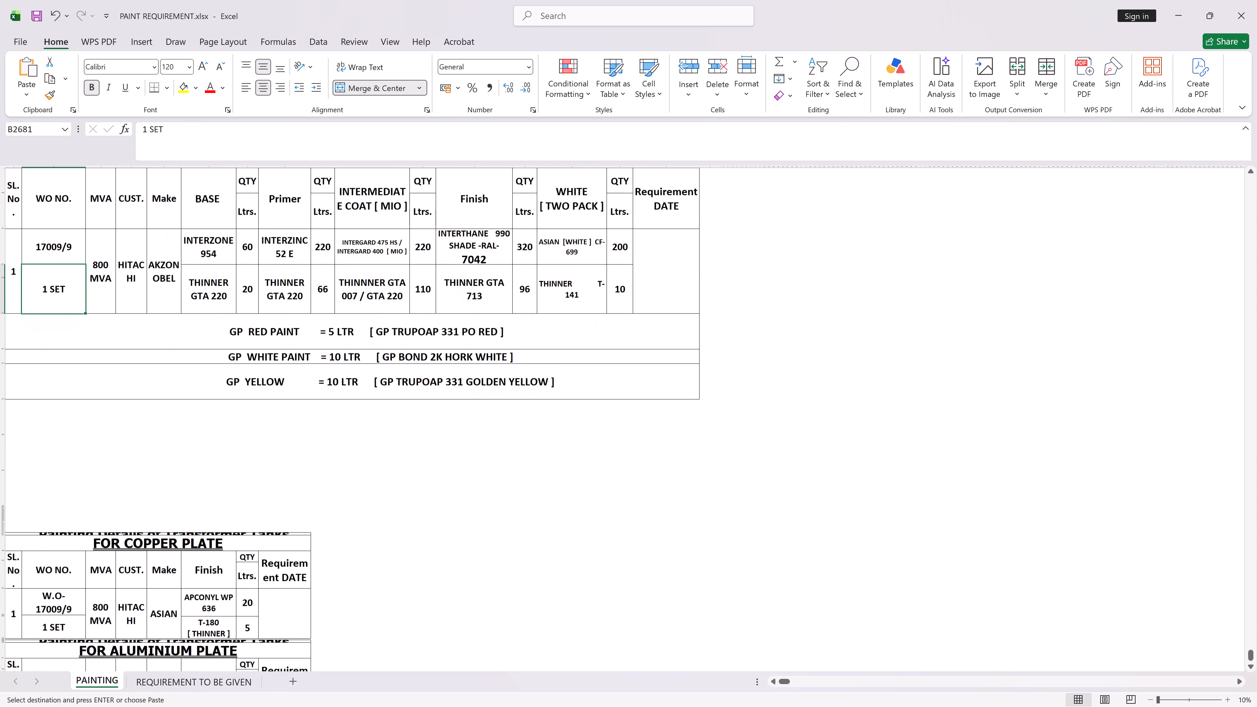
{"action": "left_click_drag", "start_coordinate": [2, 535], "coordinate": [1, 556]}
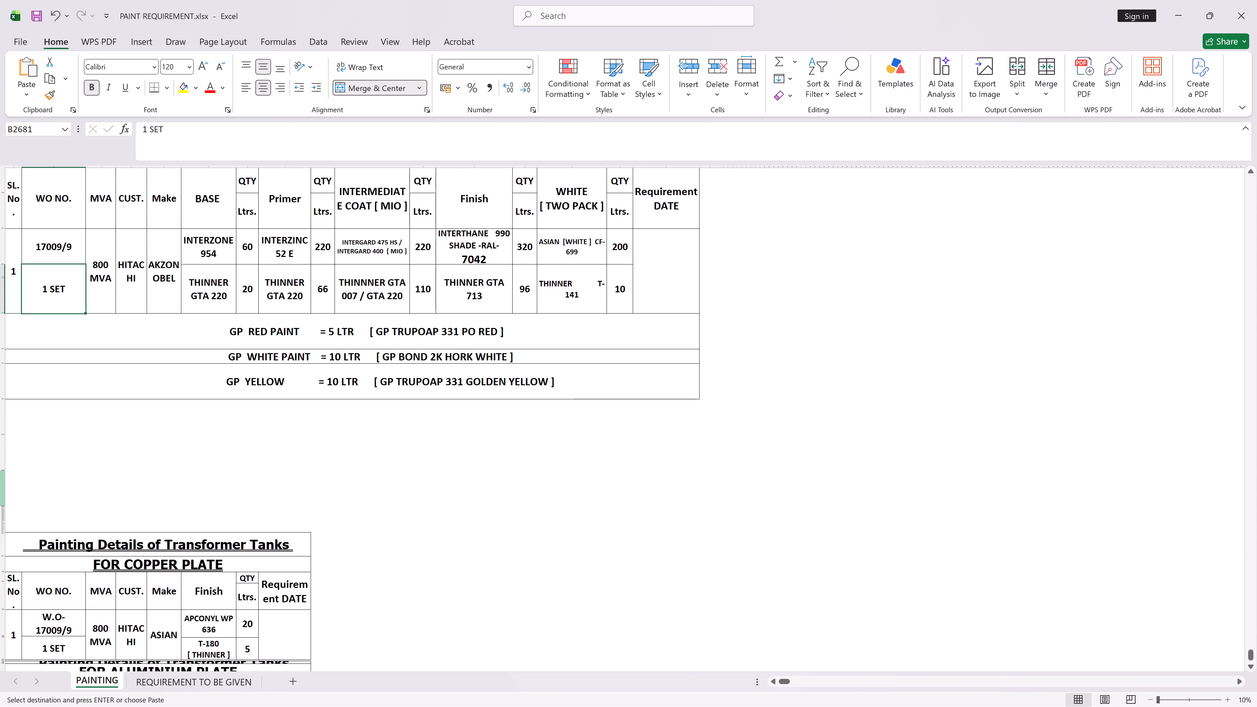
Space the aluminium plate table apart from the copper plate one and heighten its title and 1 SET rows to fit their text.
{"action": "scroll", "coordinate": [74, 463], "scroll_direction": "down", "scroll_amount": 2}
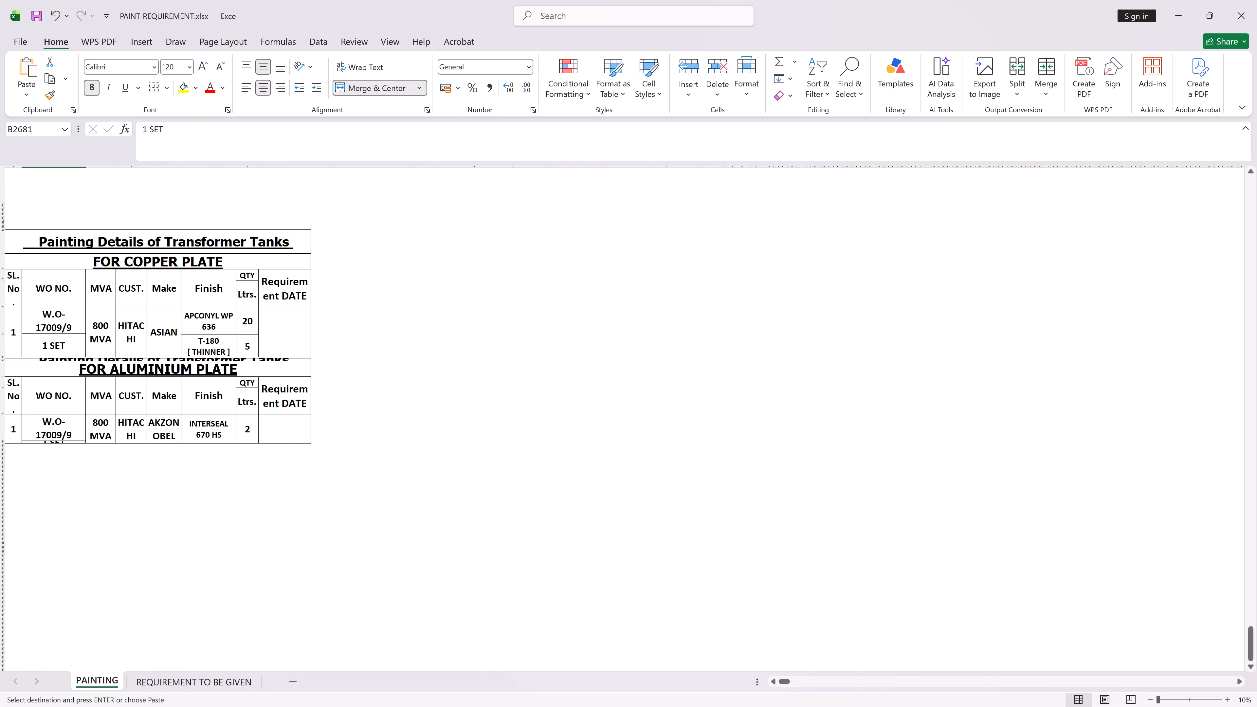
{"action": "left_click_drag", "start_coordinate": [0, 358], "coordinate": [0, 382]}
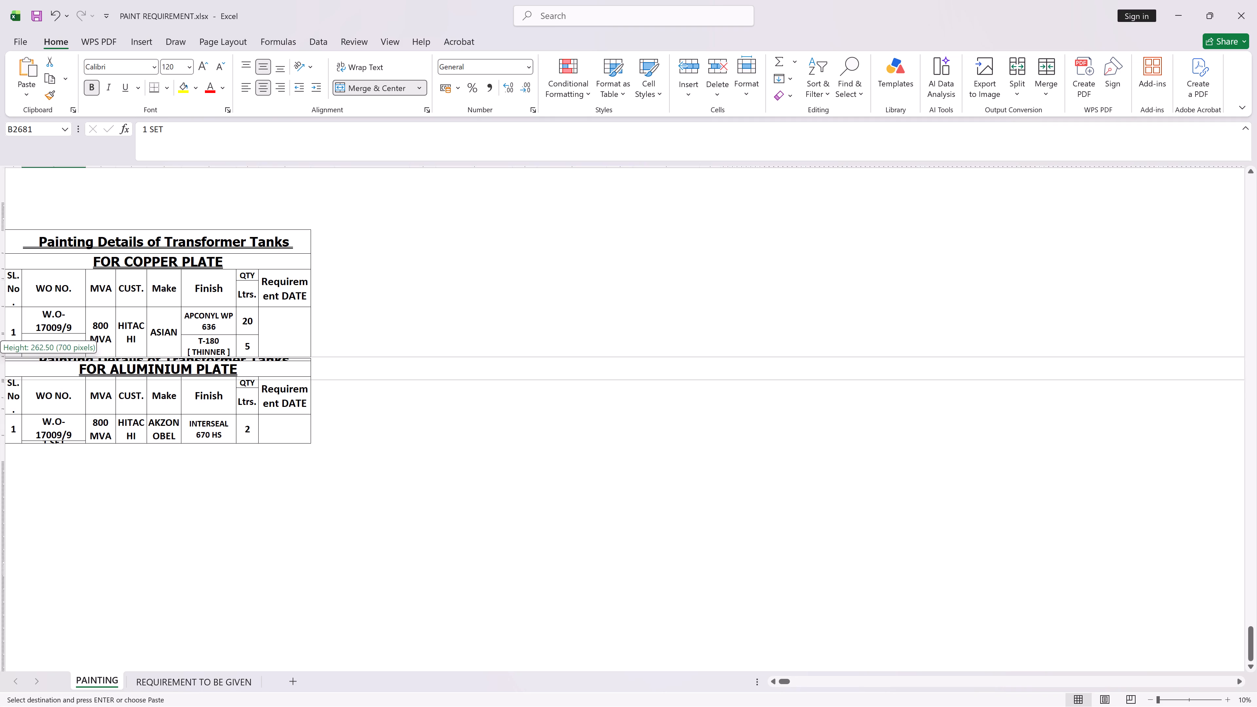
{"action": "left_click_drag", "start_coordinate": [0, 382], "coordinate": [0, 400]}
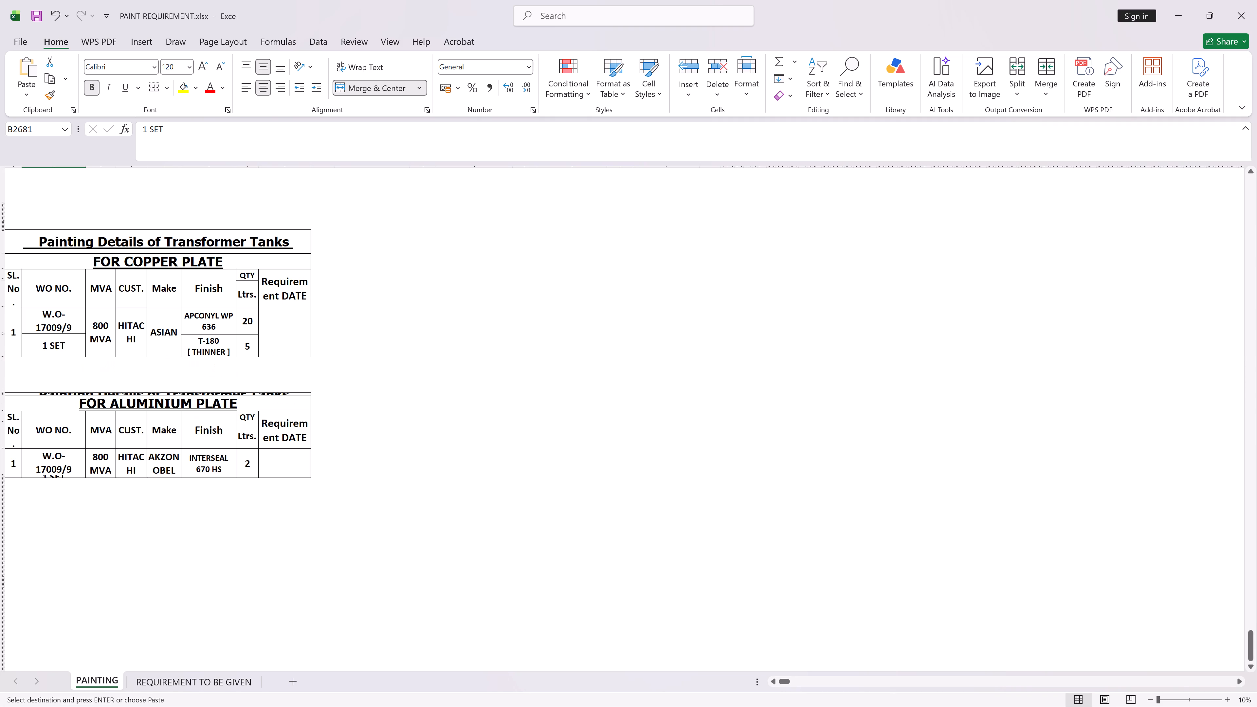
{"action": "left_click_drag", "start_coordinate": [2, 391], "coordinate": [9, 367]}
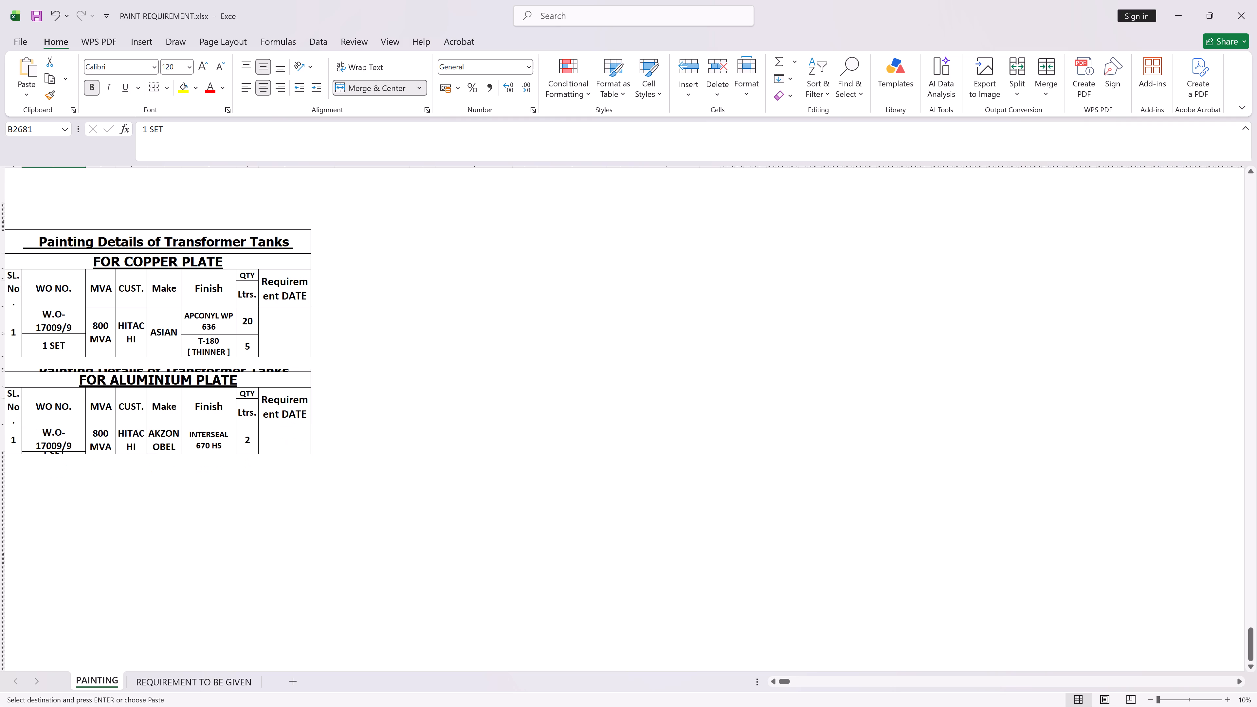
{"action": "left_click_drag", "start_coordinate": [3, 372], "coordinate": [4, 393]}
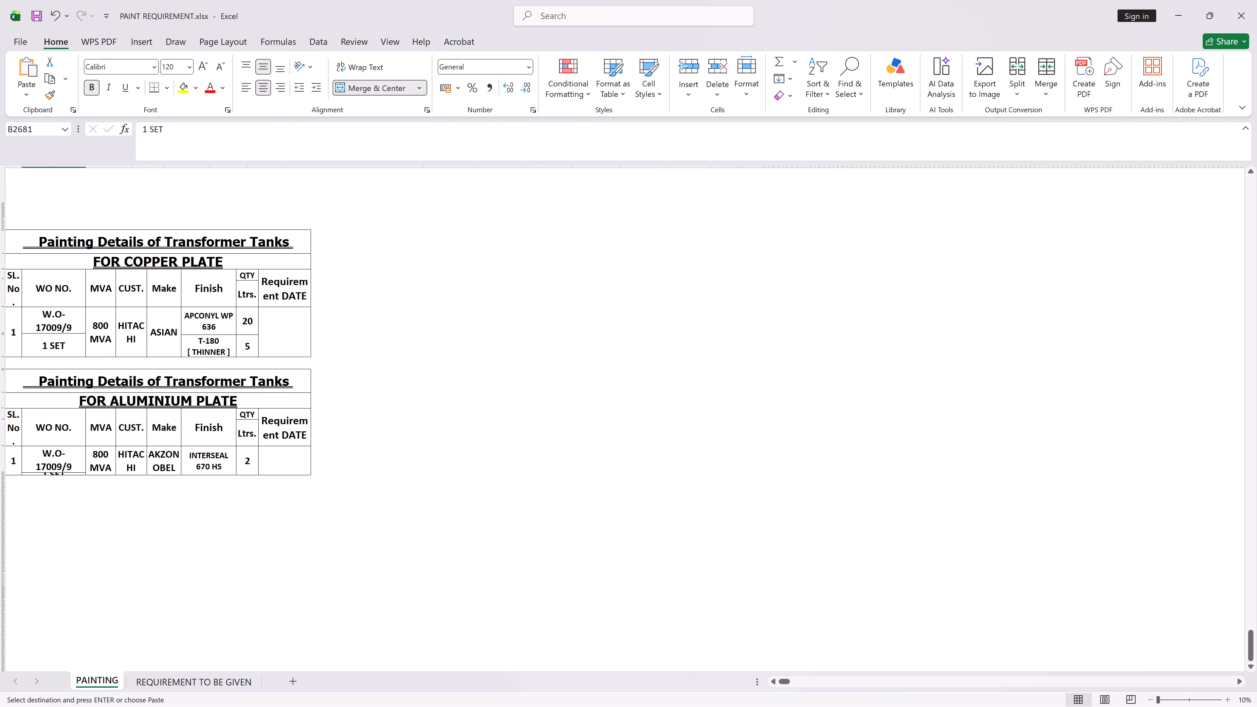
{"action": "left_click_drag", "start_coordinate": [0, 474], "coordinate": [4, 496]}
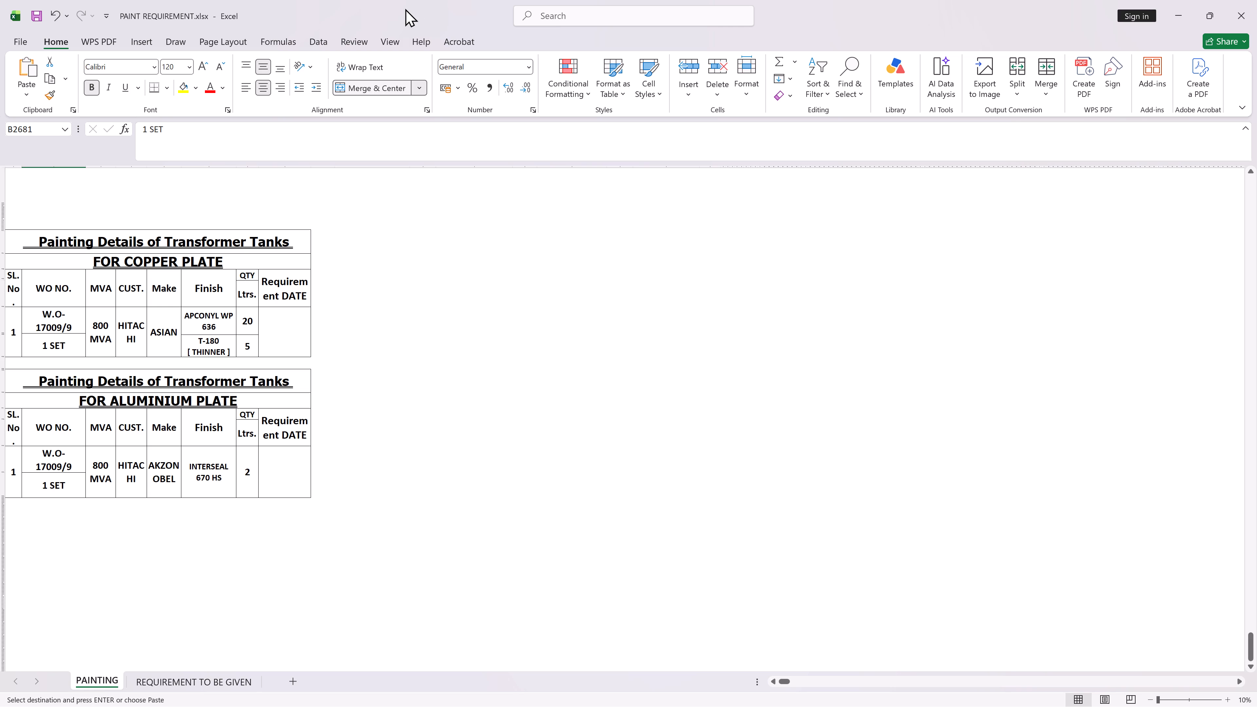
Change the work order number in the pasted tank painting table to 17009/11 and save the workbook.
{"action": "scroll", "coordinate": [139, 306], "scroll_direction": "up", "scroll_amount": 4}
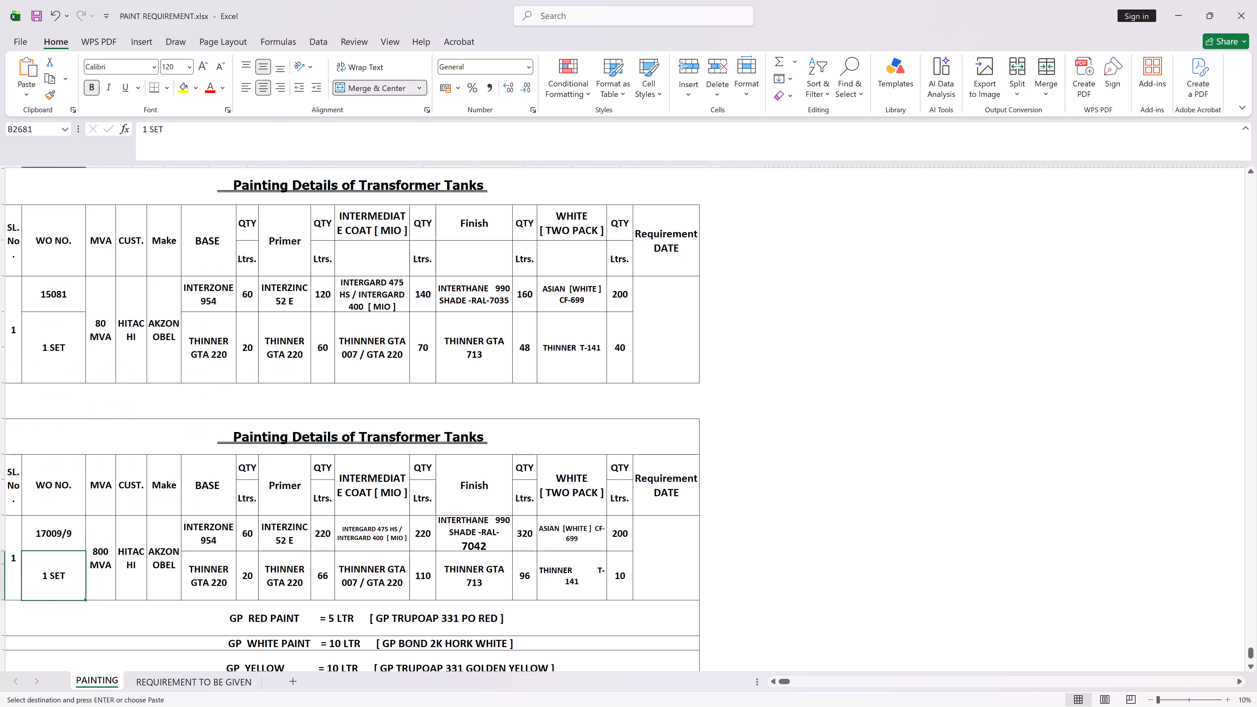
{"action": "double_click", "coordinate": [70, 534]}
{"action": "key", "text": "BackSpace"}
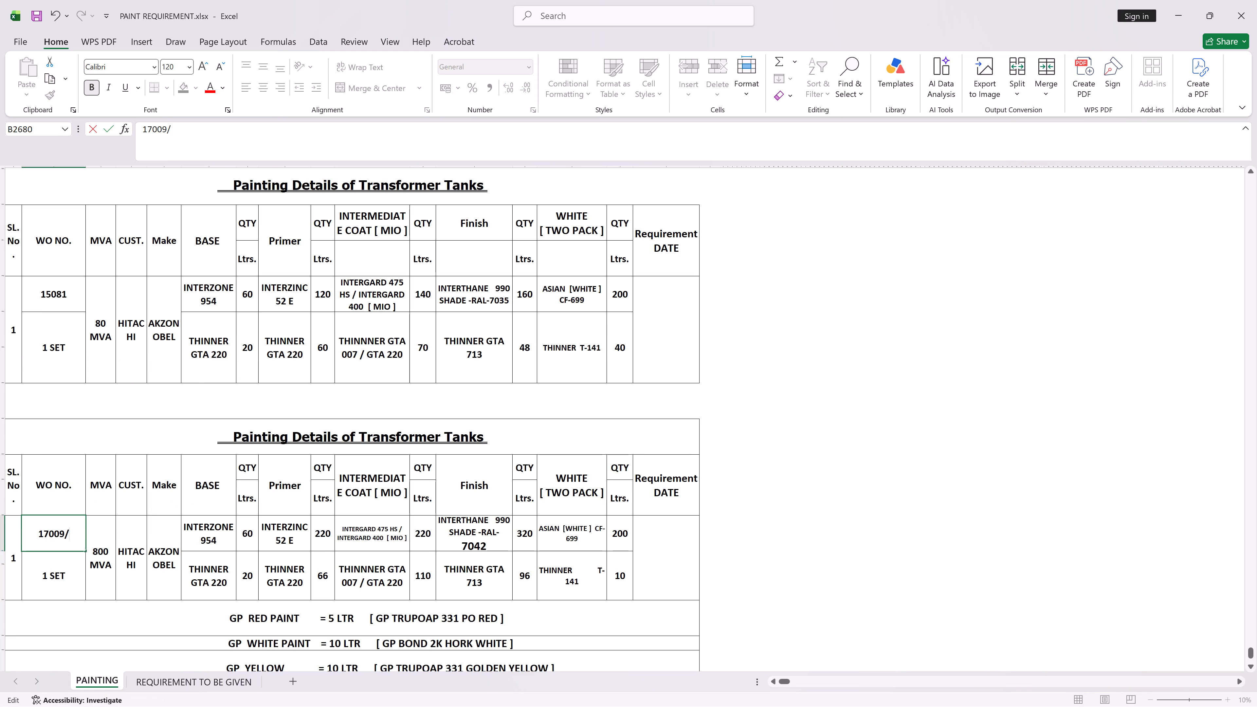
{"action": "type", "text": "11"}
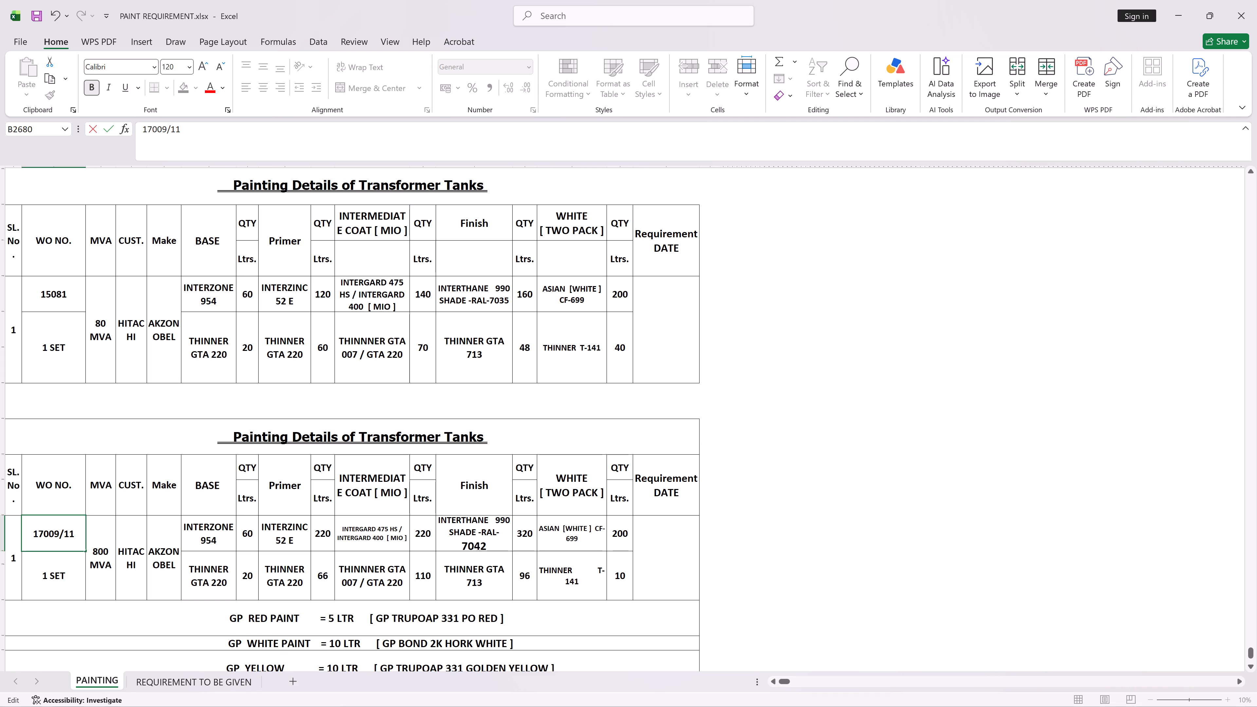
{"action": "scroll", "coordinate": [168, 706], "scroll_direction": "down", "scroll_amount": 2}
{"action": "scroll", "coordinate": [299, 604], "scroll_direction": "down", "scroll_amount": 2}
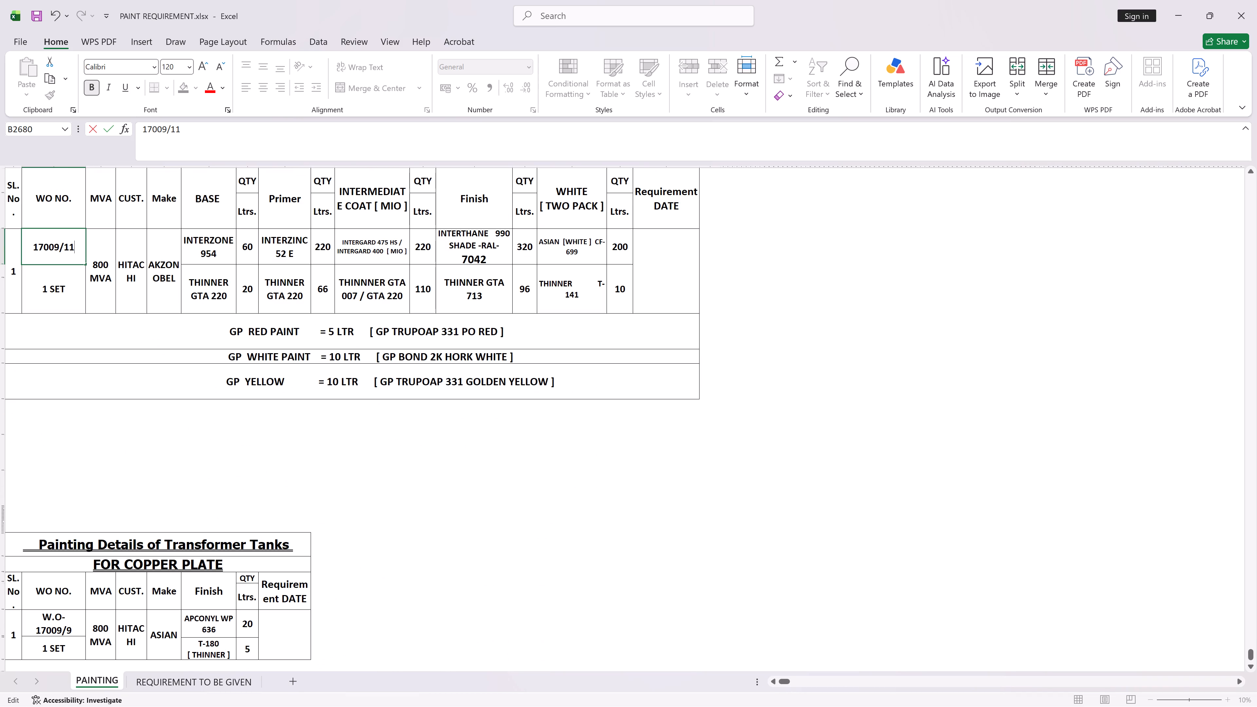
{"action": "scroll", "coordinate": [259, 499], "scroll_direction": "up", "scroll_amount": 3}
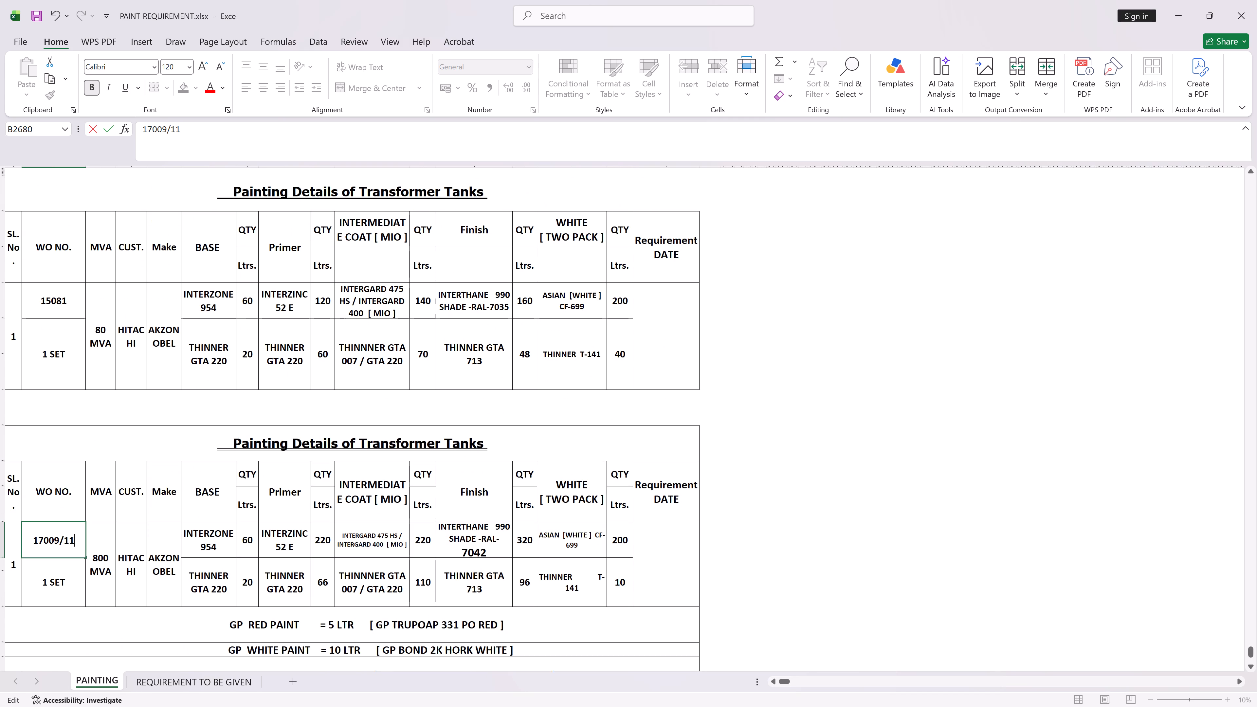
{"action": "key", "text": "ctrl+s"}
{"action": "key", "text": "ctrl+s"}
{"action": "key", "text": "ctrl+s"}
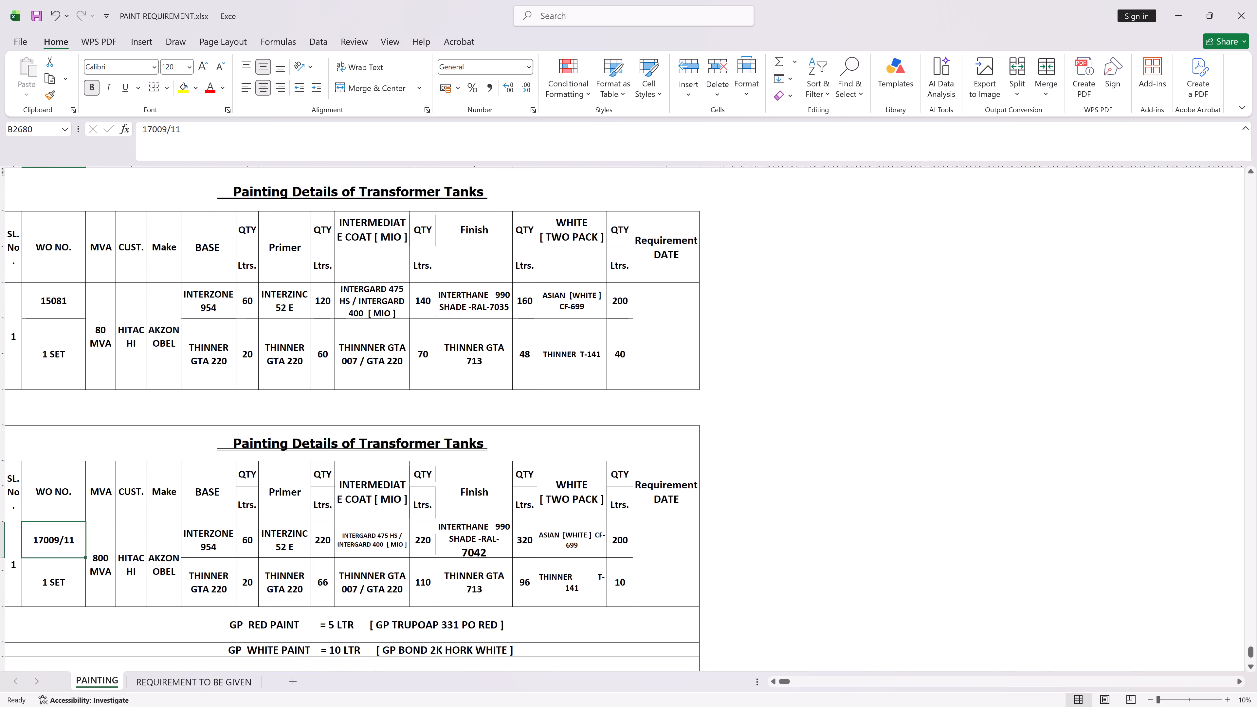
Select the whole 17009/11 painting table for printing, from its title down to the GP YELLOW row.
{"action": "left_click_drag", "start_coordinate": [17, 436], "coordinate": [352, 654]}
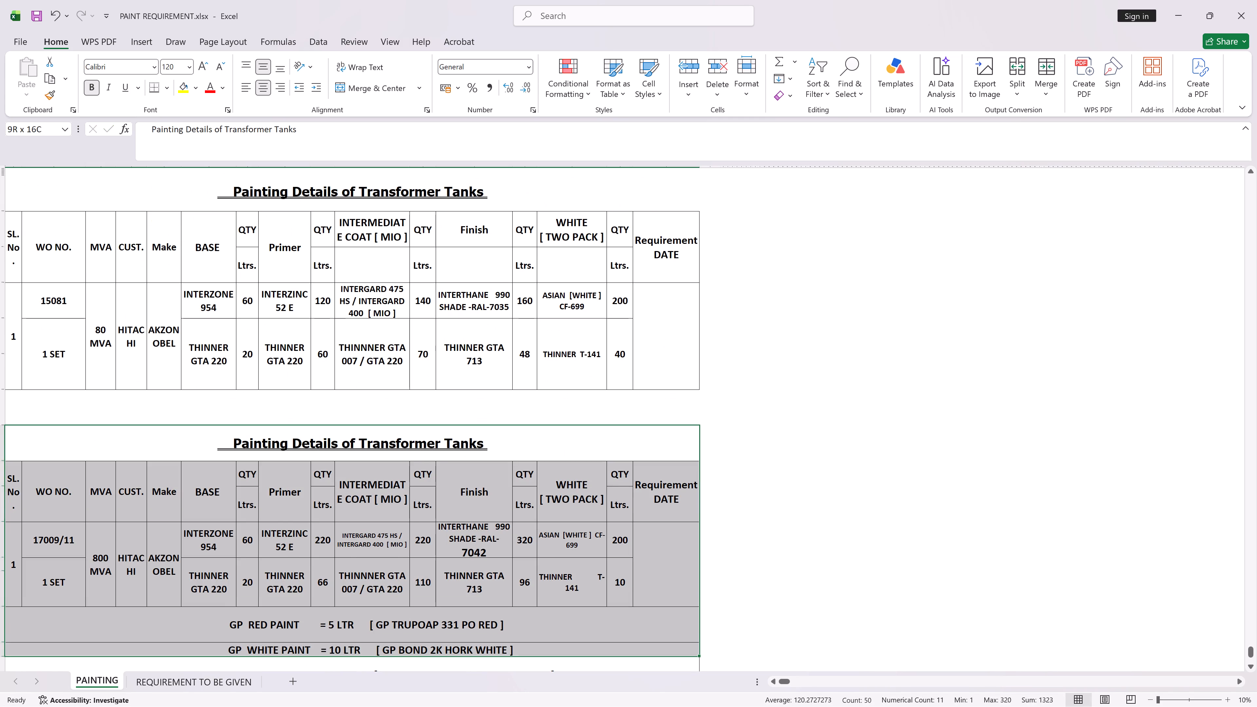
{"action": "left_click_drag", "start_coordinate": [352, 654], "coordinate": [349, 609]}
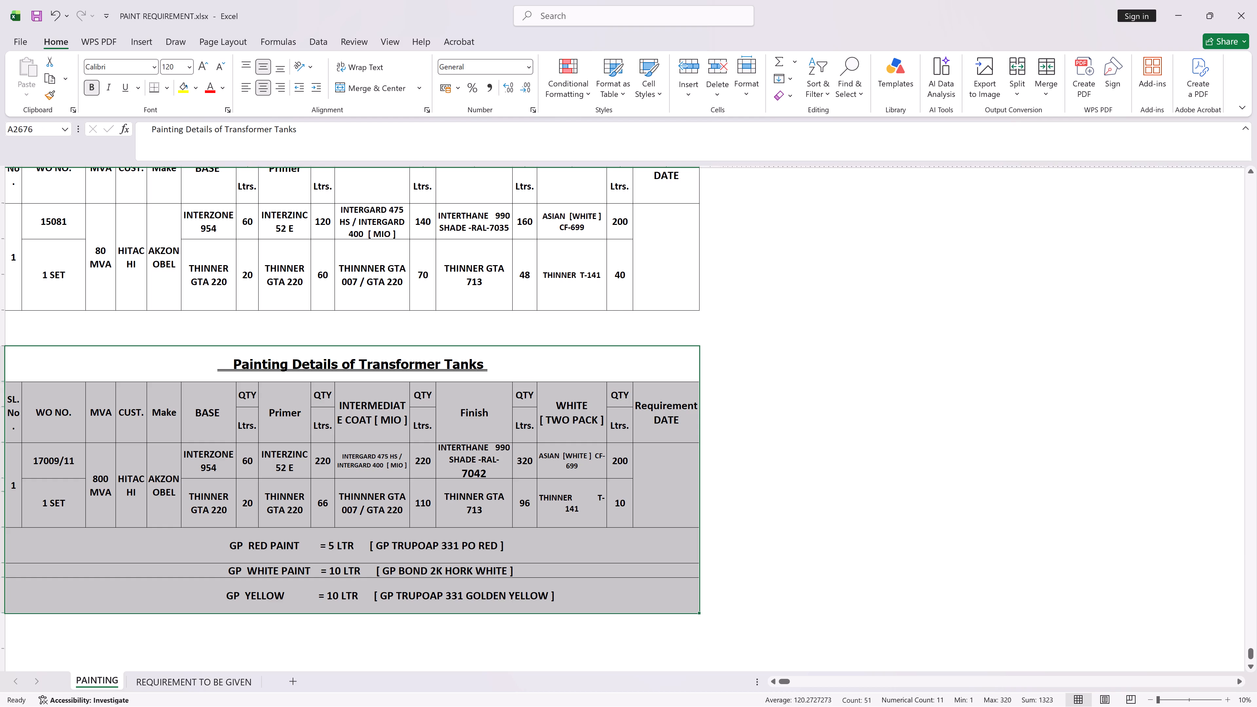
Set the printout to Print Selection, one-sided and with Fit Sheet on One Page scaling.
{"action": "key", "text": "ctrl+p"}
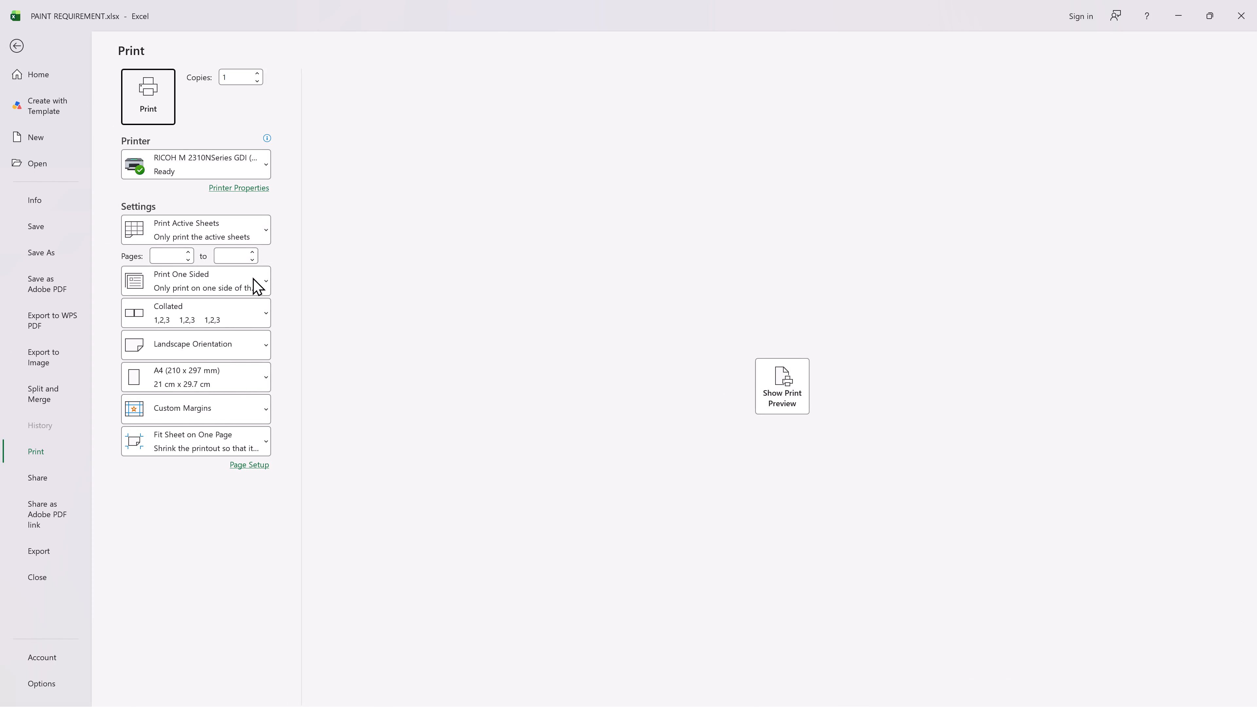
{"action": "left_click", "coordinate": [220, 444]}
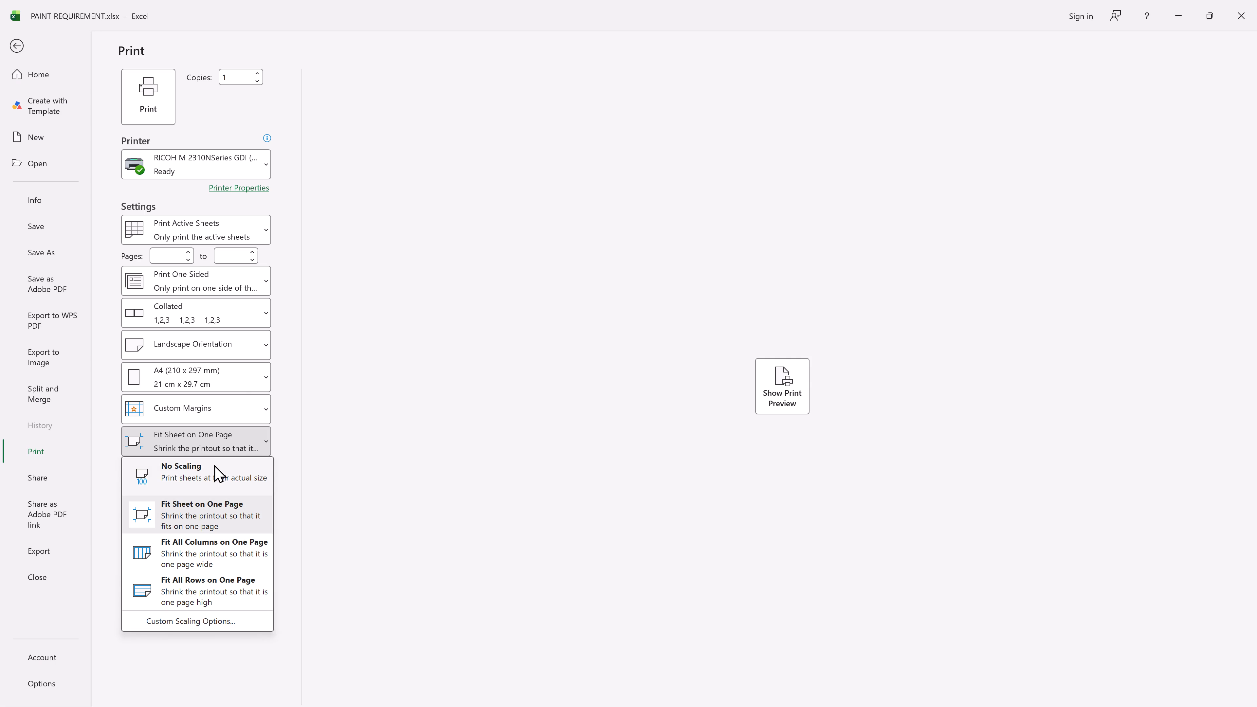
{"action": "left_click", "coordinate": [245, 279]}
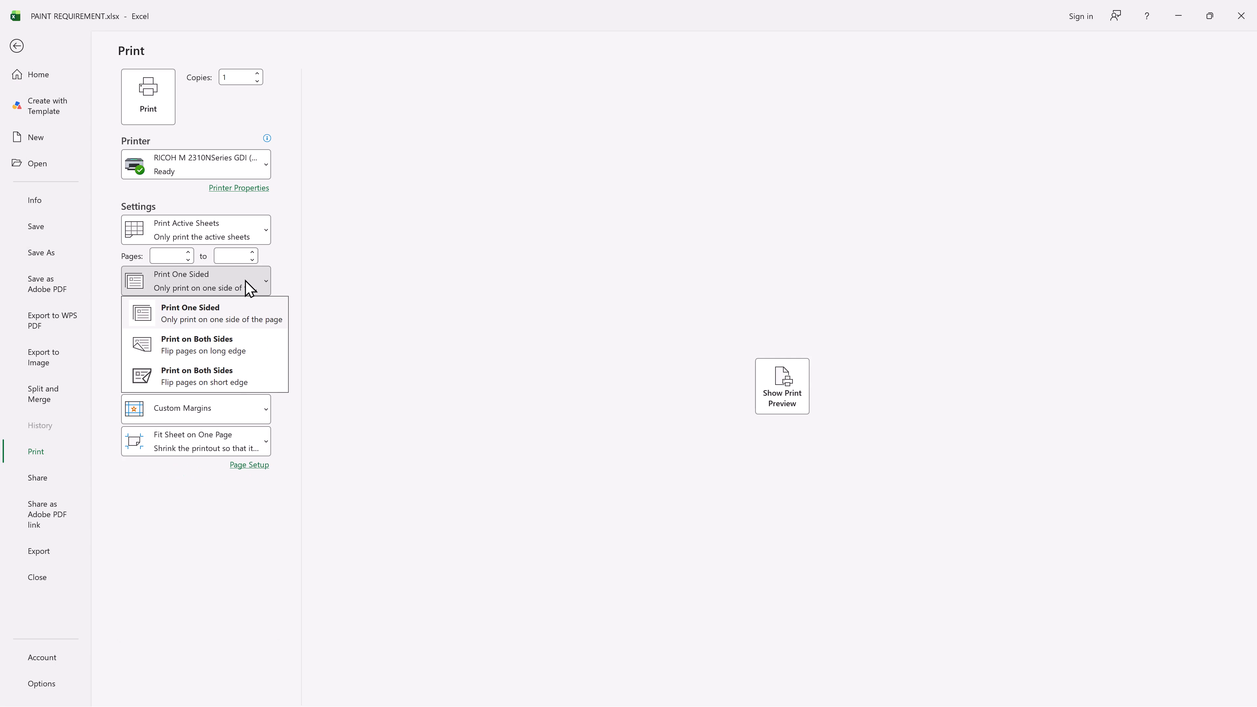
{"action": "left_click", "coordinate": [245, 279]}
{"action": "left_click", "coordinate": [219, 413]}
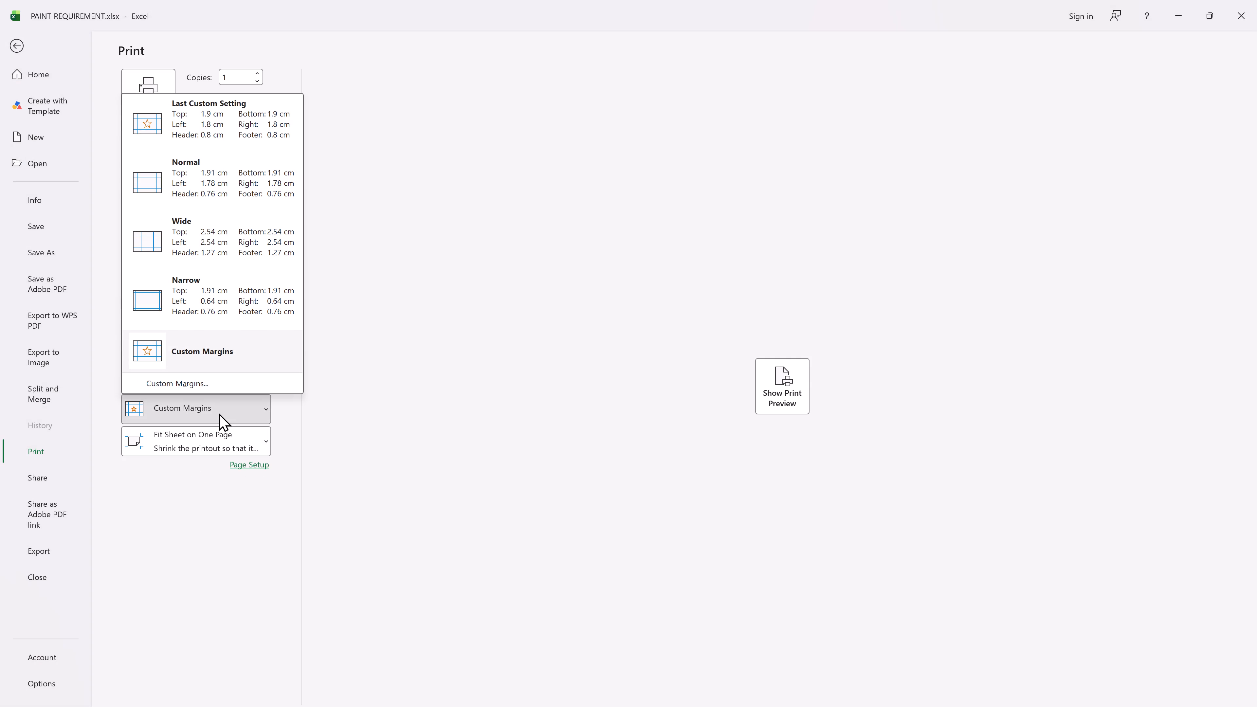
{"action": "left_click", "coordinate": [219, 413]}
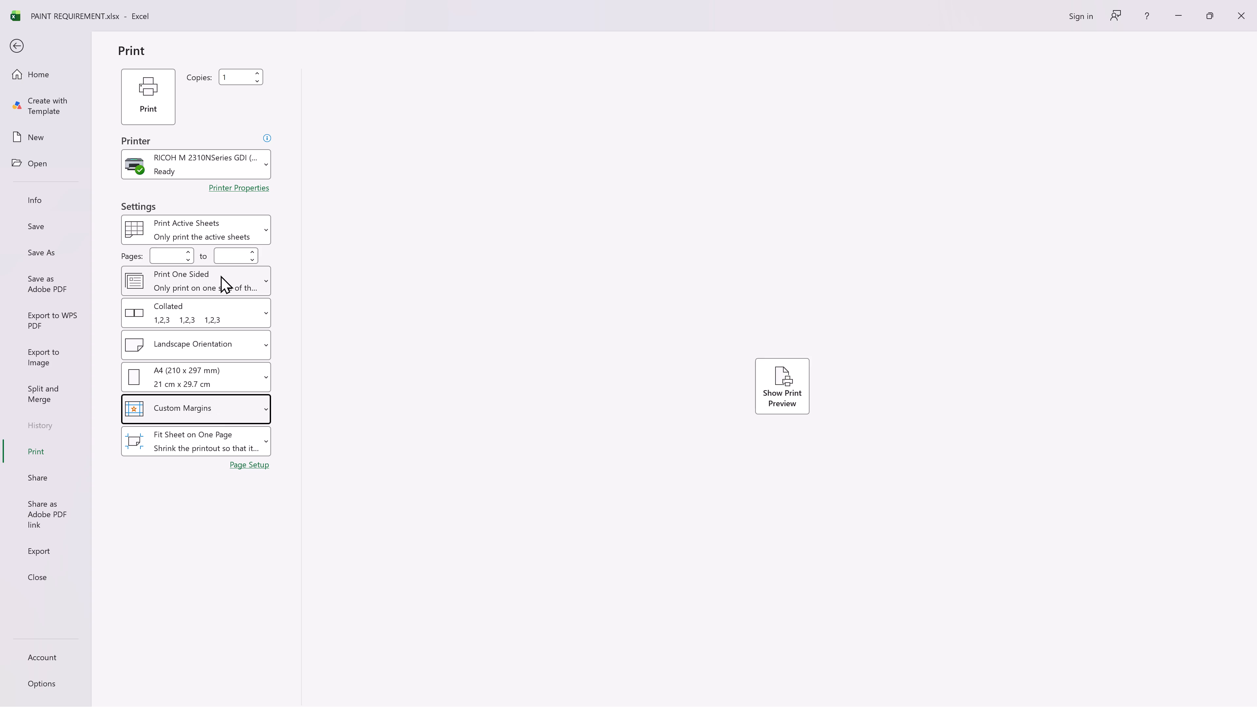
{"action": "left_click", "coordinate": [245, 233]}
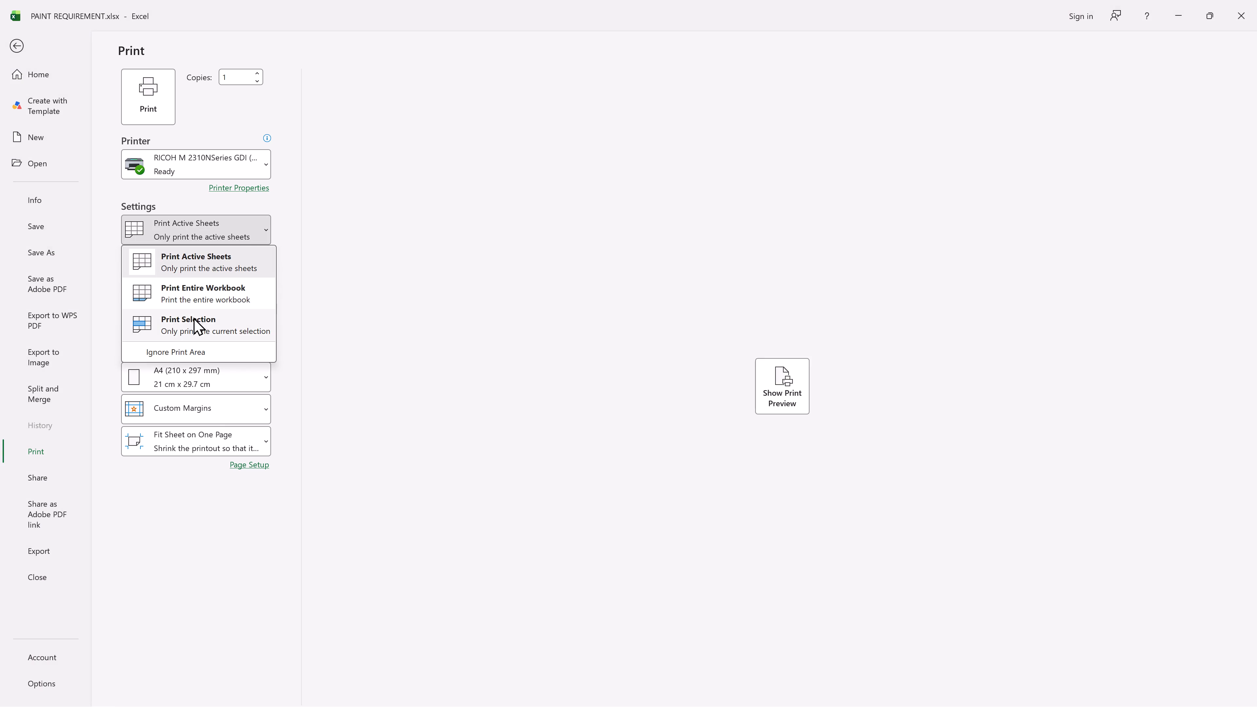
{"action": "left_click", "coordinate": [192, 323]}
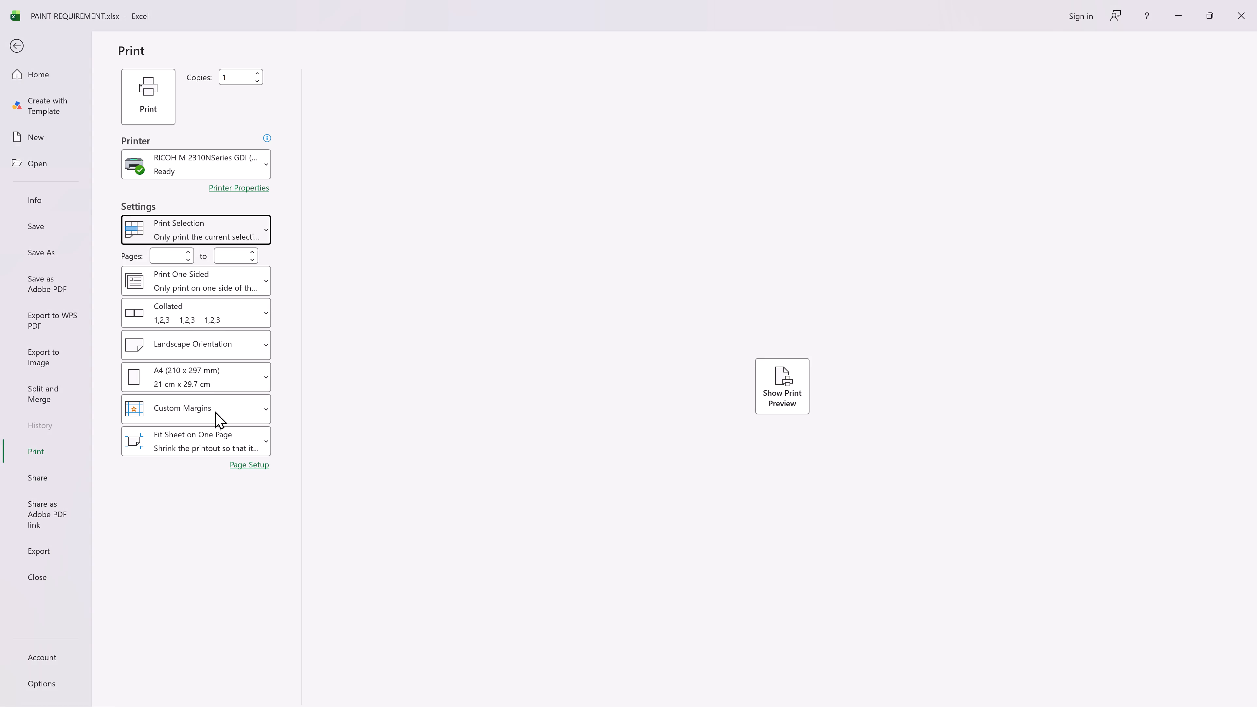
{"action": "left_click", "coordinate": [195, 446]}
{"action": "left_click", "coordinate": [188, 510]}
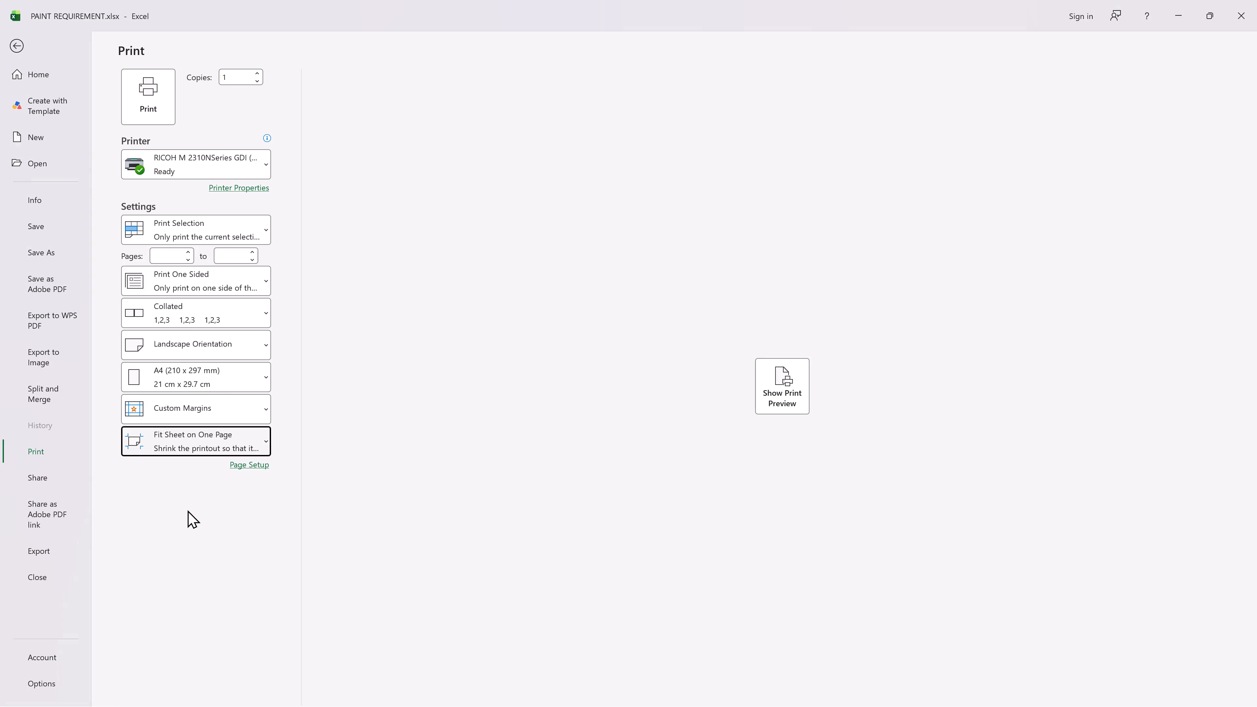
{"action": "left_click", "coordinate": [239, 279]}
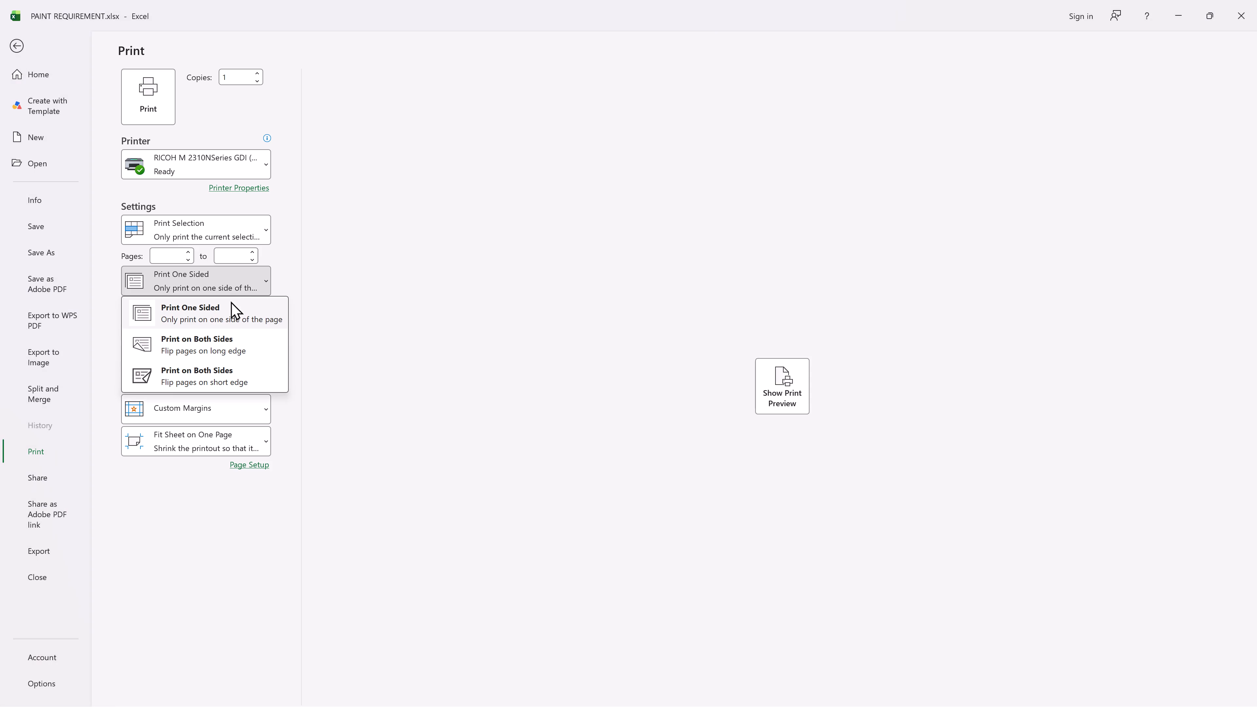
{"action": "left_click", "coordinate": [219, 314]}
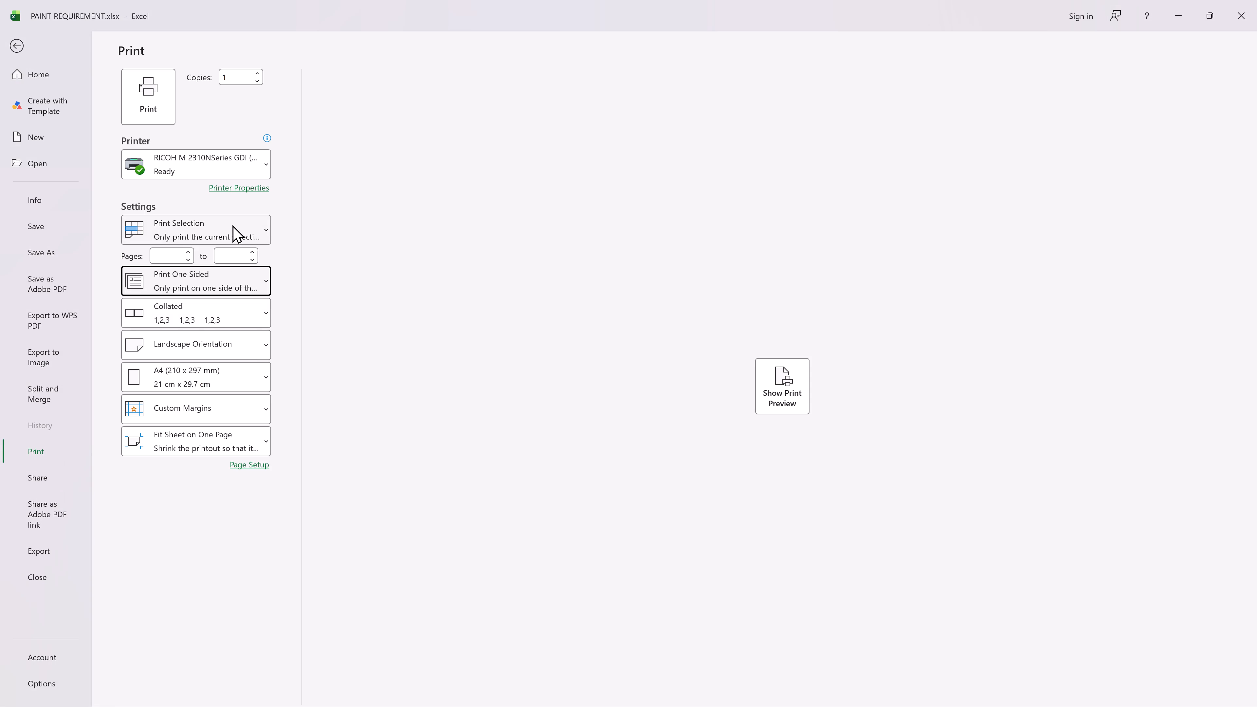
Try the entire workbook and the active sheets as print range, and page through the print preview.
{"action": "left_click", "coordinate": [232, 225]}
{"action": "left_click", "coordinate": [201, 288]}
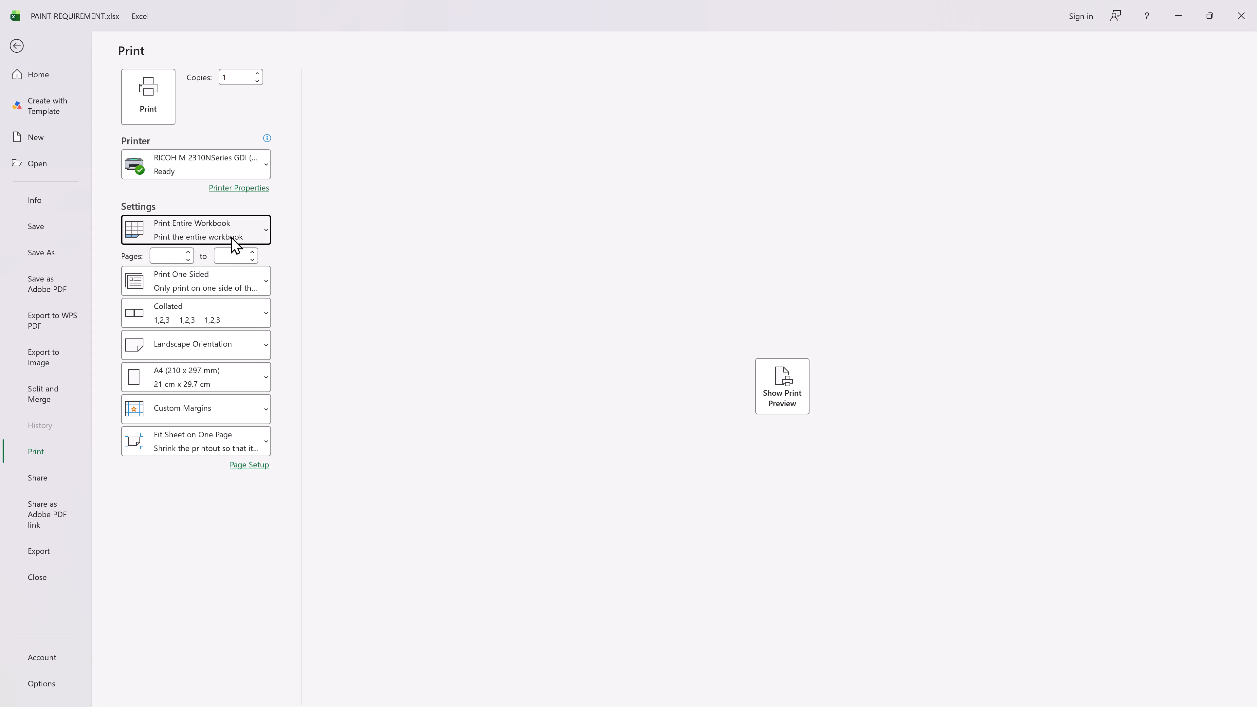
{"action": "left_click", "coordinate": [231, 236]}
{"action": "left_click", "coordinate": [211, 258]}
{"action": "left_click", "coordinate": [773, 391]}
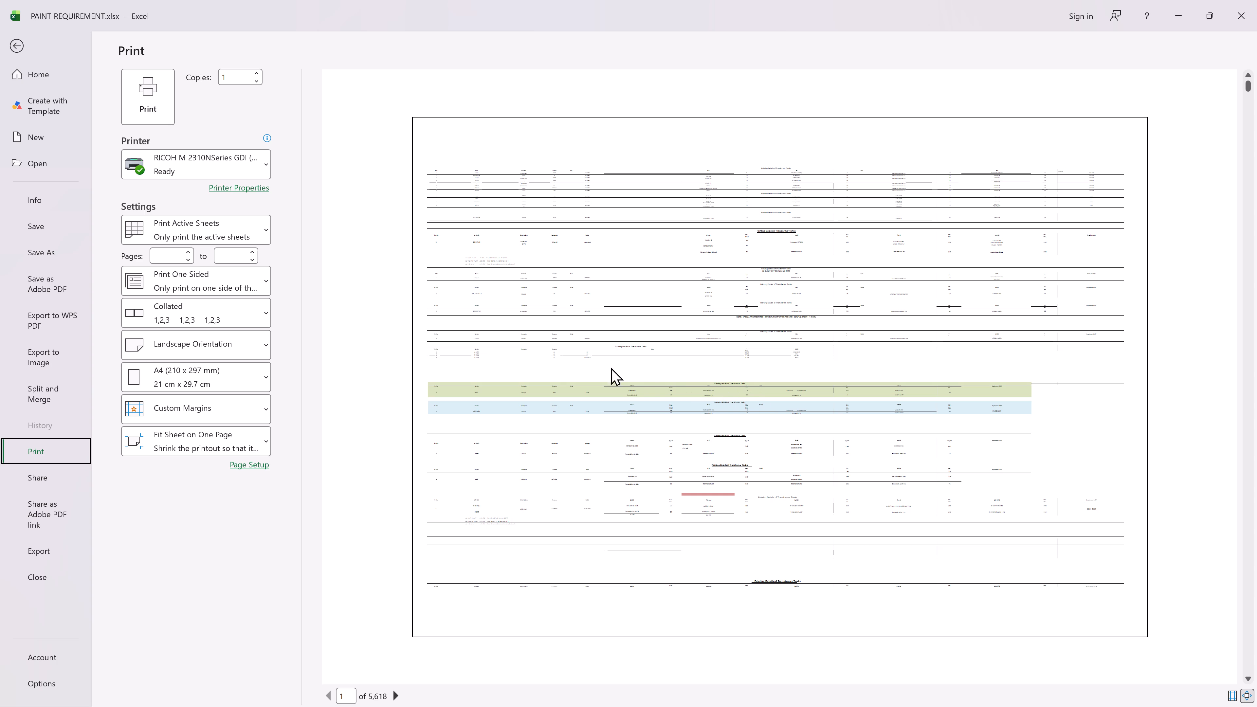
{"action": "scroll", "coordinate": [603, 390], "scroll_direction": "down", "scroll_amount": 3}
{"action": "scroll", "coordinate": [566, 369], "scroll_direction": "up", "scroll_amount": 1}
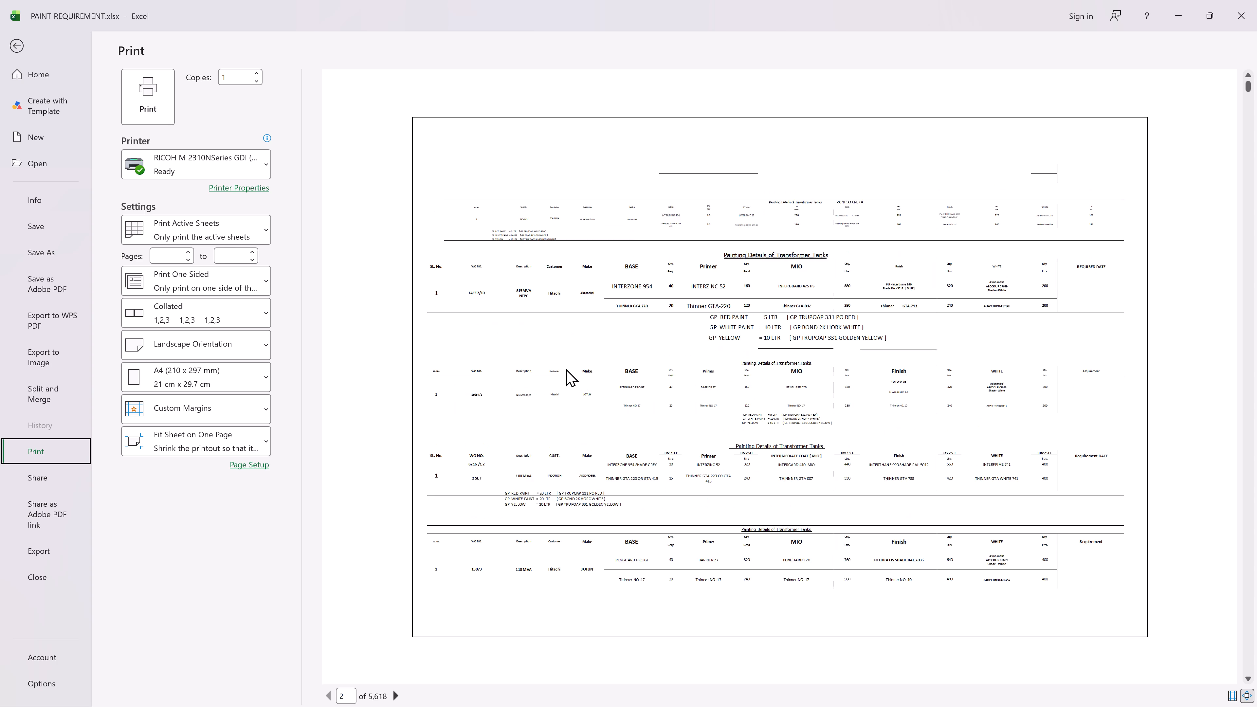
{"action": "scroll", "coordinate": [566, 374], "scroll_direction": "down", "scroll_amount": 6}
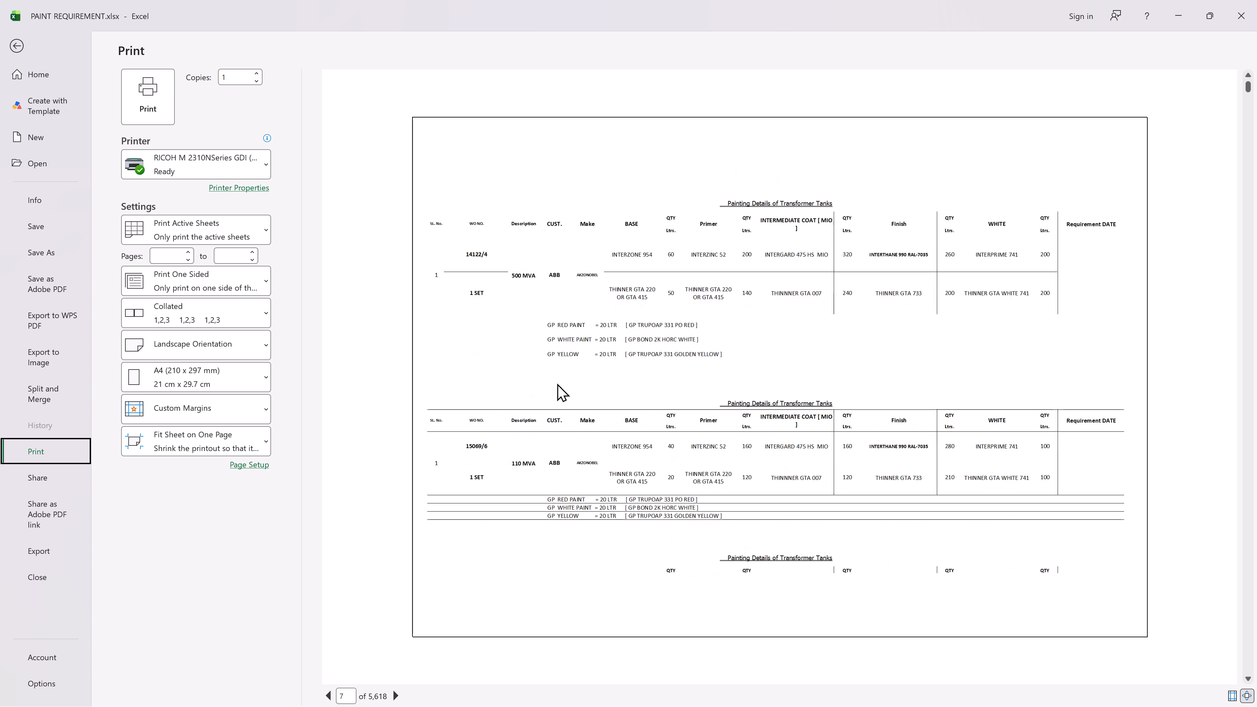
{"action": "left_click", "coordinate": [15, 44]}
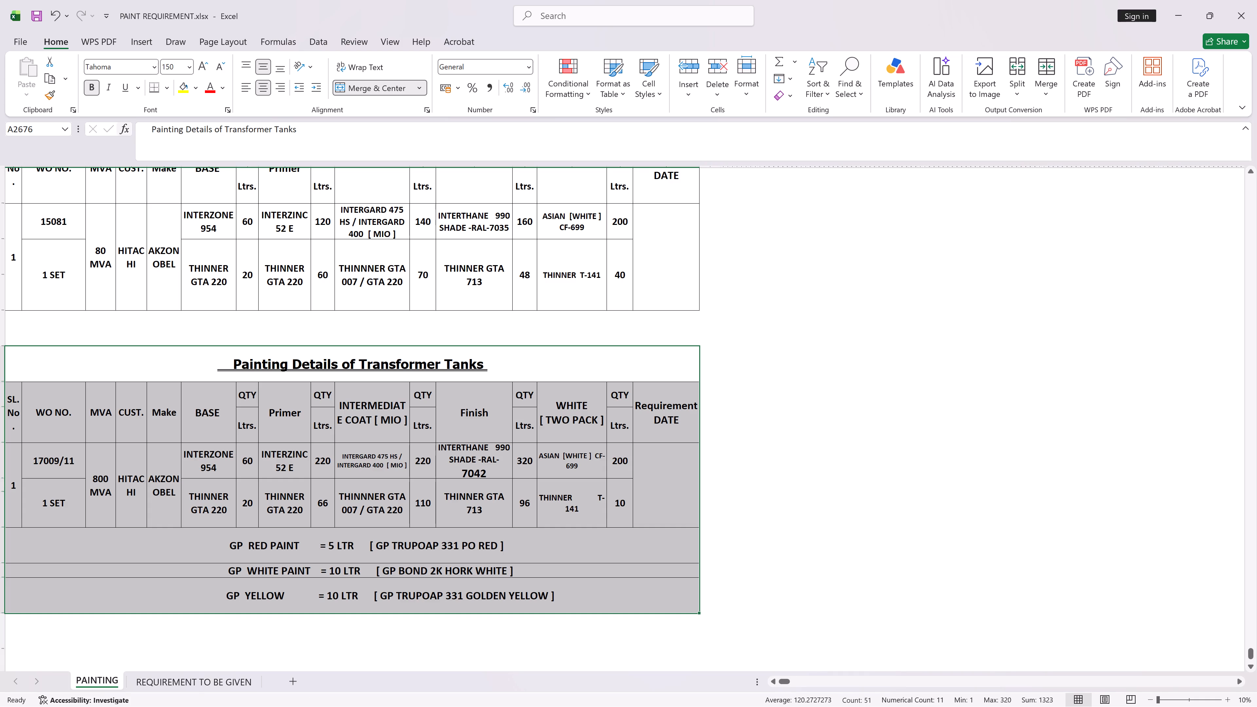
Save the paint requirement workbook.
{"action": "key", "text": "ctrl+s"}
{"action": "key", "text": "ctrl+s"}
Set the printout to portrait orientation with Normal margins.
{"action": "key", "text": "ctrl+p"}
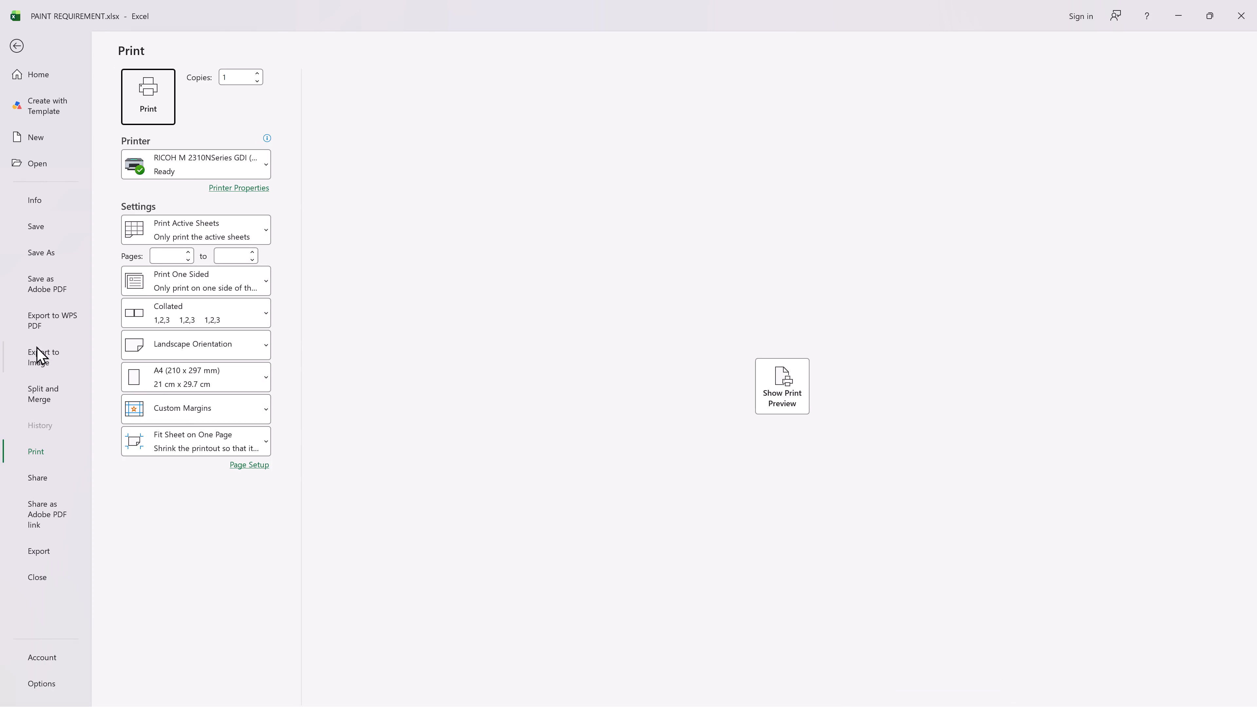
{"action": "left_click", "coordinate": [203, 346]}
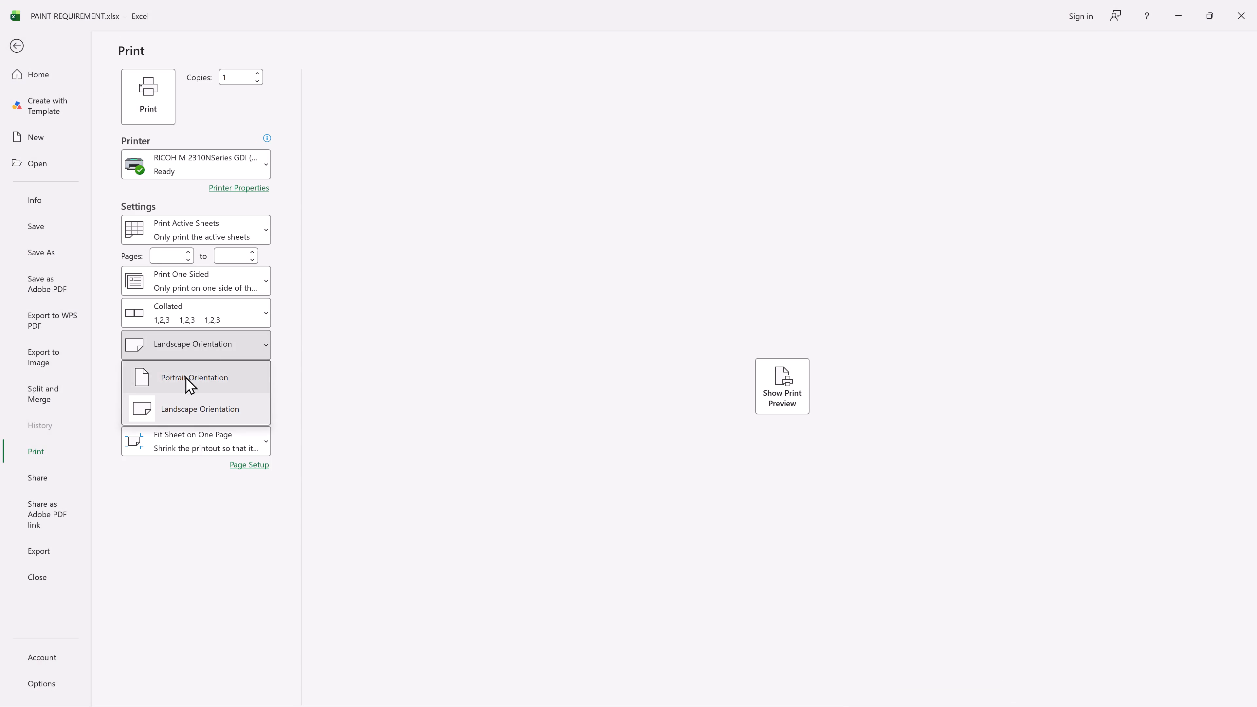
{"action": "left_click", "coordinate": [185, 376]}
{"action": "left_click", "coordinate": [195, 409]}
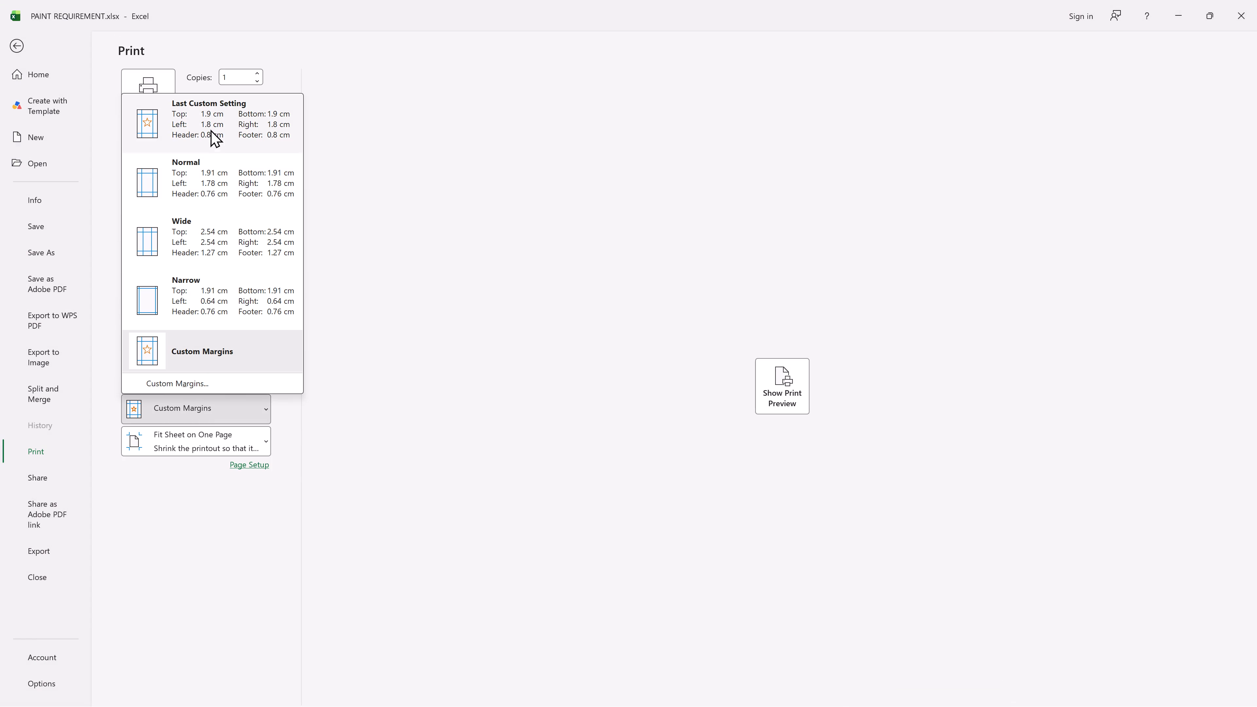
{"action": "left_click", "coordinate": [213, 174]}
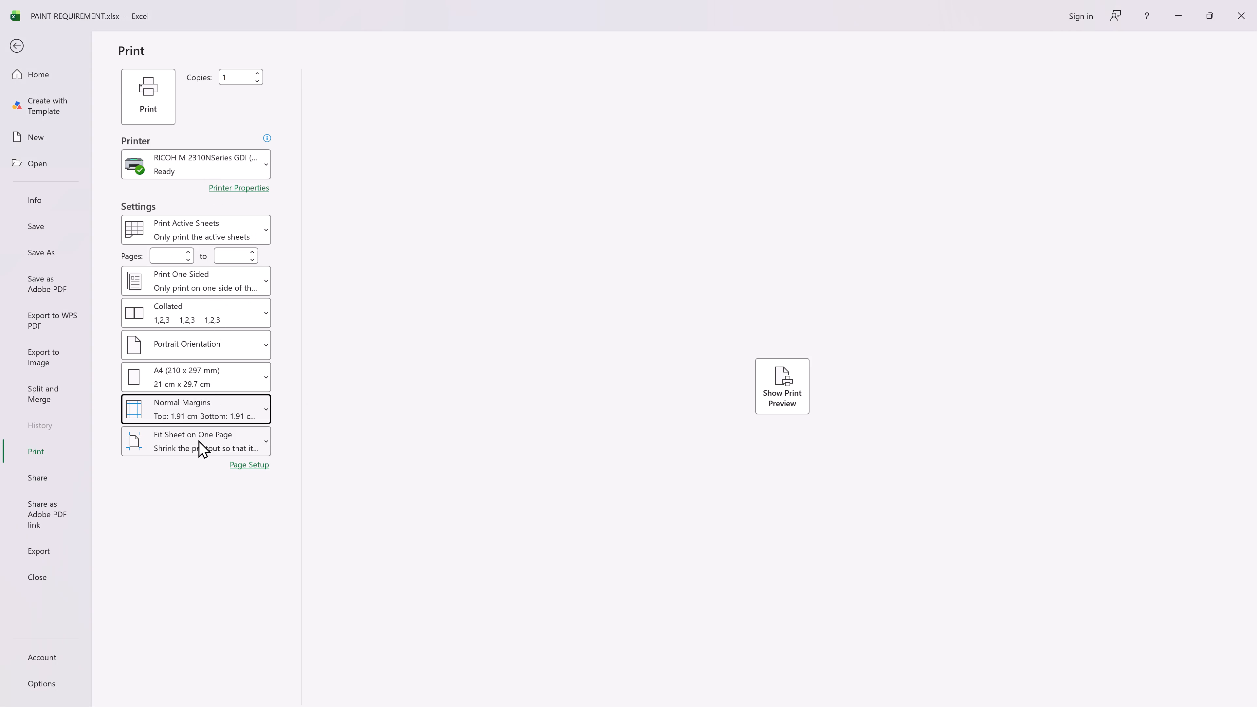
Try the available page scaling options and settle on Fit All Rows on One Page.
{"action": "left_click", "coordinate": [198, 440]}
{"action": "left_click", "coordinate": [199, 472]}
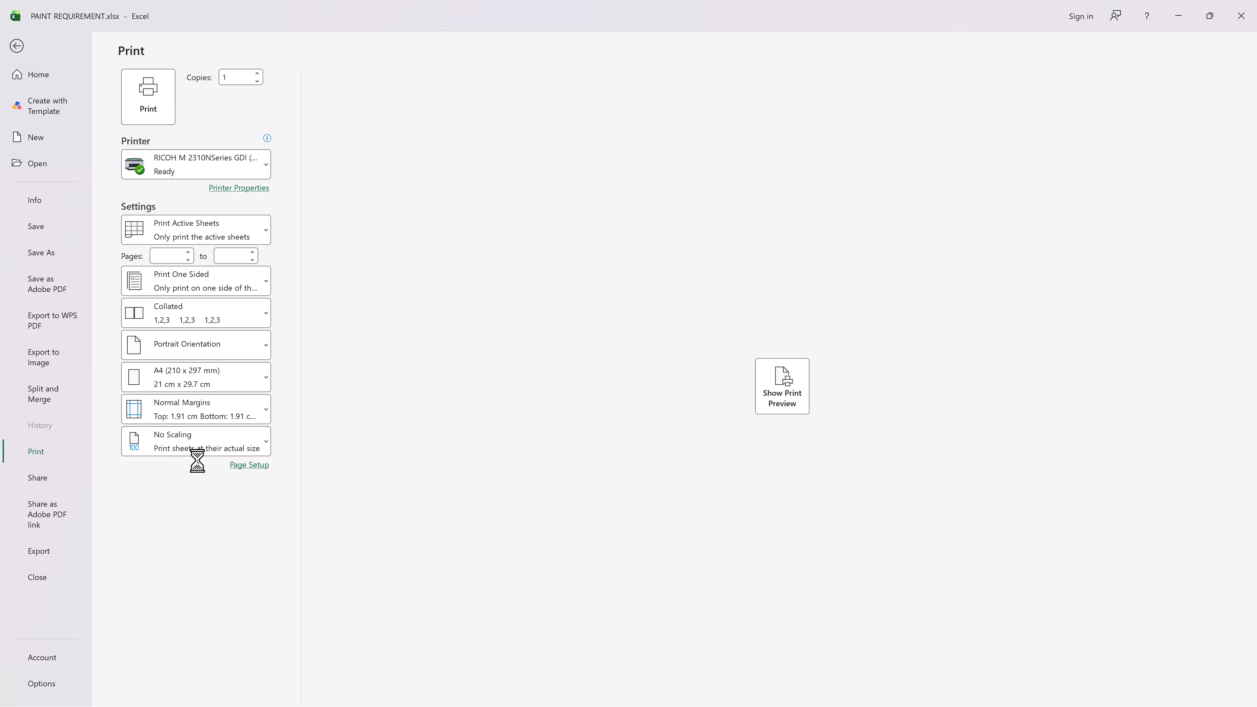
{"action": "left_click", "coordinate": [196, 440]}
{"action": "left_click", "coordinate": [182, 520]}
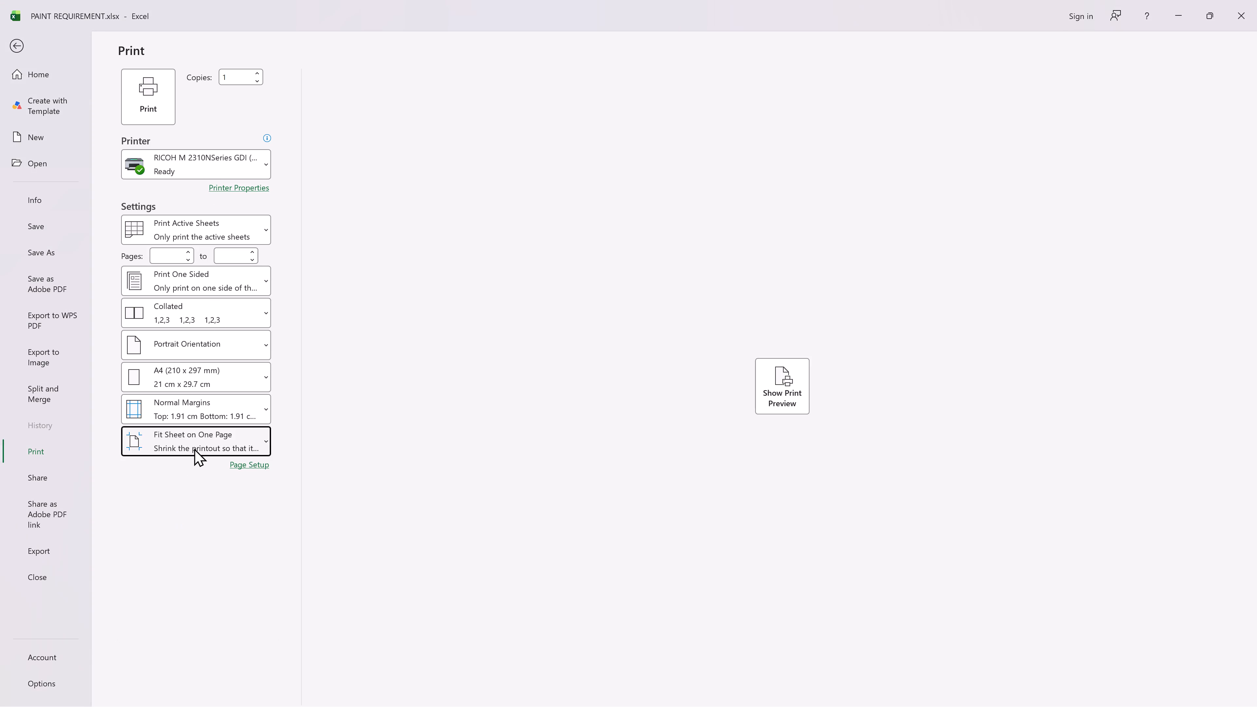
{"action": "left_click", "coordinate": [195, 446]}
{"action": "left_click", "coordinate": [181, 557]}
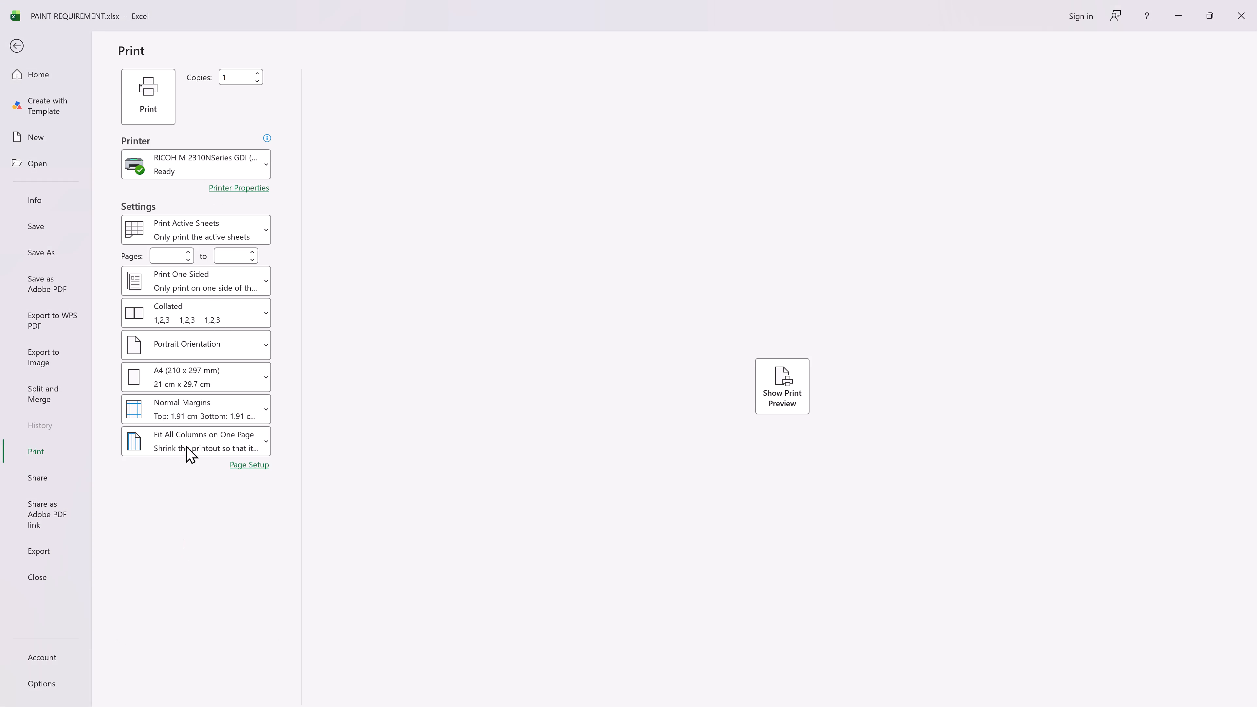
{"action": "left_click", "coordinate": [186, 445]}
{"action": "left_click", "coordinate": [171, 595]}
{"action": "left_click", "coordinate": [198, 439]}
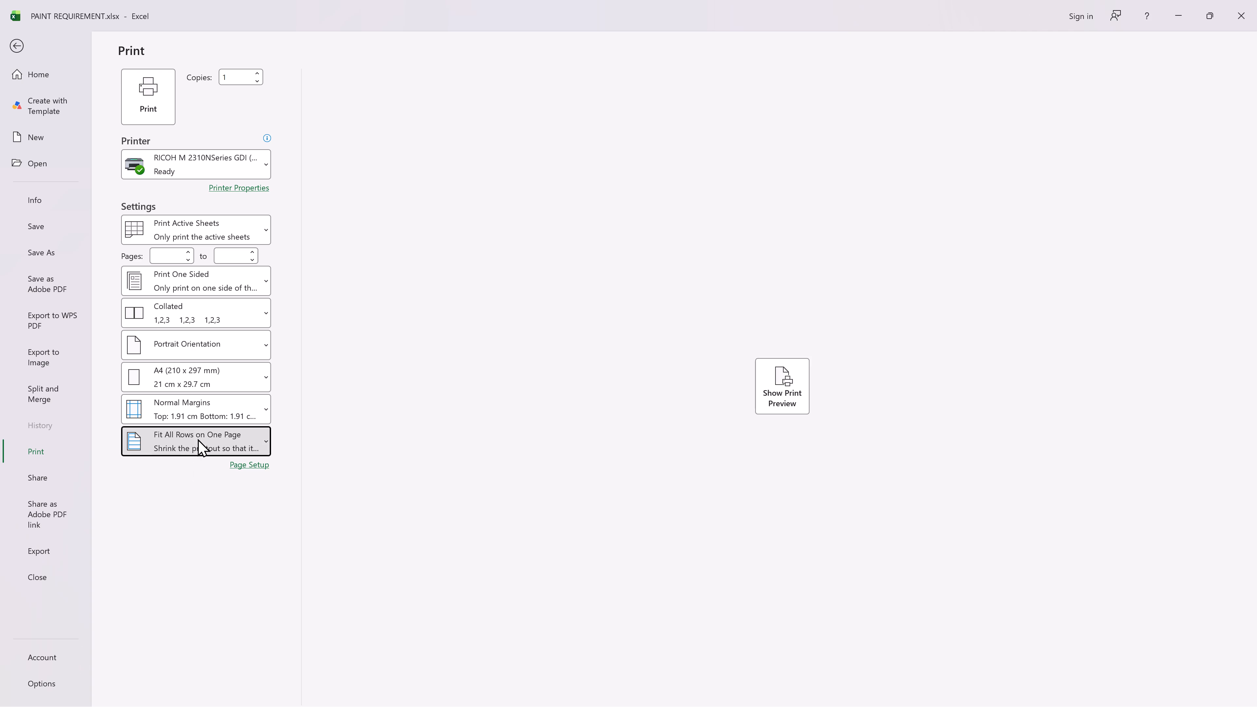
{"action": "left_click", "coordinate": [184, 622]}
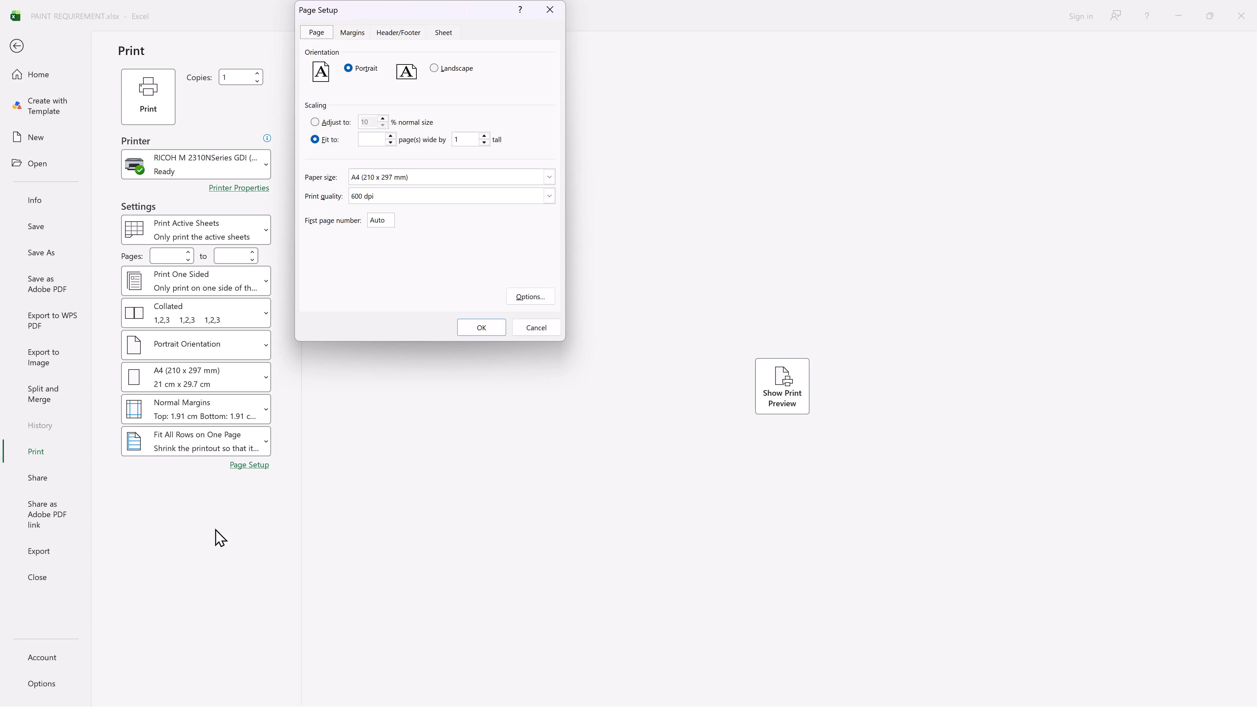
{"action": "left_click", "coordinate": [538, 330]}
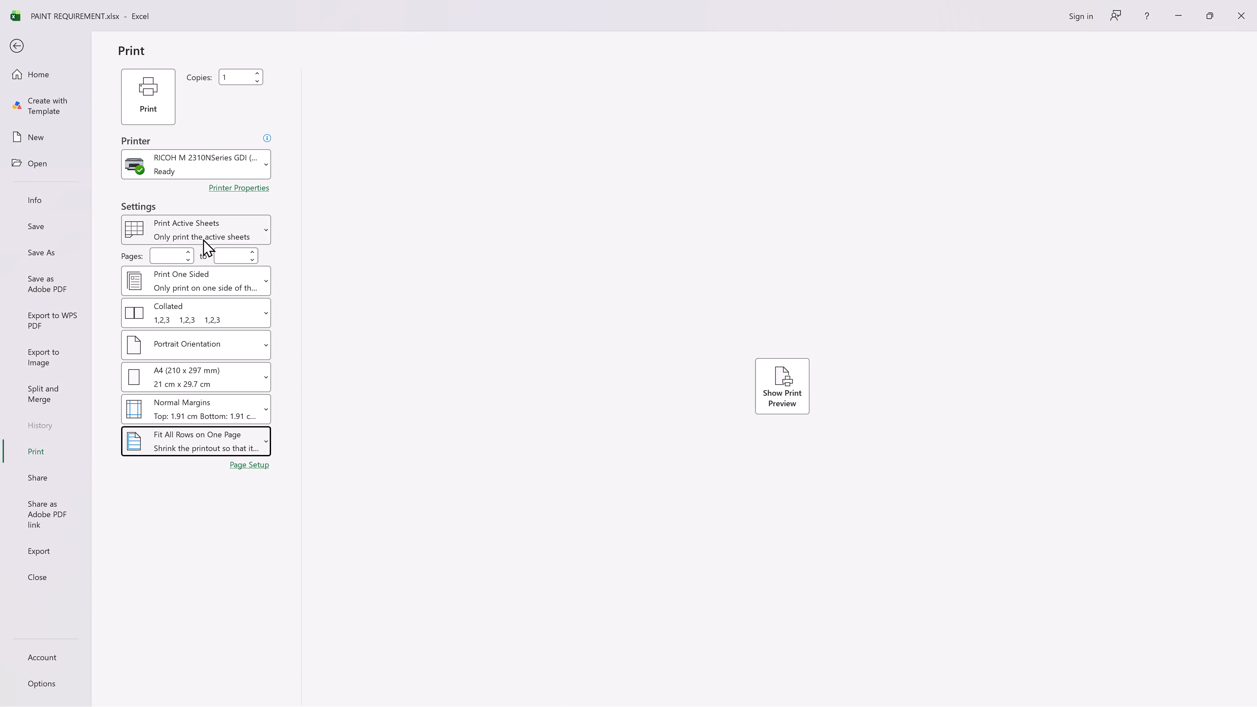
Restrict the printout to the selected 17009/11 painting table with Print Selection.
{"action": "left_click", "coordinate": [199, 234]}
{"action": "left_click", "coordinate": [193, 259]}
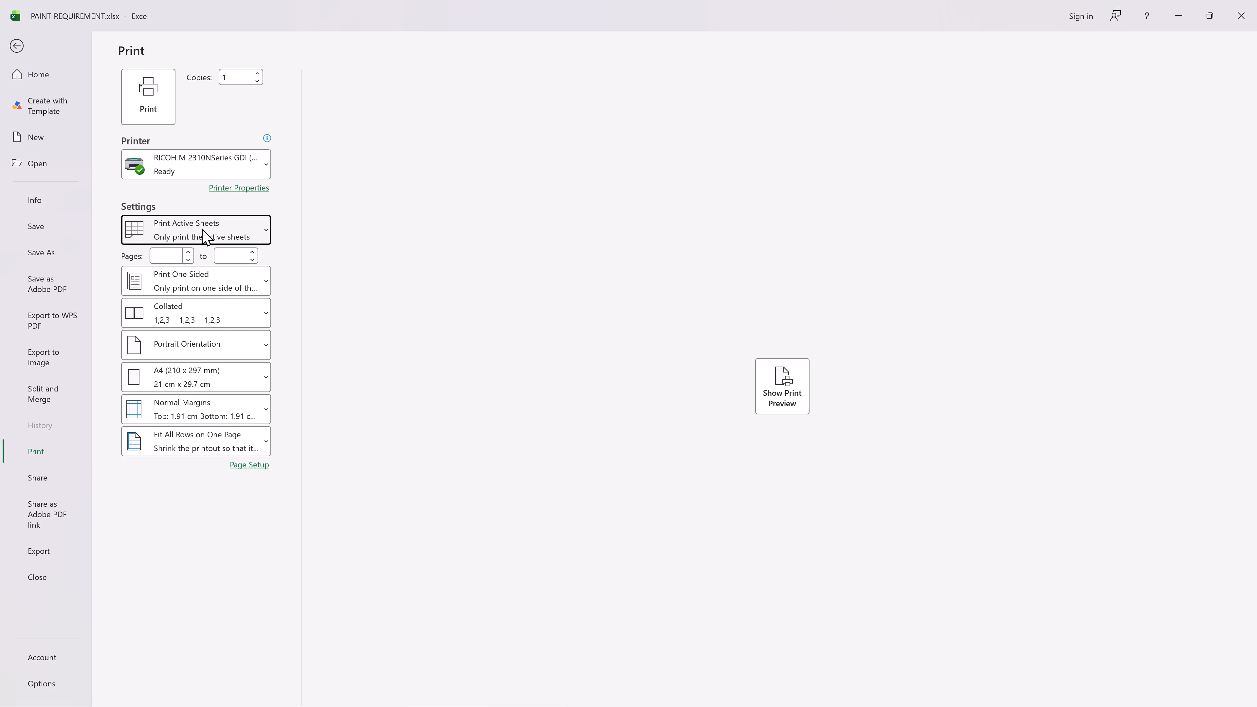
{"action": "left_click", "coordinate": [202, 227]}
{"action": "left_click", "coordinate": [205, 318]}
Switch the printout to landscape orientation on A4 paper and preview the 17009/11 painting table's pages.
{"action": "left_click", "coordinate": [211, 347]}
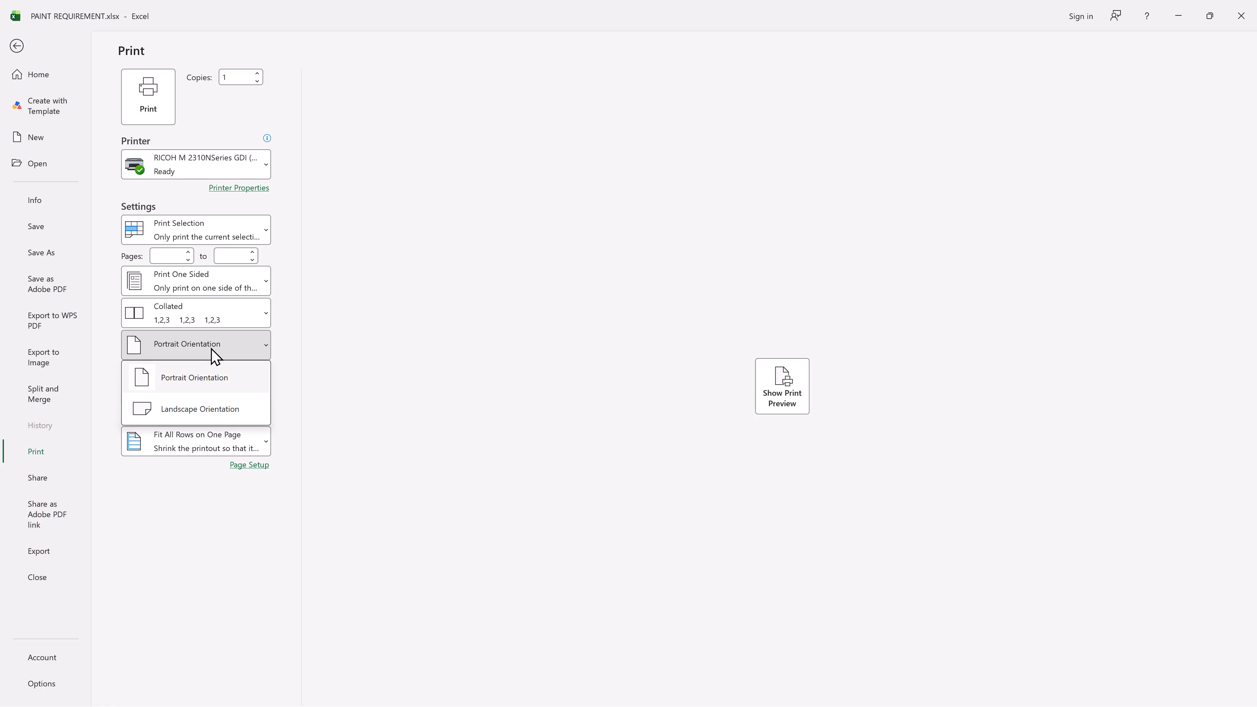
{"action": "left_click", "coordinate": [205, 414]}
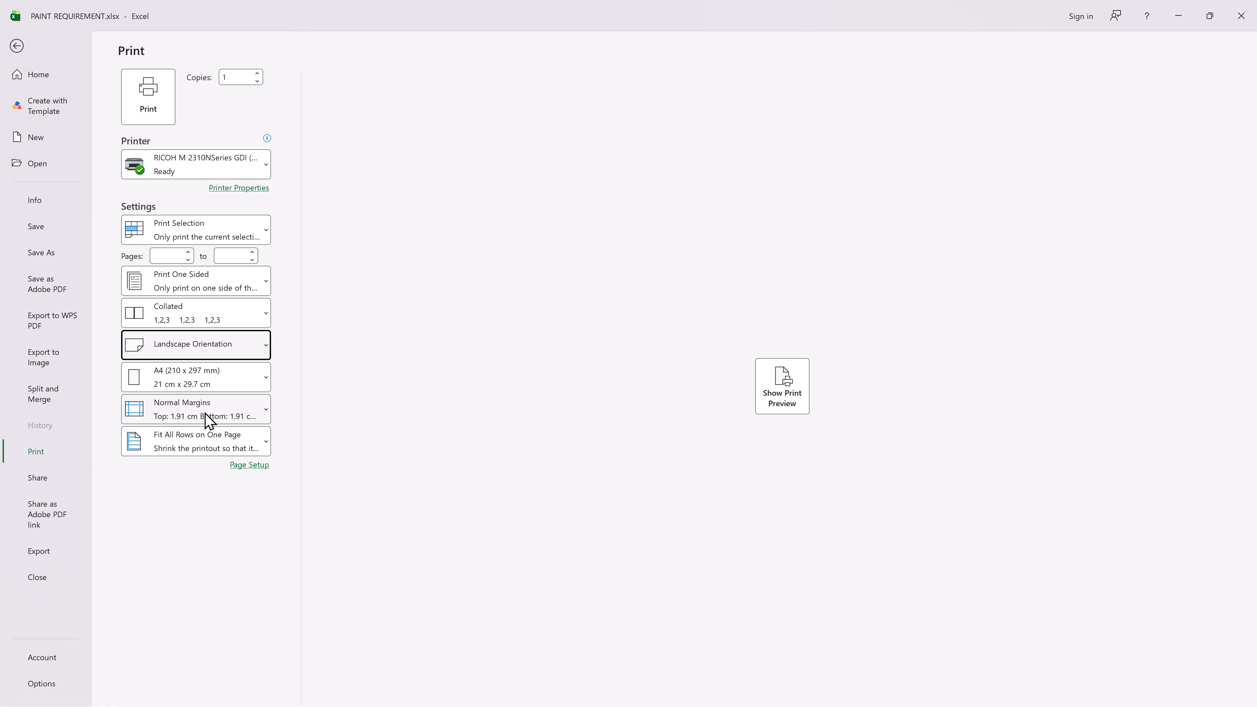
{"action": "left_click", "coordinate": [203, 373]}
{"action": "left_click", "coordinate": [202, 382]}
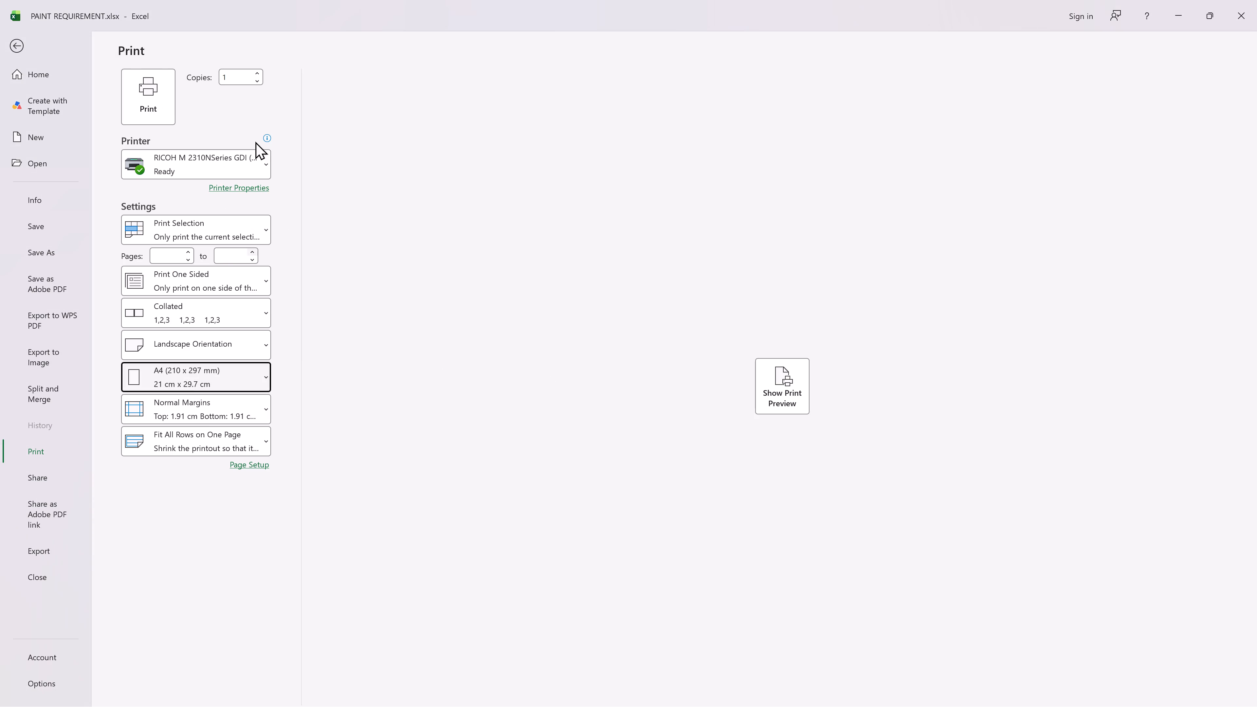
{"action": "left_click", "coordinate": [774, 394]}
{"action": "scroll", "coordinate": [659, 480], "scroll_direction": "down", "scroll_amount": 2}
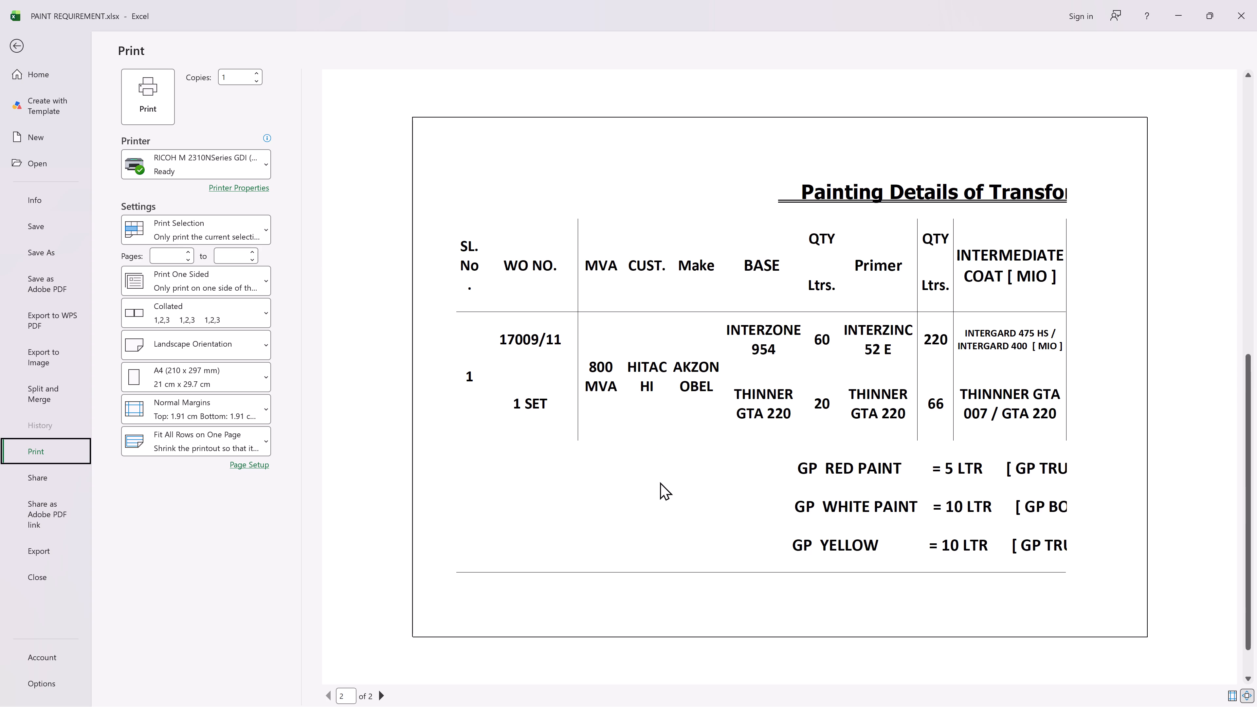
Try the printout with No Scaling, and settle on Fit Sheet on One Page for the 17009/11 painting table.
{"action": "scroll", "coordinate": [660, 482], "scroll_direction": "down", "scroll_amount": 2}
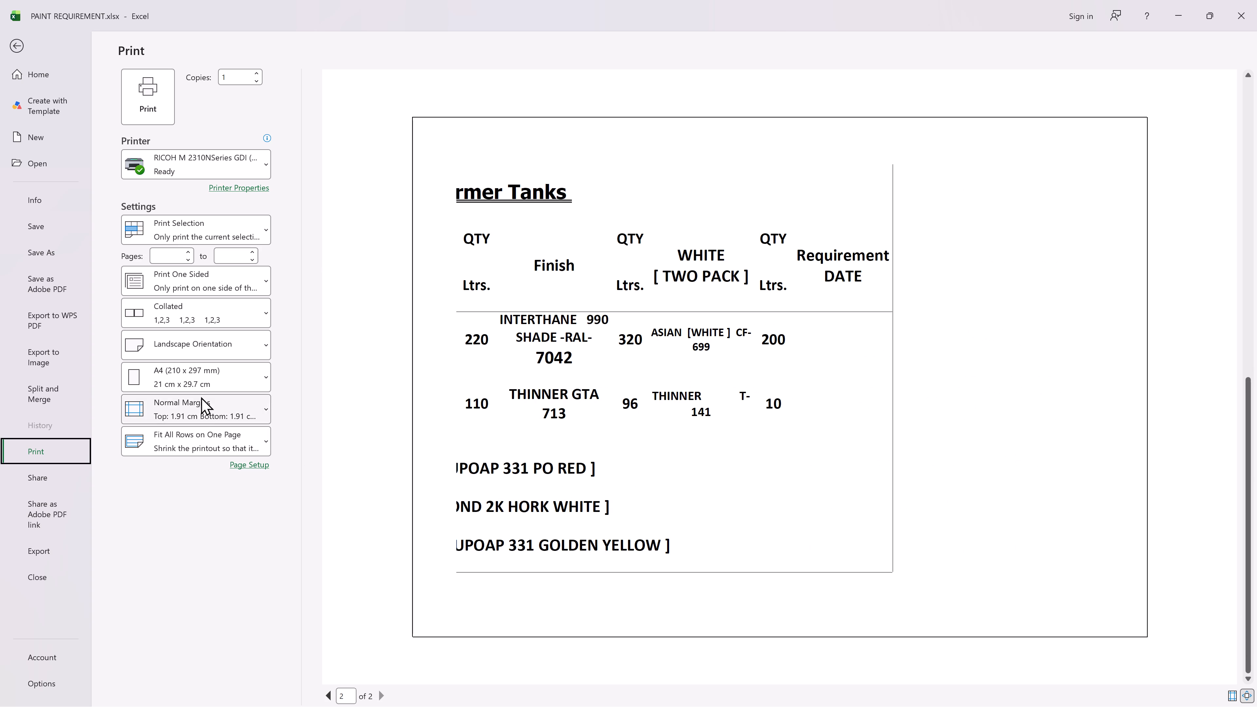
{"action": "left_click", "coordinate": [210, 442]}
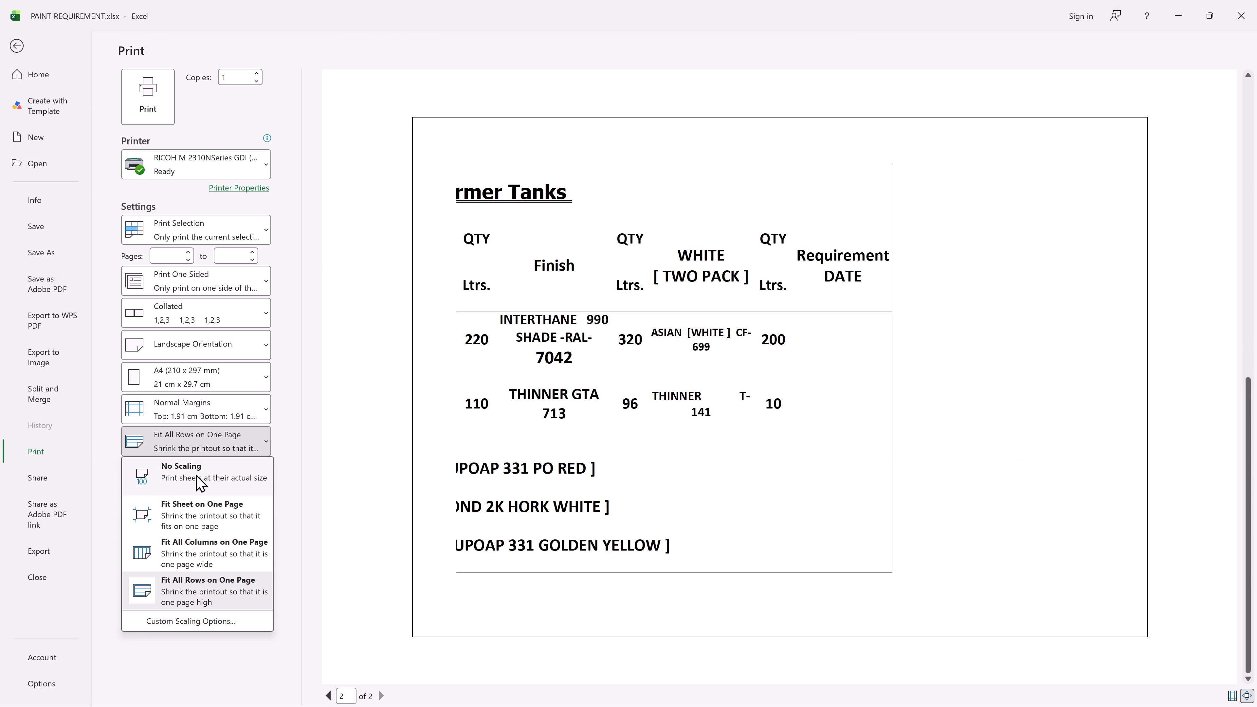
{"action": "left_click", "coordinate": [196, 474]}
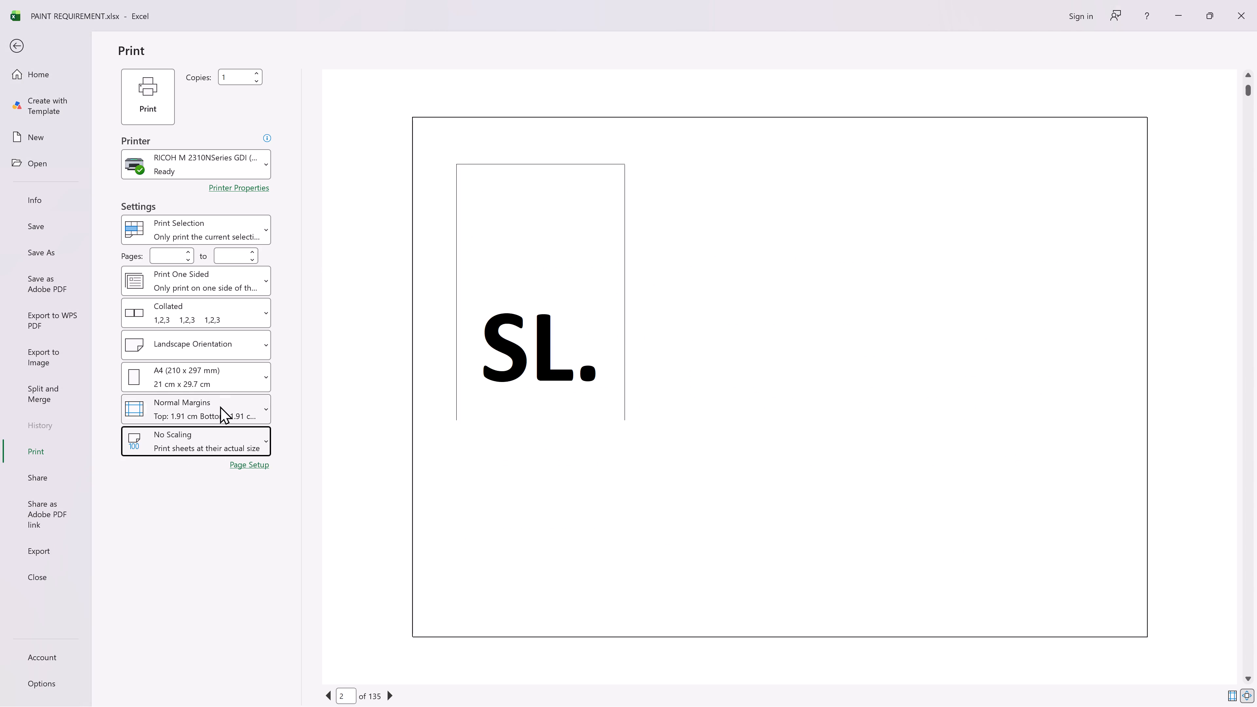
{"action": "left_click", "coordinate": [207, 433]}
{"action": "left_click", "coordinate": [182, 517]}
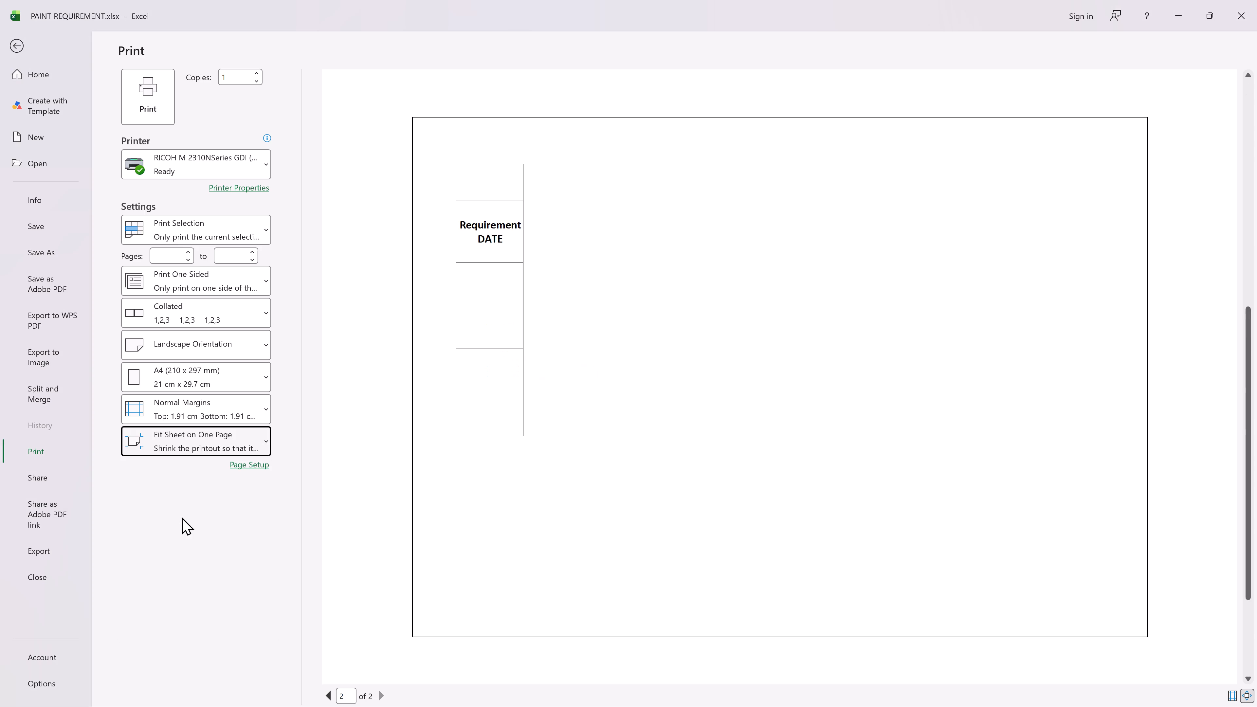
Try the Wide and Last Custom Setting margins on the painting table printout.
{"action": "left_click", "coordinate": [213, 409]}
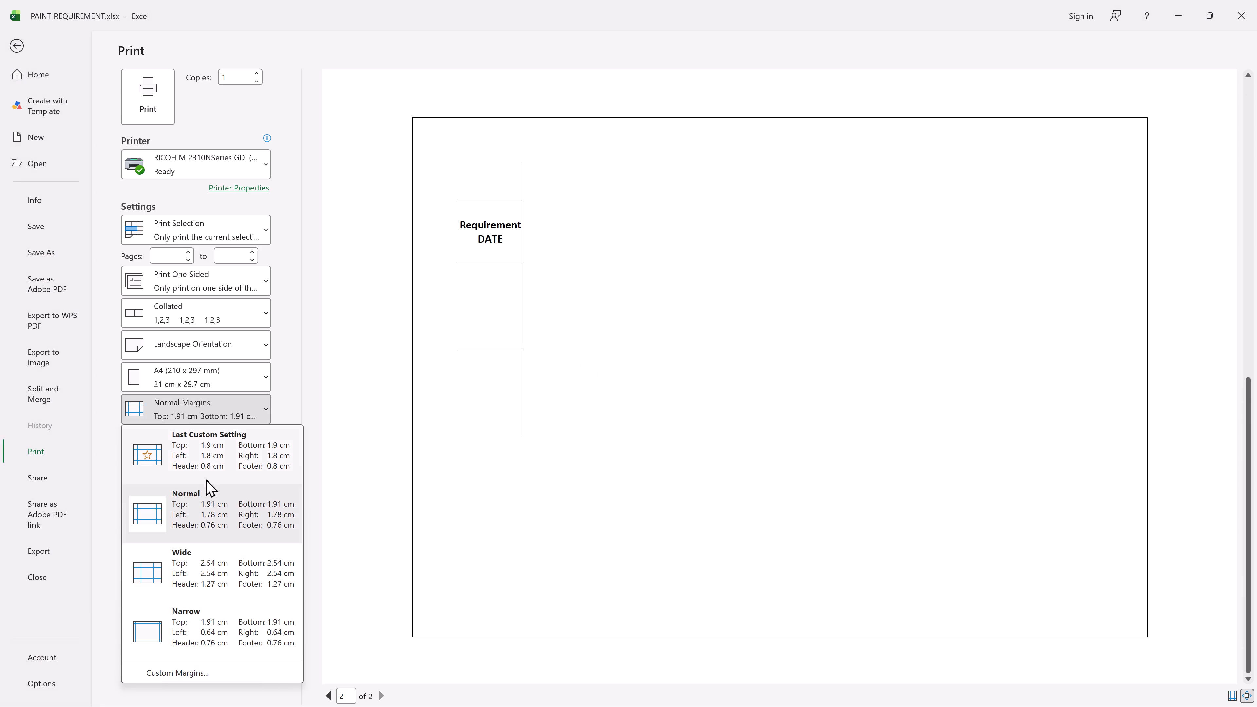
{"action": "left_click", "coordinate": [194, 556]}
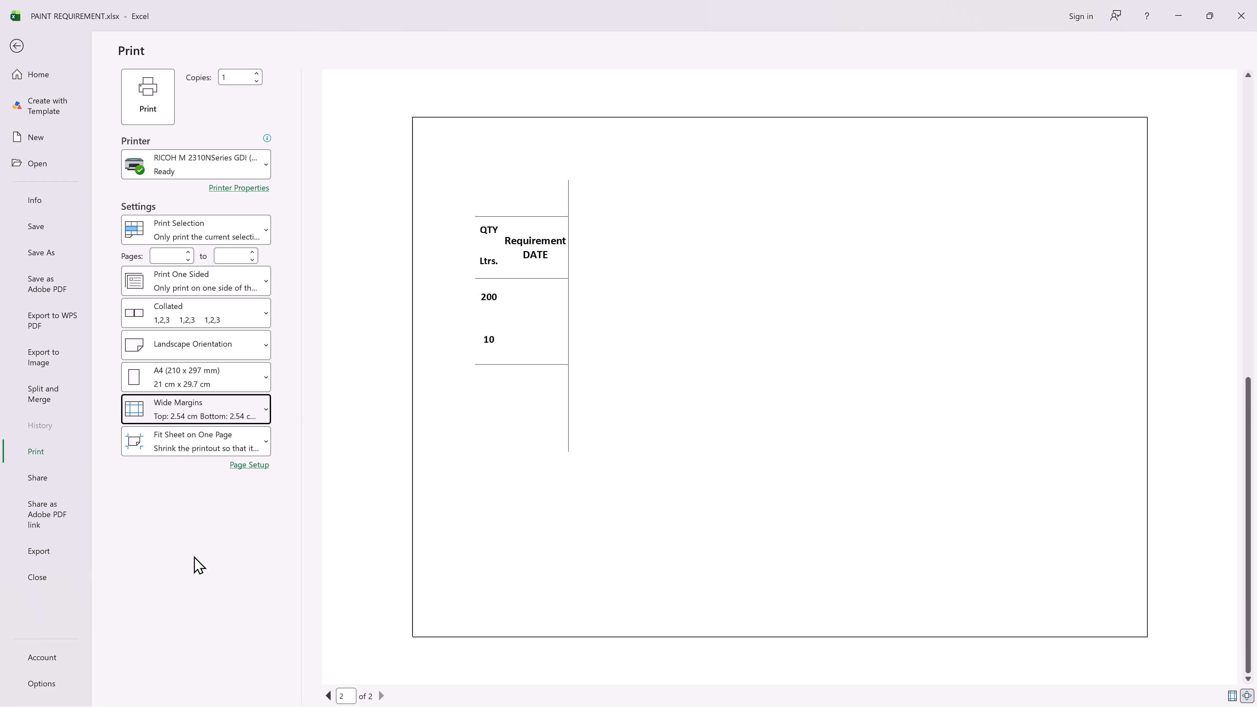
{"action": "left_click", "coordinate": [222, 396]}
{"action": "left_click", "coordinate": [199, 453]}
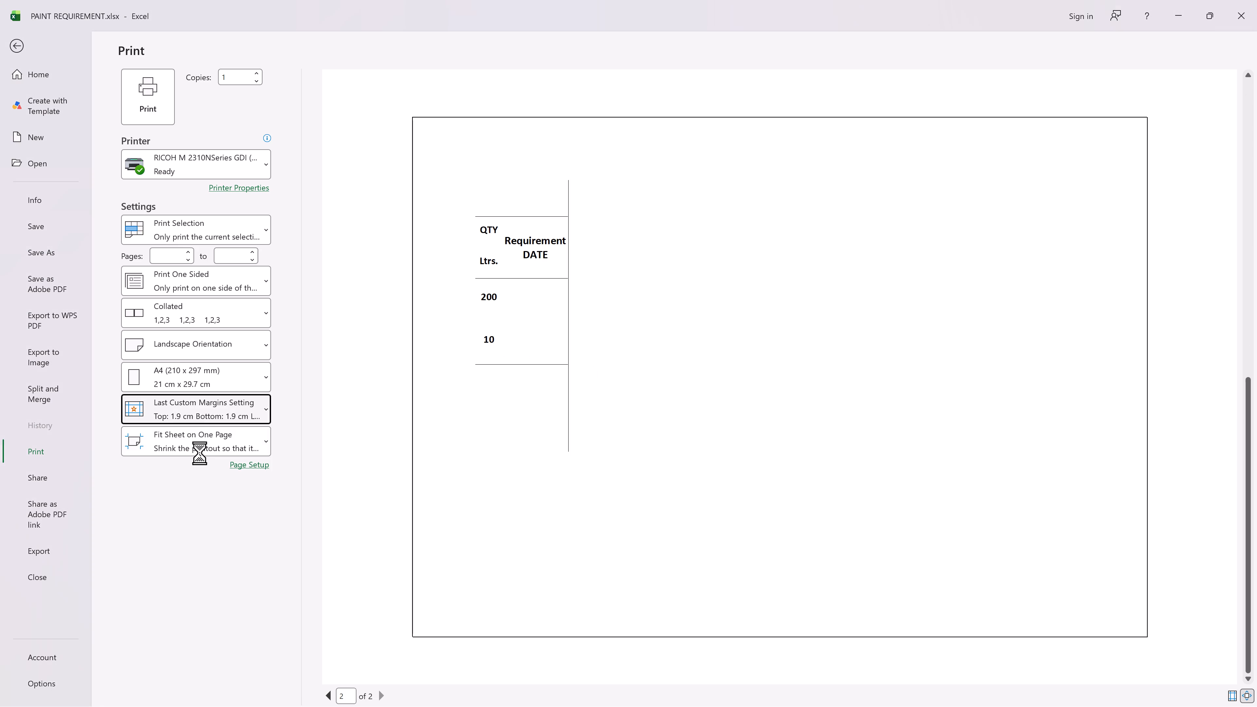
Set the printout to Narrow margins and check the painting table's page preview.
{"action": "left_click", "coordinate": [210, 407]}
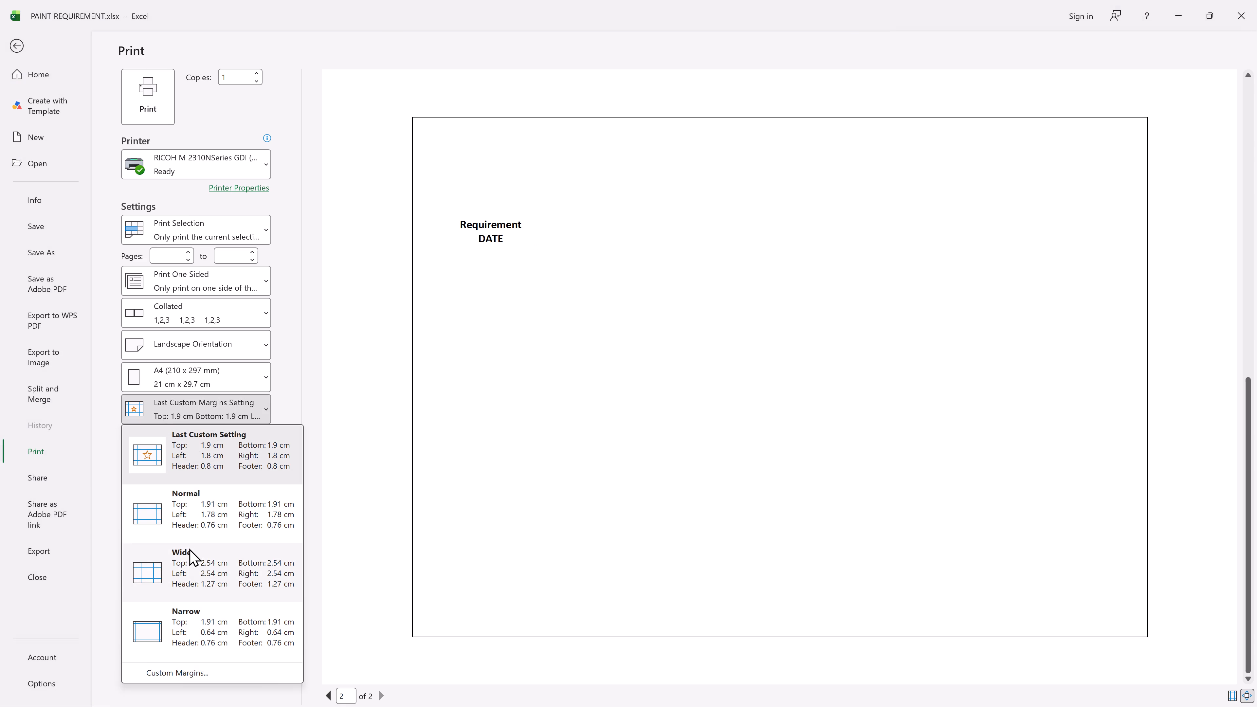
{"action": "left_click", "coordinate": [172, 627]}
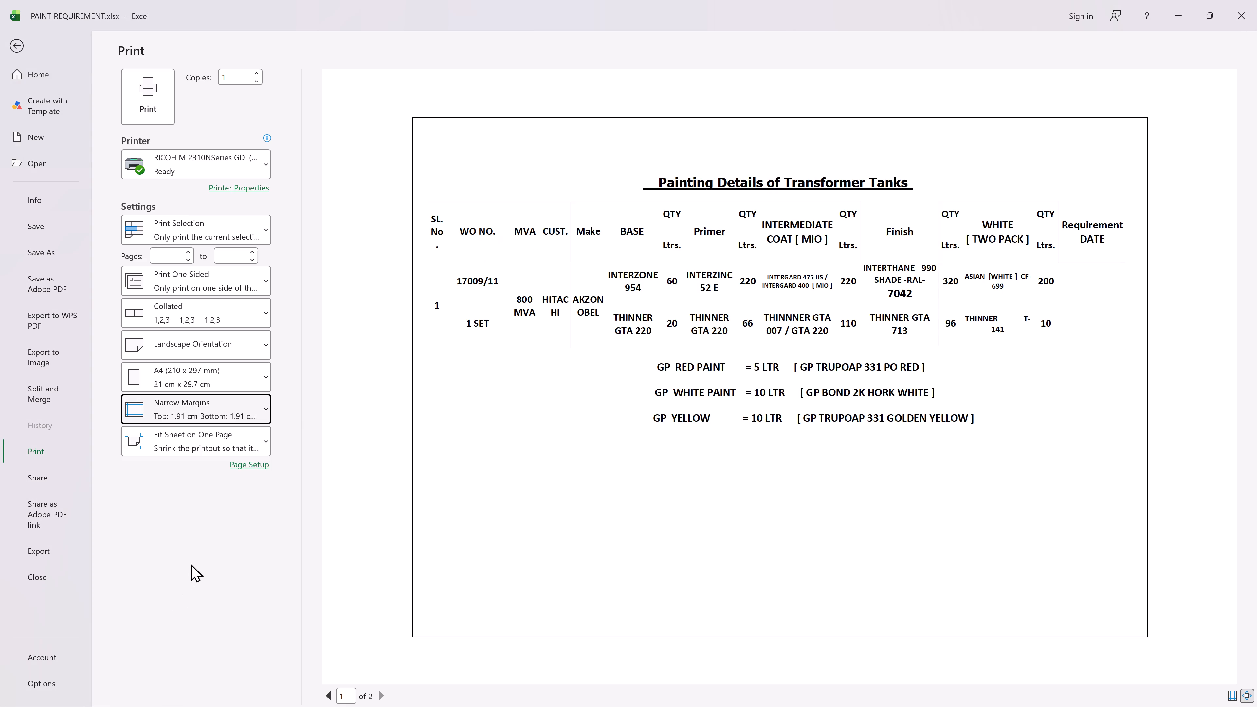
{"action": "scroll", "coordinate": [583, 402], "scroll_direction": "up", "scroll_amount": 3}
{"action": "scroll", "coordinate": [583, 402], "scroll_direction": "down", "scroll_amount": 4}
{"action": "scroll", "coordinate": [507, 438], "scroll_direction": "down", "scroll_amount": 4}
{"action": "scroll", "coordinate": [548, 452], "scroll_direction": "up", "scroll_amount": 2}
Apply the A4 profile in the RICOH M 2310N printer's properties.
{"action": "left_click", "coordinate": [245, 186]}
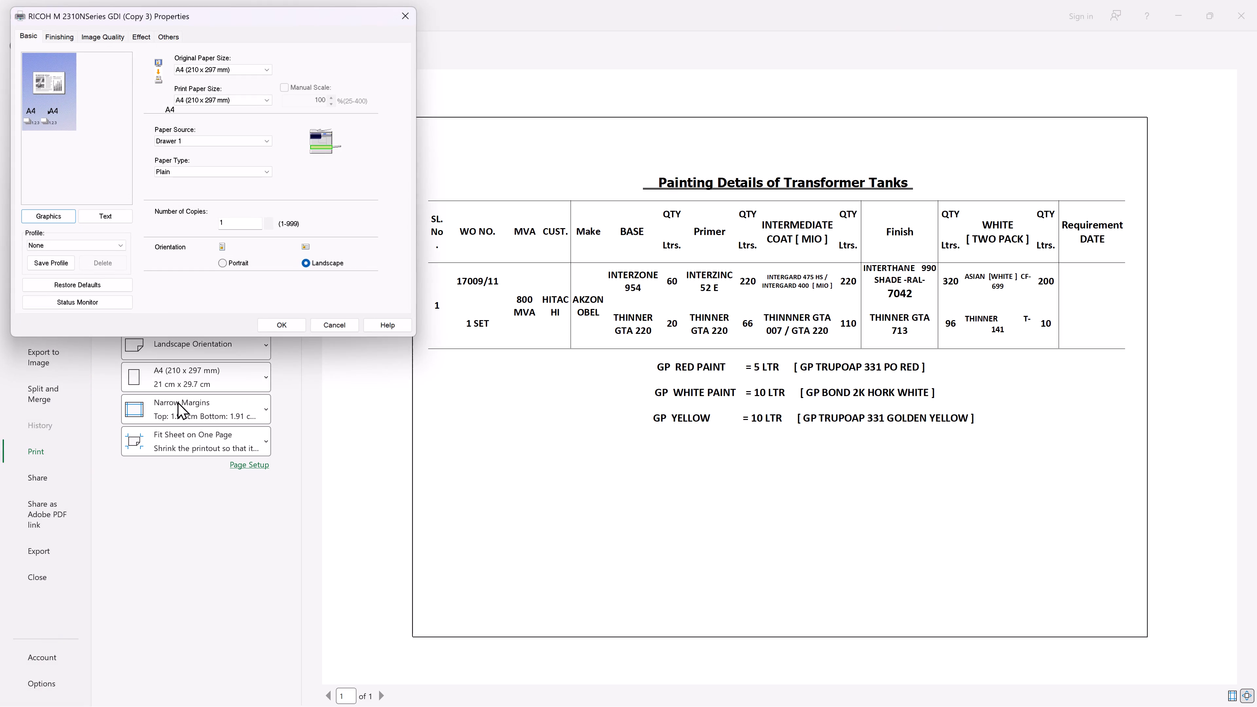
{"action": "left_click", "coordinate": [81, 244]}
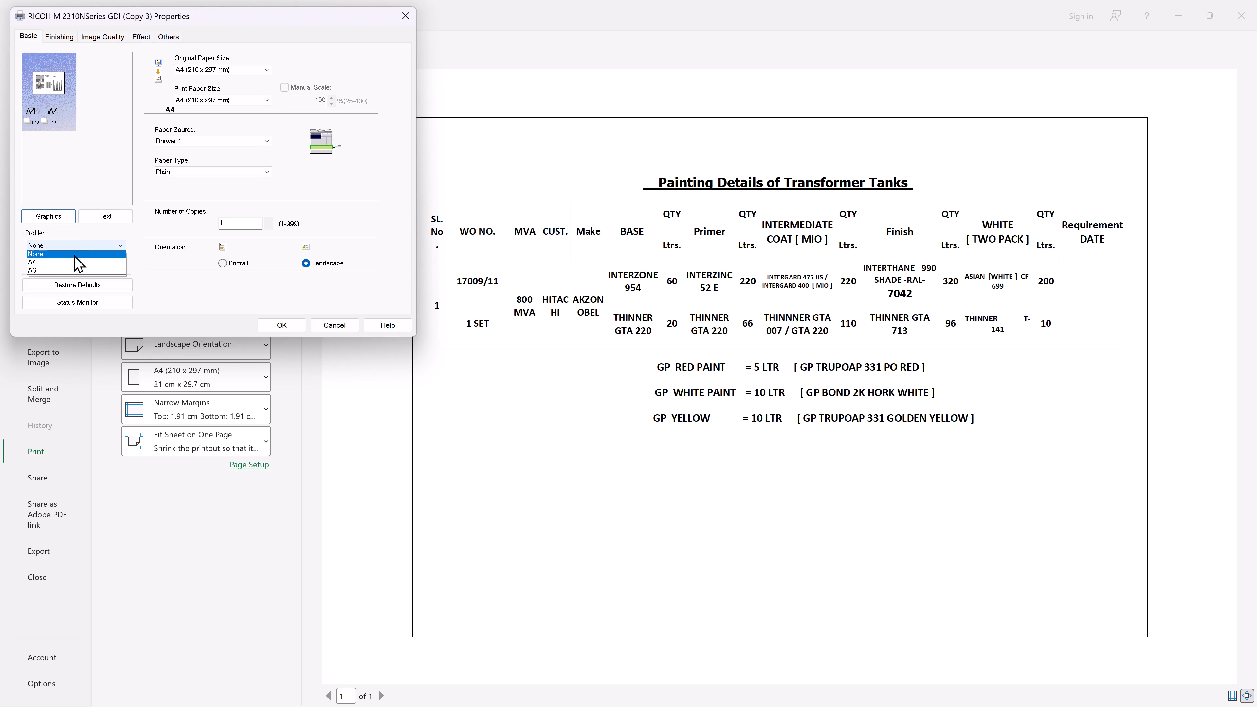
{"action": "left_click", "coordinate": [60, 263]}
{"action": "left_click", "coordinate": [280, 326]}
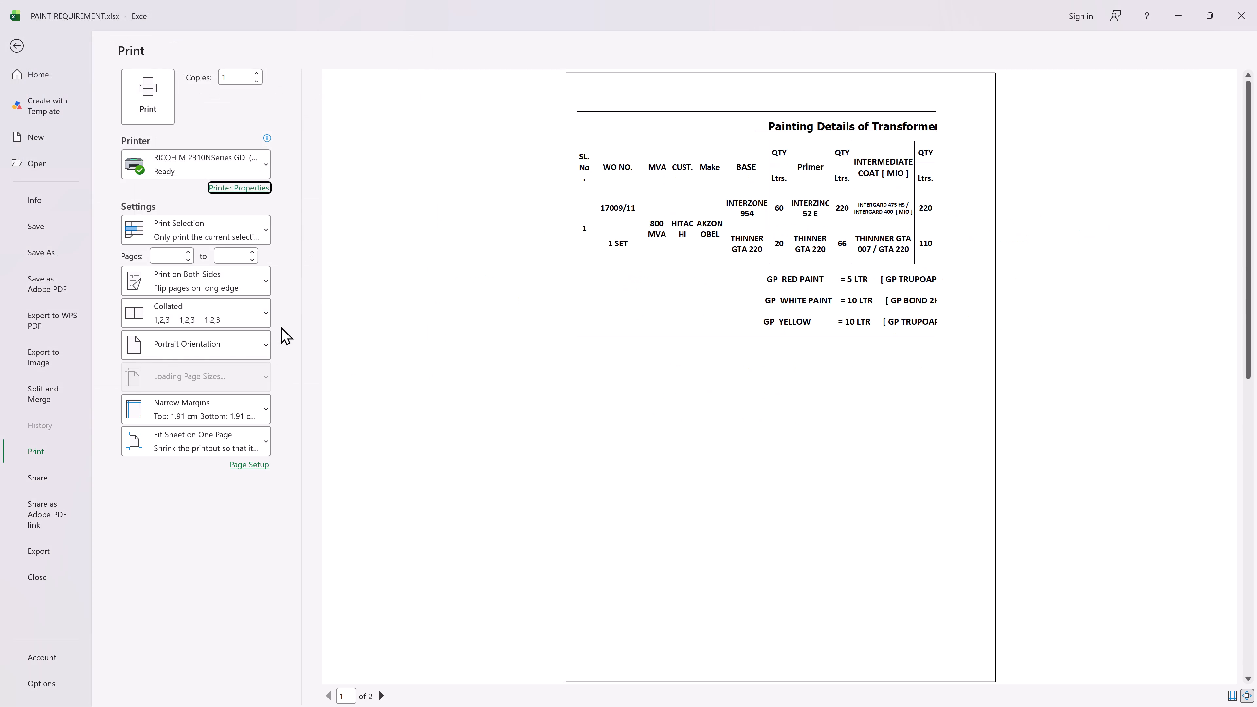
Set the printout to landscape orientation and print one copy of the 17009/11 painting details table.
{"action": "left_click", "coordinate": [214, 353]}
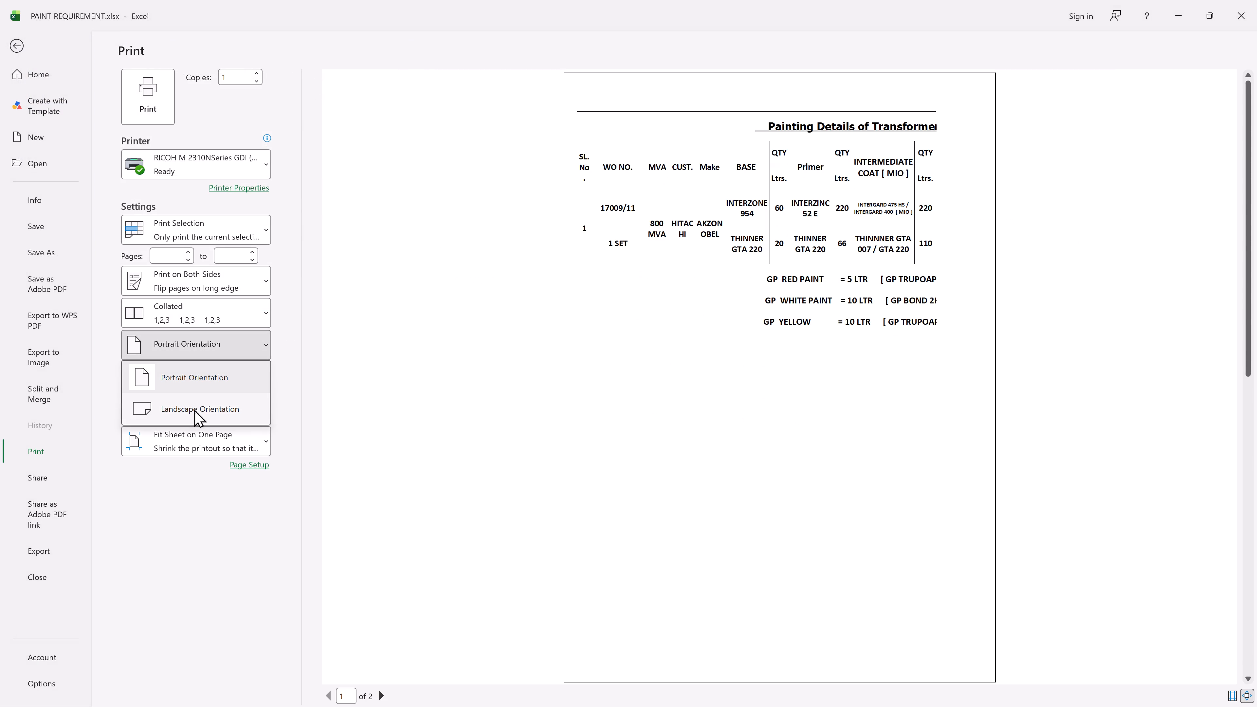
{"action": "left_click", "coordinate": [200, 415]}
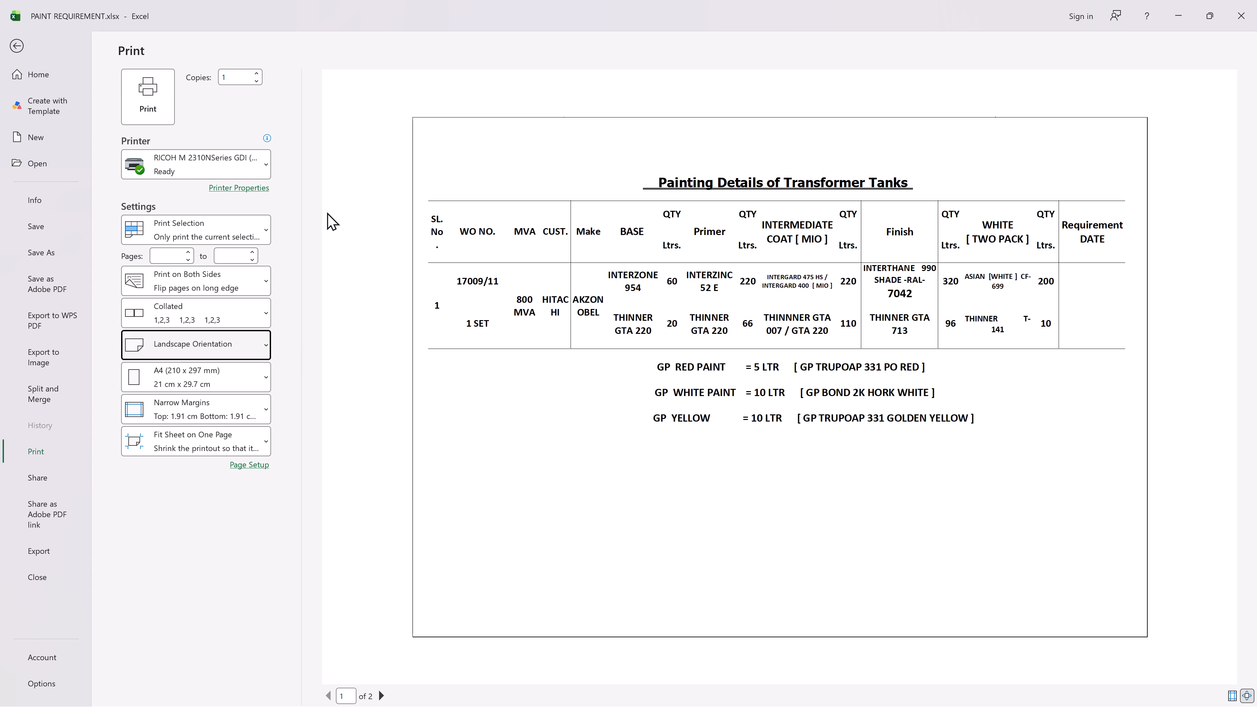
{"action": "left_click", "coordinate": [158, 102]}
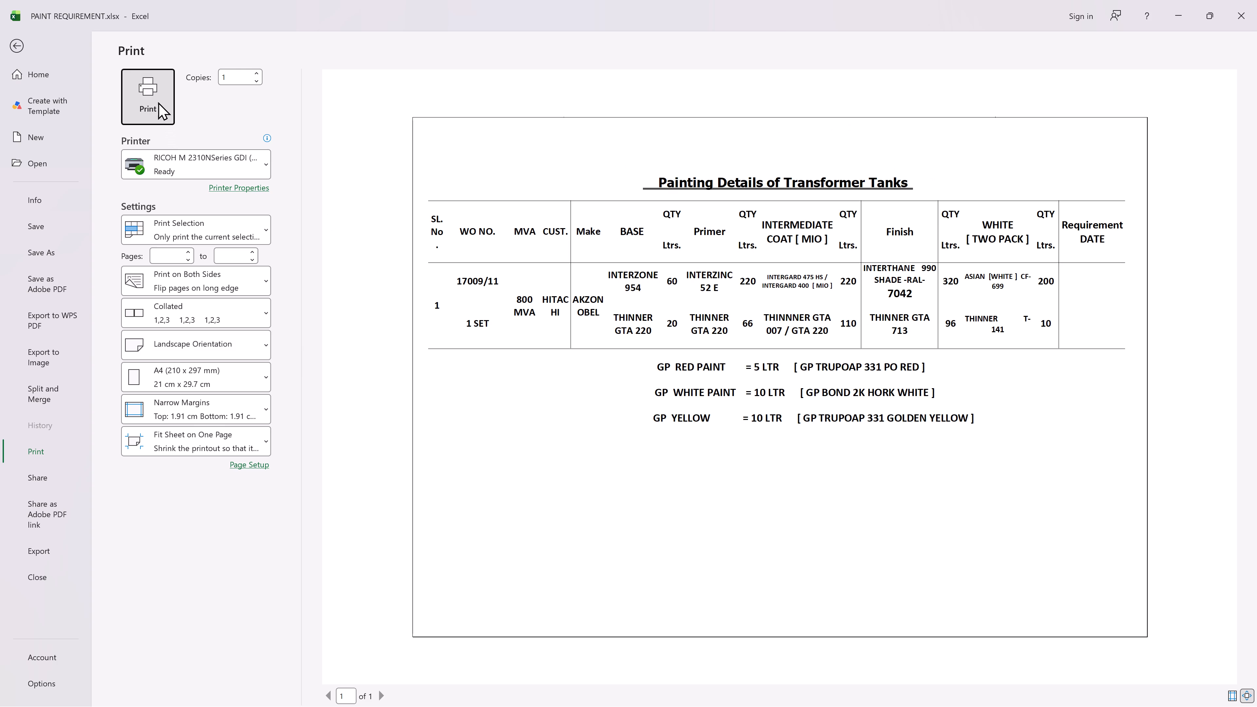
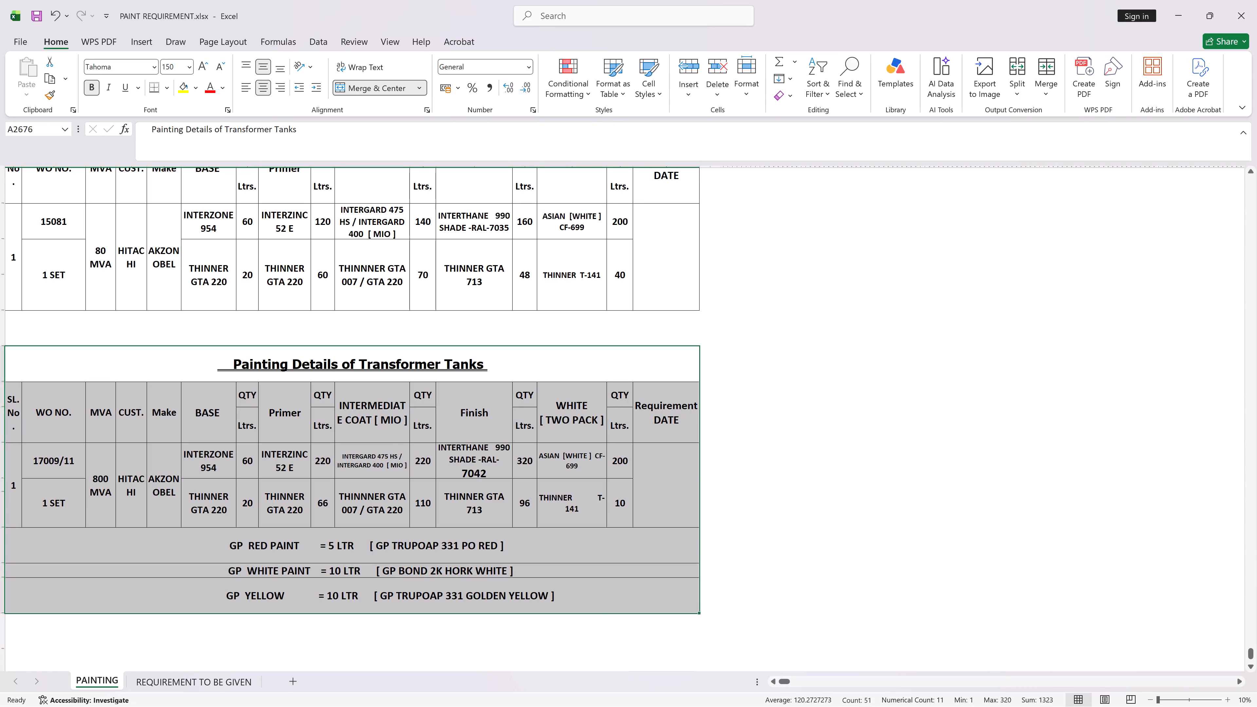
Set the work order number in the FOR COPPER PLATE table to W.O- 17009/11.
{"action": "scroll", "coordinate": [145, 353], "scroll_direction": "down", "scroll_amount": 5}
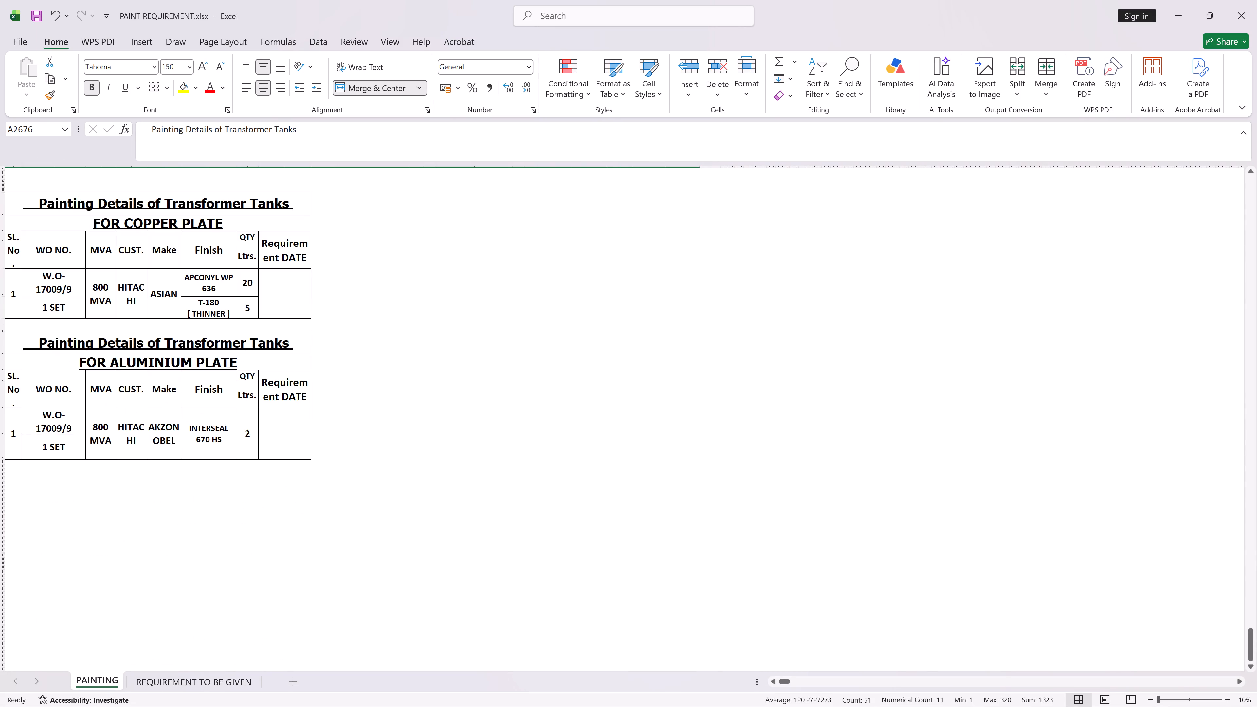
{"action": "left_click", "coordinate": [309, 190]}
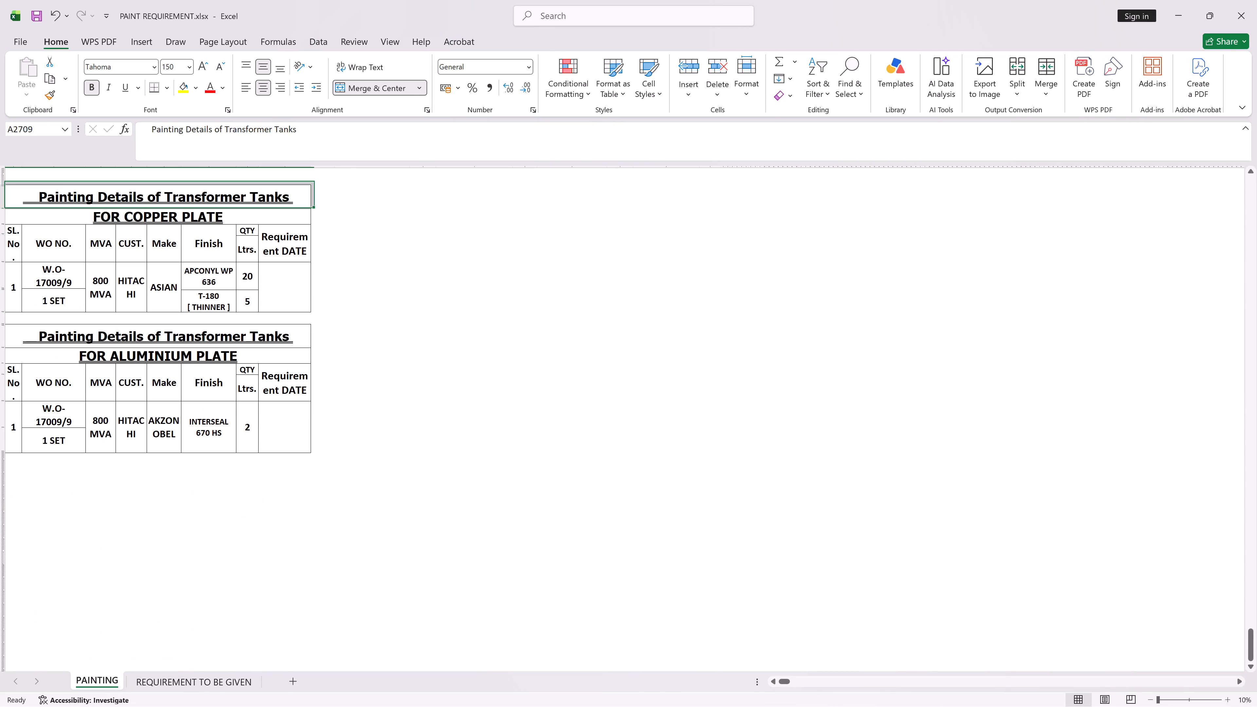
{"action": "double_click", "coordinate": [72, 281]}
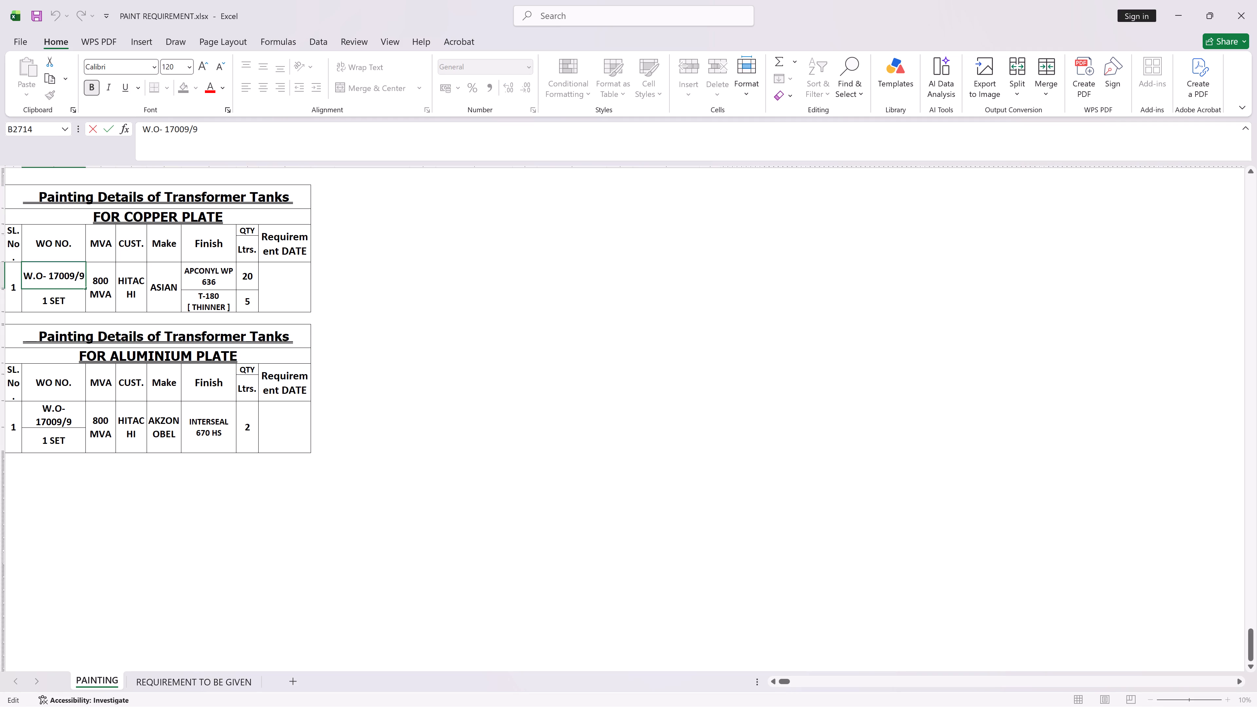
{"action": "key", "text": "Right"}
{"action": "key", "text": "Delete"}
{"action": "type", "text": "11"}
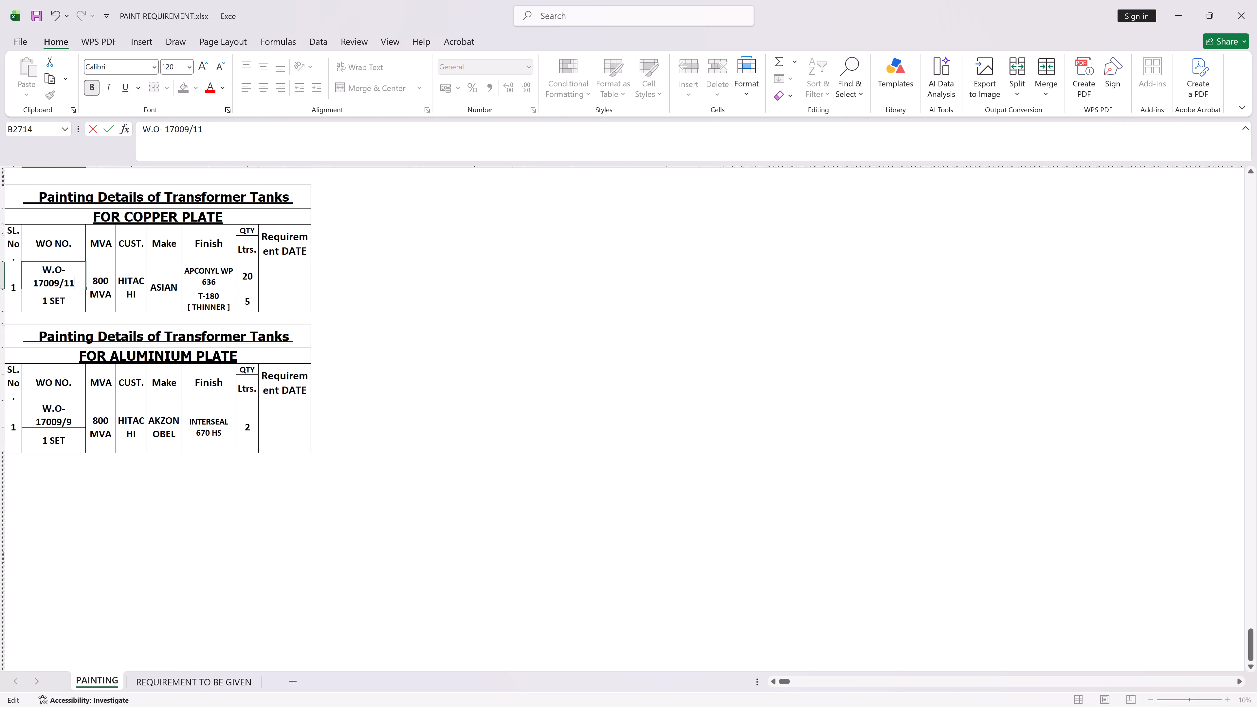
{"action": "left_click", "coordinate": [143, 301]}
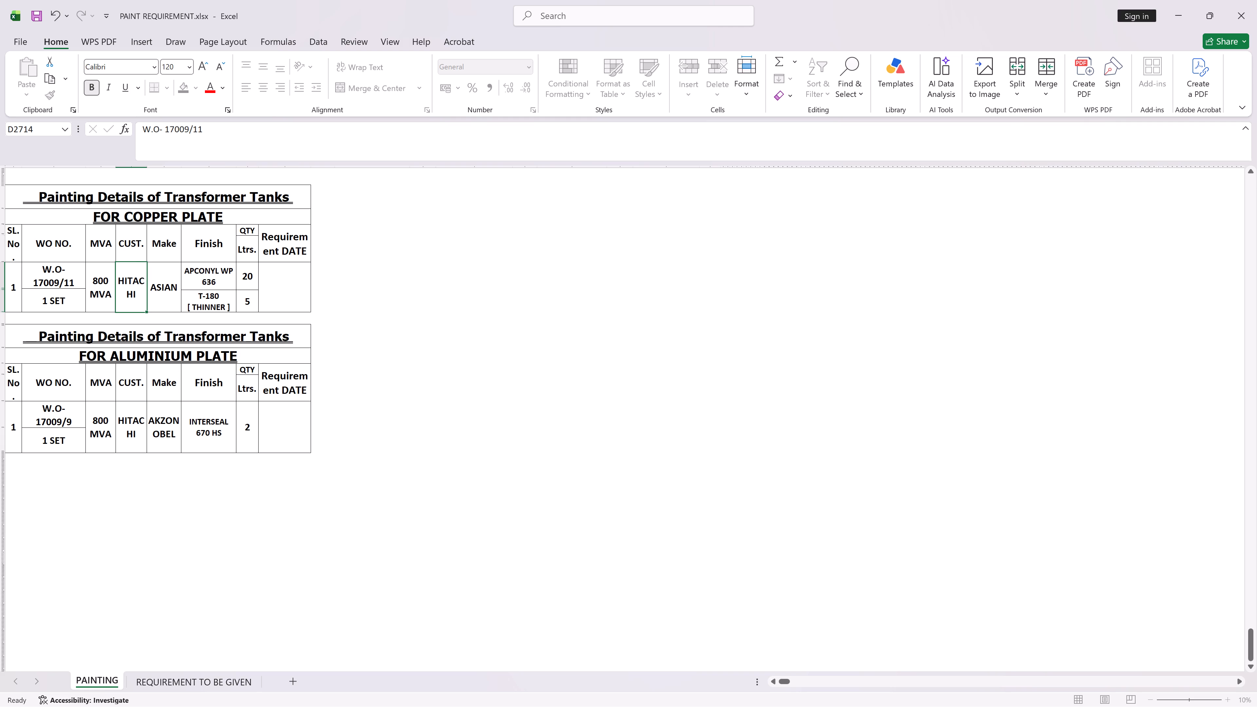
Set the work order number in the FOR ALUMINIUM PLATE table to W.O- 17009/11.
{"action": "double_click", "coordinate": [71, 421]}
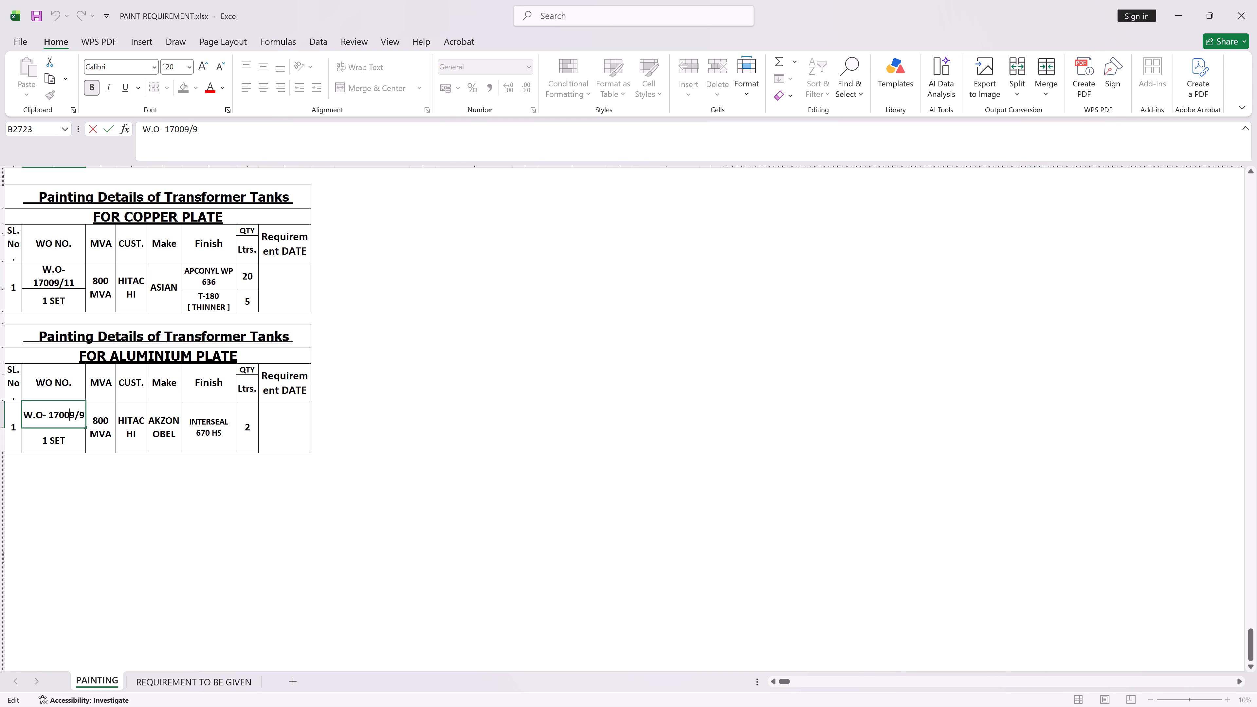
{"action": "key", "text": "Right"}
{"action": "key", "text": "Right"}
{"action": "key", "text": "Delete"}
{"action": "type", "text": "11"}
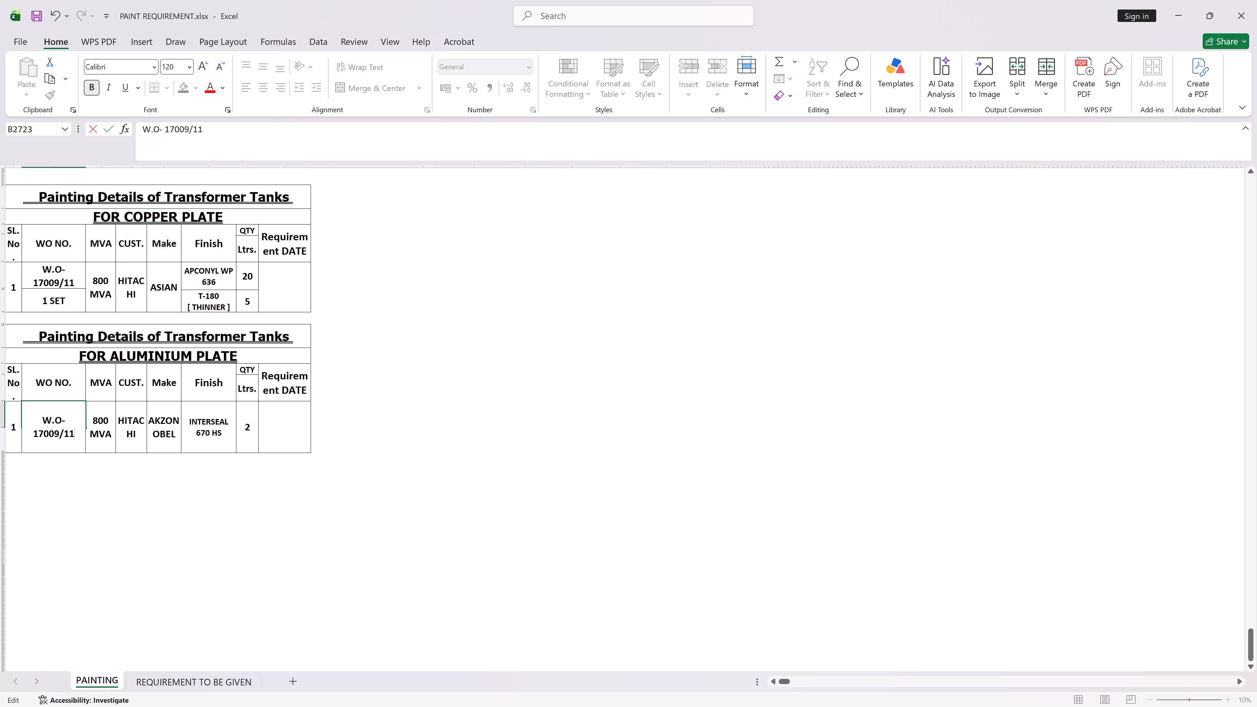
{"action": "left_click", "coordinate": [224, 445]}
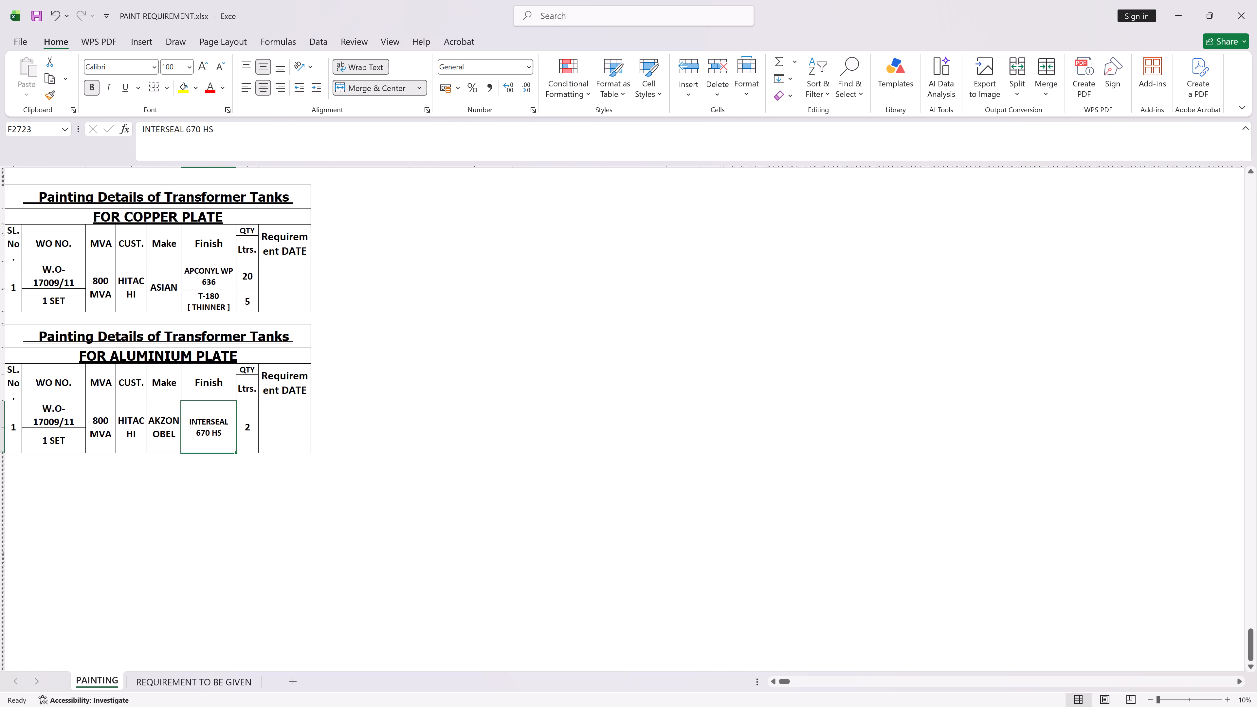
Widen the Make column slightly so that AKZONOBEL has more room.
{"action": "left_click", "coordinate": [184, 165]}
{"action": "left_click_drag", "start_coordinate": [182, 167], "coordinate": [194, 172]}
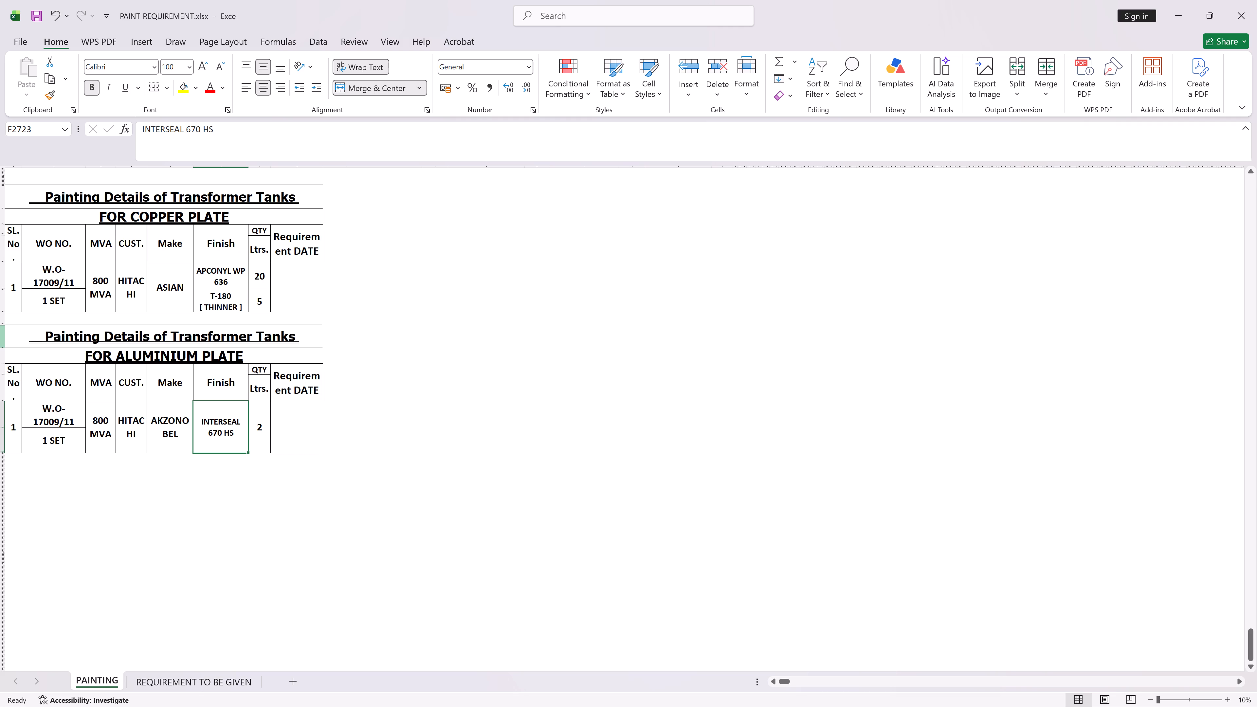
Select the whole FOR ALUMINIUM PLATE table, including its title, and open the print preview for it.
{"action": "left_click_drag", "start_coordinate": [15, 331], "coordinate": [124, 362]}
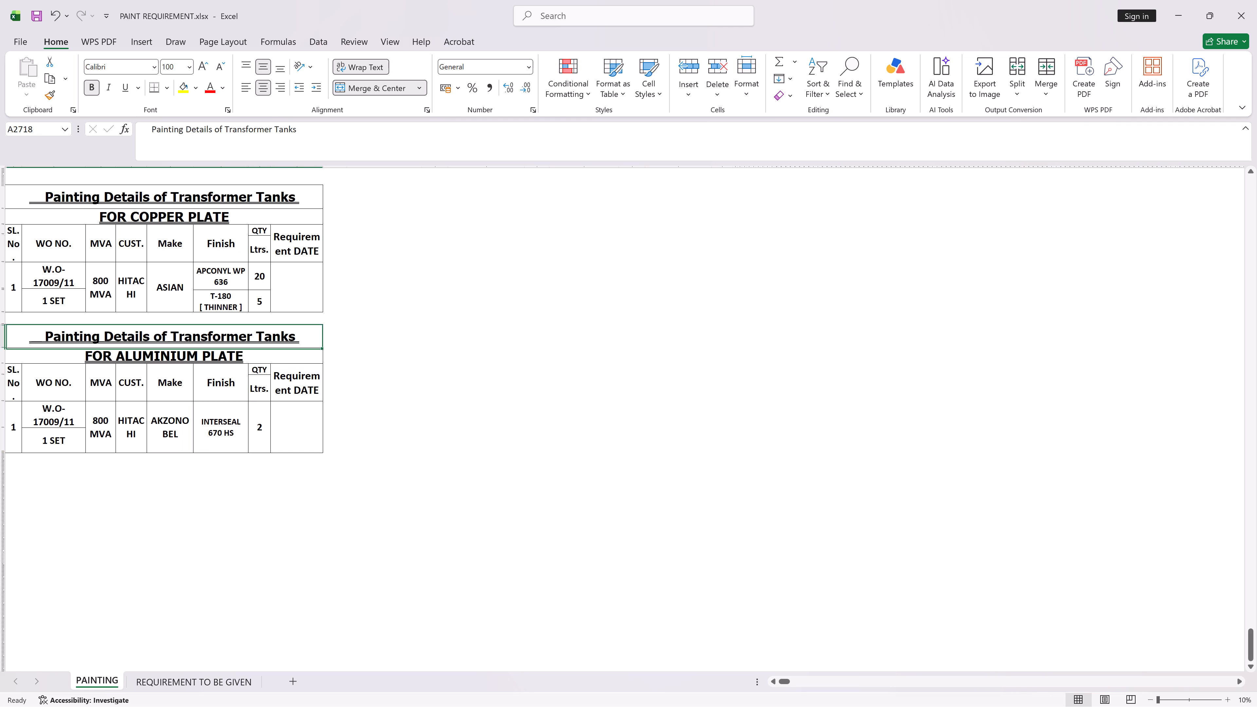
{"action": "left_click_drag", "start_coordinate": [124, 362], "coordinate": [230, 444]}
{"action": "key", "text": "ctrl+p"}
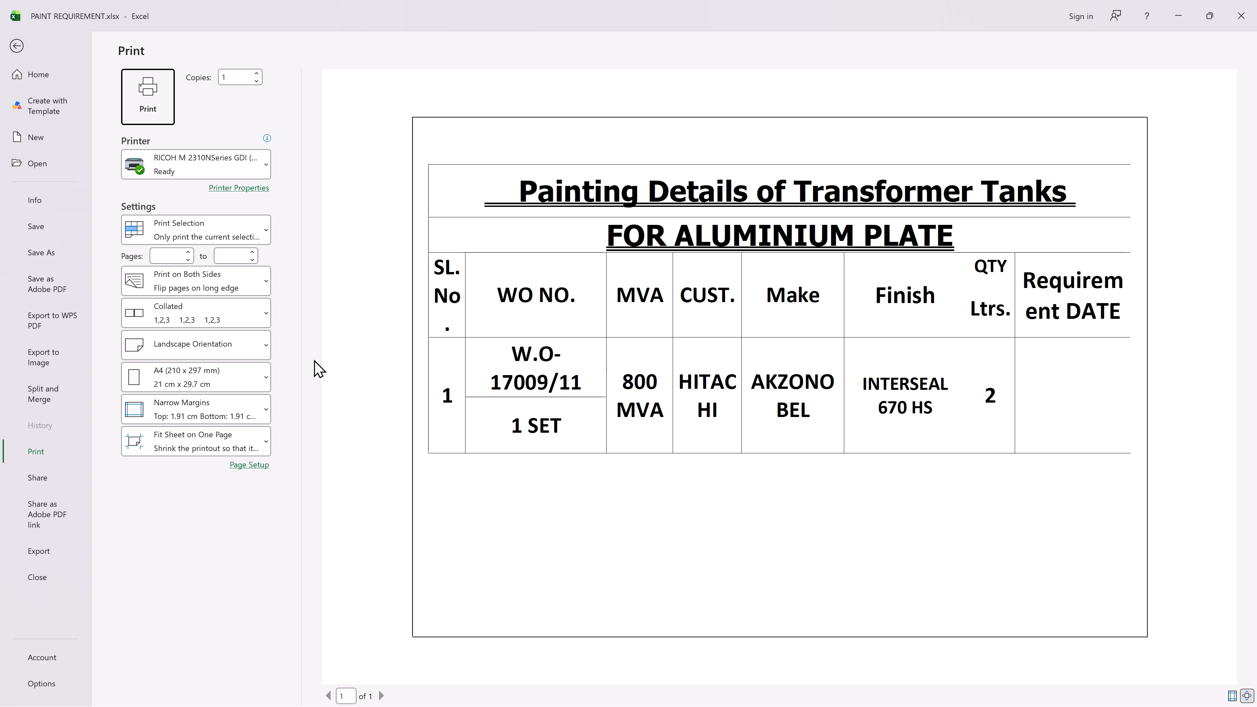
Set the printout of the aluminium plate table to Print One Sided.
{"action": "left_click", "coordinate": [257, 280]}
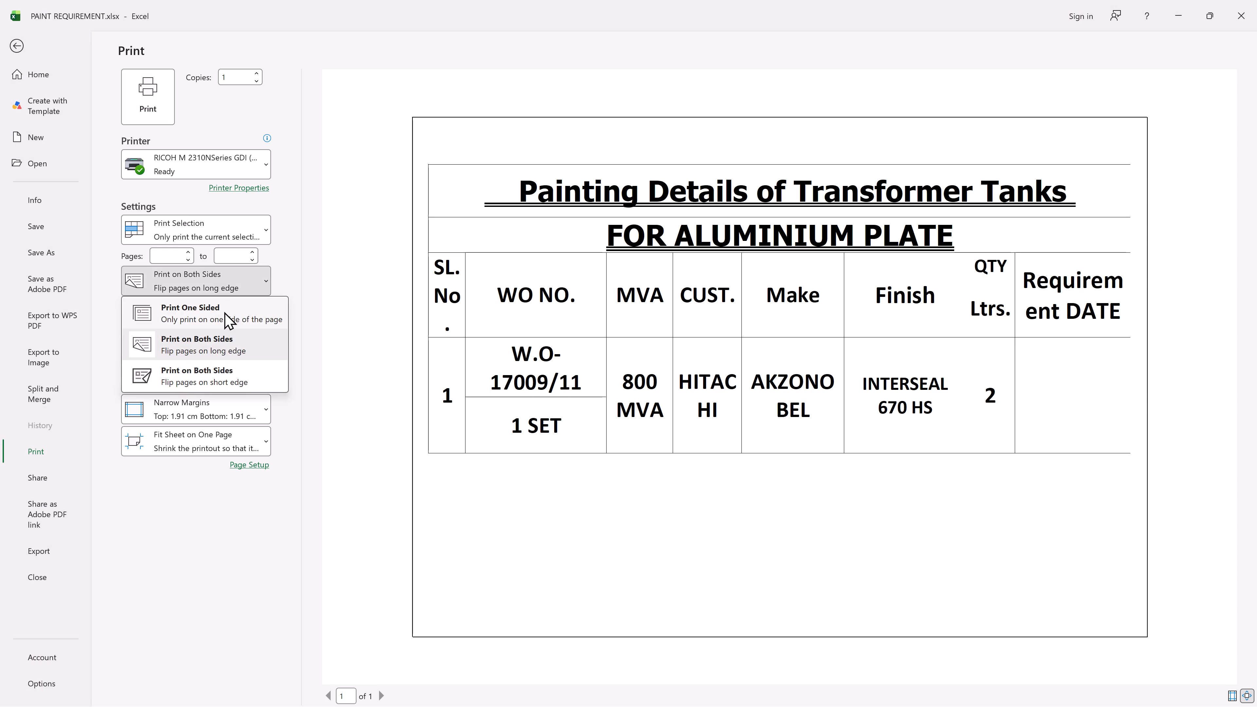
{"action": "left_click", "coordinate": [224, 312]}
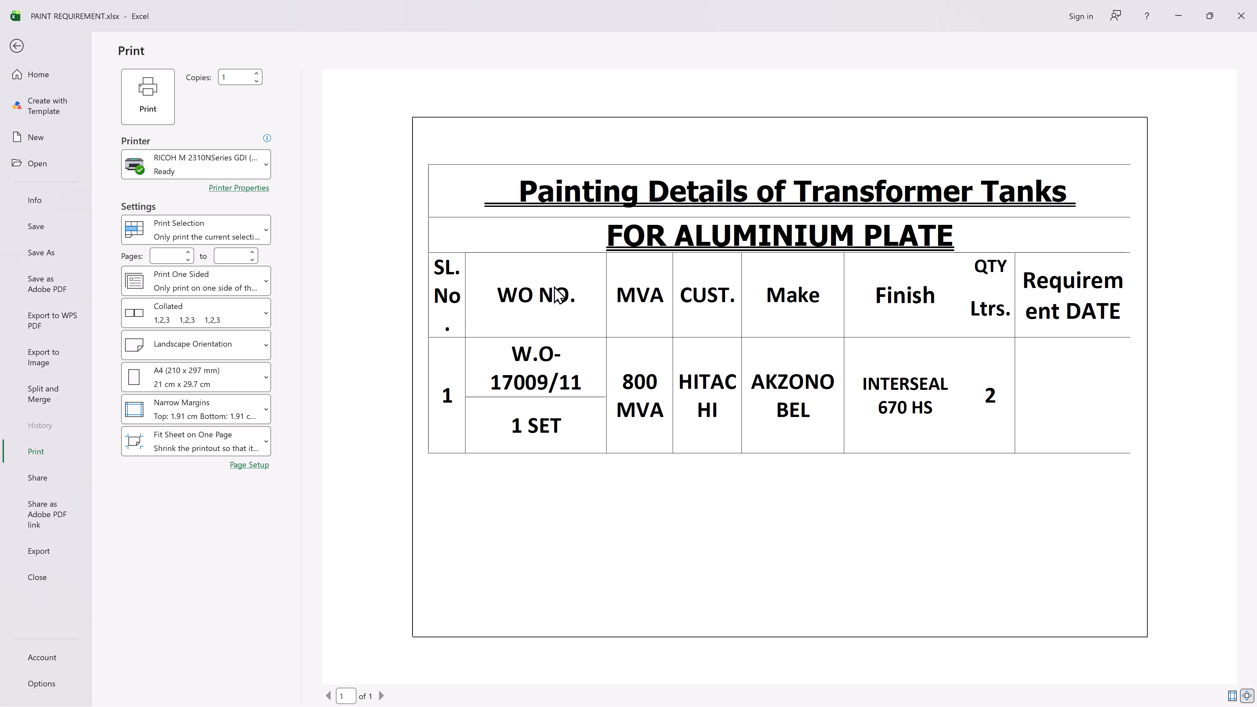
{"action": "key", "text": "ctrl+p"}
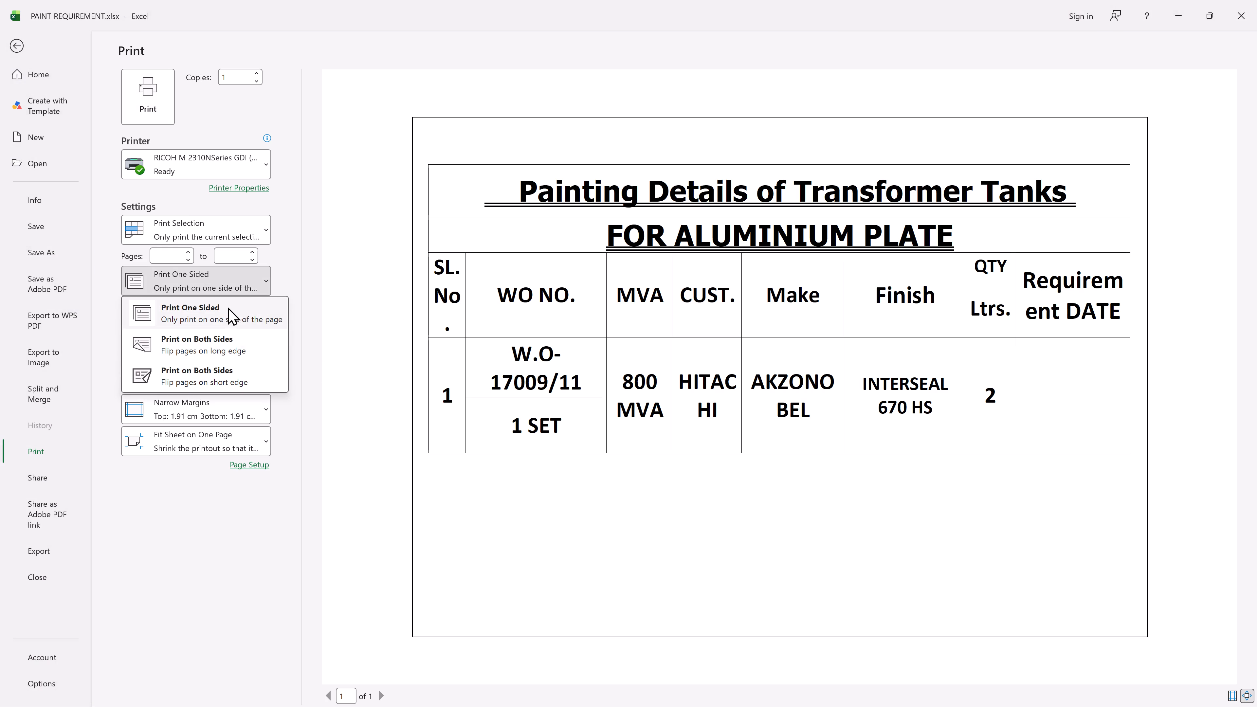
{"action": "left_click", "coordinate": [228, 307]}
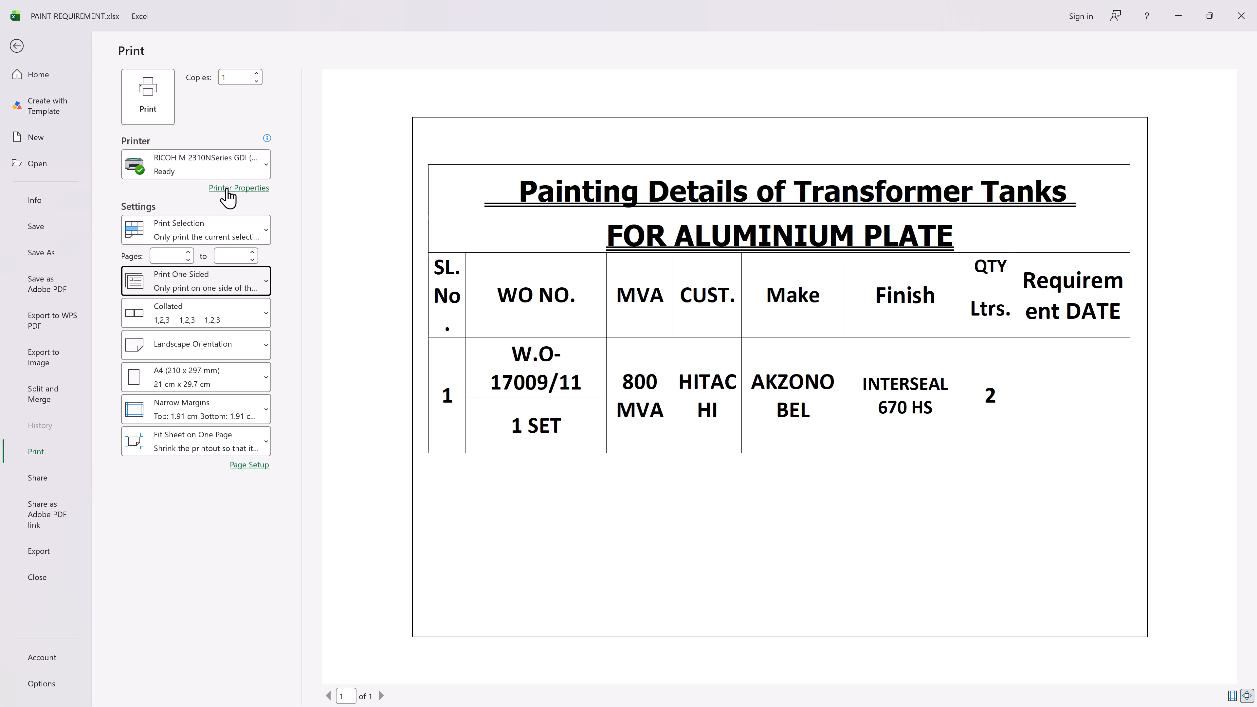
Apply the A4 profile in the RICOH printer's properties.
{"action": "left_click", "coordinate": [227, 188]}
{"action": "left_click", "coordinate": [71, 245]}
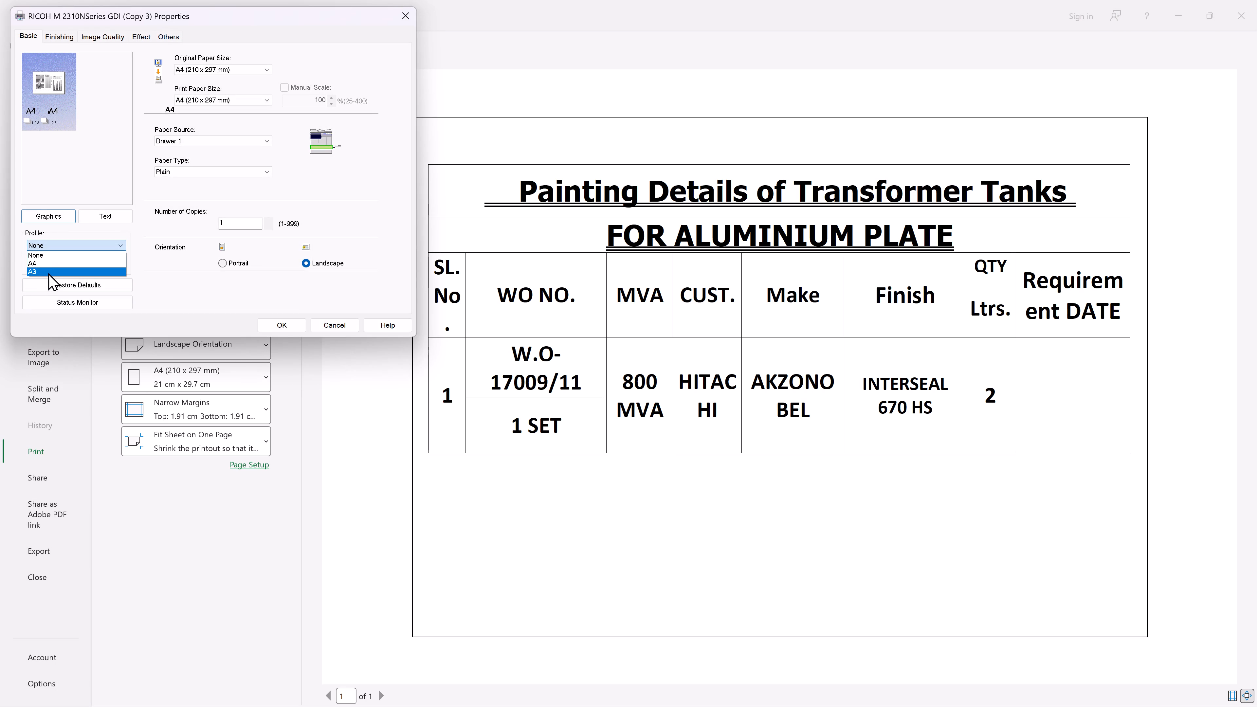
{"action": "left_click", "coordinate": [59, 263]}
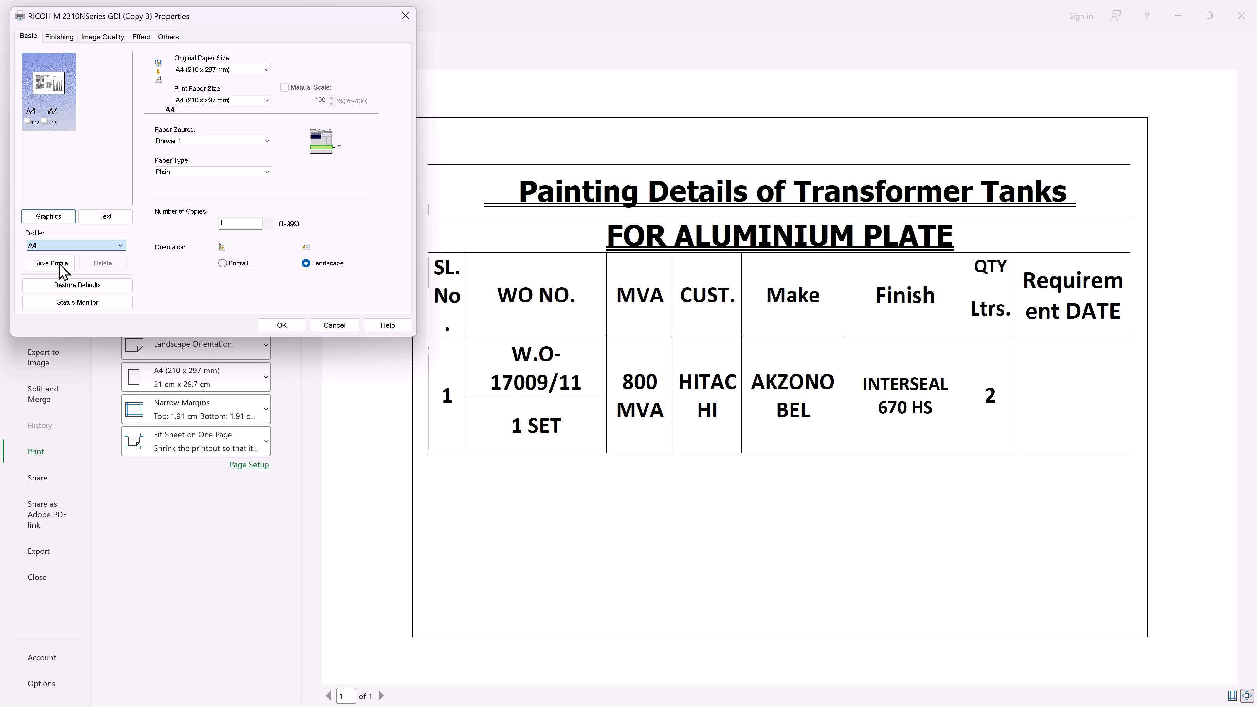
{"action": "left_click", "coordinate": [282, 322]}
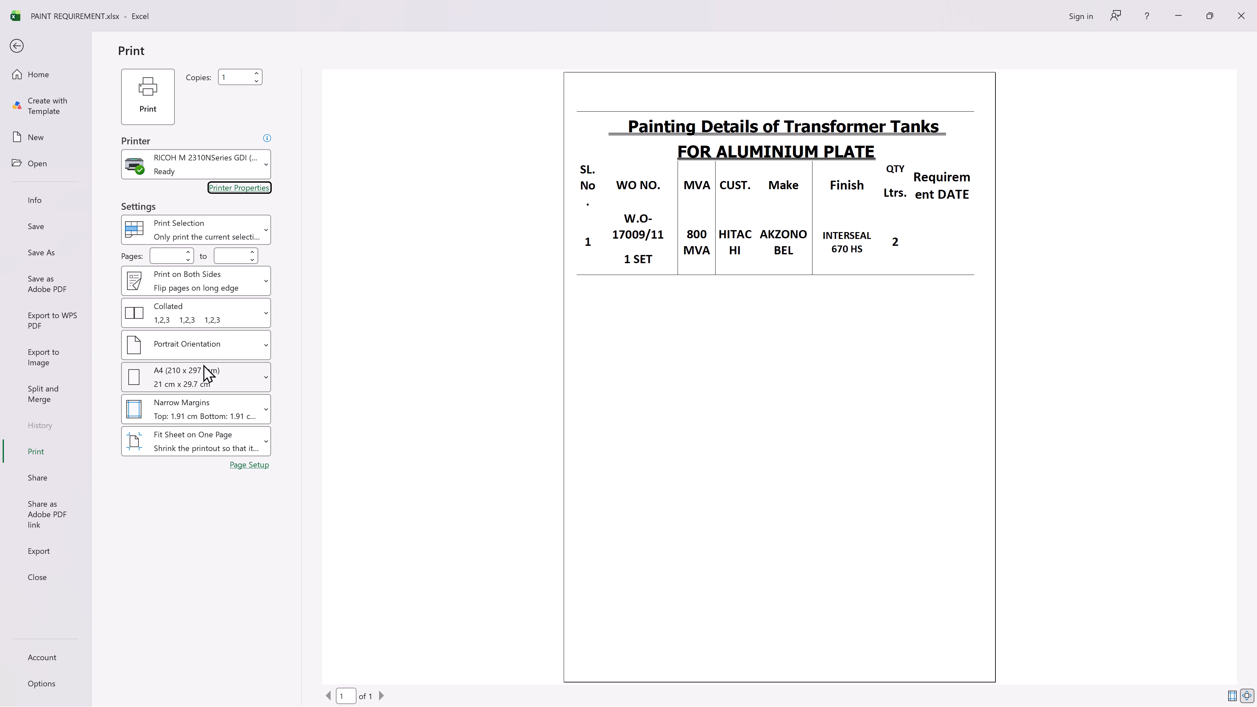
Set the page to landscape orientation and print the selected aluminium plate table.
{"action": "left_click", "coordinate": [212, 347]}
{"action": "left_click", "coordinate": [185, 406]}
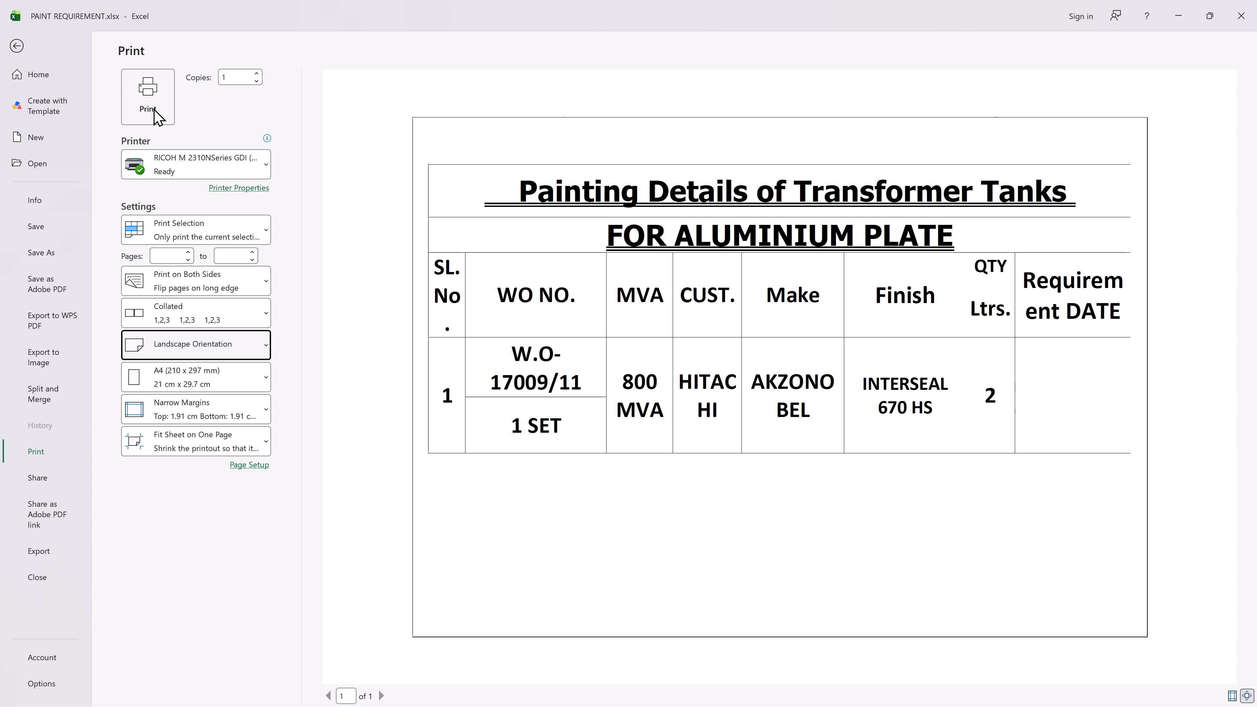
{"action": "left_click", "coordinate": [154, 108]}
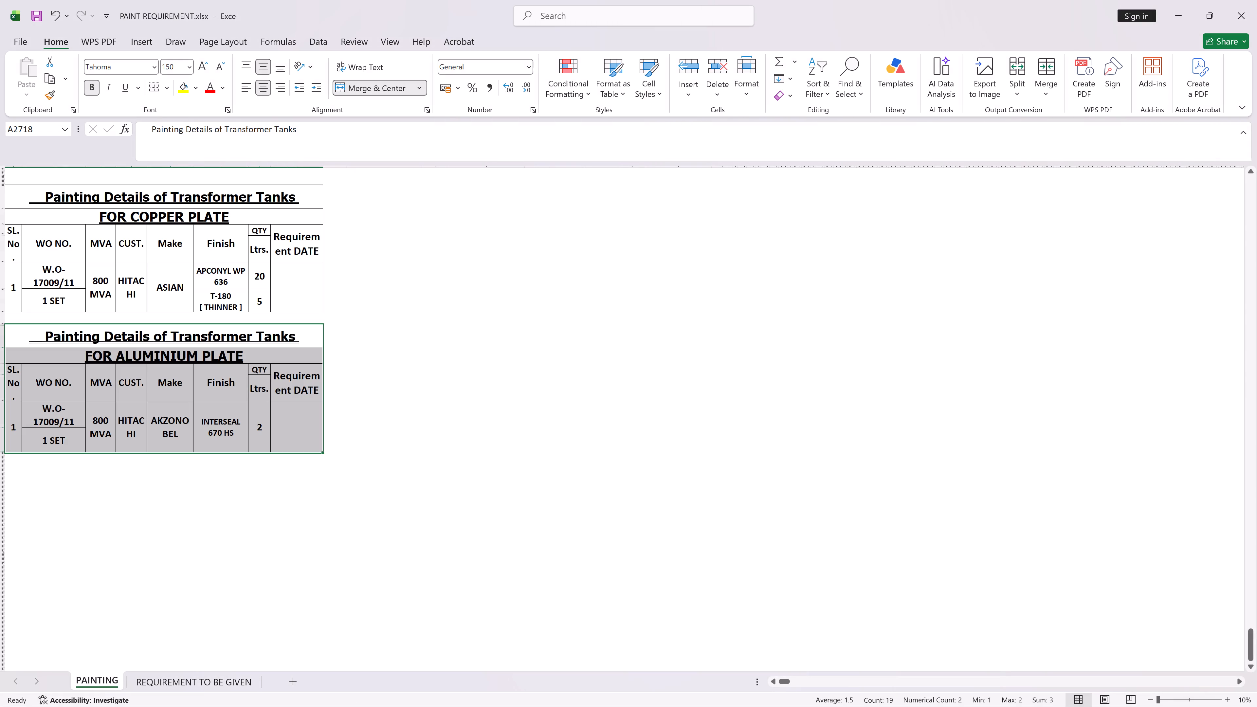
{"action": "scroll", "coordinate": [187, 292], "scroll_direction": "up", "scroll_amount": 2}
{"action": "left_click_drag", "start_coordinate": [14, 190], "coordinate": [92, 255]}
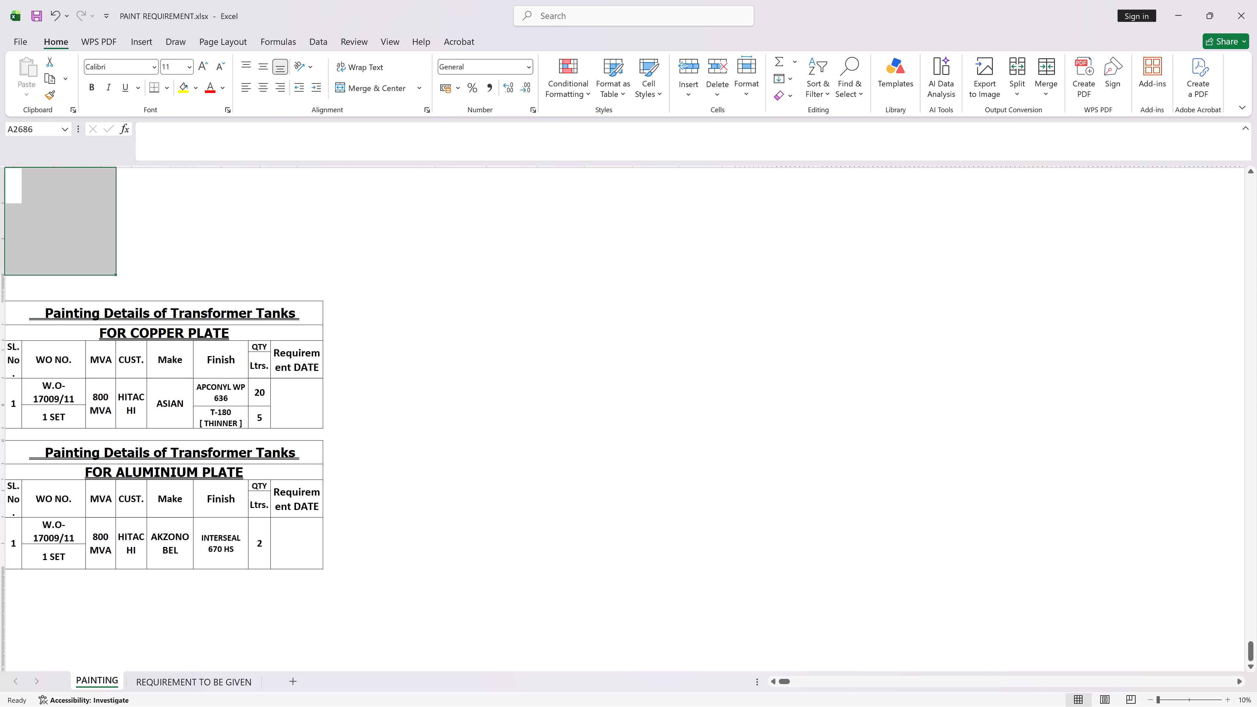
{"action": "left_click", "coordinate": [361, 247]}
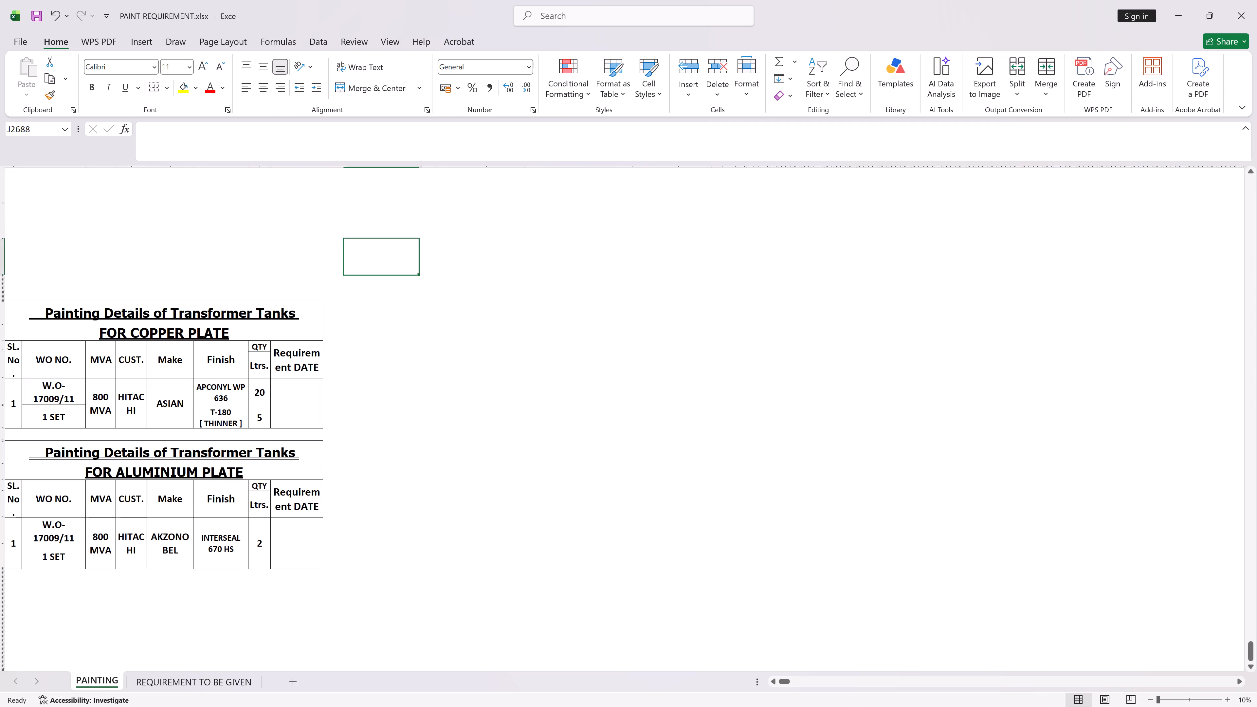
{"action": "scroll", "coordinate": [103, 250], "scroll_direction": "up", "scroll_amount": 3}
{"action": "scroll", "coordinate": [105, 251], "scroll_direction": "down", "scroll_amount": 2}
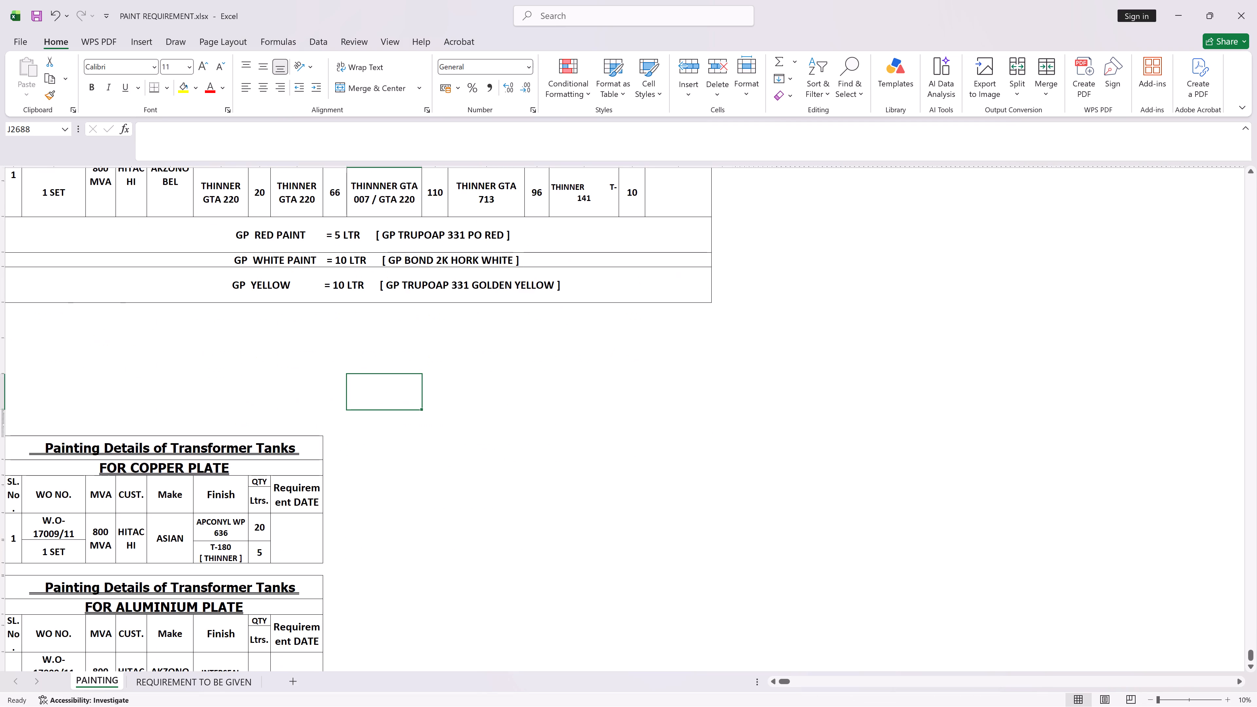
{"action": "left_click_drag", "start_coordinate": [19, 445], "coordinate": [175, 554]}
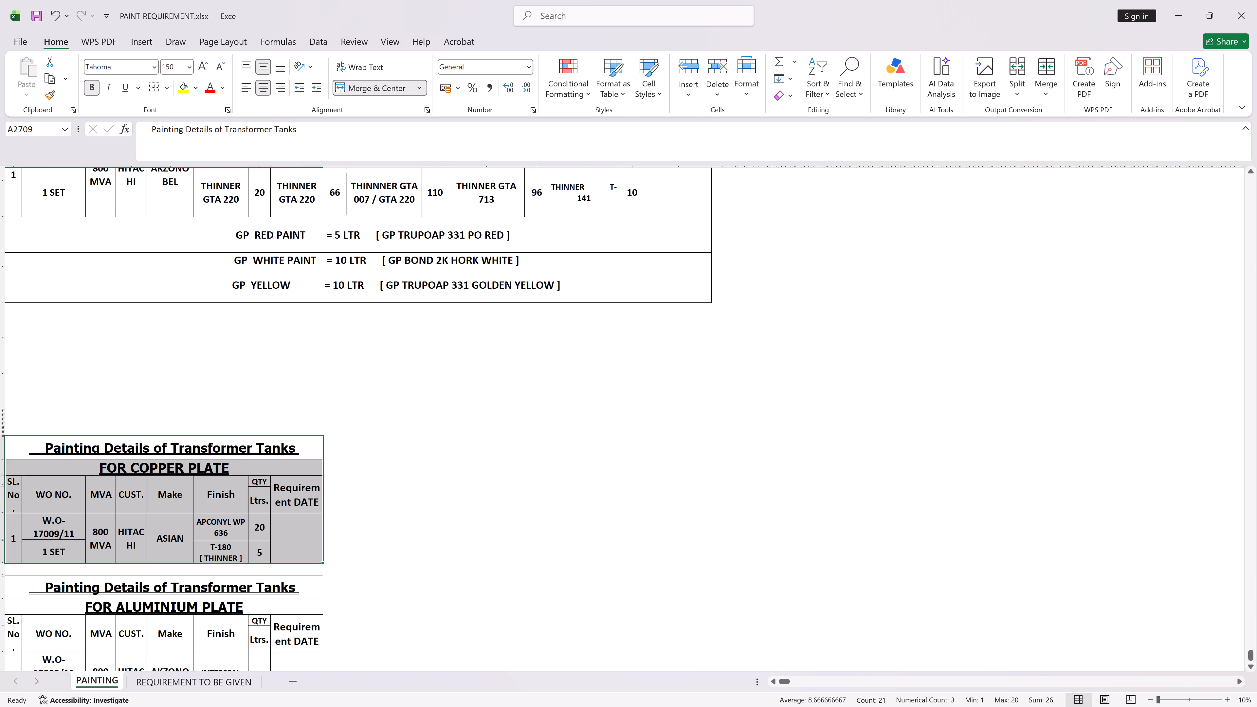
Extend the Finish column heading in the FOR COPPER PLATE table to read "Finish EITCH PRIMER".
{"action": "left_click", "coordinate": [215, 505]}
{"action": "left_click", "coordinate": [212, 506]}
{"action": "double_click", "coordinate": [241, 493]}
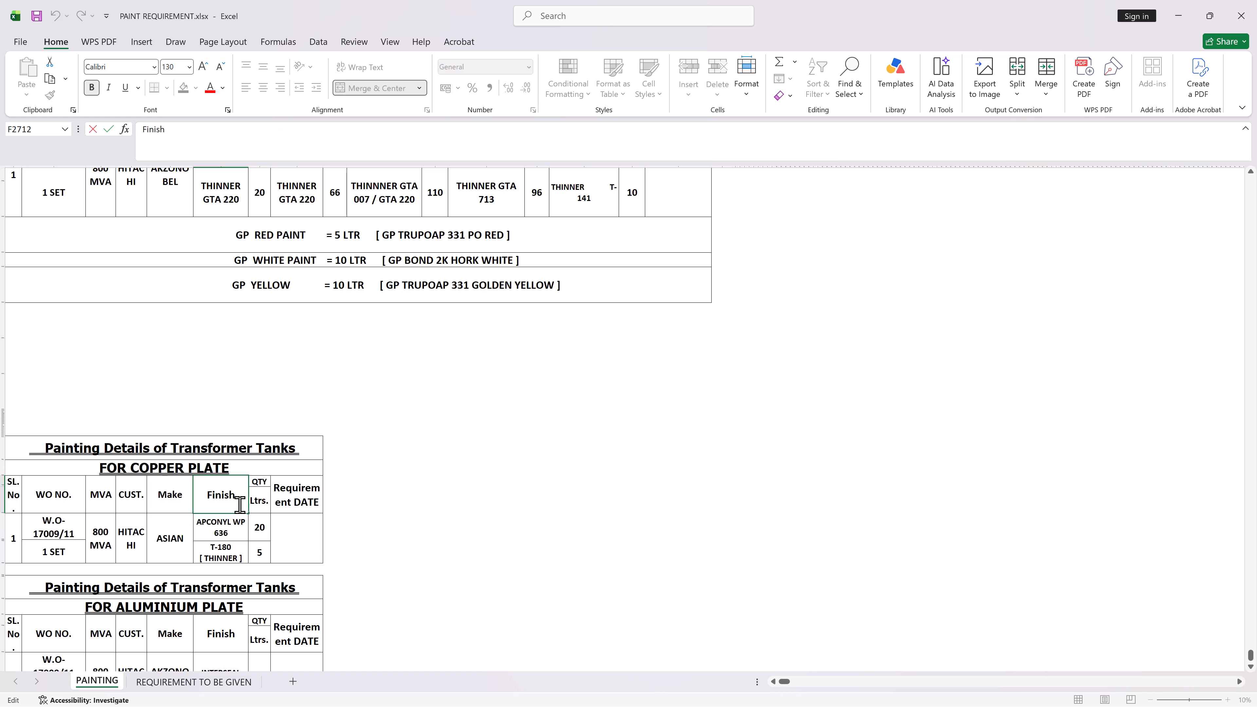
{"action": "key", "text": "space"}
{"action": "type", "text": "E"}
{"action": "key", "text": "i"}
{"action": "key", "text": "t"}
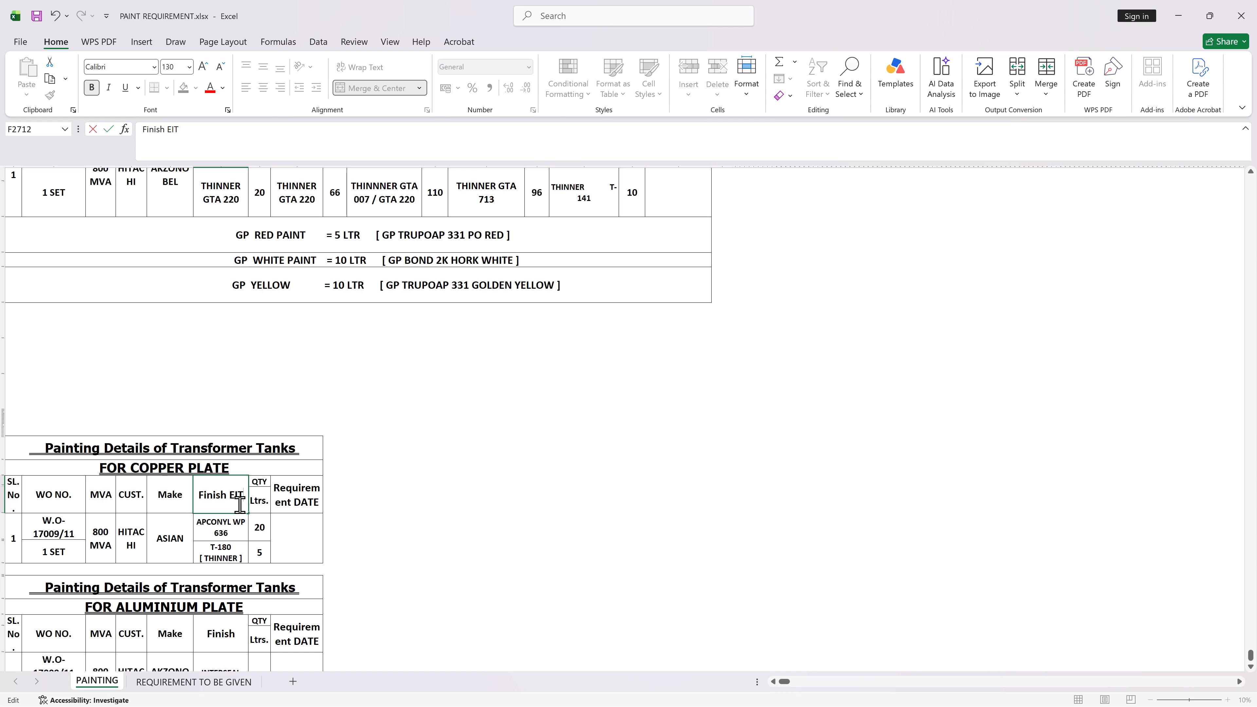
{"action": "type", "text": "CH"}
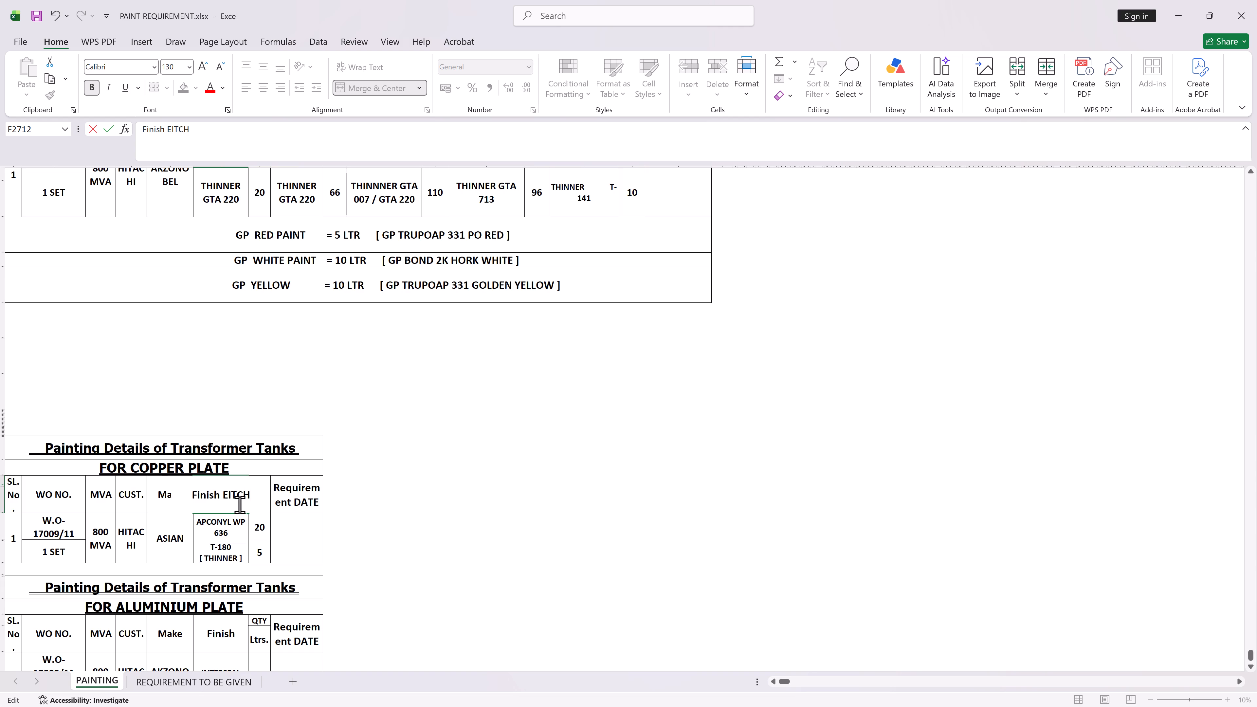
{"action": "key", "text": "space"}
{"action": "key", "text": "p"}
{"action": "key", "text": "r"}
{"action": "type", "text": "IMER"}
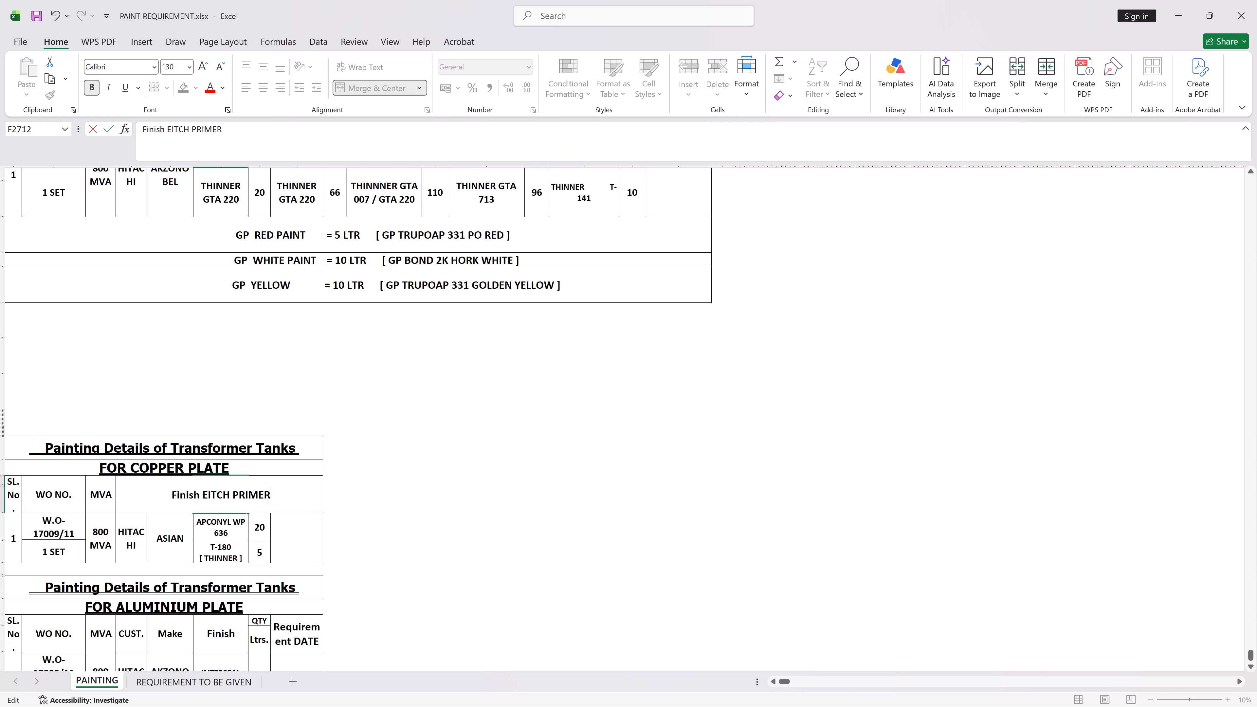
{"action": "left_click", "coordinate": [278, 533]}
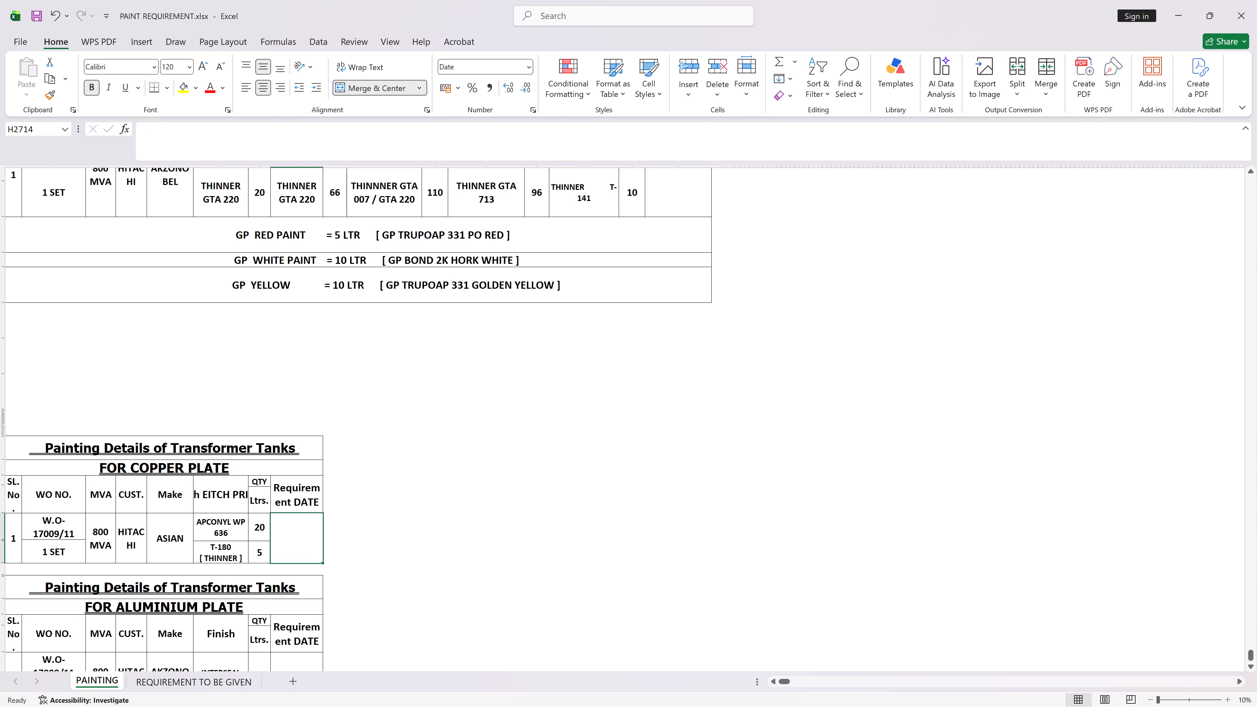
Wrap the text of the Finish EITCH PRIMER heading and make its row slightly taller to fit three lines.
{"action": "left_click", "coordinate": [230, 496]}
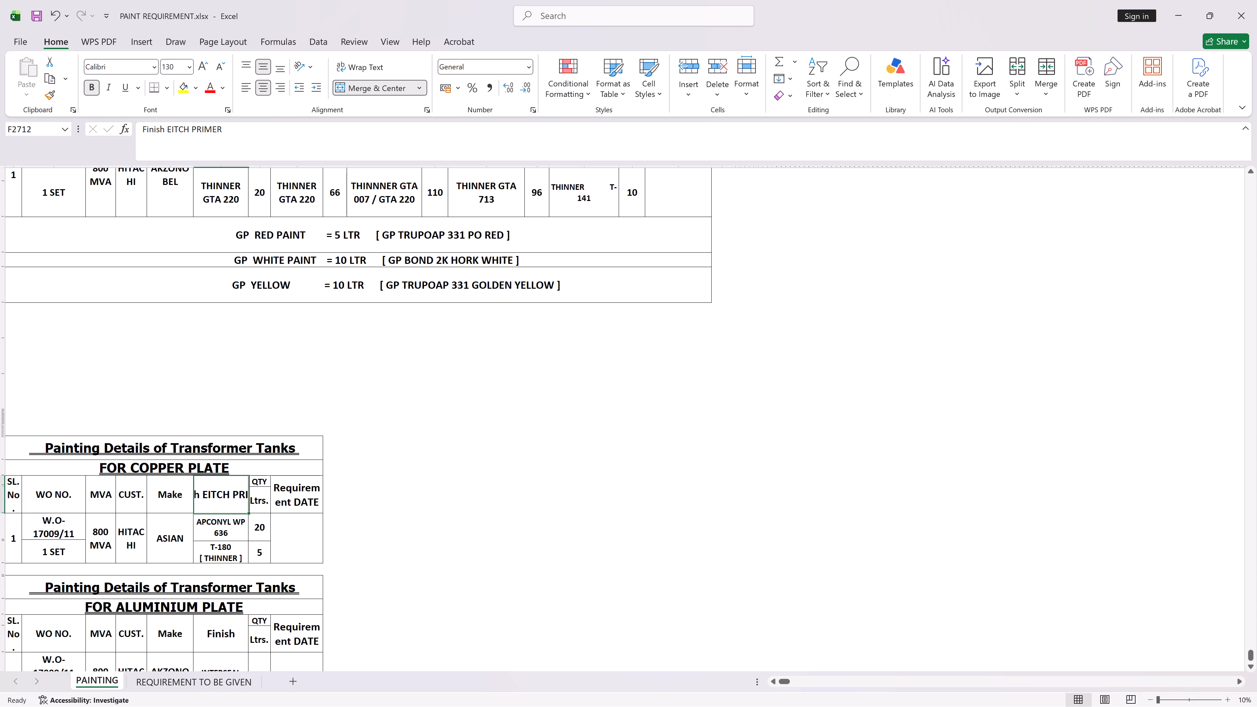
{"action": "left_click", "coordinate": [363, 70]}
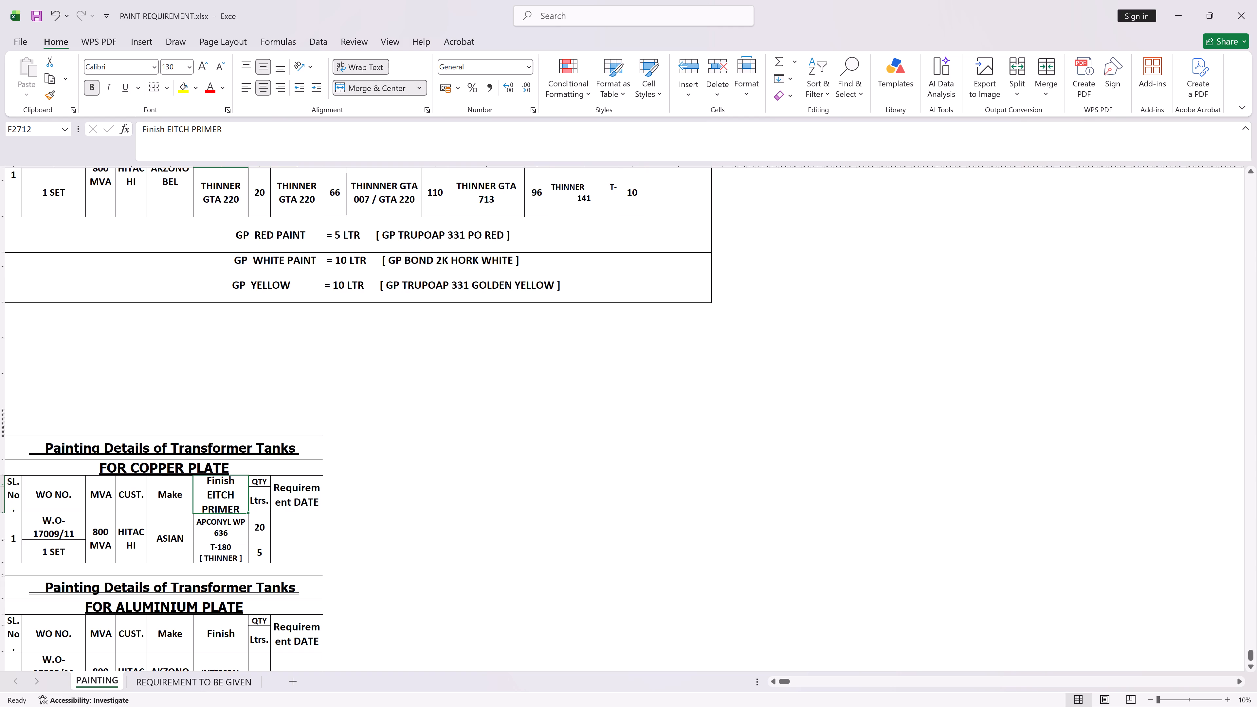
{"action": "left_click_drag", "start_coordinate": [4, 513], "coordinate": [3, 520]}
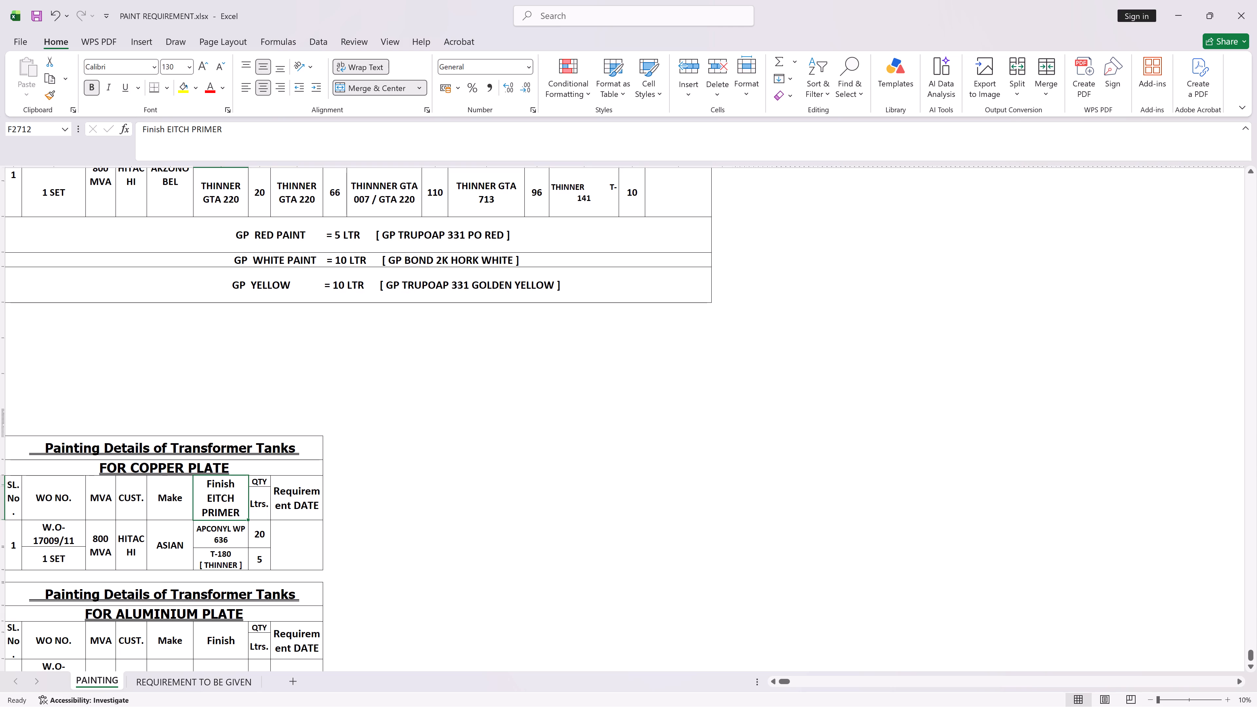
Select the whole FOR COPPER PLATE table, including its title, and open the print preview for it.
{"action": "left_click", "coordinate": [144, 473]}
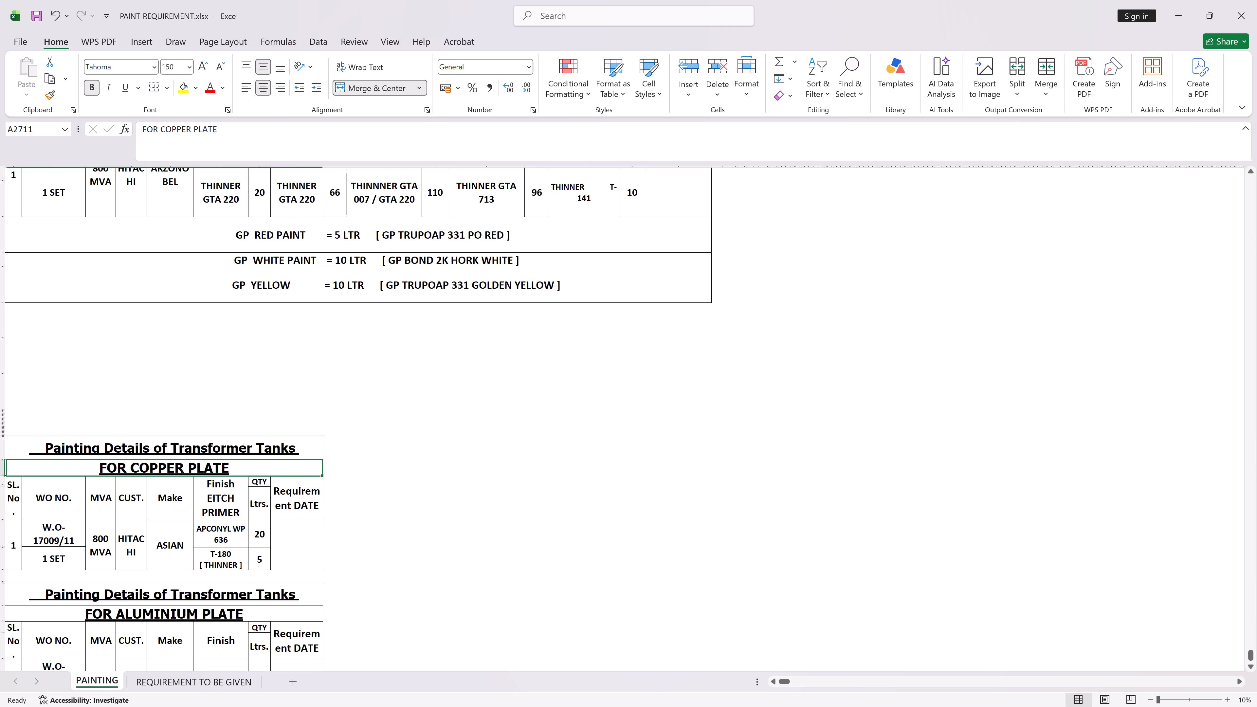
{"action": "left_click_drag", "start_coordinate": [21, 443], "coordinate": [187, 549]}
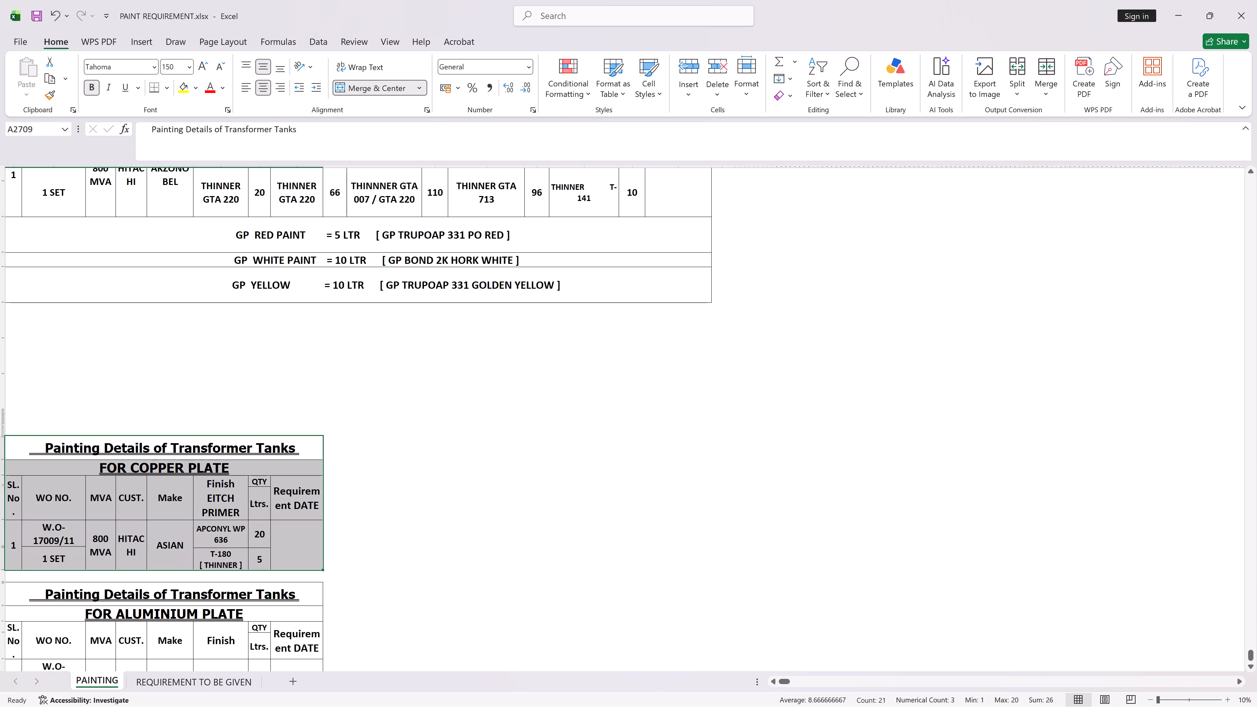
{"action": "key", "text": "ctrl+p"}
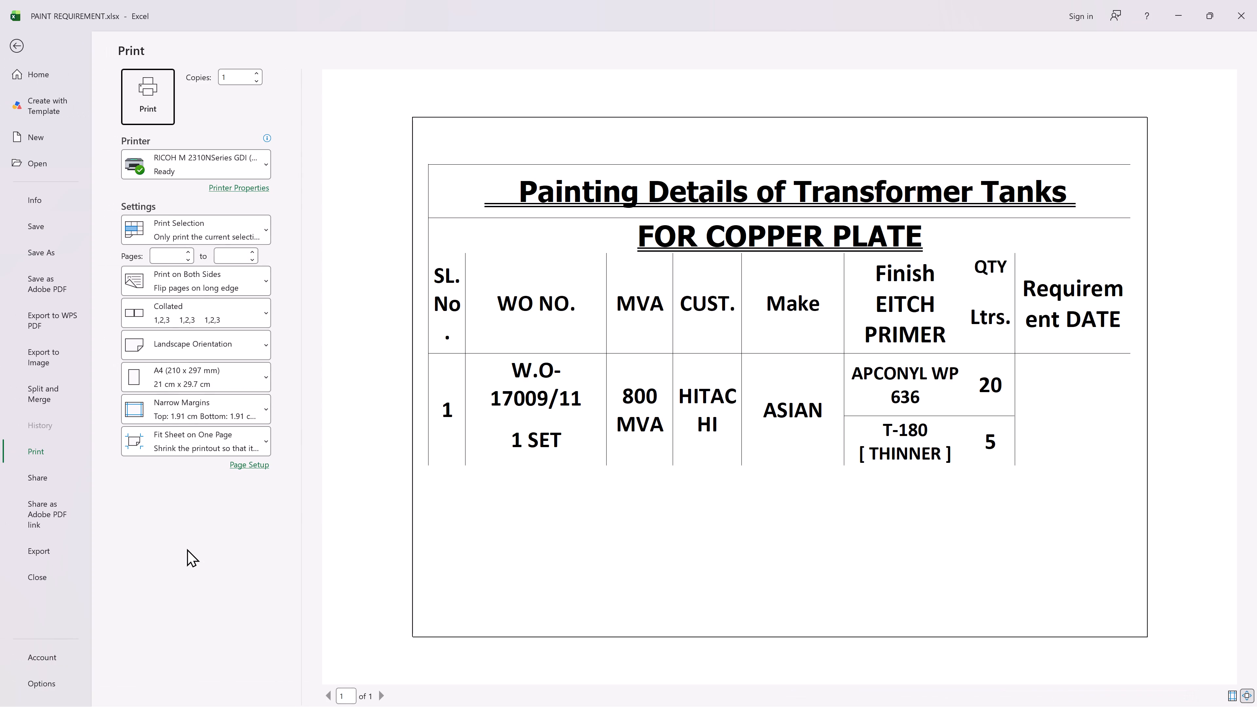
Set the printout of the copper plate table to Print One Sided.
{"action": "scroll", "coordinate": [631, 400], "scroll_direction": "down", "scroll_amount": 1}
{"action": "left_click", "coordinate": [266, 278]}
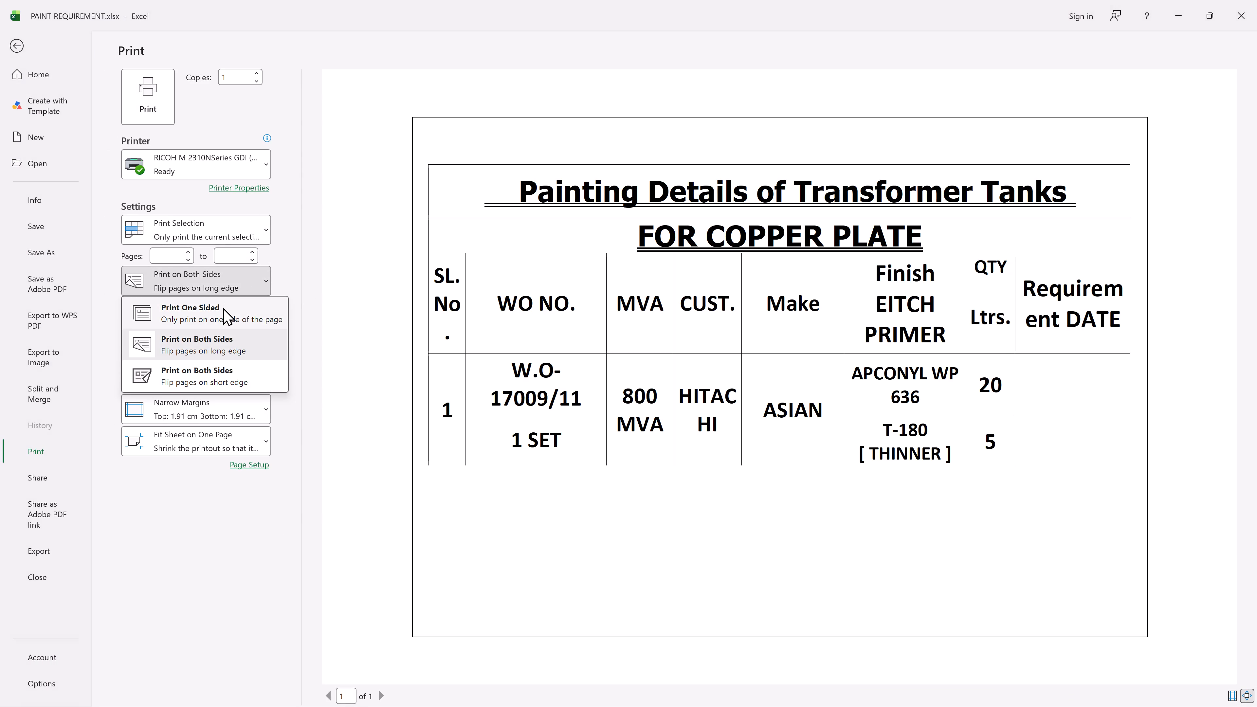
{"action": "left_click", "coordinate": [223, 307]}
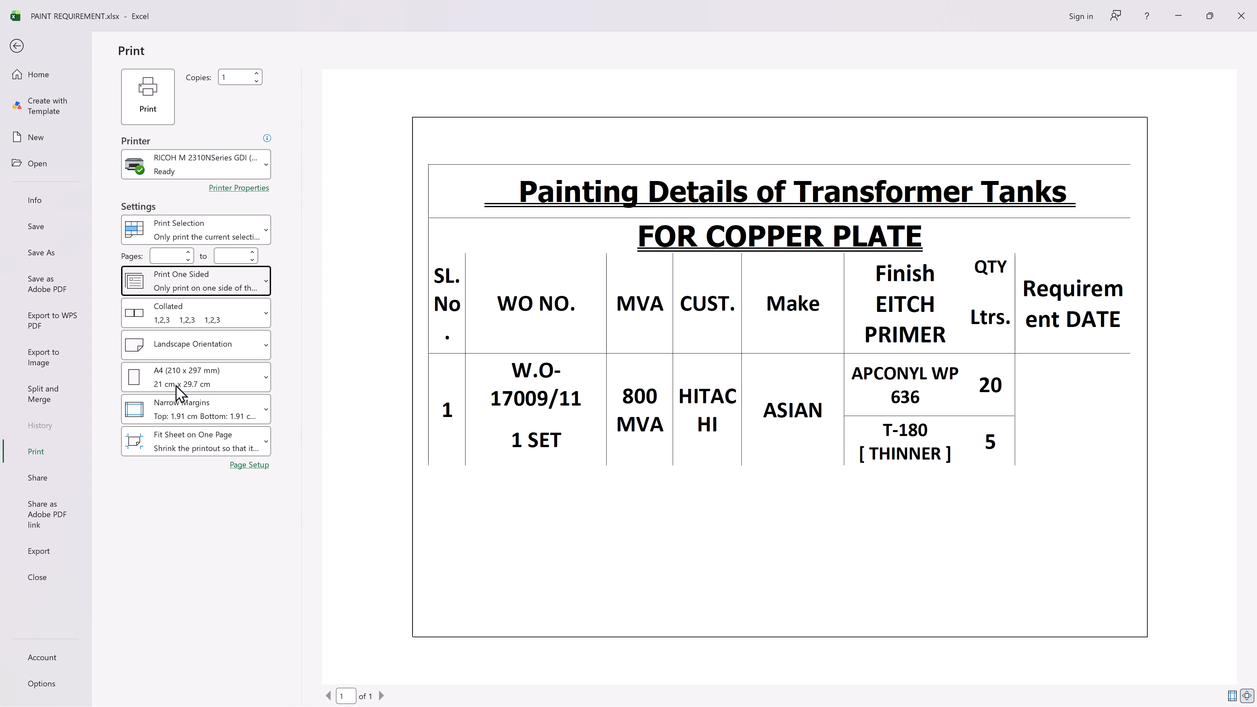
Apply the A4 profile in the RICOH printer's properties for the copper plate printout.
{"action": "left_click", "coordinate": [227, 188]}
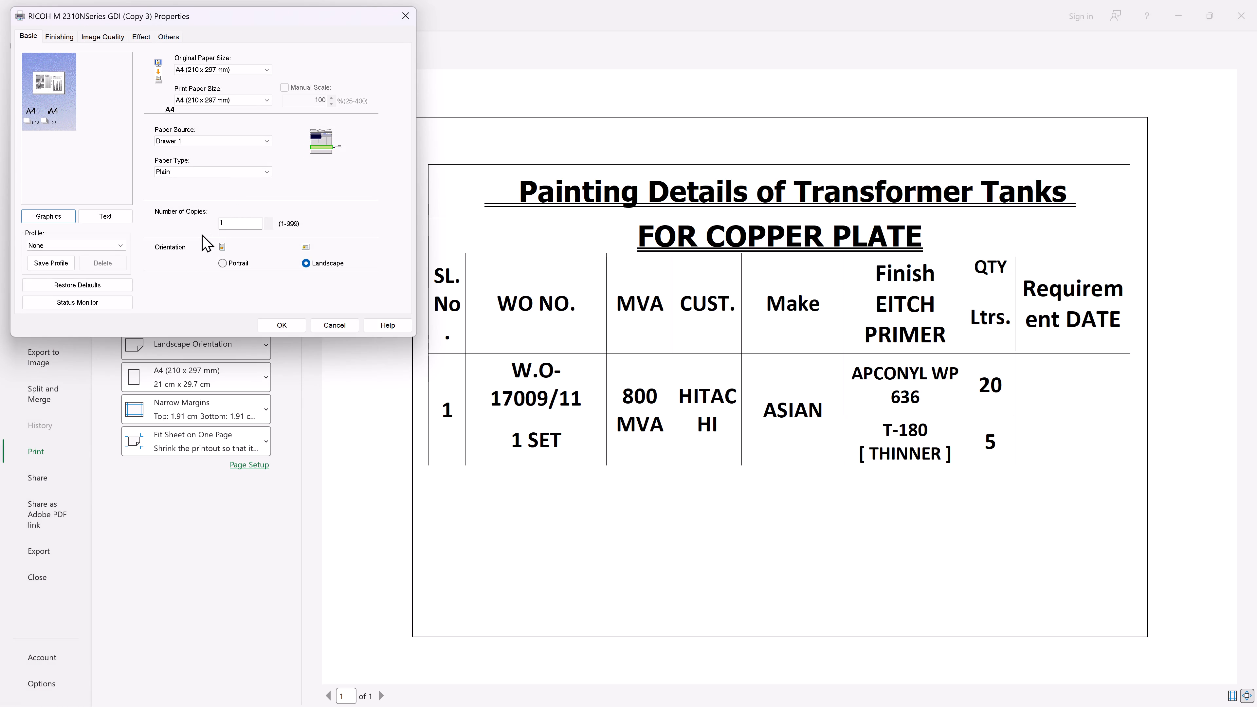
{"action": "left_click", "coordinate": [88, 246]}
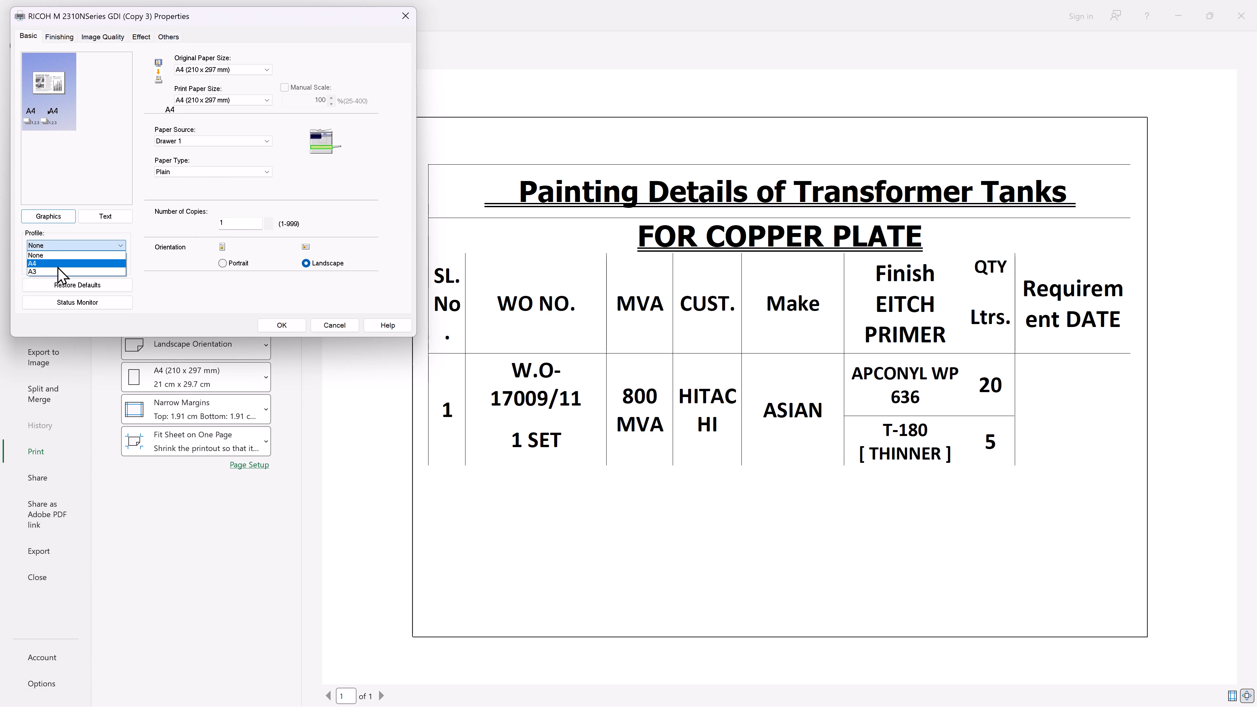
{"action": "left_click", "coordinate": [57, 266]}
{"action": "left_click", "coordinate": [275, 323]}
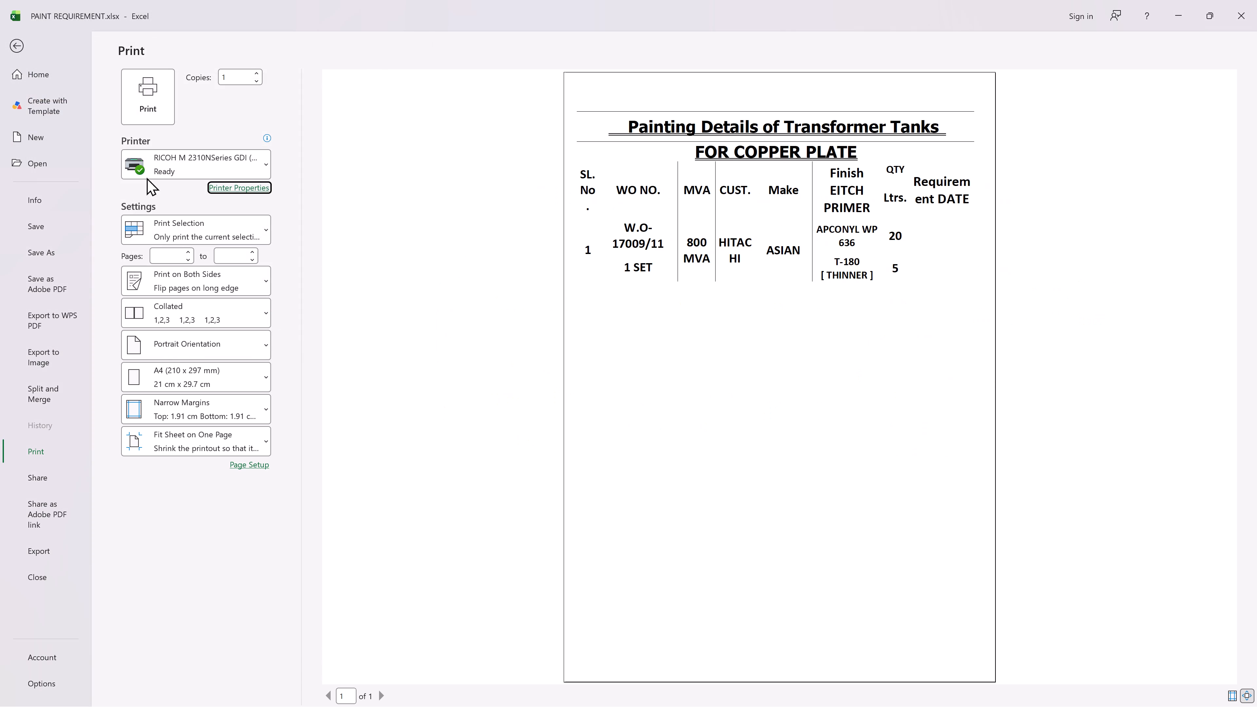
Set the page to landscape orientation and print the selected copper plate table.
{"action": "left_click", "coordinate": [189, 341]}
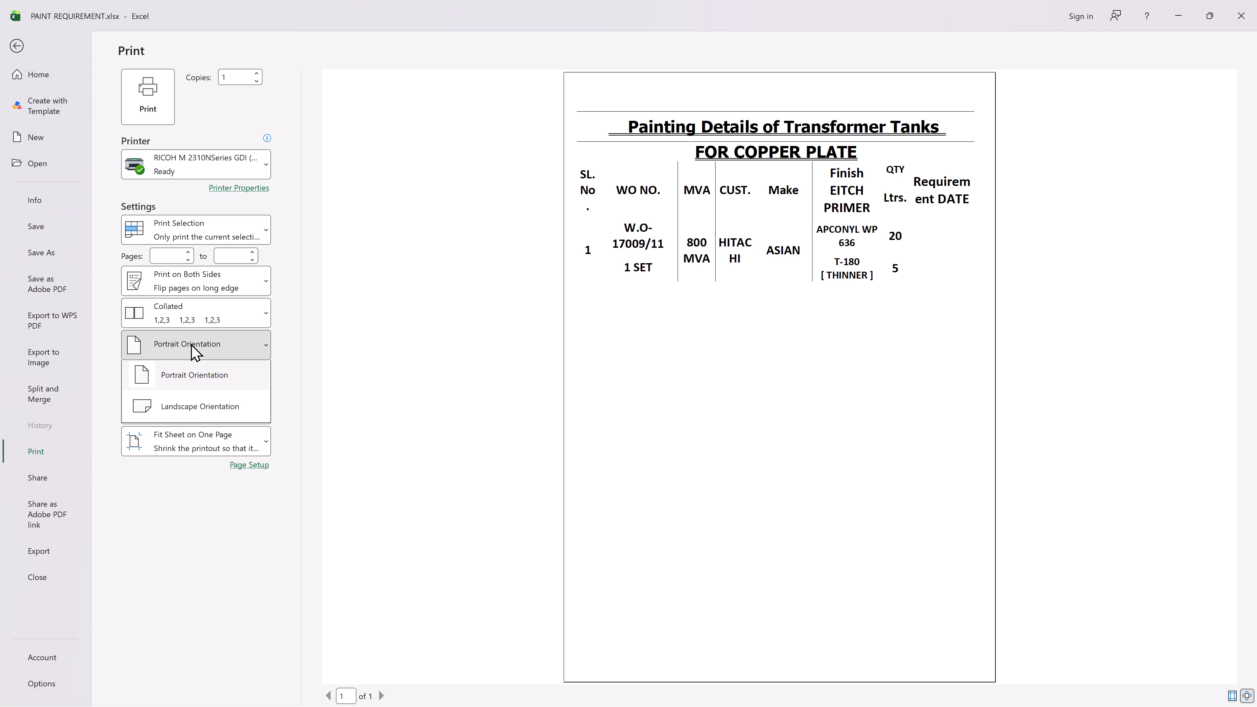
{"action": "left_click", "coordinate": [192, 411]}
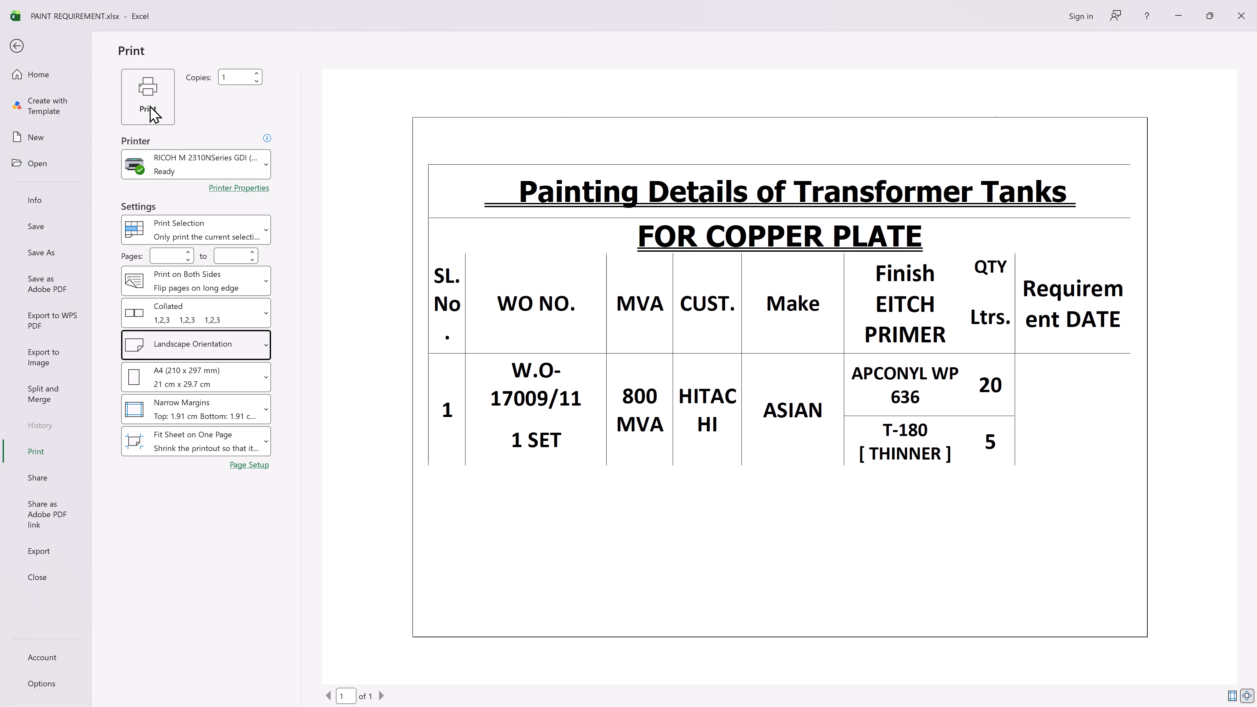
{"action": "left_click_drag", "start_coordinate": [152, 101], "coordinate": [156, 96]}
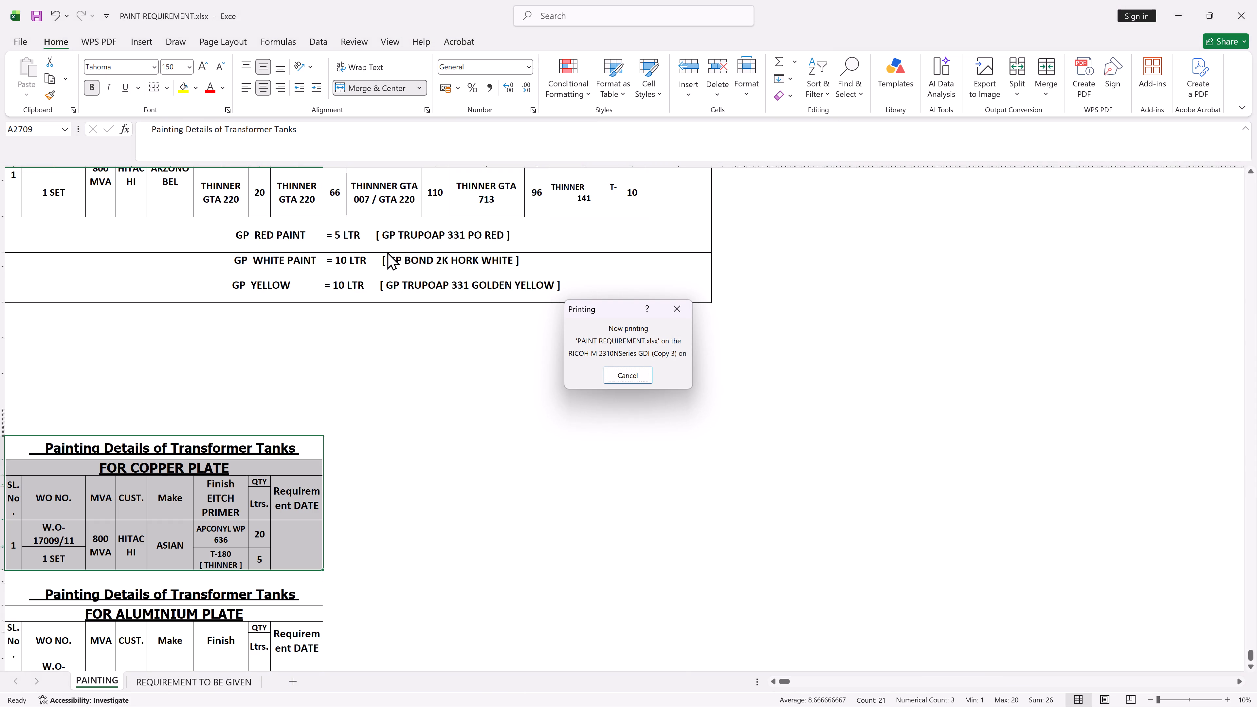
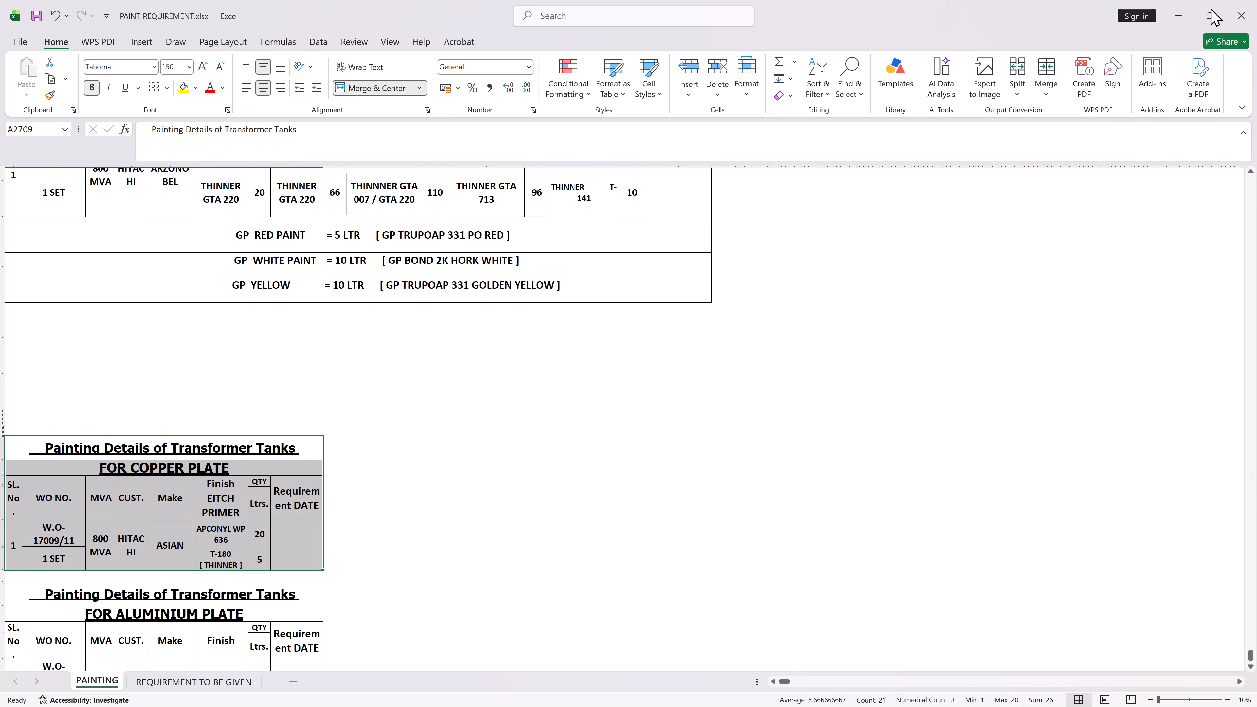
Look over the REQUIREMENT TO BE GIVEN sheet with the list of tanks awaiting paint requirements.
{"action": "left_click", "coordinate": [193, 685]}
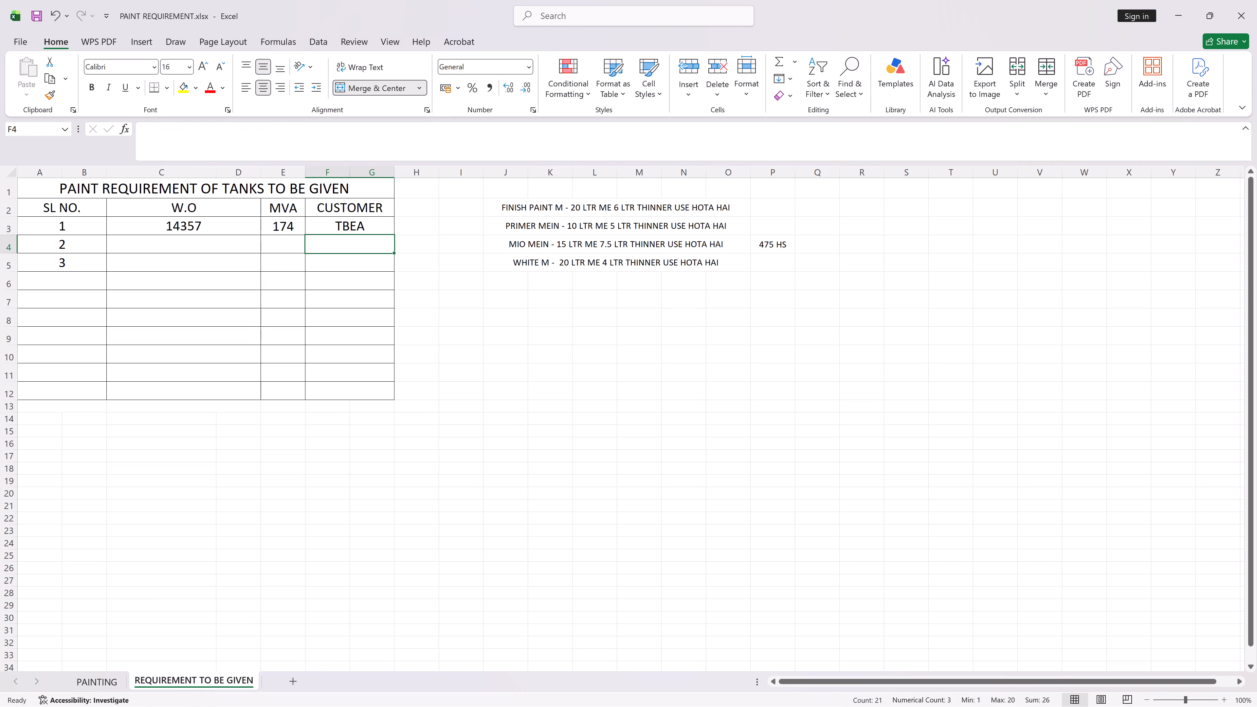
{"action": "scroll", "coordinate": [287, 463], "scroll_direction": "up", "scroll_amount": 5}
{"action": "scroll", "coordinate": [311, 421], "scroll_direction": "down", "scroll_amount": 5}
{"action": "scroll", "coordinate": [330, 424], "scroll_direction": "up", "scroll_amount": 11}
Close the PAINT REQUIREMENT workbook and save its changes.
{"action": "left_click", "coordinate": [1243, 15]}
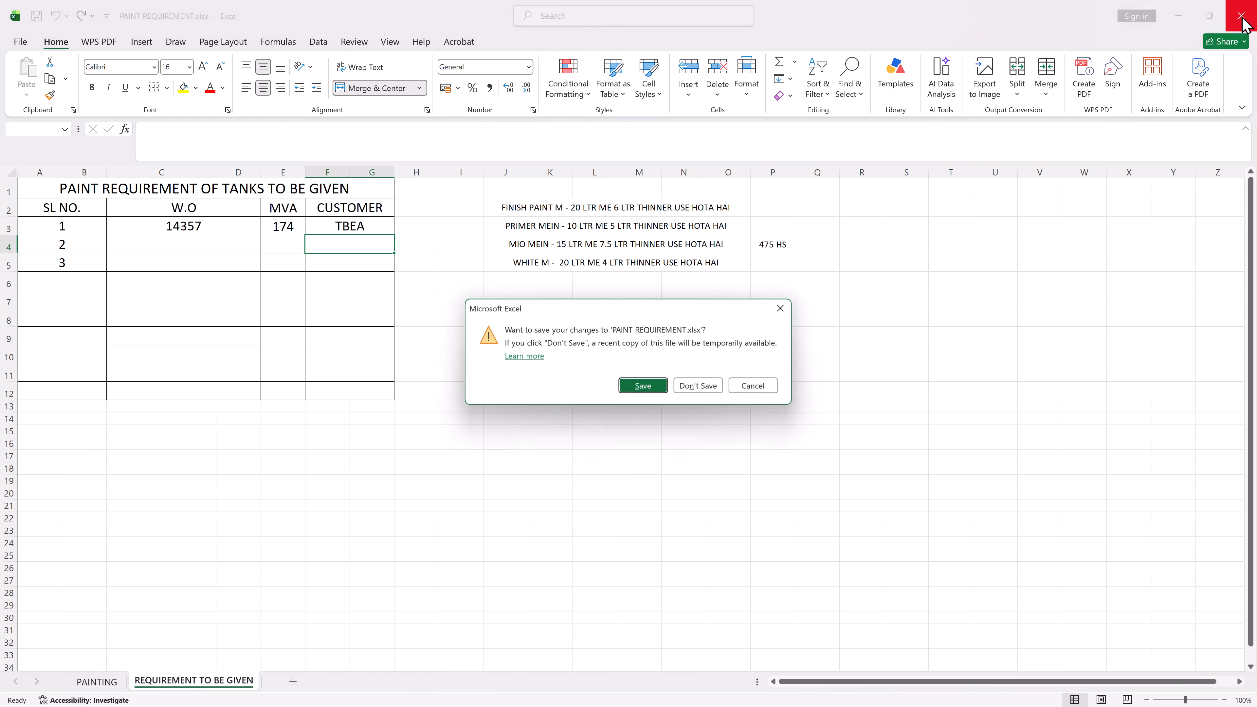
{"action": "left_click", "coordinate": [657, 388]}
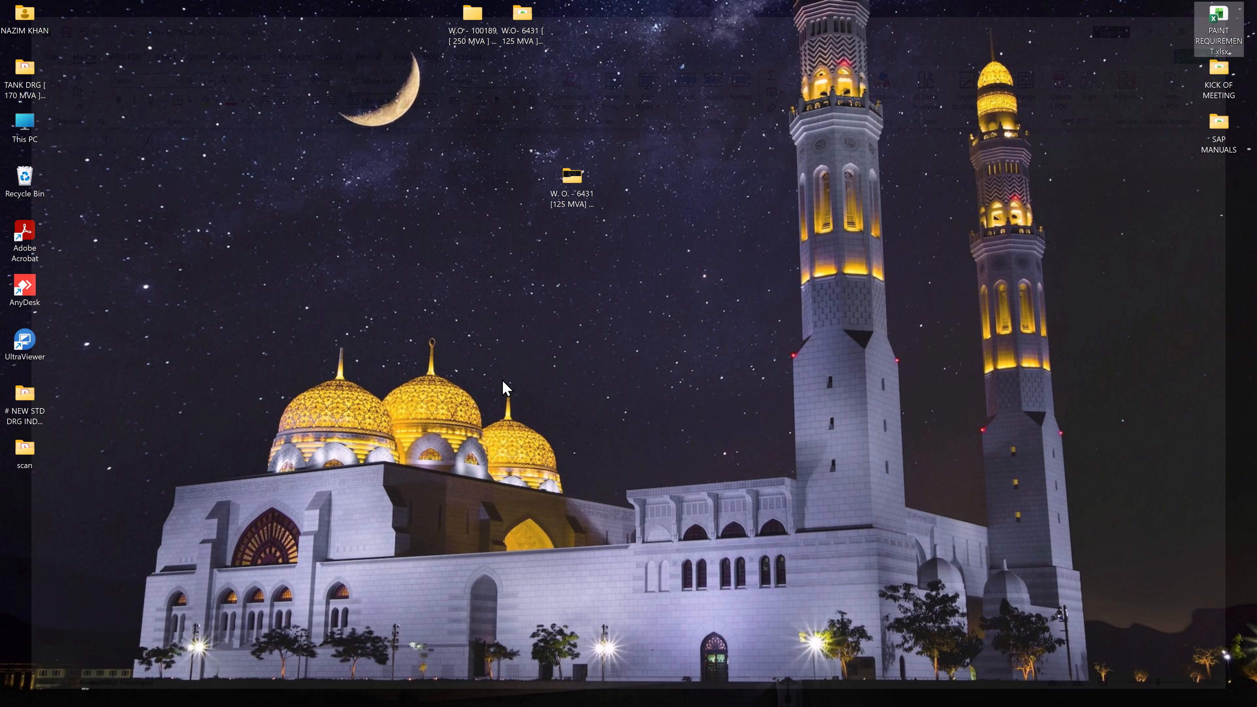
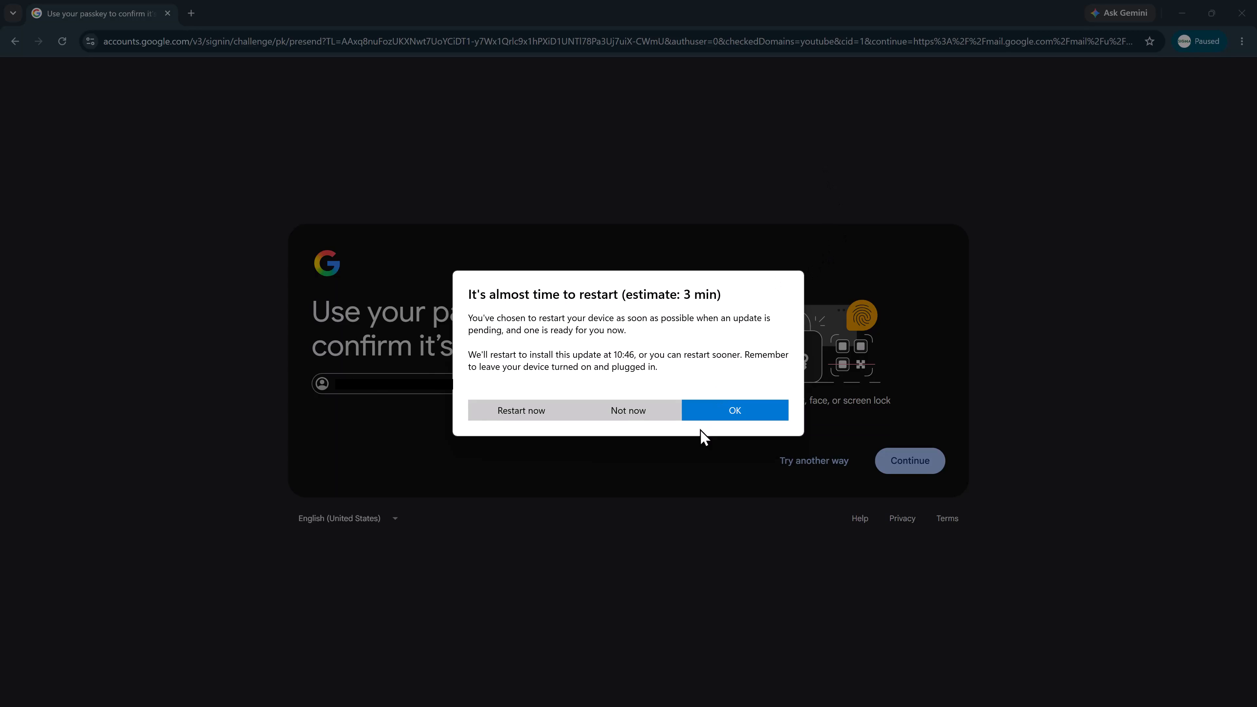
Dismiss the pending device restart notice and minimise the browser window.
{"action": "left_click", "coordinate": [731, 408]}
{"action": "left_click", "coordinate": [1182, 9]}
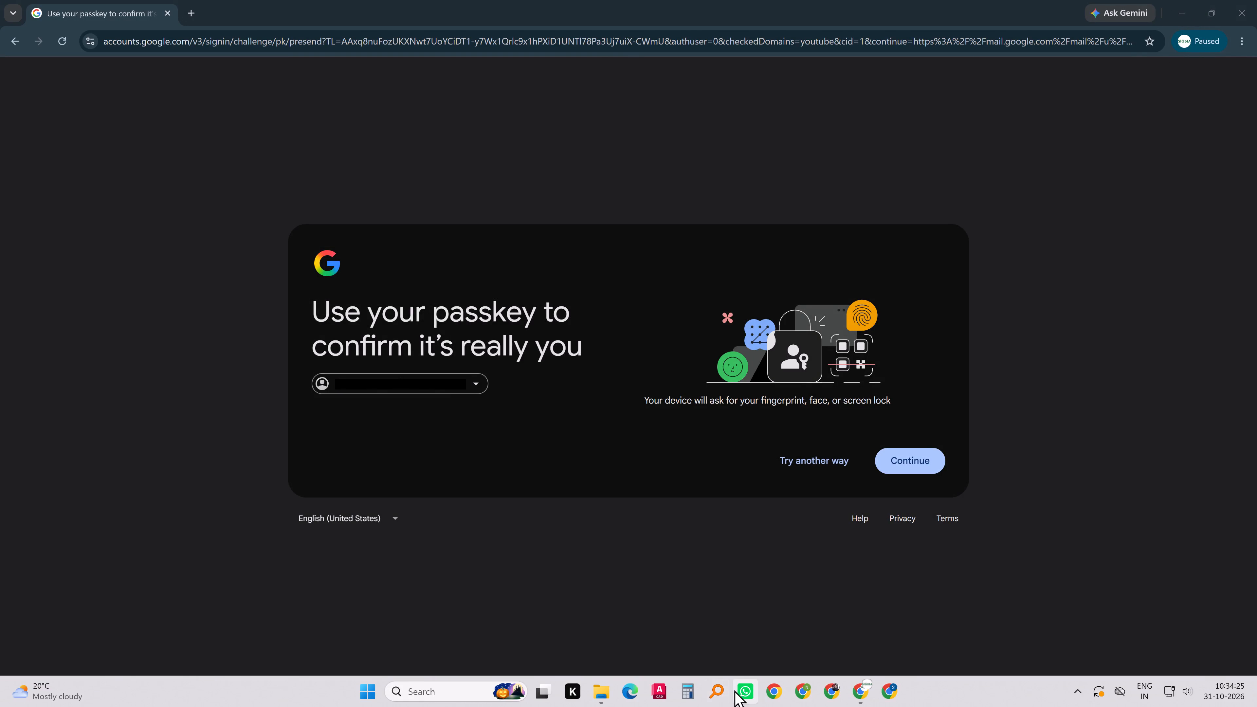
Find and open MAIL COPY FOR RIM PAINT.pdf in the OGA , BUSHINGS , painting folder of work order 17009.
{"action": "left_click", "coordinate": [608, 695]}
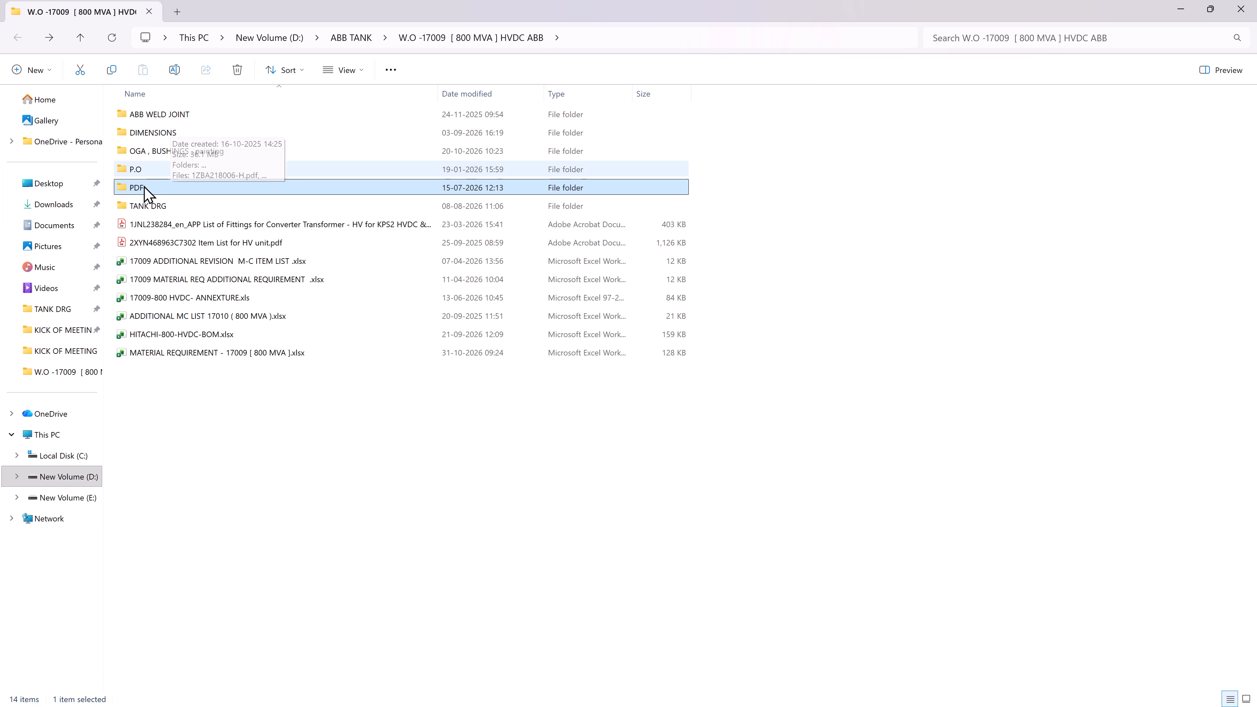
{"action": "double_click", "coordinate": [146, 172]}
{"action": "left_click", "coordinate": [17, 39]}
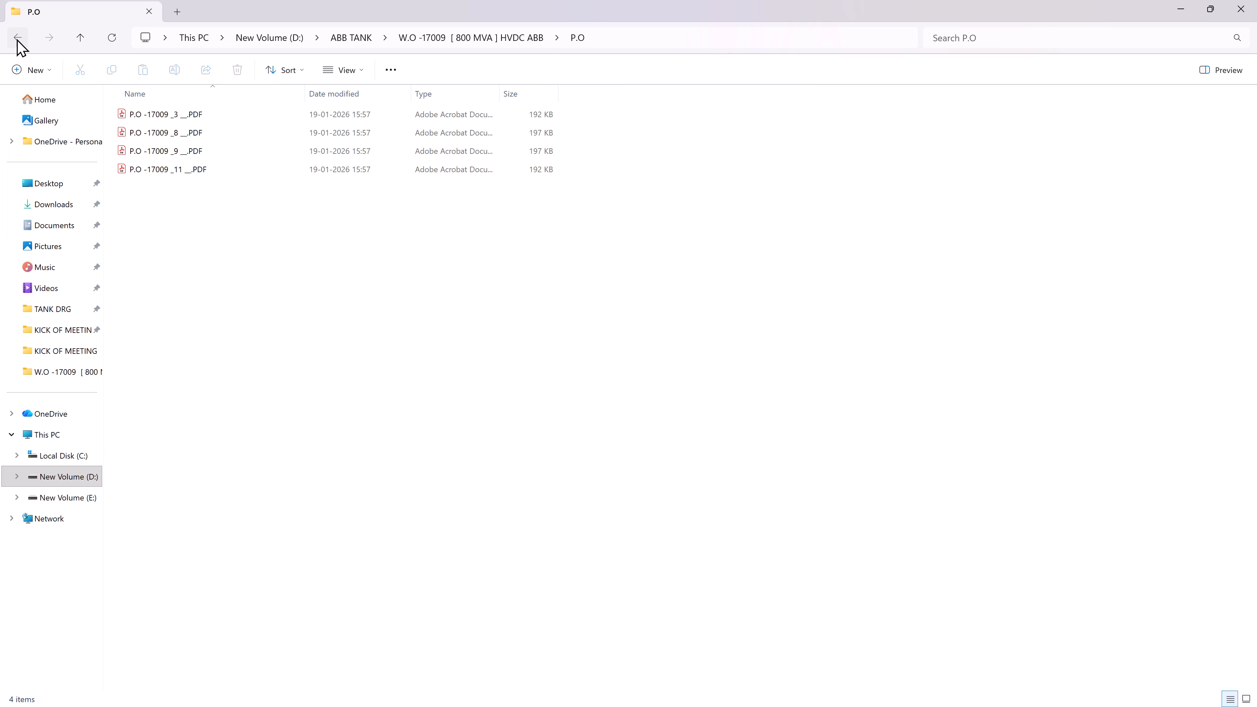
{"action": "double_click", "coordinate": [140, 189]}
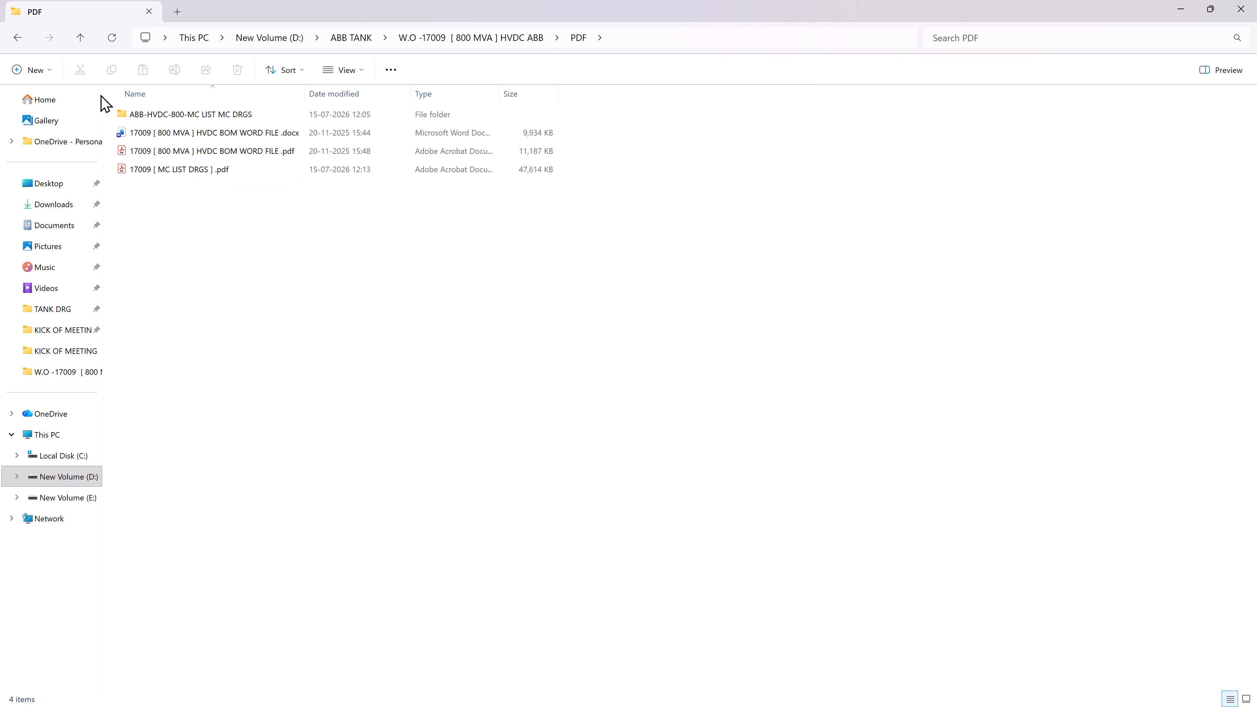
{"action": "left_click", "coordinate": [26, 37]}
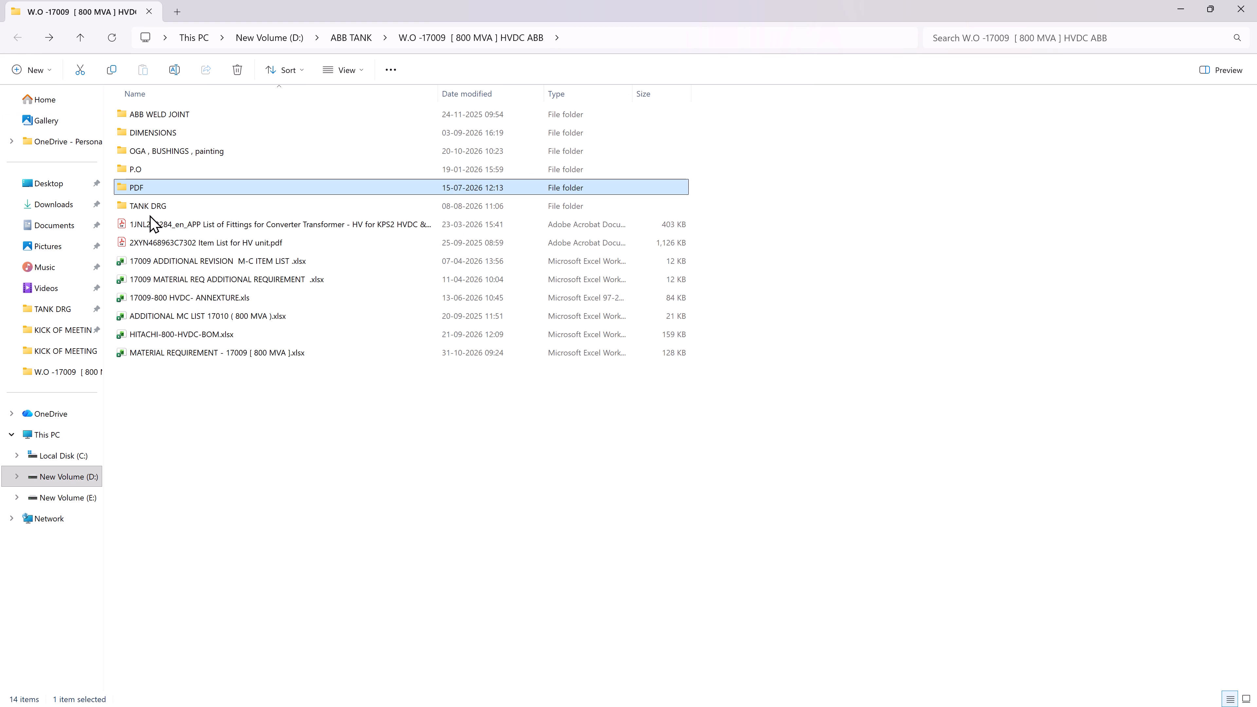
{"action": "double_click", "coordinate": [151, 152]}
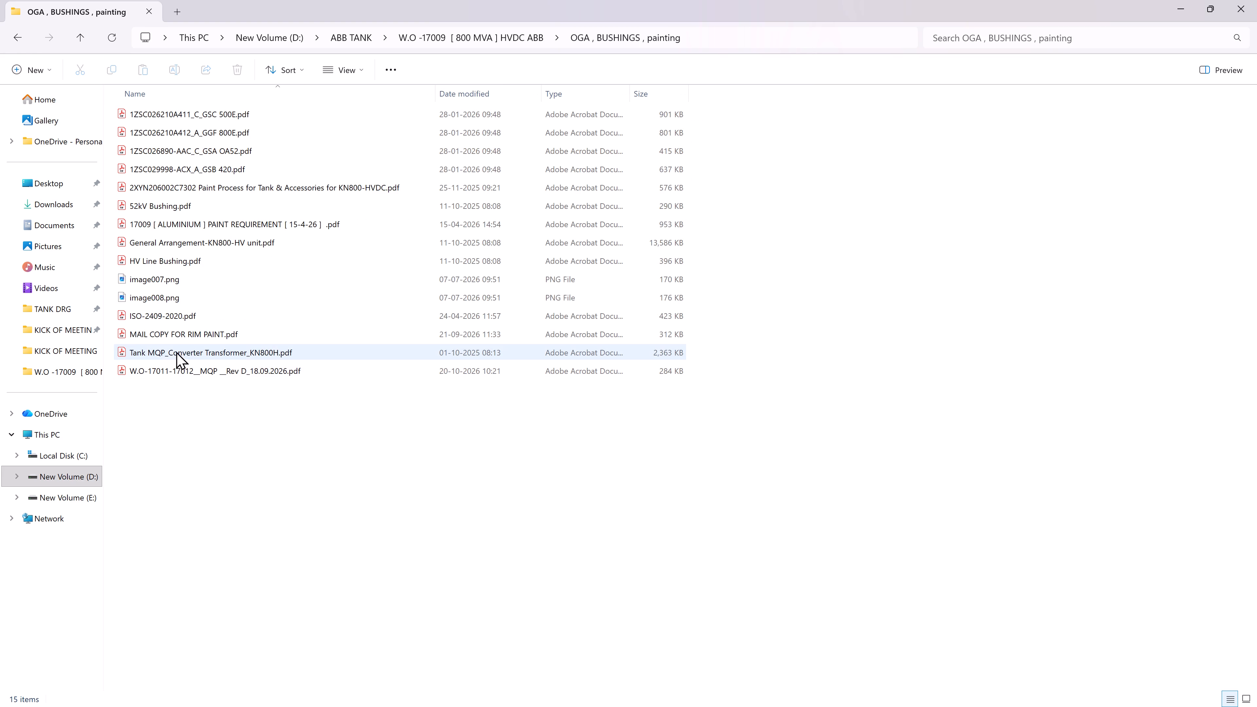
{"action": "double_click", "coordinate": [192, 336]}
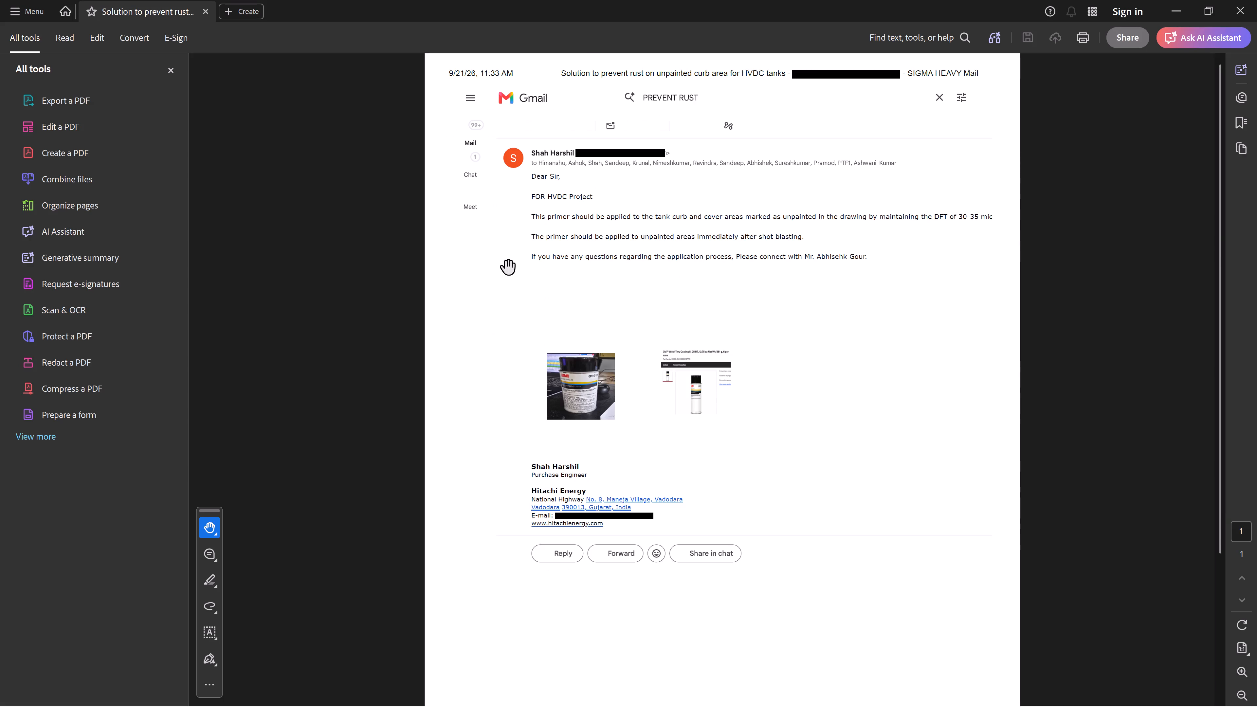
Print one copy of the rust-prevention mail PDF on the RICOH M 2310N printer with the A4 profile, on both sides of the paper.
{"action": "scroll", "coordinate": [602, 249], "scroll_direction": "down", "scroll_amount": 3}
{"action": "scroll", "coordinate": [618, 240], "scroll_direction": "up", "scroll_amount": 7}
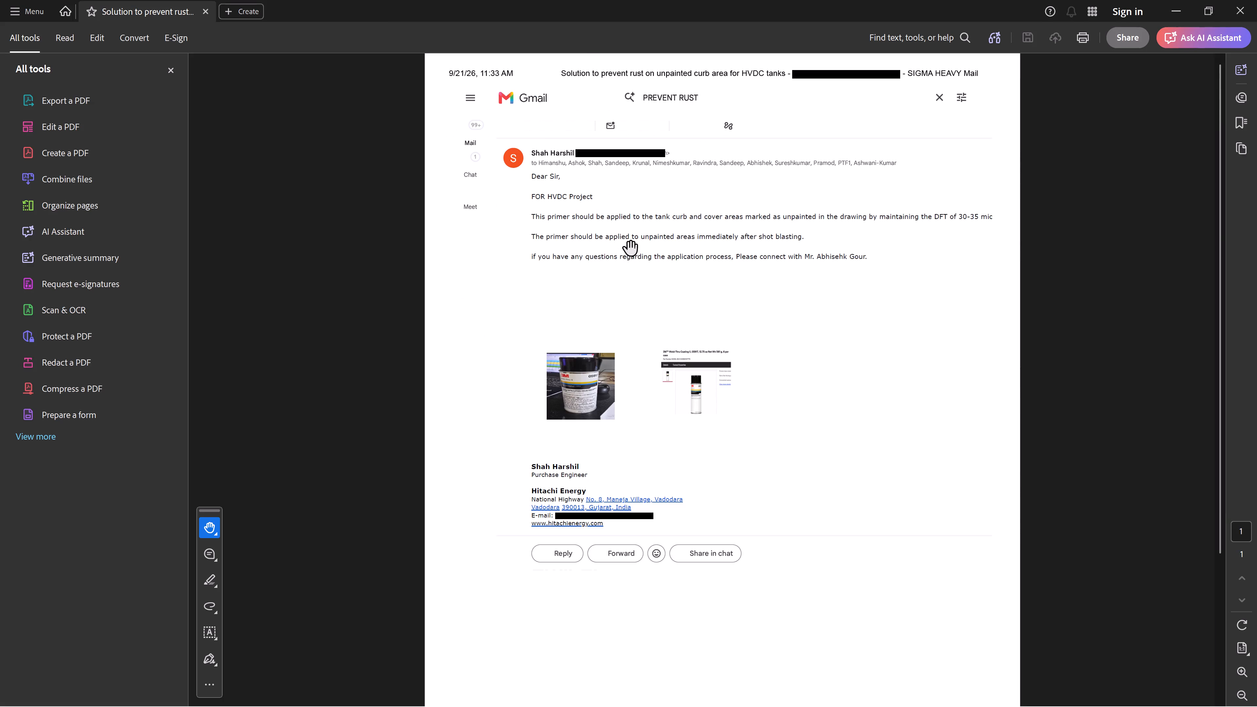
{"action": "key", "text": "ctrl+p"}
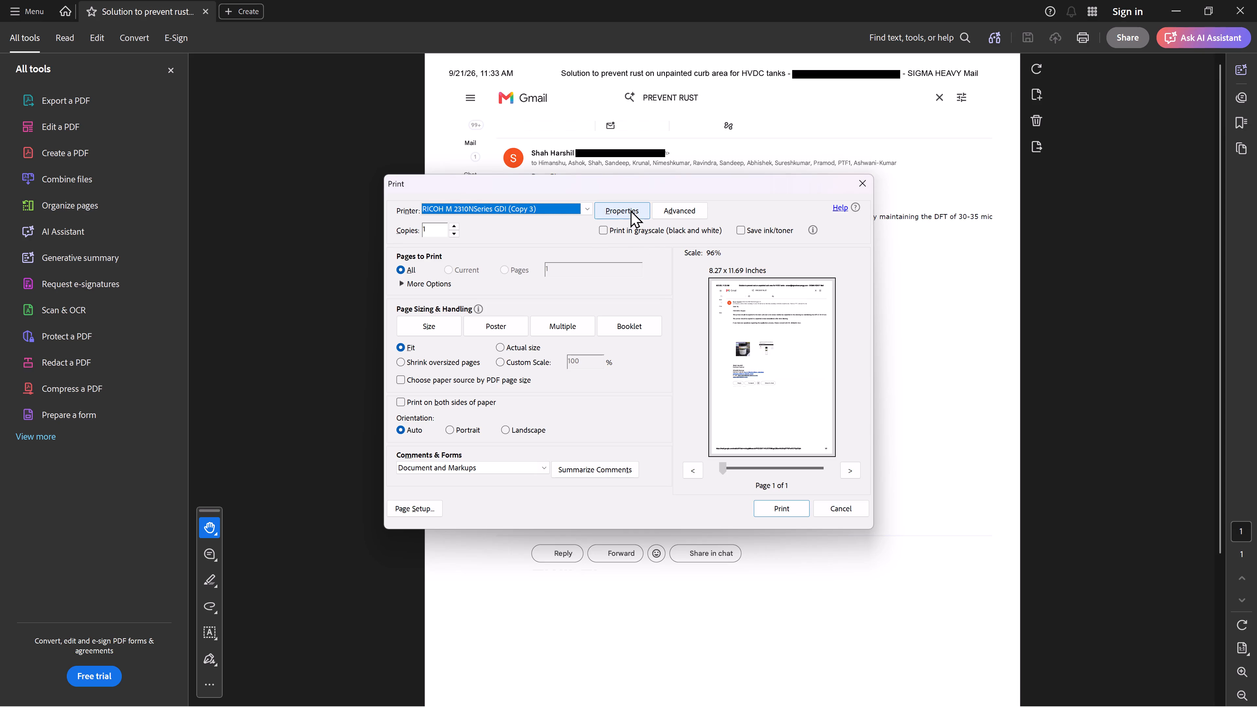
{"action": "left_click", "coordinate": [630, 210]}
{"action": "left_click", "coordinate": [456, 425]}
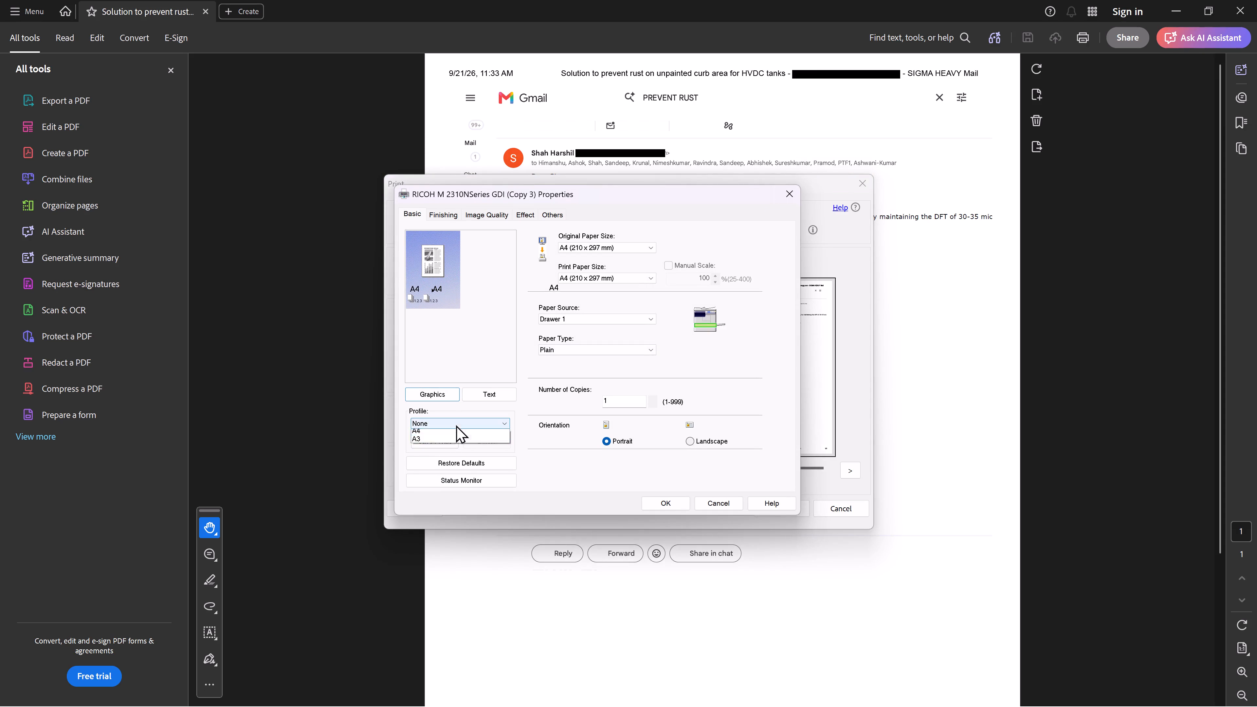
{"action": "left_click", "coordinate": [441, 439]}
{"action": "left_click", "coordinate": [656, 507]}
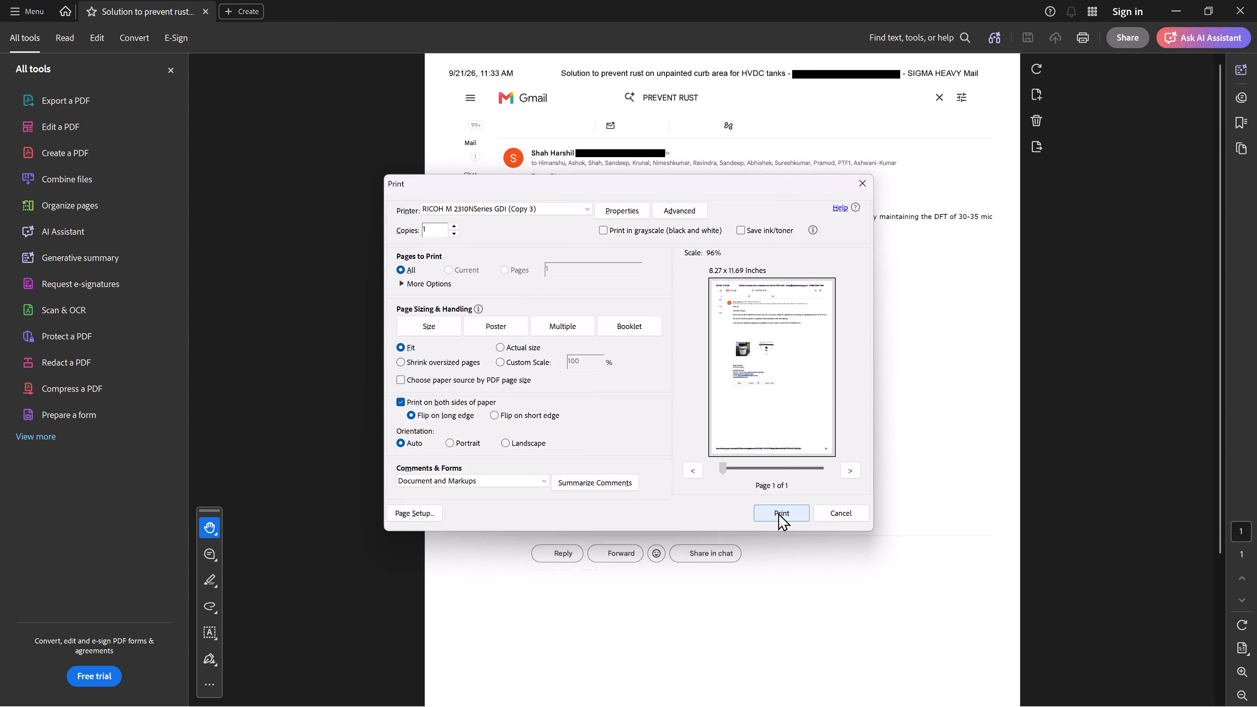
{"action": "left_click", "coordinate": [778, 513]}
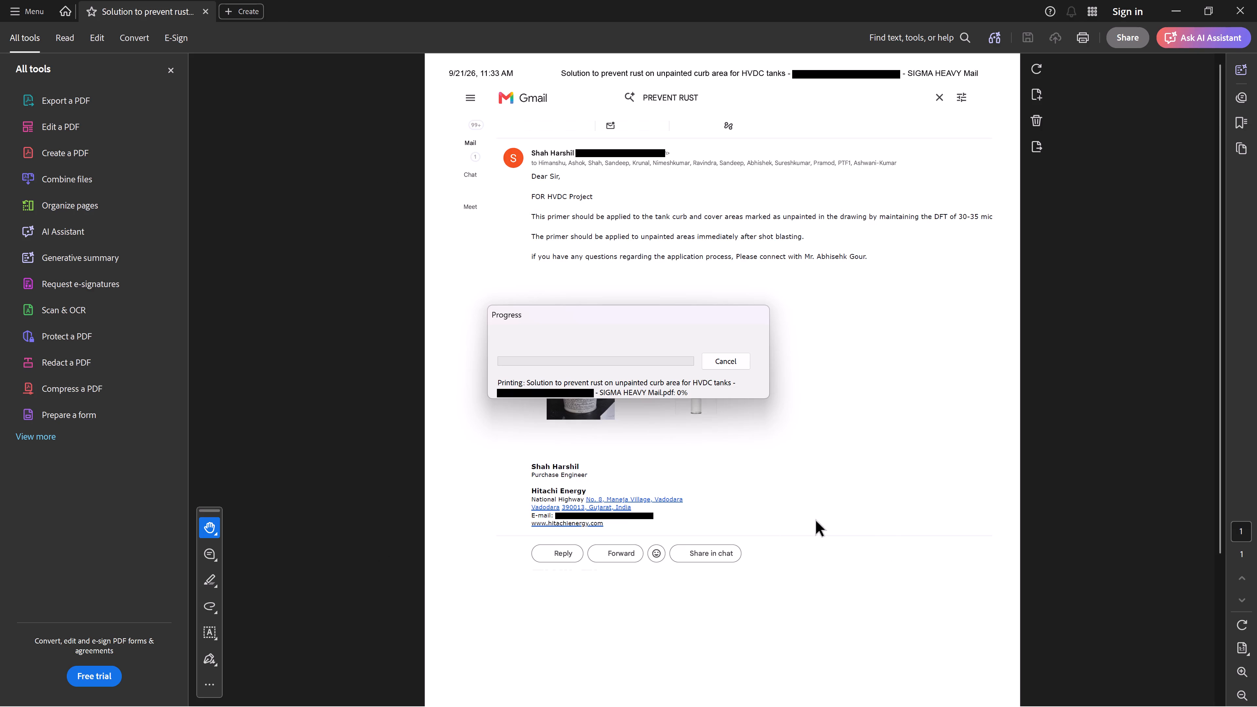
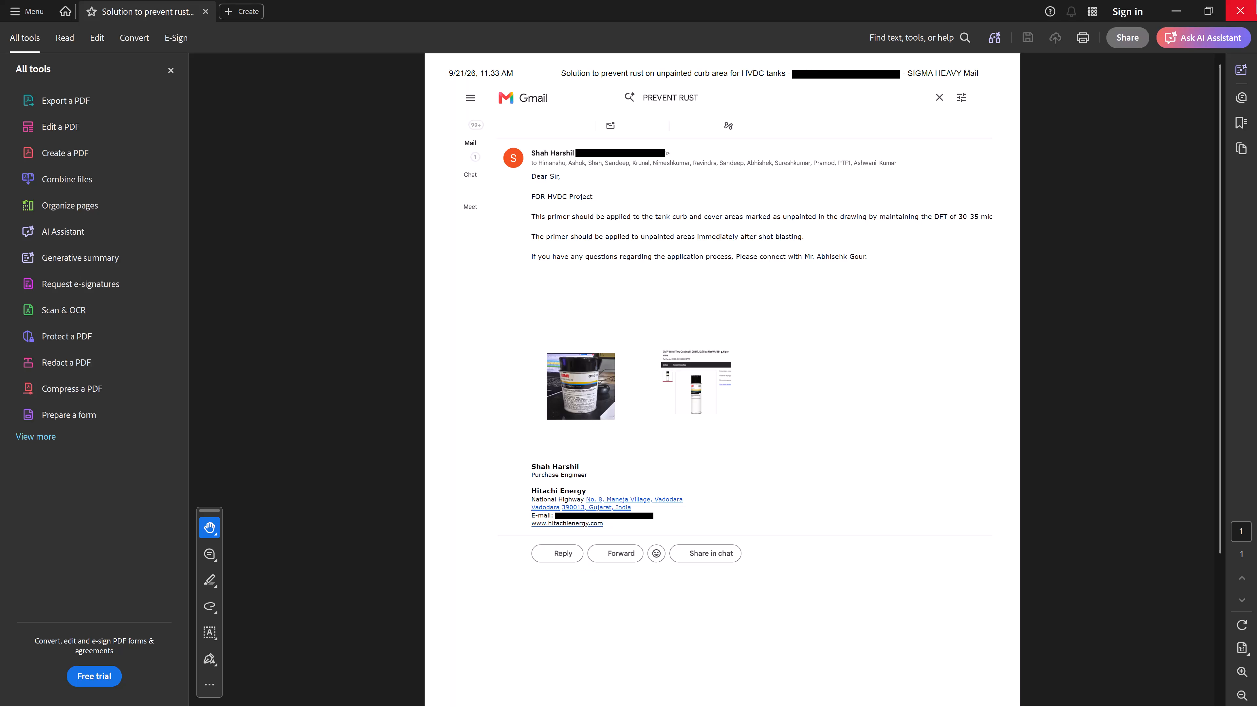
Close the mail PDF, return to the W.O -17009 folder and check the contents of its ABB WELD JOINT folder.
{"action": "left_click", "coordinate": [1235, 10]}
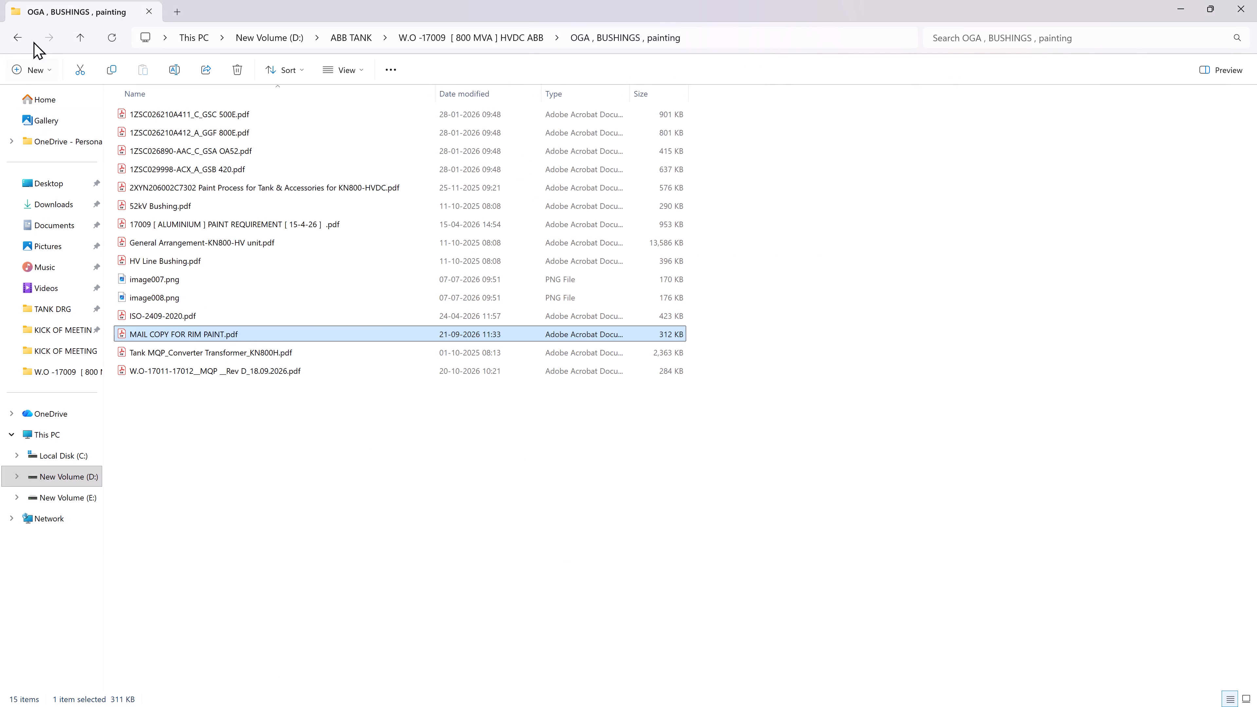
{"action": "left_click", "coordinate": [16, 39]}
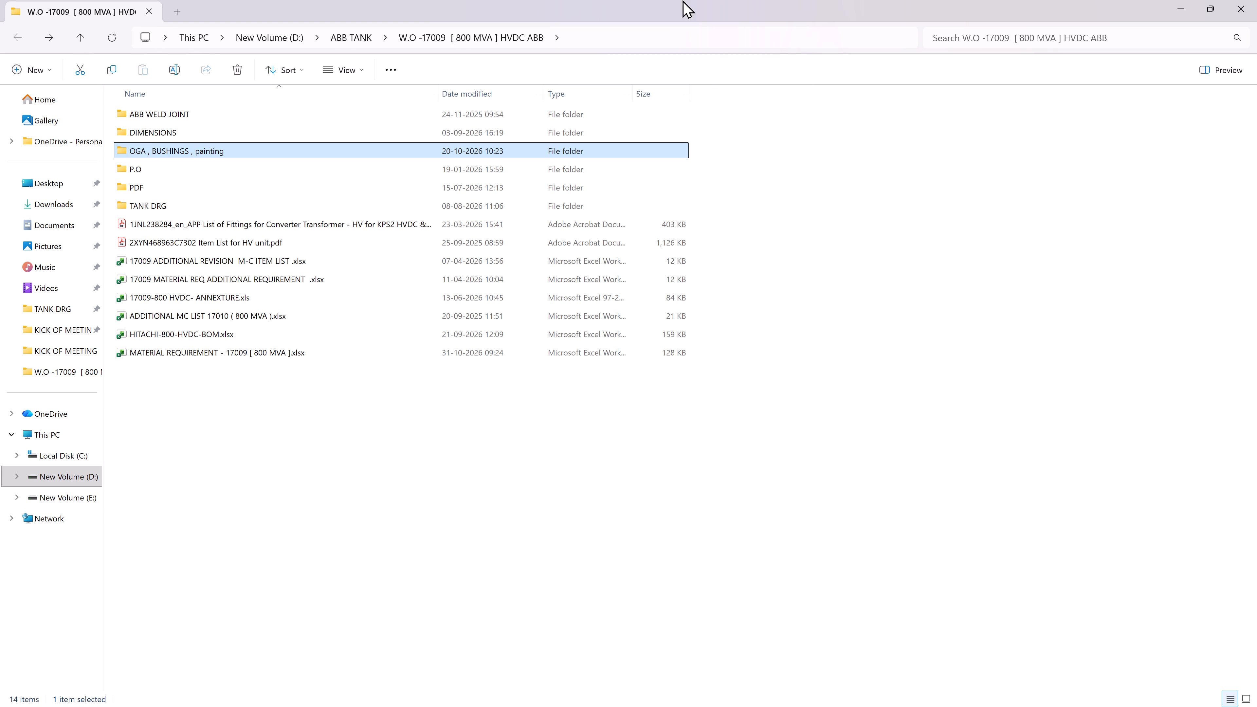
{"action": "double_click", "coordinate": [189, 116]}
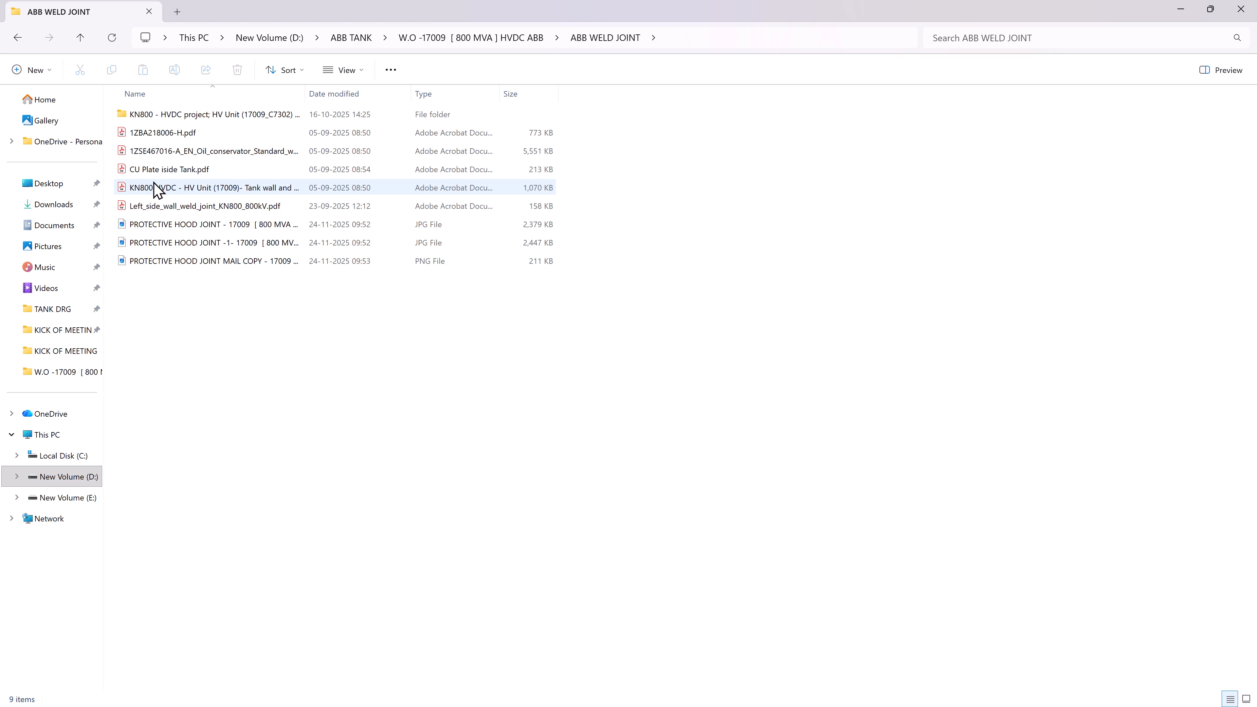
{"action": "left_click", "coordinate": [14, 38]}
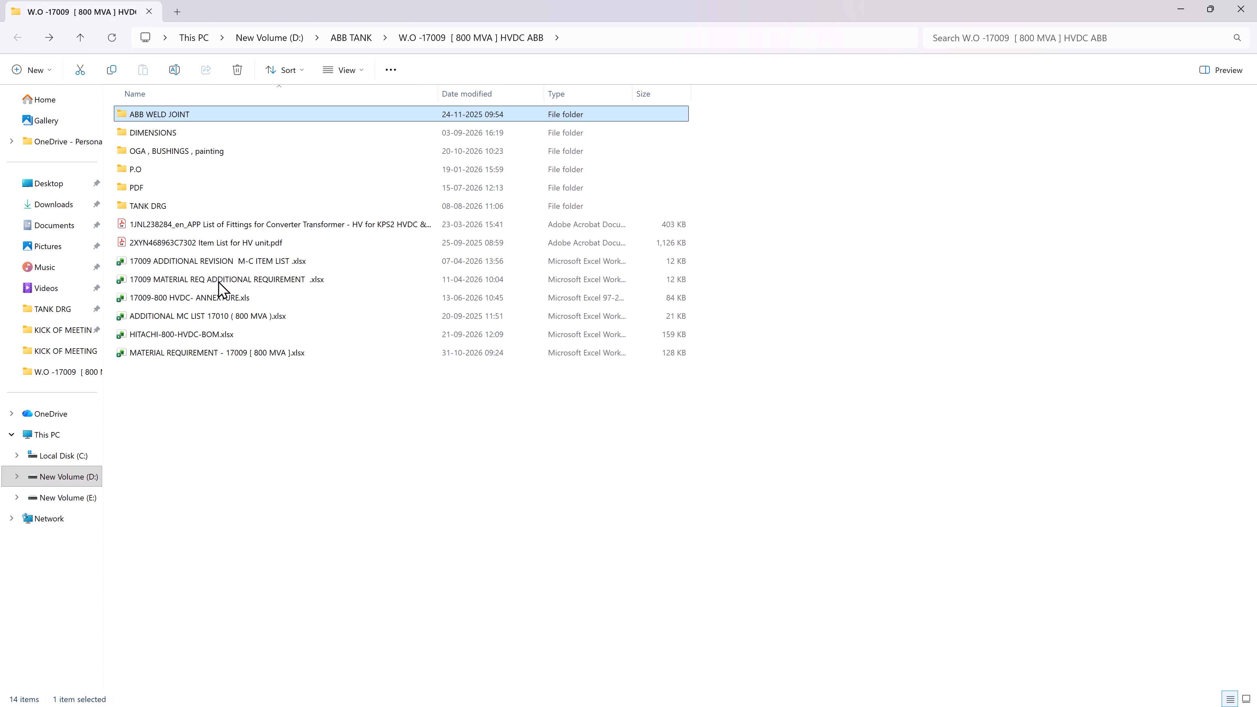
Examine the 17009 ADDITIONAL REVISION M-C ITEM LIST and 17009 MATERIAL REQ ADDITIONAL REQUIREMENT workbooks, closing each after viewing.
{"action": "double_click", "coordinate": [214, 263]}
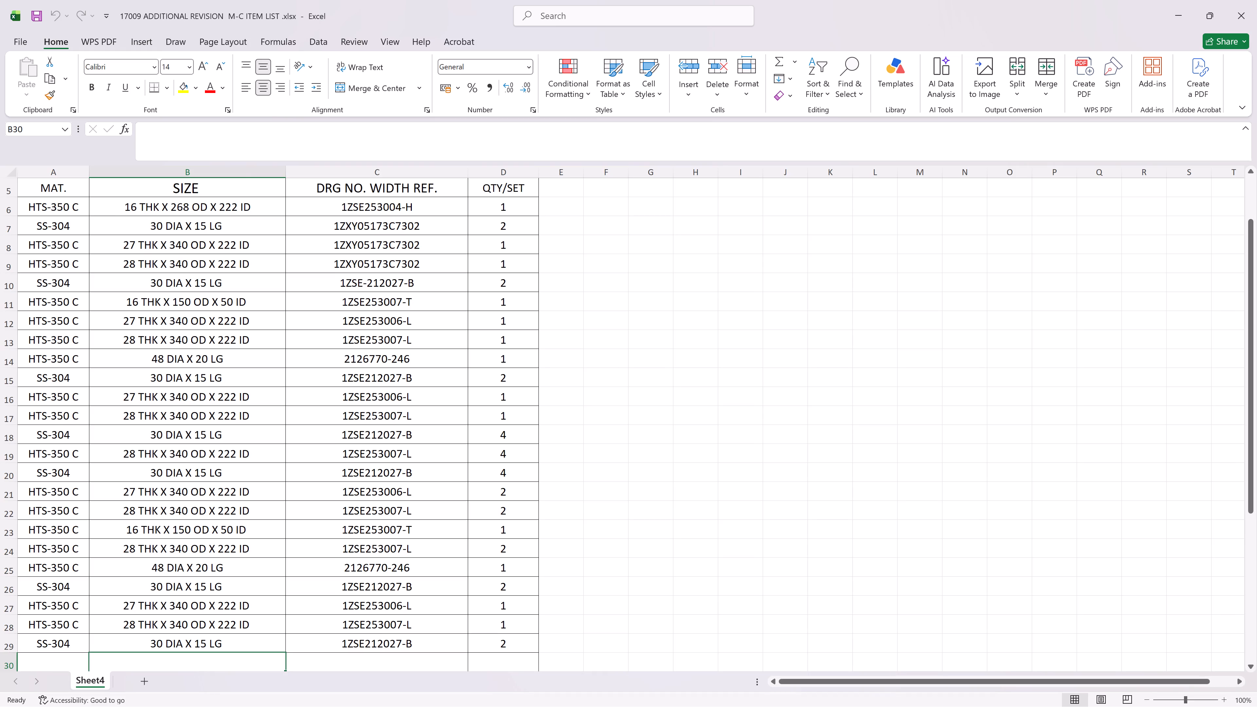
{"action": "scroll", "coordinate": [350, 303], "scroll_direction": "up", "scroll_amount": 5}
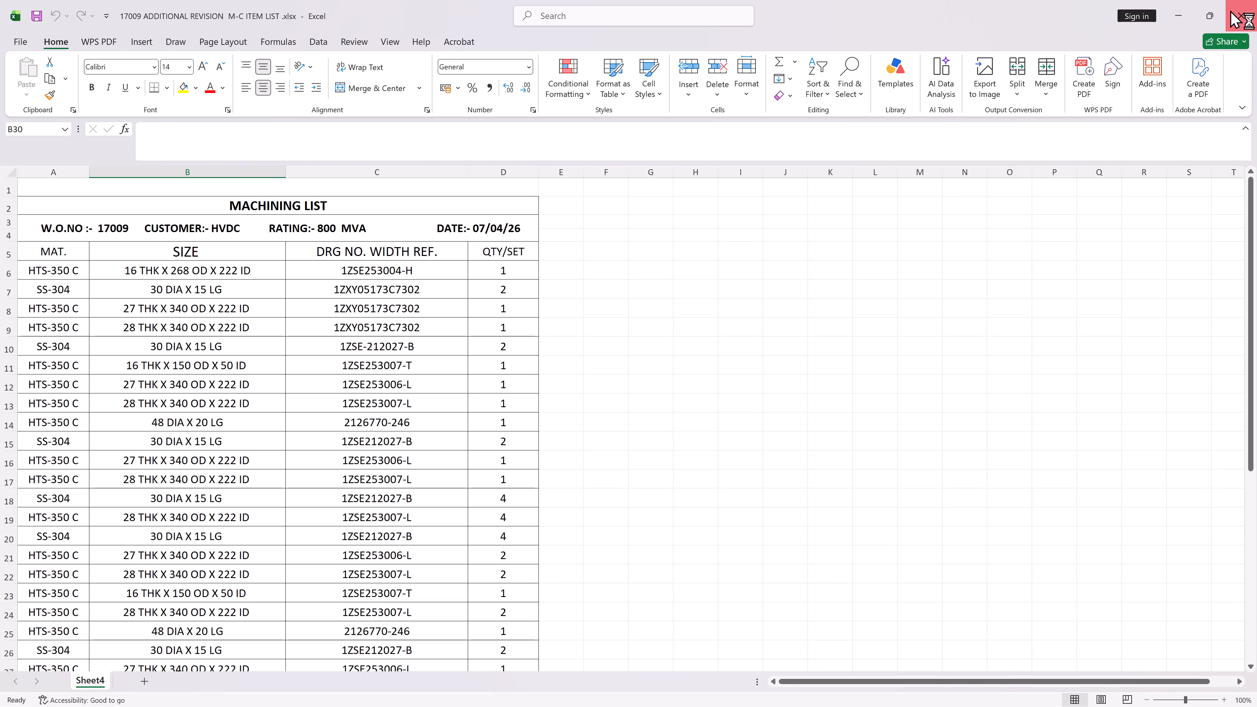
{"action": "left_click", "coordinate": [1230, 10]}
{"action": "double_click", "coordinate": [244, 281]}
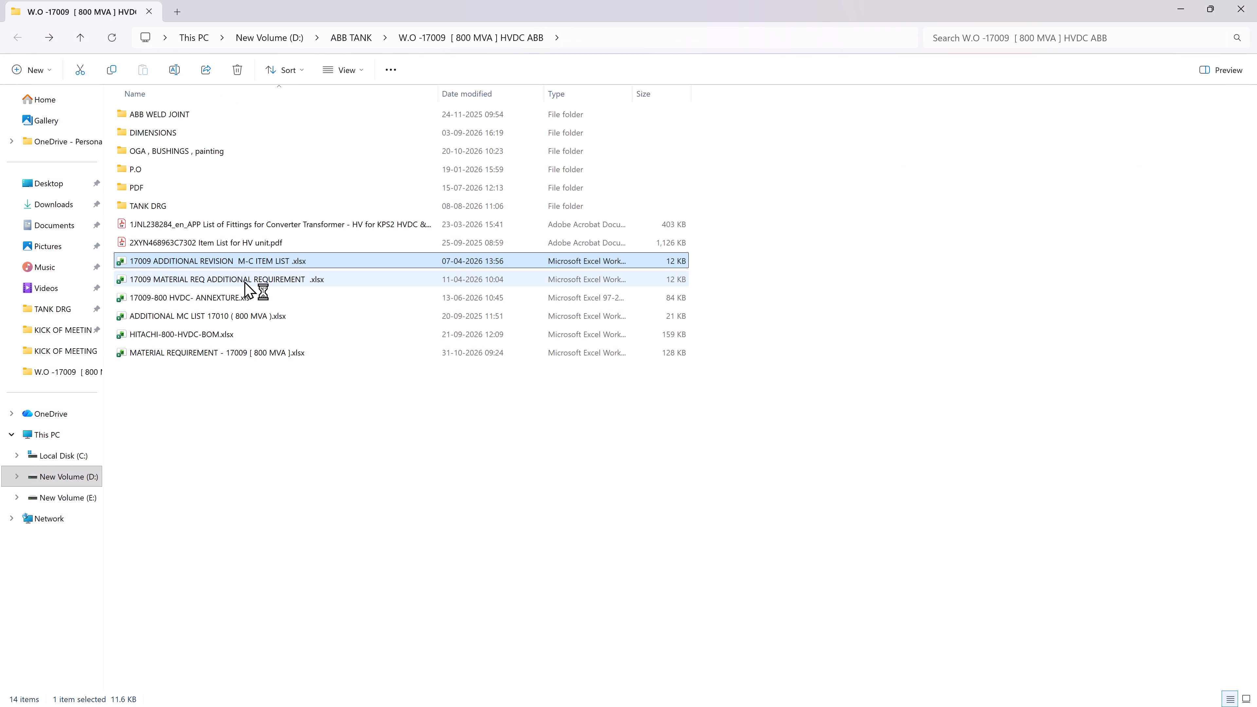
{"action": "scroll", "coordinate": [249, 283], "scroll_direction": "down", "scroll_amount": 1}
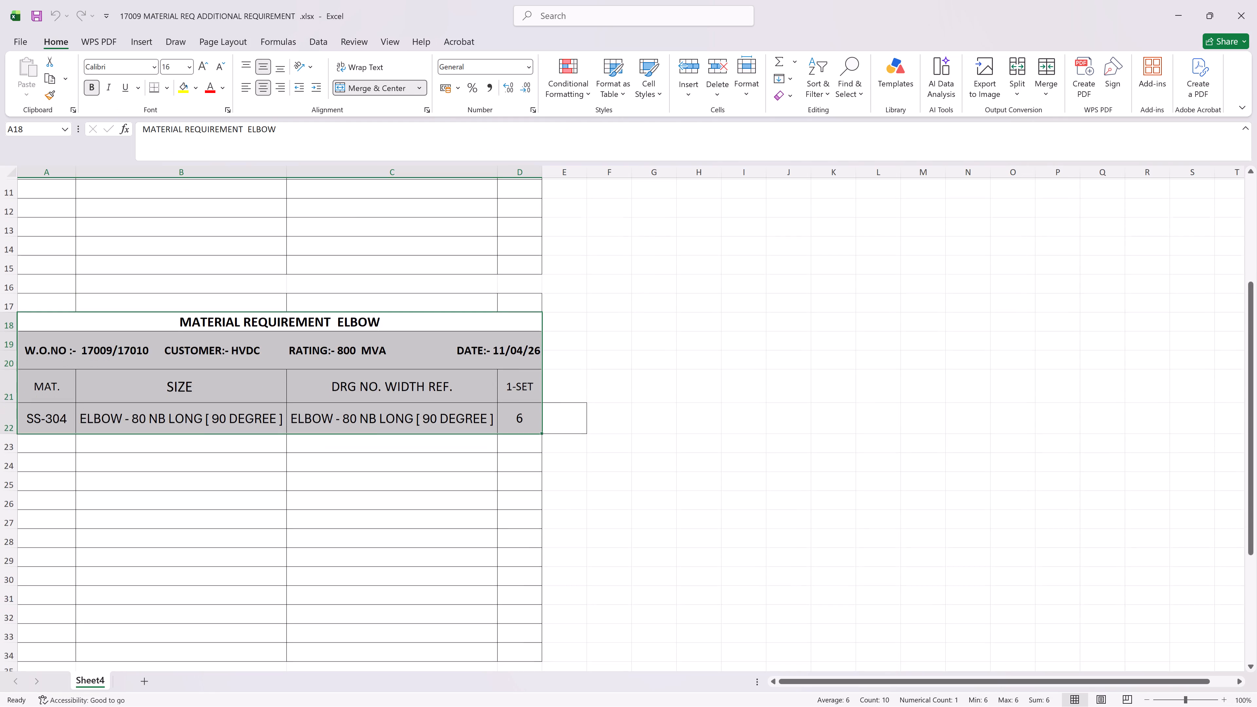
{"action": "scroll", "coordinate": [247, 309], "scroll_direction": "up", "scroll_amount": 9}
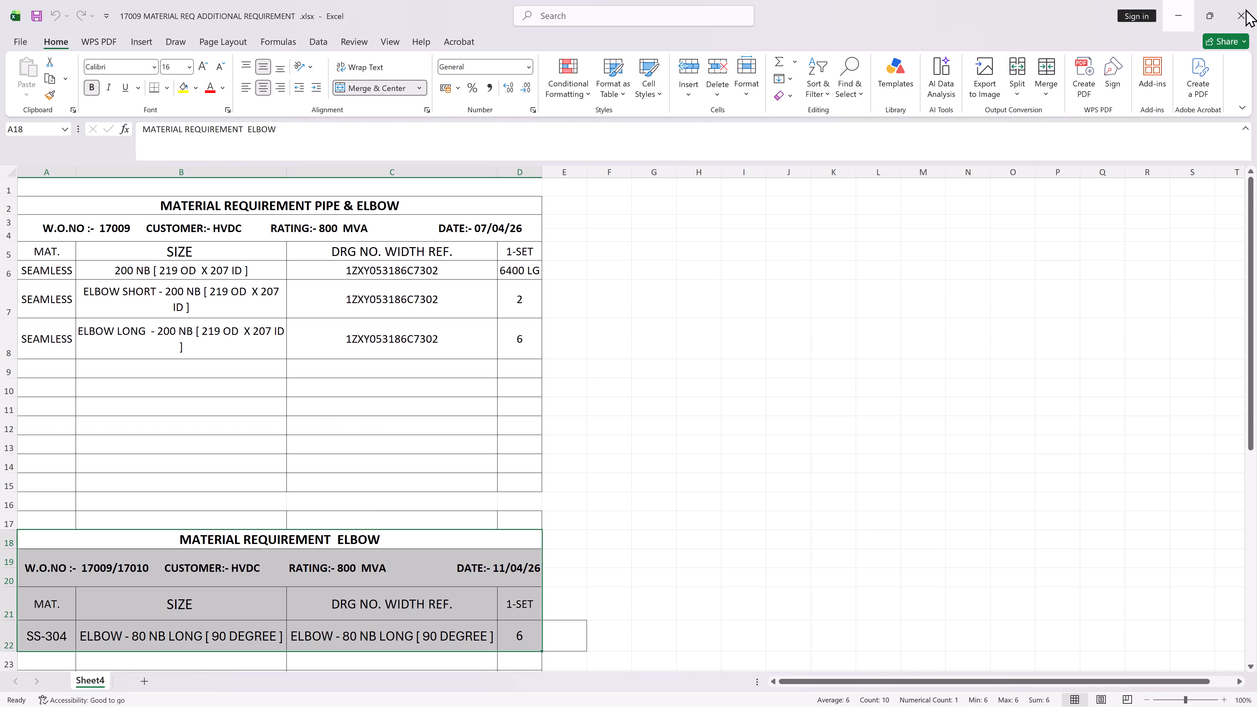
{"action": "left_click", "coordinate": [1246, 9]}
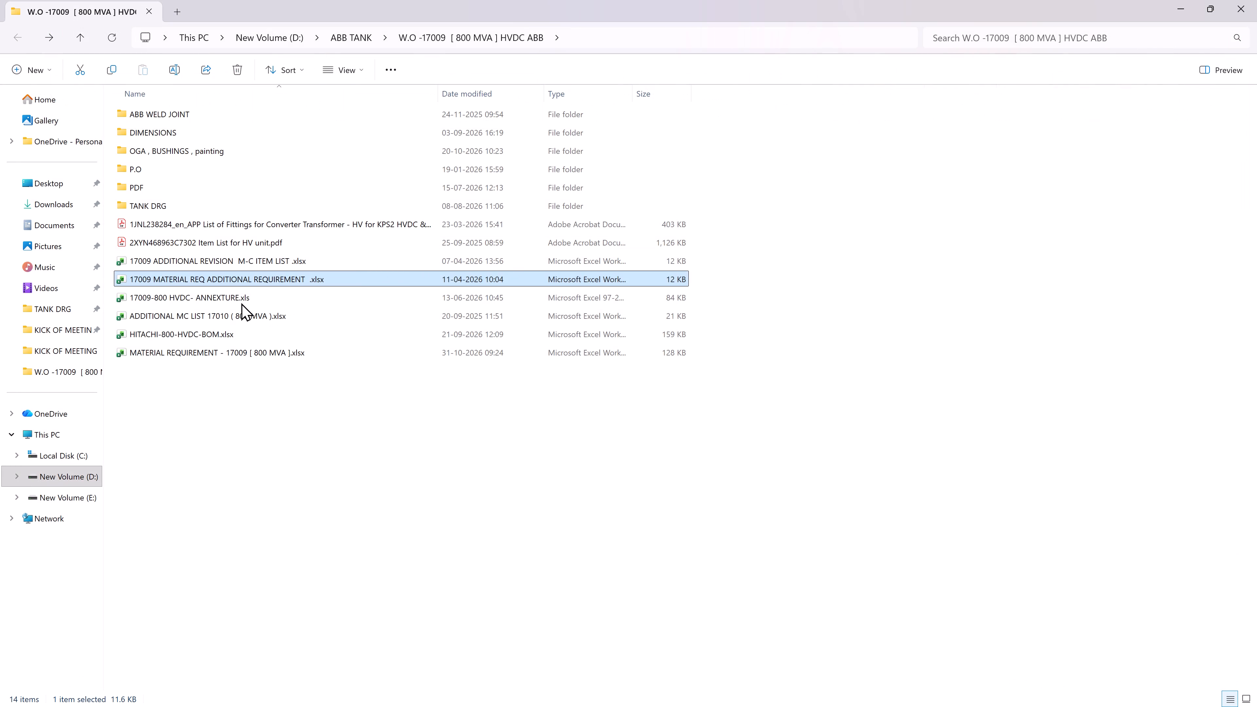
Examine the sheets of the ADDITIONAL MC LIST 17010 ( 800 MVA ) workbook and close it.
{"action": "double_click", "coordinate": [241, 316]}
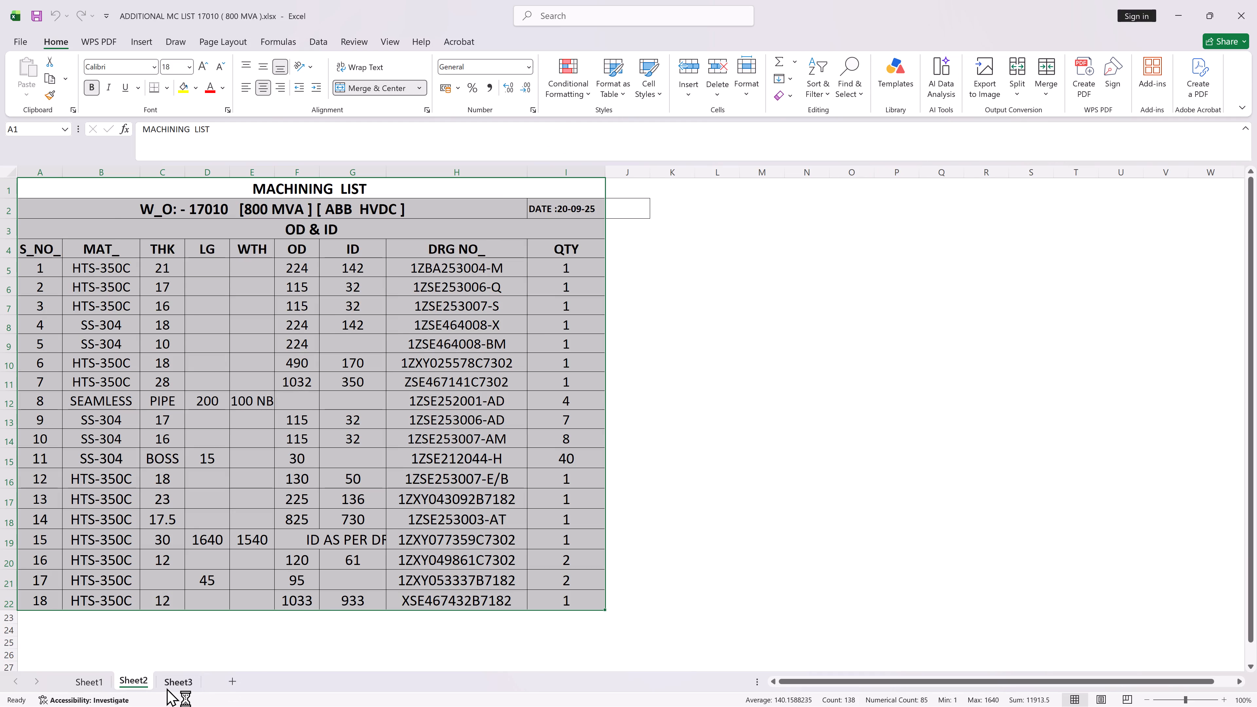
{"action": "left_click", "coordinate": [167, 686]}
{"action": "left_click", "coordinate": [91, 686]}
{"action": "scroll", "coordinate": [202, 478], "scroll_direction": "up", "scroll_amount": 3}
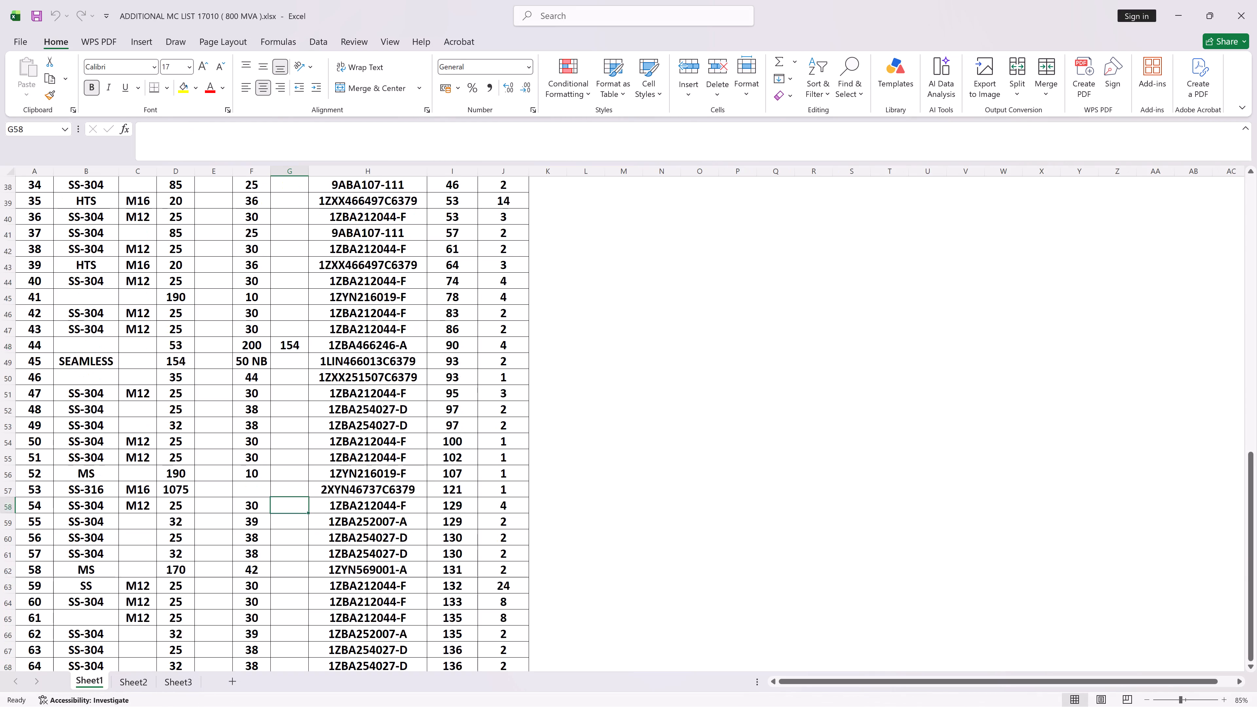
{"action": "scroll", "coordinate": [202, 478], "scroll_direction": "up", "scroll_amount": 2}
{"action": "left_click", "coordinate": [1244, 17]}
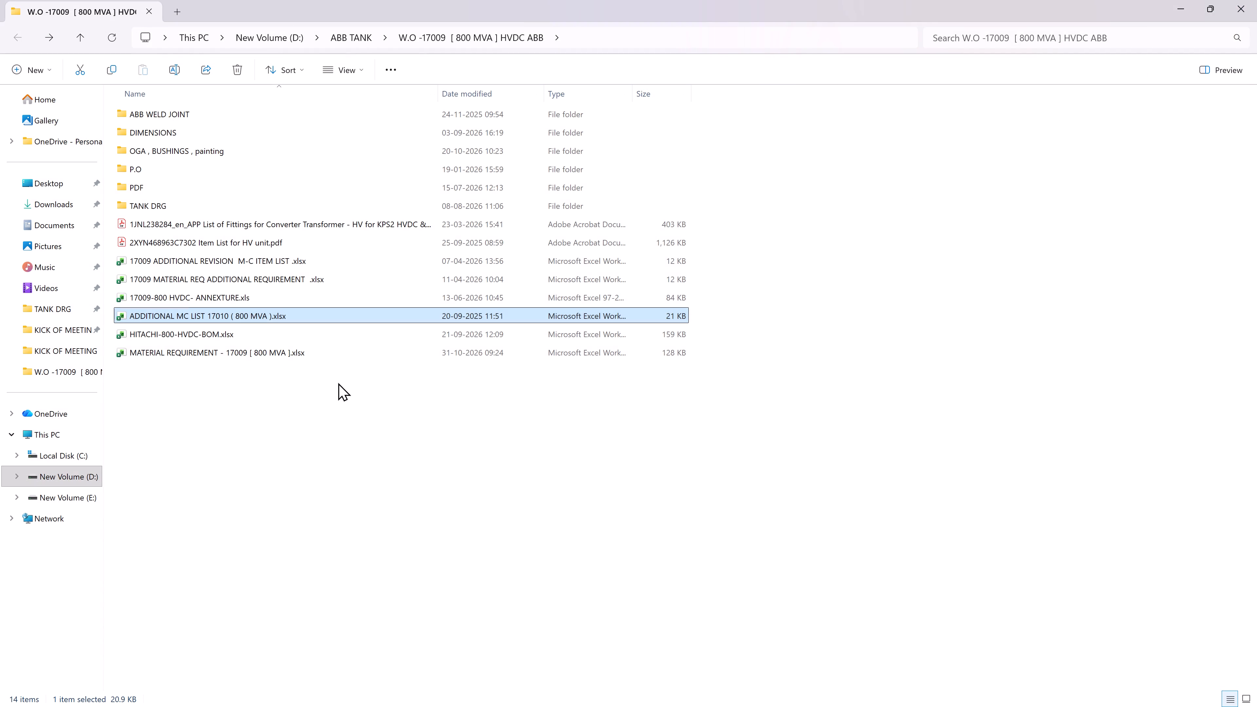
Look through the sheets of HITACHI-800-HVDC-BOM.xlsx, from Sheet3 back to the W.O - 17009 800 MVA BOM sheet, and close the workbook.
{"action": "double_click", "coordinate": [212, 334]}
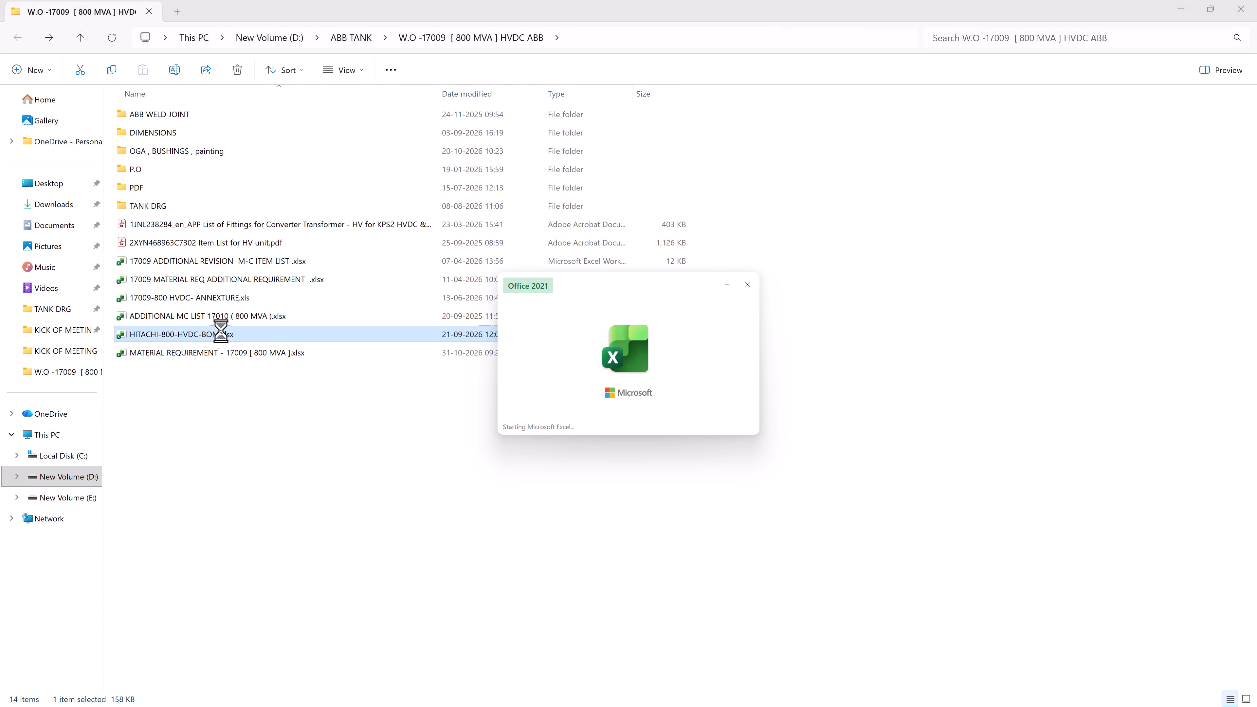
{"action": "scroll", "coordinate": [554, 450], "scroll_direction": "up", "scroll_amount": 5}
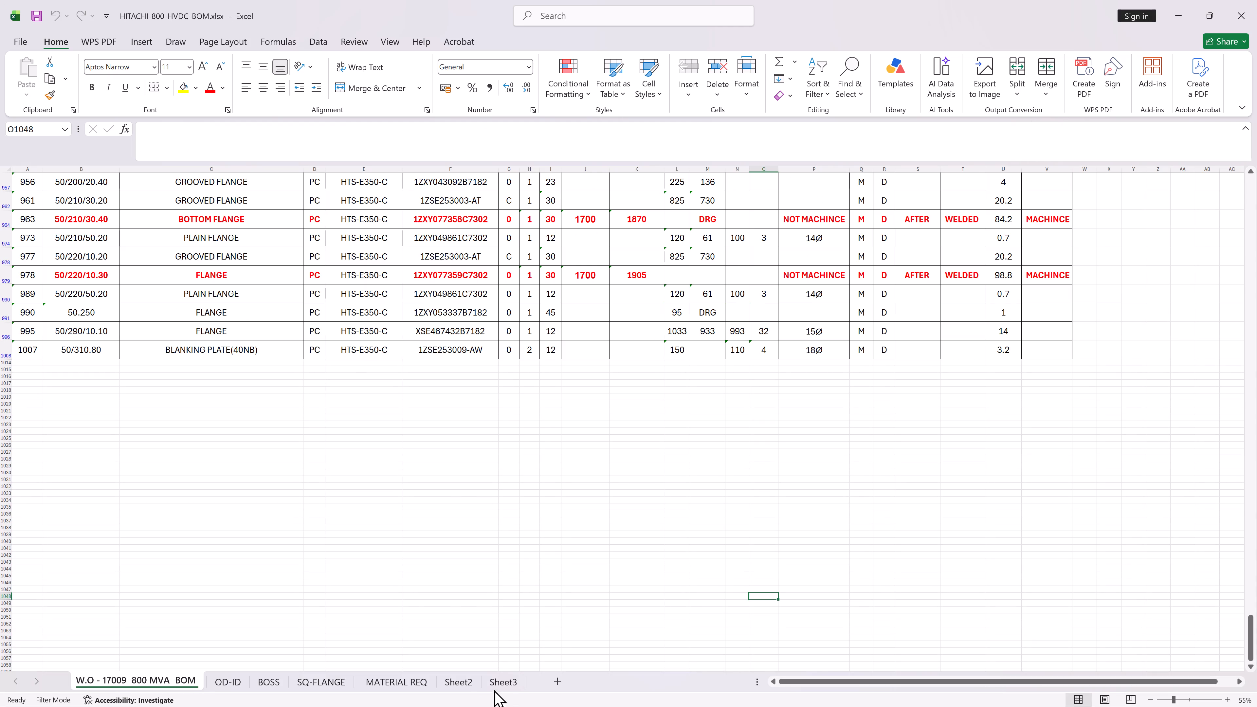
{"action": "left_click", "coordinate": [500, 682]}
{"action": "left_click", "coordinate": [458, 684]}
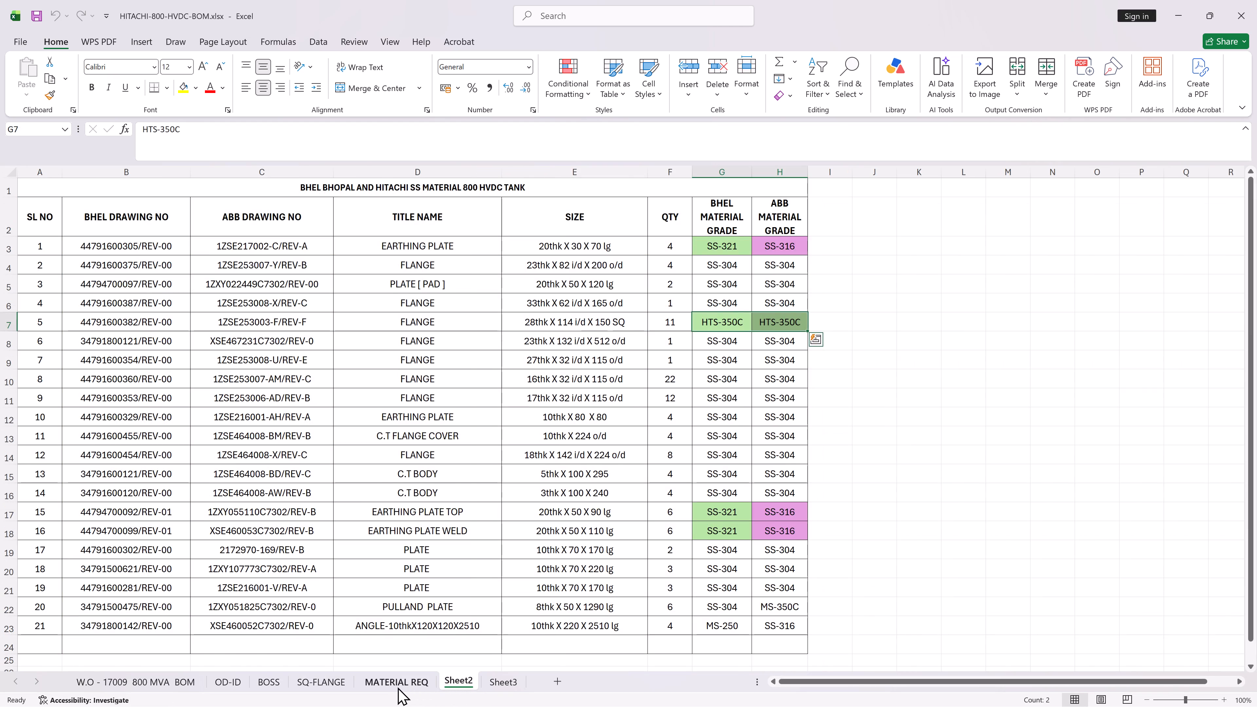
{"action": "left_click", "coordinate": [398, 687]}
{"action": "left_click", "coordinate": [330, 686]}
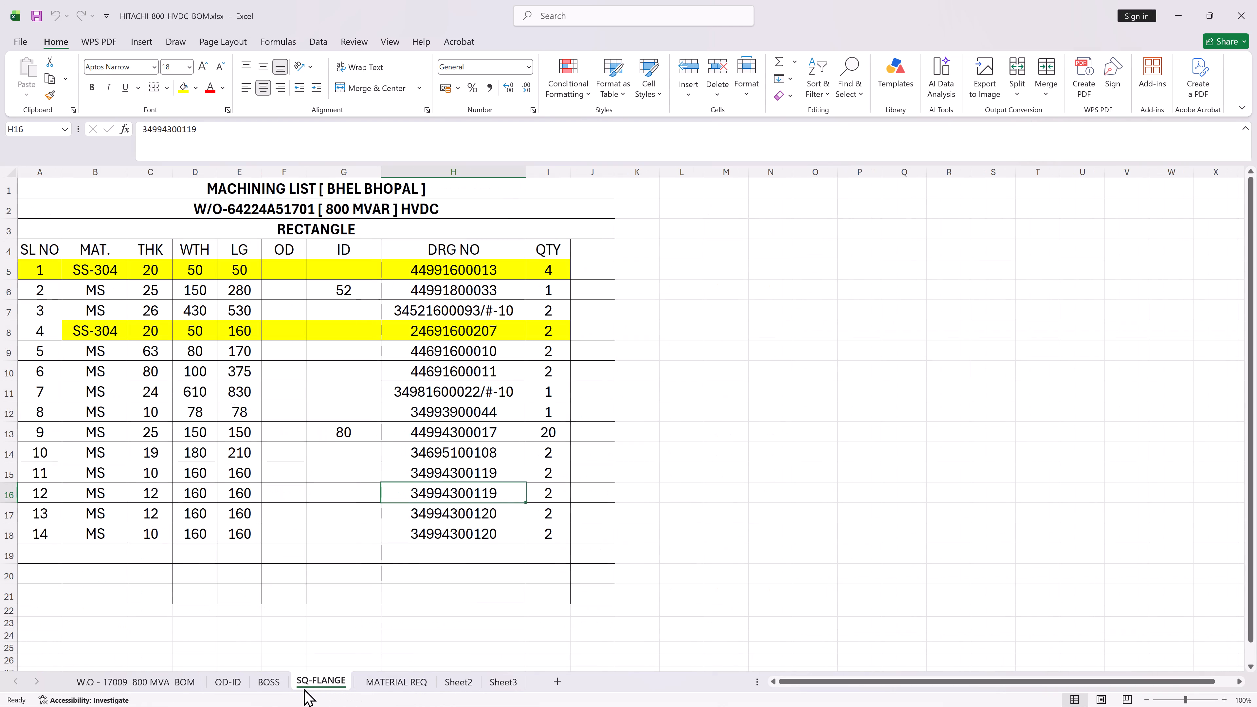
{"action": "left_click", "coordinate": [266, 686]}
{"action": "left_click", "coordinate": [220, 686]}
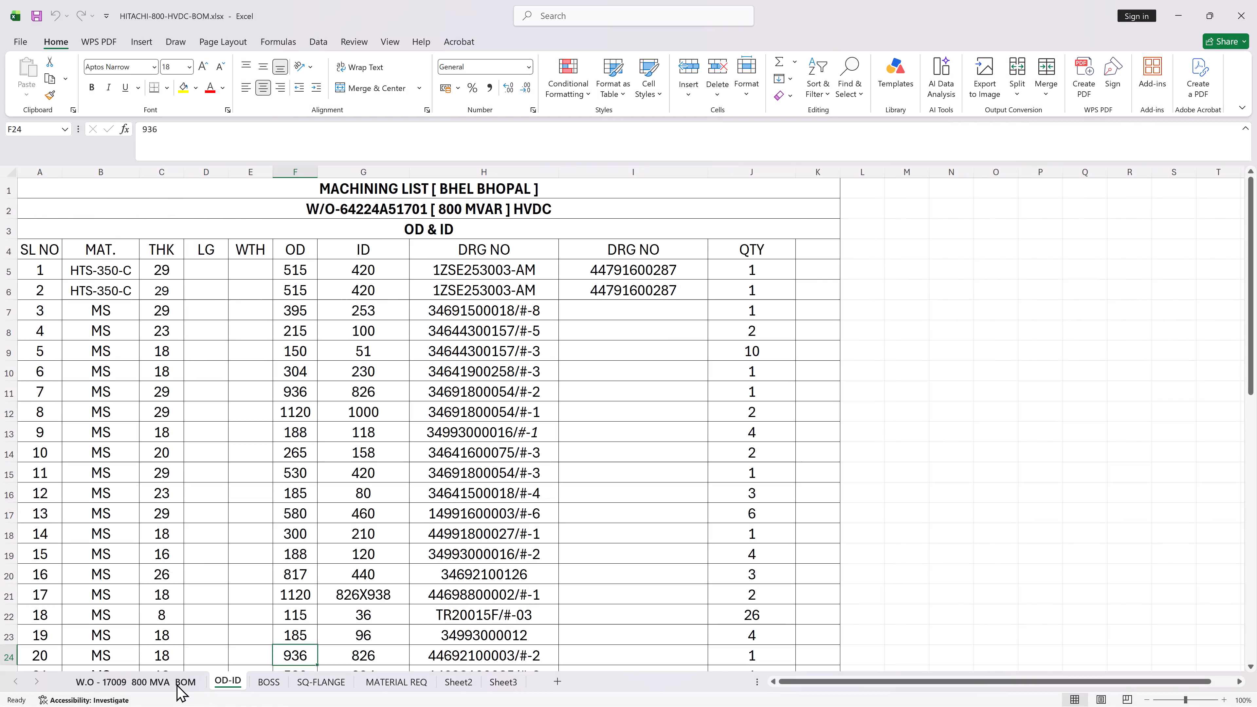
{"action": "left_click", "coordinate": [176, 684]}
{"action": "left_click", "coordinate": [1241, 16]}
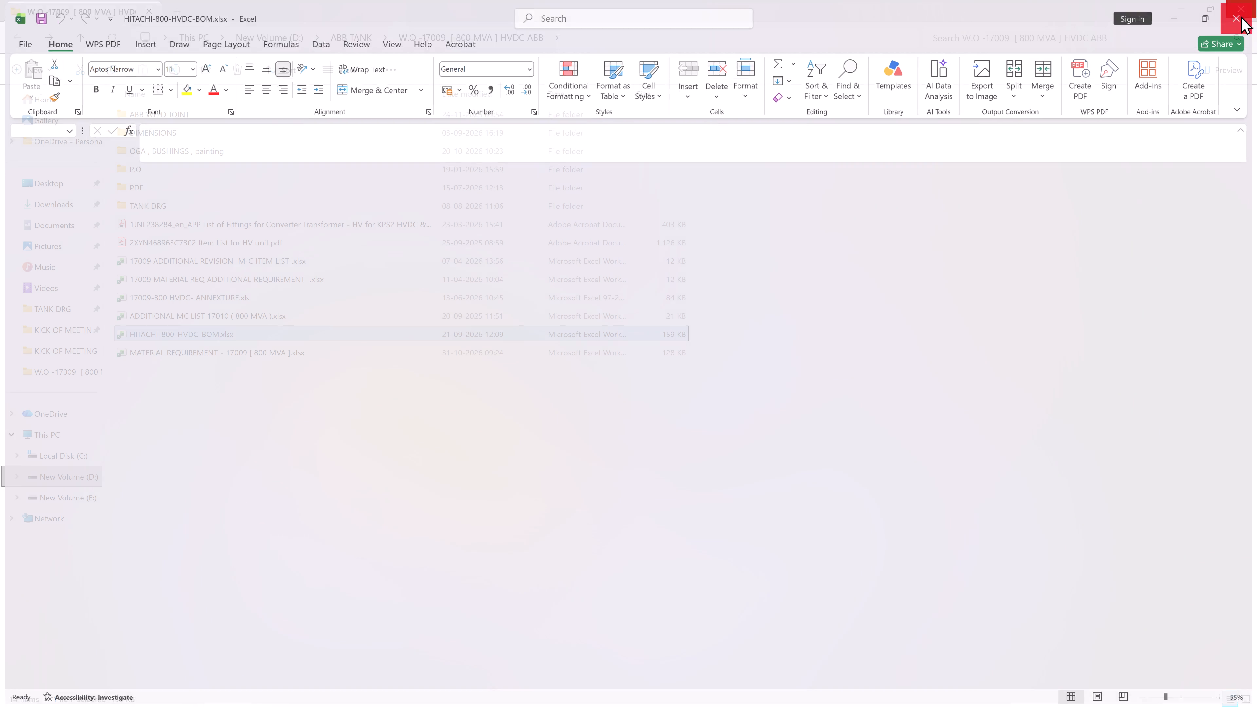
Review the MAT. and Sheet1 sheets of the MATERIAL REQUIREMENT - 17009 [ 800 MVA ] workbook, and close the workbook and its folder window.
{"action": "double_click", "coordinate": [213, 350]}
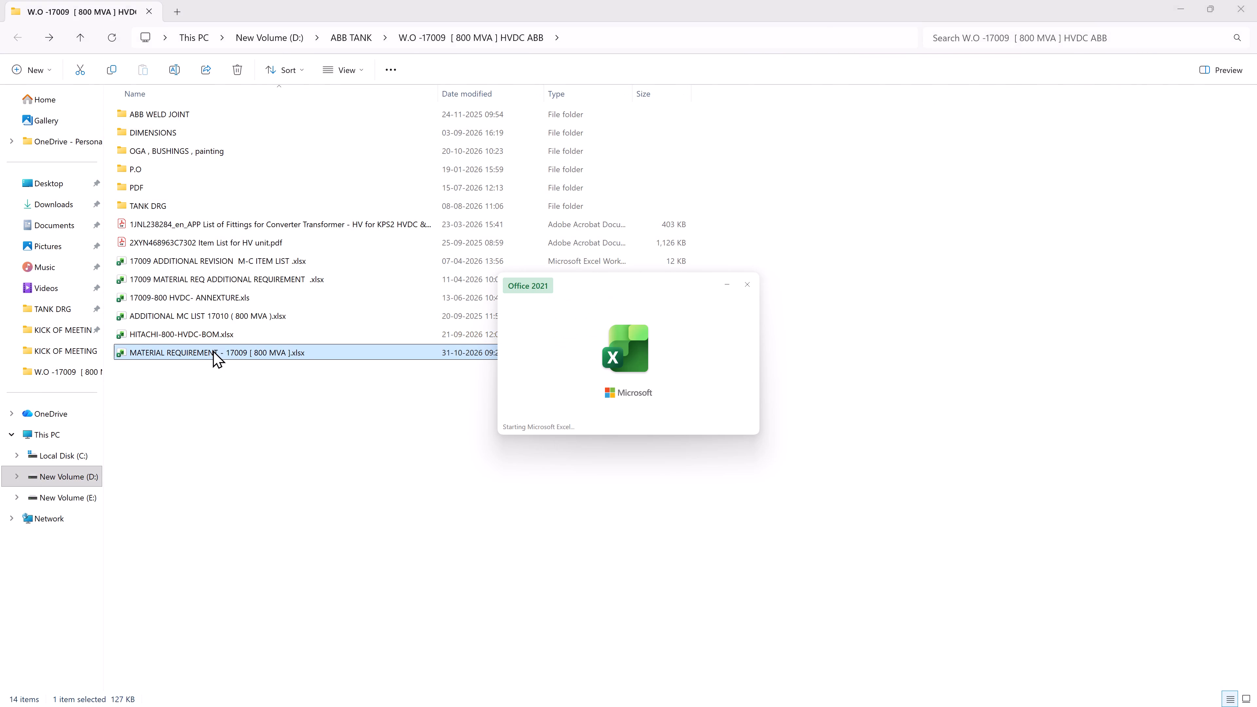
{"action": "scroll", "coordinate": [229, 340], "scroll_direction": "down", "scroll_amount": 4}
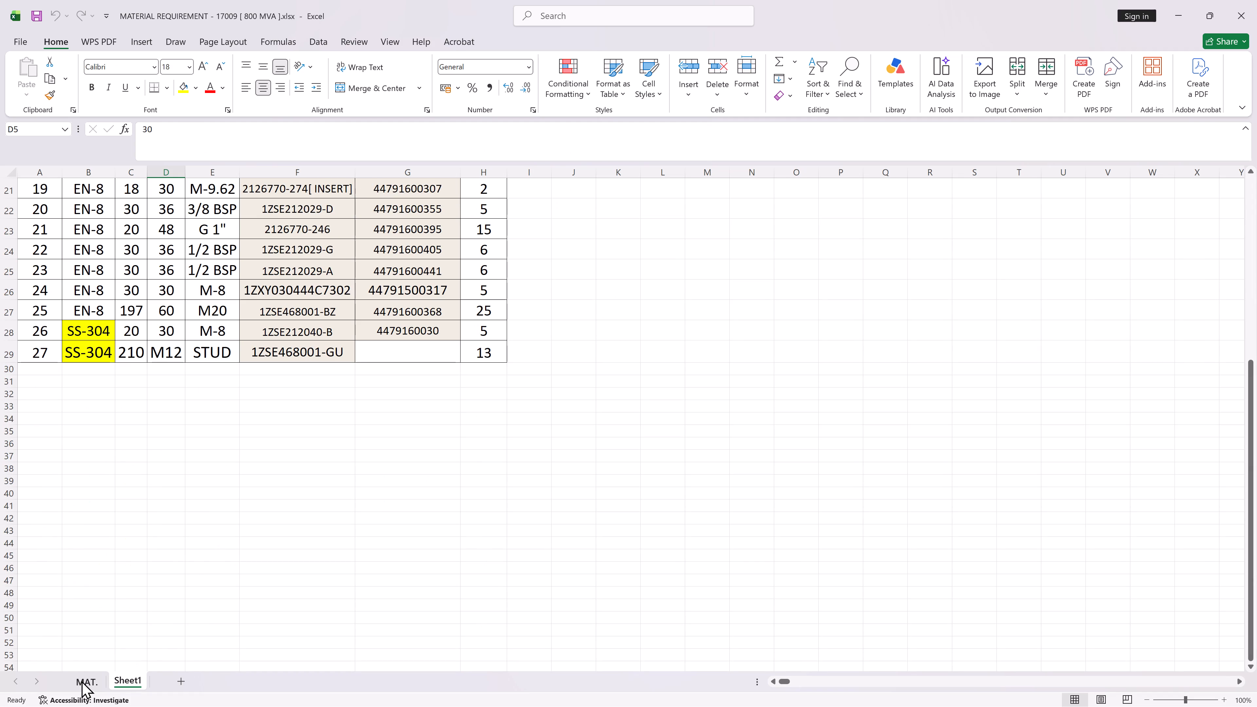
{"action": "left_click", "coordinate": [82, 680]}
{"action": "scroll", "coordinate": [243, 461], "scroll_direction": "up", "scroll_amount": 20}
{"action": "scroll", "coordinate": [243, 461], "scroll_direction": "up", "scroll_amount": 2}
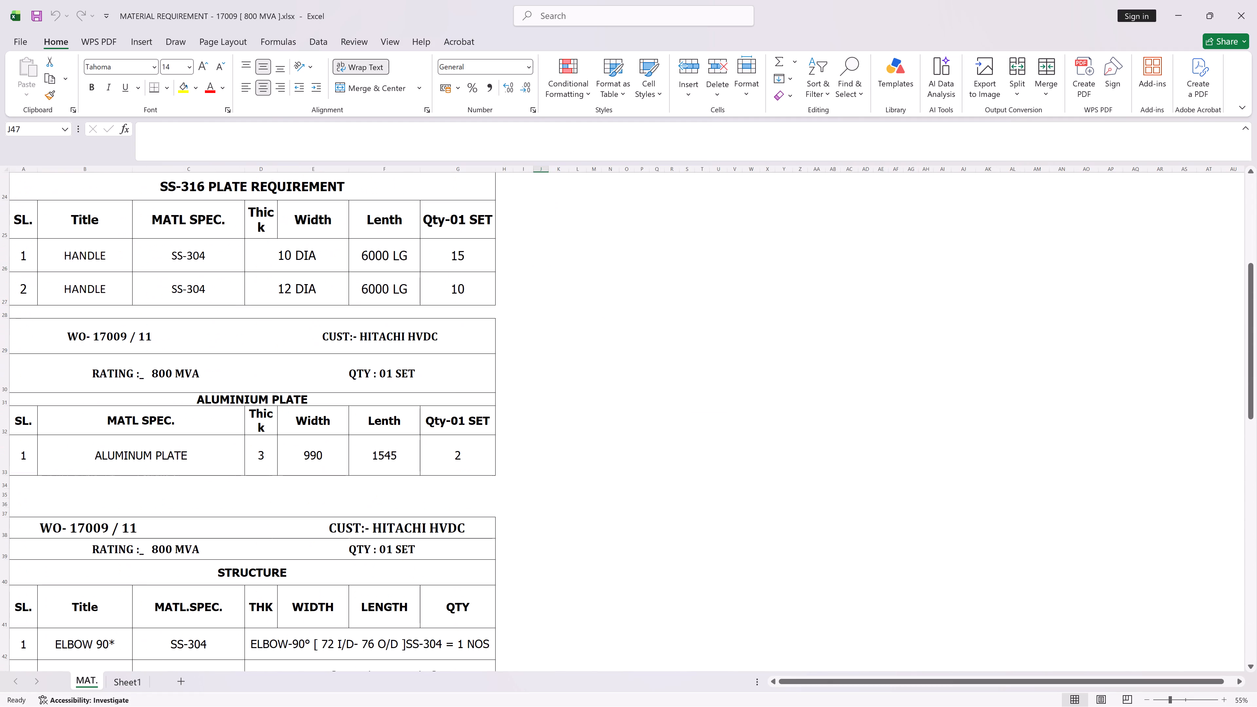
{"action": "scroll", "coordinate": [293, 443], "scroll_direction": "up", "scroll_amount": 5}
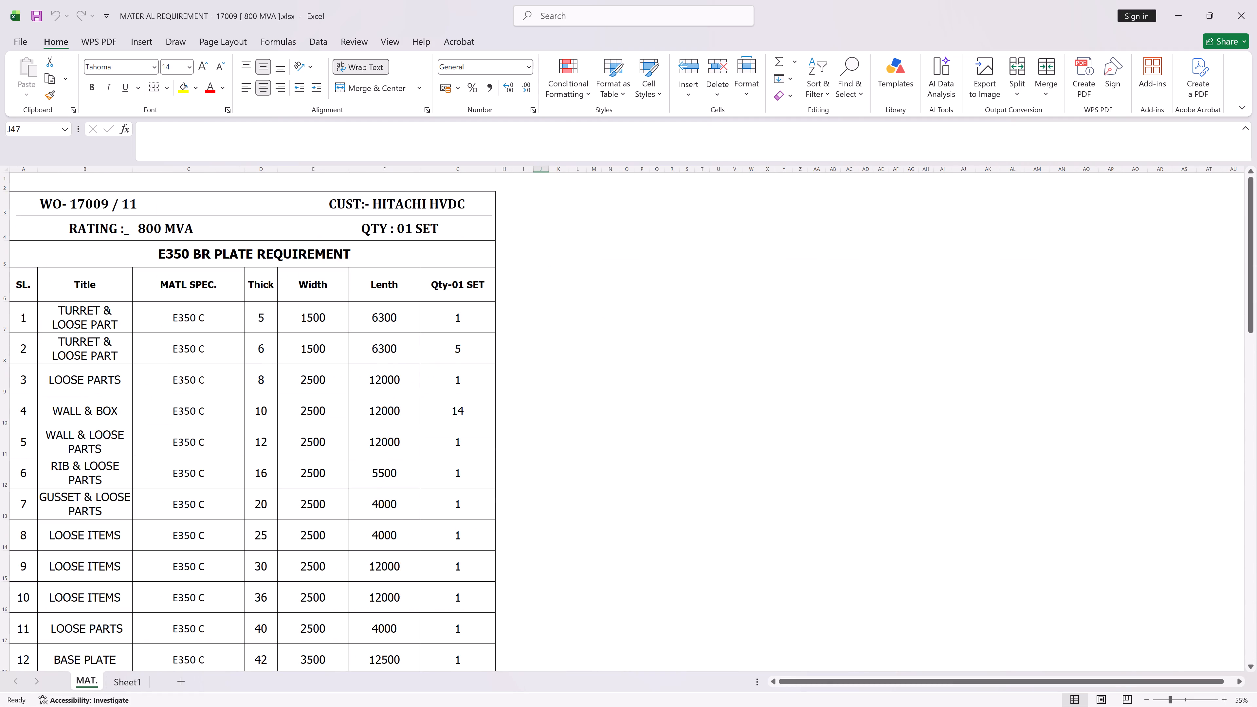
{"action": "scroll", "coordinate": [293, 443], "scroll_direction": "up", "scroll_amount": 13}
{"action": "scroll", "coordinate": [377, 465], "scroll_direction": "down", "scroll_amount": 11}
{"action": "scroll", "coordinate": [301, 458], "scroll_direction": "down", "scroll_amount": 2}
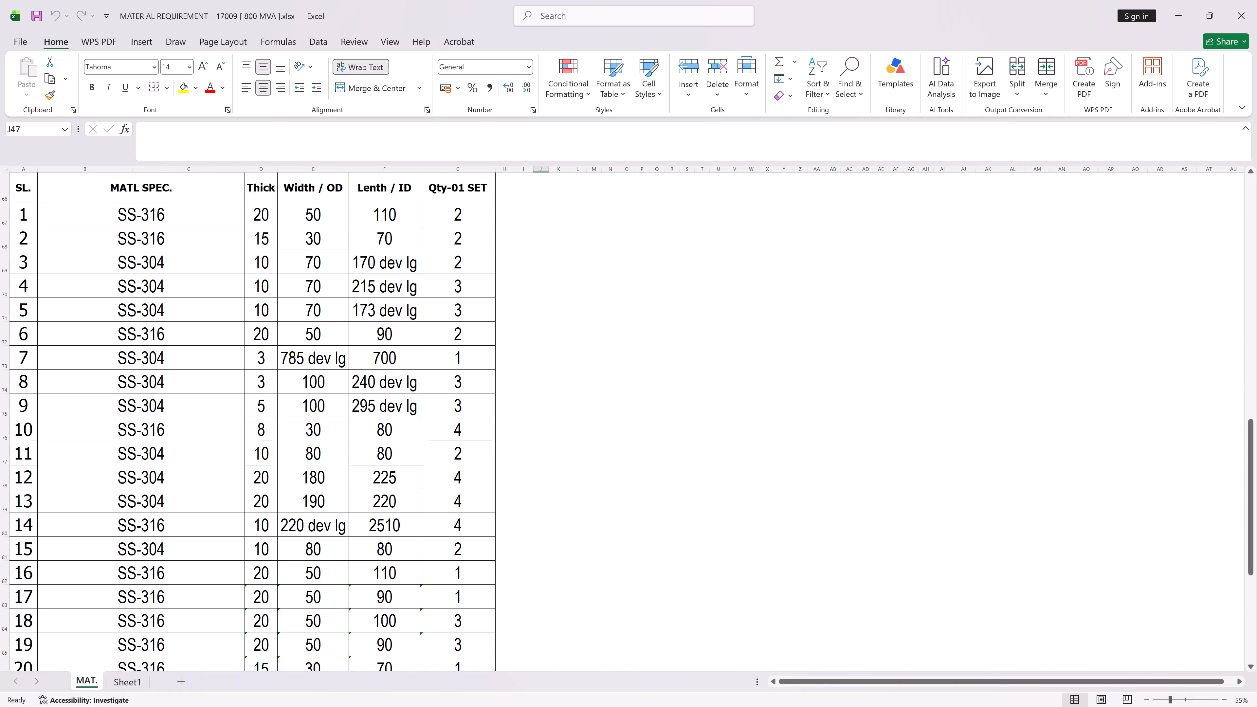
{"action": "scroll", "coordinate": [301, 458], "scroll_direction": "up", "scroll_amount": 2}
{"action": "scroll", "coordinate": [301, 458], "scroll_direction": "down", "scroll_amount": 11}
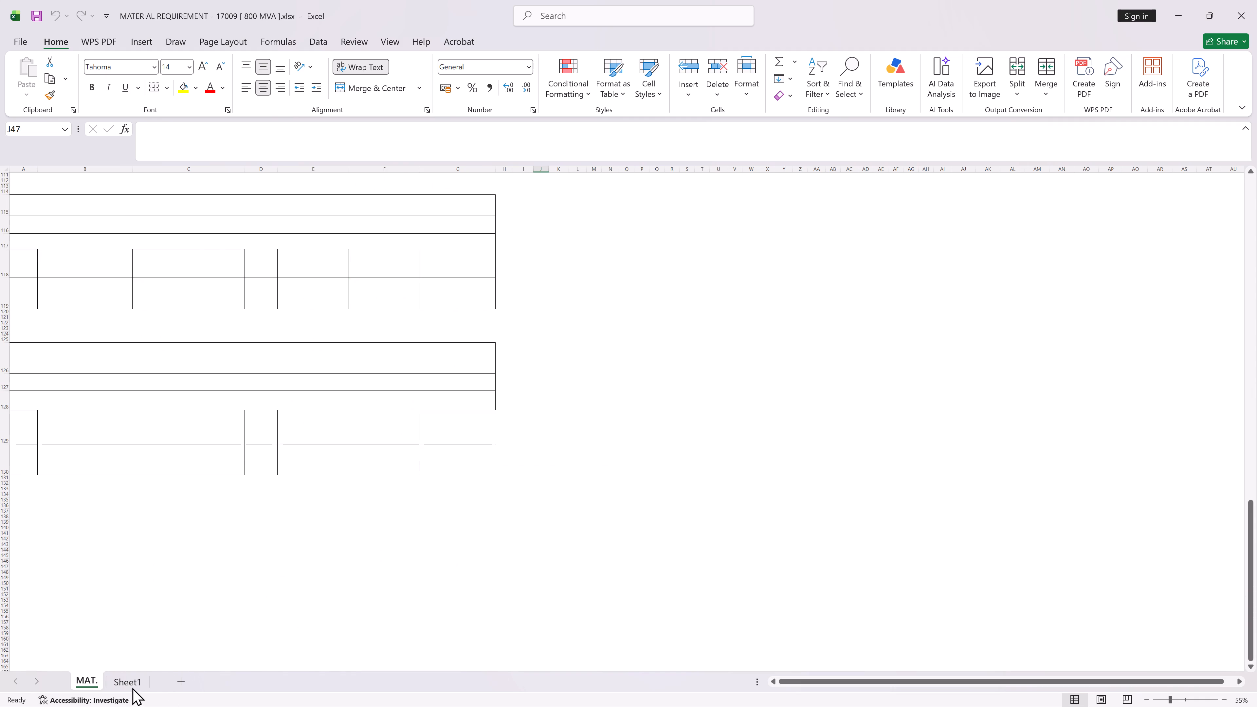
{"action": "left_click", "coordinate": [132, 687]}
{"action": "scroll", "coordinate": [235, 532], "scroll_direction": "up", "scroll_amount": 11}
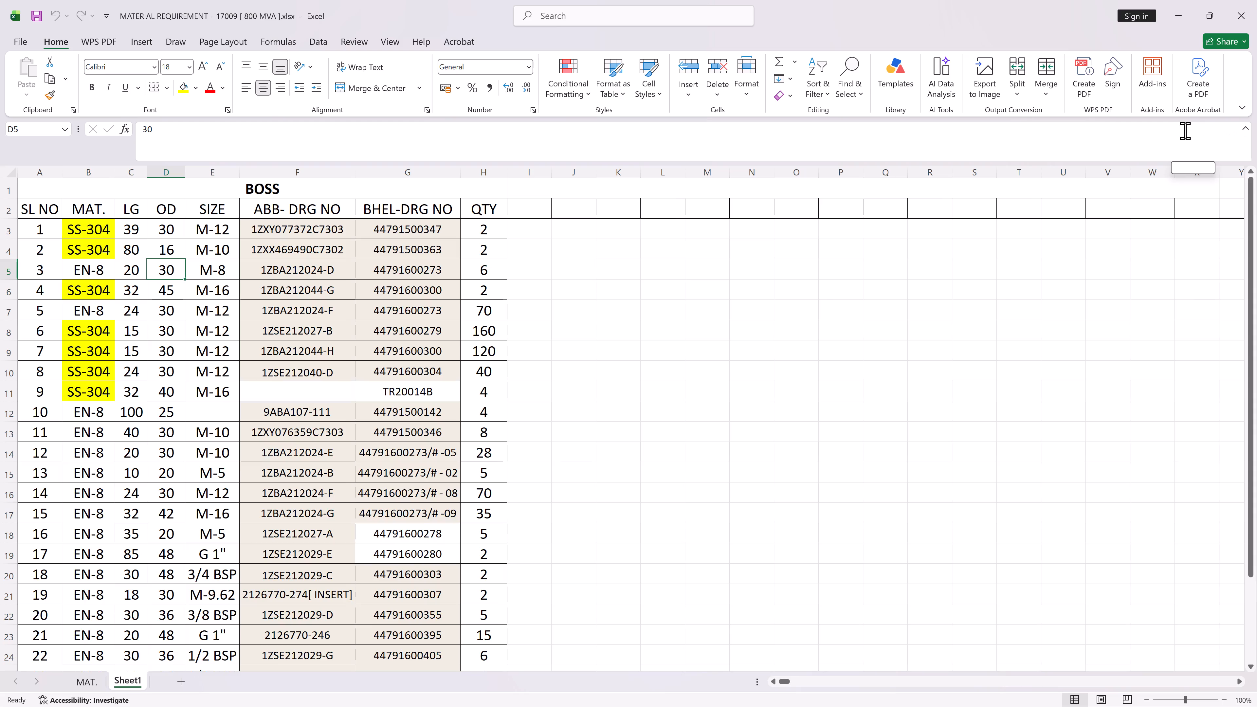
{"action": "left_click", "coordinate": [1248, 16]}
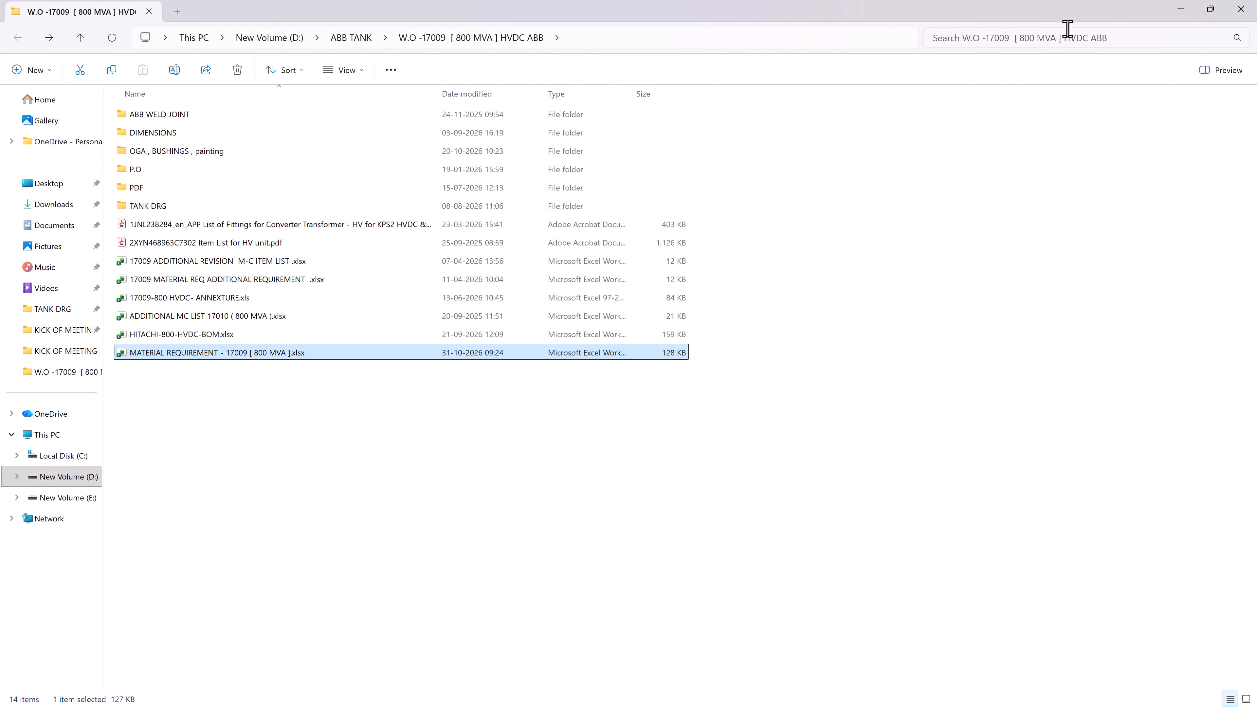
{"action": "left_click", "coordinate": [1238, 9]}
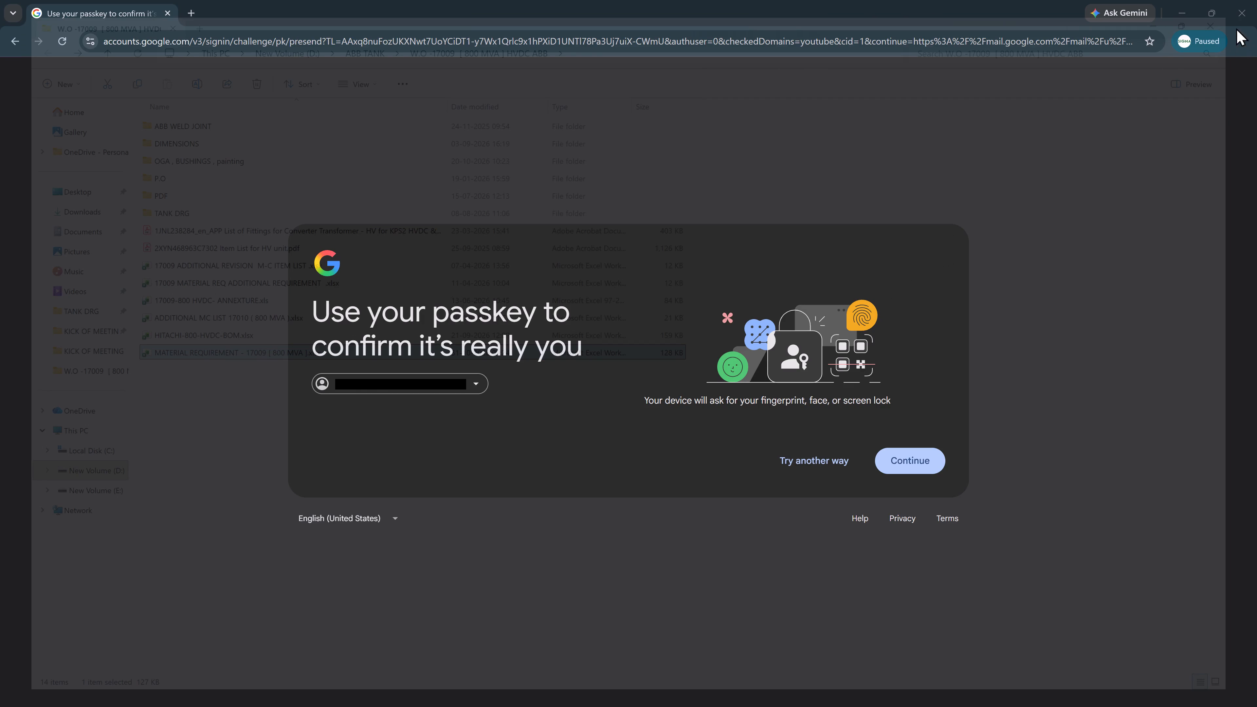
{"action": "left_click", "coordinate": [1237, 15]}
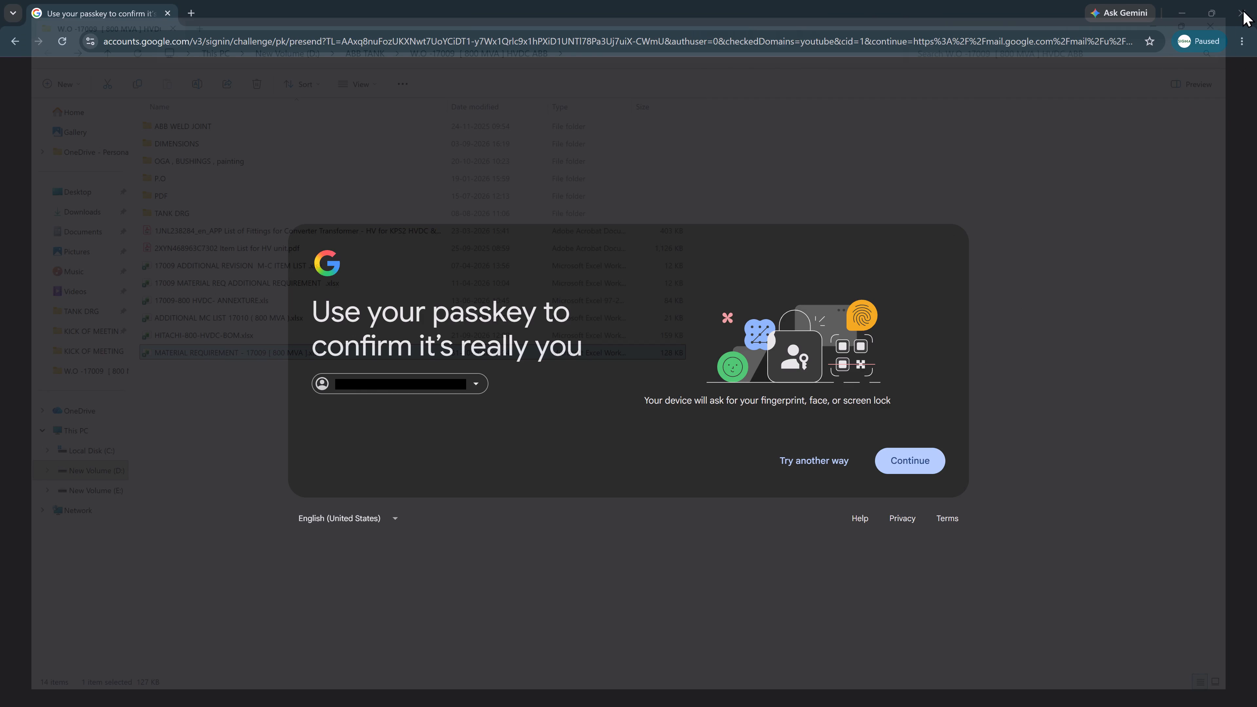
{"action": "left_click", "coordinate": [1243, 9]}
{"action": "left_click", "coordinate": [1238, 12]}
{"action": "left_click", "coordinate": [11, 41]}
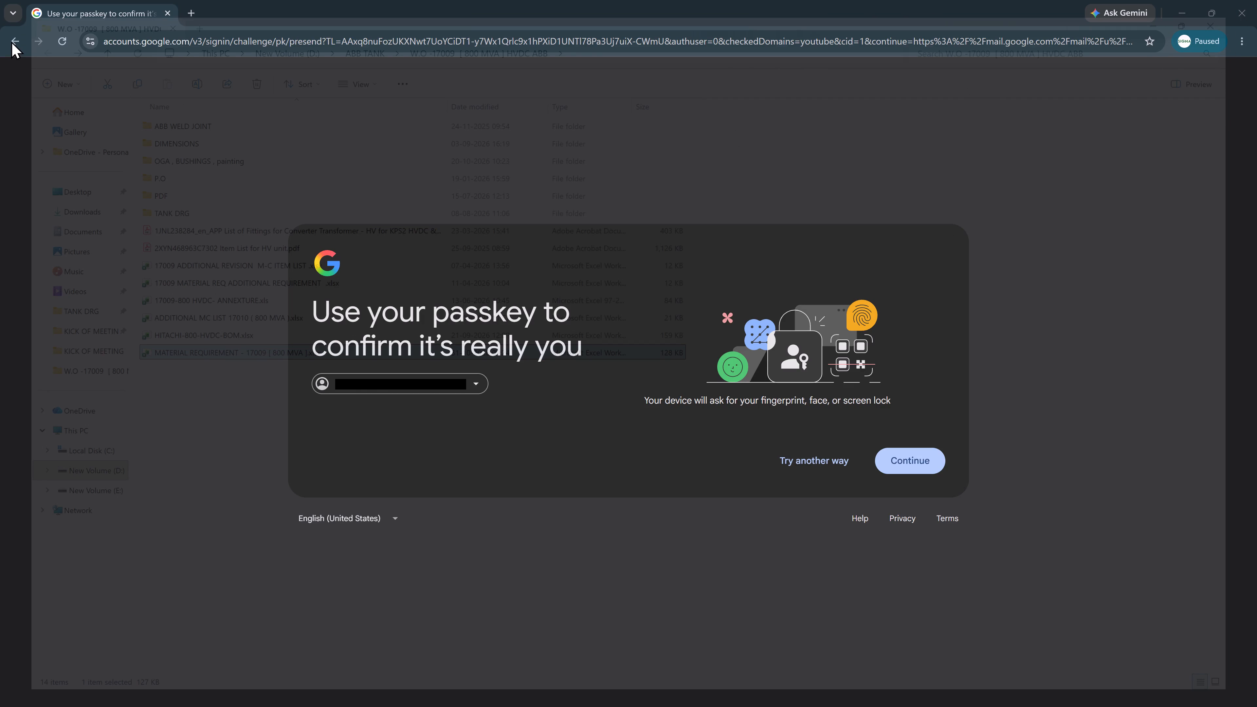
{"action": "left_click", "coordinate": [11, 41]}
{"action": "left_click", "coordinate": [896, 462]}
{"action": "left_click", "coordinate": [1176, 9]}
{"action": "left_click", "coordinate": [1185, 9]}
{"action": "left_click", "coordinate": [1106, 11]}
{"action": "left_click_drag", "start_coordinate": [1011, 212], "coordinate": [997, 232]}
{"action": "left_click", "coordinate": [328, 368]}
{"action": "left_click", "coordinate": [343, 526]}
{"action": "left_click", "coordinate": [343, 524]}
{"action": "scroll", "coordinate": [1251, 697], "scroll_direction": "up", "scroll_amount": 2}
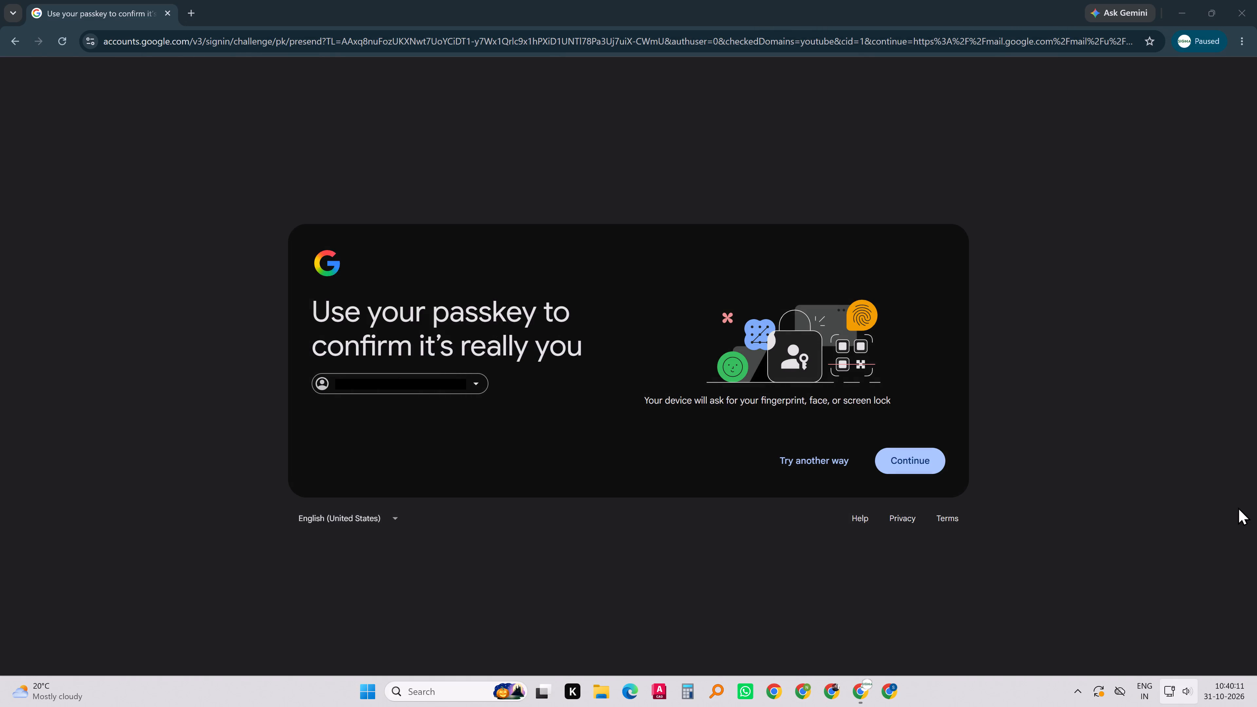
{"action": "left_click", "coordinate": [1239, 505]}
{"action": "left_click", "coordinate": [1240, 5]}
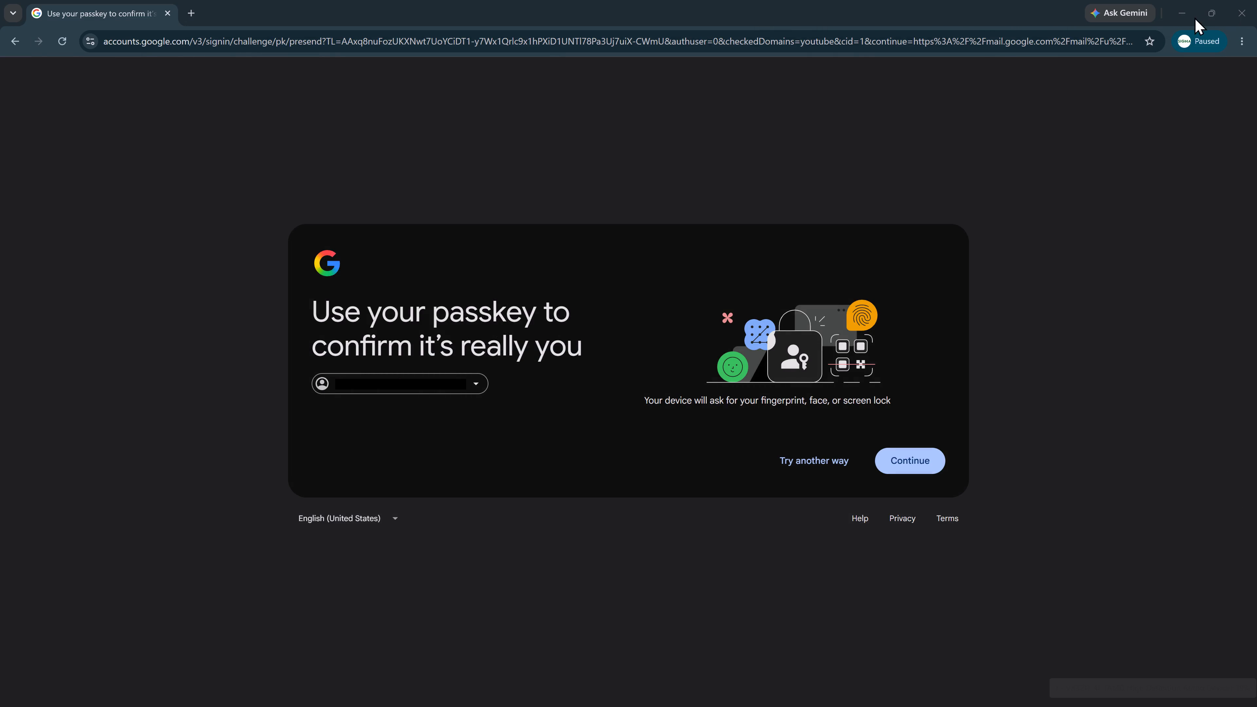